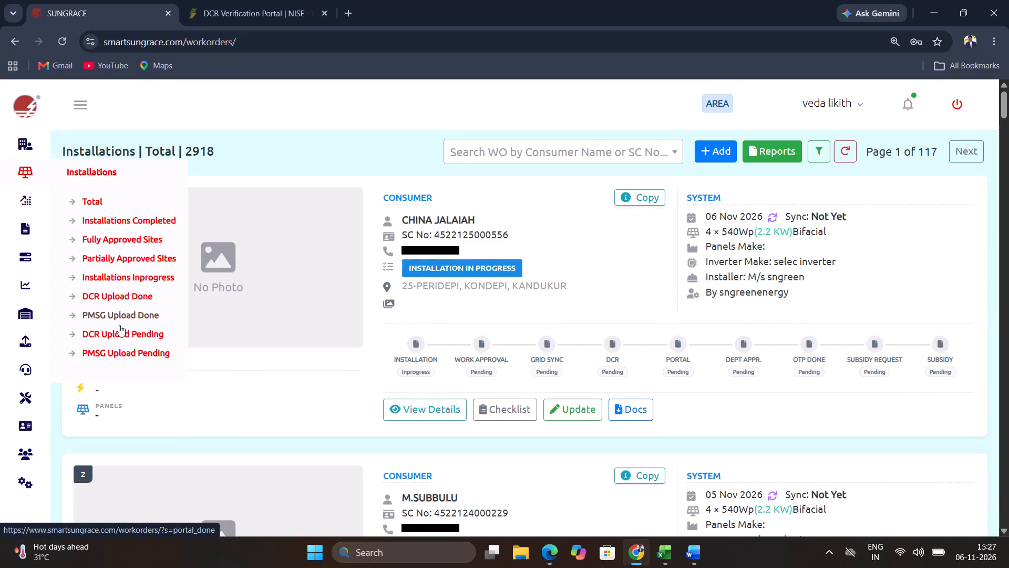
# Open the list of installations whose DCR upload is pending.
pyautogui.click(126, 335)
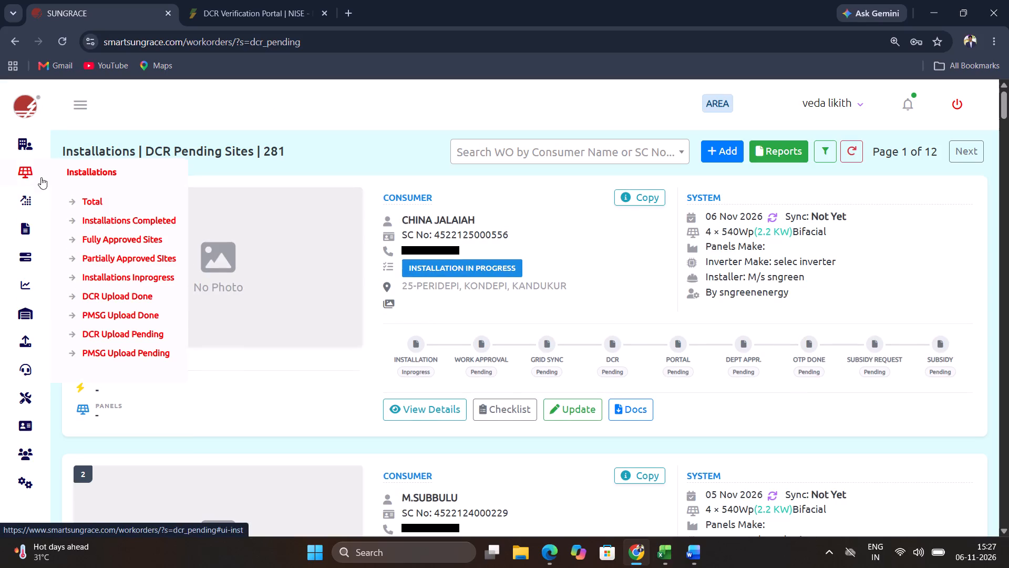
pyautogui.click(135, 341)
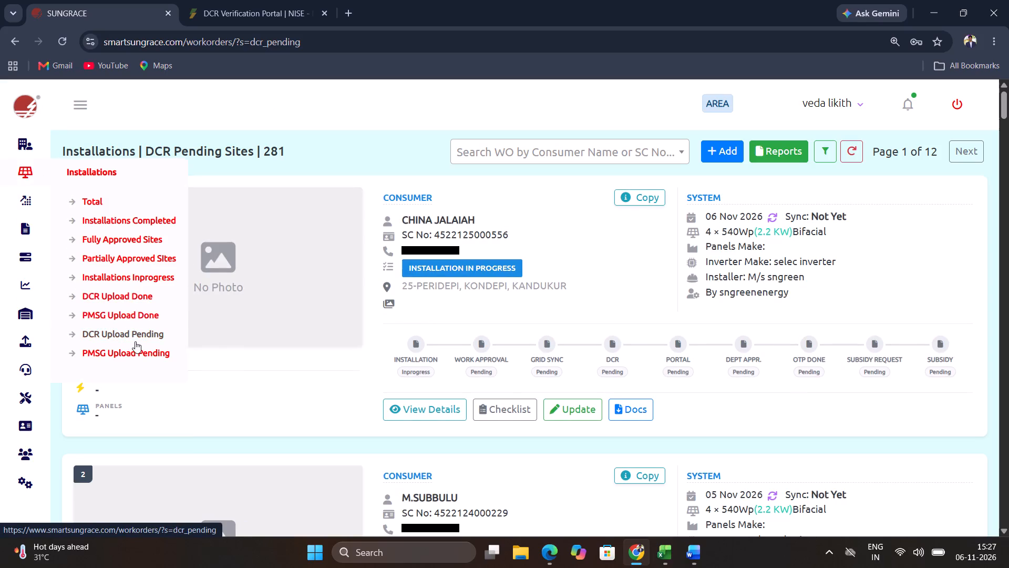
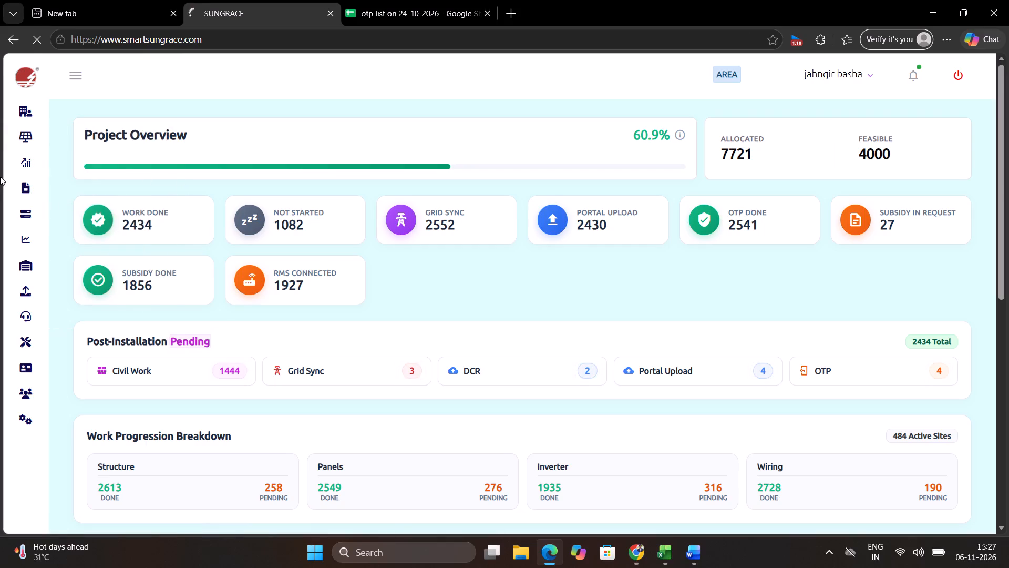
# Close the blank browser tab and open the list of installations whose DCR upload is pending.
pyautogui.click(176, 13)
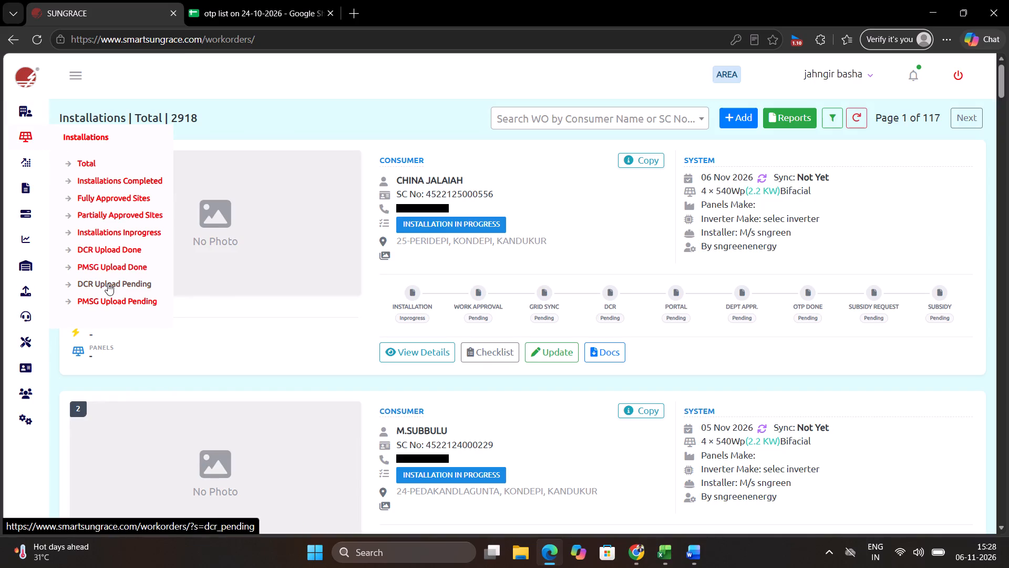
pyautogui.click(108, 283)
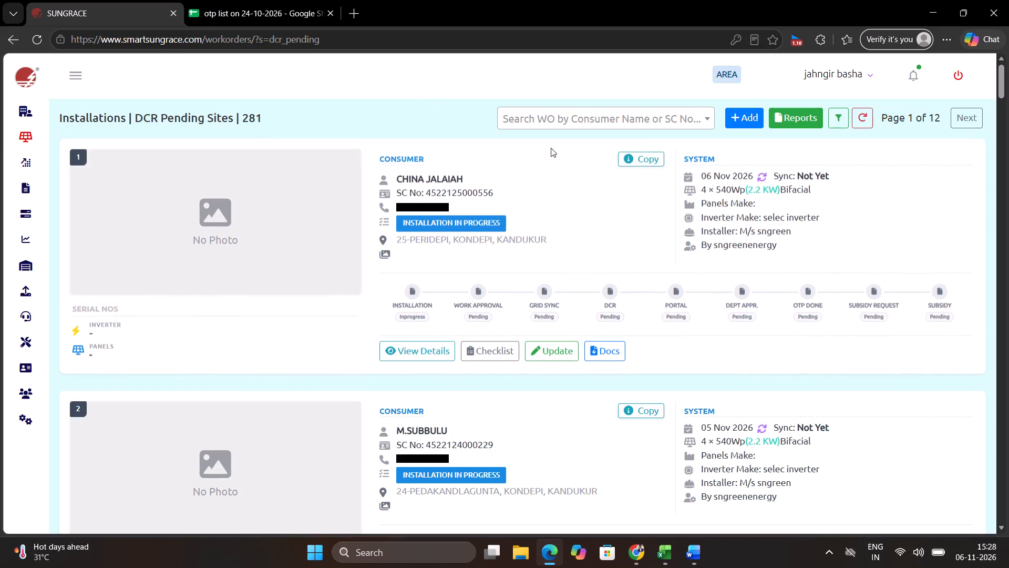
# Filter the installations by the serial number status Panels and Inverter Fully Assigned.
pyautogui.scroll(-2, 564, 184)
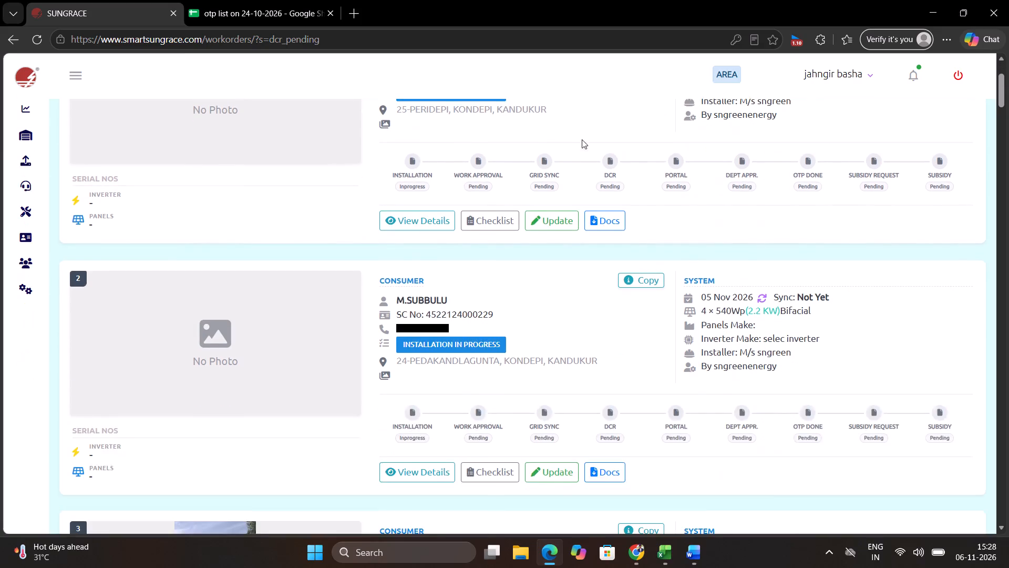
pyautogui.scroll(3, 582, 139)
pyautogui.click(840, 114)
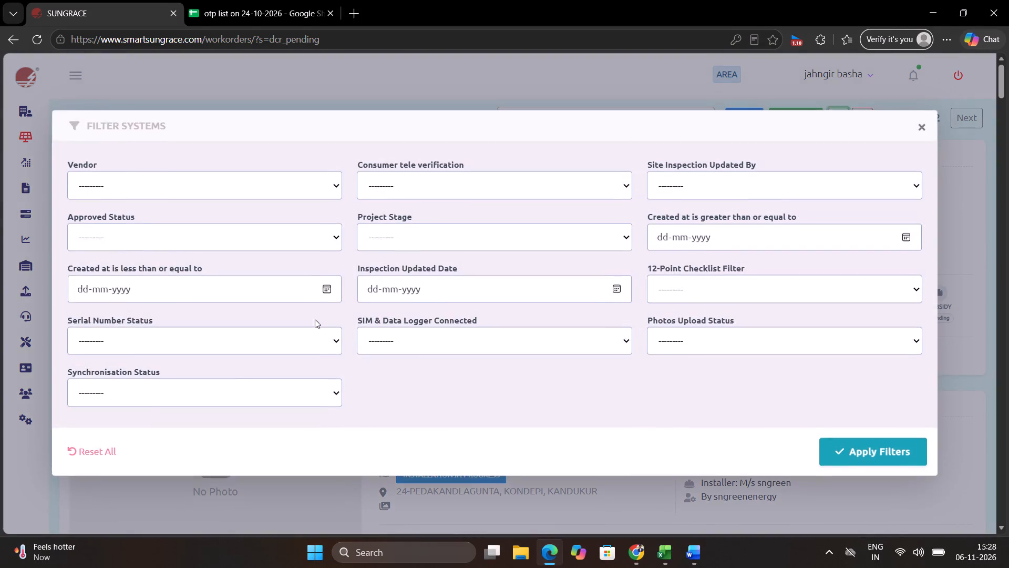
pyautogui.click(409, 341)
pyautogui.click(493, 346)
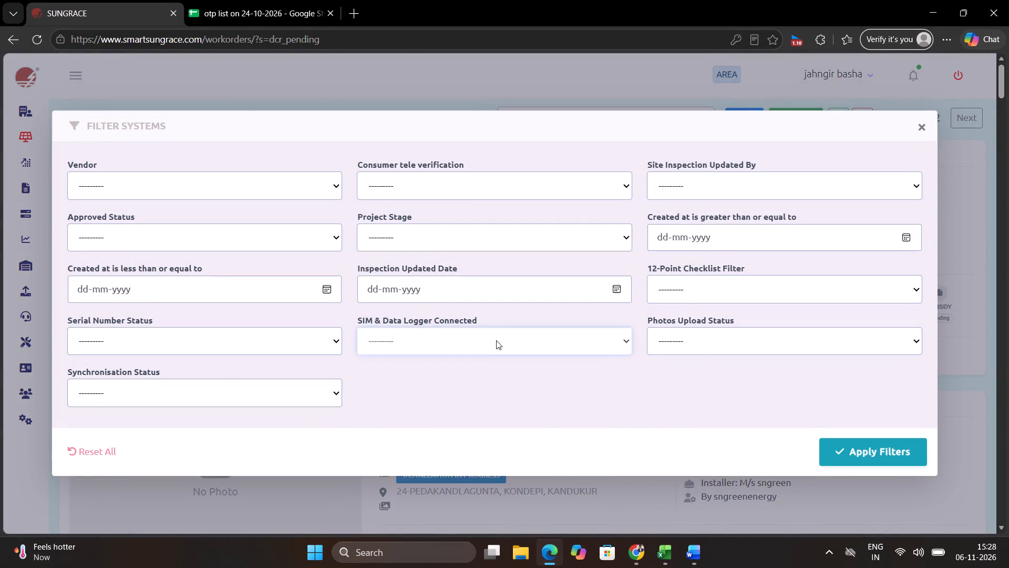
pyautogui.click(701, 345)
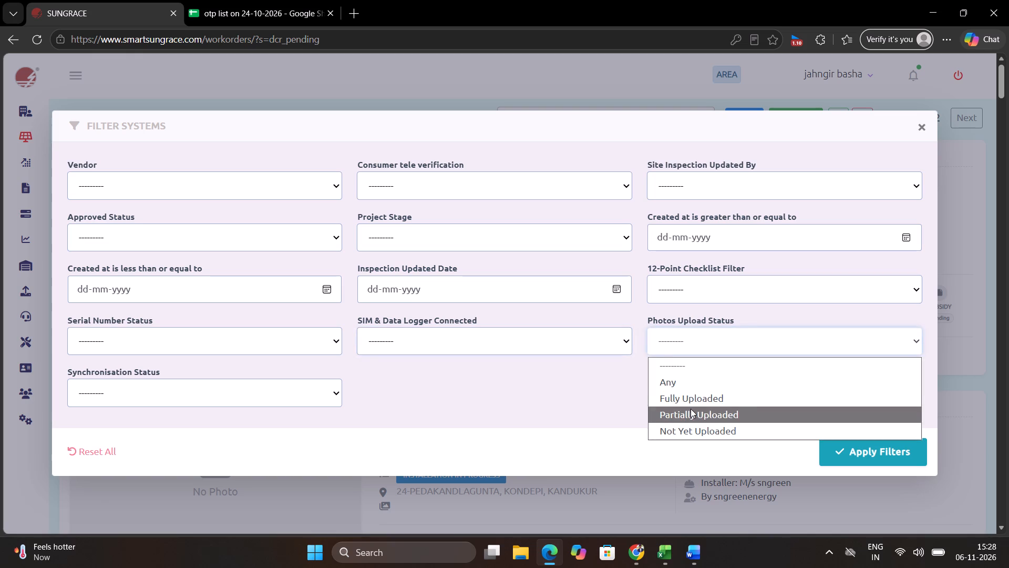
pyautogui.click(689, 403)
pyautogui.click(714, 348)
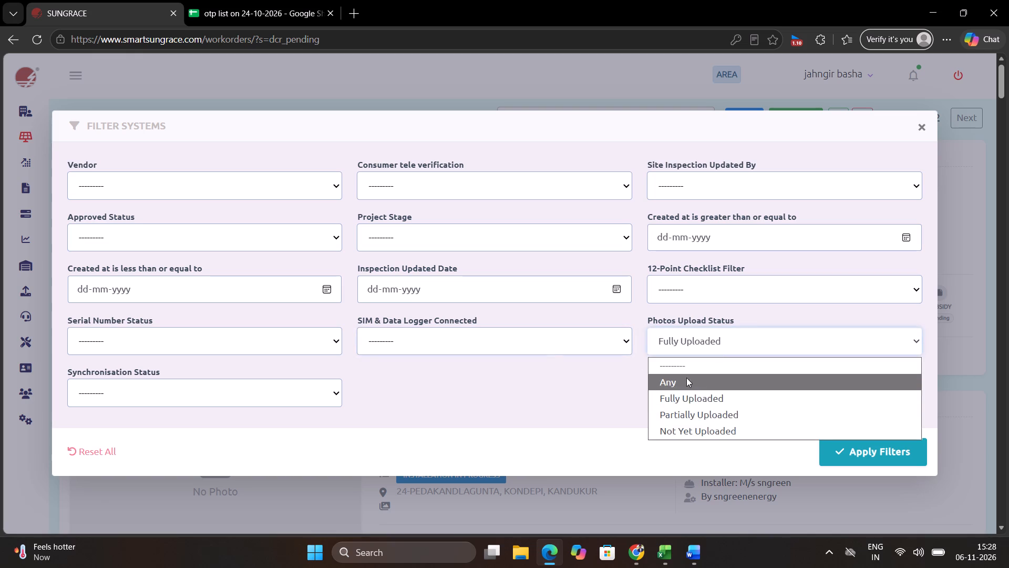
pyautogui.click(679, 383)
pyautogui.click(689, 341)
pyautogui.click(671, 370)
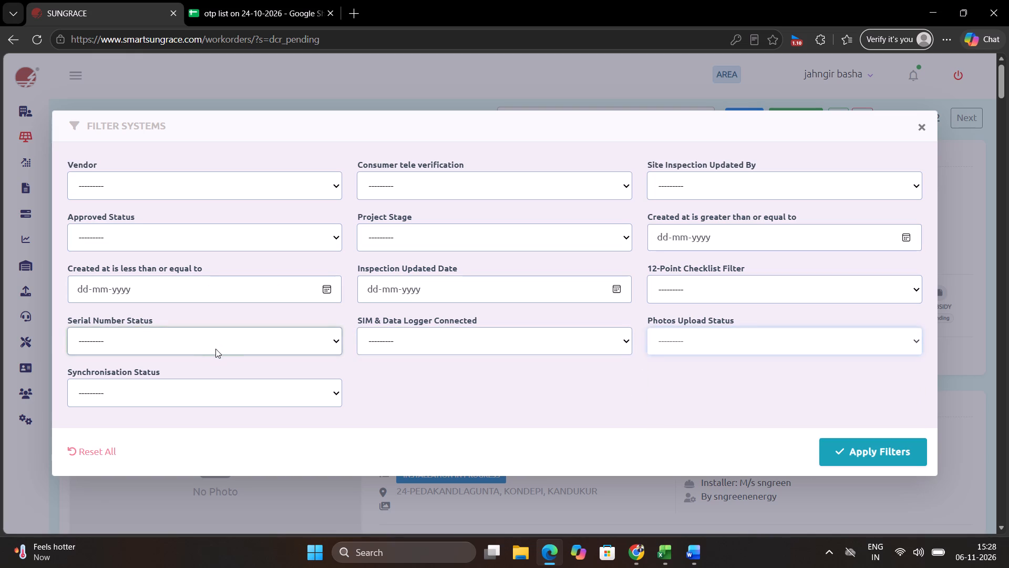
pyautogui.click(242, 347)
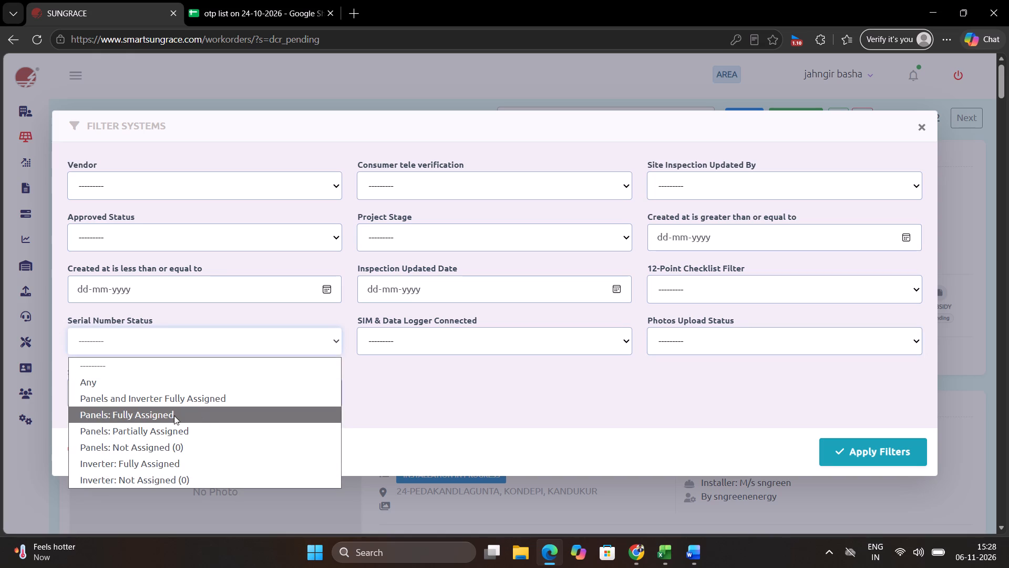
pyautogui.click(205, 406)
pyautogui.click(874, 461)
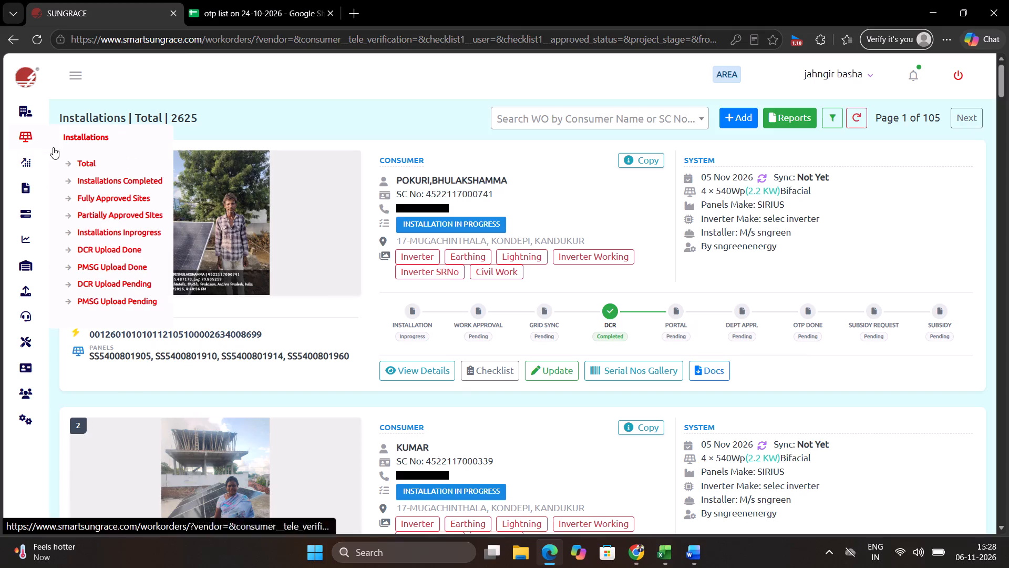
# Return to the DCR Upload Pending installations and download their Installation Report.
pyautogui.click(140, 280)
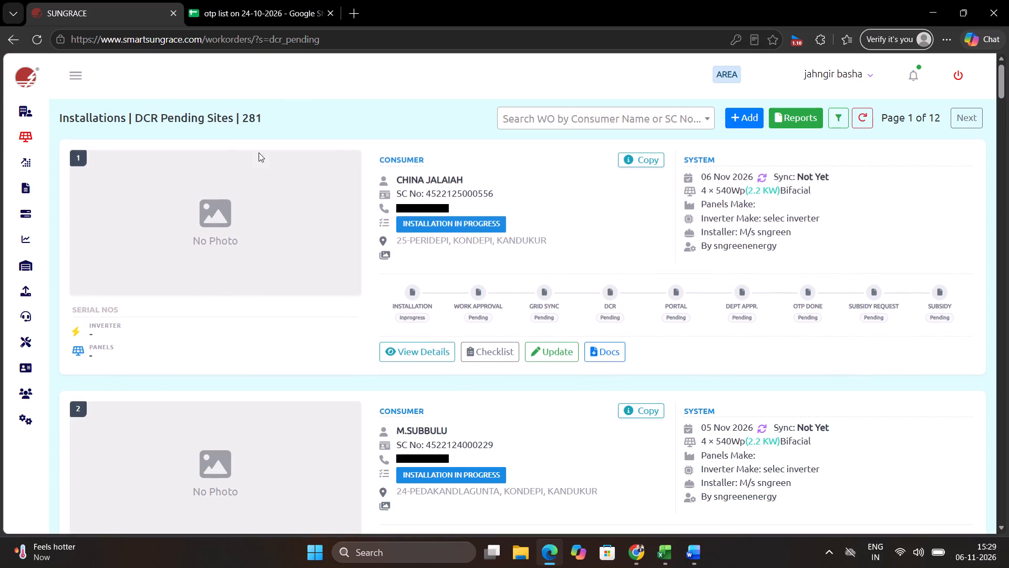
pyautogui.click(787, 115)
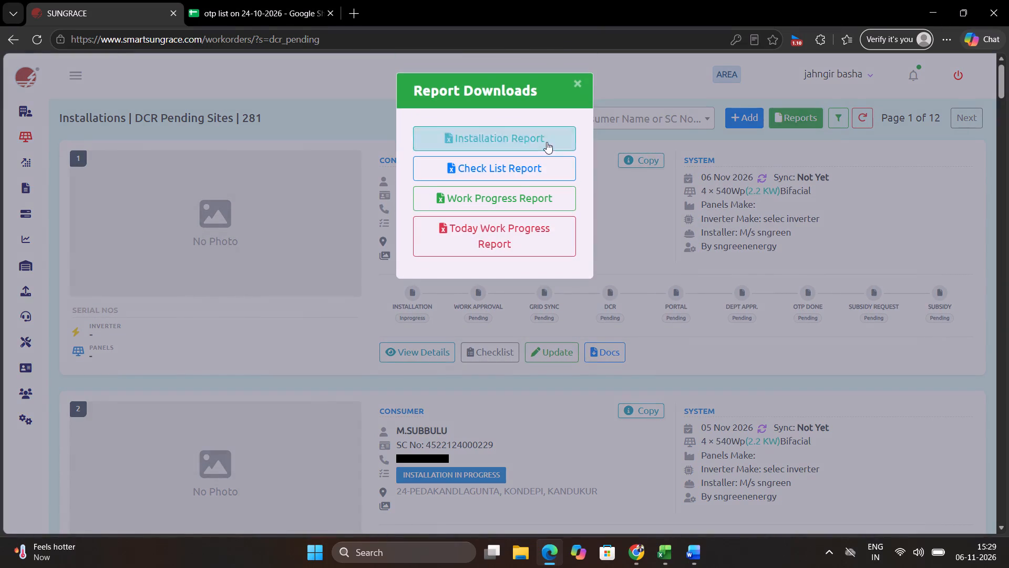
pyautogui.click(545, 142)
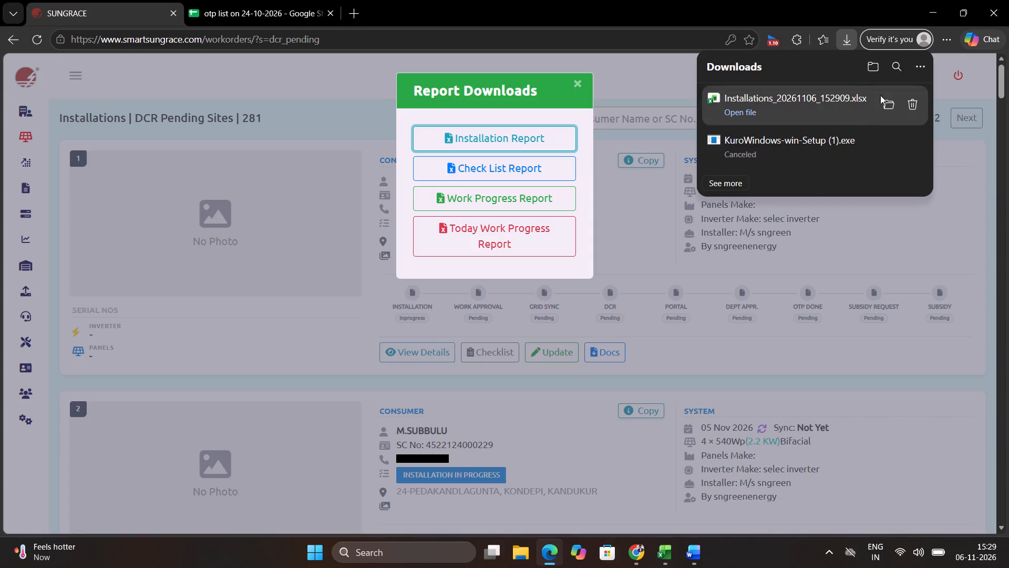
# Locate the downloaded report Installations_20261106_152909 in the Downloads folder and open it in Excel.
pyautogui.click(890, 103)
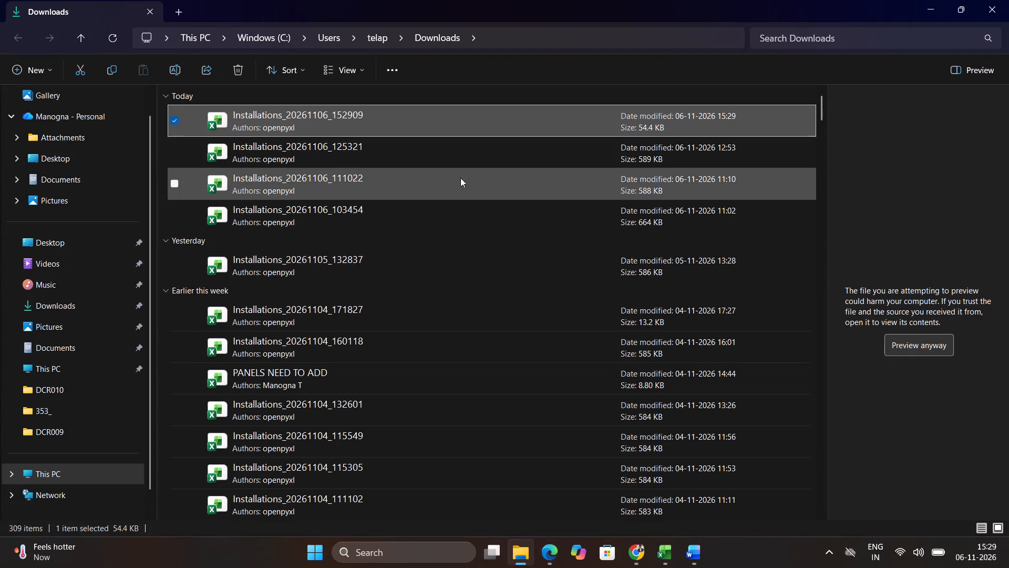
pyautogui.rightClick(375, 155)
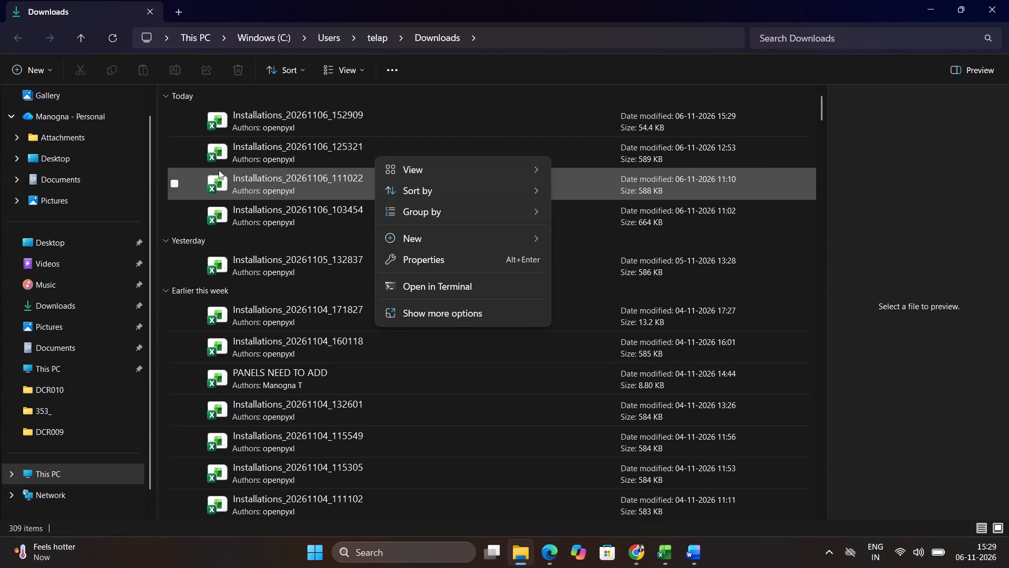
pyautogui.moveTo(305, 146); pyautogui.dragTo(336, 175)
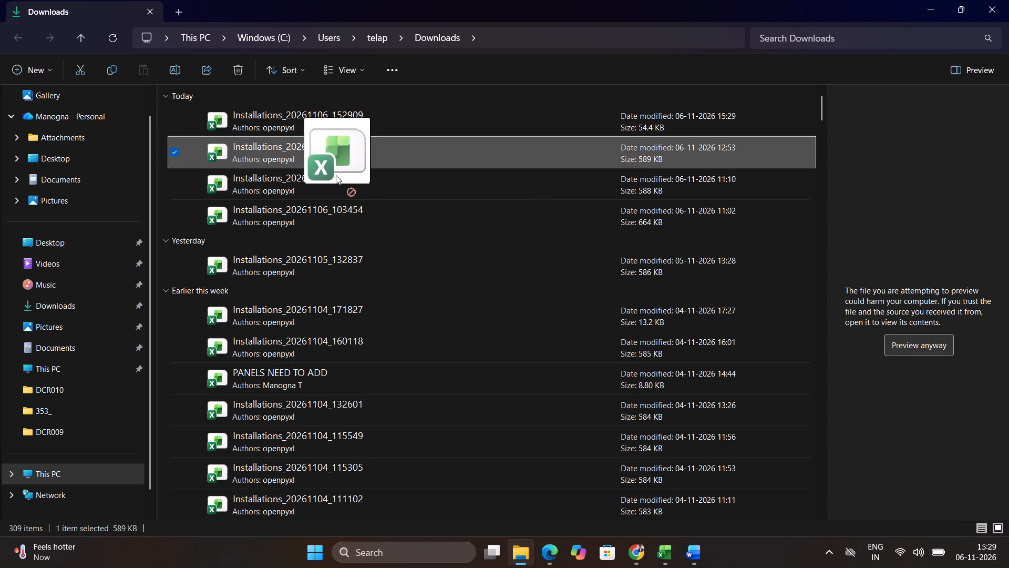
pyautogui.moveTo(336, 175); pyautogui.dragTo(311, 148)
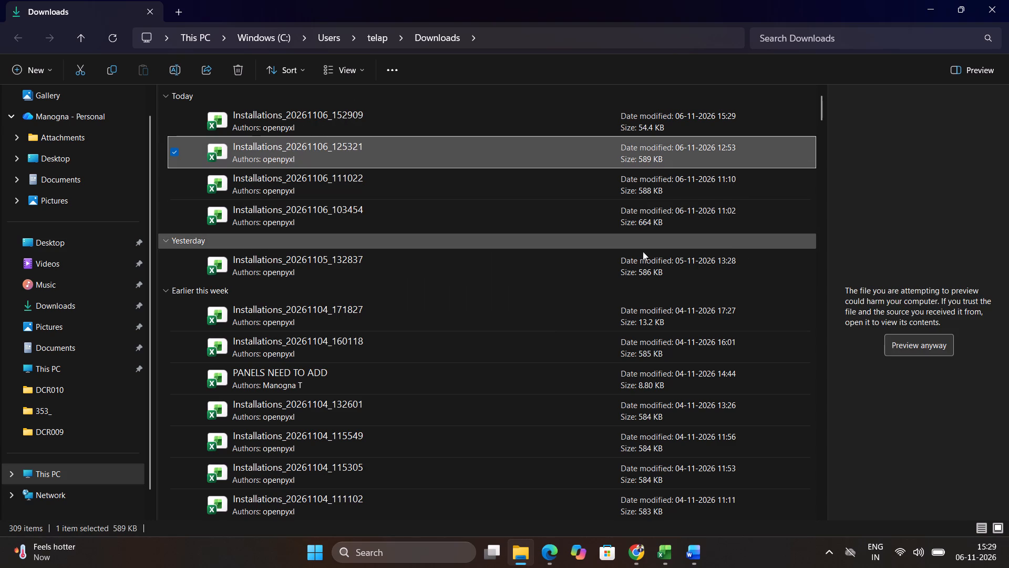
pyautogui.moveTo(837, 224); pyautogui.dragTo(814, 194)
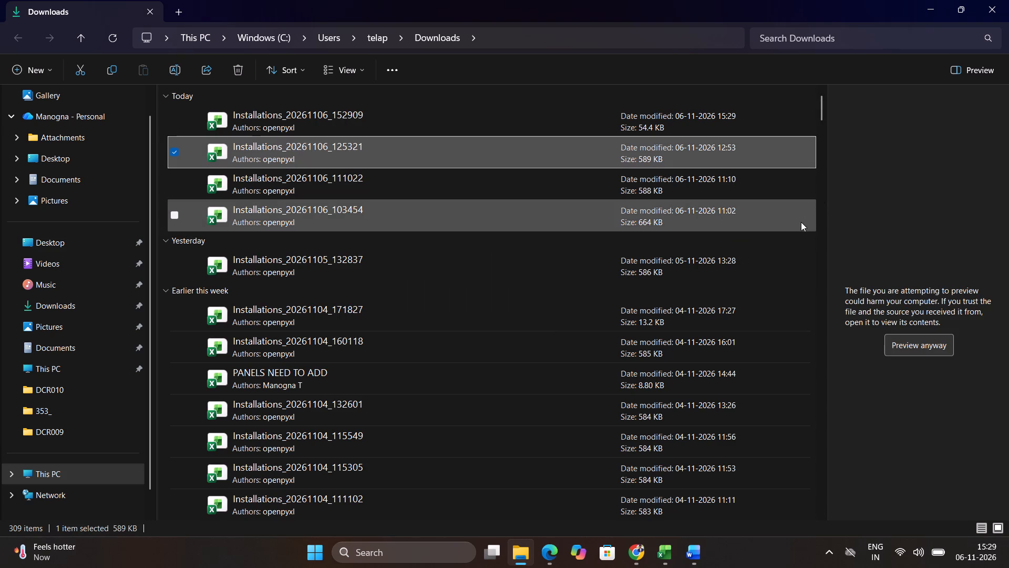
pyautogui.moveTo(802, 234); pyautogui.dragTo(684, 209)
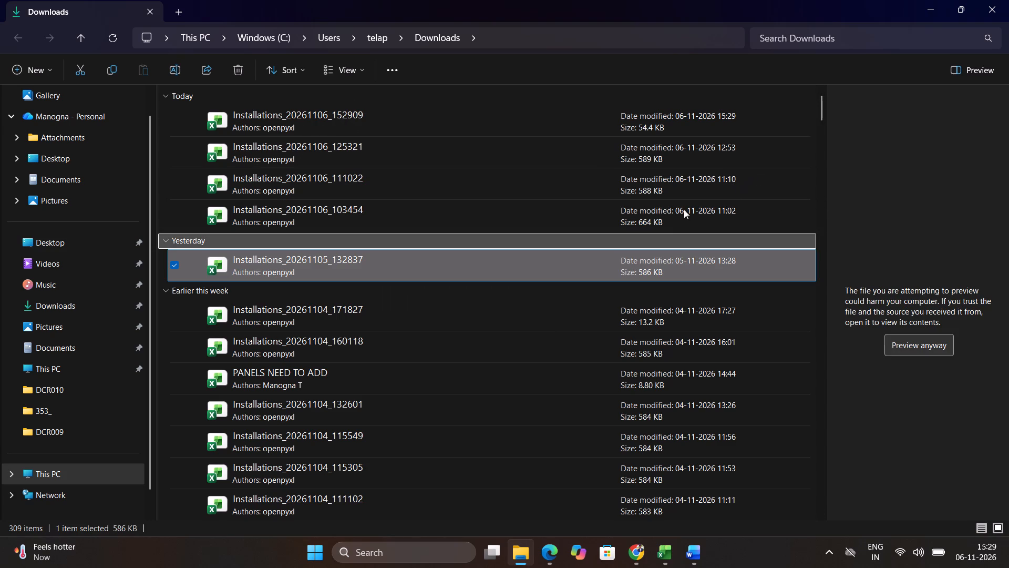
pyautogui.moveTo(684, 209); pyautogui.dragTo(674, 218)
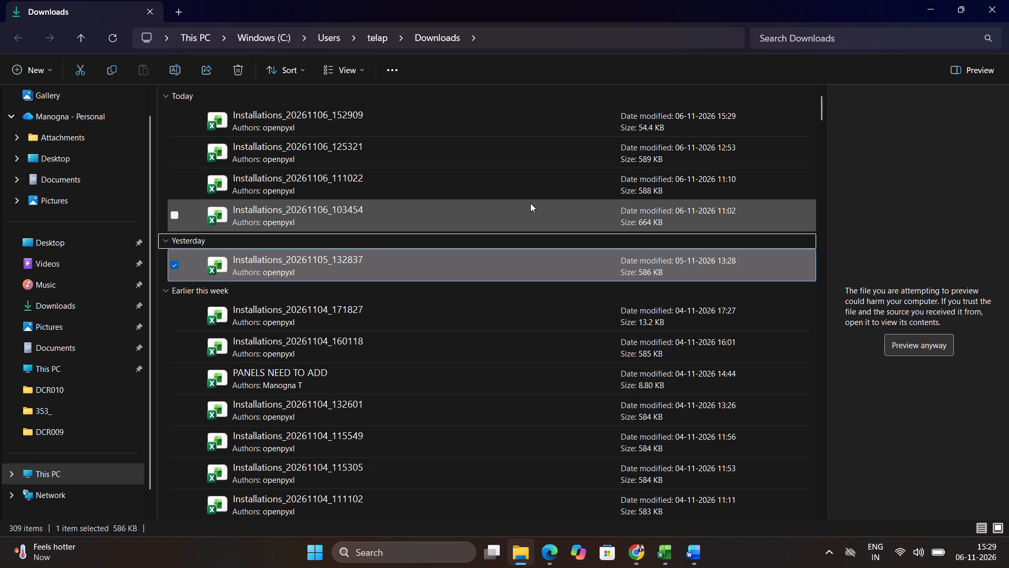
pyautogui.click(480, 160)
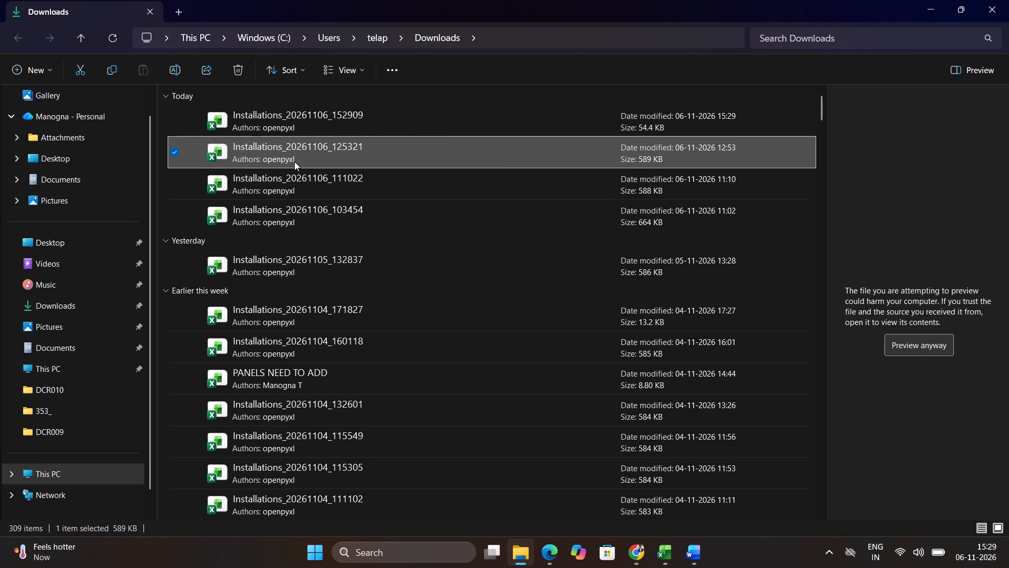
pyautogui.doubleClick(387, 124)
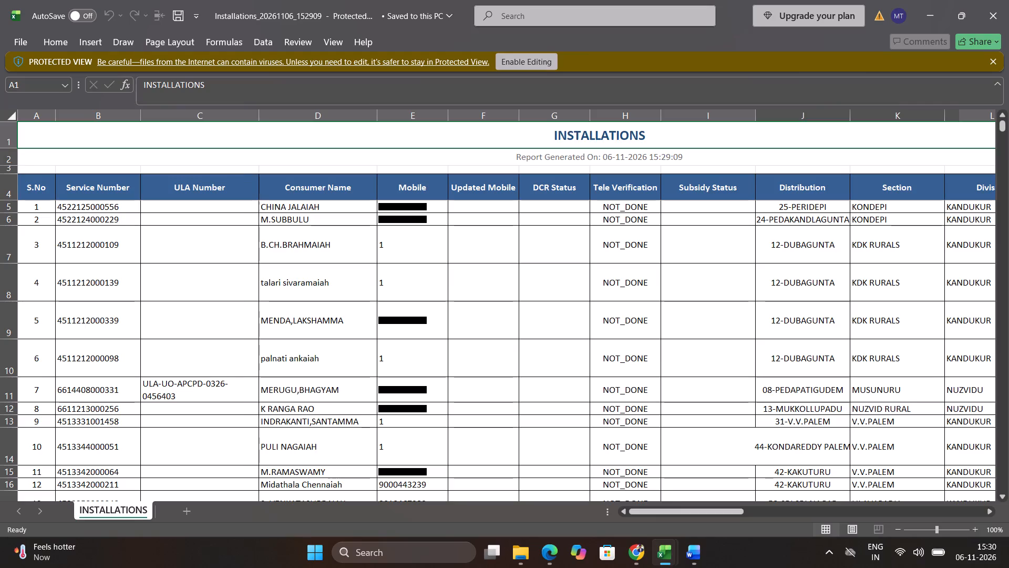
# Enable editing of the protected installations workbook.
pyautogui.scroll(5, 764, 293)
pyautogui.scroll(3, 605, 268)
pyautogui.click(240, 195)
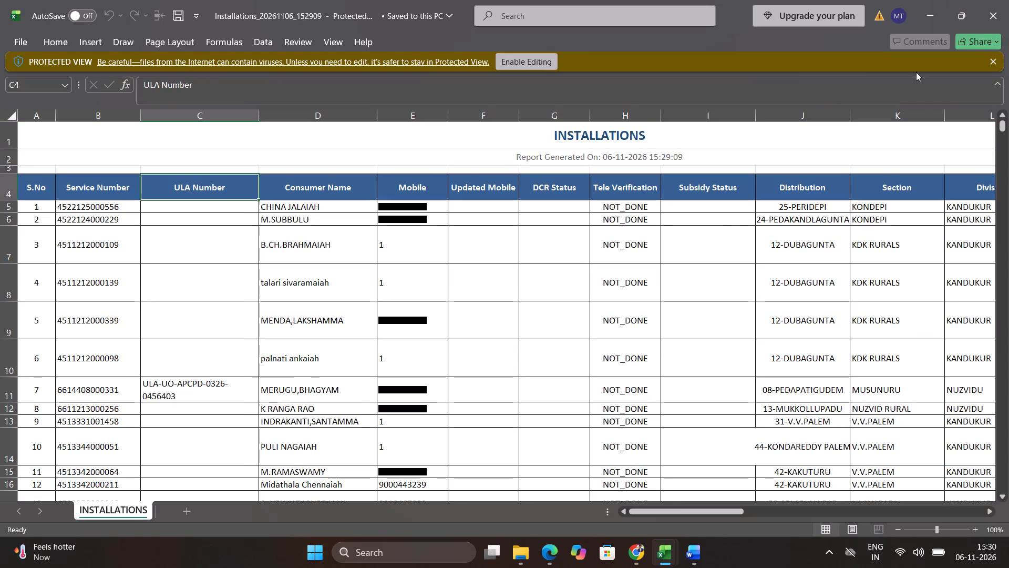
pyautogui.scroll(4, 900, 279)
pyautogui.click(540, 69)
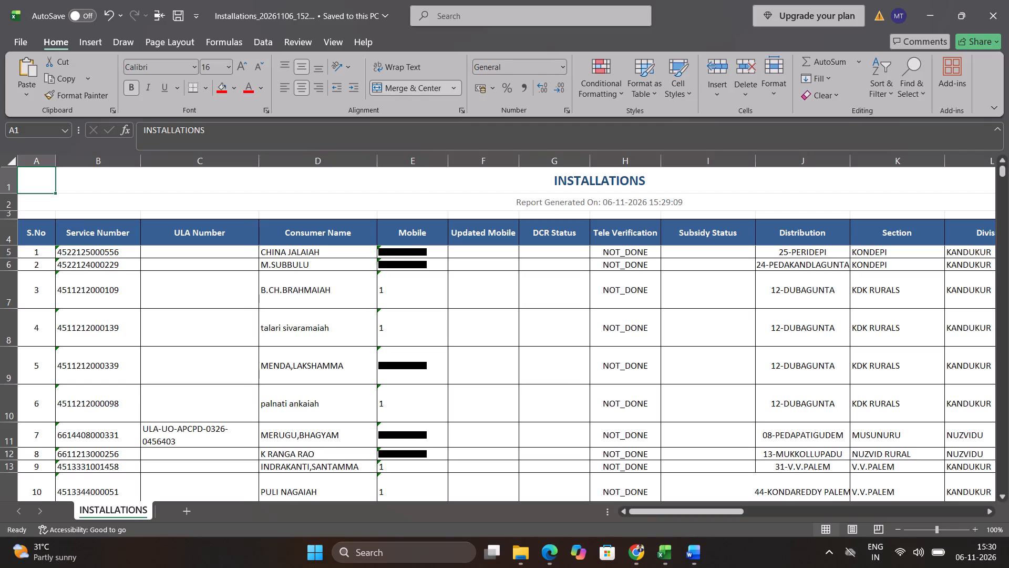
# Turn on filtering for the header row of the installations table.
pyautogui.click(881, 74)
pyautogui.doubleClick(212, 236)
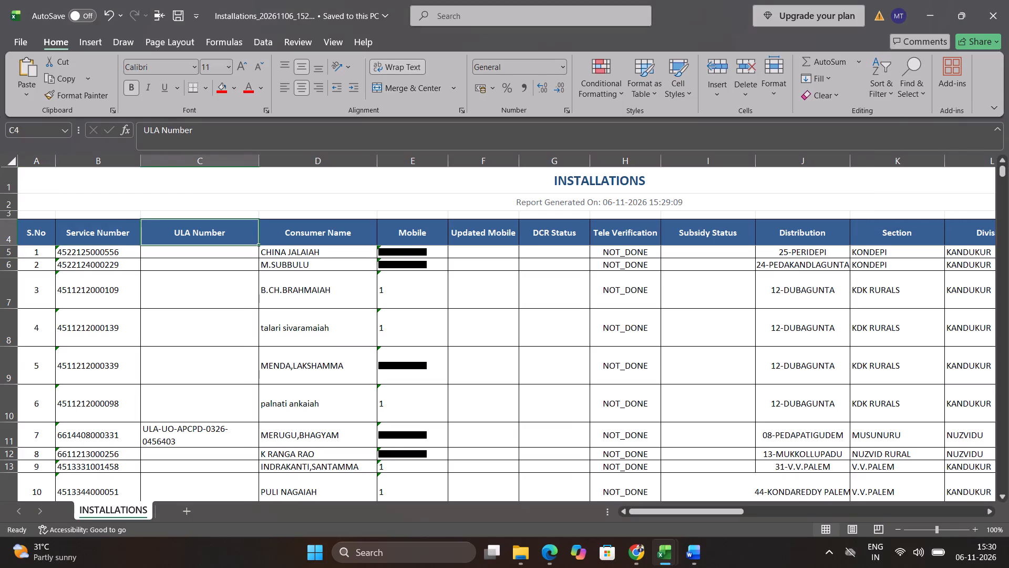
pyautogui.click(883, 87)
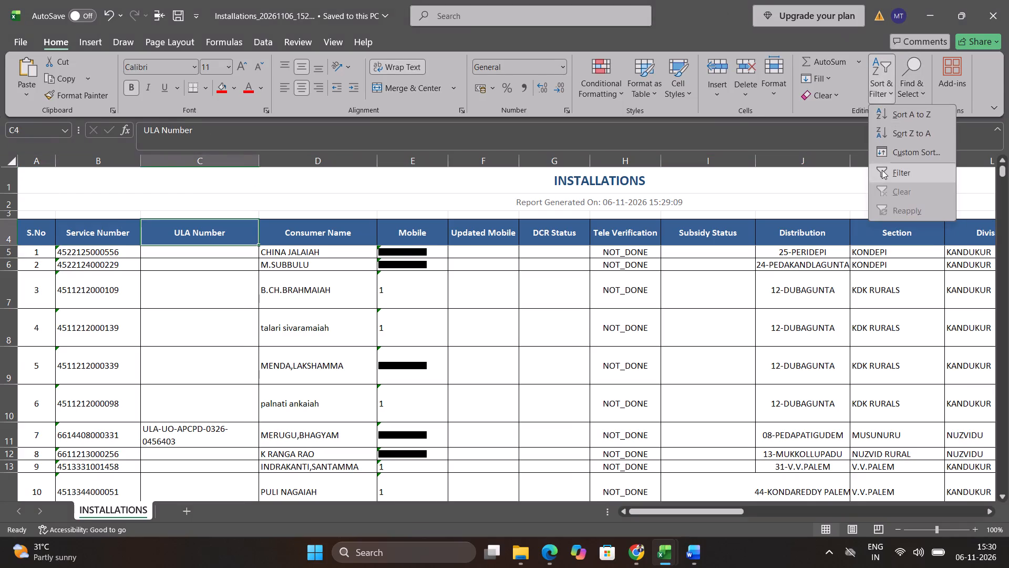
pyautogui.click(882, 170)
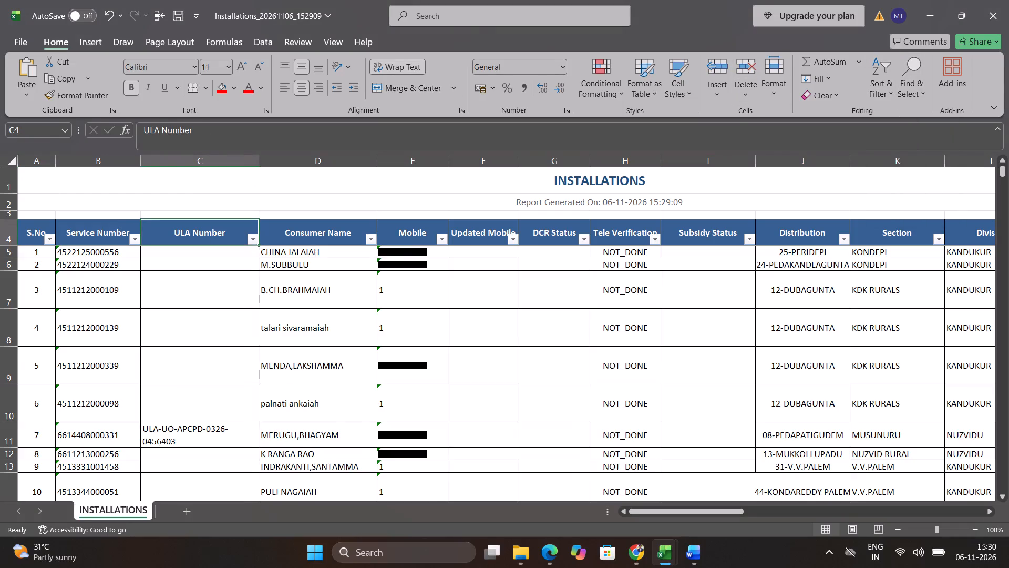
# Filter the ULA Number column to exclude blank entries.
pyautogui.click(254, 241)
pyautogui.scroll(-9, 322, 457)
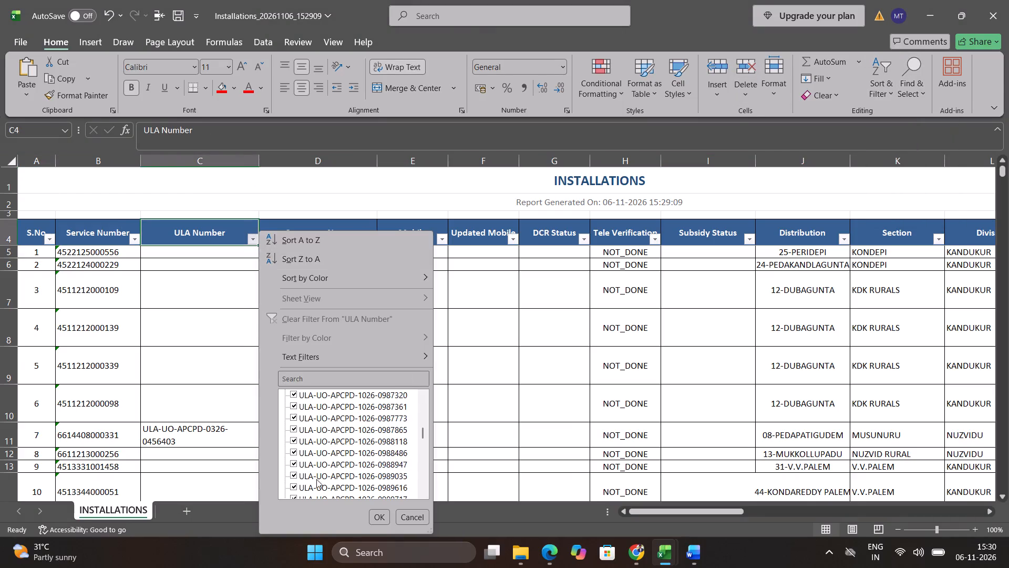
pyautogui.scroll(-20, 316, 479)
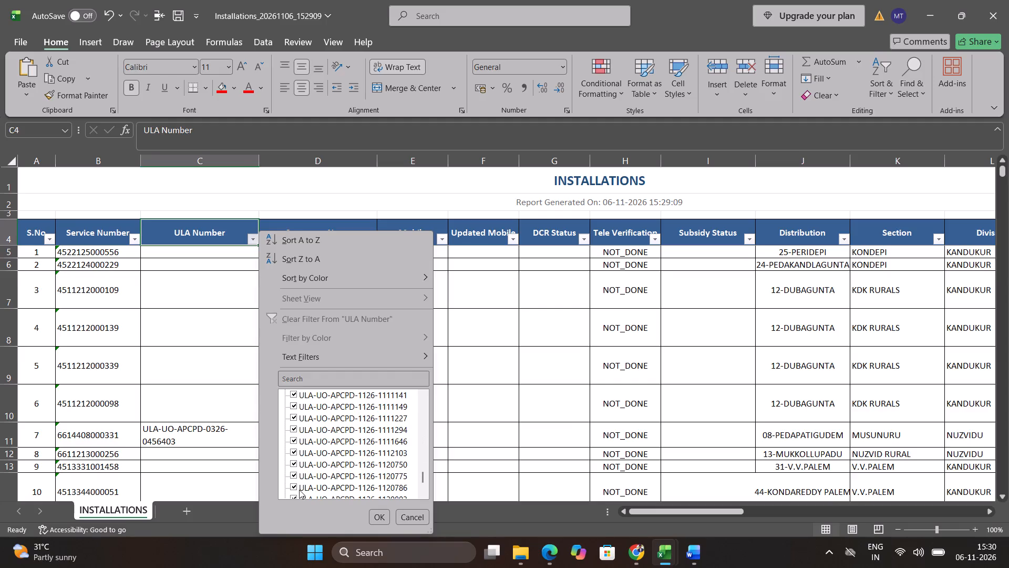
pyautogui.click(299, 490)
pyautogui.click(382, 516)
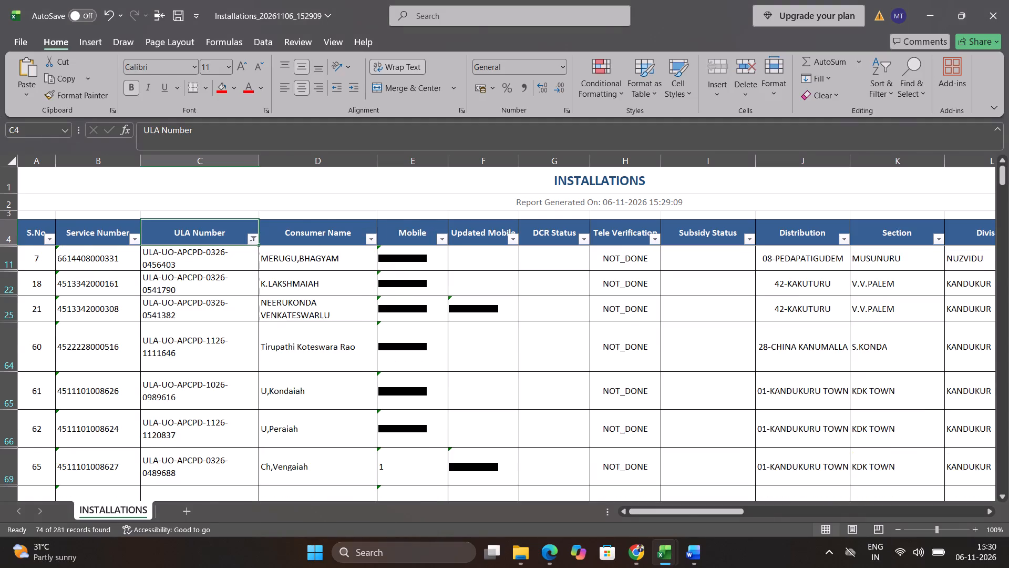
# Examine the installations that have ULA numbers and check which values the DCR Status column offers for filtering.
pyautogui.scroll(7, 256, 362)
pyautogui.scroll(-12, 248, 363)
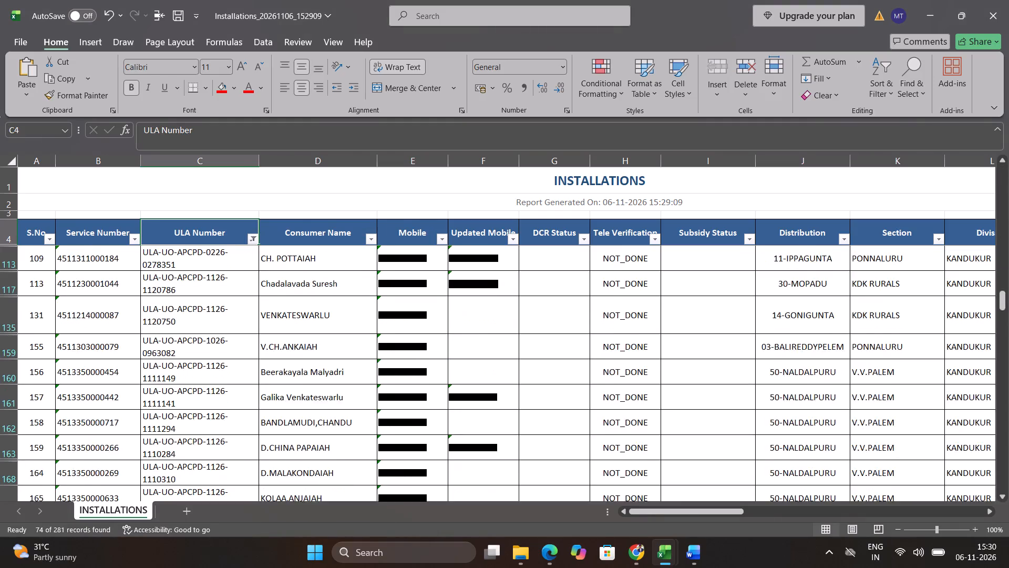
pyautogui.scroll(-4, 250, 363)
pyautogui.scroll(19, 256, 363)
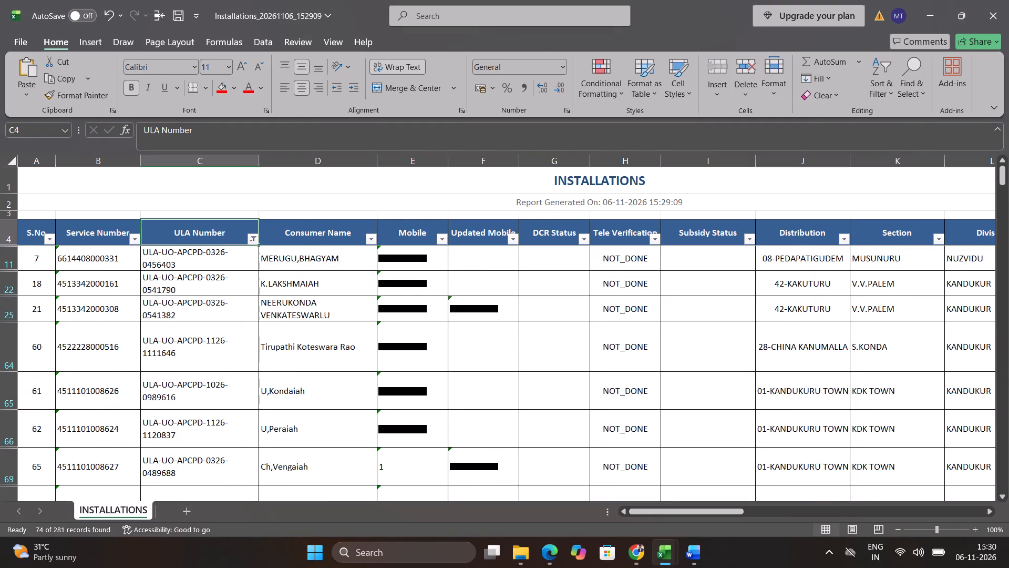
pyautogui.scroll(8, 287, 355)
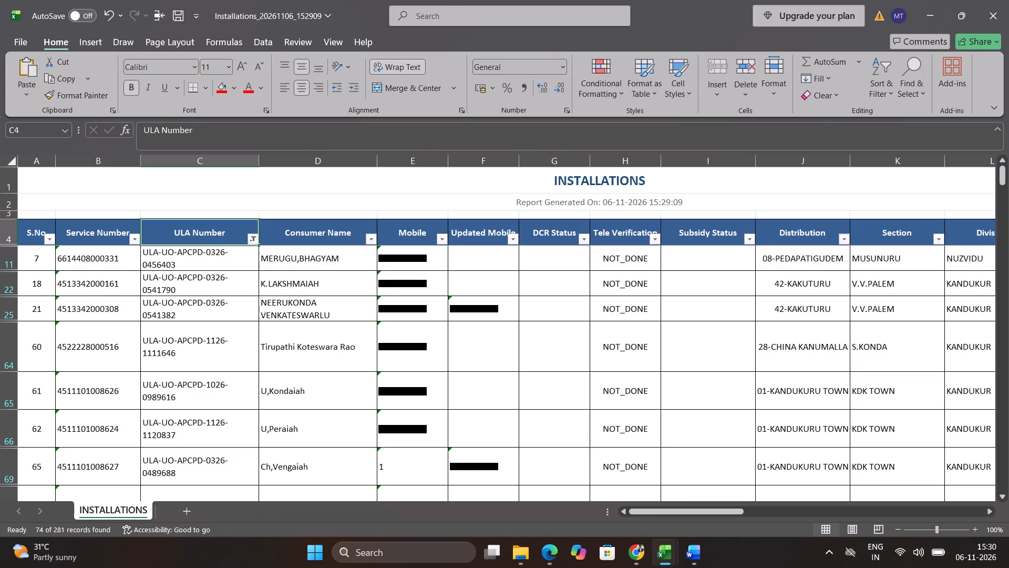
pyautogui.click(585, 244)
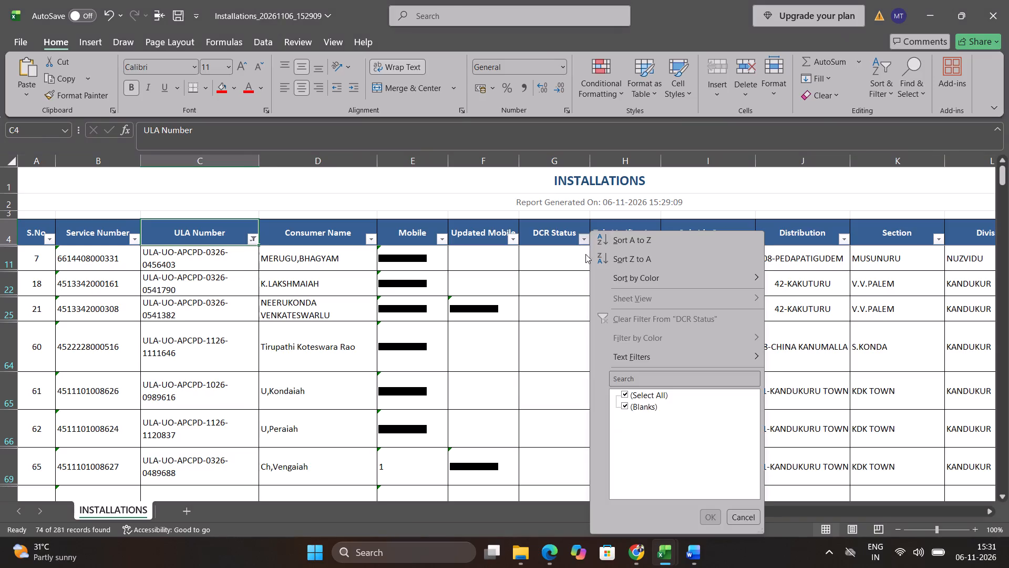
pyautogui.click(565, 282)
# In the Panel Serial Numbers filter, exclude blanks and every entry that contains only one serial number.
pyautogui.moveTo(712, 511); pyautogui.dragTo(712, 510)
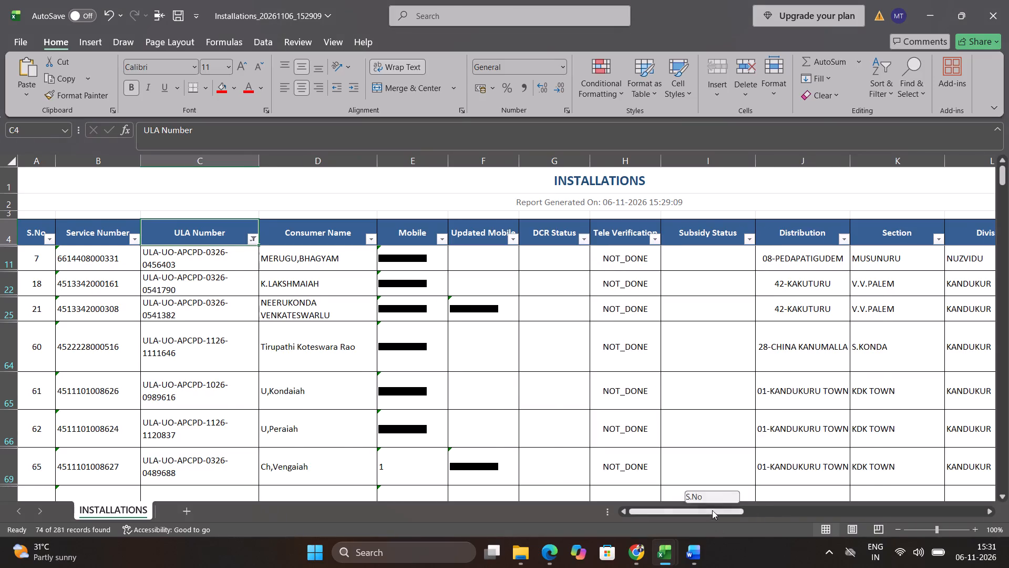
pyautogui.moveTo(712, 510); pyautogui.dragTo(815, 502)
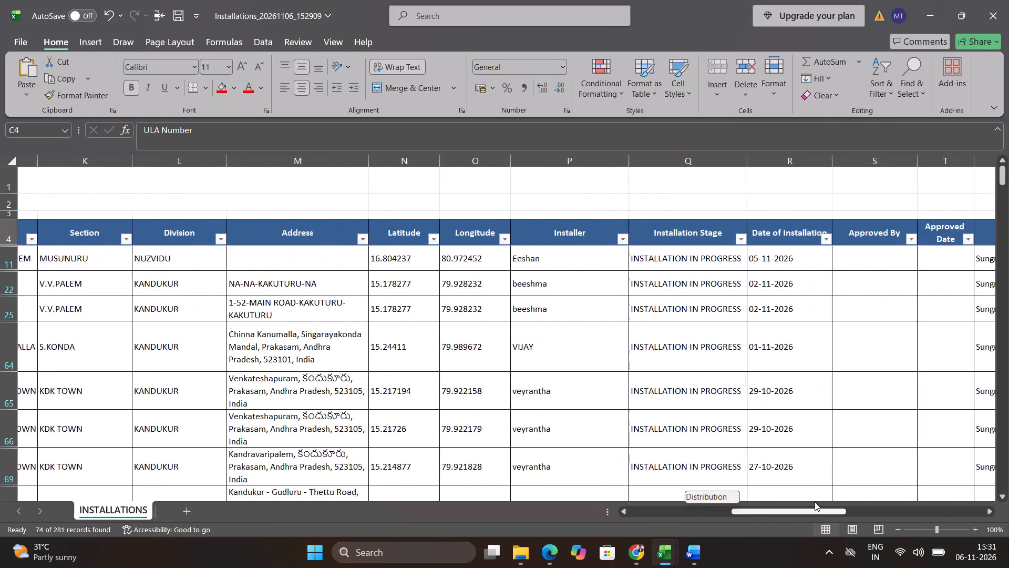
pyautogui.moveTo(815, 502); pyautogui.dragTo(852, 494)
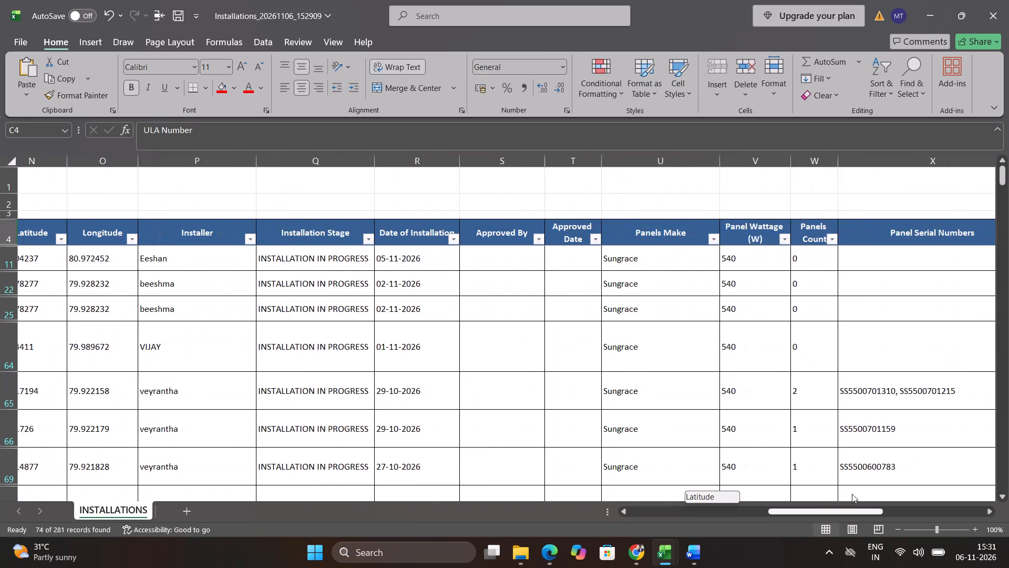
pyautogui.moveTo(852, 494); pyautogui.dragTo(882, 485)
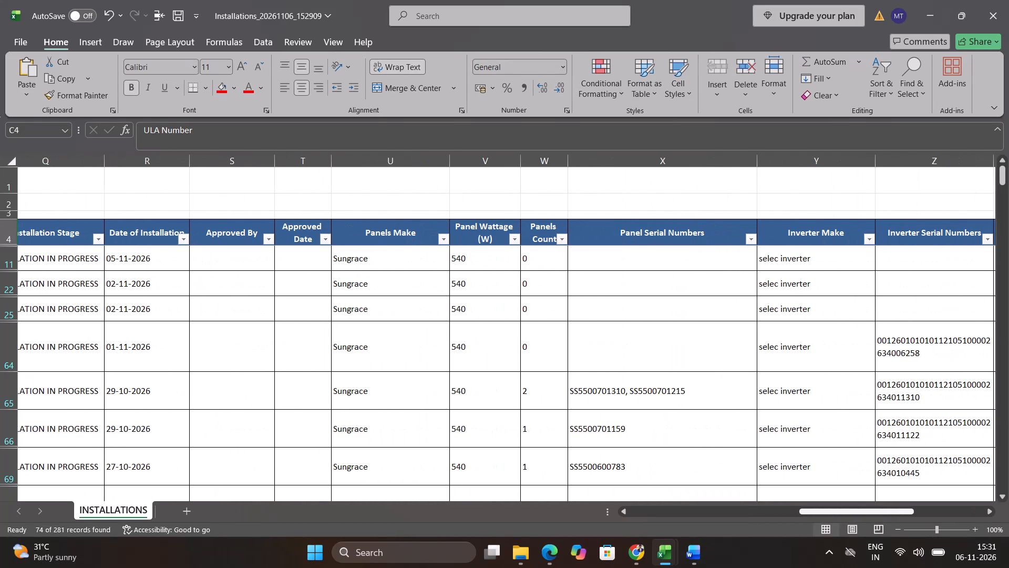
pyautogui.click(785, 239)
pyautogui.scroll(-4, 822, 372)
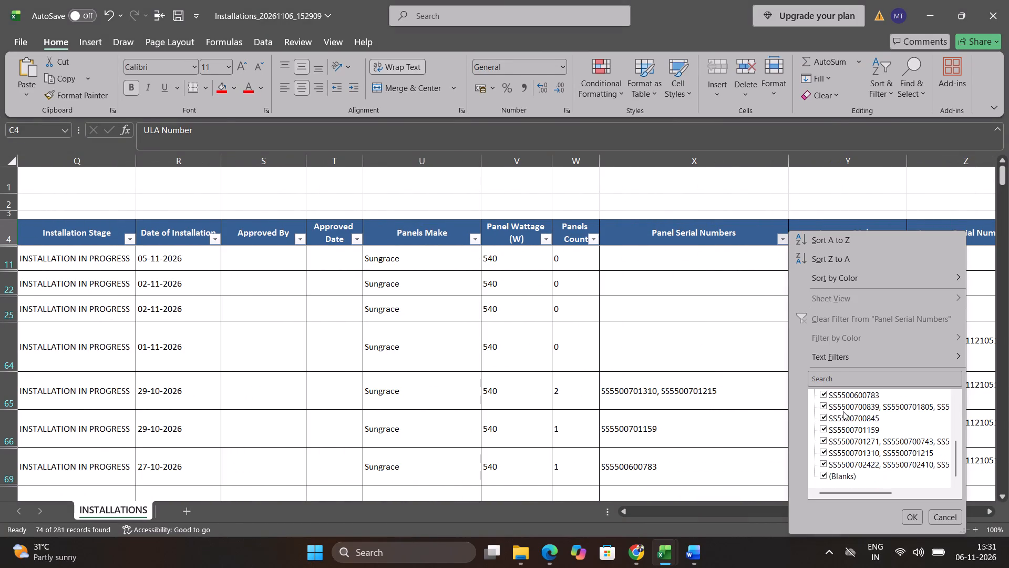
pyautogui.scroll(-3, 849, 447)
pyautogui.click(823, 478)
pyautogui.click(824, 428)
pyautogui.click(824, 419)
pyautogui.scroll(1, 823, 420)
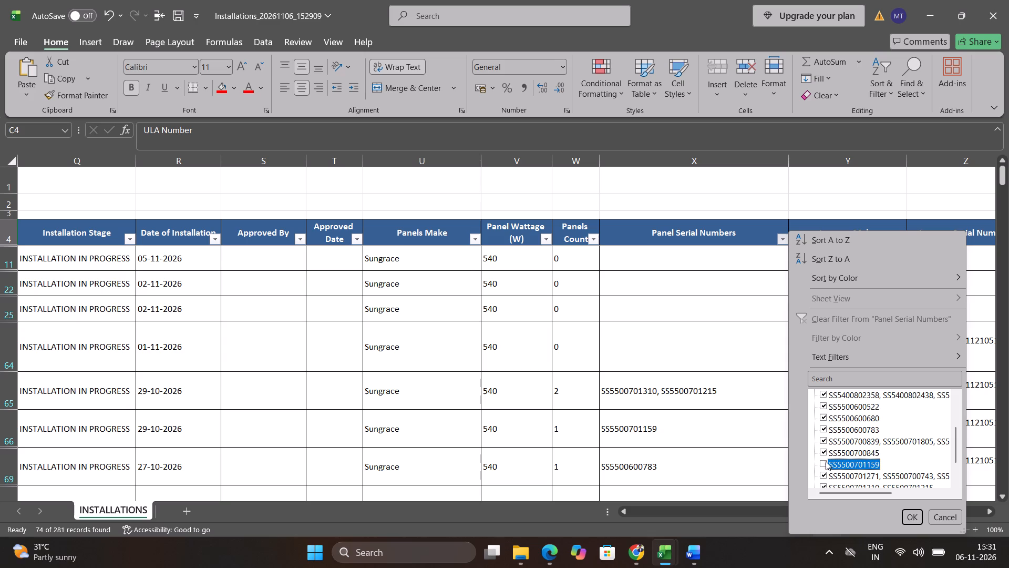
pyautogui.click(820, 452)
pyautogui.click(822, 432)
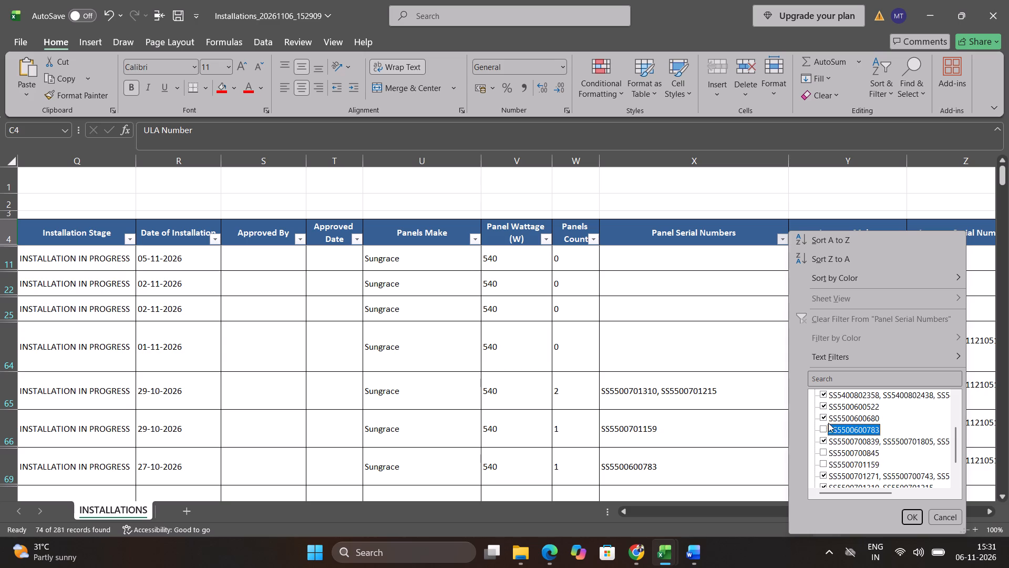
pyautogui.click(827, 420)
pyautogui.scroll(1, 848, 434)
pyautogui.click(825, 444)
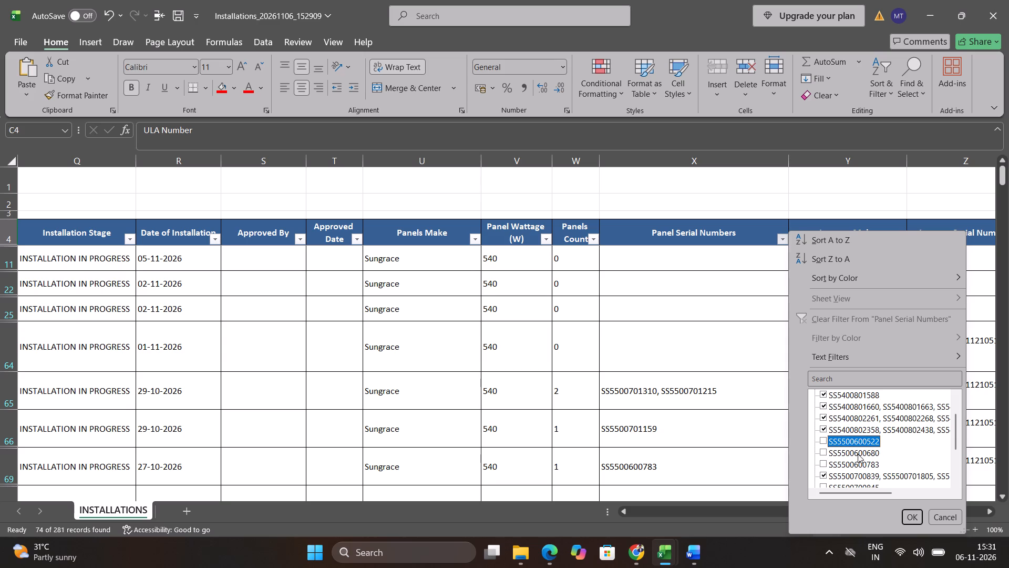
pyautogui.scroll(1, 860, 437)
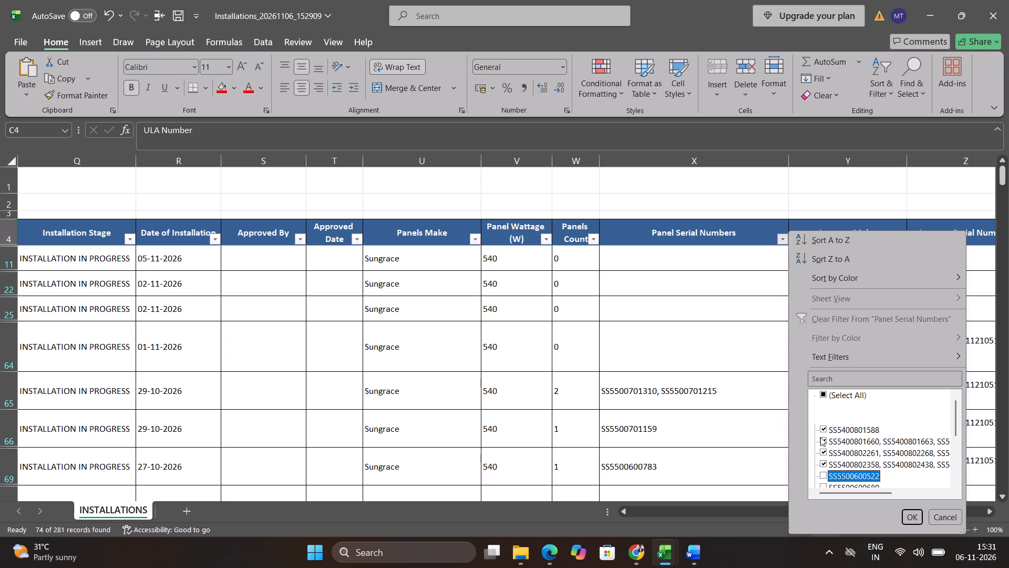
pyautogui.click(825, 429)
pyautogui.click(821, 422)
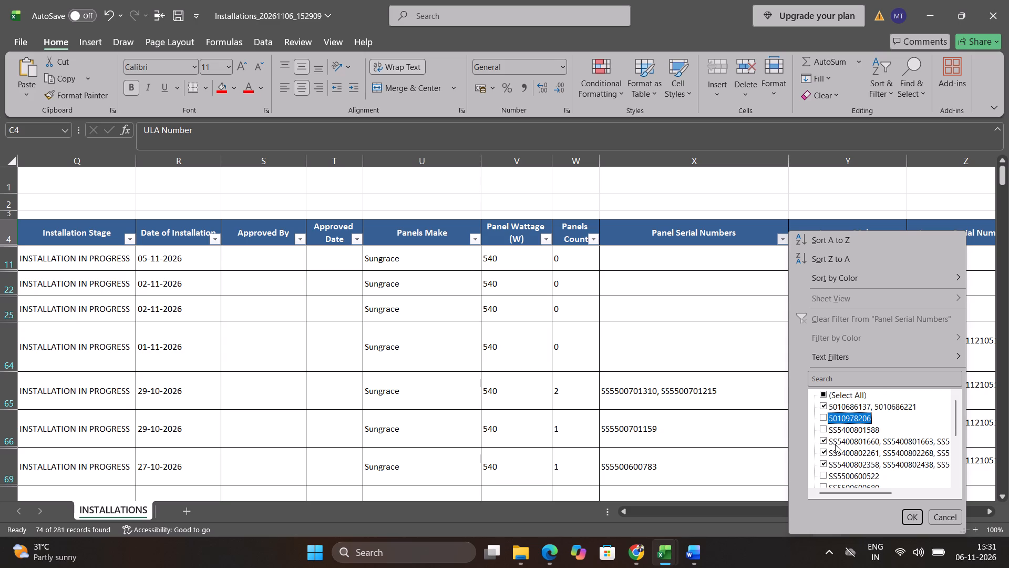
pyautogui.scroll(-1, 838, 477)
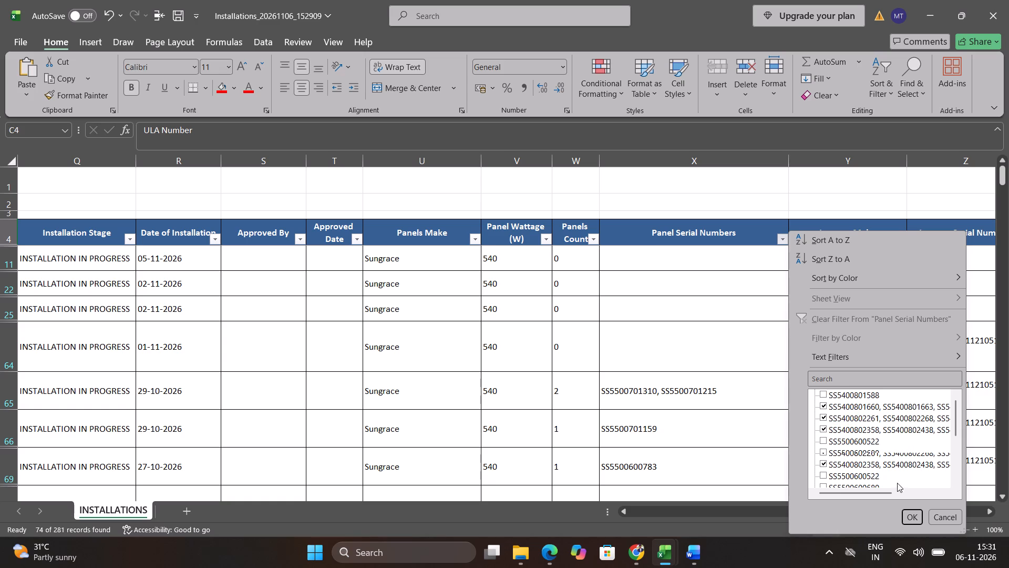
pyautogui.click(883, 498)
pyautogui.moveTo(883, 498); pyautogui.dragTo(904, 493)
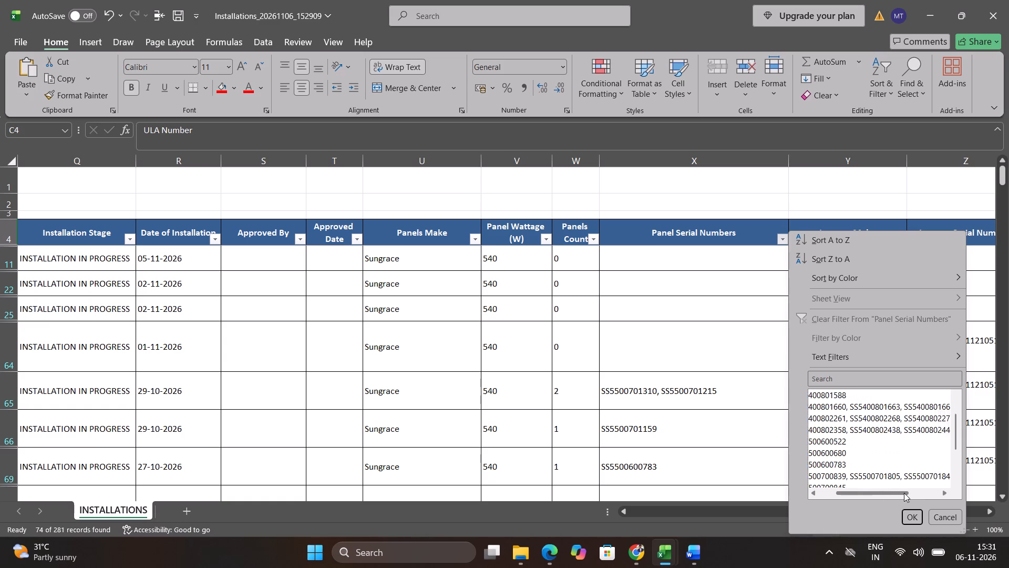
pyautogui.moveTo(904, 493); pyautogui.dragTo(910, 491)
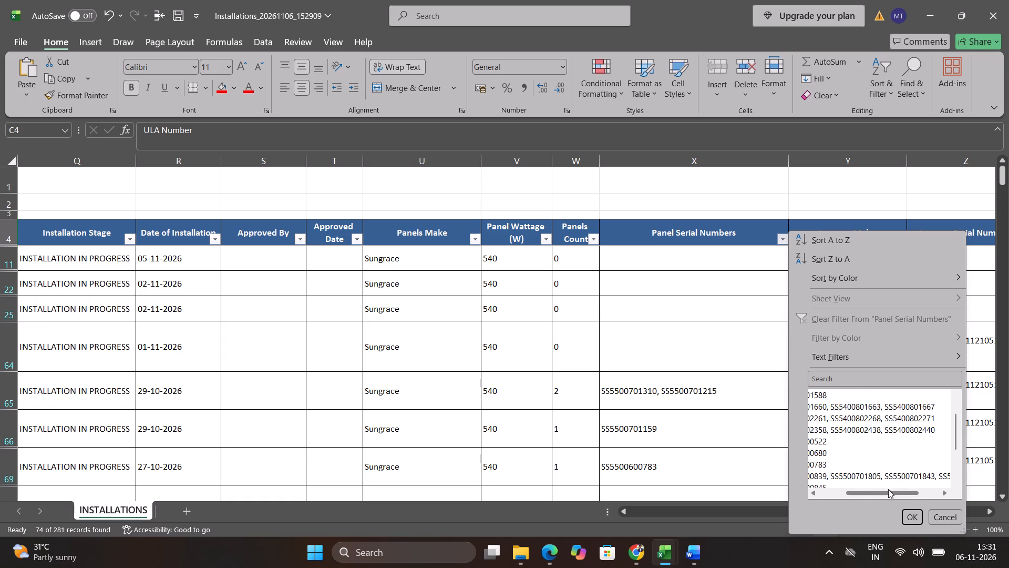
pyautogui.moveTo(891, 494); pyautogui.dragTo(845, 489)
pyautogui.click(820, 407)
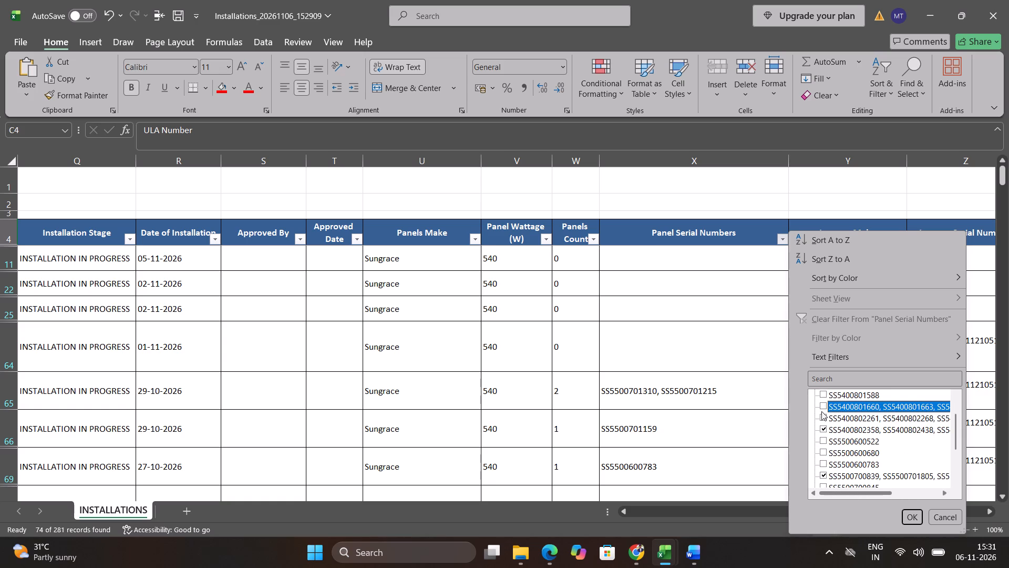
pyautogui.click(821, 417)
pyautogui.click(822, 431)
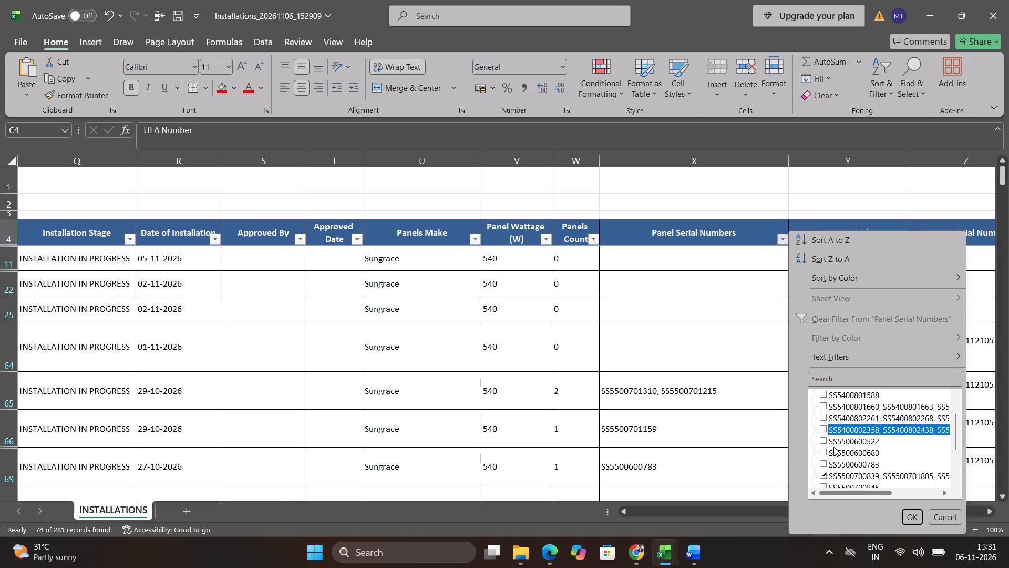
pyautogui.moveTo(868, 495); pyautogui.dragTo(903, 494)
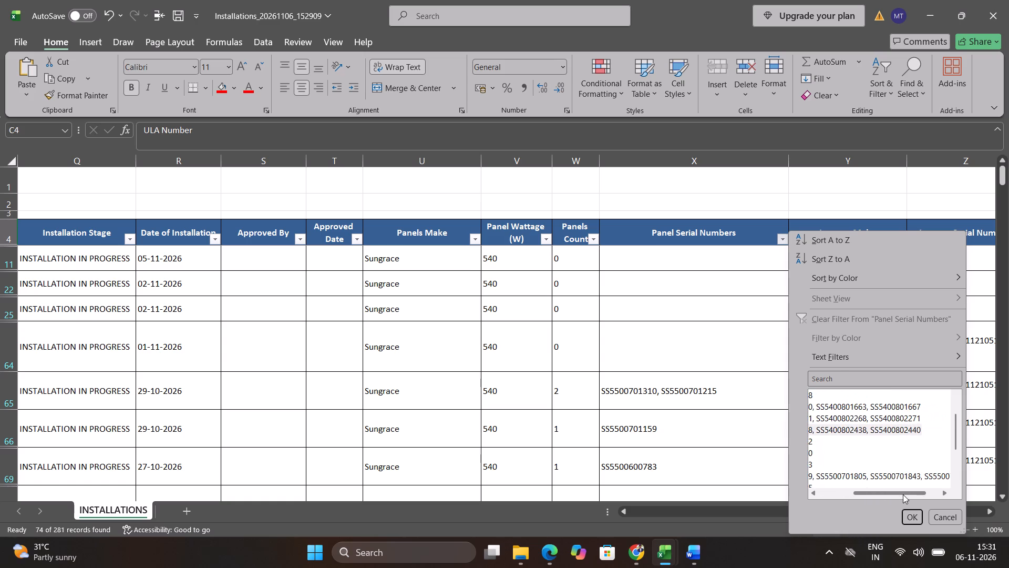
pyautogui.moveTo(903, 494); pyautogui.dragTo(903, 493)
pyautogui.scroll(-4, 901, 460)
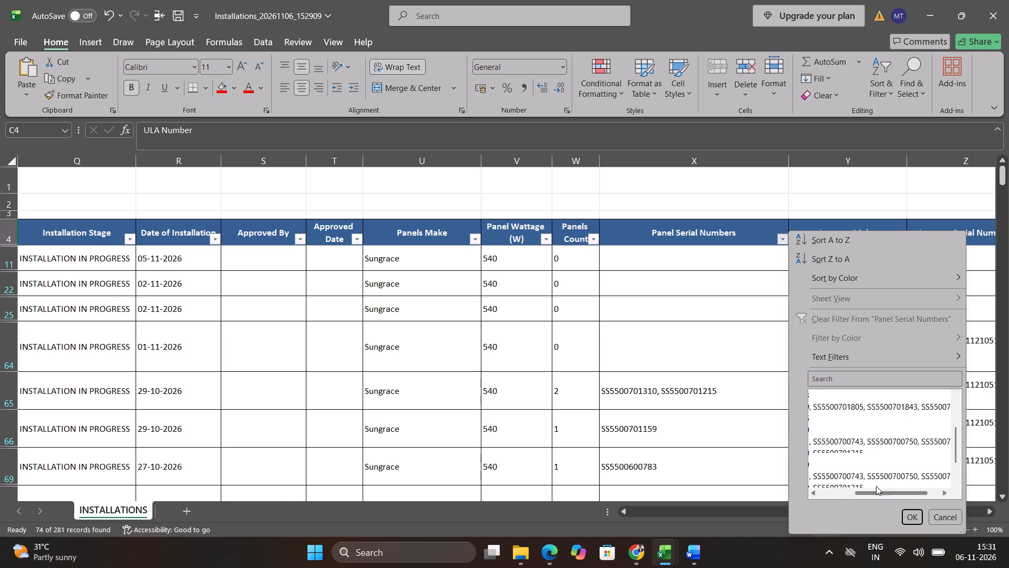
pyautogui.scroll(-2, 869, 478)
pyautogui.click(910, 519)
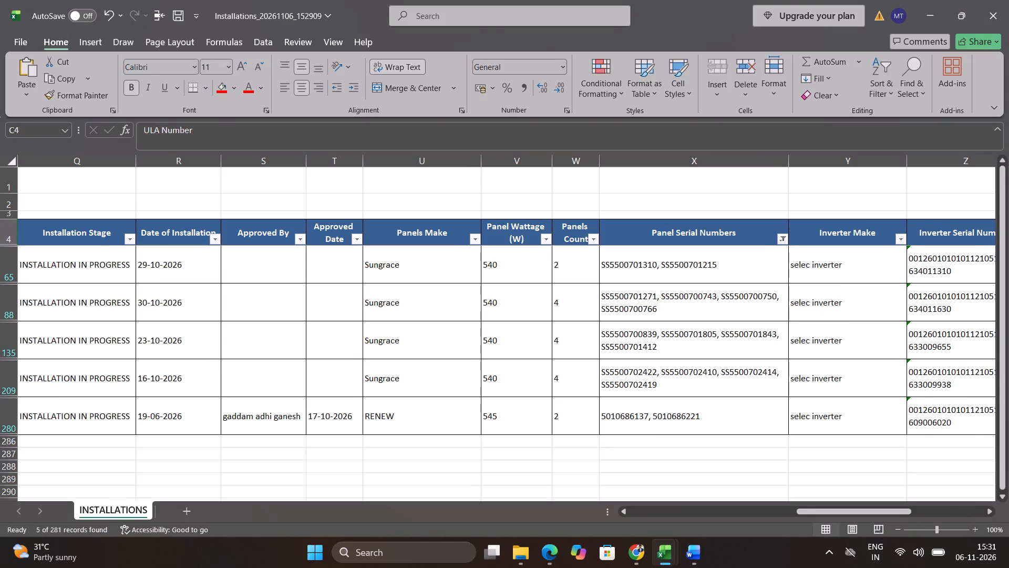
# Compare the filtered installations with the highlighted service numbers in workbooks Installations_20261106_111022 and Installations_20261106_125321.
pyautogui.scroll(6, 335, 416)
pyautogui.moveTo(835, 515); pyautogui.dragTo(587, 541)
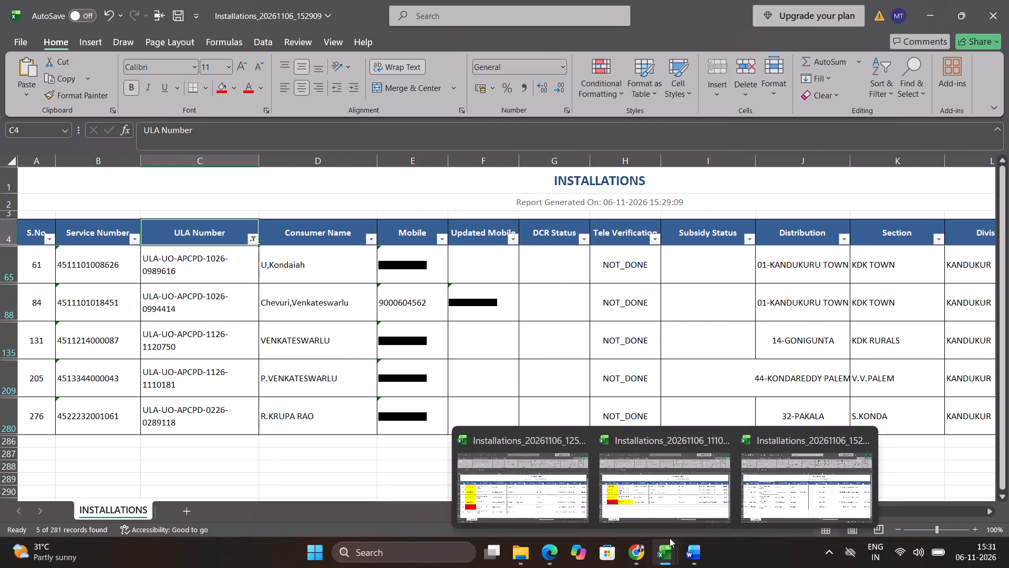
pyautogui.click(674, 514)
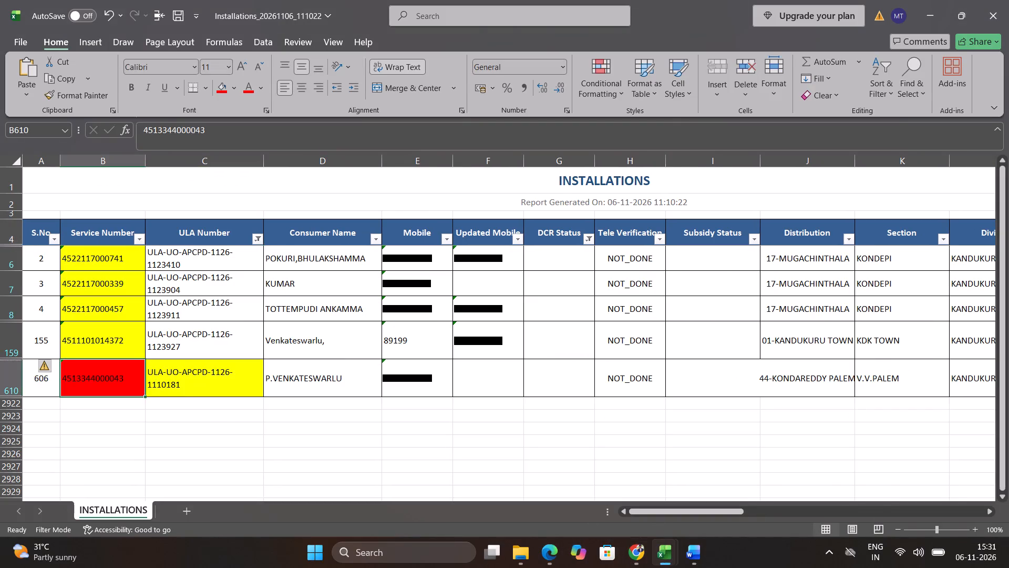
pyautogui.scroll(10, 344, 436)
pyautogui.scroll(4, 440, 418)
pyautogui.scroll(-3, 442, 420)
pyautogui.scroll(4, 466, 425)
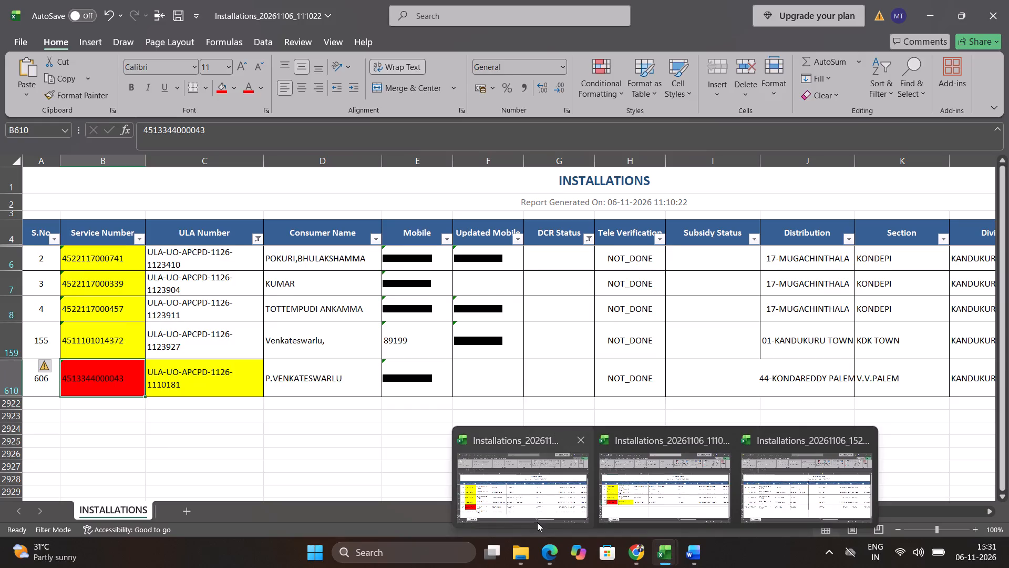
pyautogui.click(537, 522)
pyautogui.scroll(4, 460, 442)
pyautogui.scroll(-2, 461, 440)
pyautogui.scroll(3, 475, 445)
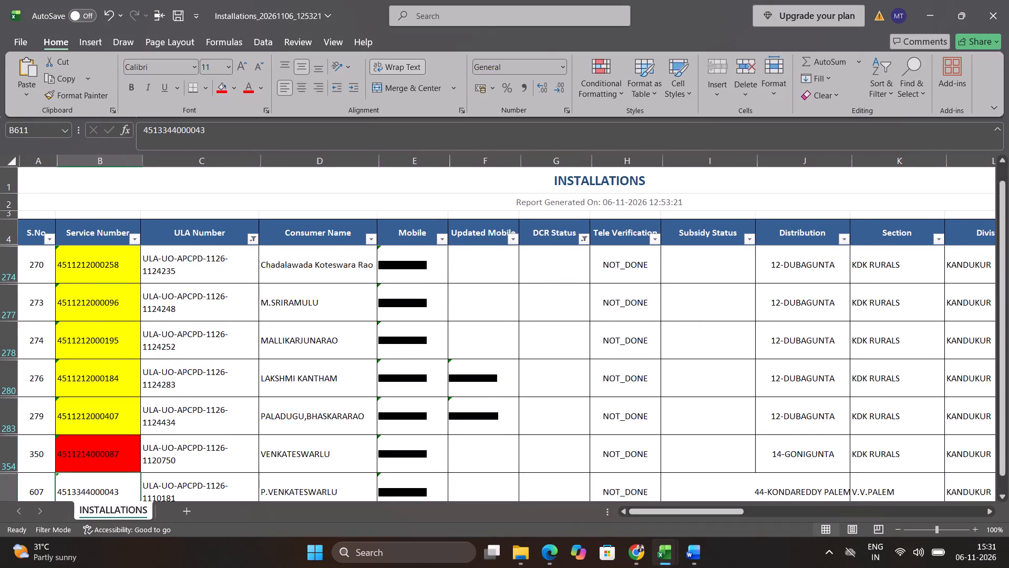
pyautogui.scroll(1, 475, 444)
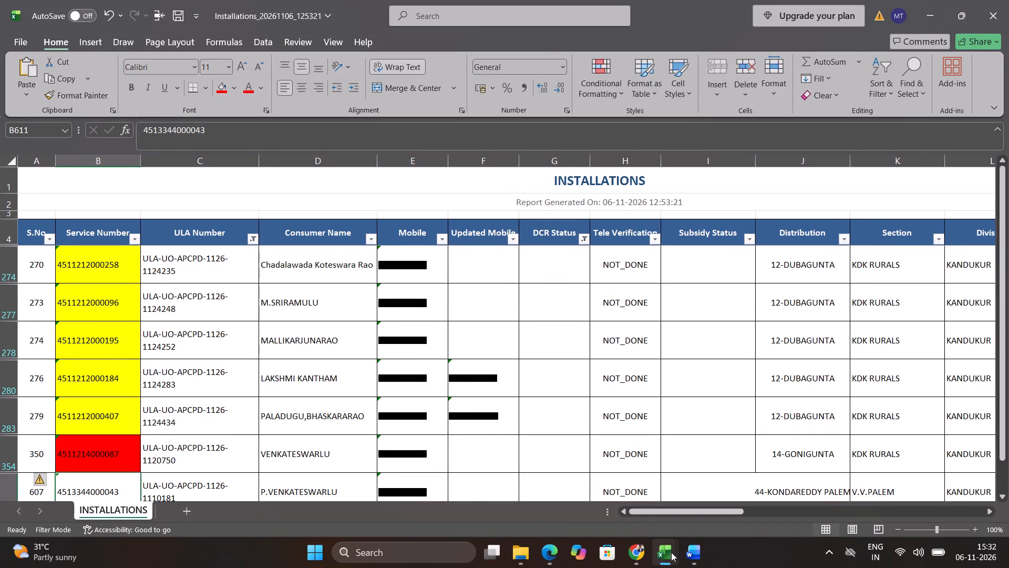
pyautogui.click(751, 503)
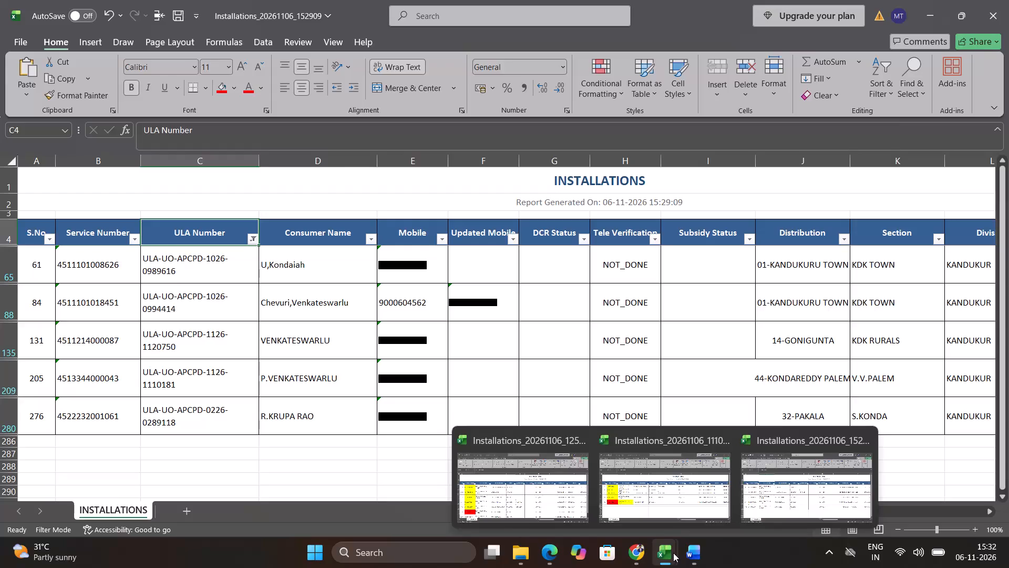
pyautogui.scroll(3, 319, 352)
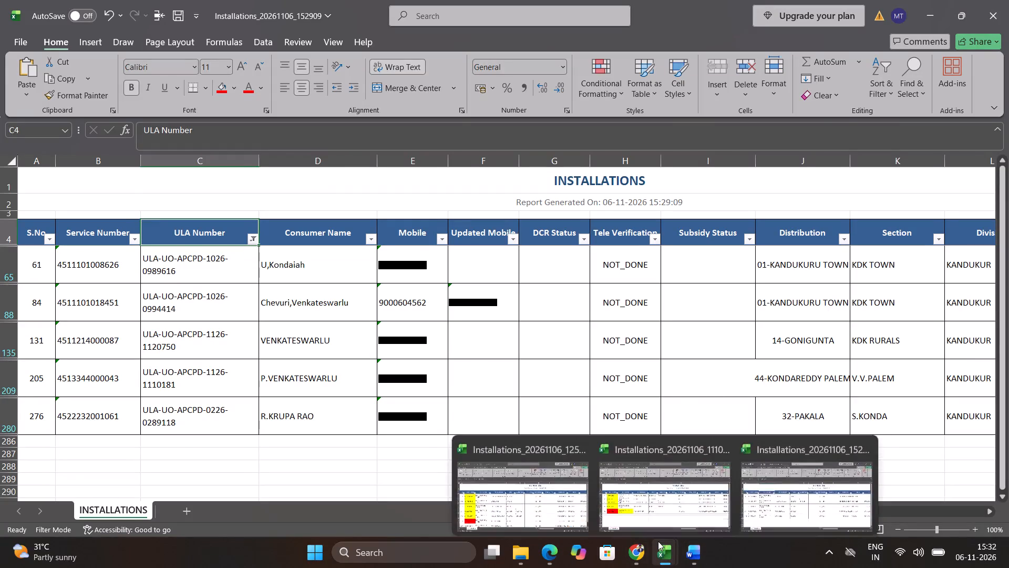
pyautogui.click(654, 514)
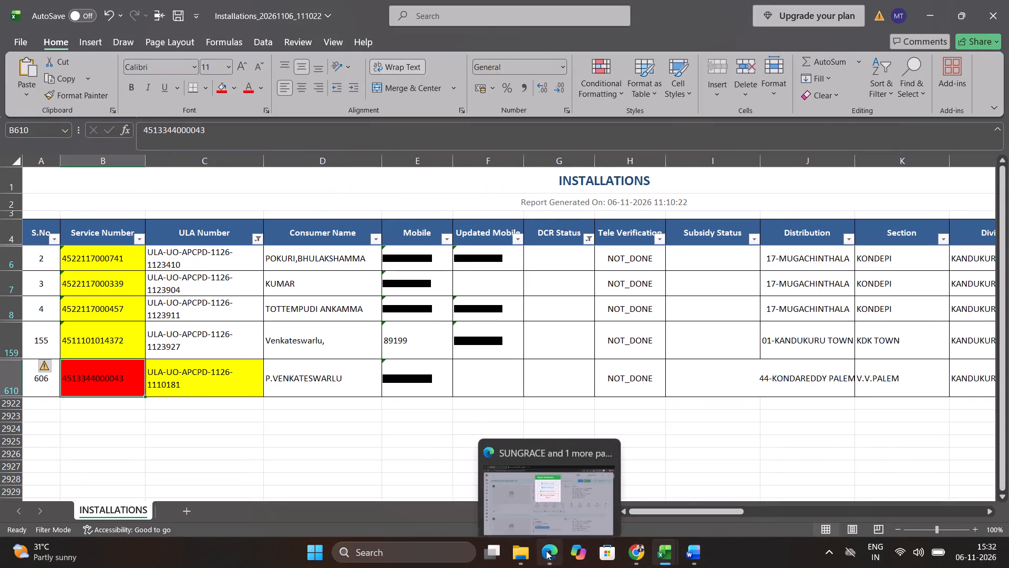
# Switch to the SUNGRACE portal in Edge and examine the DCR Pending Sites list, including the copyable details of the third installation.
pyautogui.click(551, 495)
pyautogui.click(363, 367)
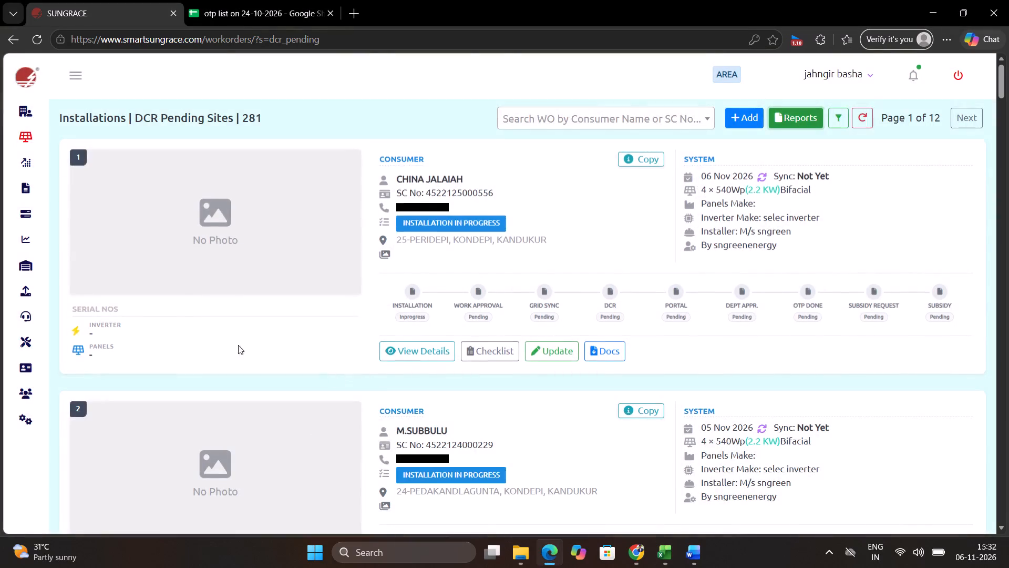
pyautogui.scroll(-10, 478, 324)
pyautogui.scroll(3, 456, 332)
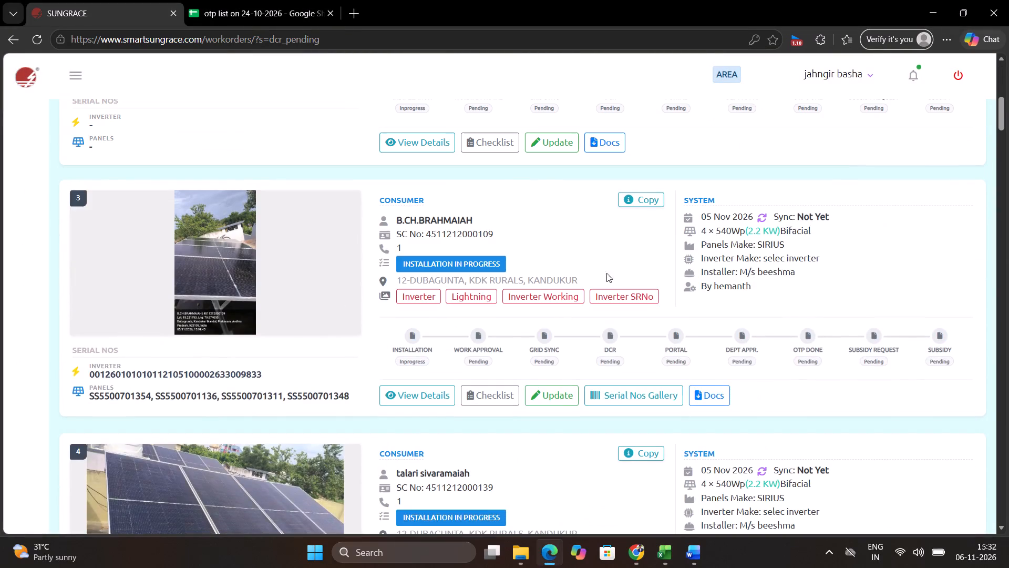
pyautogui.click(633, 205)
pyautogui.click(701, 267)
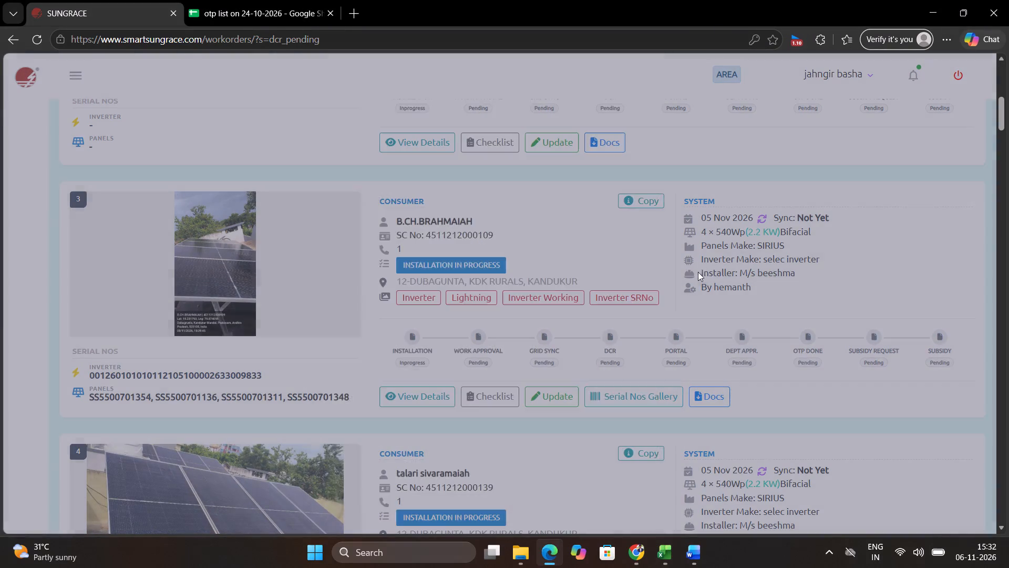
pyautogui.scroll(10, 596, 298)
pyautogui.scroll(4, 750, 209)
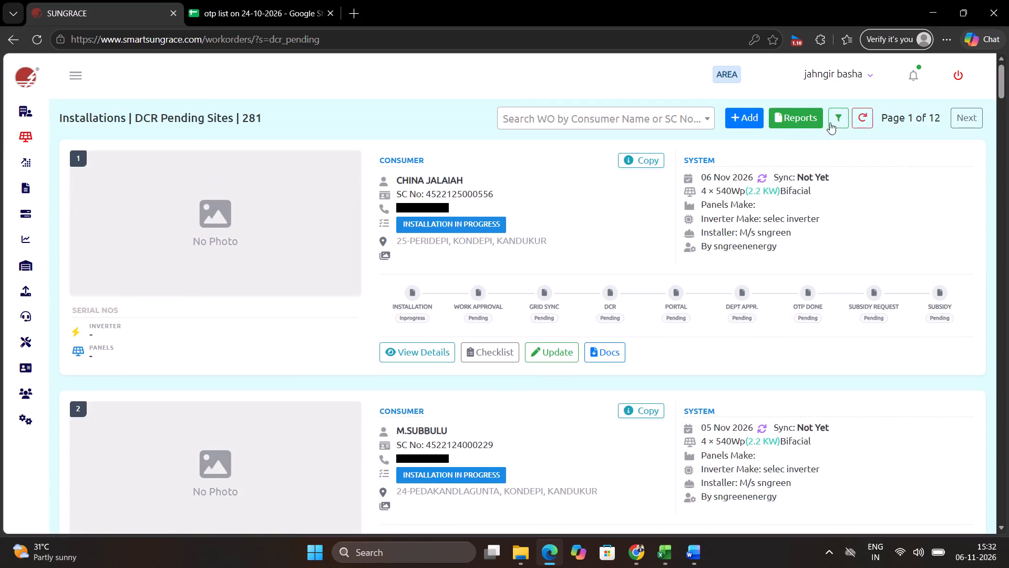
# Examine the choices in the DCR Pending Sites filters for Approved Status, Serial Number Status, Project Stage and Synchronisation Status without applying any.
pyautogui.click(847, 121)
pyautogui.click(277, 234)
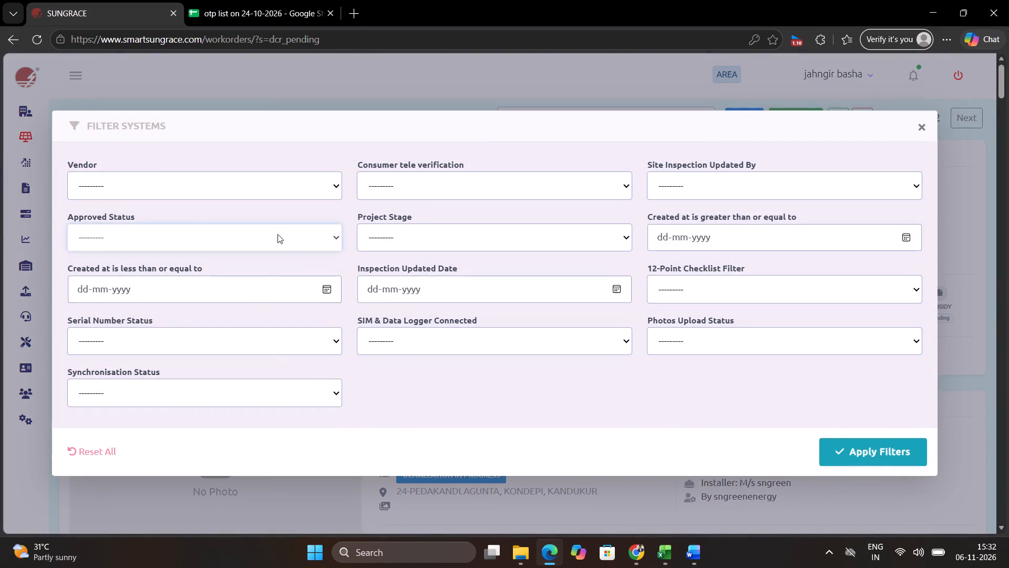
pyautogui.click(429, 389)
pyautogui.click(301, 333)
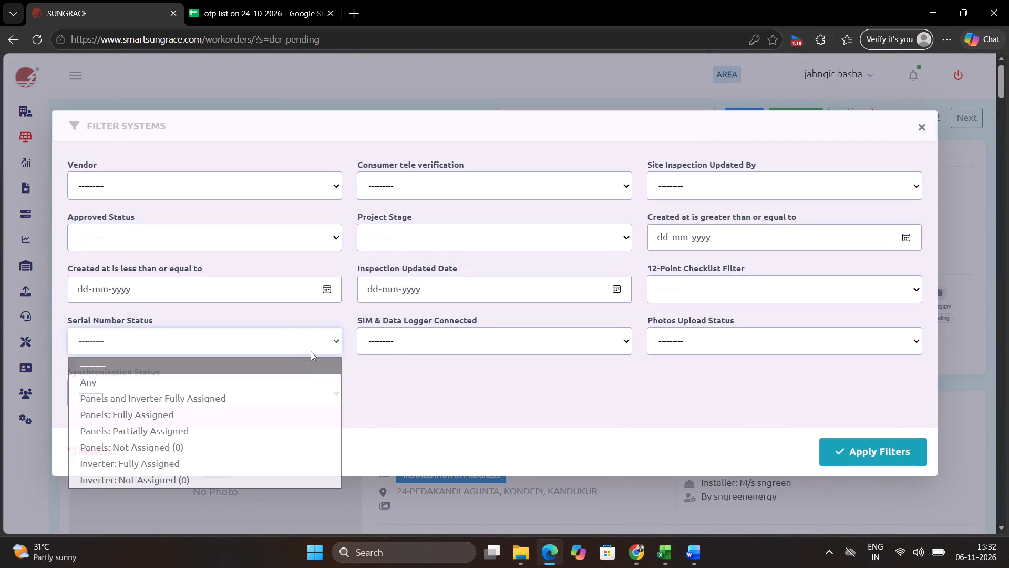
pyautogui.scroll(-8, 274, 392)
pyautogui.click(450, 377)
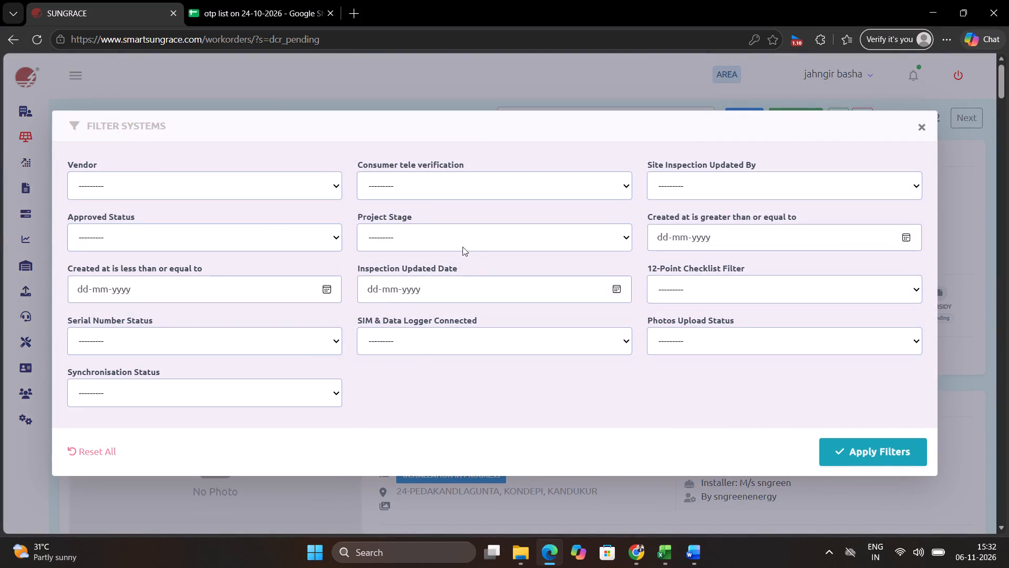
pyautogui.click(467, 242)
pyautogui.click(458, 379)
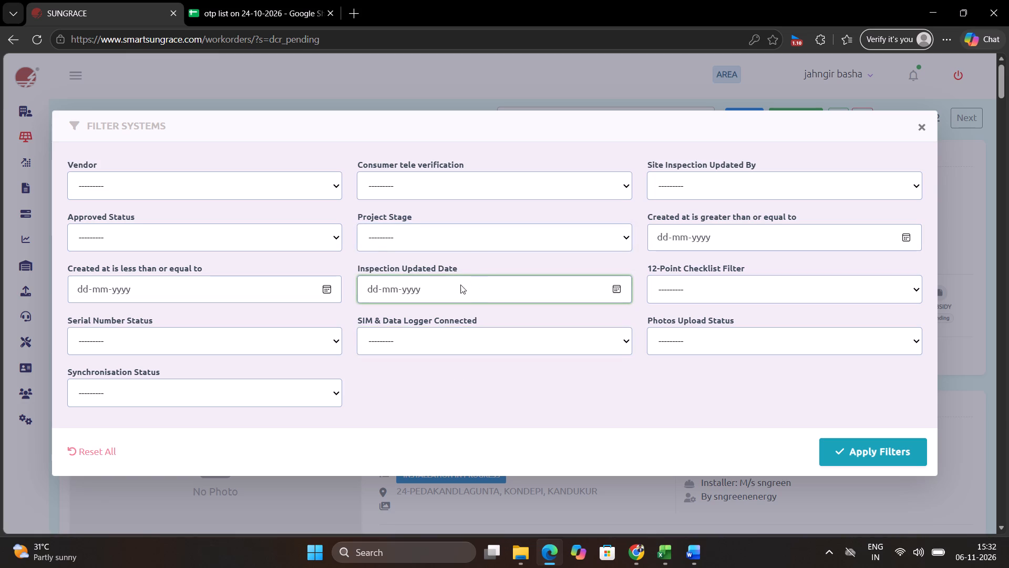
pyautogui.click(475, 242)
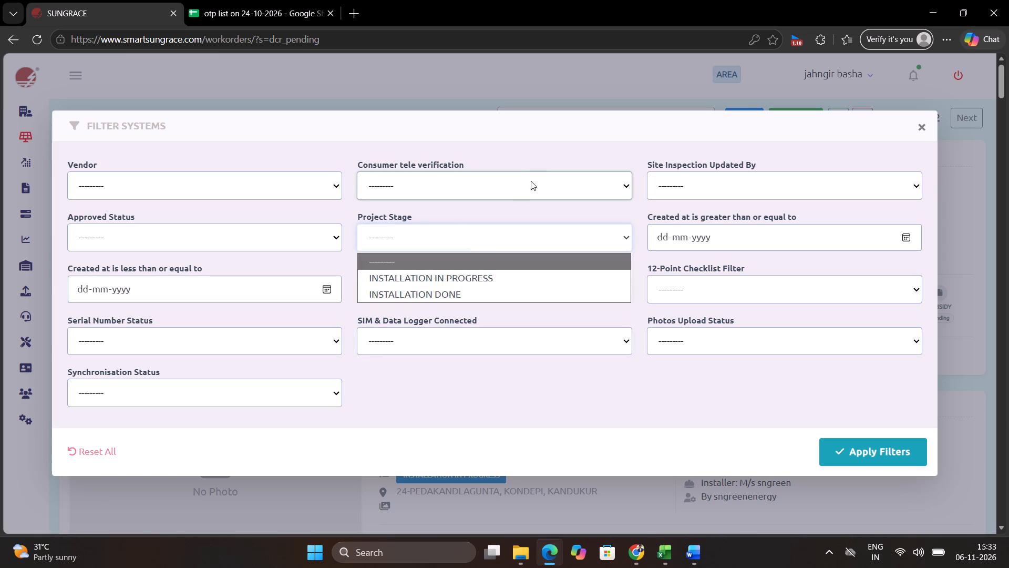
pyautogui.click(537, 174)
pyautogui.click(622, 391)
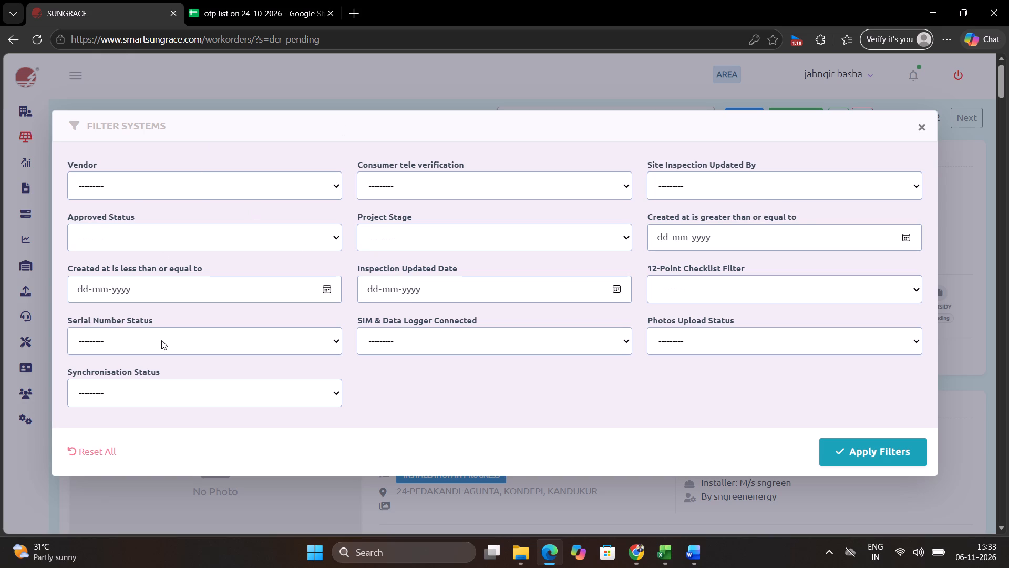
pyautogui.click(268, 393)
pyautogui.click(513, 403)
pyautogui.click(925, 129)
pyautogui.scroll(2, 471, 187)
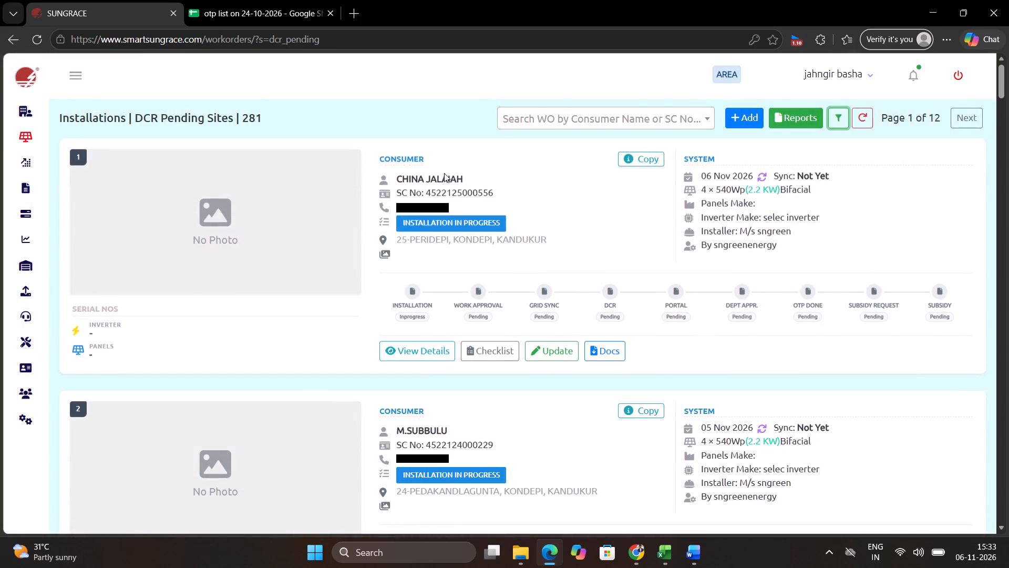
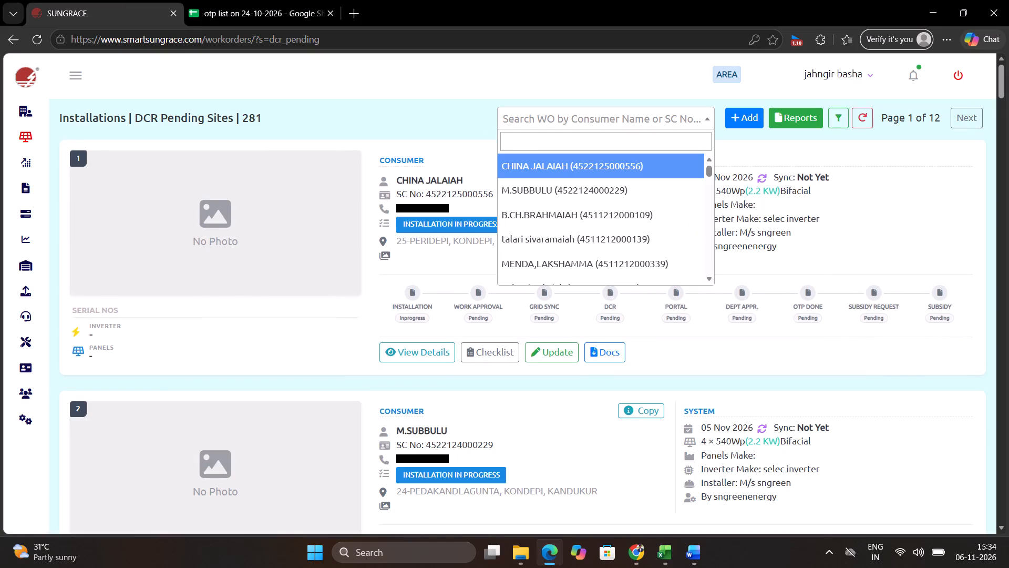
# Search the SUNGRACE work orders for the copied service number and open the matching installation.
pyautogui.hotkey('ctrl', 'v')
pyautogui.click(616, 160)
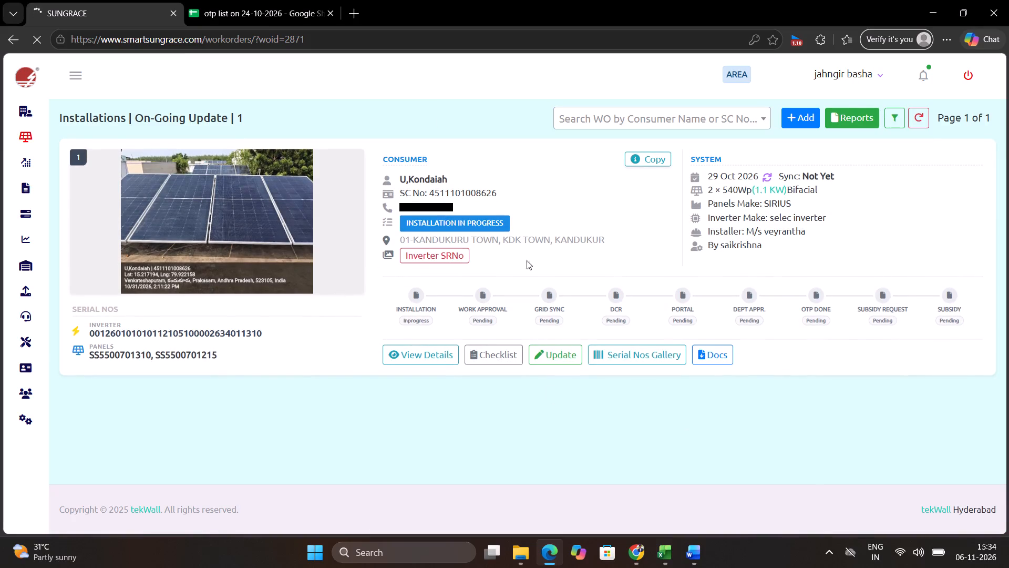
# Open the NISE DCR Verification Portal in a new browser tab and proceed to its login and registration.
pyautogui.click(355, 12)
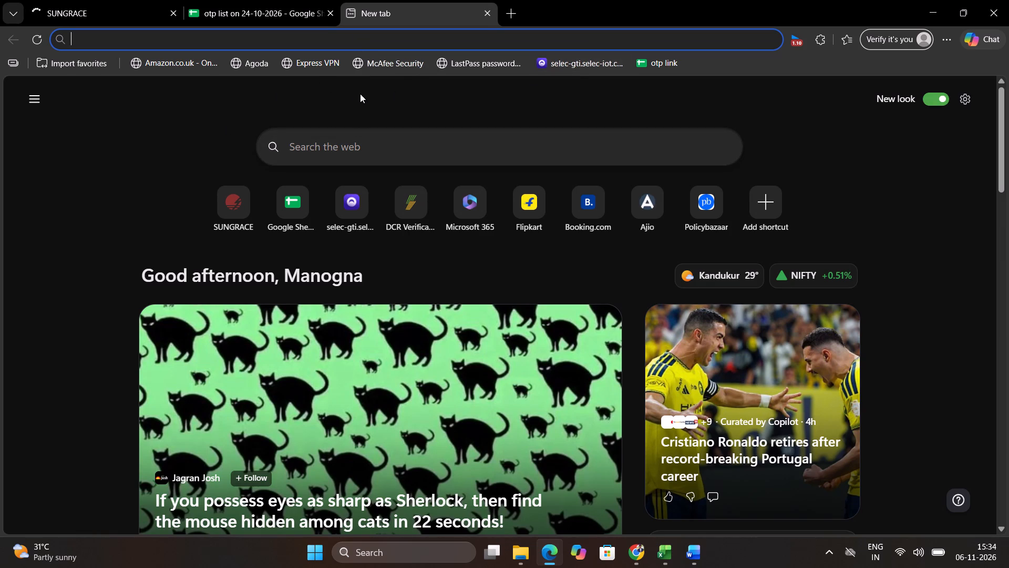
pyautogui.write('ni')
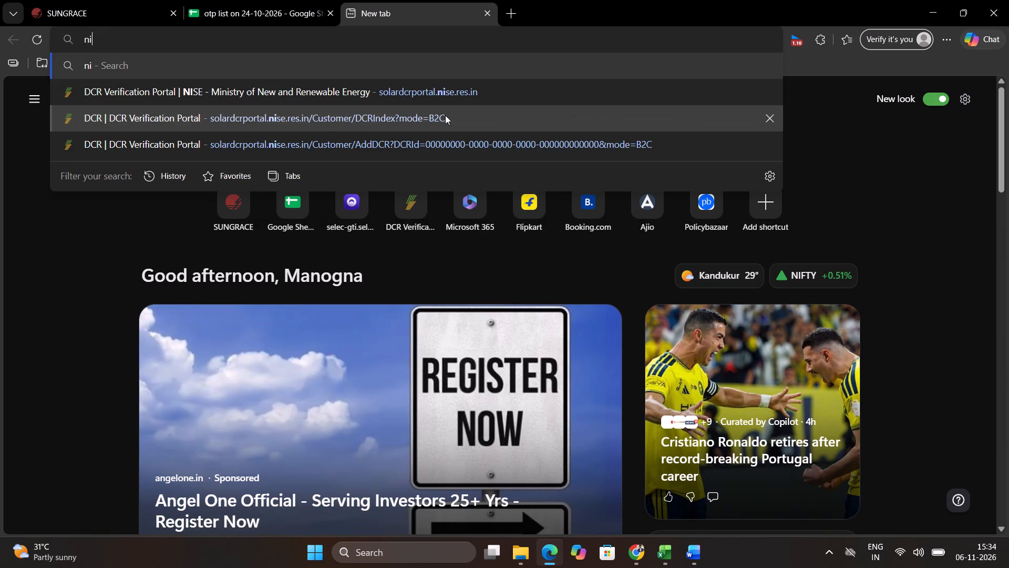
pyautogui.click(199, 119)
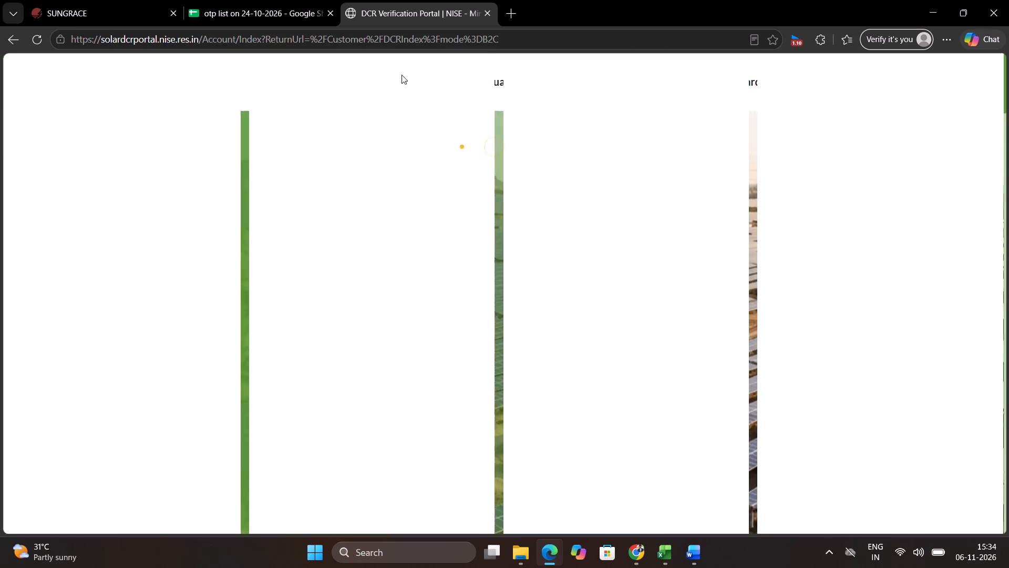
pyautogui.click(921, 72)
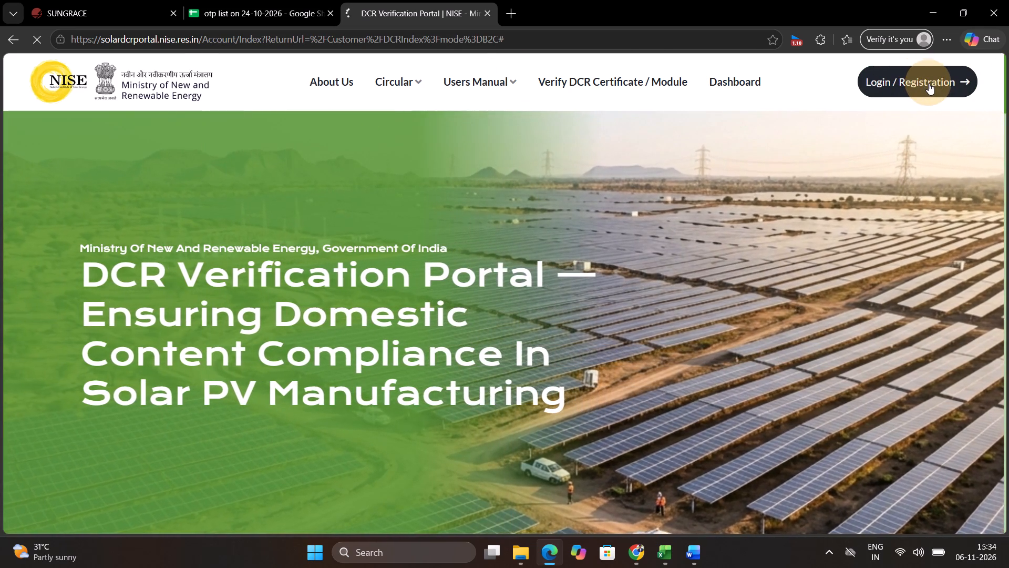
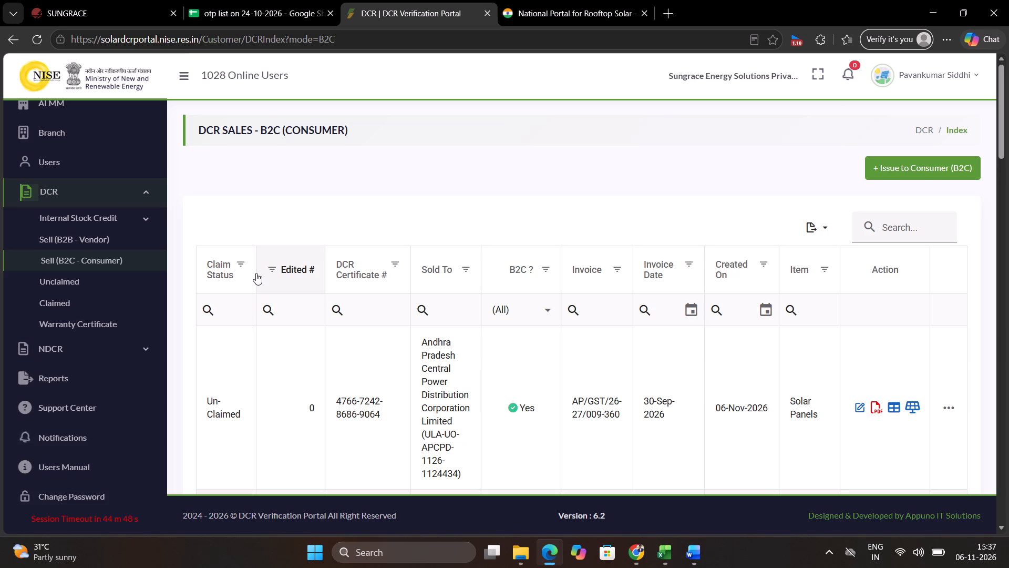
# Preview the PDF document of the consumer sale with invoice AP/GST/26-27/009-360, and return to the B2C sales list.
pyautogui.click(875, 406)
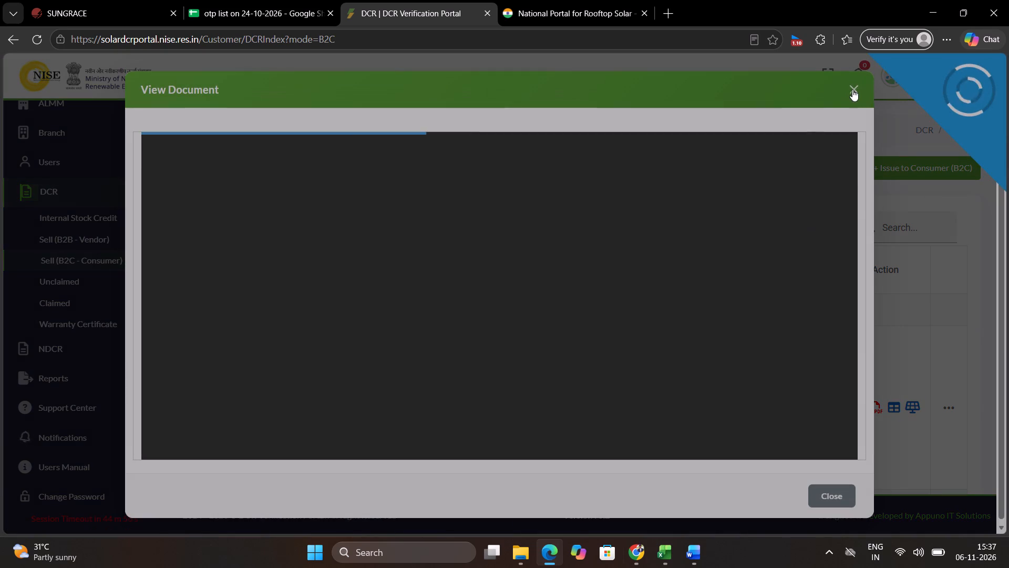
pyautogui.click(856, 90)
pyautogui.scroll(-3, 808, 396)
pyautogui.scroll(1, 810, 384)
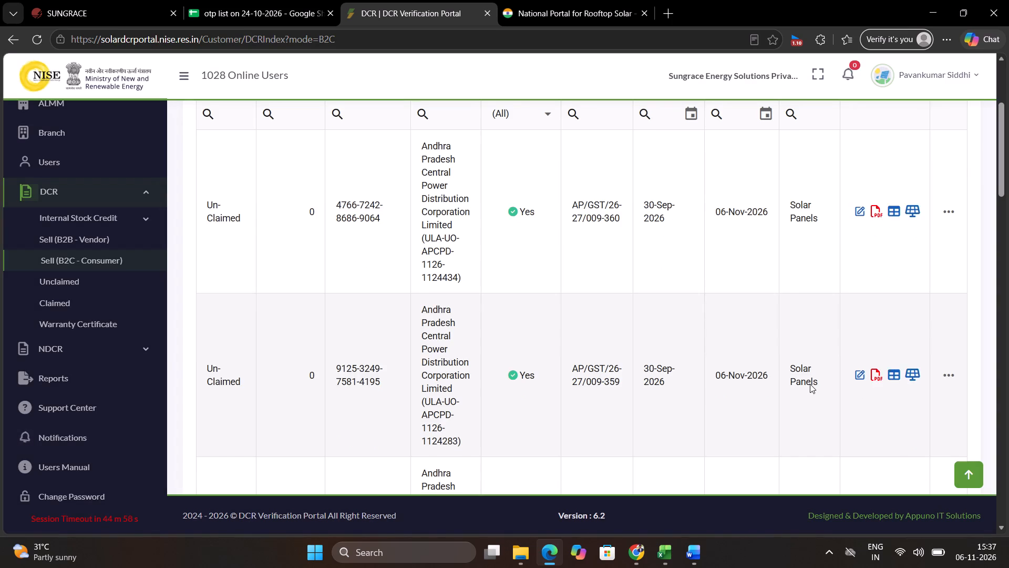
pyautogui.scroll(1, 810, 384)
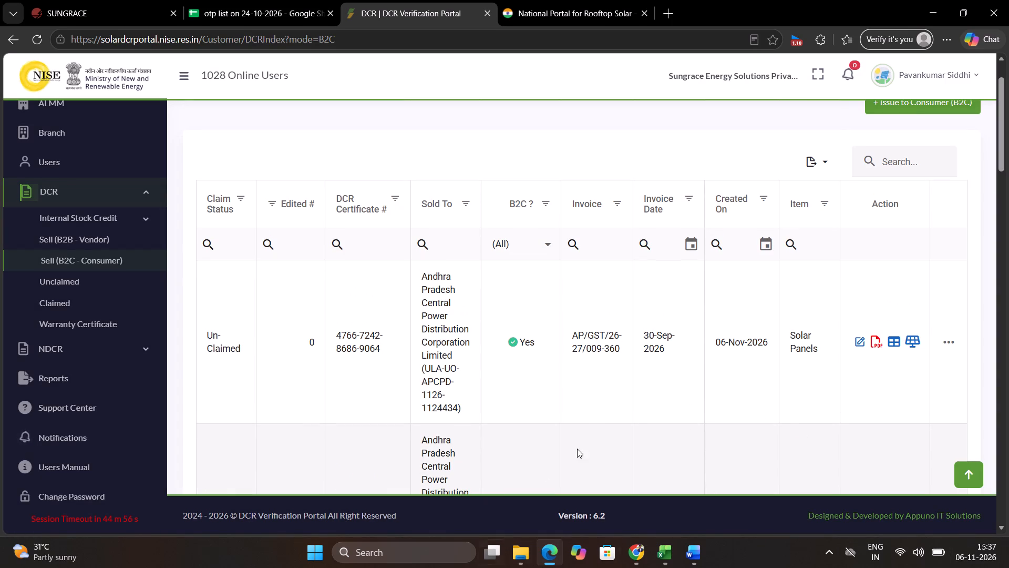
# Check the matching installation's details in SUNGRACE and return to the DCR Verification Portal.
pyautogui.click(118, 3)
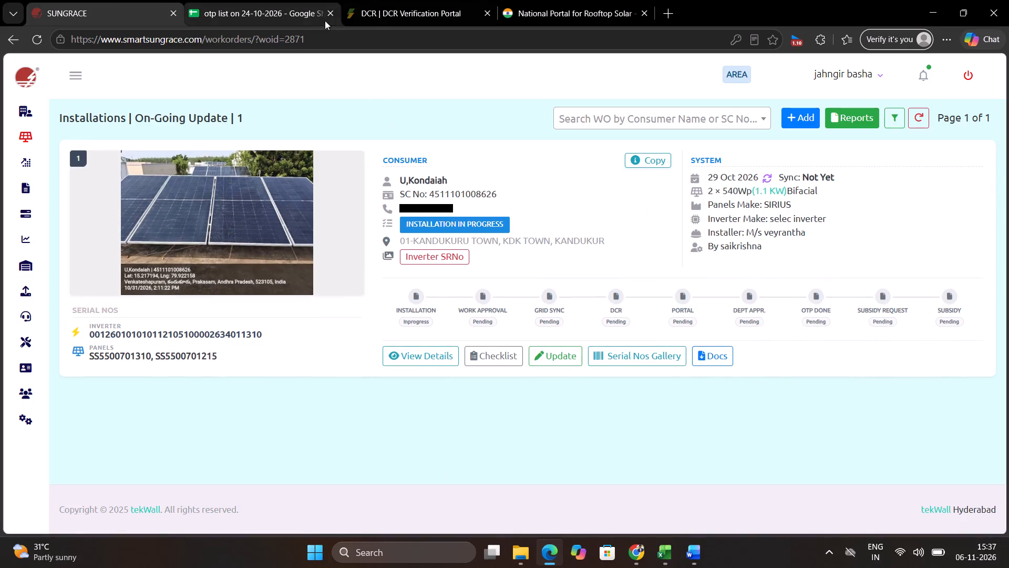
pyautogui.click(421, 8)
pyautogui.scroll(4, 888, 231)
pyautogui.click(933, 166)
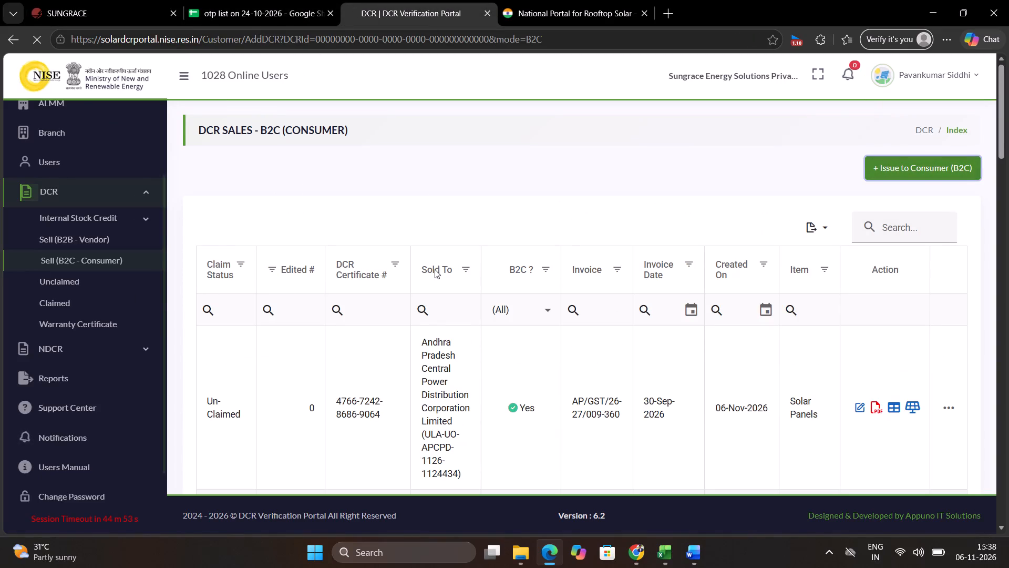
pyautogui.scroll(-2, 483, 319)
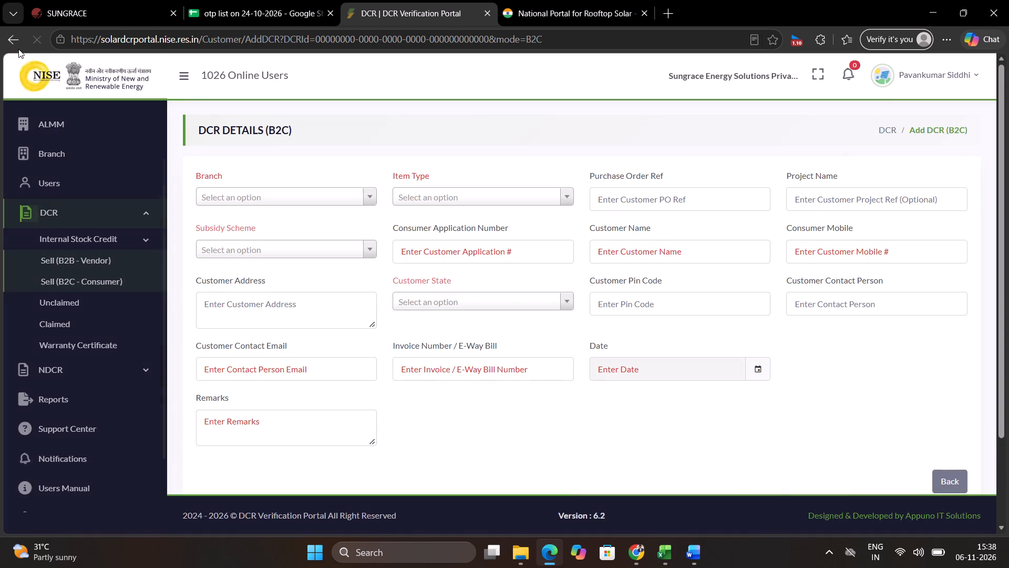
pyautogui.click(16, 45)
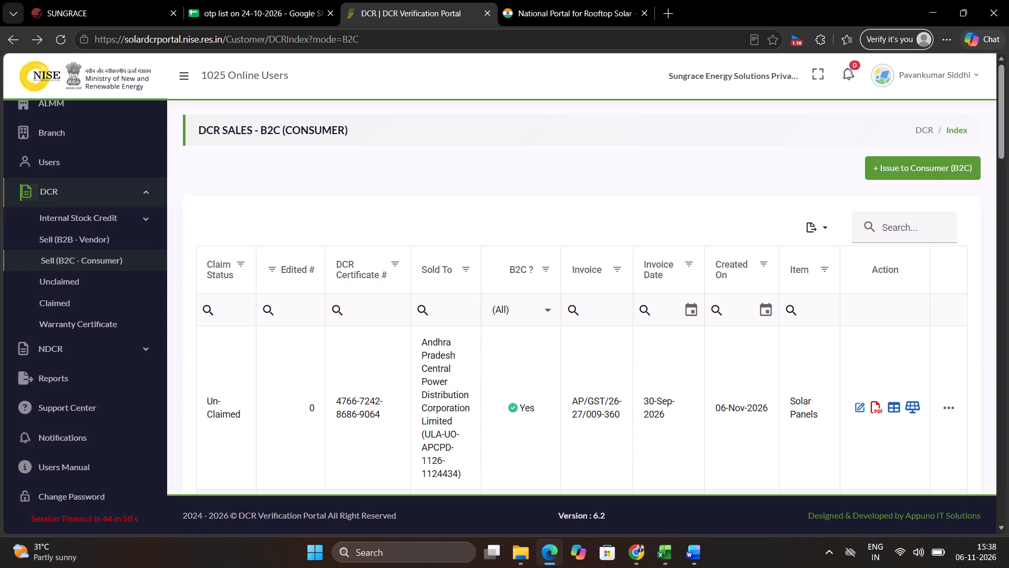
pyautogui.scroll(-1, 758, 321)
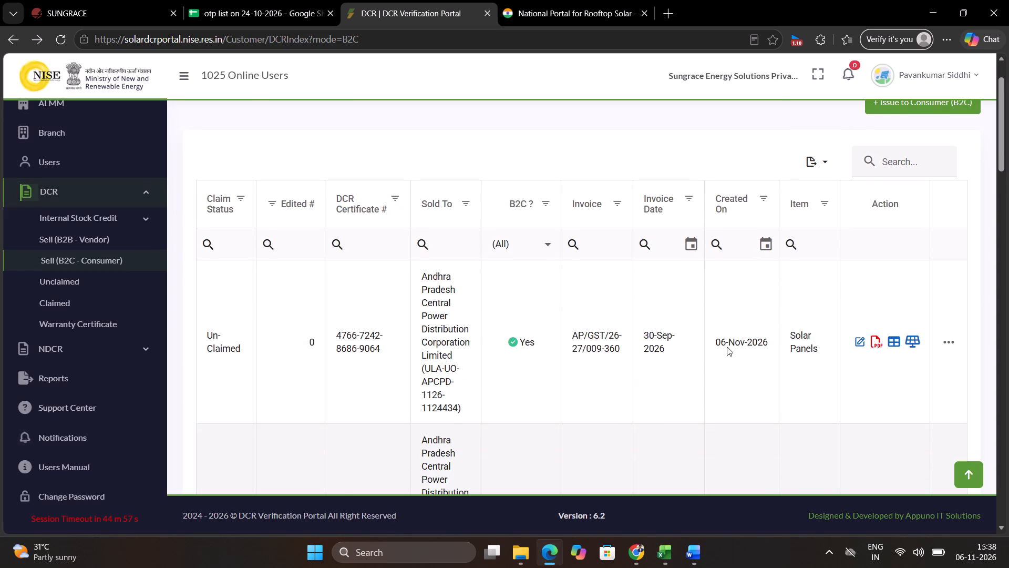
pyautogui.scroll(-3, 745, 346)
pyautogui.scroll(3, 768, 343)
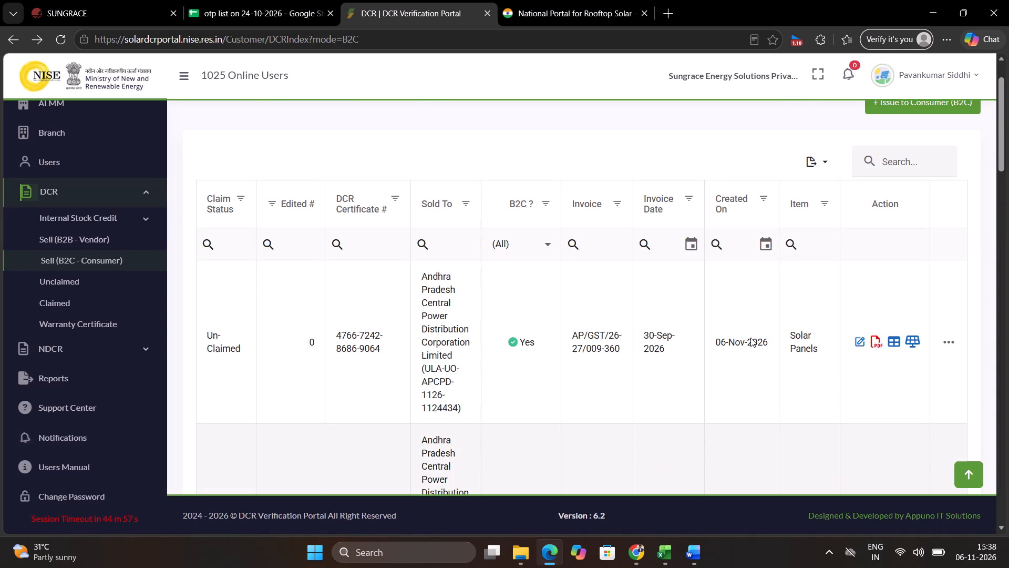
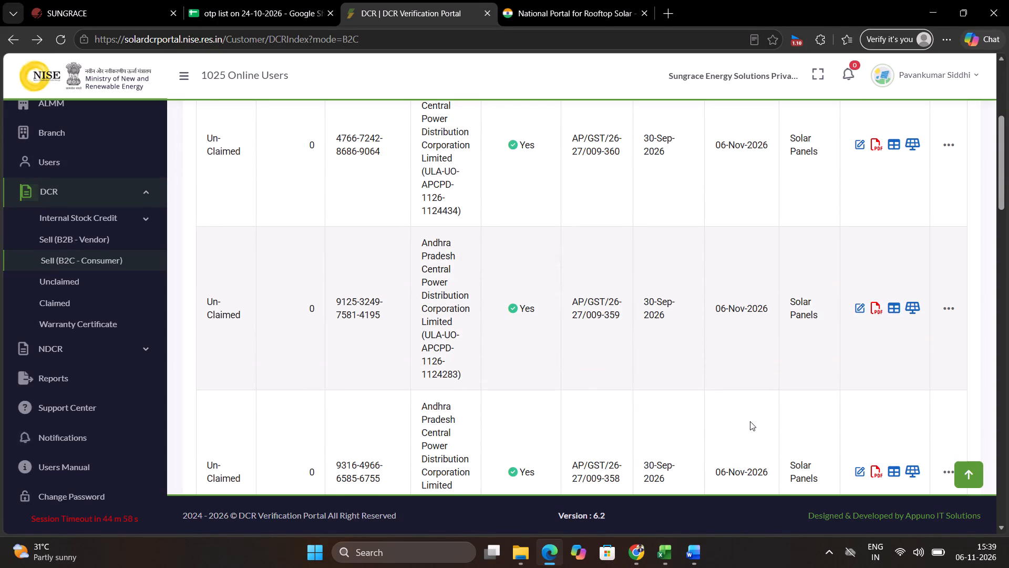
# Examine the claim status, invoice numbers and dates of the consumer sales on the first page of the B2C list.
pyautogui.scroll(-6, 740, 421)
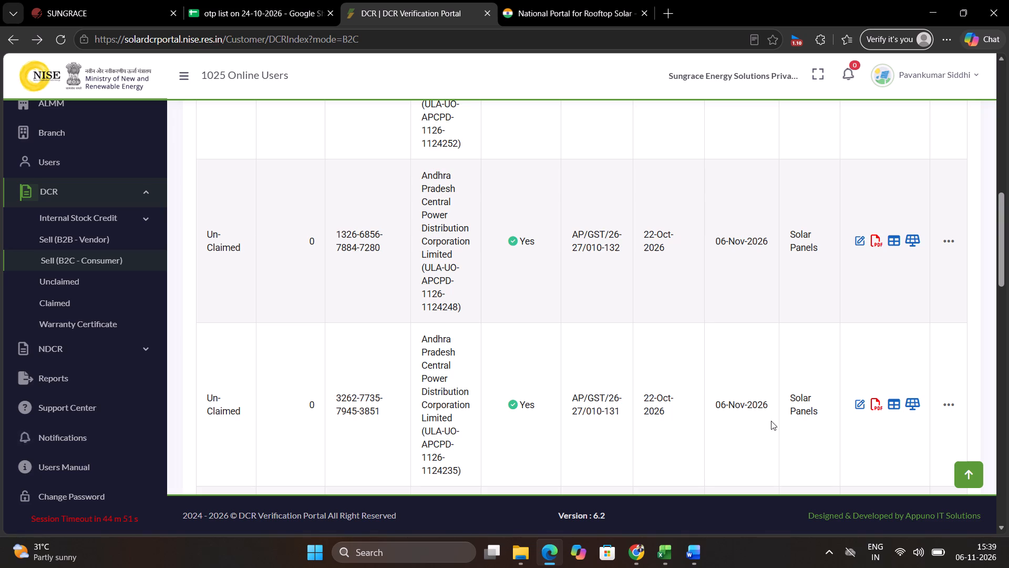
pyautogui.scroll(-2, 771, 421)
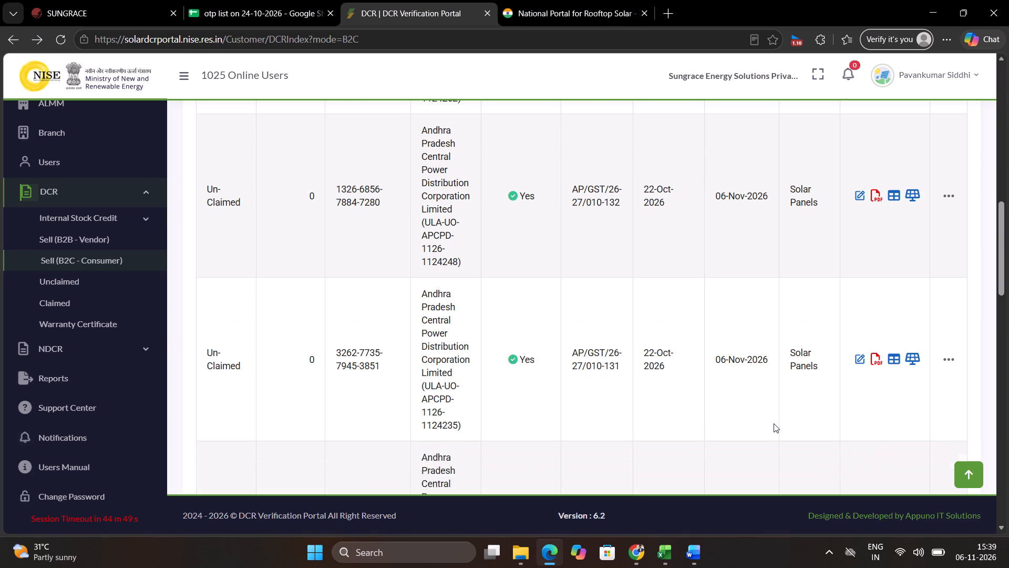
pyautogui.scroll(-3, 774, 423)
pyautogui.scroll(3, 773, 425)
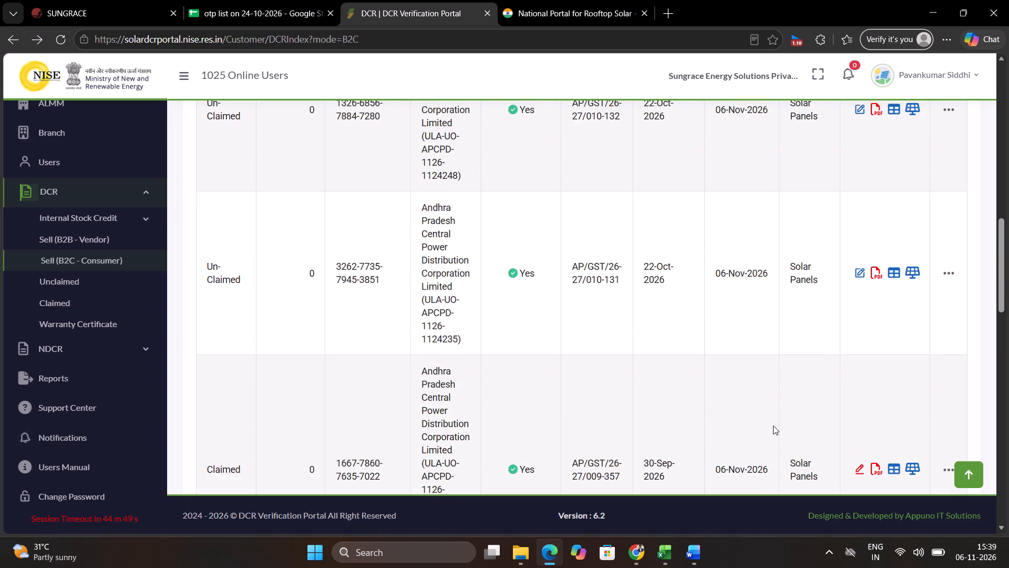
pyautogui.scroll(-1, 773, 425)
pyautogui.scroll(2, 773, 425)
pyautogui.scroll(-2, 772, 428)
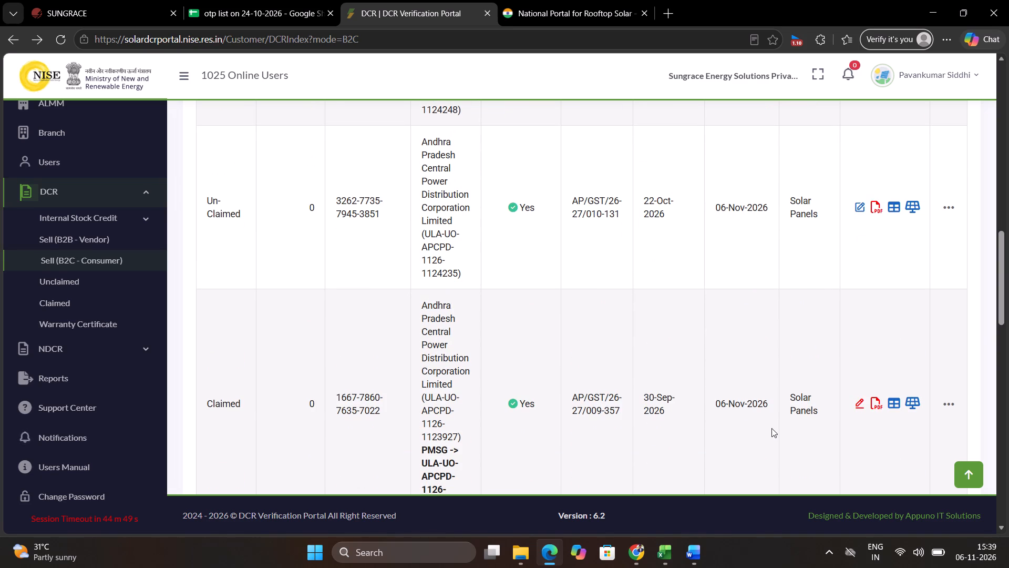
pyautogui.scroll(-4, 771, 428)
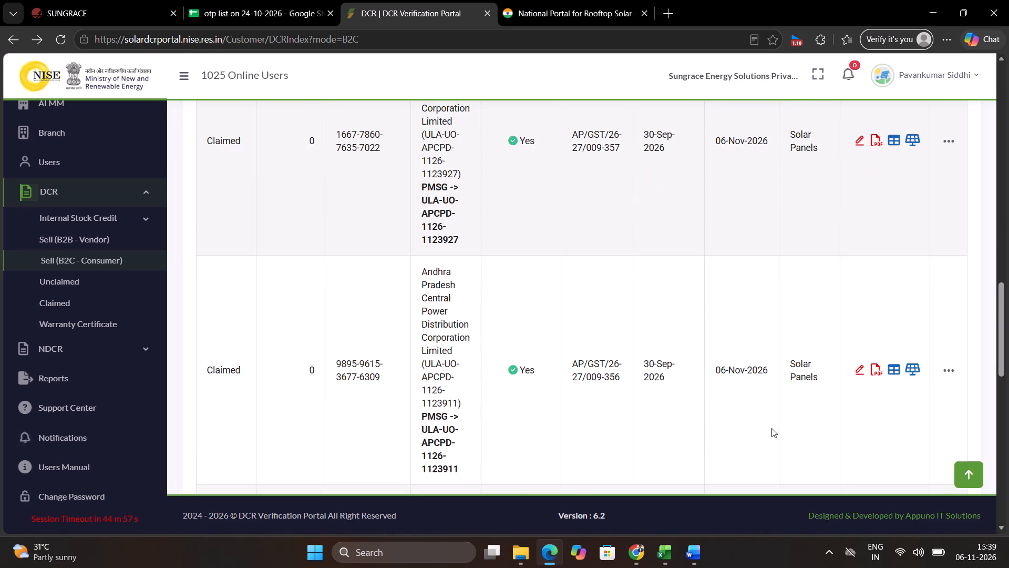
pyautogui.scroll(-16, 771, 428)
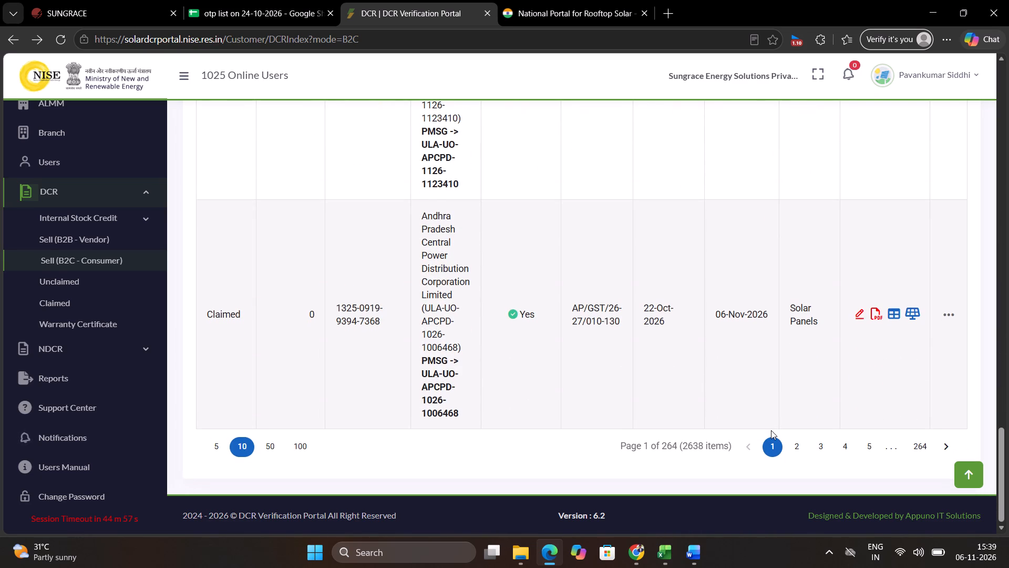
# Go to page 2 of the B2C sales list and examine the claim status and invoices of its last entries.
pyautogui.click(789, 449)
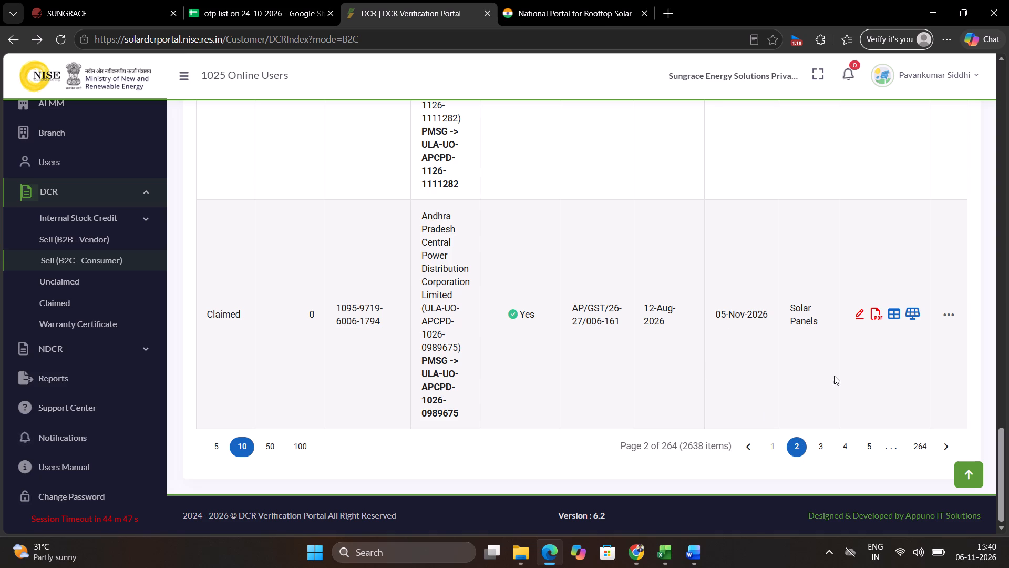
pyautogui.scroll(5, 816, 374)
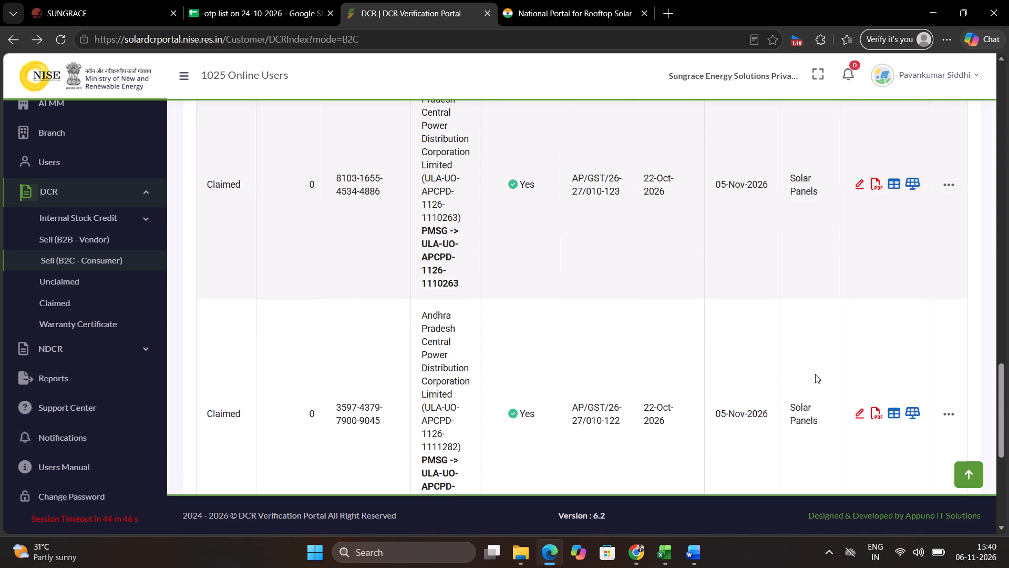
pyautogui.scroll(4, 815, 374)
pyautogui.scroll(-10, 815, 374)
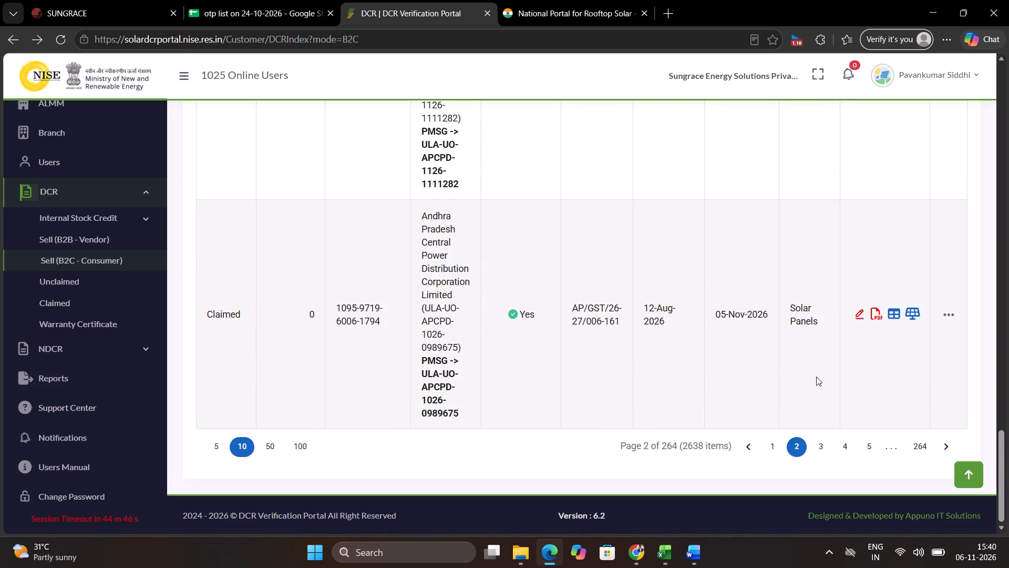
pyautogui.scroll(-5, 816, 377)
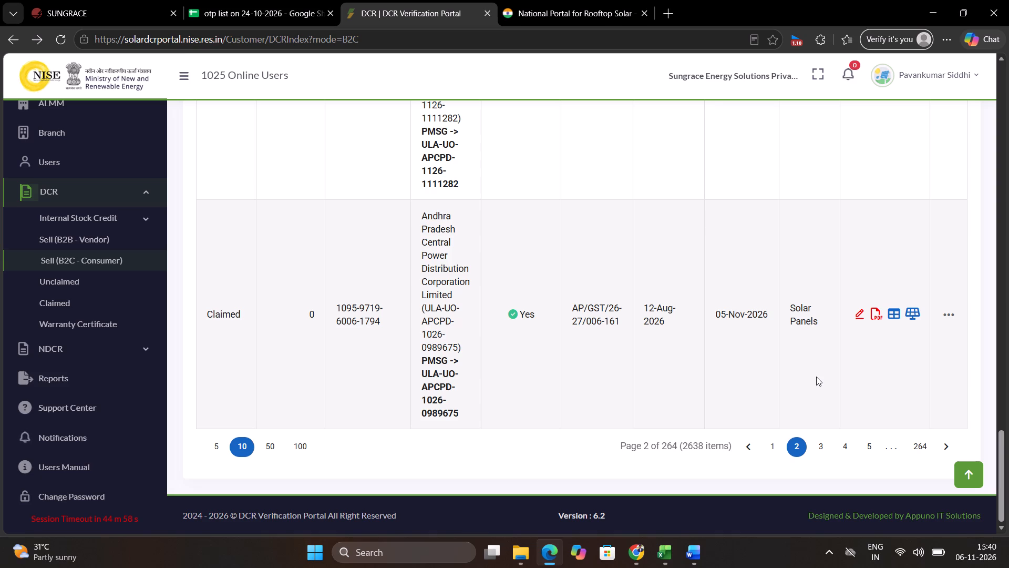
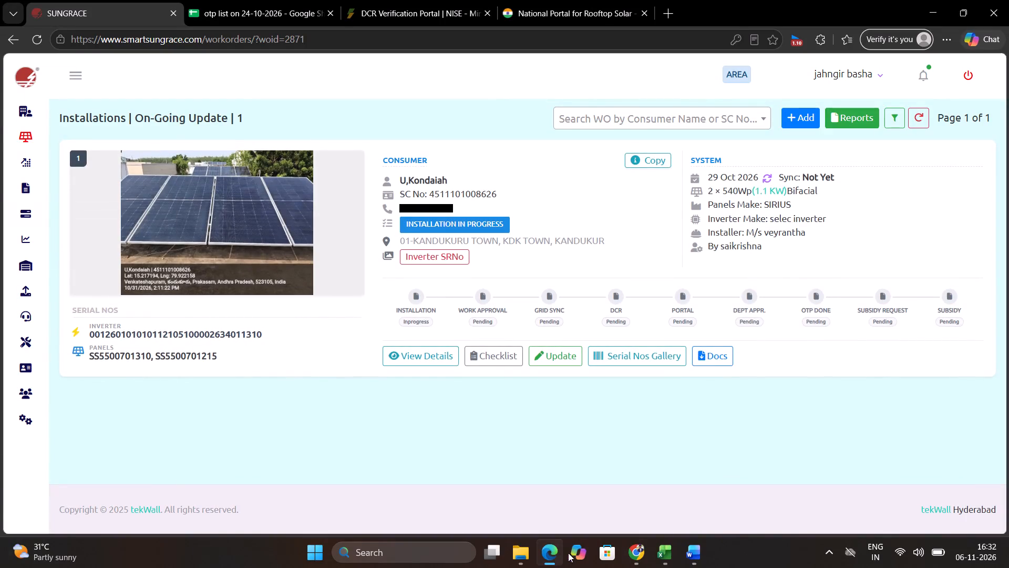
# Switch to File Explorer and try to delete the four Installations workbooks dated 06-11-2026 from Downloads, retrying once before cancelling.
pyautogui.click(523, 557)
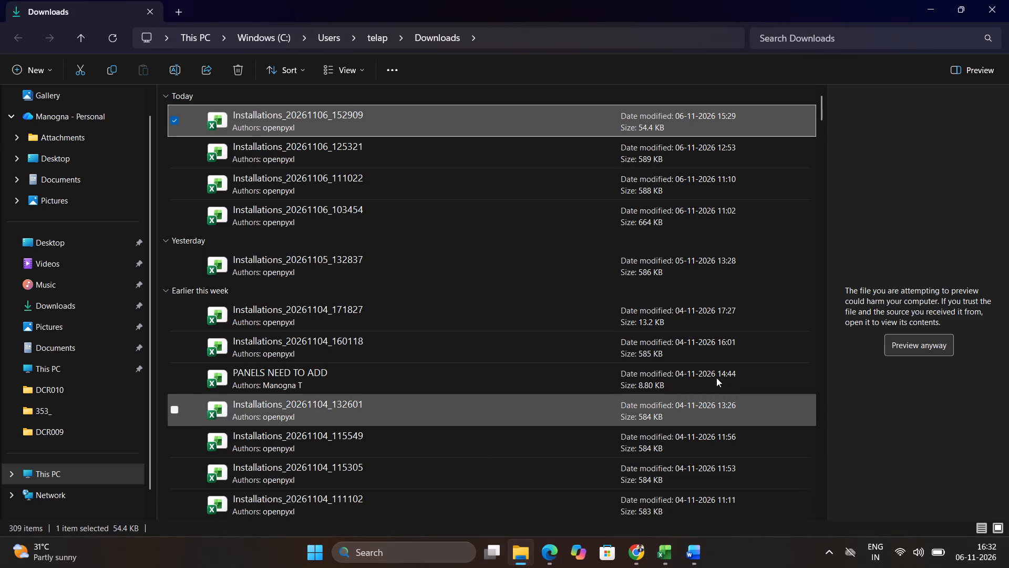
pyautogui.moveTo(798, 222); pyautogui.dragTo(743, 134)
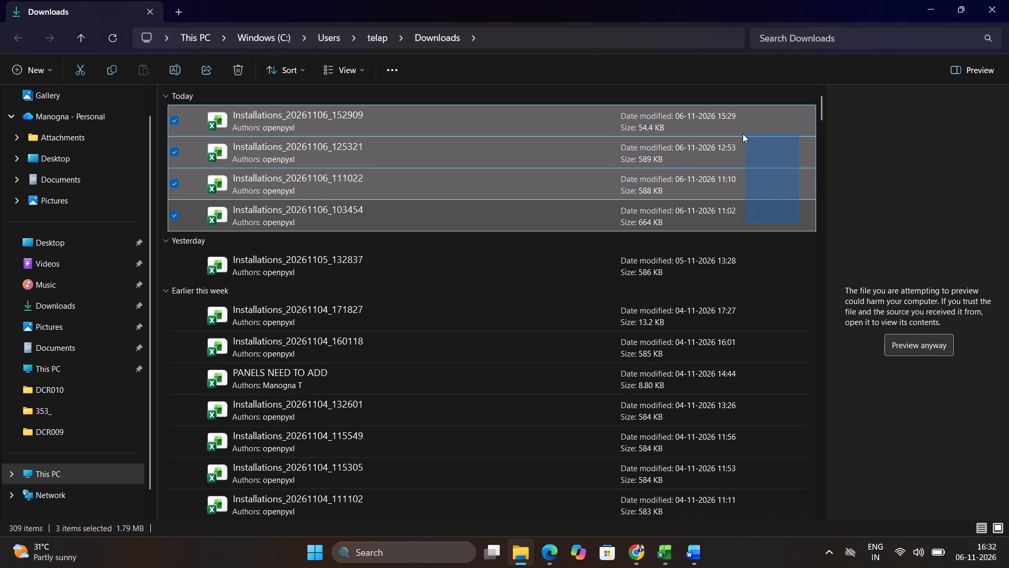
pyautogui.moveTo(743, 134); pyautogui.dragTo(716, 121)
pyautogui.click(240, 69)
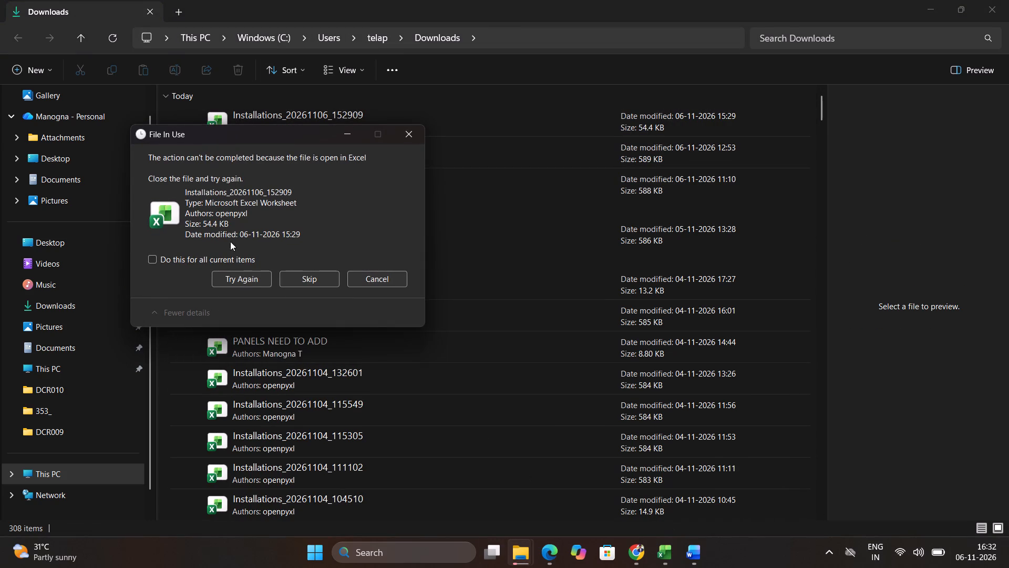
pyautogui.click(255, 280)
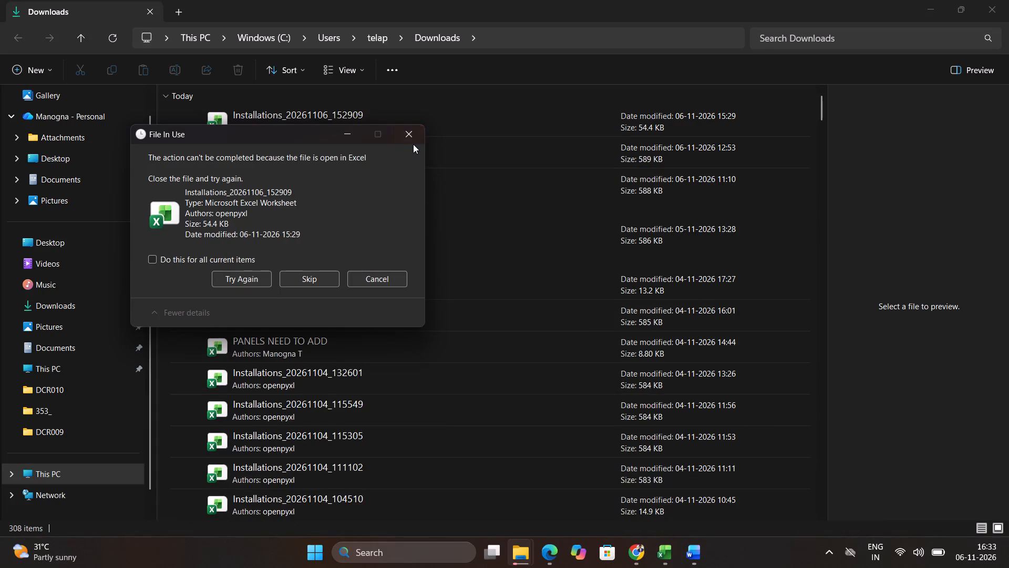
pyautogui.click(412, 143)
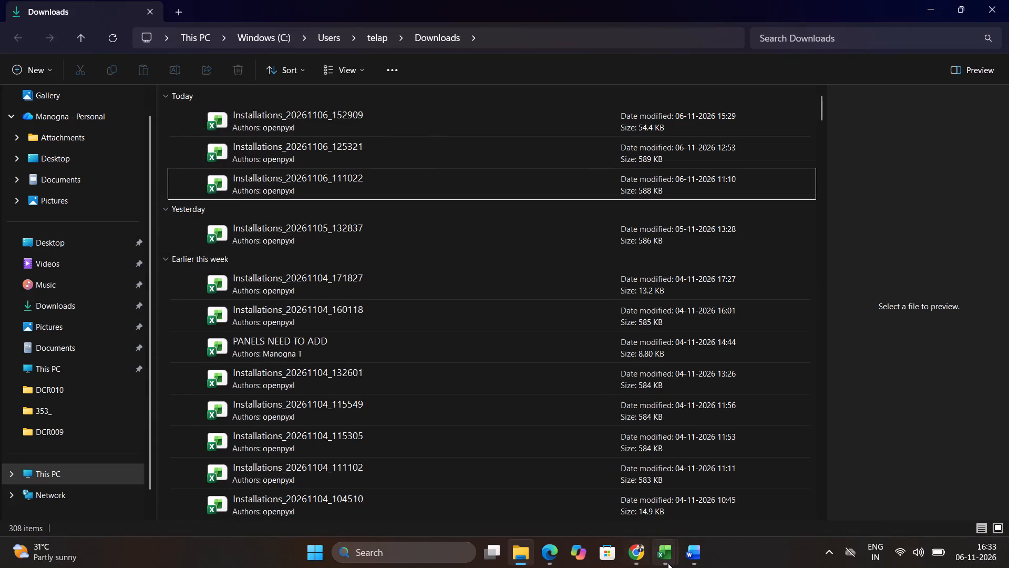
# Close the open Excel workbooks Installations_20261106_152909, Installations_20261106_111022 and Installations_20261106_125321 without saving changes.
pyautogui.click(859, 437)
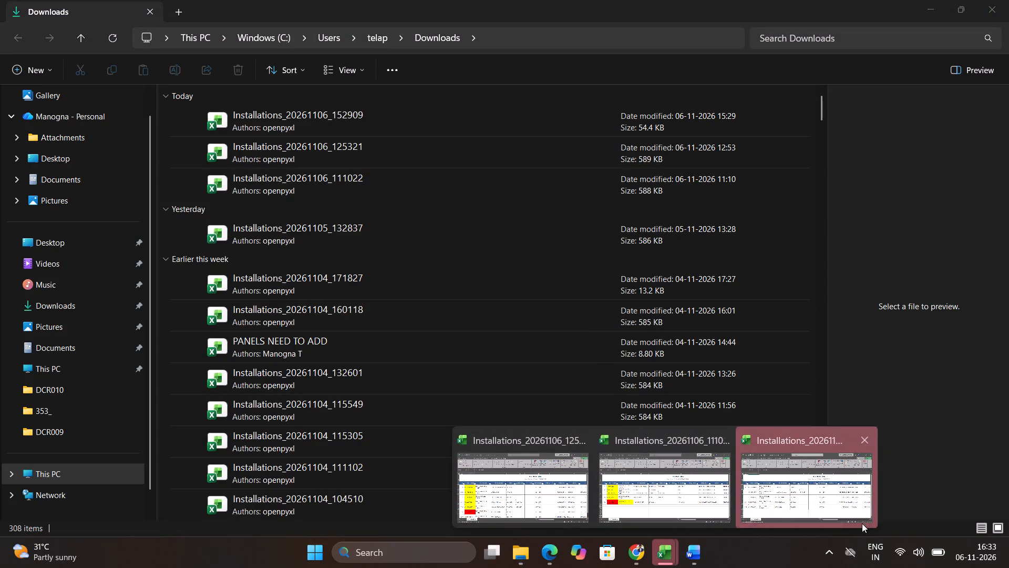
pyautogui.click(865, 440)
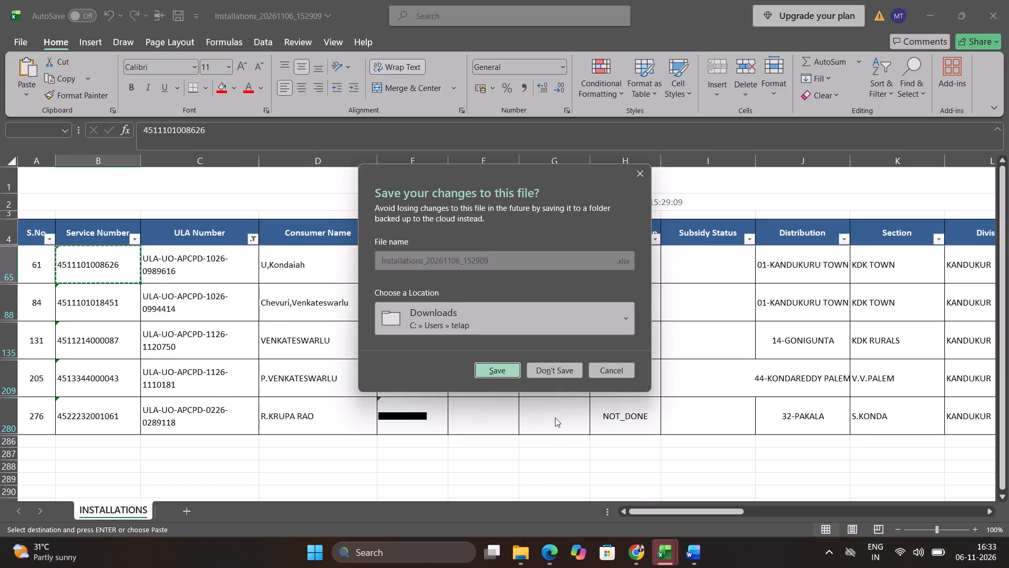
pyautogui.click(547, 368)
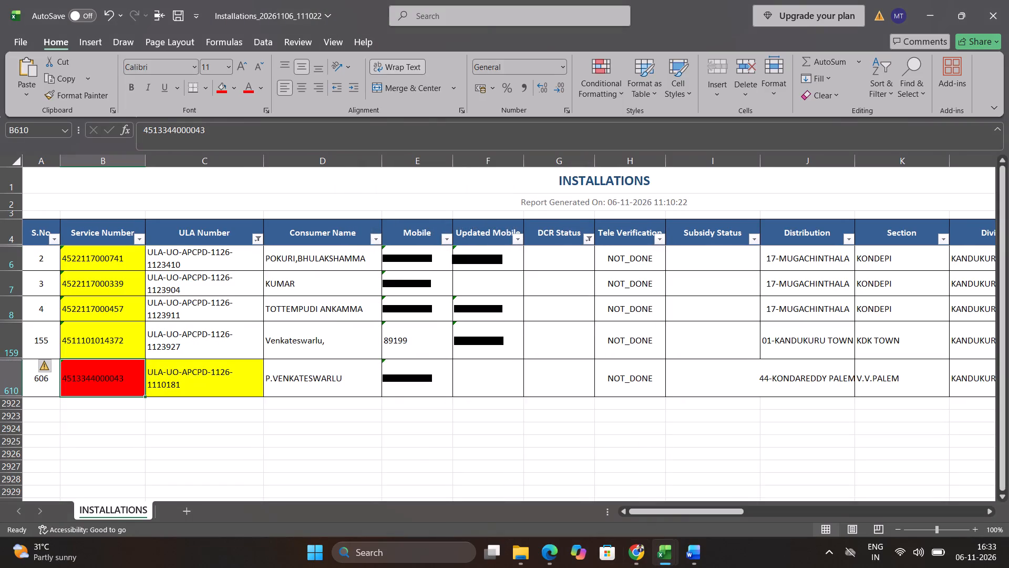
pyautogui.scroll(9, 233, 419)
pyautogui.scroll(3, 176, 342)
pyautogui.click(790, 438)
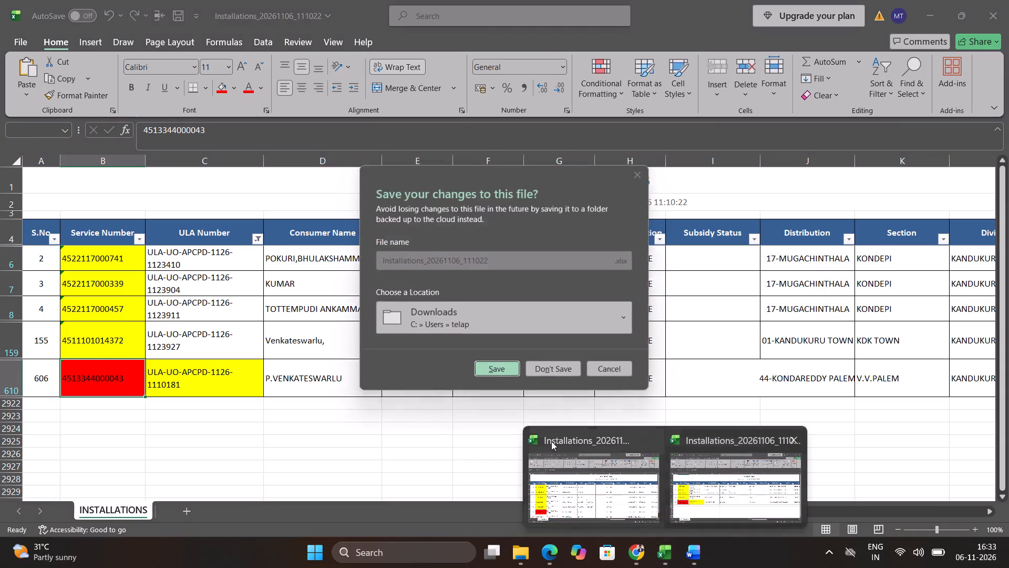
pyautogui.click(569, 370)
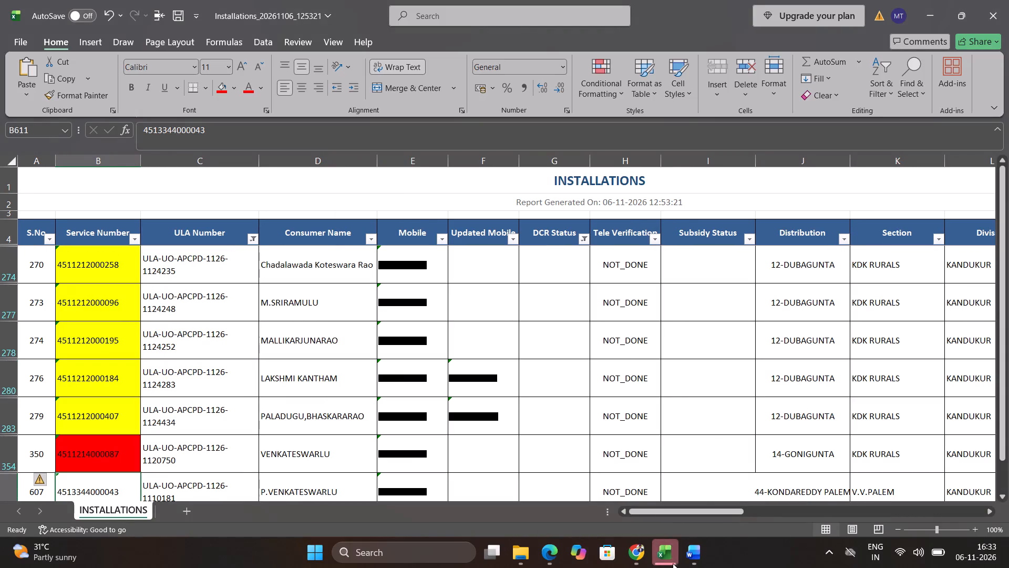
pyautogui.click(721, 438)
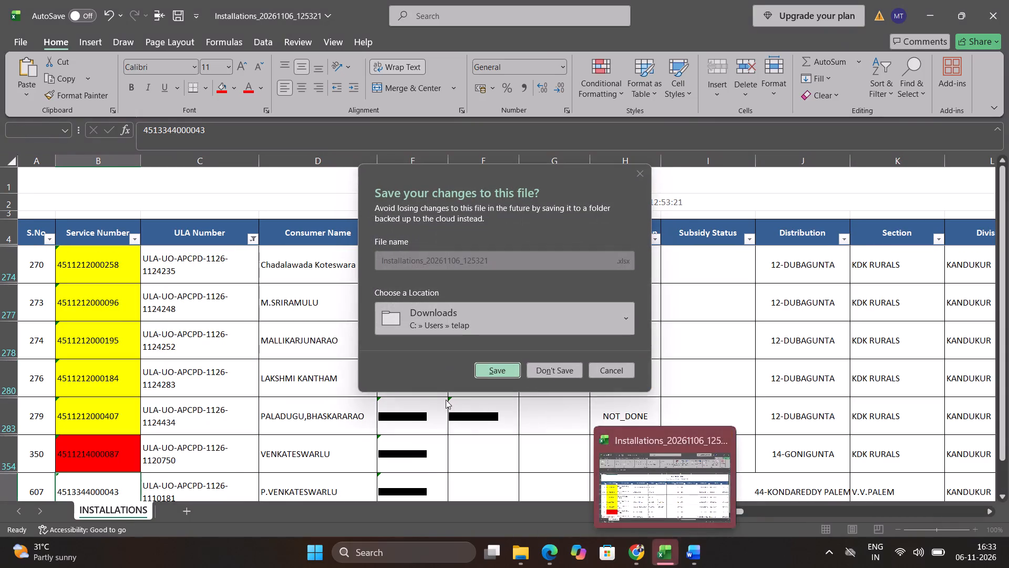
pyautogui.click(552, 366)
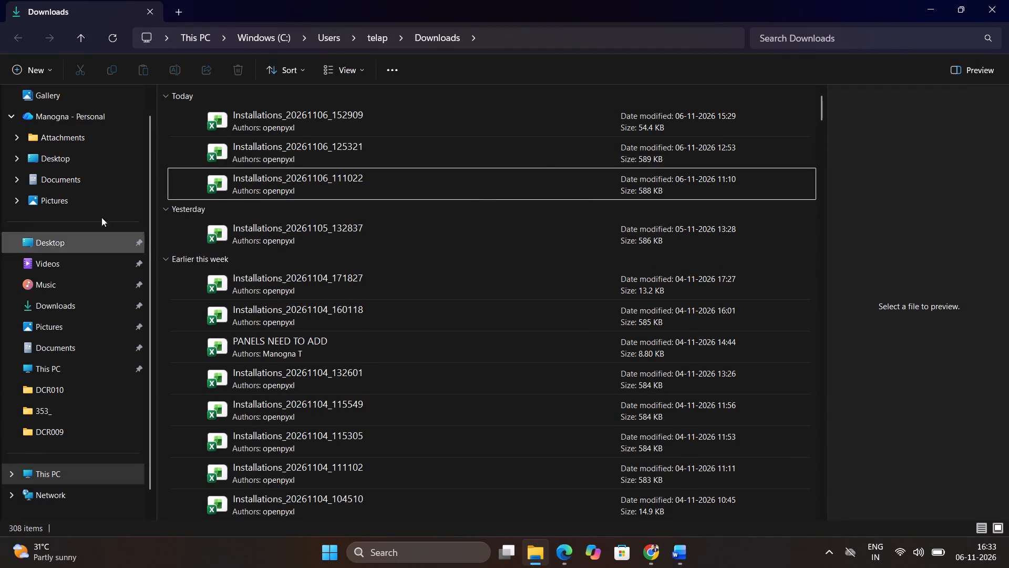
# Delete the three remaining Installations workbooks dated 06-11-2026 and the workbook Installations_20261105_132837 from the Downloads folder.
pyautogui.scroll(4, 286, 151)
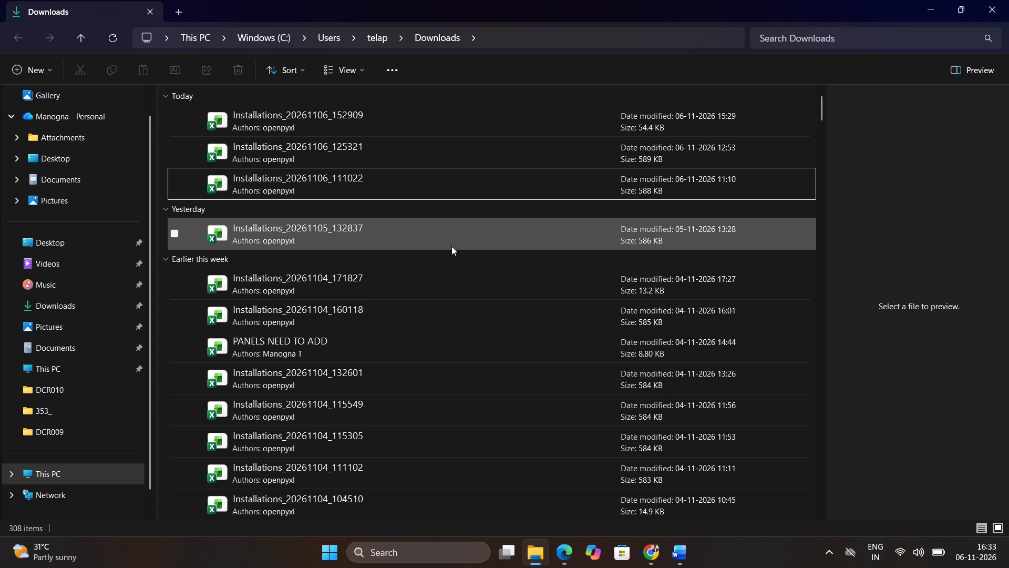
pyautogui.moveTo(486, 196); pyautogui.dragTo(477, 144)
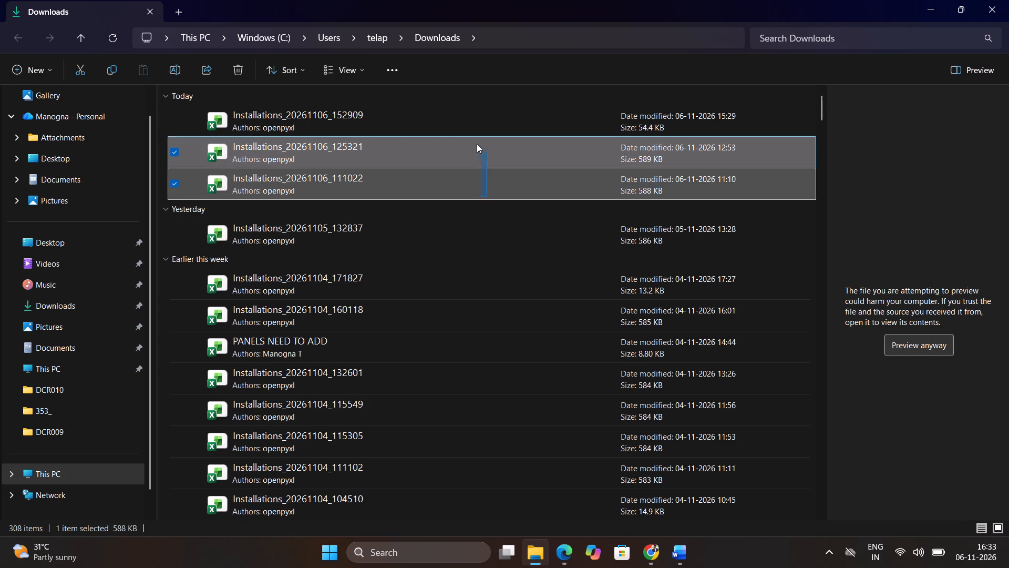
pyautogui.moveTo(477, 144); pyautogui.dragTo(441, 112)
pyautogui.click(239, 69)
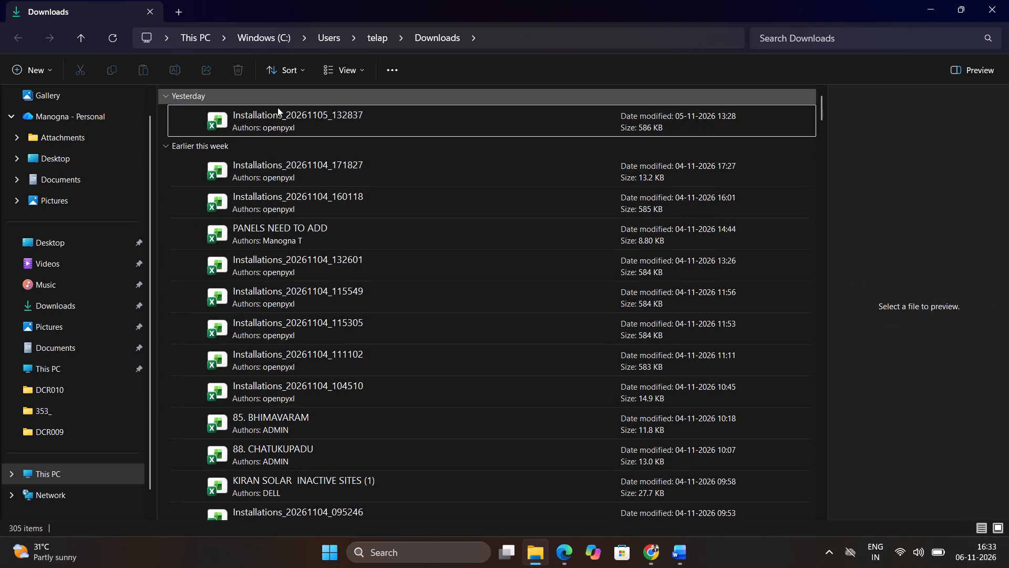
pyautogui.click(354, 134)
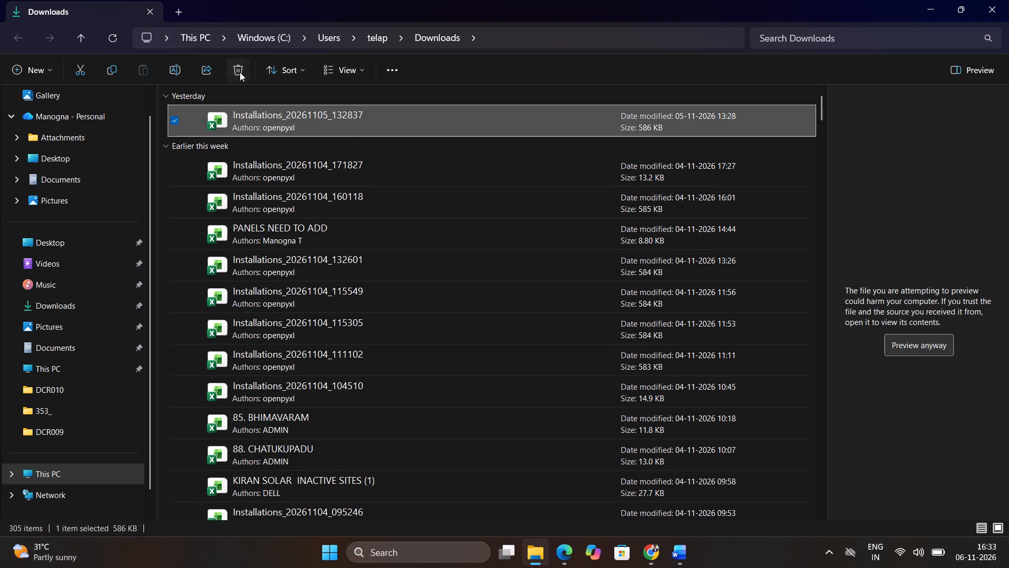
pyautogui.click(240, 72)
pyautogui.scroll(4, 251, 195)
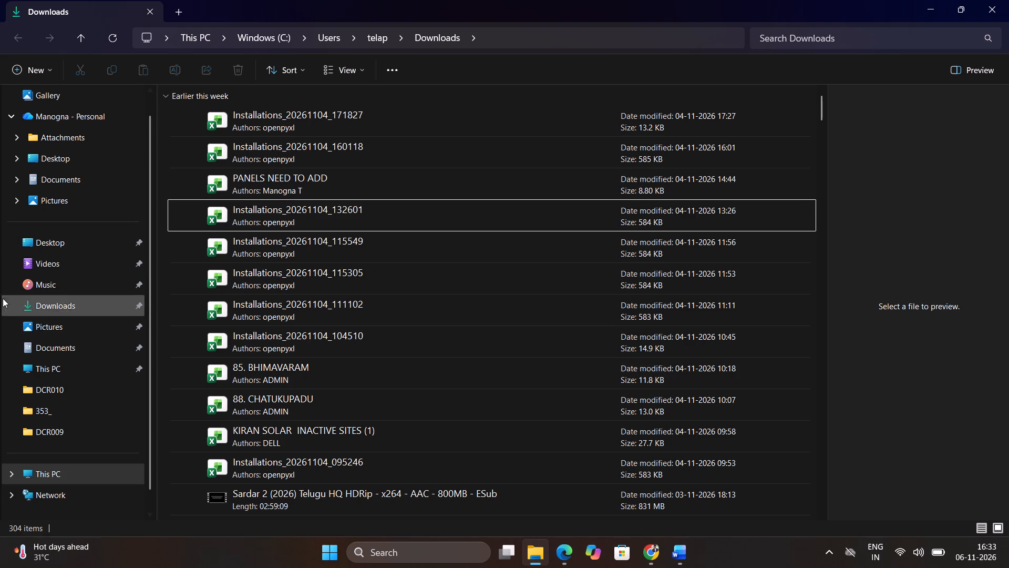
# Switch back to Edge and bring up the SUNGRACE installations page.
pyautogui.click(567, 555)
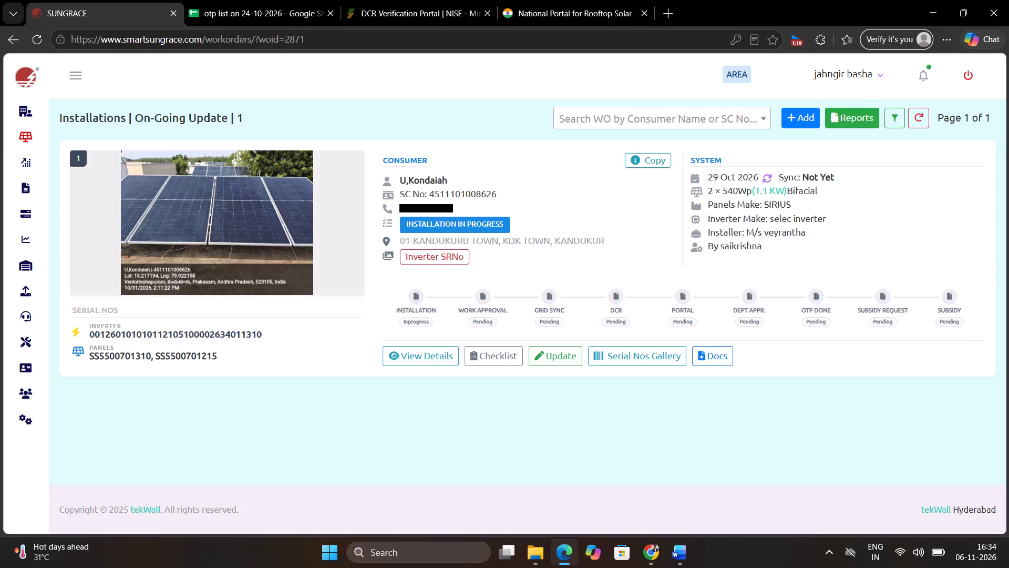
pyautogui.click(114, 19)
pyautogui.scroll(4, 481, 159)
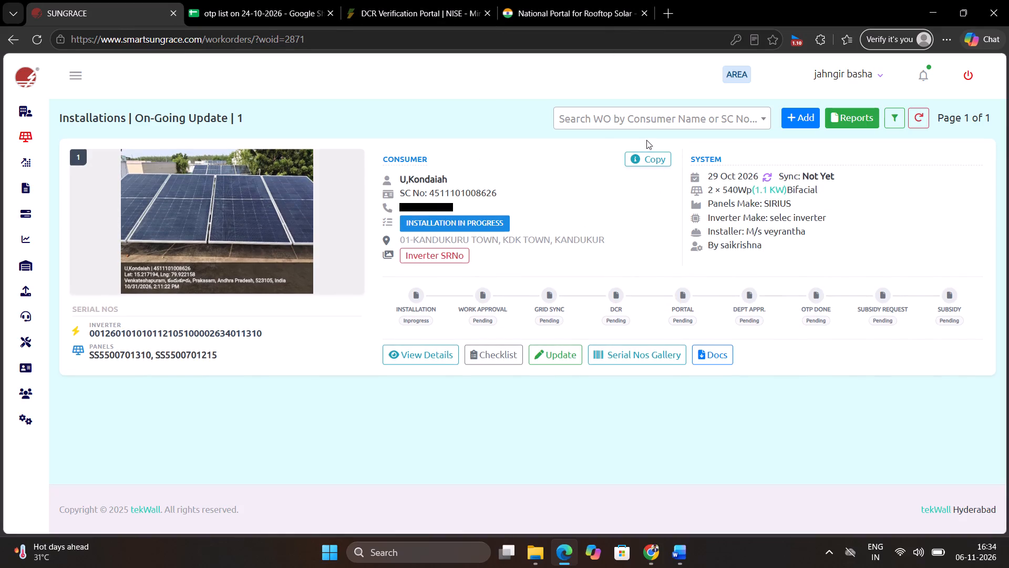
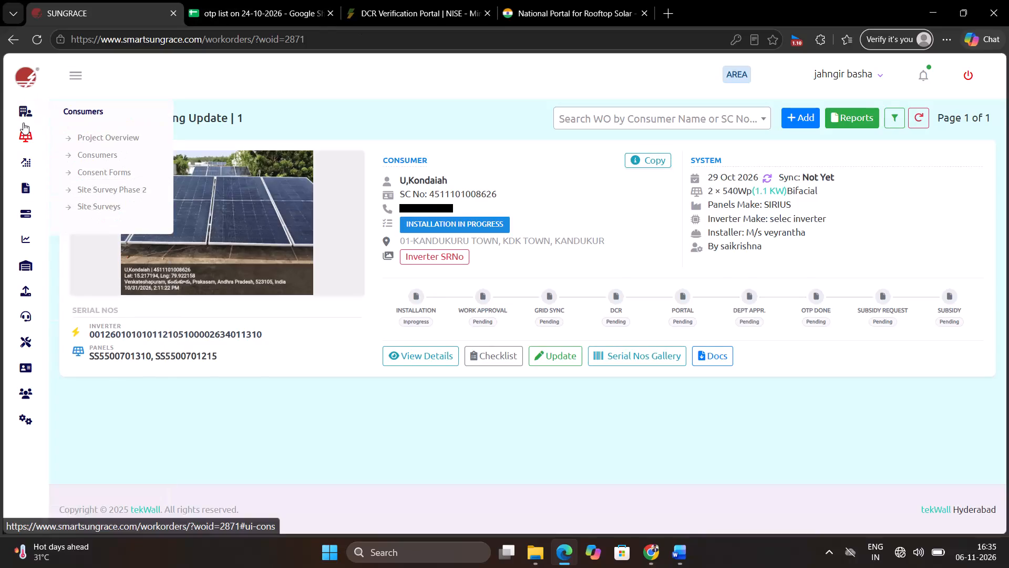
# Open the DCR pending work orders list in the SUNGRACE portal.
pyautogui.click(118, 287)
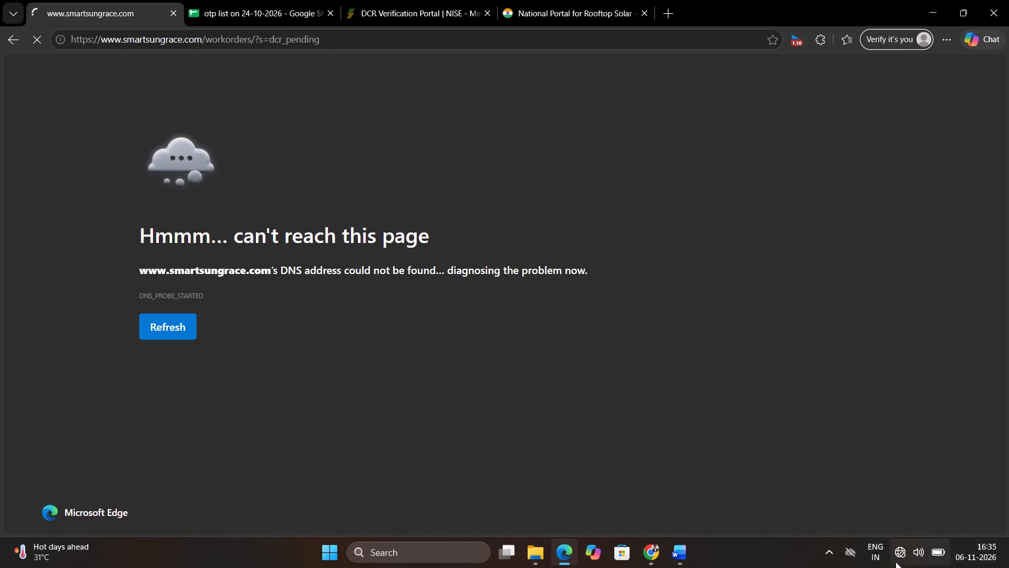
# Turn the computer's Wi-Fi off and back on to reconnect to the sungrace network, and return to the browser page.
pyautogui.click(900, 550)
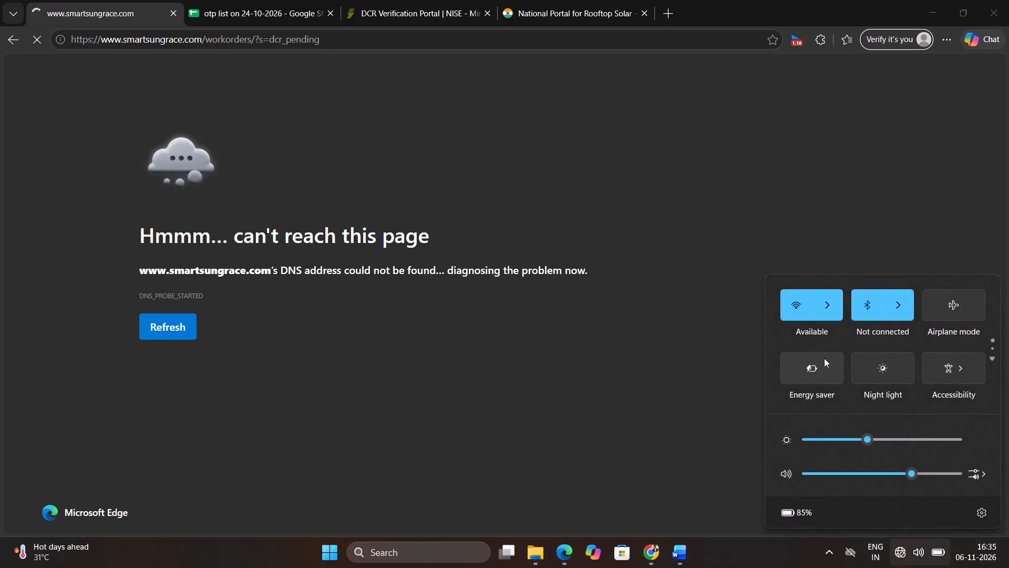
pyautogui.moveTo(832, 305); pyautogui.dragTo(840, 300)
pyautogui.click(829, 315)
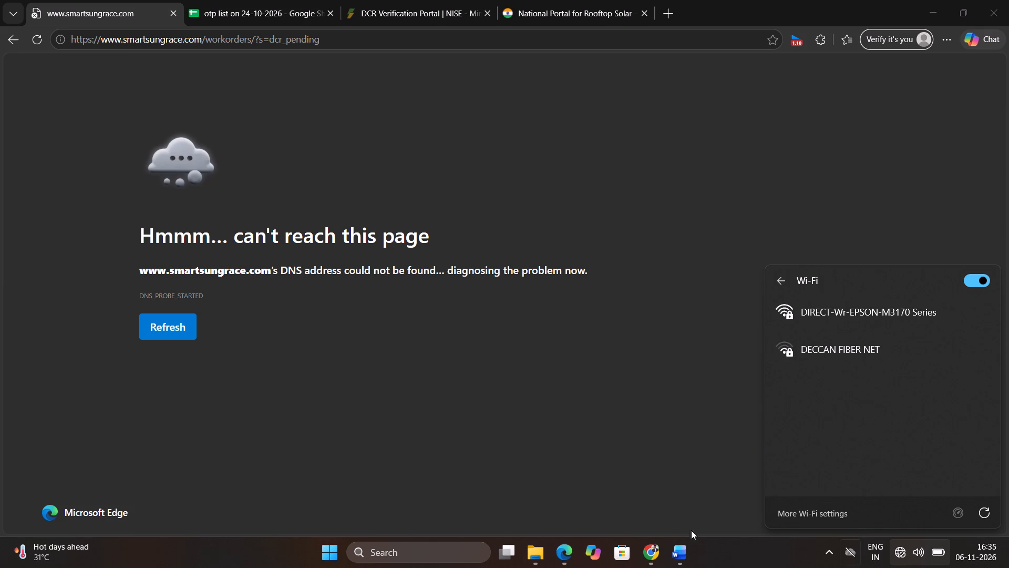
pyautogui.click(980, 278)
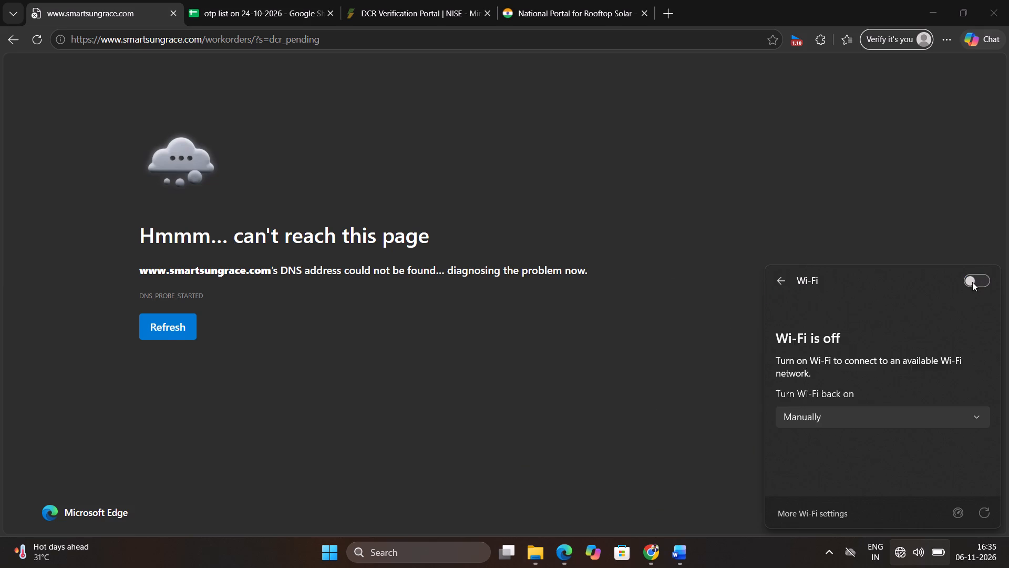
pyautogui.click(972, 282)
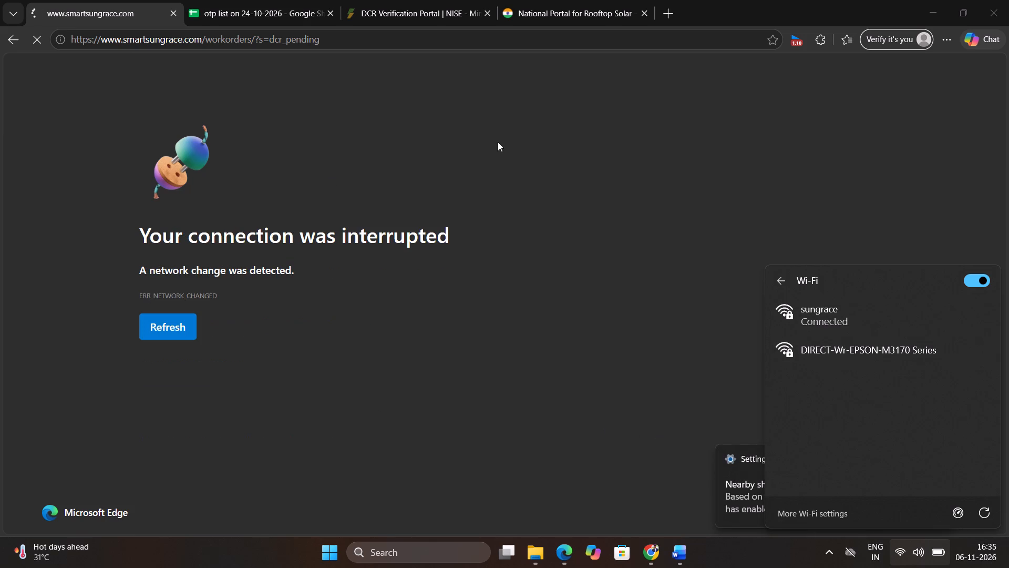
pyautogui.click(135, 3)
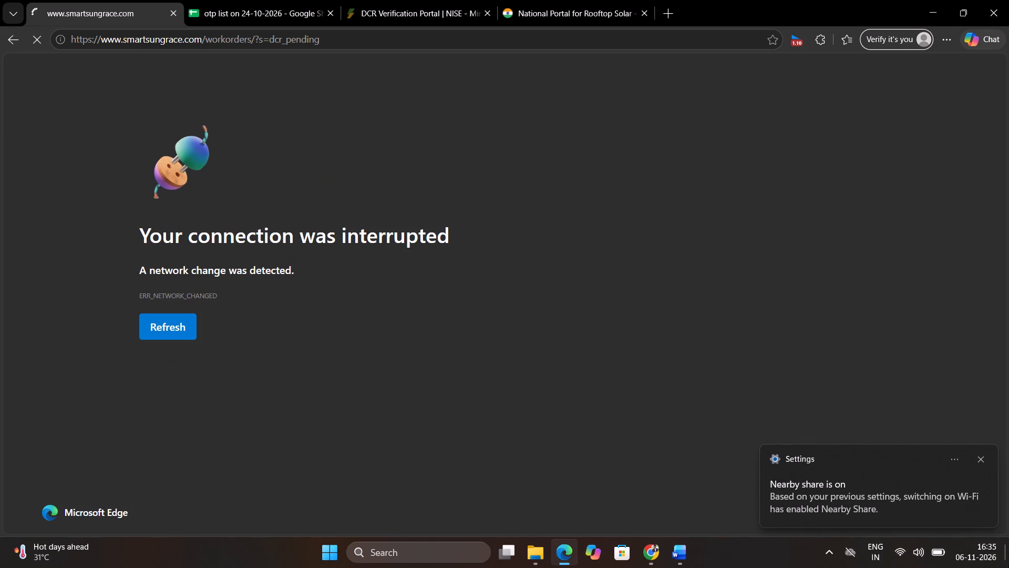
# Try to reload the DCR pending work orders page, repeating the attempt while the connection recovers.
pyautogui.click(167, 336)
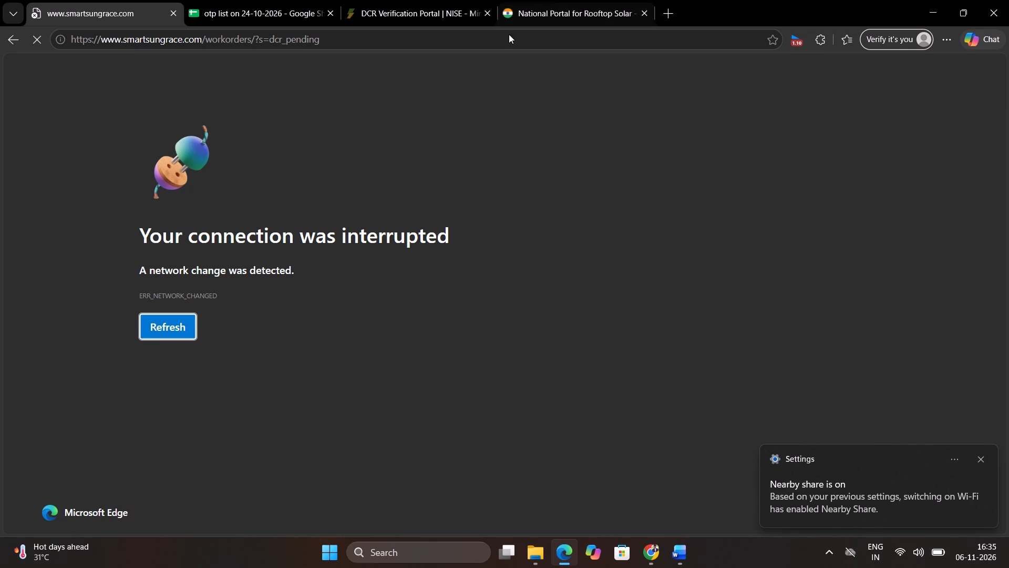
pyautogui.click(173, 342)
pyautogui.click(182, 335)
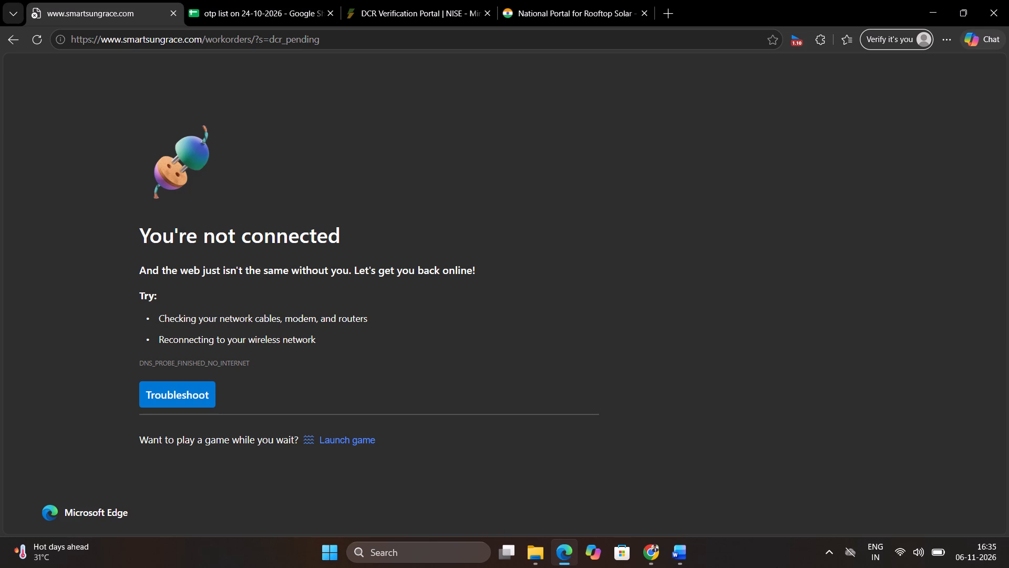
# Troubleshoot the internet connection, including the Wi-Fi settings, and reload the SUNGRACE DCR-pending work orders page.
pyautogui.click(174, 394)
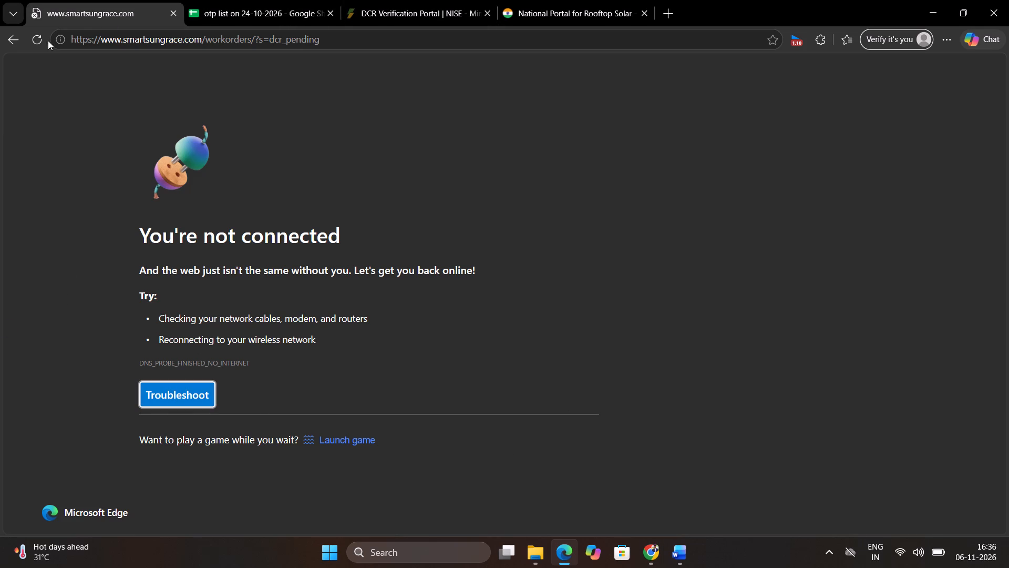
pyautogui.click(35, 40)
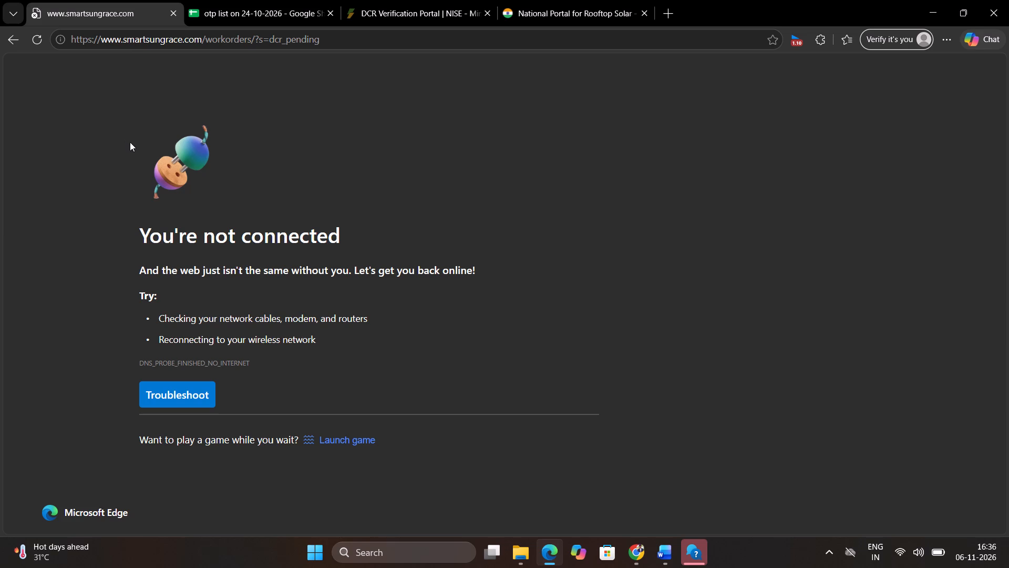
pyautogui.moveTo(897, 554); pyautogui.dragTo(892, 551)
pyautogui.moveTo(894, 555); pyautogui.dragTo(888, 551)
pyautogui.click(893, 547)
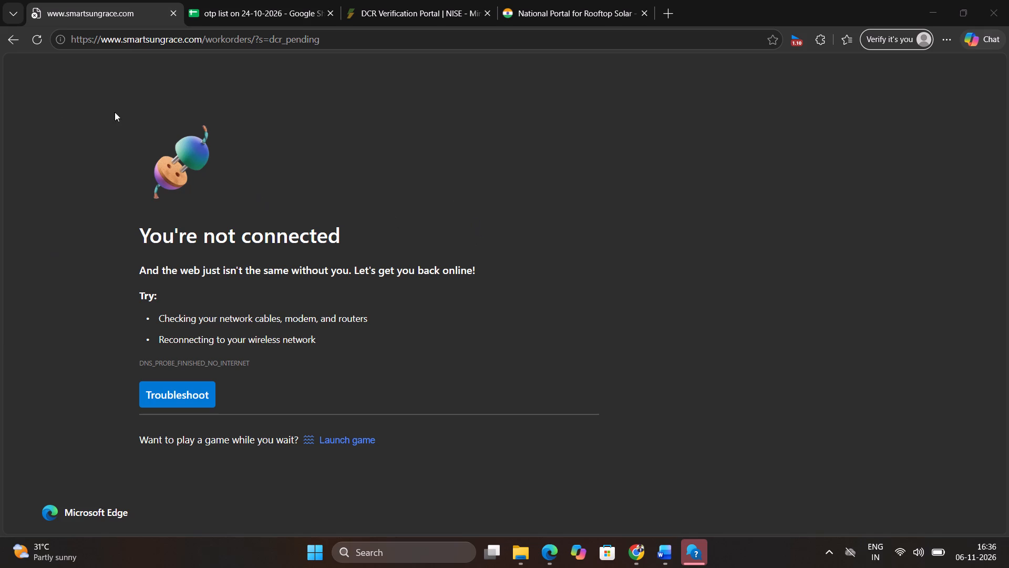
pyautogui.click(34, 39)
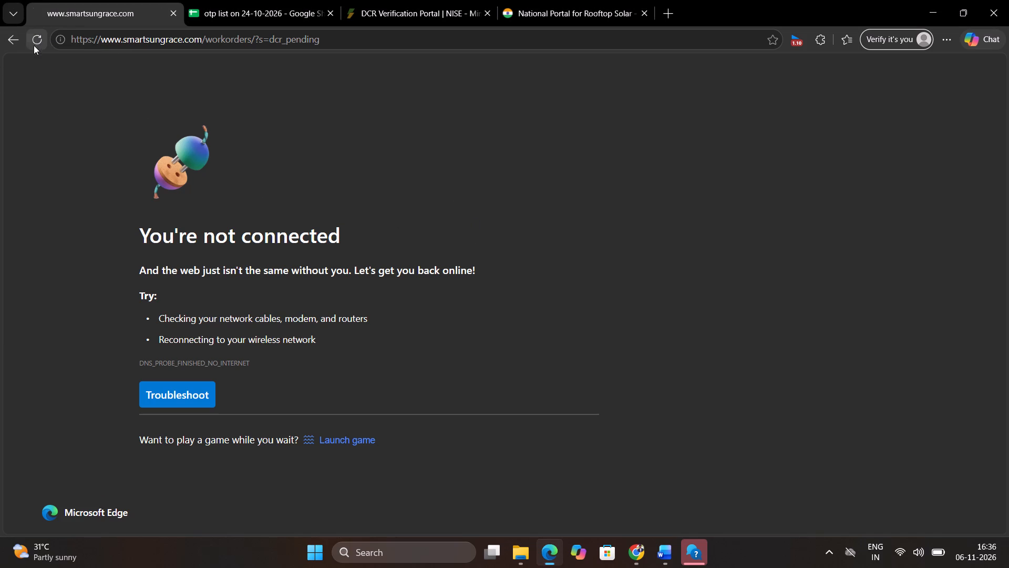
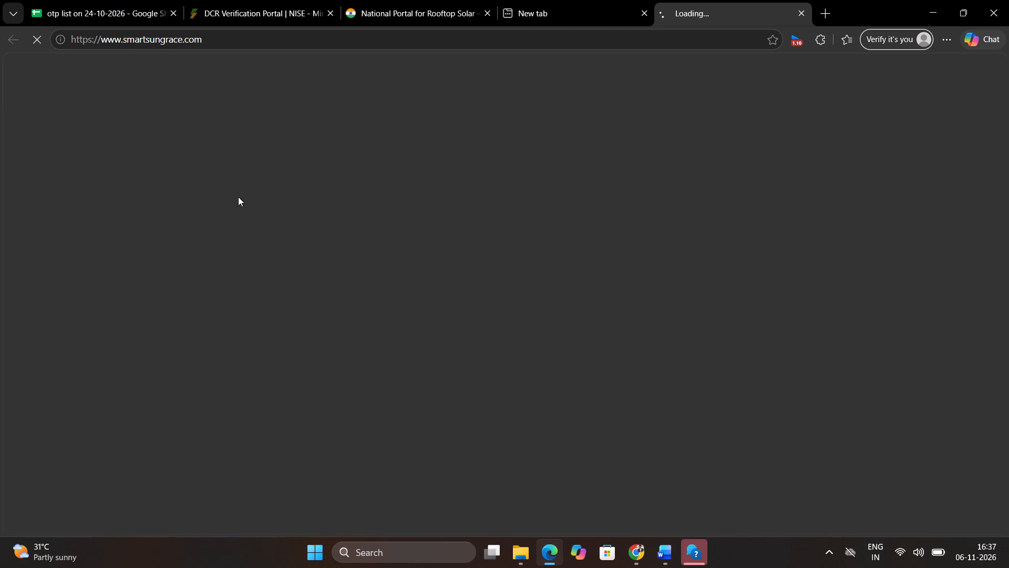
# Close the blank new tab and move the SUNGRACE tab to the front of the open tabs.
pyautogui.click(639, 13)
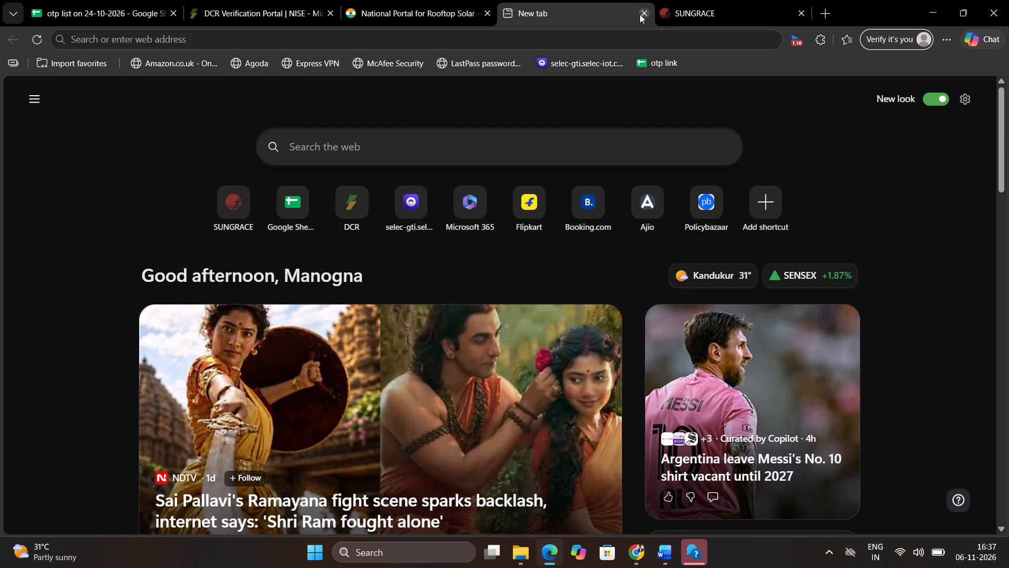
pyautogui.click(640, 14)
pyautogui.moveTo(596, 16); pyautogui.dragTo(106, 4)
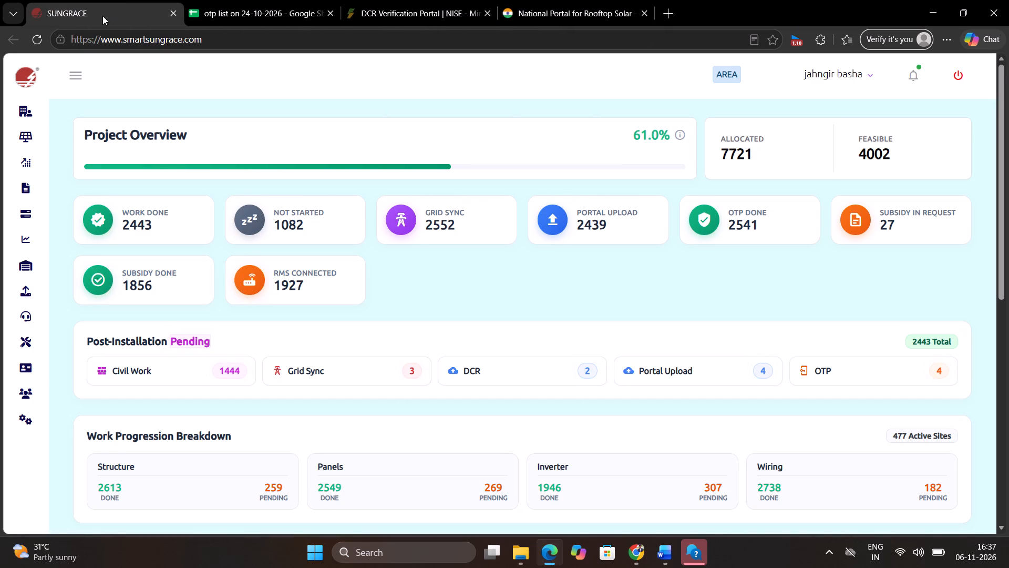
# Open the DCR Upload Pending list under Installations in SUNGRACE.
pyautogui.click(35, 139)
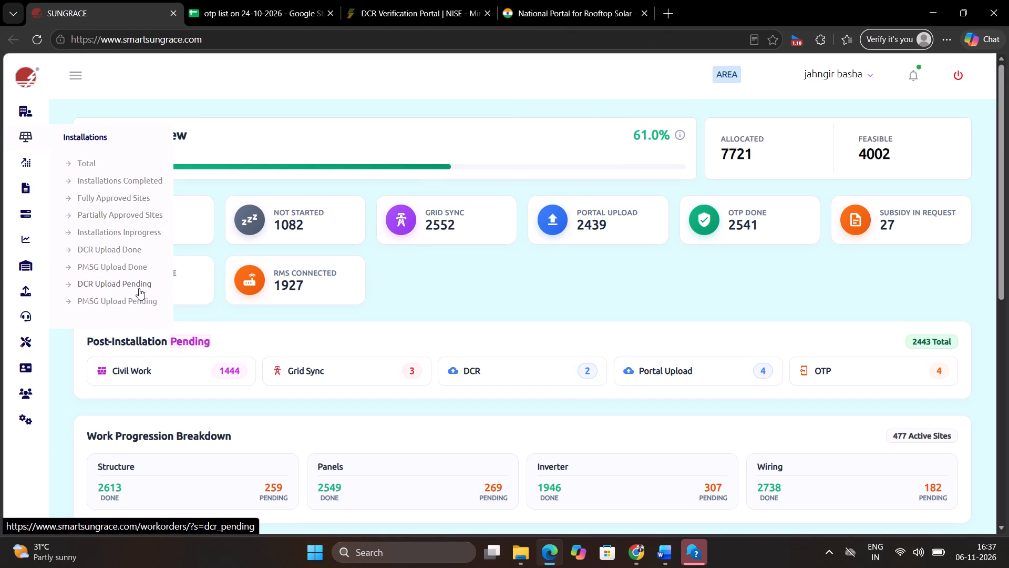
pyautogui.click(119, 281)
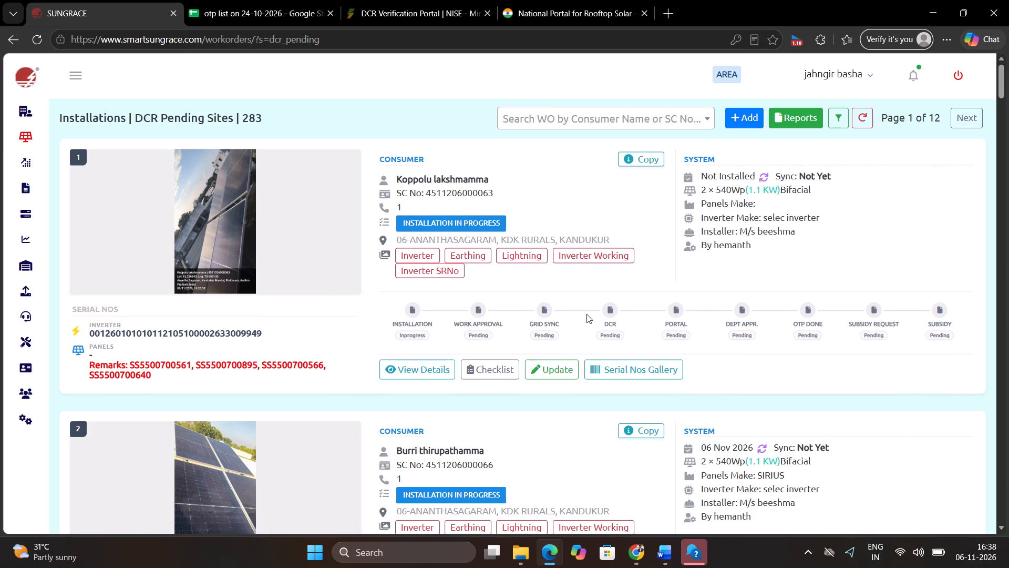
pyautogui.click(656, 161)
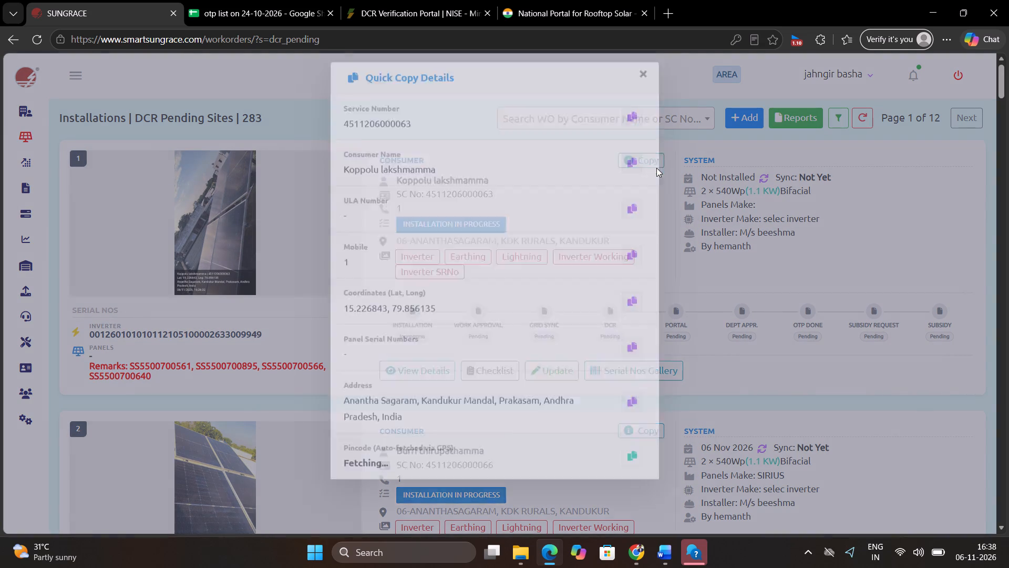
pyautogui.click(759, 198)
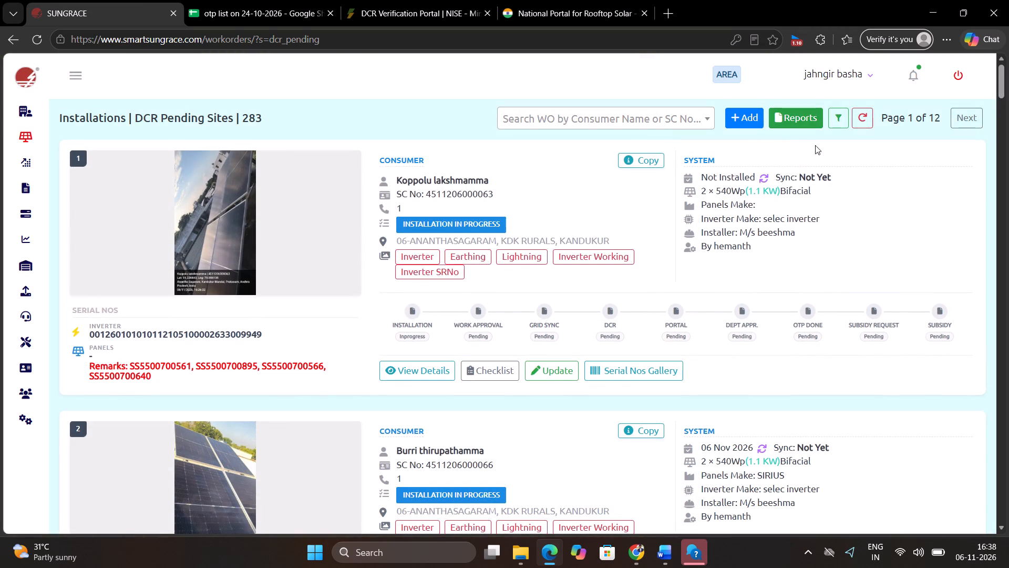
# Download the Installation Report for the DCR-pending sites.
pyautogui.click(791, 111)
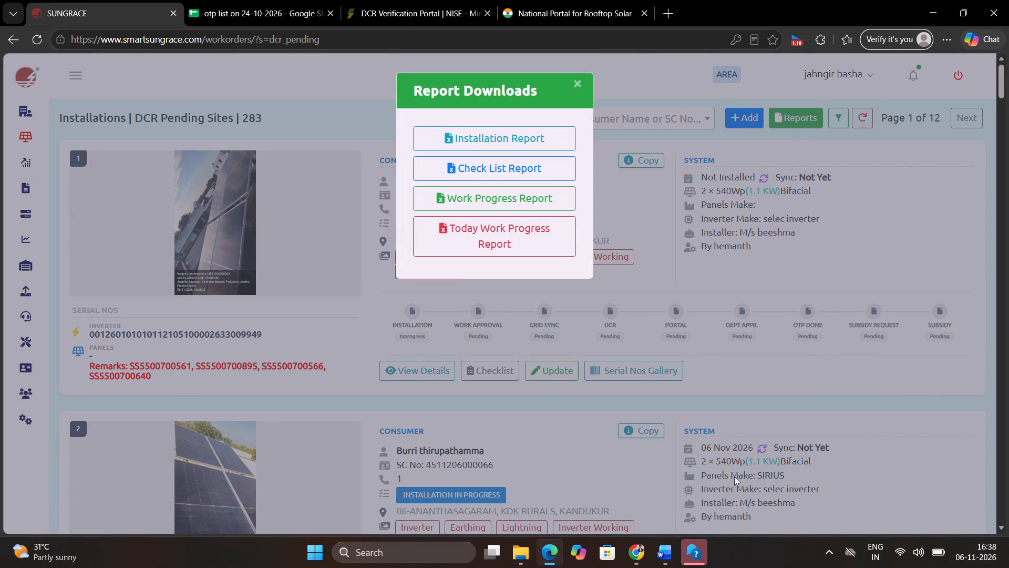
pyautogui.click(517, 129)
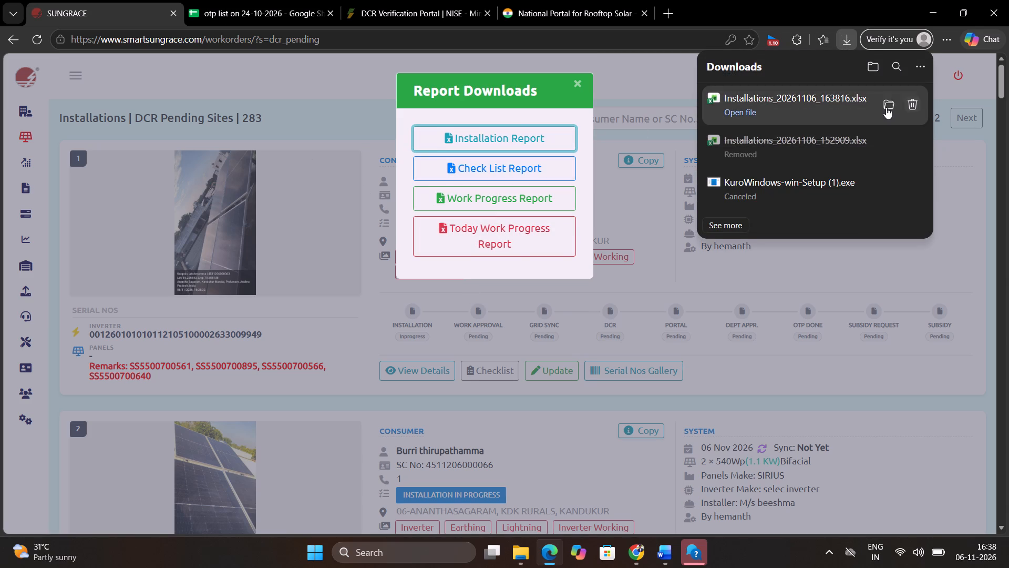
# Open the downloaded Installations_20261106_163816 workbook from its folder in a maximized Excel window and enable editing.
pyautogui.click(891, 101)
pyautogui.doubleClick(356, 115)
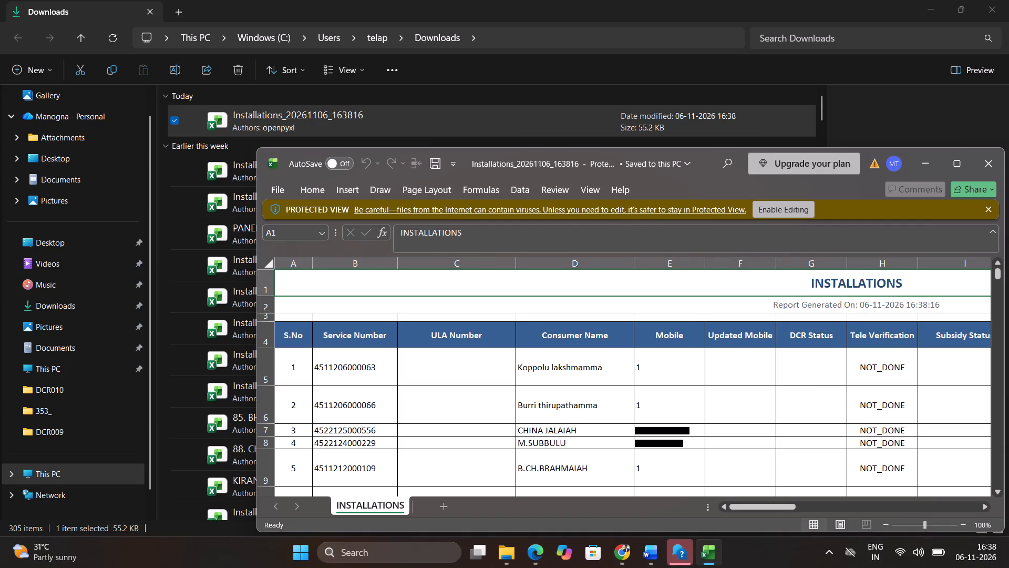
pyautogui.click(964, 165)
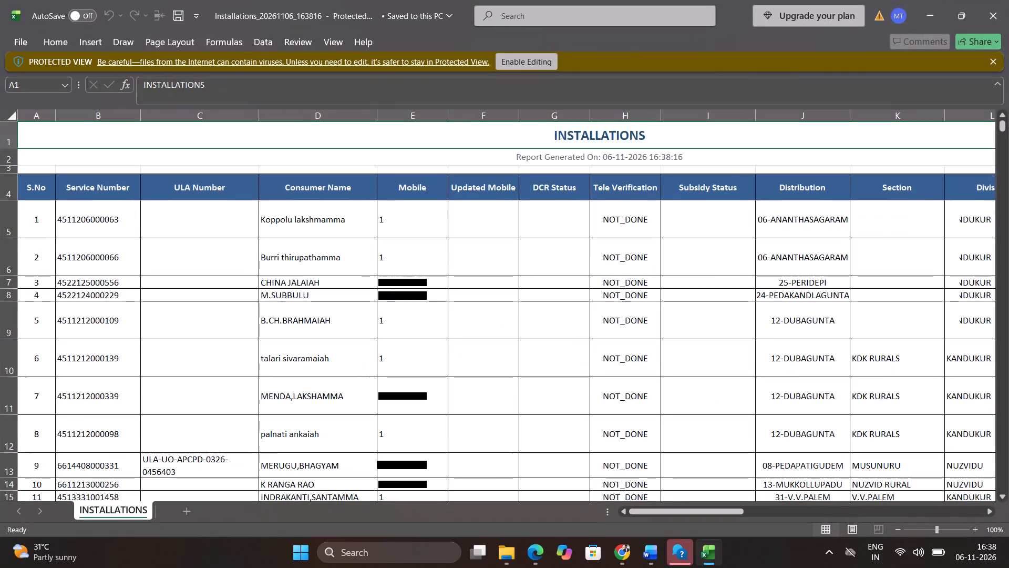
pyautogui.click(526, 65)
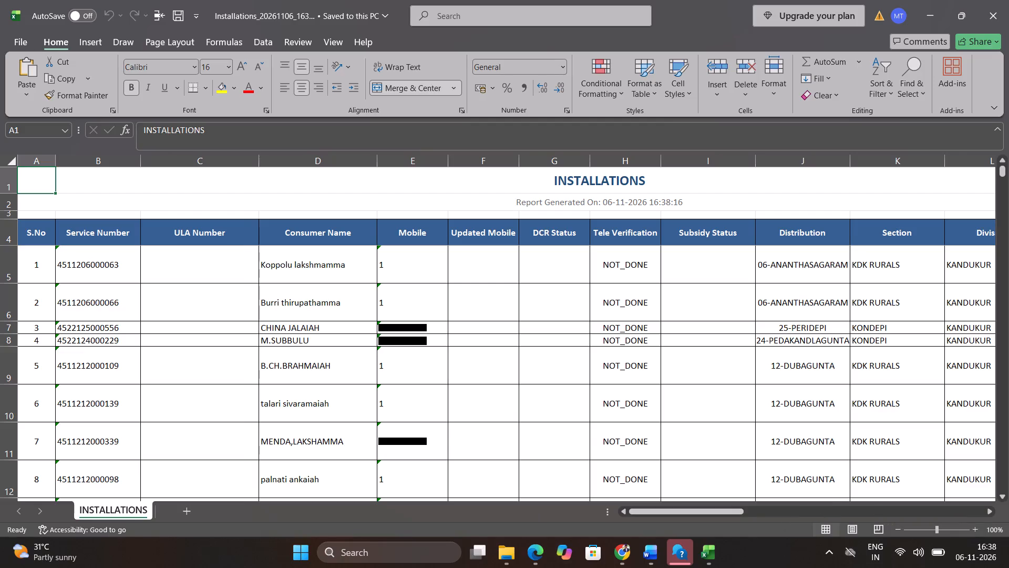
# Add filters to the header row of the INSTALLATIONS sheet.
pyautogui.scroll(3, 430, 228)
pyautogui.click(29, 260)
pyautogui.click(60, 263)
pyautogui.scroll(-4, 82, 277)
pyautogui.scroll(4, 114, 260)
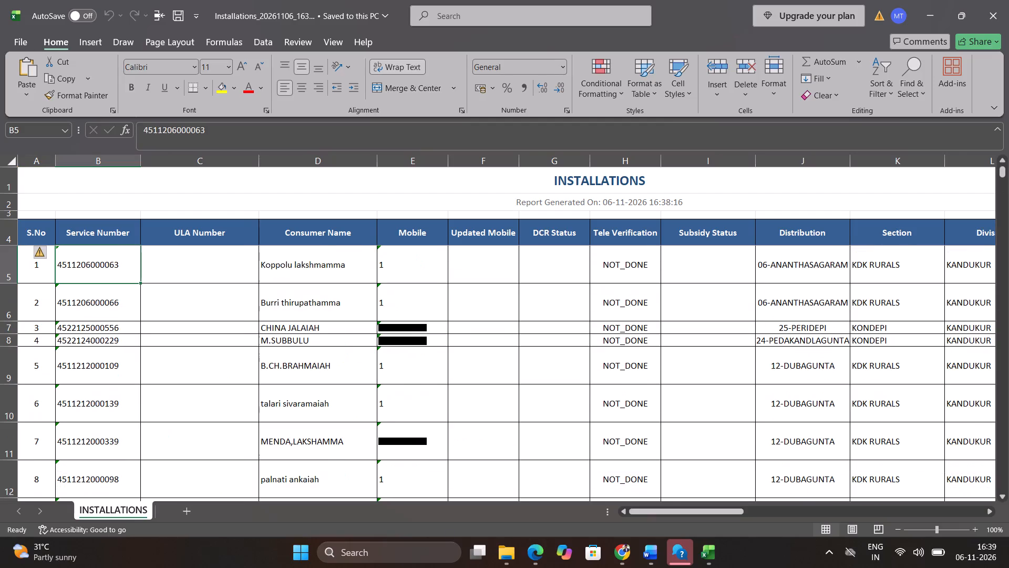
pyautogui.click(235, 242)
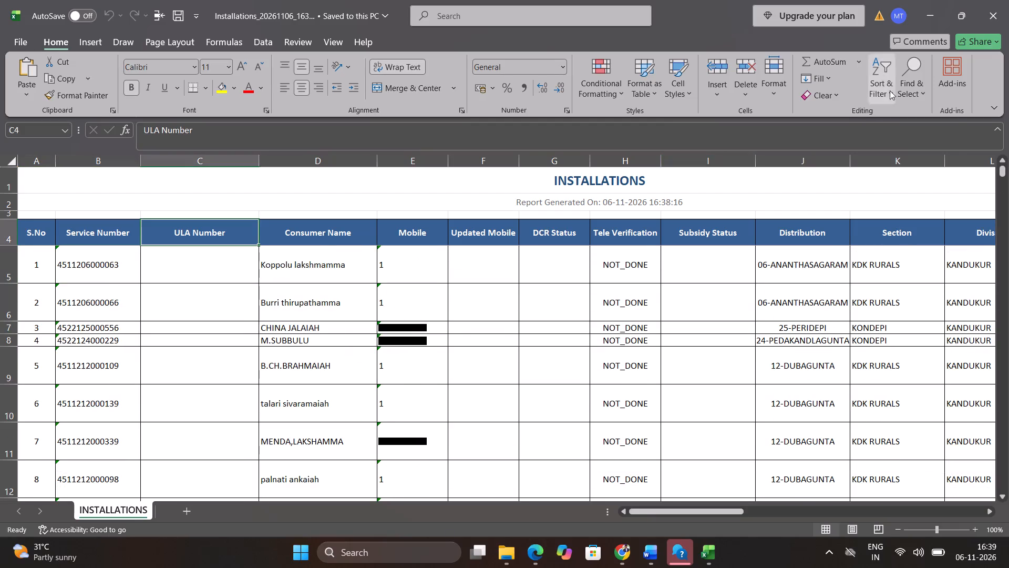
pyautogui.click(884, 84)
pyautogui.click(892, 178)
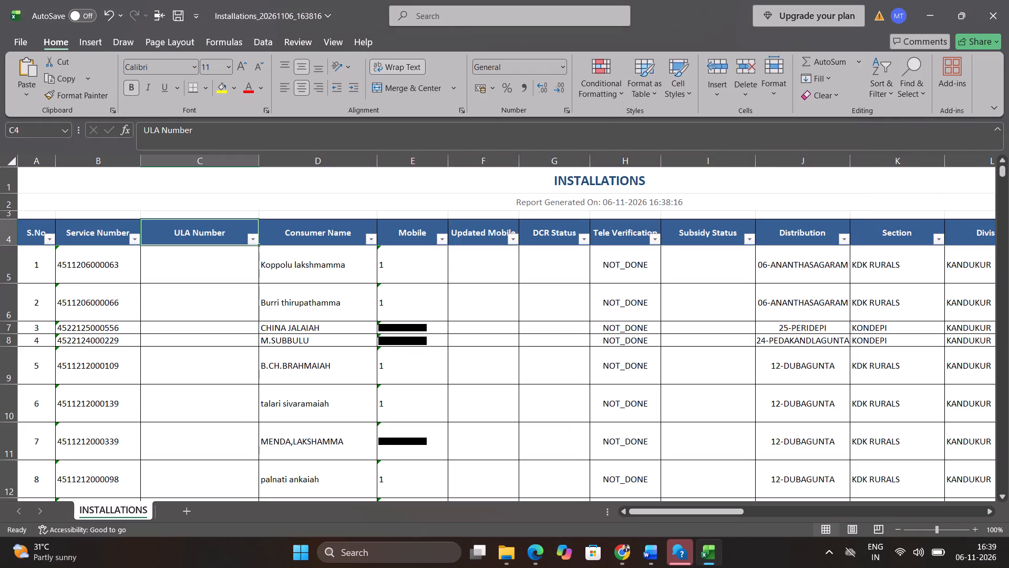
# Filter the ULA Number column to exclude blank entries.
pyautogui.click(255, 245)
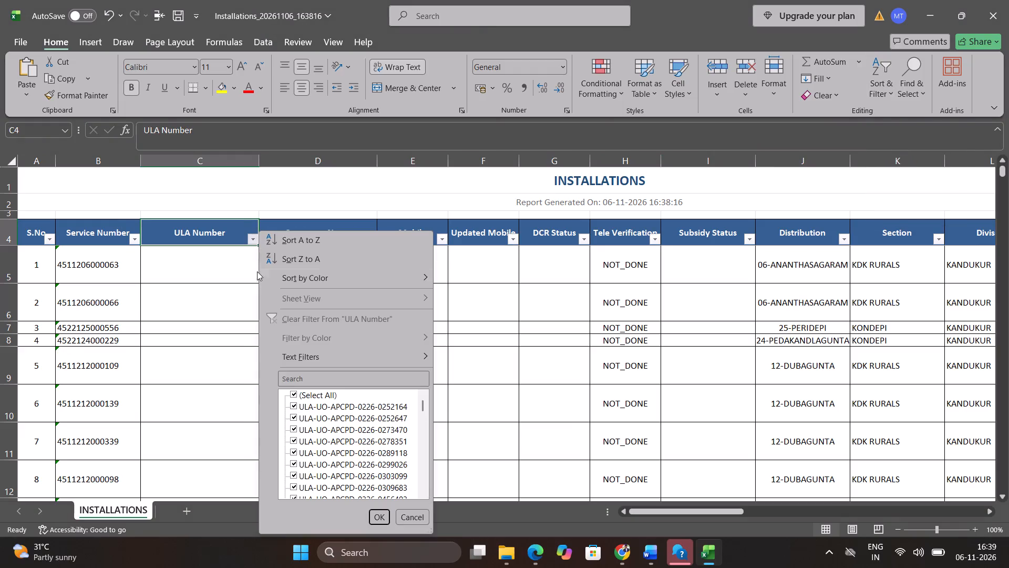
pyautogui.scroll(-18, 303, 439)
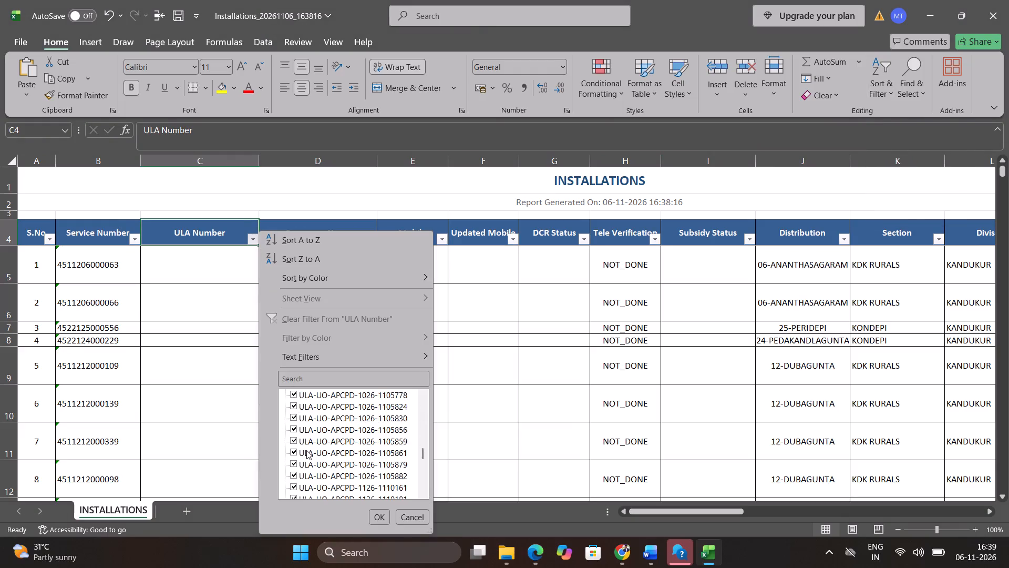
pyautogui.scroll(-12, 306, 450)
pyautogui.click(295, 485)
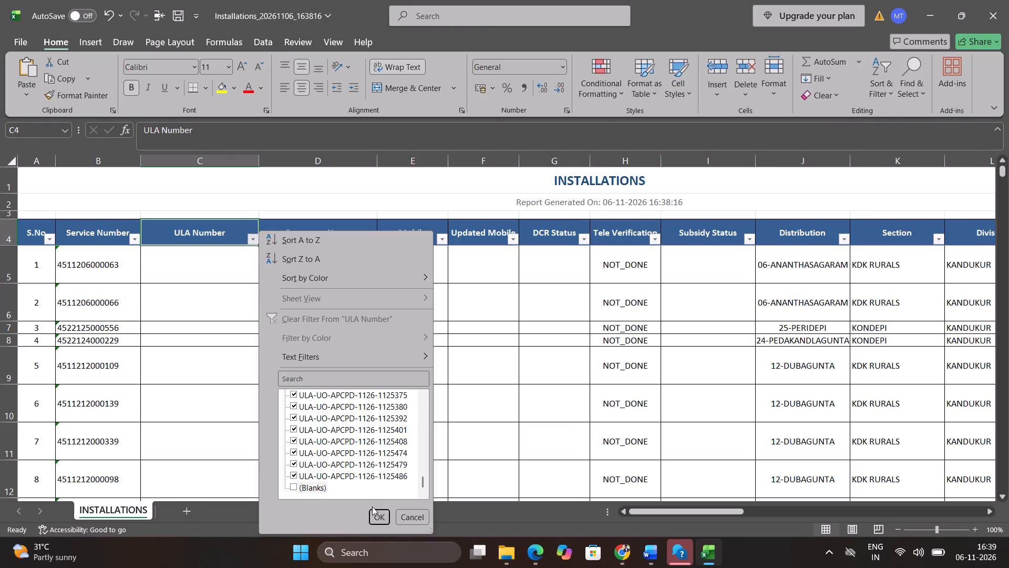
pyautogui.click(373, 520)
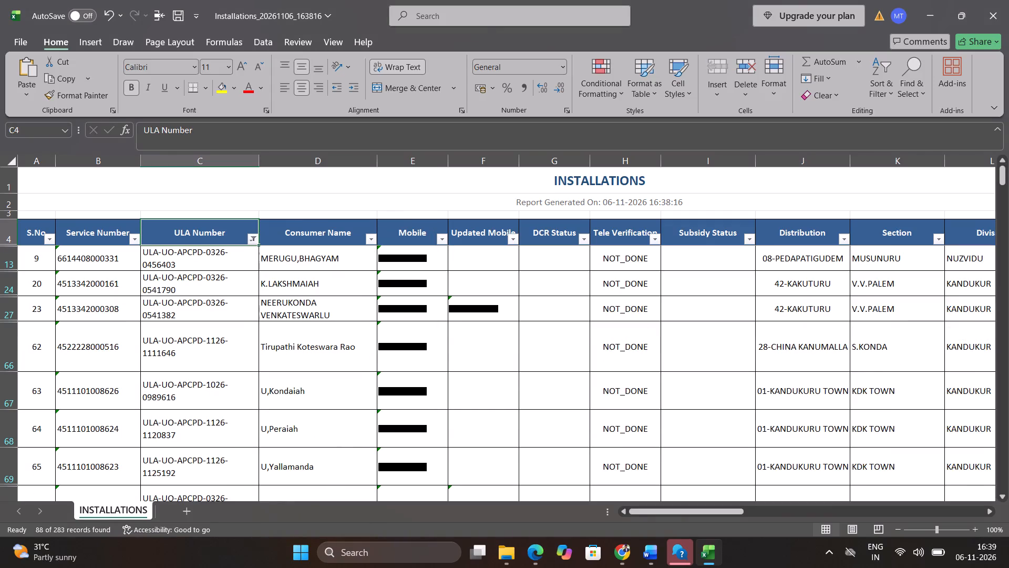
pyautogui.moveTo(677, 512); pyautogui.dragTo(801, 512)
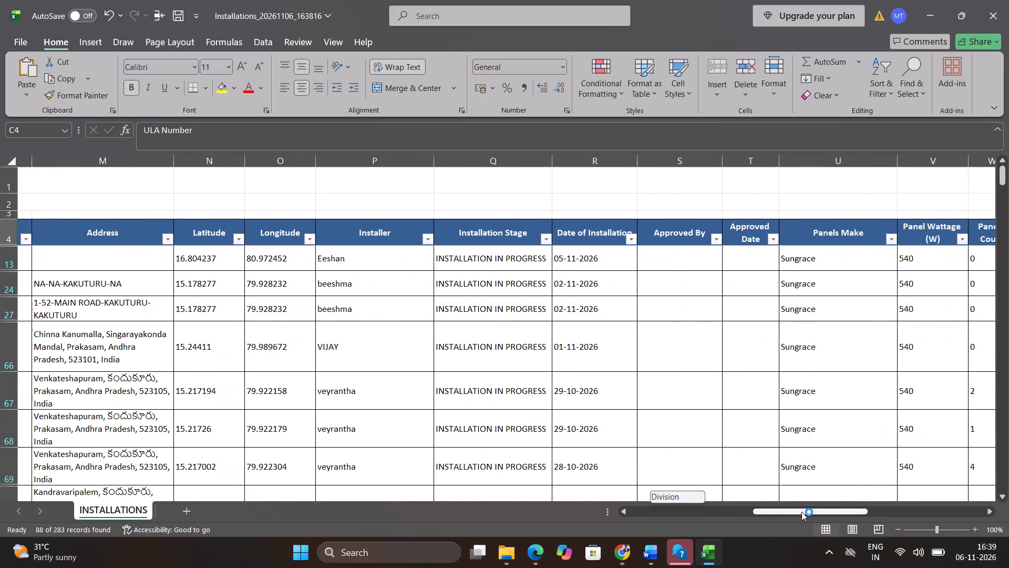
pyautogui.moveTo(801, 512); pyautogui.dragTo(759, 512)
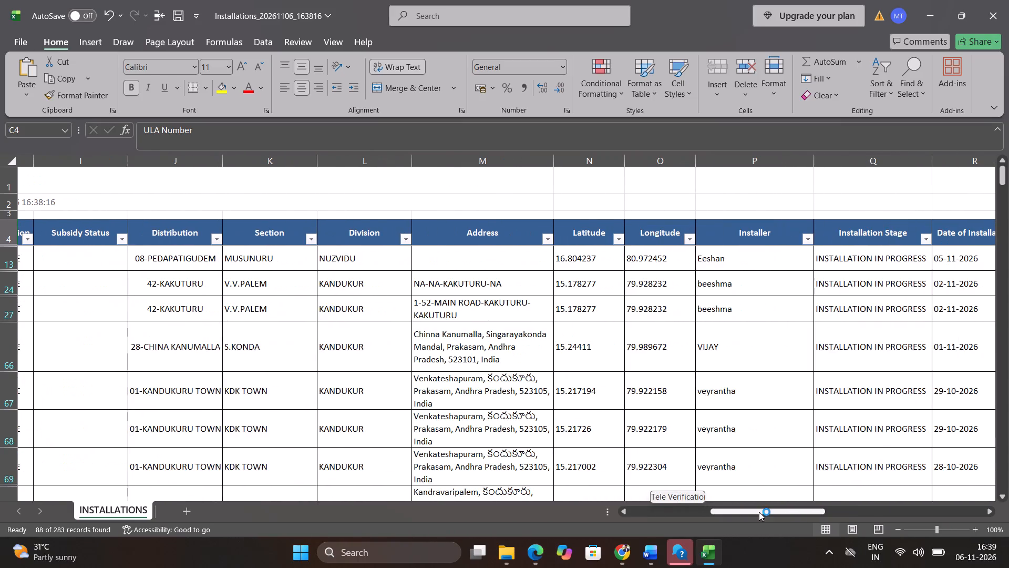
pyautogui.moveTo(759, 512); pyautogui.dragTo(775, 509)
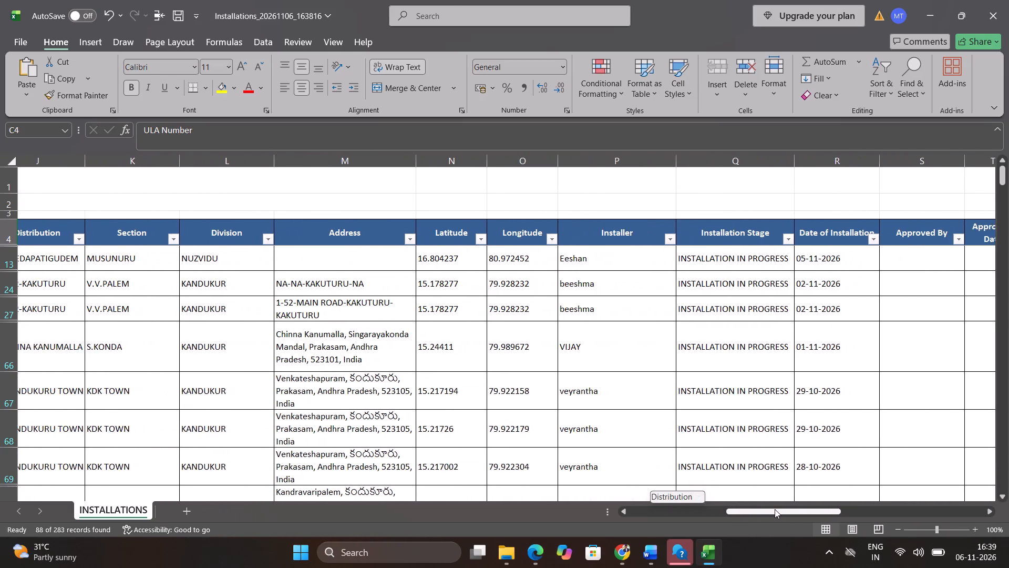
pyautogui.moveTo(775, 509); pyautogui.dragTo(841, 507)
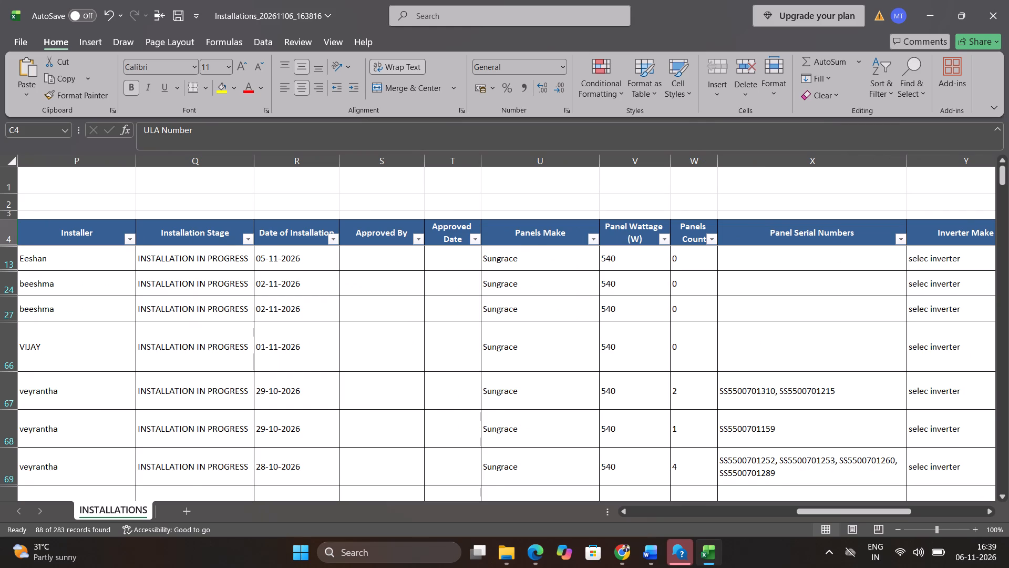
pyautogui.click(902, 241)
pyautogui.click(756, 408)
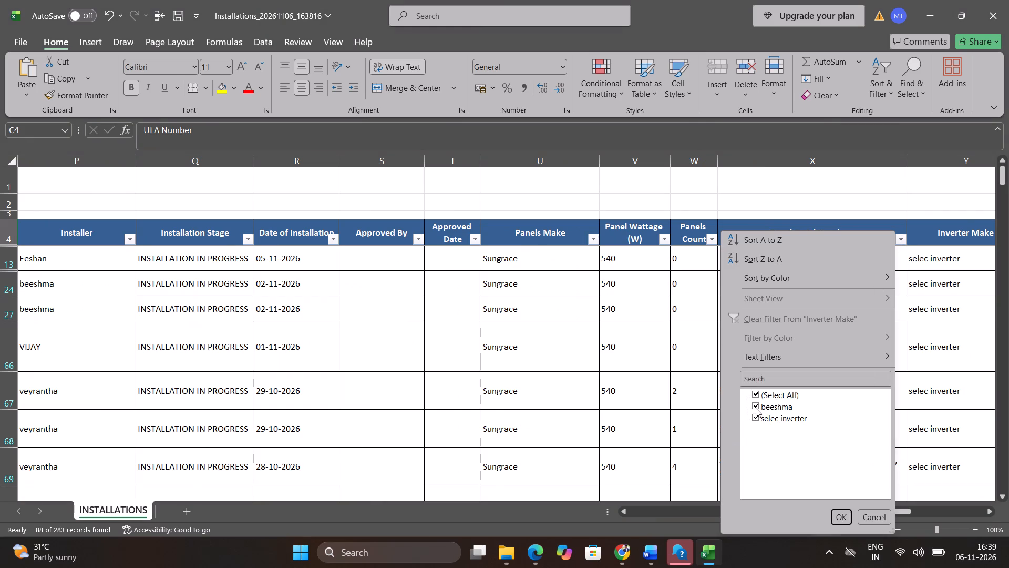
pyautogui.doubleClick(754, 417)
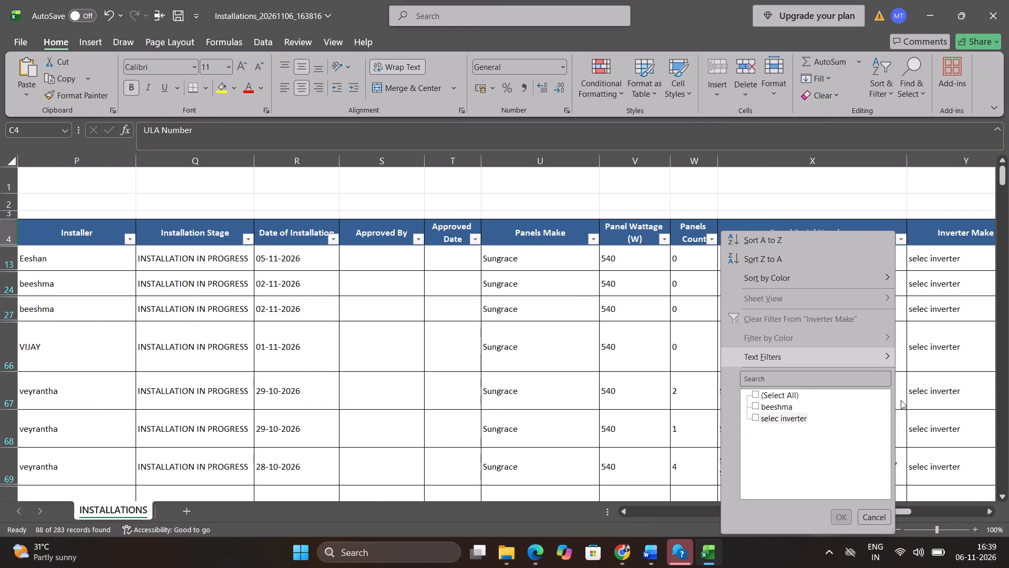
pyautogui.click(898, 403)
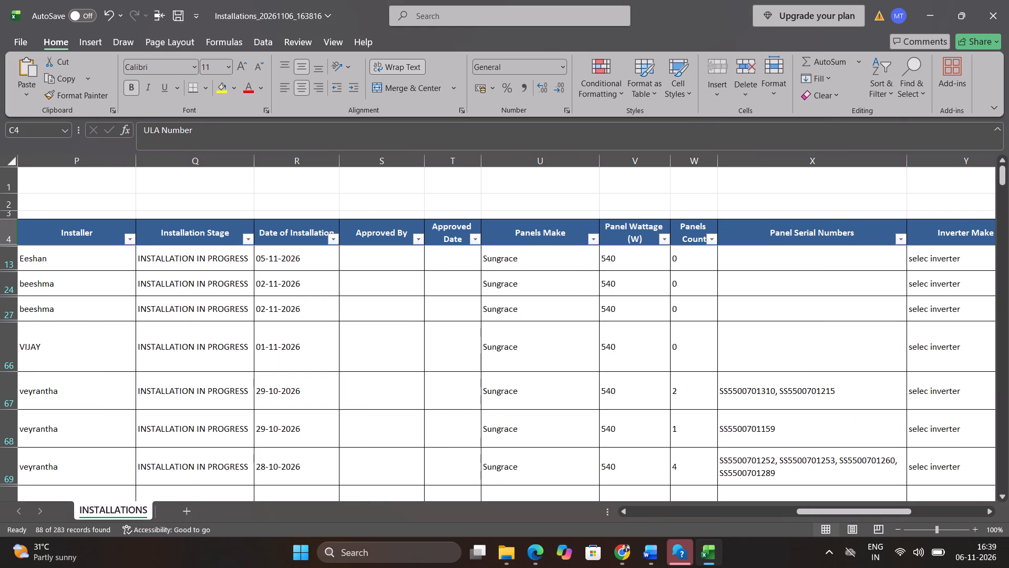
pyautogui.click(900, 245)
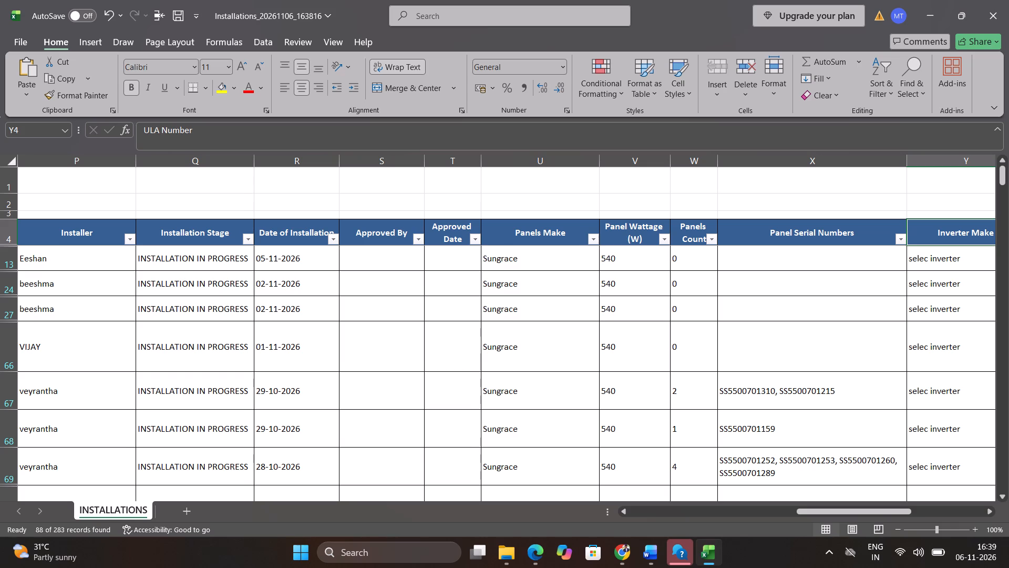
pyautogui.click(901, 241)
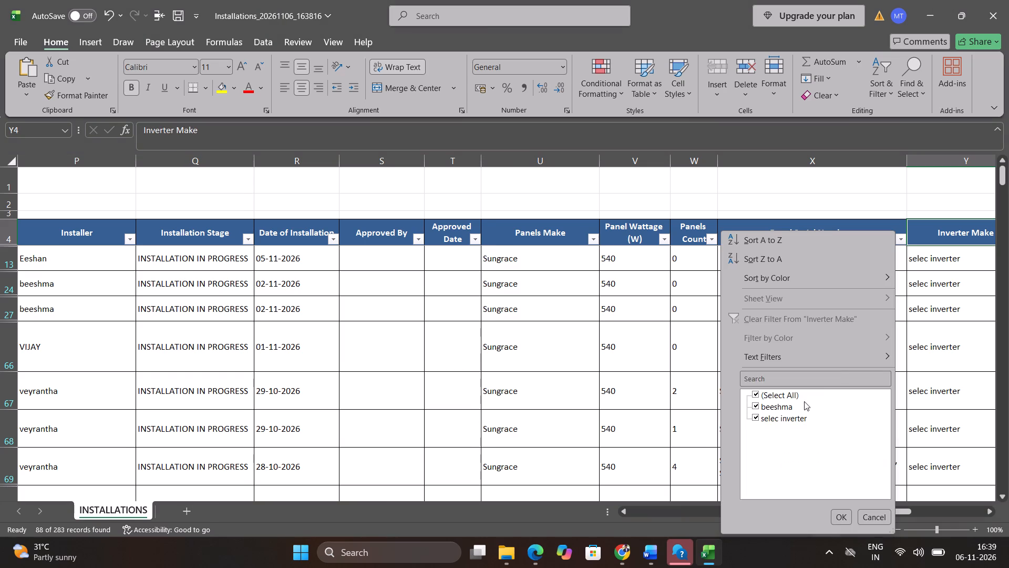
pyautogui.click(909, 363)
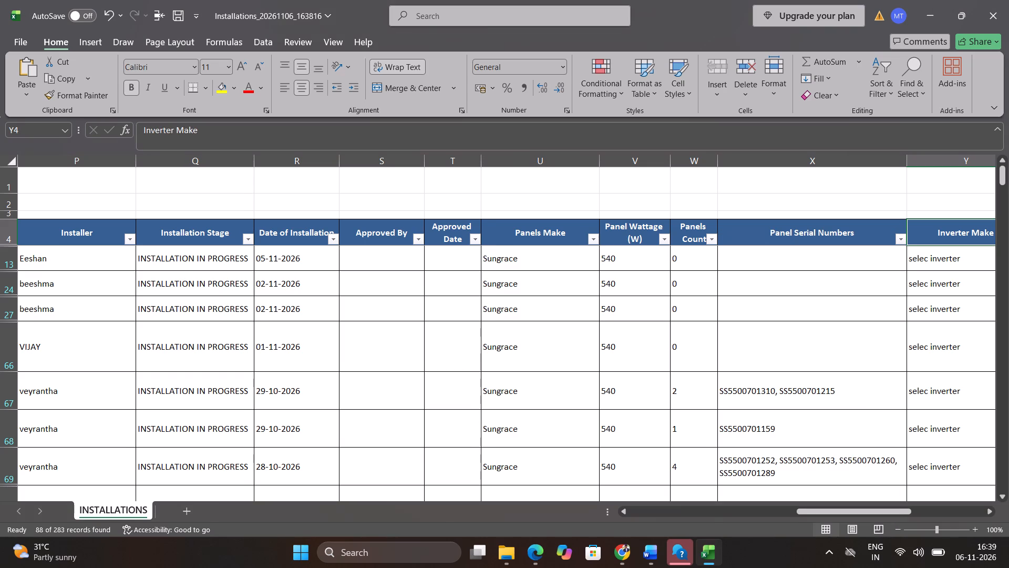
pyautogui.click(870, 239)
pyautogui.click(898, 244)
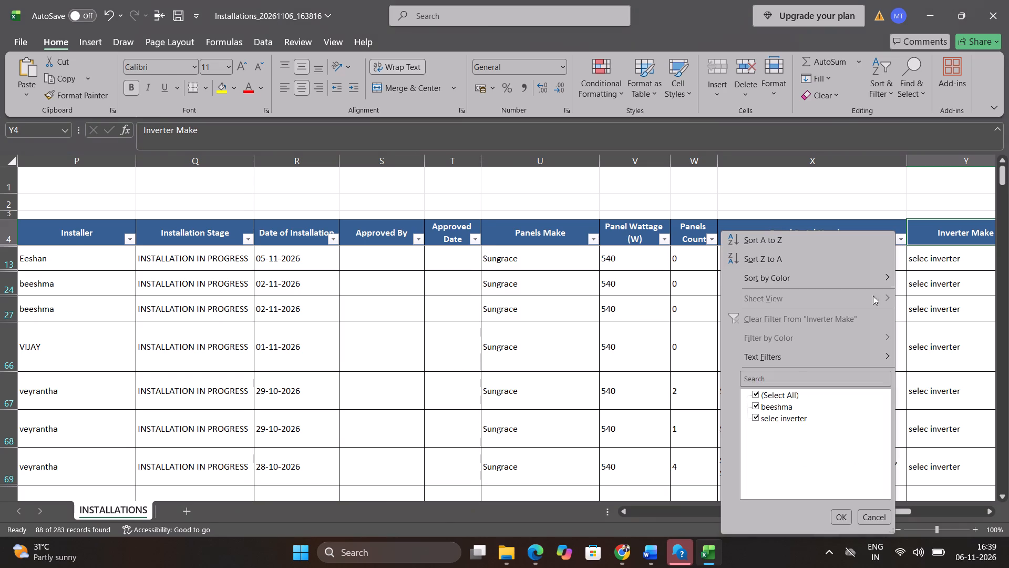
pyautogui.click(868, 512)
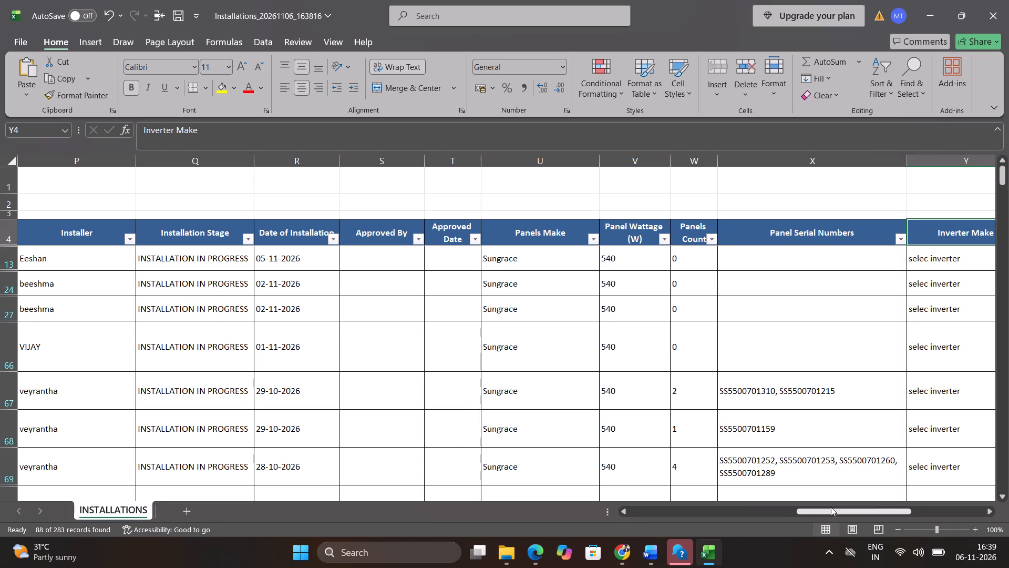
pyautogui.scroll(-3, 799, 424)
pyautogui.scroll(2, 729, 415)
pyautogui.scroll(-11, 718, 417)
pyautogui.scroll(2, 709, 420)
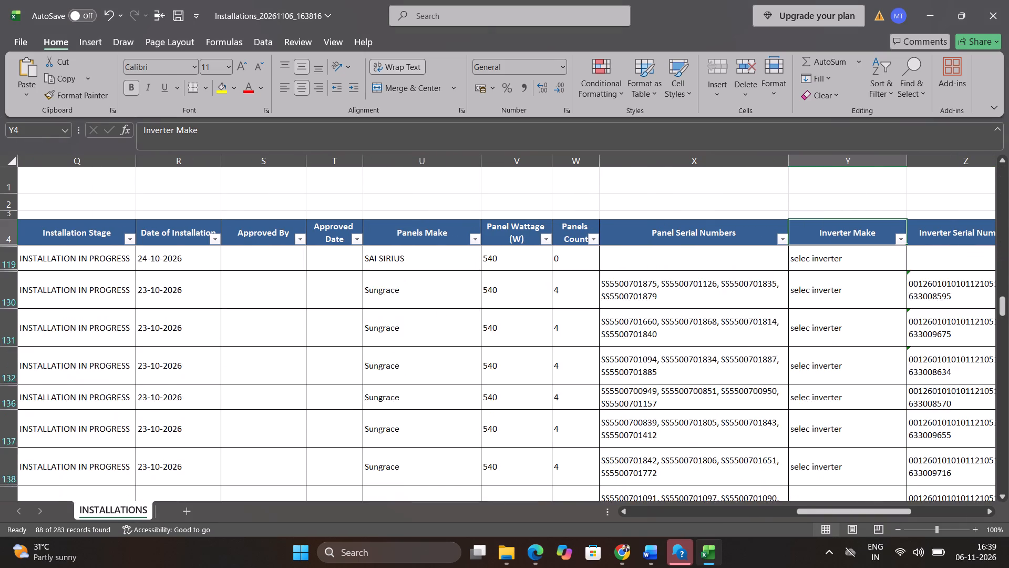
pyautogui.scroll(12, 709, 419)
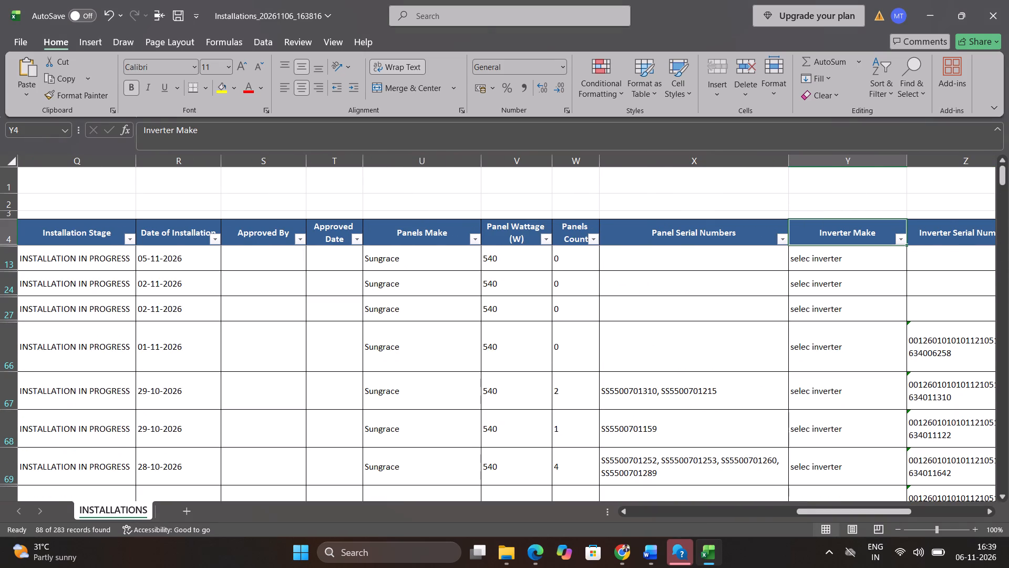
pyautogui.click(901, 242)
pyautogui.click(672, 383)
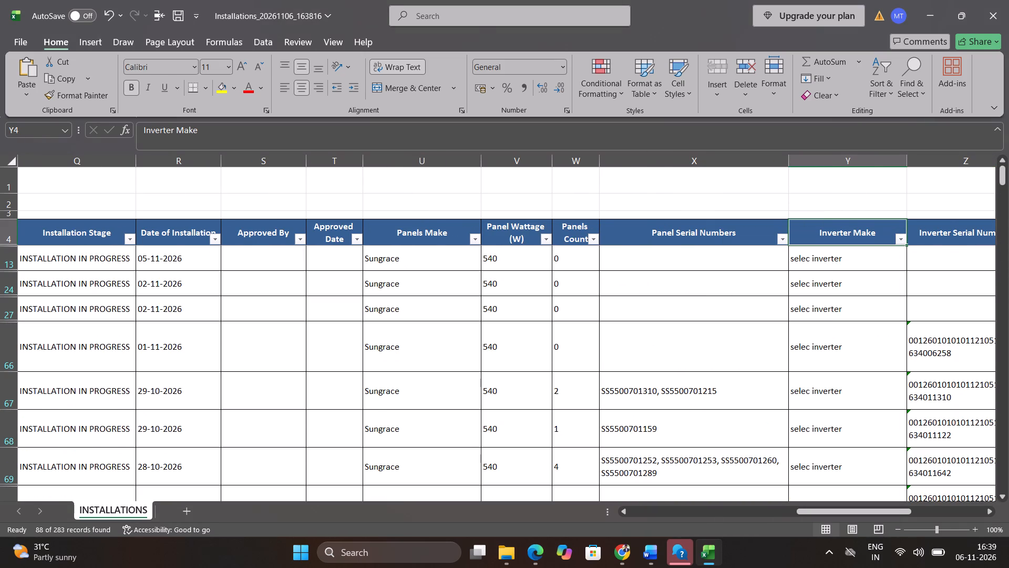
pyautogui.click(769, 238)
pyautogui.click(776, 242)
pyautogui.click(783, 242)
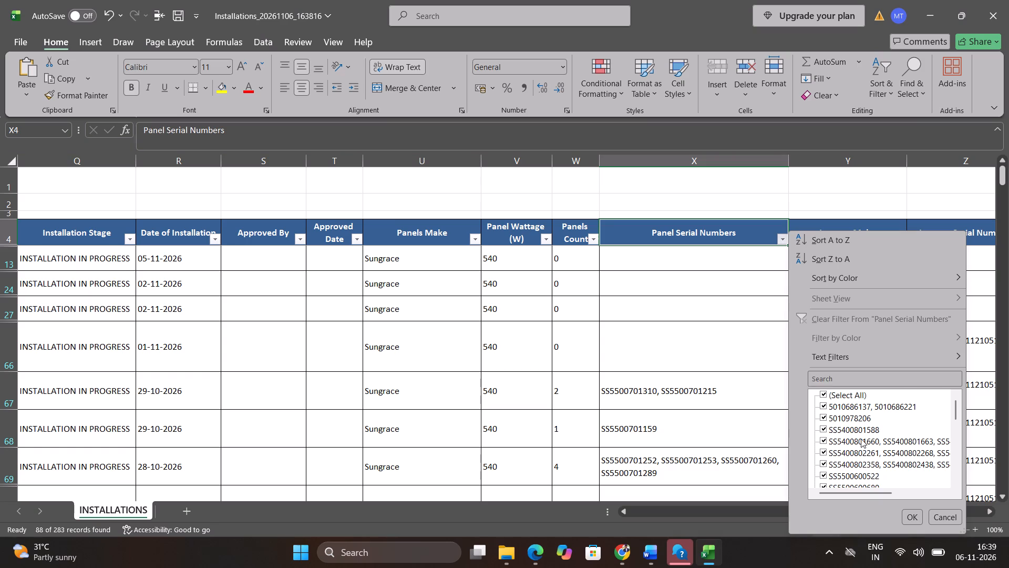
pyautogui.click(827, 407)
pyautogui.click(821, 420)
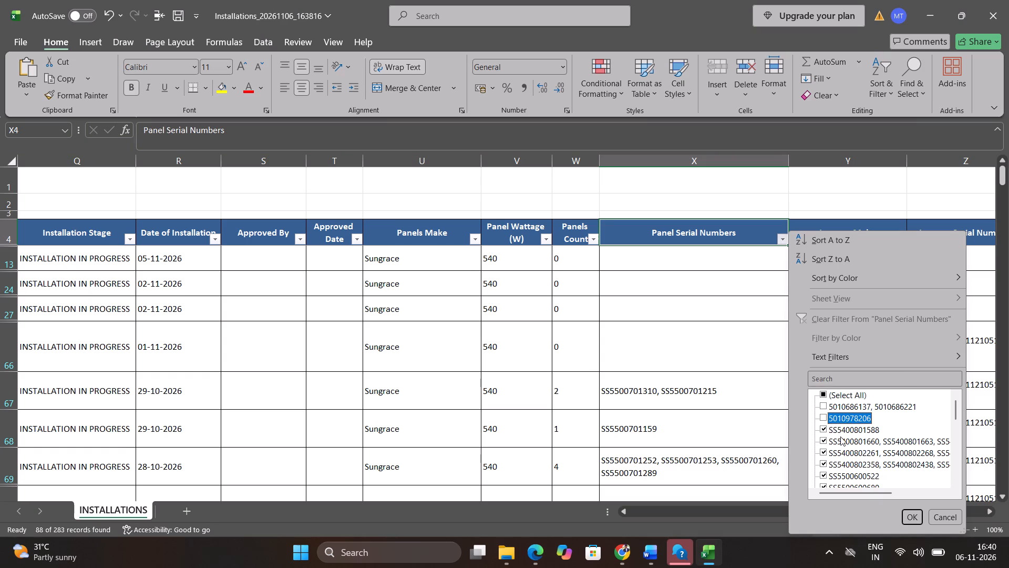
pyautogui.click(826, 429)
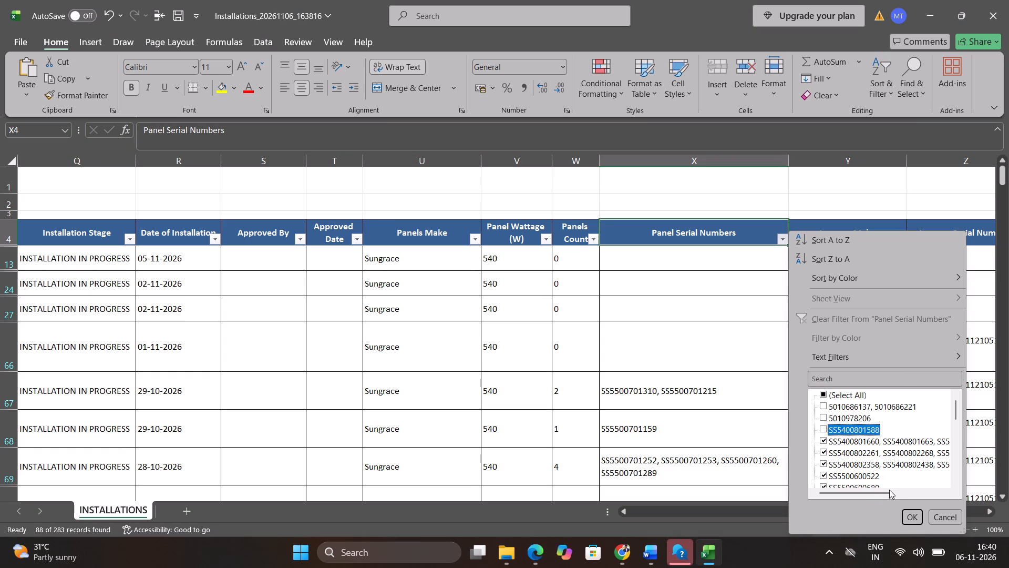
pyautogui.moveTo(885, 493); pyautogui.dragTo(872, 488)
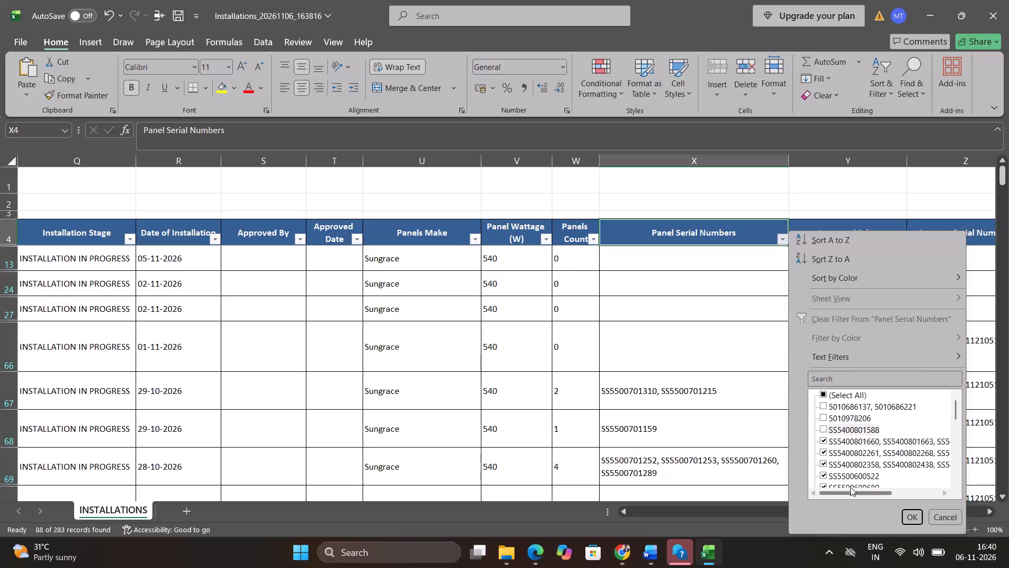
pyautogui.click(823, 442)
pyautogui.click(822, 455)
pyautogui.click(825, 465)
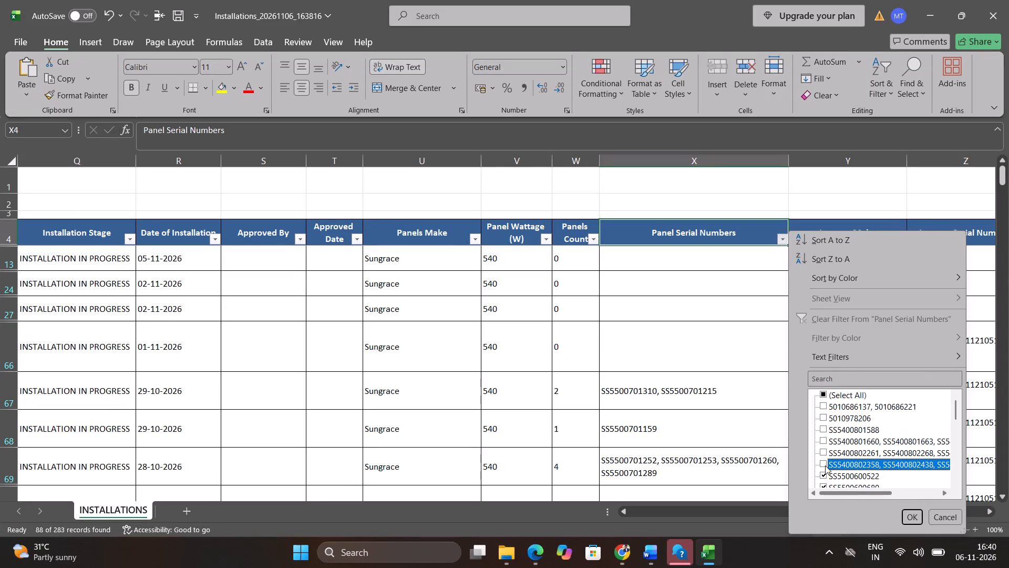
pyautogui.click(821, 478)
pyautogui.scroll(-1, 830, 478)
pyautogui.click(826, 457)
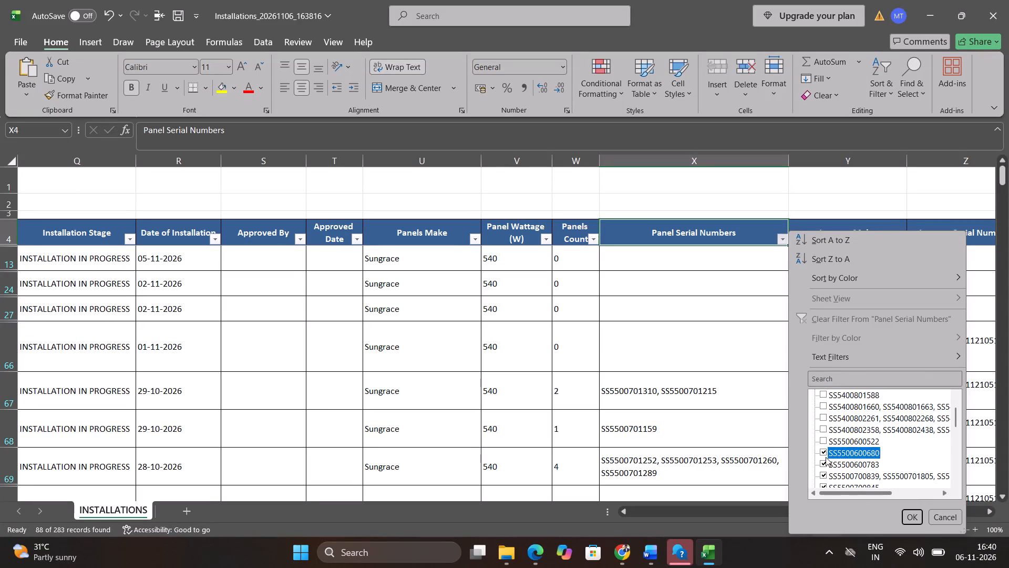
pyautogui.click(823, 464)
pyautogui.scroll(-1, 823, 468)
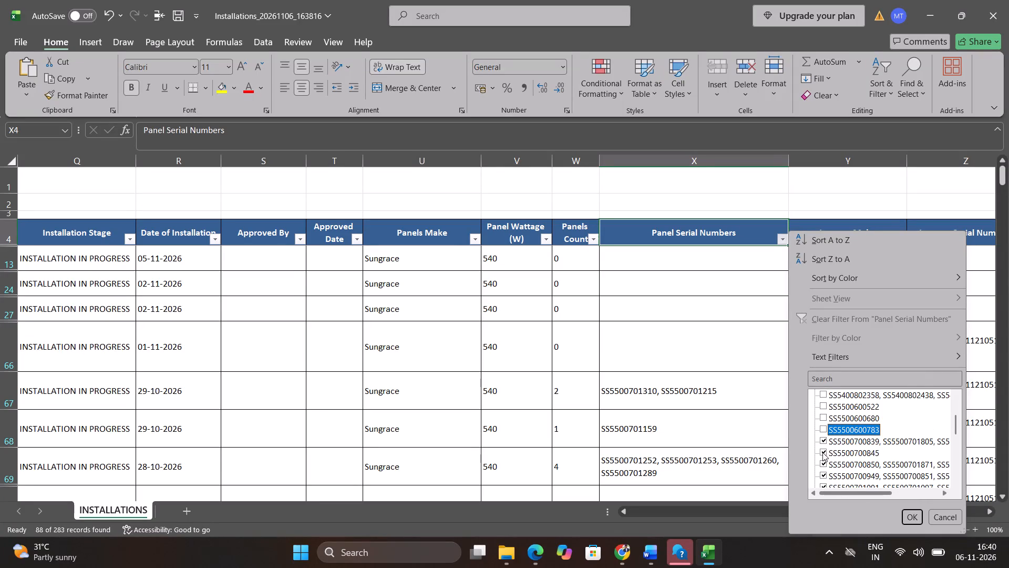
pyautogui.click(822, 452)
pyautogui.scroll(-2, 822, 459)
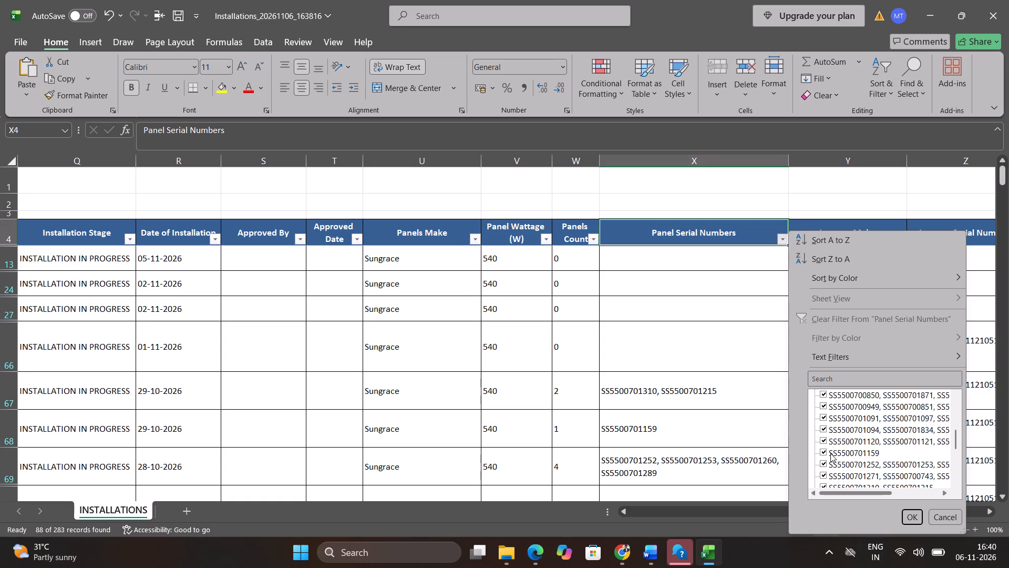
pyautogui.click(822, 455)
pyautogui.scroll(-2, 827, 467)
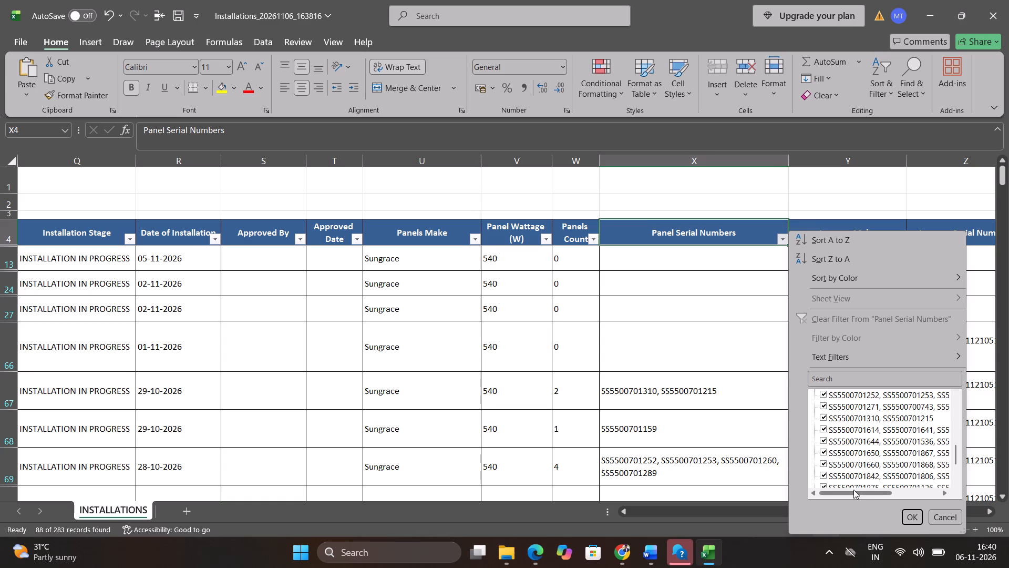
pyautogui.moveTo(858, 492); pyautogui.dragTo(932, 488)
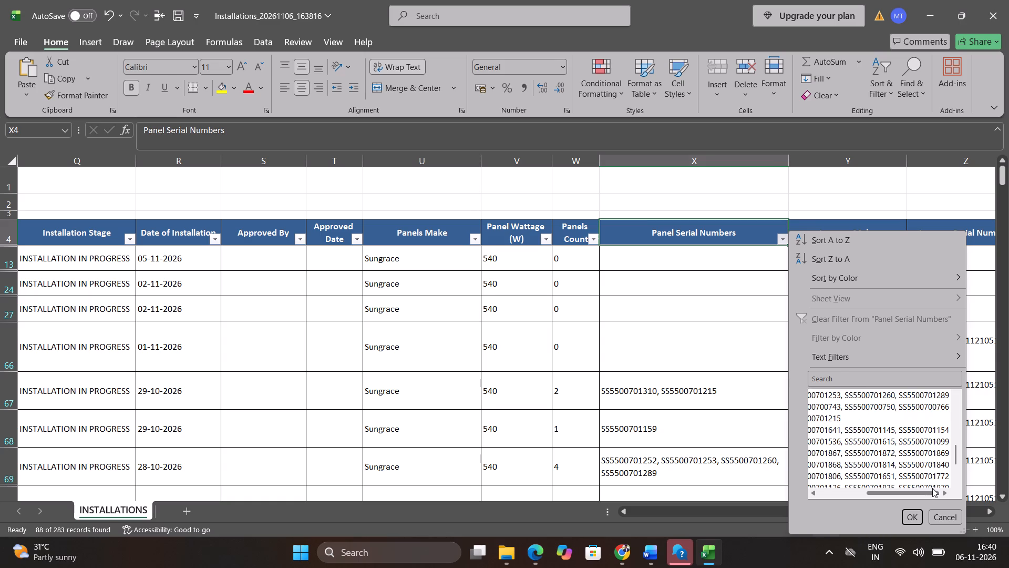
pyautogui.moveTo(932, 488); pyautogui.dragTo(849, 486)
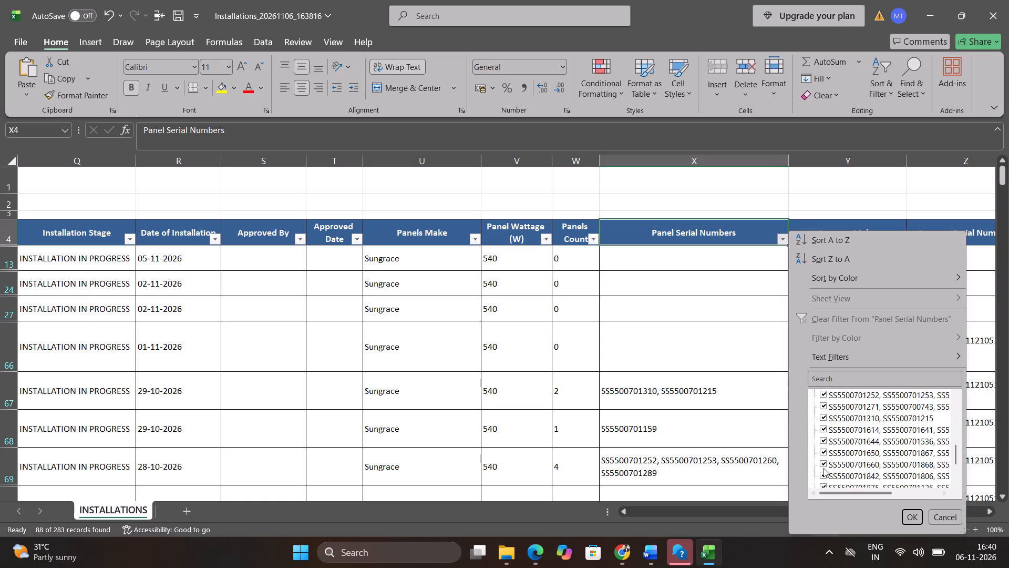
pyautogui.scroll(-2, 827, 459)
pyautogui.click(826, 477)
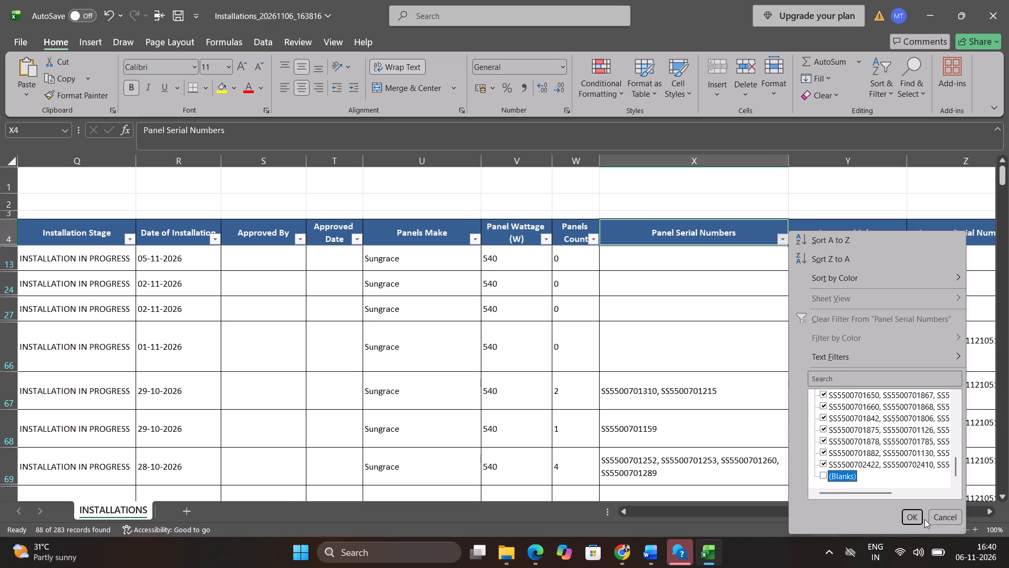
pyautogui.click(912, 518)
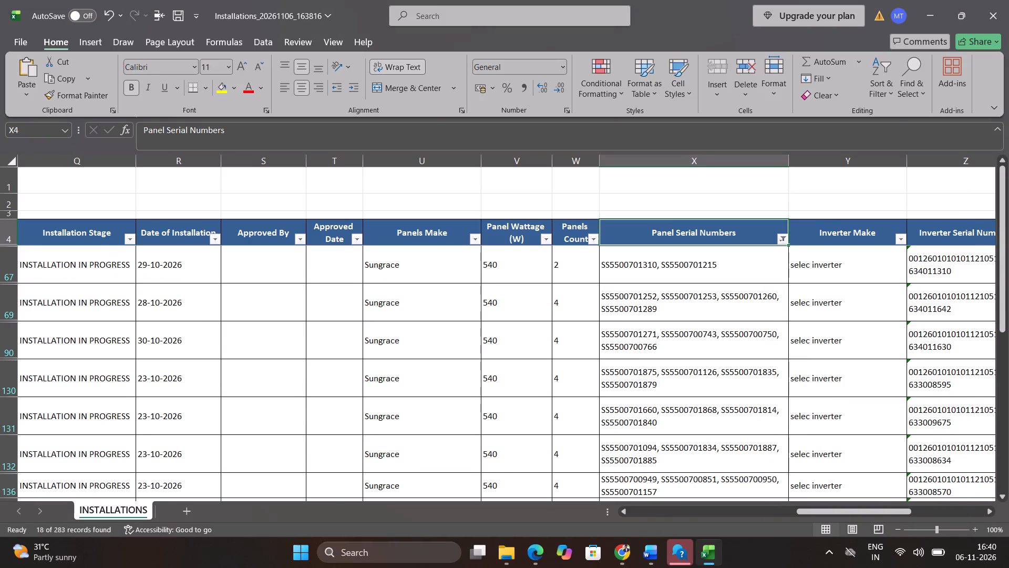
# Save the filtered installations workbook.
pyautogui.scroll(-7, 757, 295)
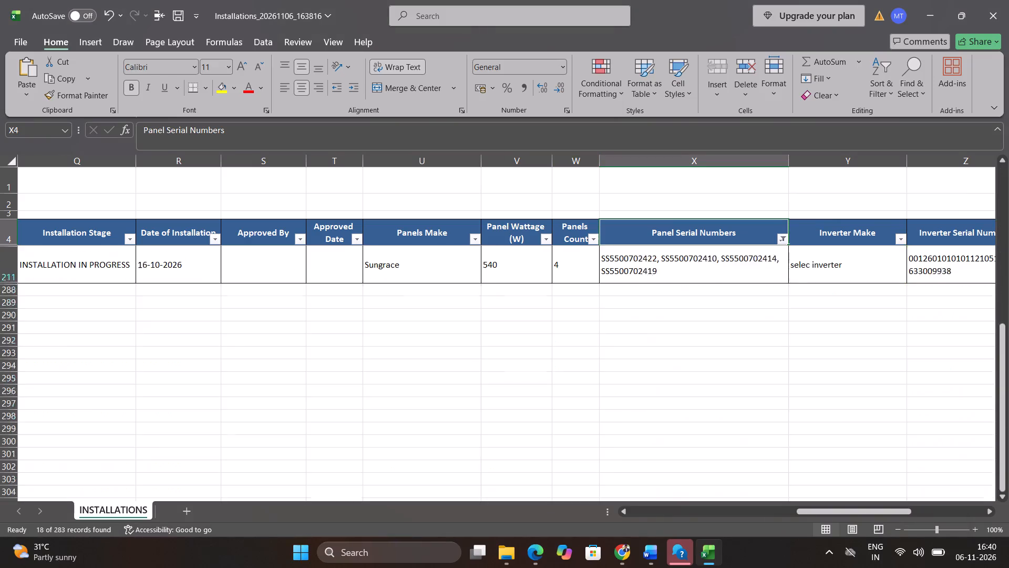
pyautogui.scroll(-5, 800, 324)
pyautogui.scroll(20, 803, 329)
pyautogui.scroll(3, 803, 329)
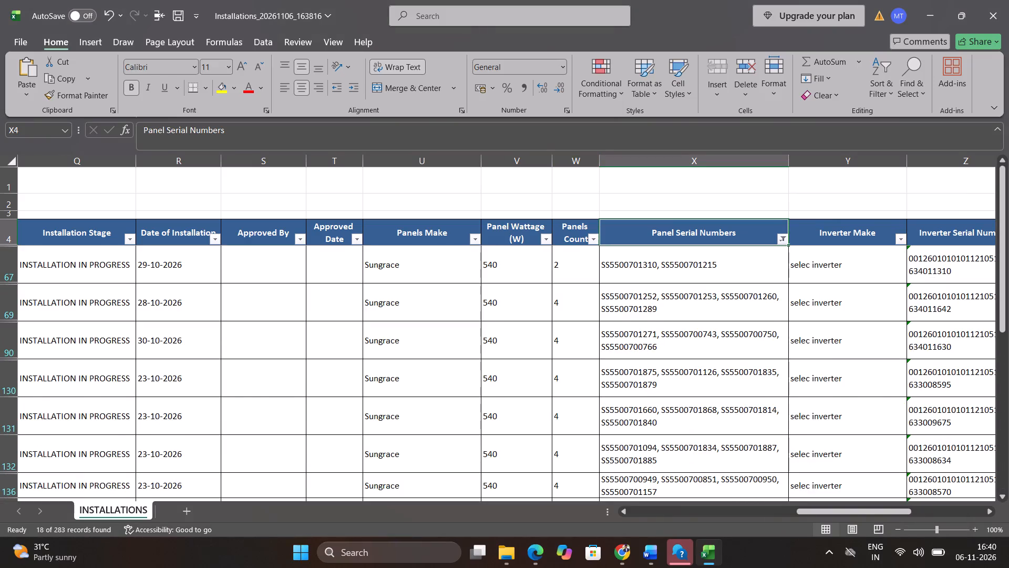
pyautogui.moveTo(848, 516); pyautogui.dragTo(658, 524)
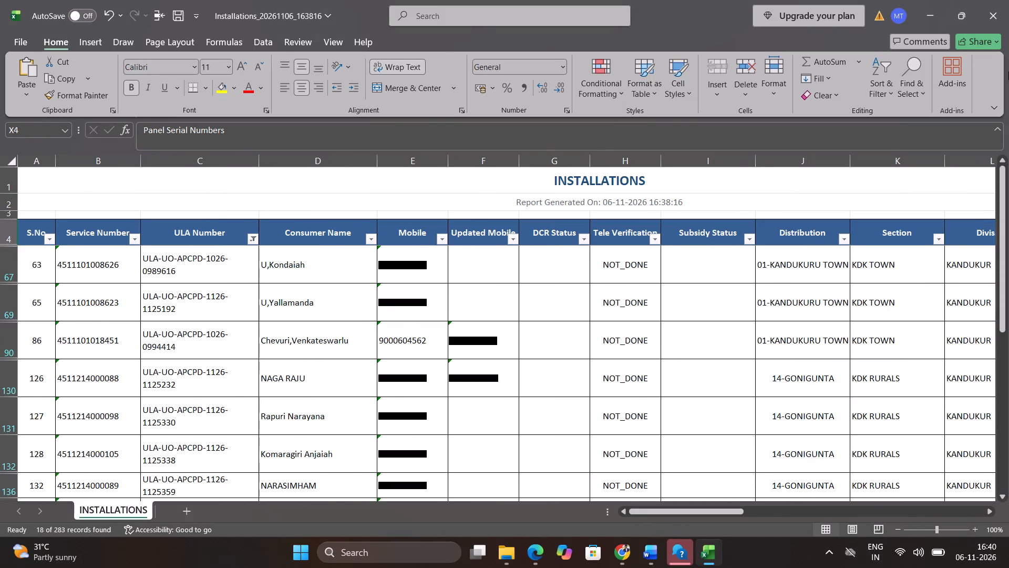
pyautogui.click(16, 43)
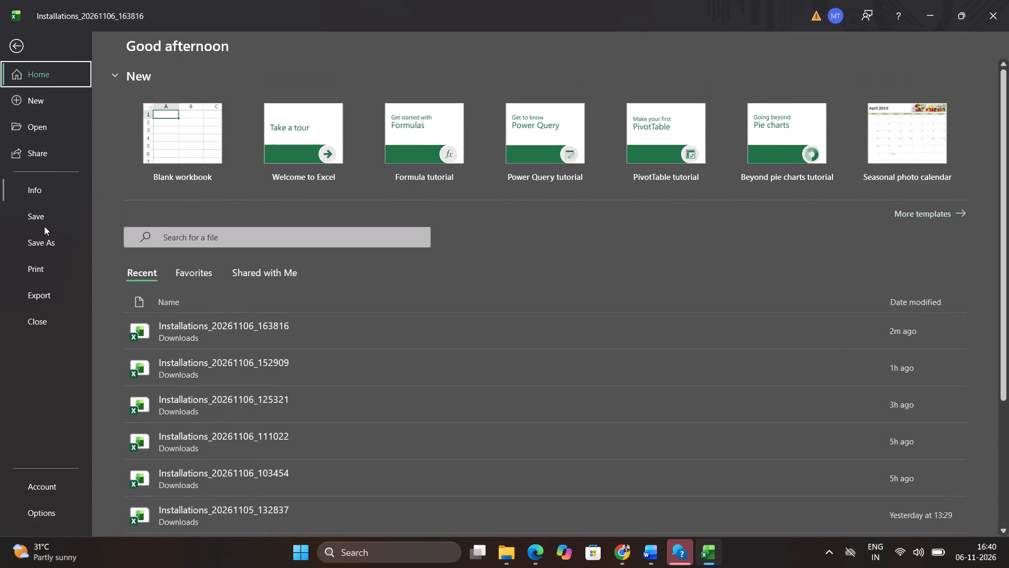
pyautogui.click(44, 226)
# Copy the service number from the first filtered row and switch to the SUNGRACE page in Edge.
pyautogui.click(114, 272)
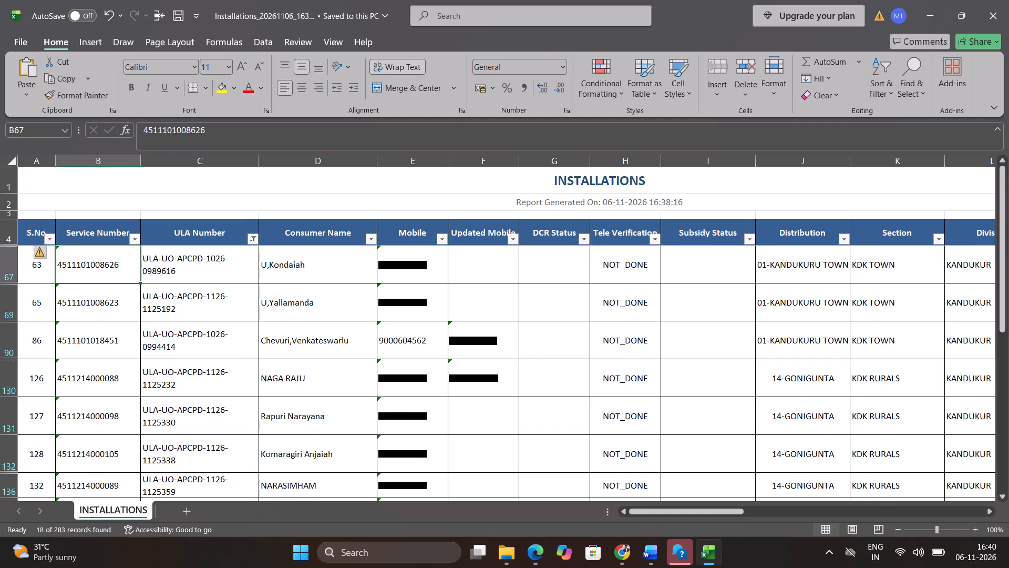
pyautogui.hotkey('ctrl', 'c')
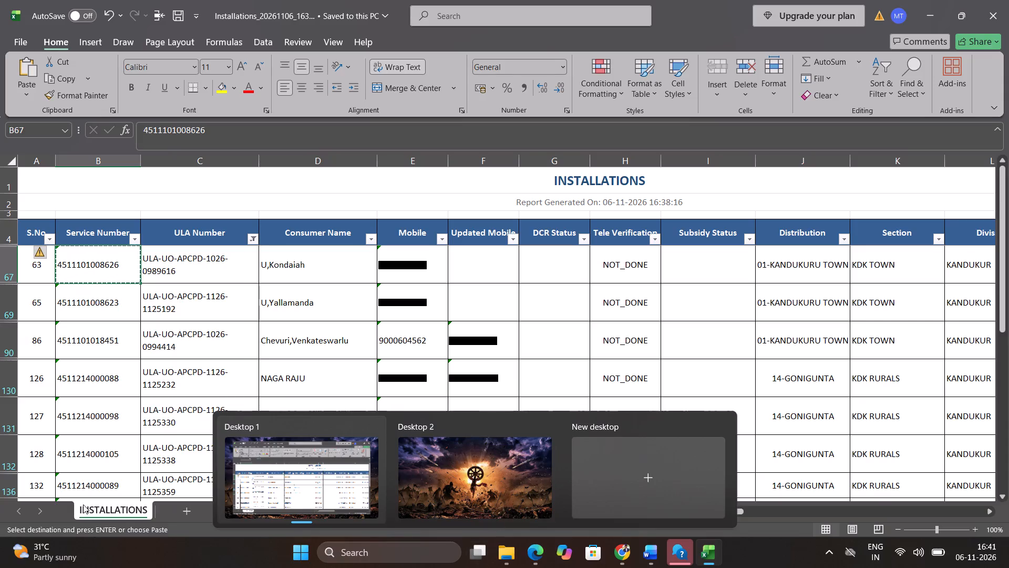
pyautogui.click(541, 556)
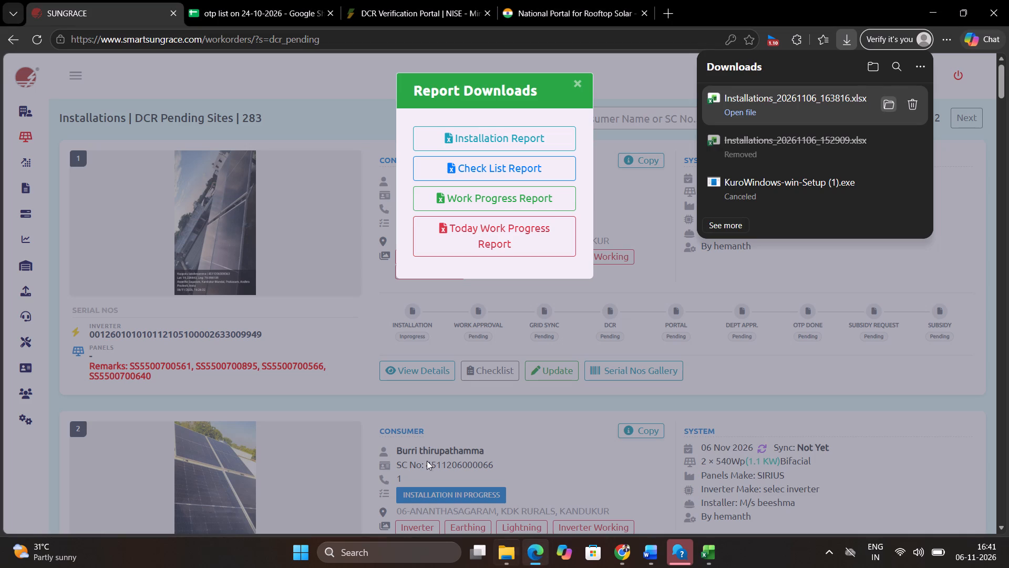
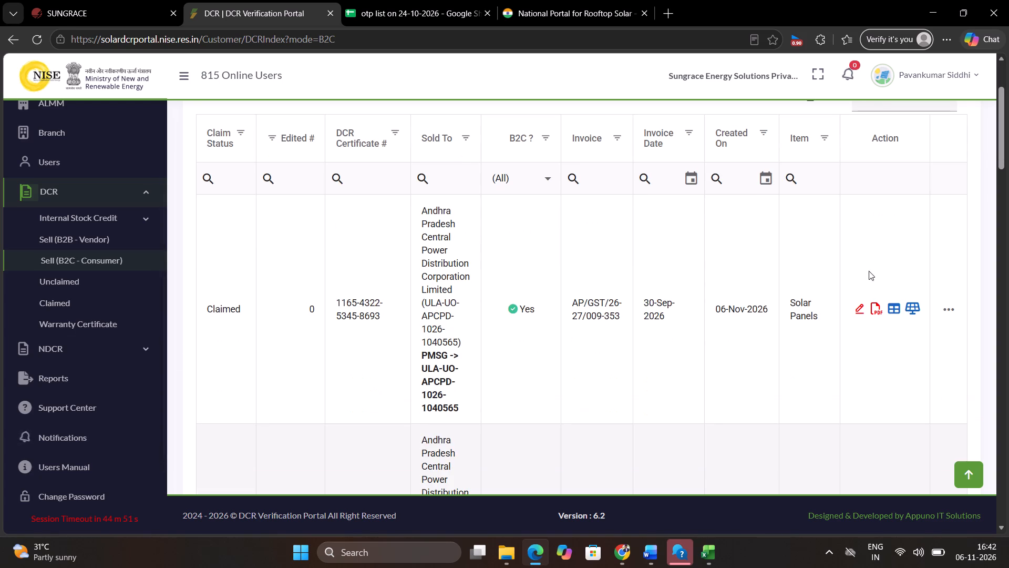
# Open a new B2C consumer DCR entry form in the DCR Verification Portal.
pyautogui.scroll(4, 870, 270)
pyautogui.click(926, 173)
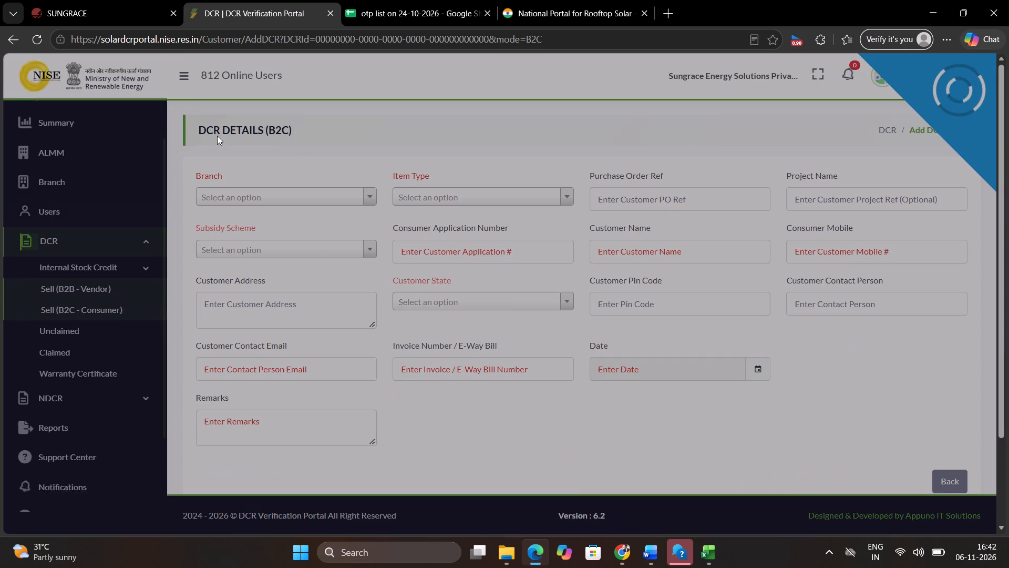
# Search the DCR pending sites in SUNGRACE for the service number copied from the first filtered row.
pyautogui.click(69, 0)
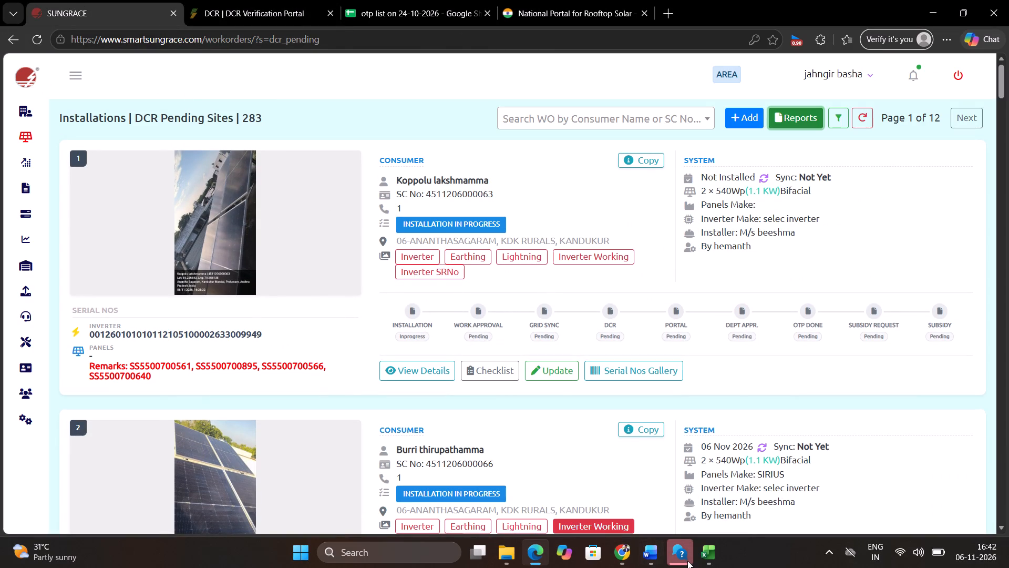
pyautogui.click(722, 506)
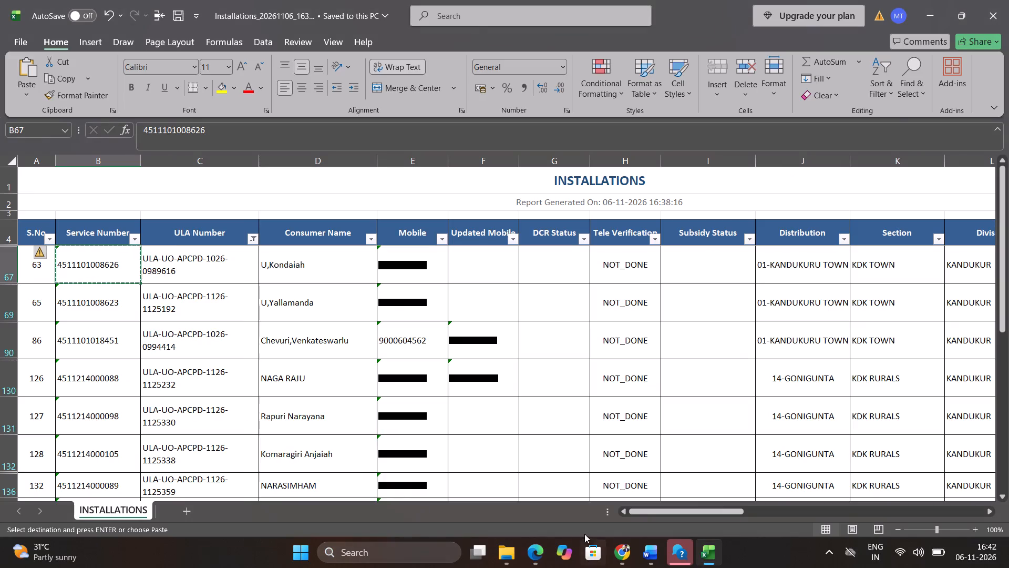
pyautogui.click(536, 556)
pyautogui.click(642, 126)
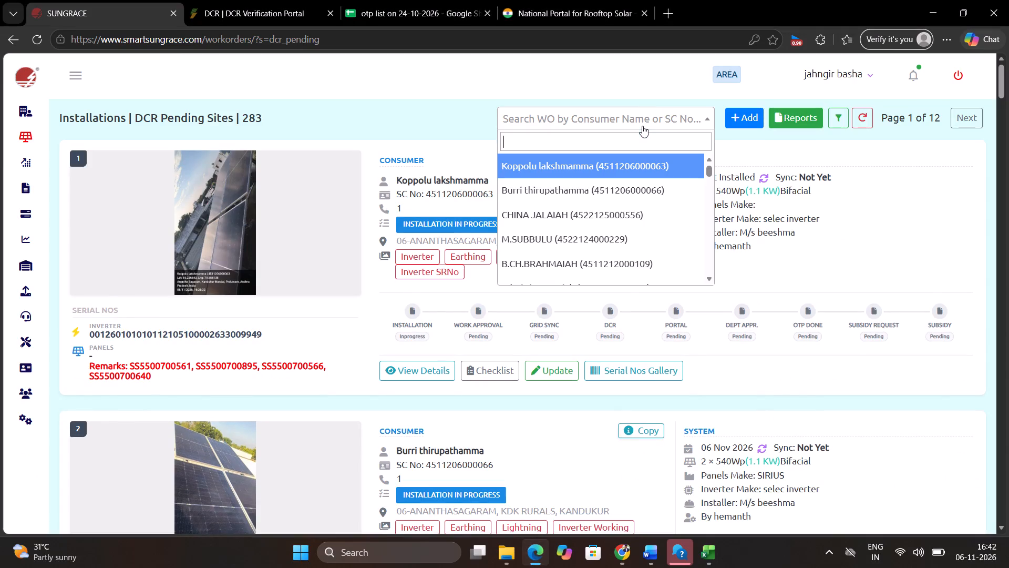
pyautogui.hotkey('ctrl', 'v')
pyautogui.press('Return')
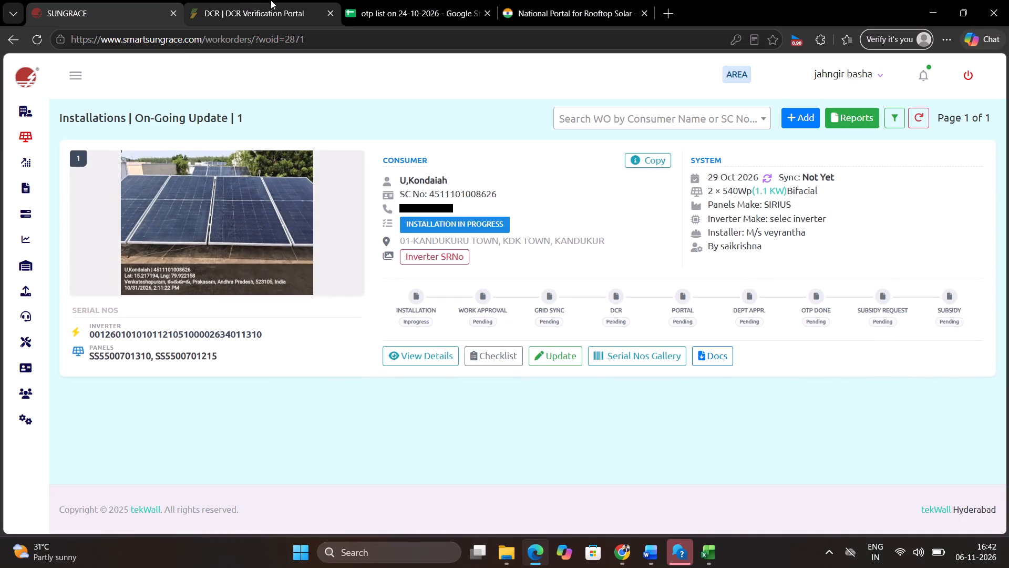
# Close the SUNGRACE tab, reopen the site in a new tab and show the Total installations list.
pyautogui.click(284, 23)
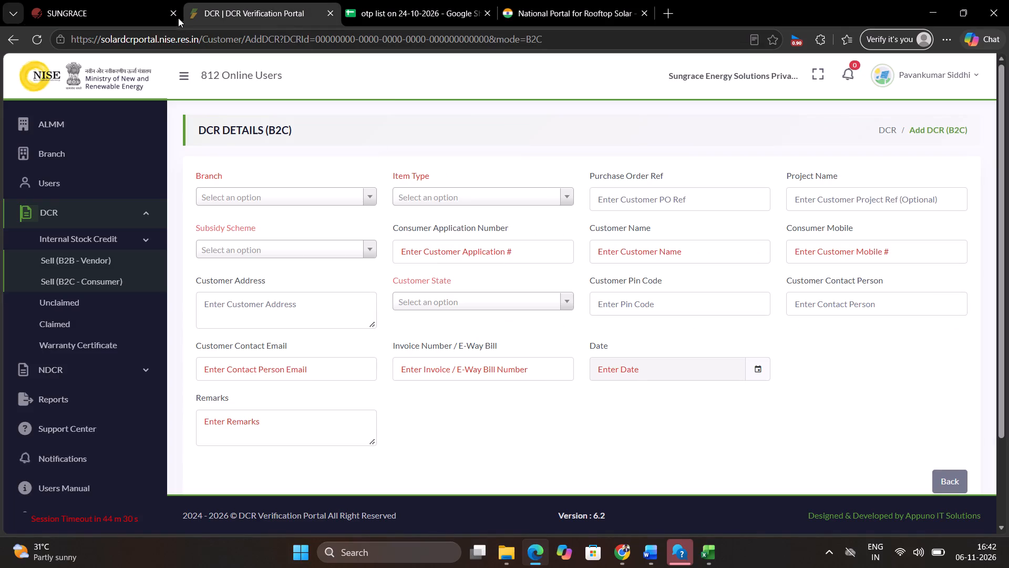
pyautogui.click(178, 17)
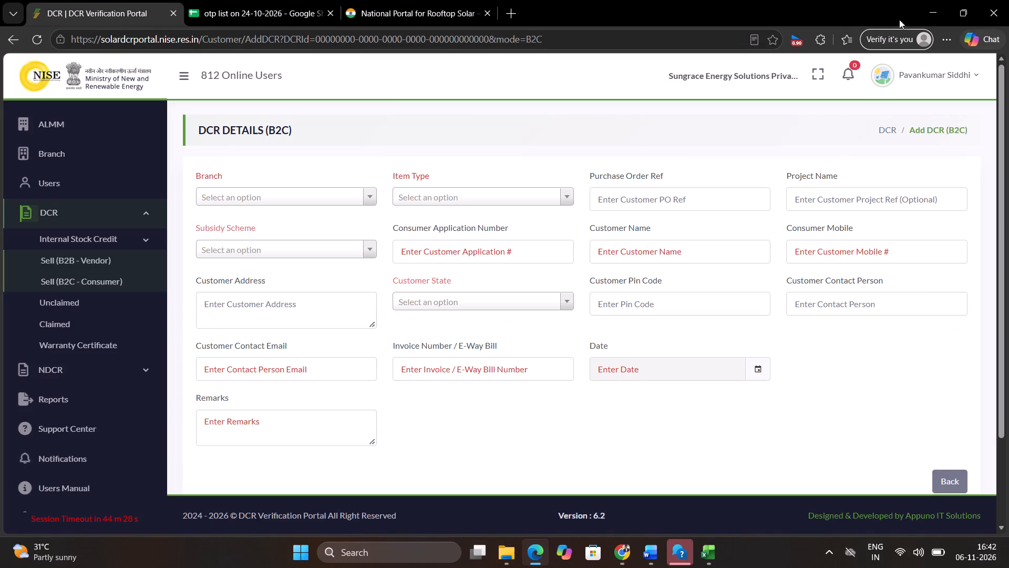
pyautogui.click(519, 14)
pyautogui.click(221, 219)
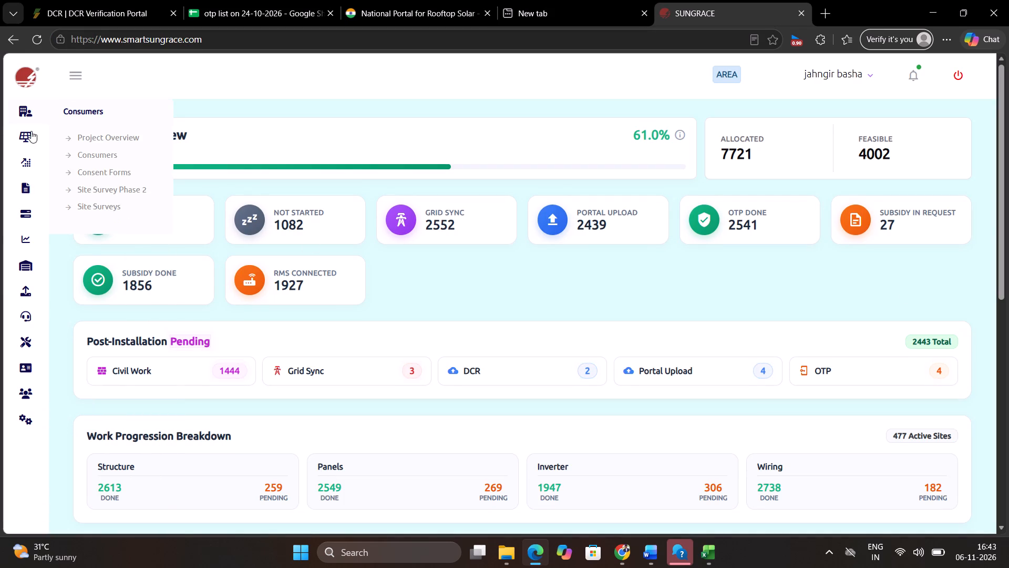
pyautogui.click(31, 131)
pyautogui.click(76, 161)
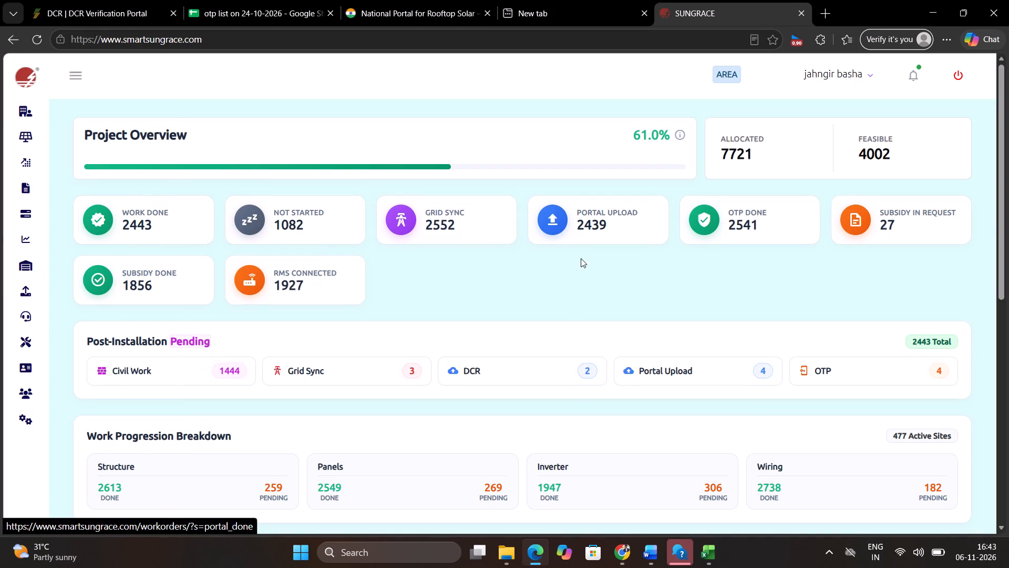
pyautogui.click(26, 136)
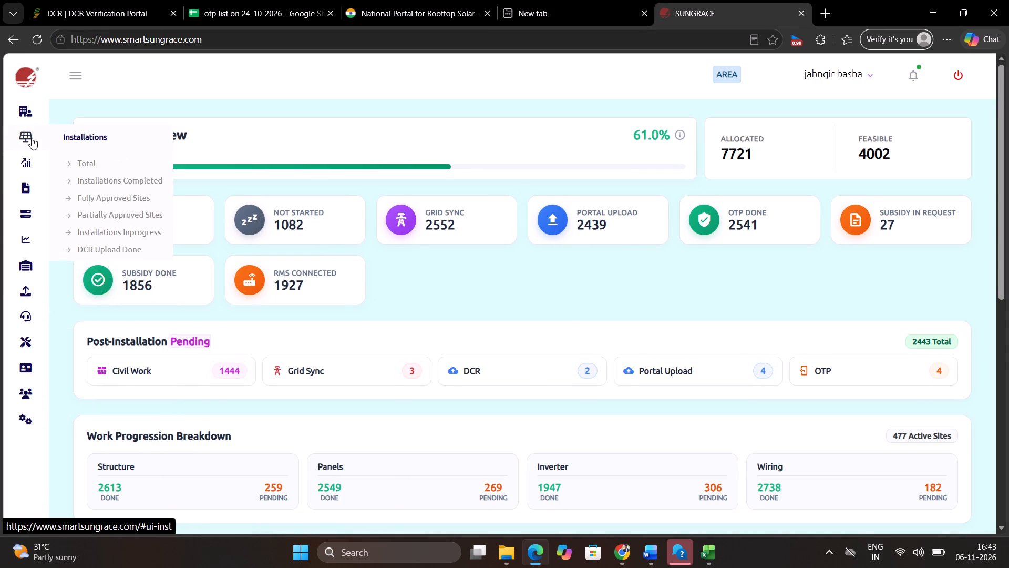
pyautogui.click(80, 163)
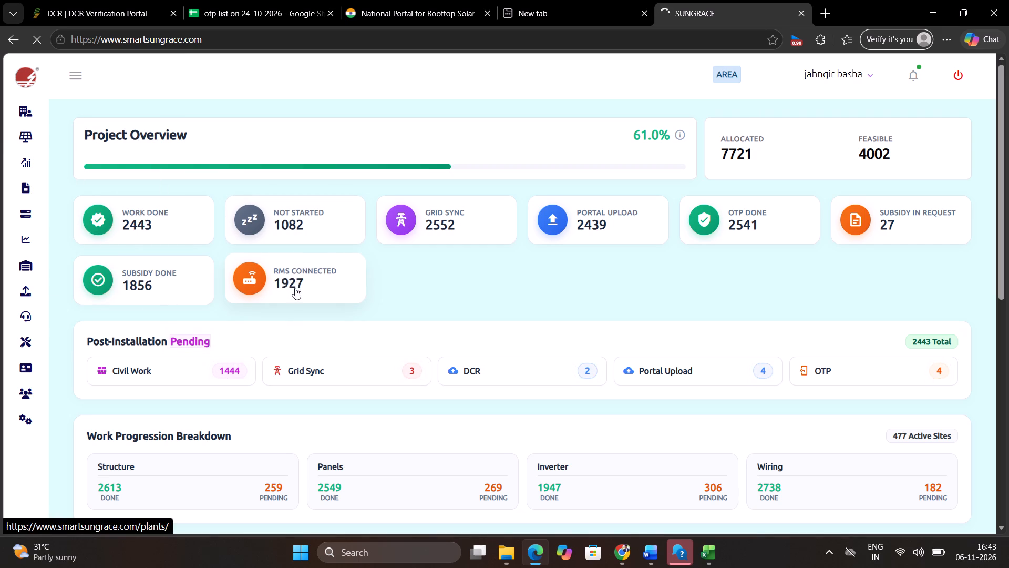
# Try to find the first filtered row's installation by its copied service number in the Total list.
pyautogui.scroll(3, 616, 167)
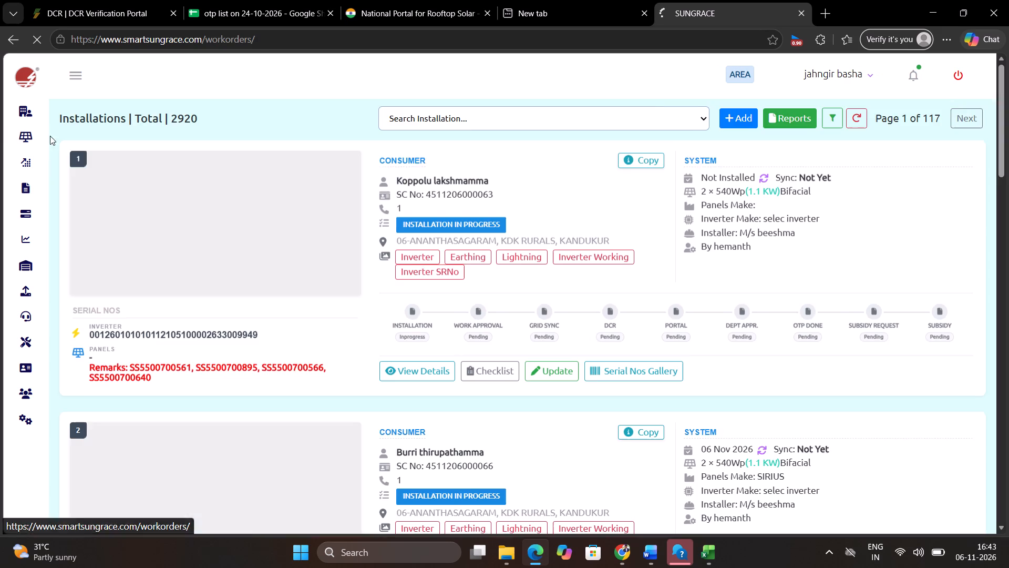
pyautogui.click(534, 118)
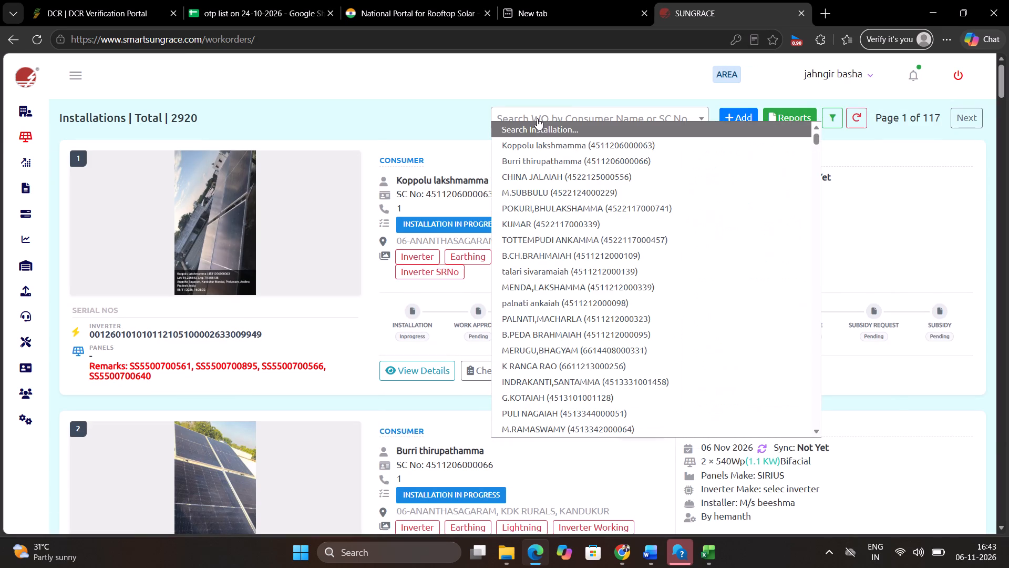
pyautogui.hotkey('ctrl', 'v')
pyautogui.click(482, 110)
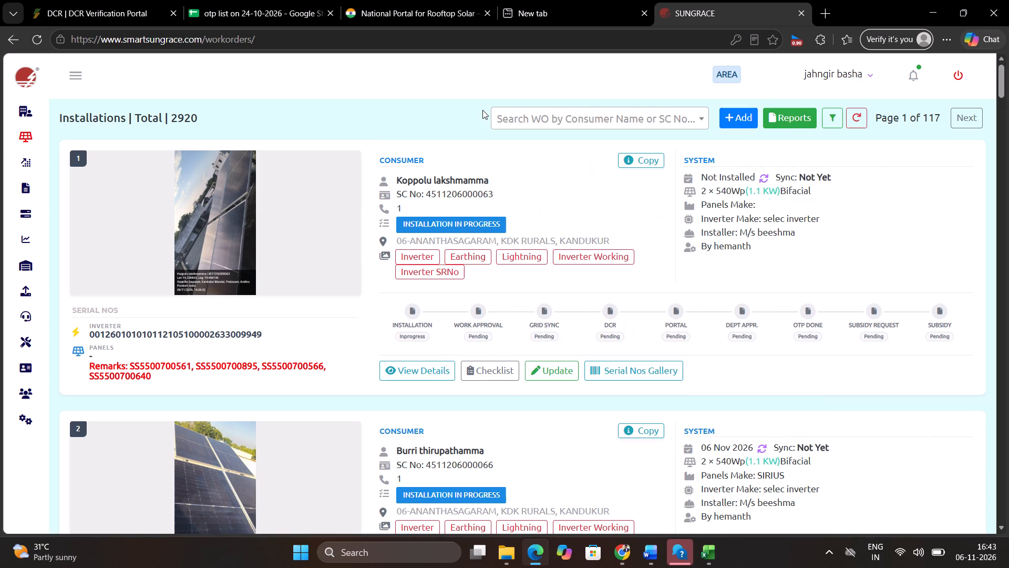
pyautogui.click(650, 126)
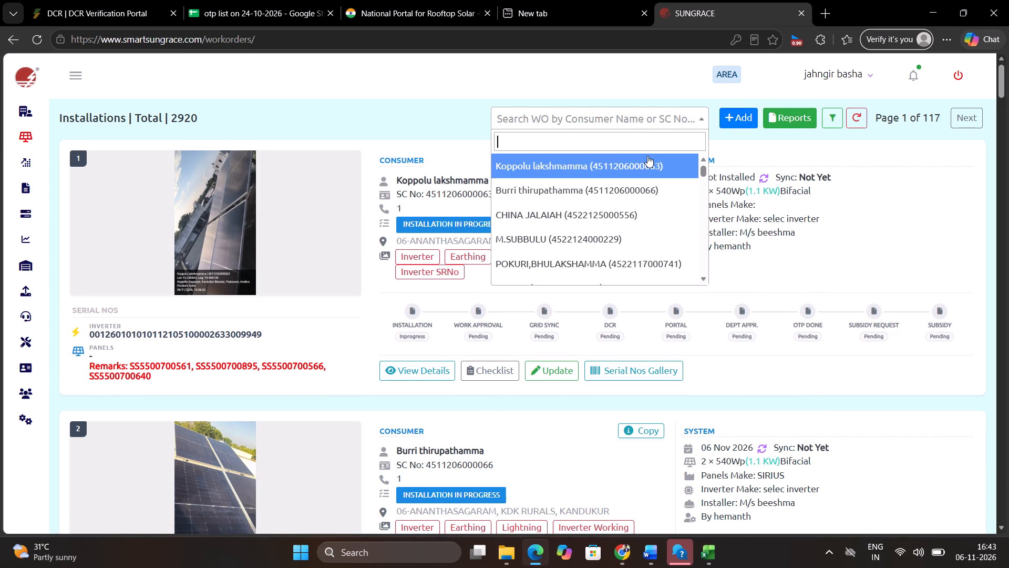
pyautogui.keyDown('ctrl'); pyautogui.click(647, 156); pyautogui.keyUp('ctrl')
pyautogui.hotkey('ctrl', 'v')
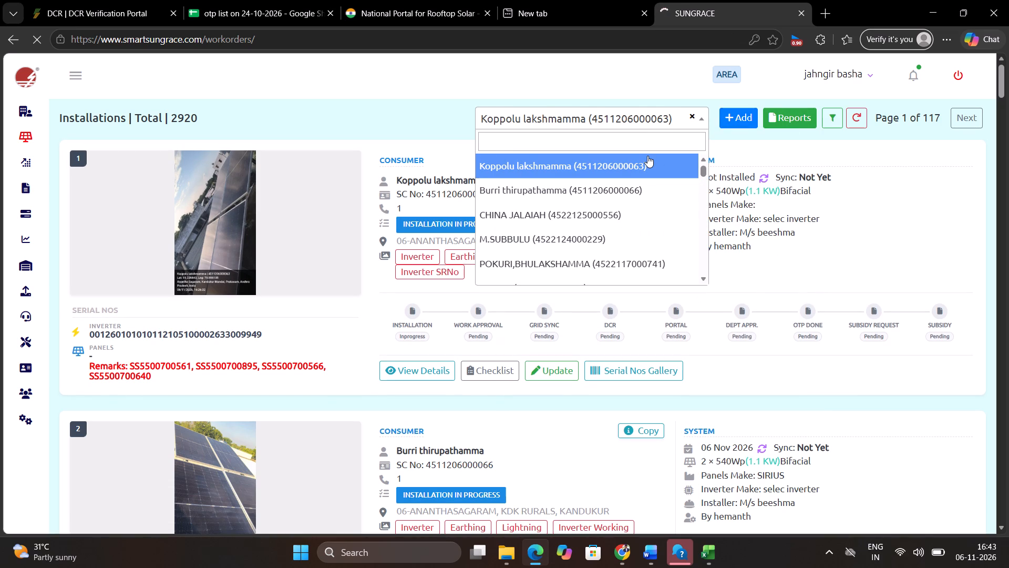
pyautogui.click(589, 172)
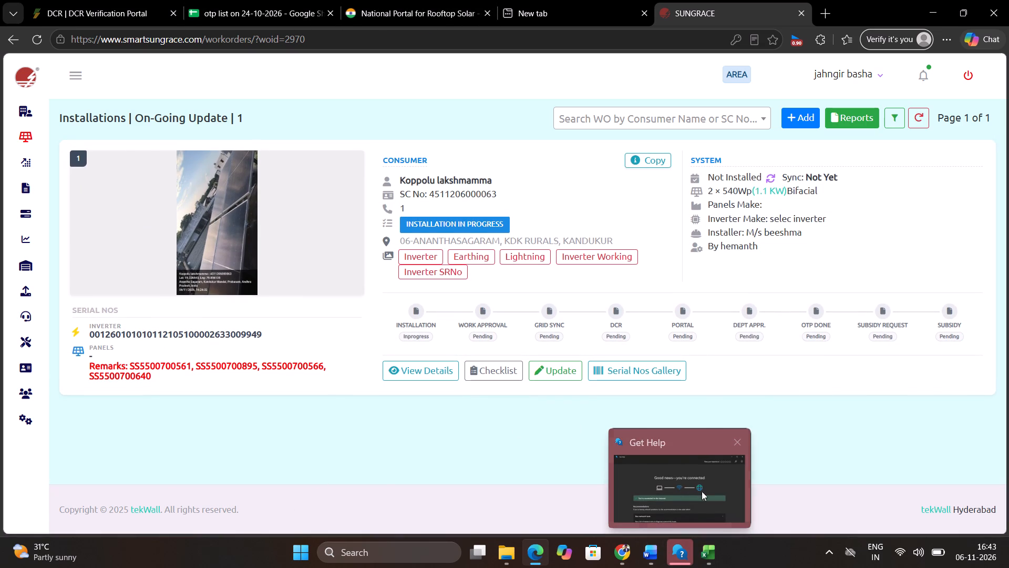
# Close the Get Help window.
pyautogui.click(733, 440)
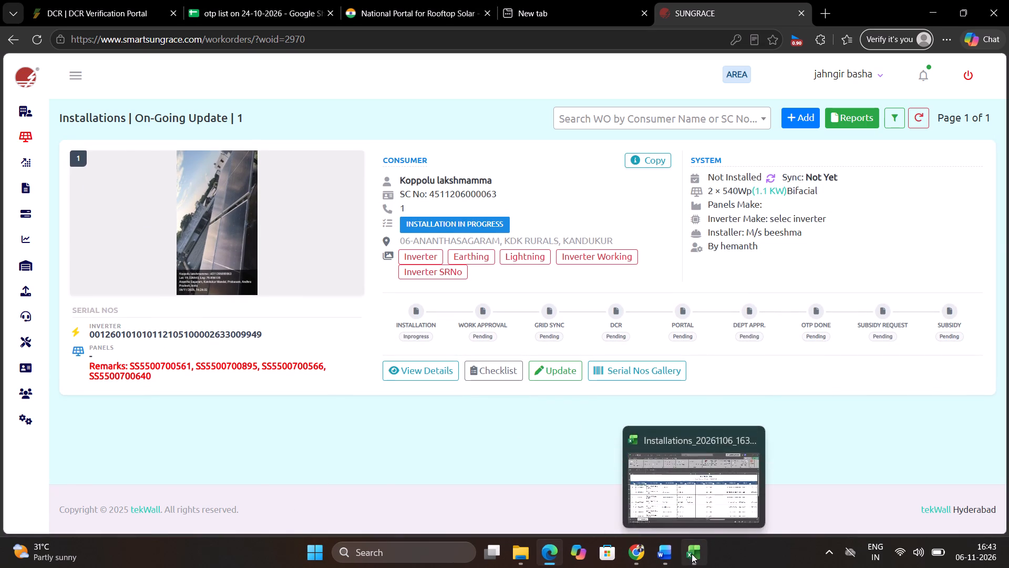
# Copy the first filtered row's service number again from the Excel report and search SUNGRACE installations for it.
pyautogui.click(674, 487)
pyautogui.click(94, 271)
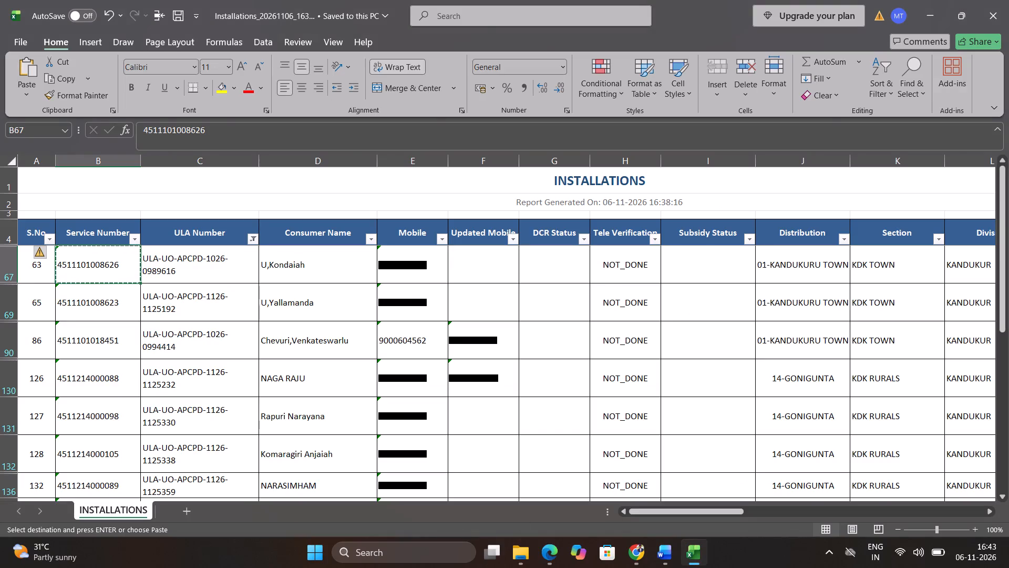
pyautogui.hotkey('ctrl', 'c')
pyautogui.click(552, 550)
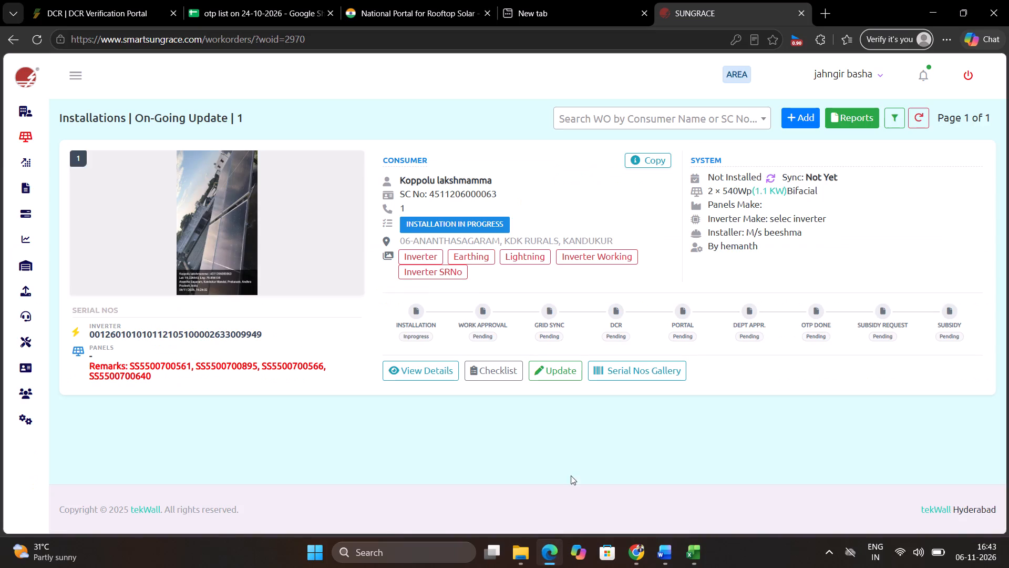
pyautogui.moveTo(635, 119); pyautogui.dragTo(637, 113)
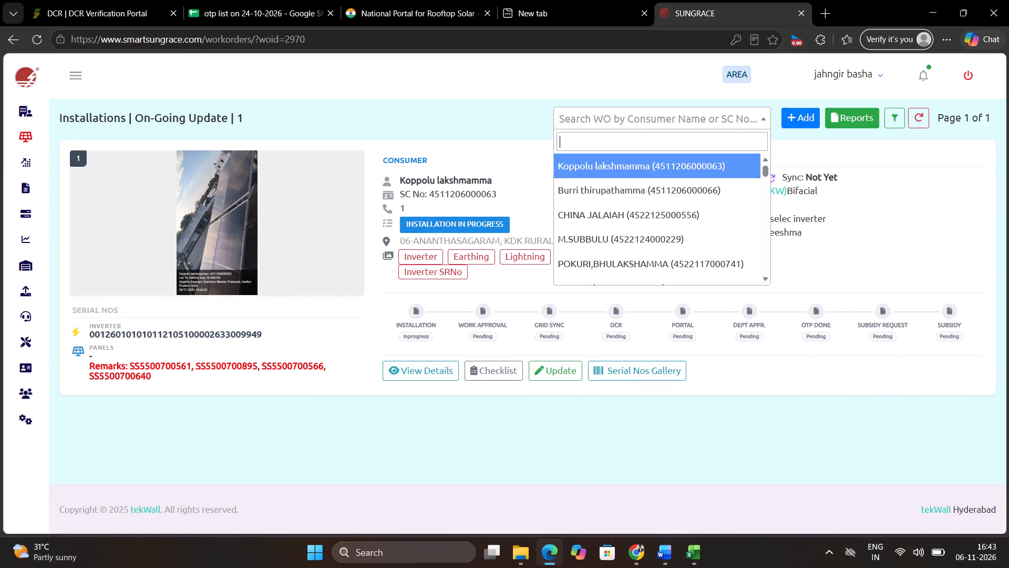
pyautogui.hotkey('ctrl', 'v')
pyautogui.hotkey('ctrl', 'Return')
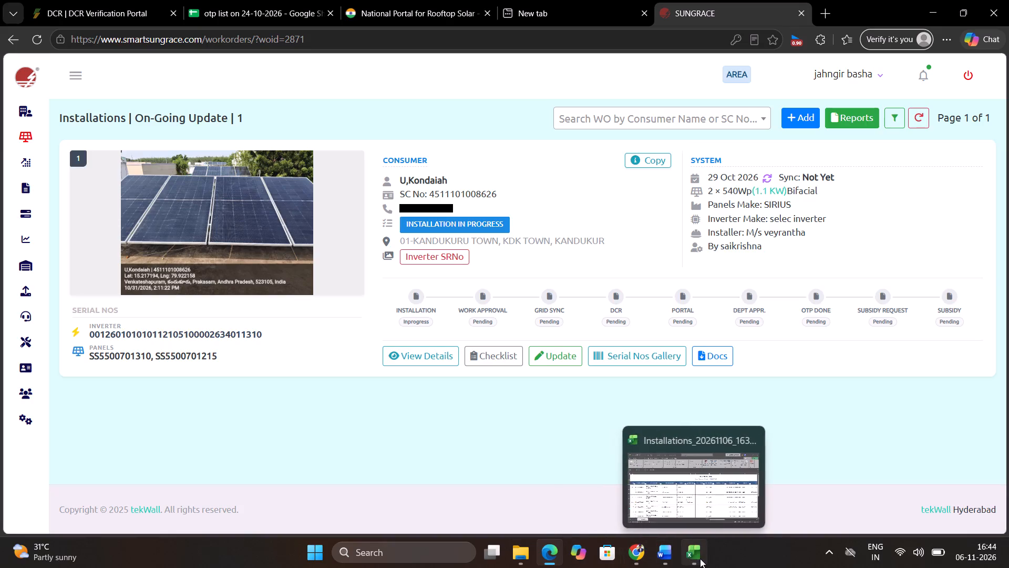
# Fill the first filtered row's service number cell with the standard red in the Excel installations report.
pyautogui.keyDown('ctrl'); pyautogui.click(705, 515); pyautogui.keyUp('ctrl')
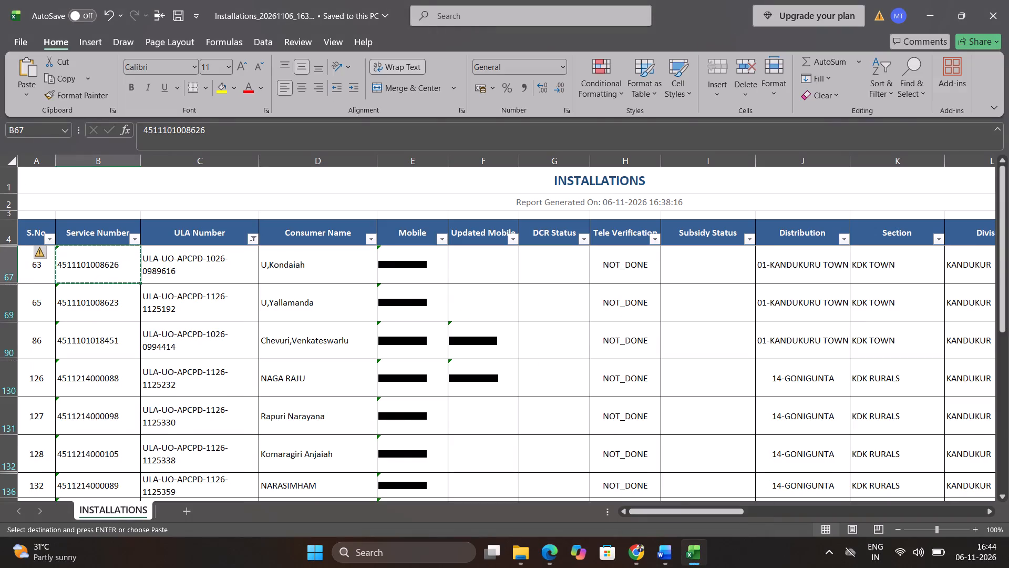
pyautogui.keyDown('ctrl'); pyautogui.scroll(-2, 239, 342); pyautogui.keyUp('ctrl')
pyautogui.keyDown('ctrl'); pyautogui.scroll(3, 290, 383); pyautogui.keyUp('ctrl')
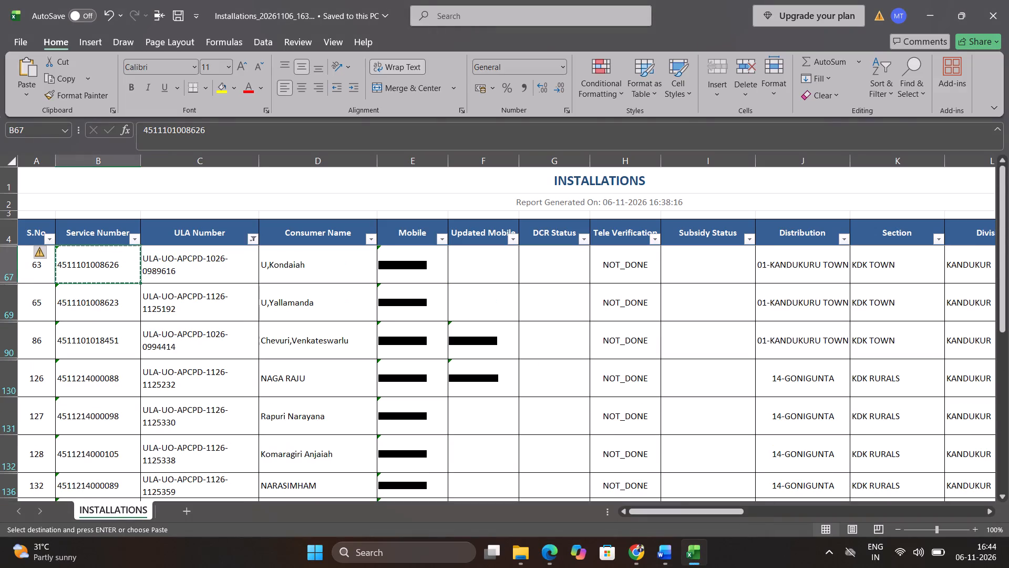
pyautogui.keyDown('ctrl'); pyautogui.click(233, 84); pyautogui.keyUp('ctrl')
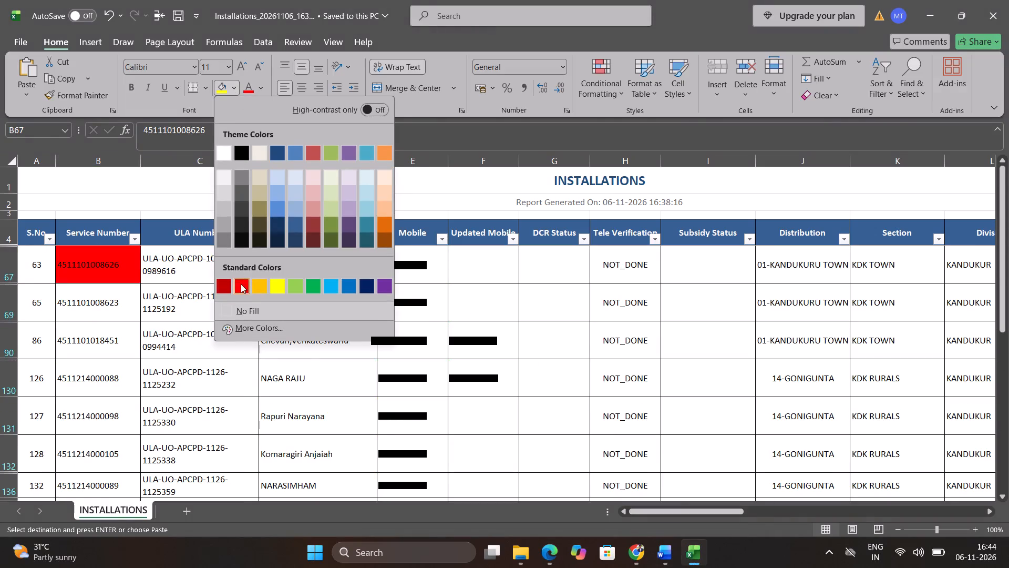
pyautogui.keyDown('ctrl'); pyautogui.click(241, 286); pyautogui.keyUp('ctrl')
# Copy the second filtered row's service number and open the matching installation in SUNGRACE.
pyautogui.keyDown('ctrl'); pyautogui.click(89, 306); pyautogui.keyUp('ctrl')
pyautogui.hotkey('ctrl', 'c')
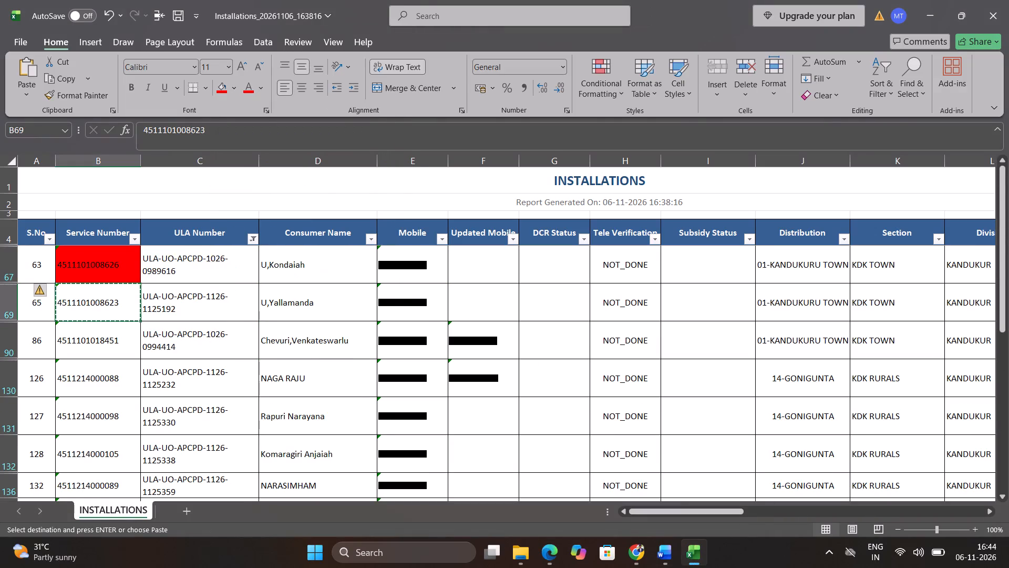
pyautogui.click(550, 554)
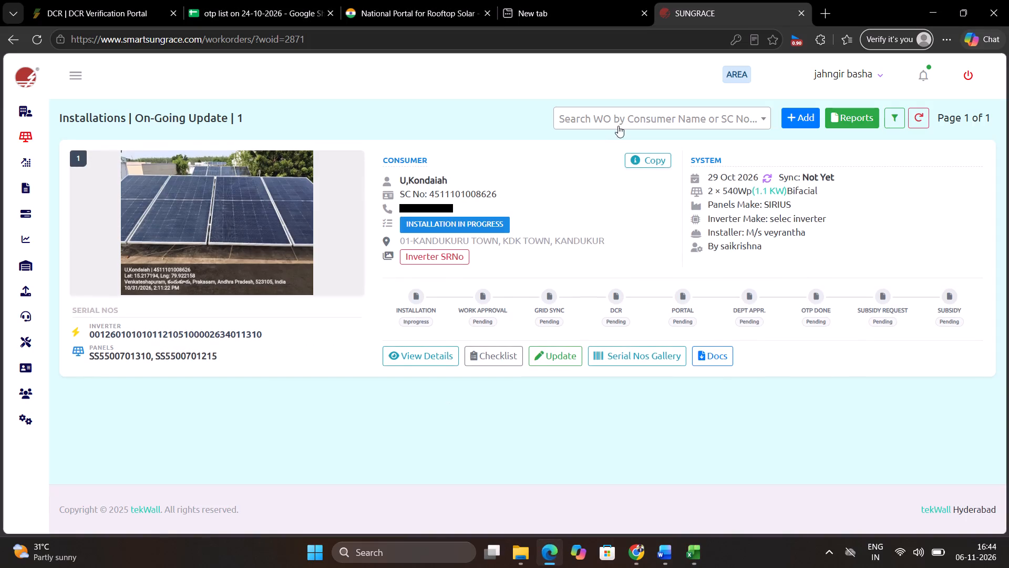
pyautogui.click(618, 126)
pyautogui.hotkey('ctrl', 'v')
pyautogui.click(627, 179)
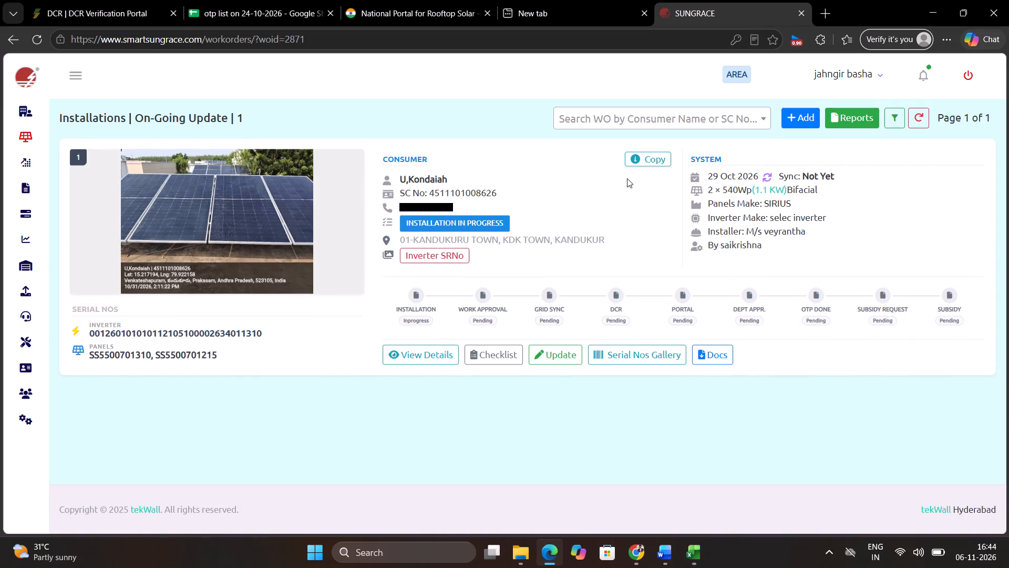
pyautogui.click(620, 130)
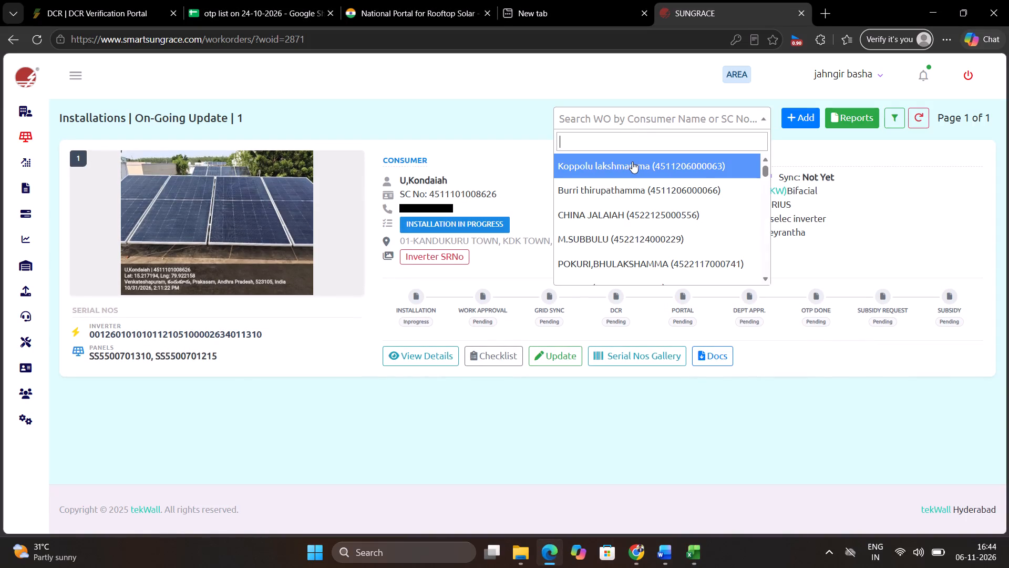
pyautogui.hotkey('ctrl', 'v')
pyautogui.click(645, 163)
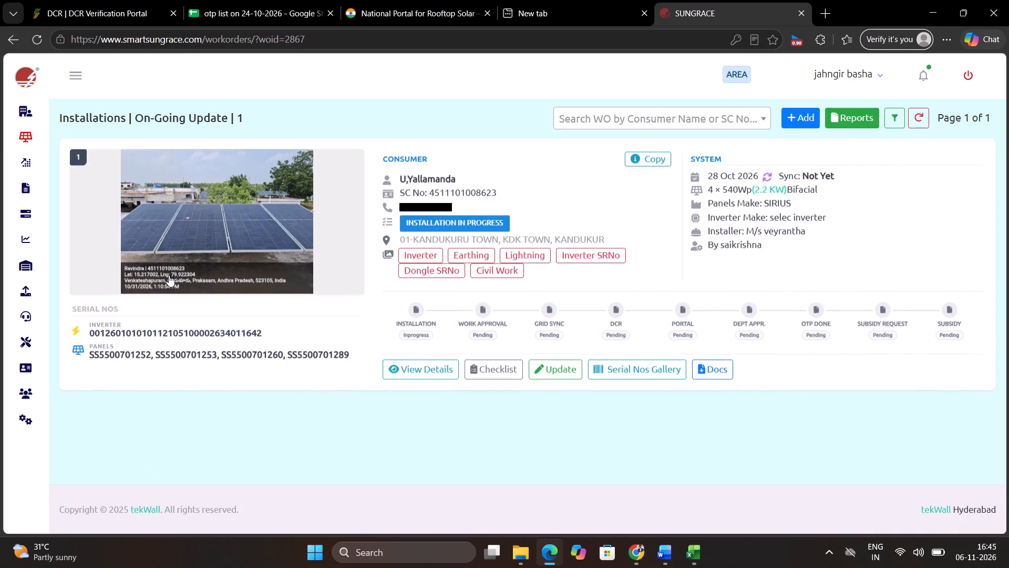
# Close the blank browser tab and move the SUNGRACE tab ahead of the DCR Verification Portal tab.
pyautogui.click(643, 11)
pyautogui.moveTo(585, 11); pyautogui.dragTo(226, 90)
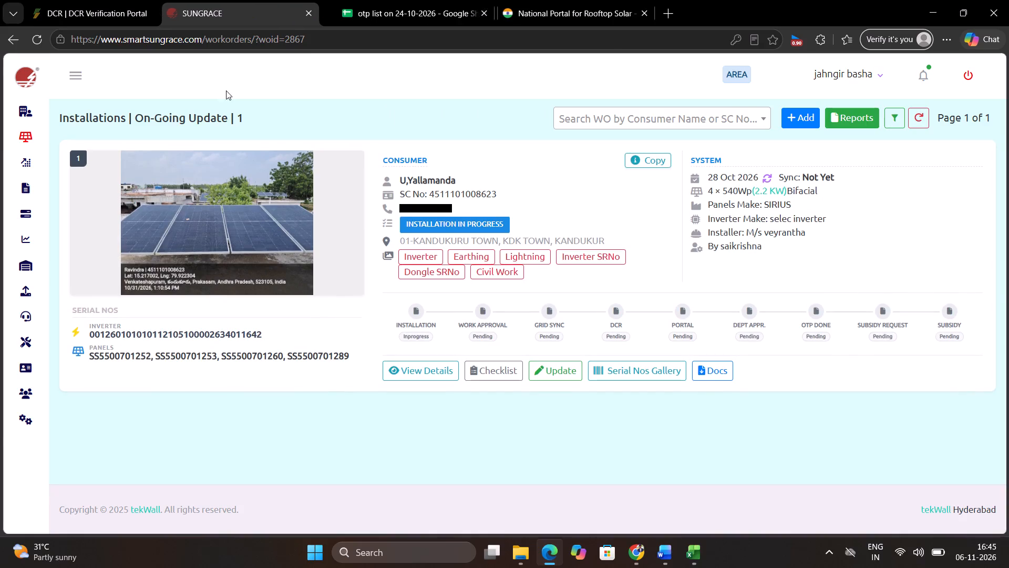
pyautogui.moveTo(226, 90); pyautogui.dragTo(51, 15)
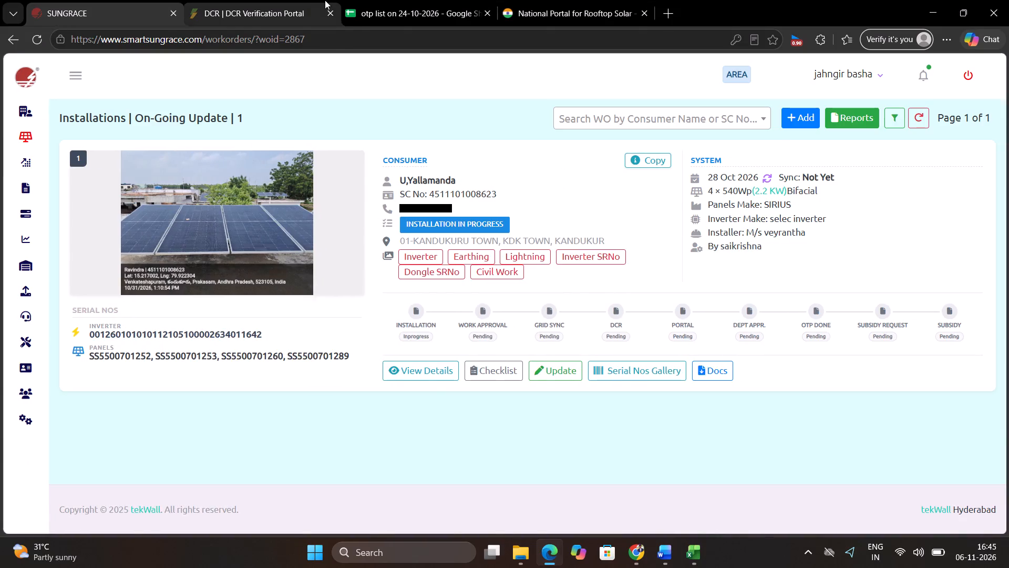
# Copy the ULA number from the copyable consumer details of the open SUNGRACE installation.
pyautogui.click(260, 16)
pyautogui.click(122, 22)
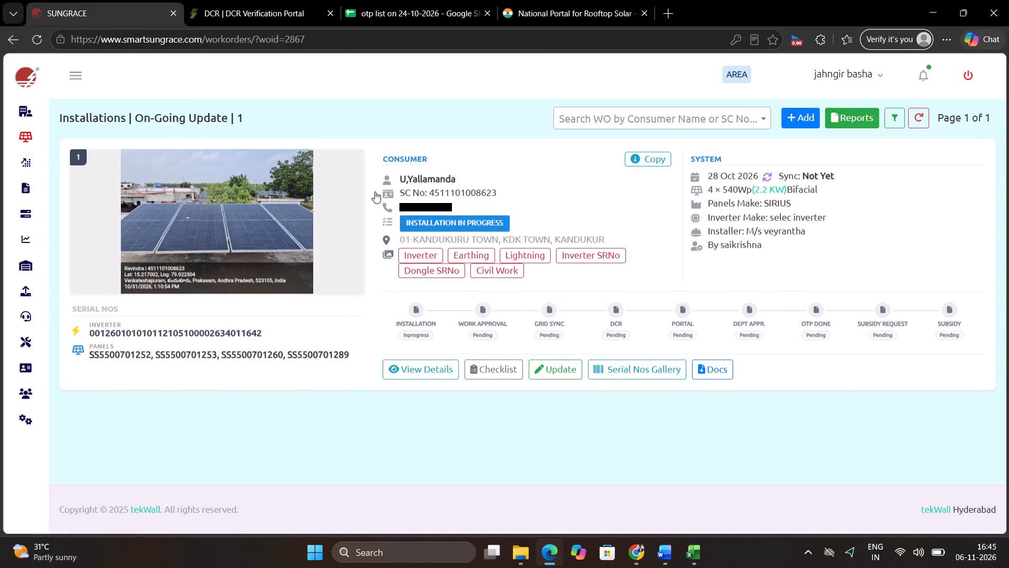
pyautogui.click(641, 154)
pyautogui.doubleClick(633, 219)
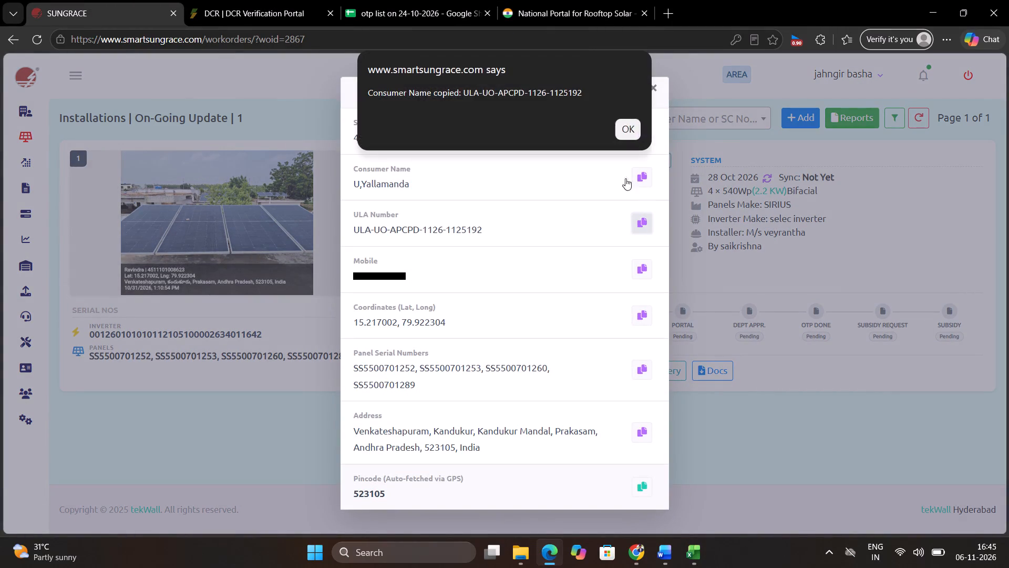
# In the B2C DCR form, select the Andhra Pradesh branch, item type Solar Panels and subsidy scheme PM Surya Ghar: Muft Bijli Yojana.
pyautogui.click(631, 130)
pyautogui.click(278, 1)
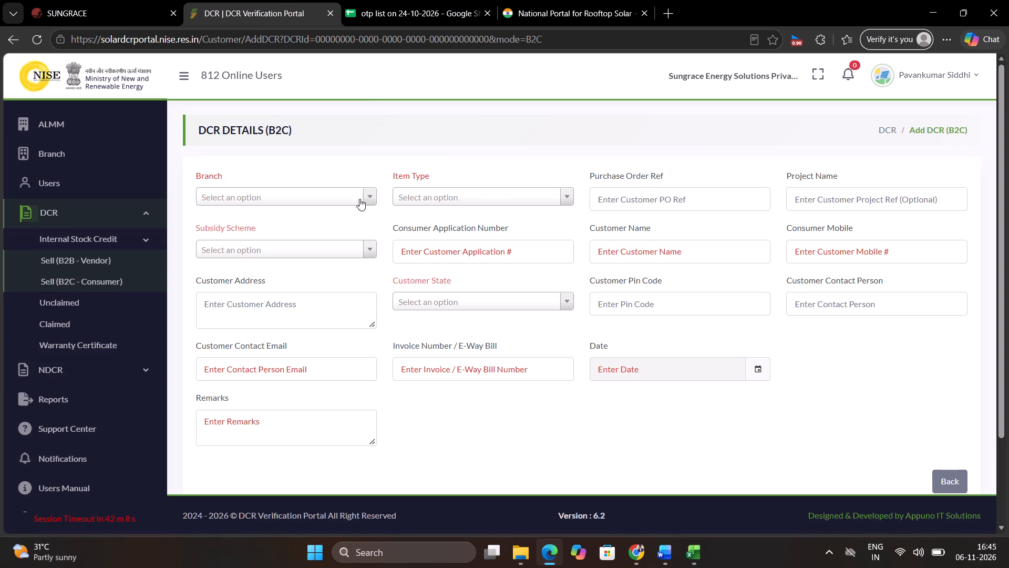
pyautogui.click(355, 194)
pyautogui.click(303, 243)
pyautogui.click(474, 202)
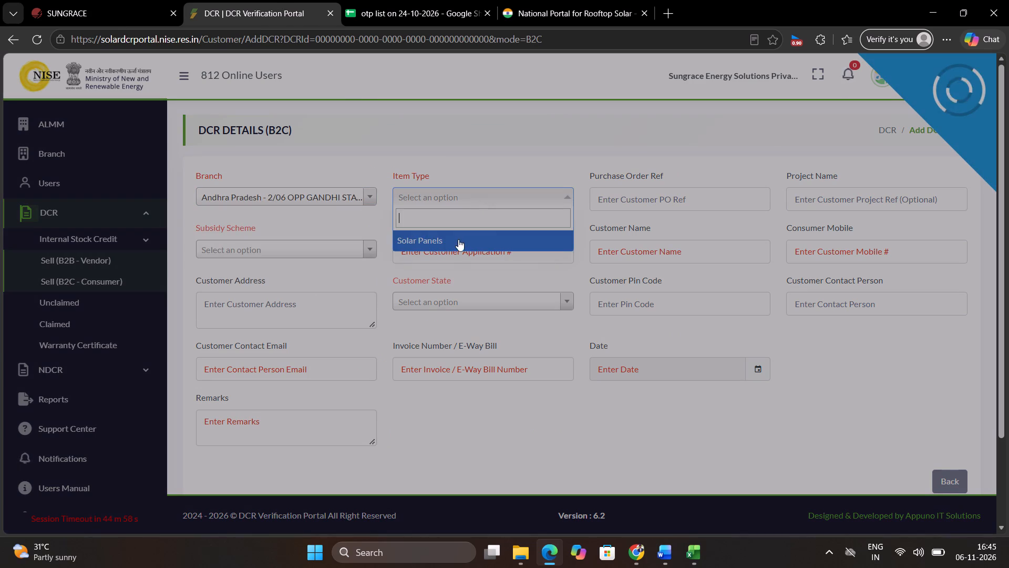
pyautogui.click(457, 241)
pyautogui.click(457, 259)
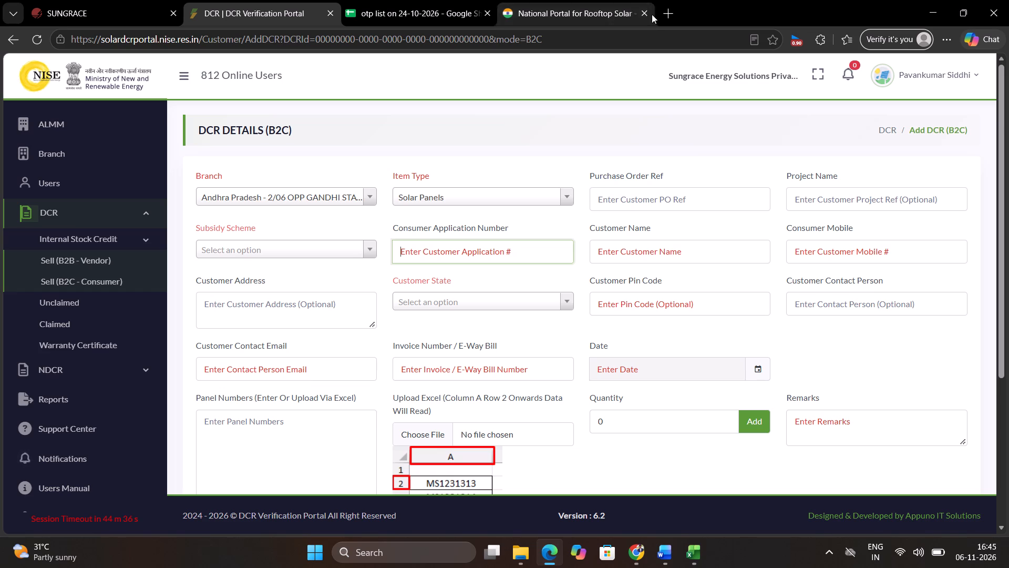
pyautogui.click(298, 250)
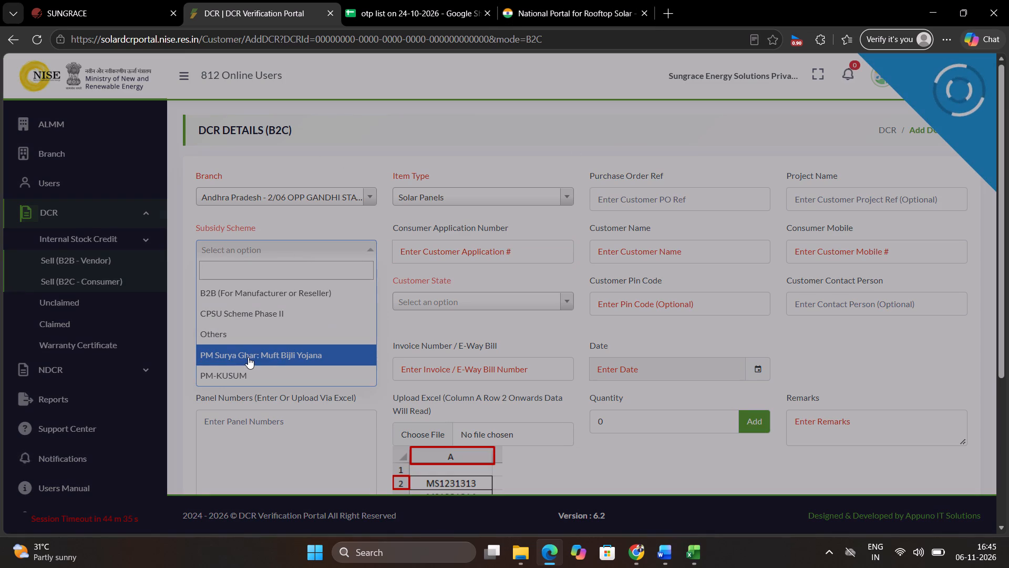
pyautogui.click(235, 348)
# Paste the ULA number copied from SUNGRACE as the Consumer Application Number in the DCR form.
pyautogui.click(481, 226)
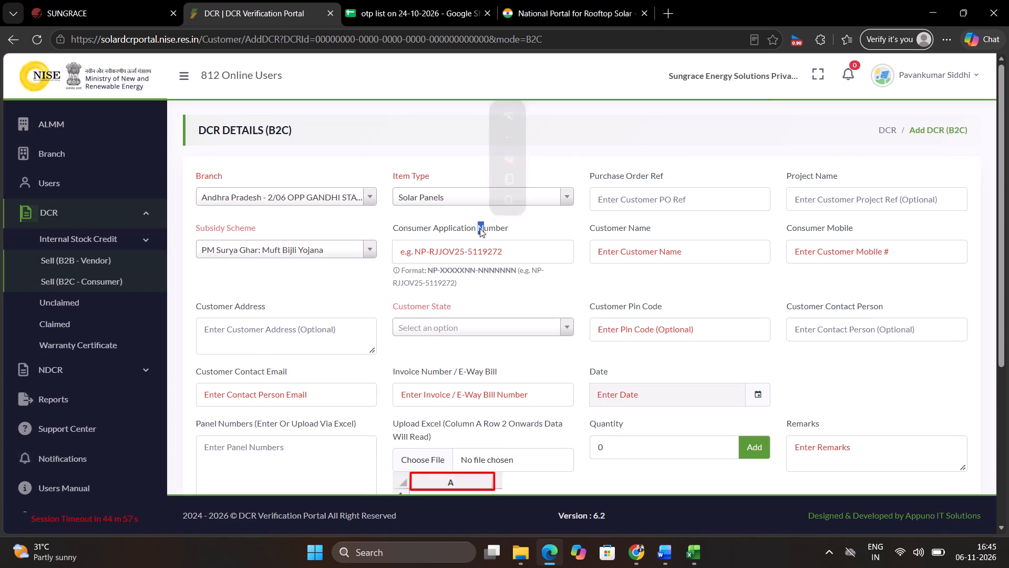
pyautogui.click(481, 255)
pyautogui.click(486, 256)
pyautogui.hotkey('ctrl', 'v')
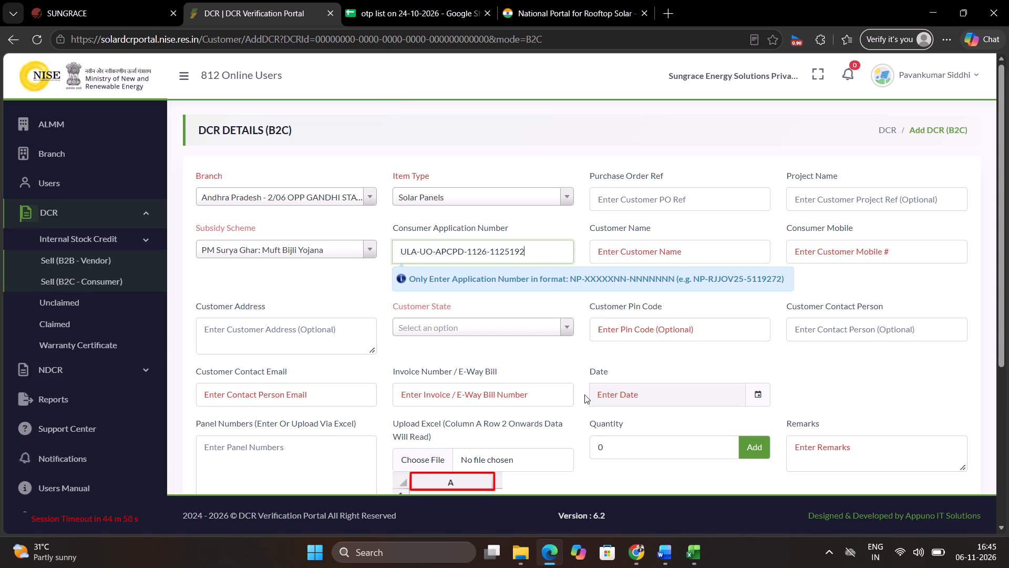
# Set the Customer State to Andhra Pradesh (37).
pyautogui.click(545, 335)
pyautogui.click(473, 412)
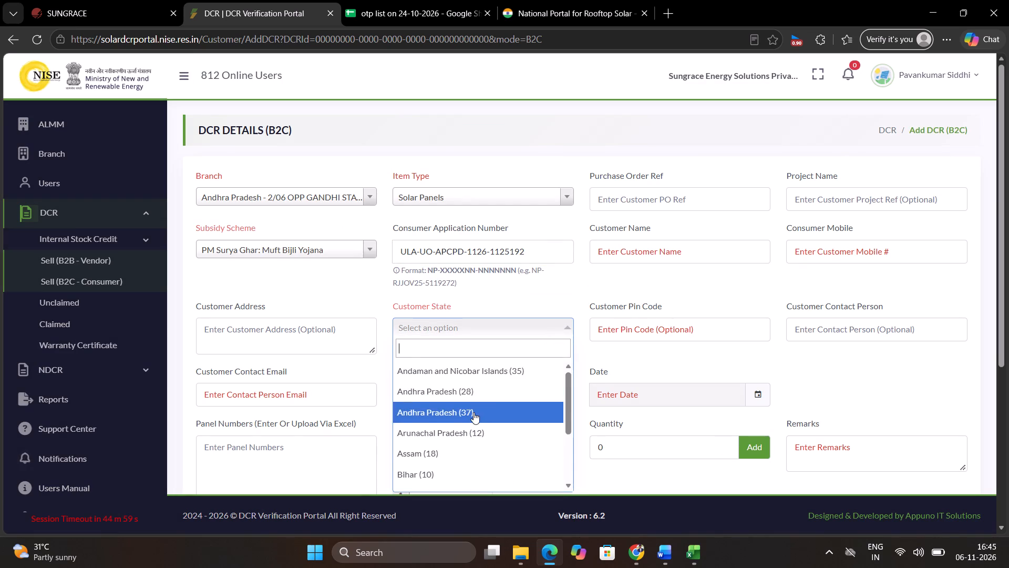
pyautogui.scroll(-1, 476, 397)
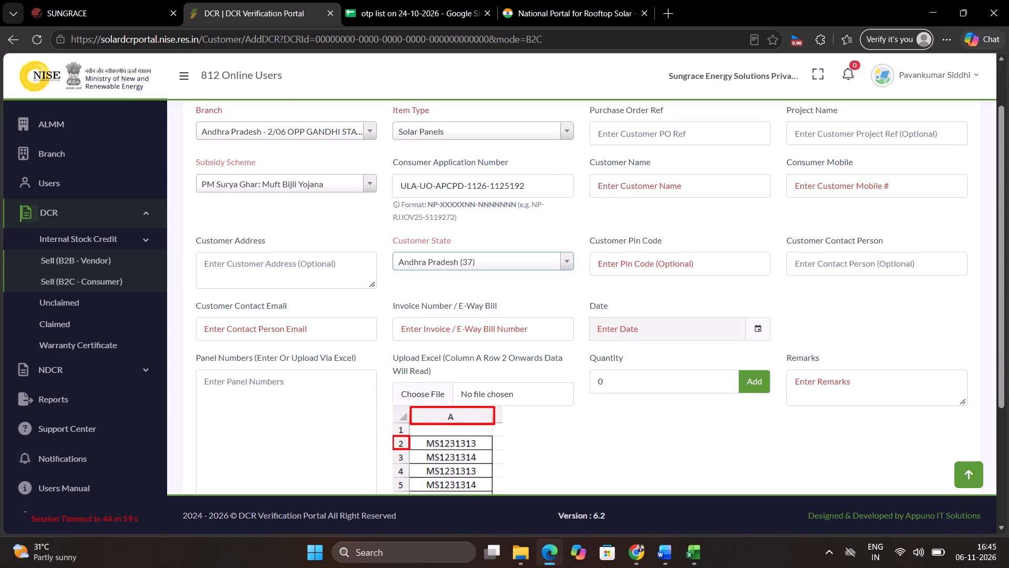
pyautogui.click(60, 4)
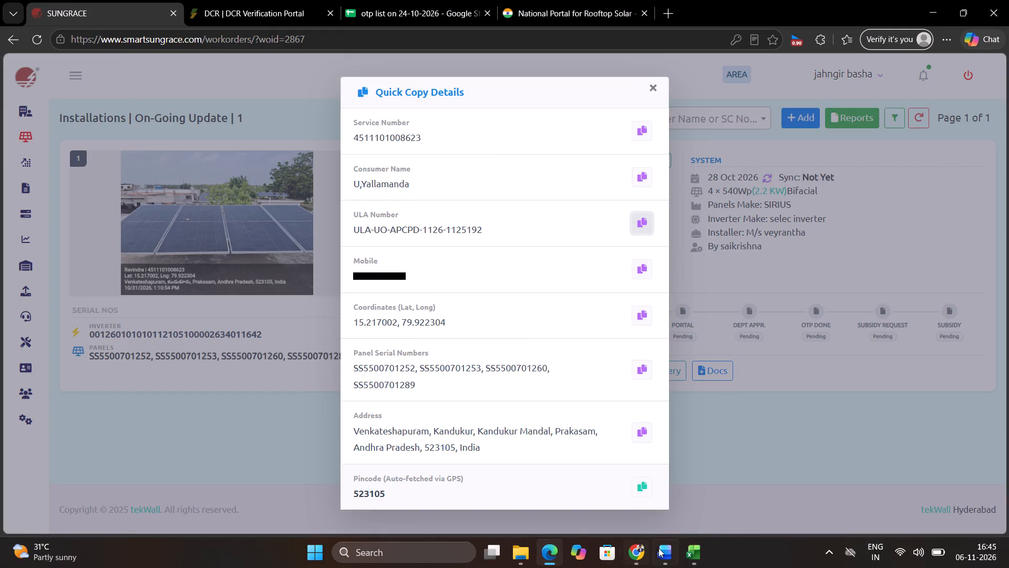
pyautogui.click(674, 499)
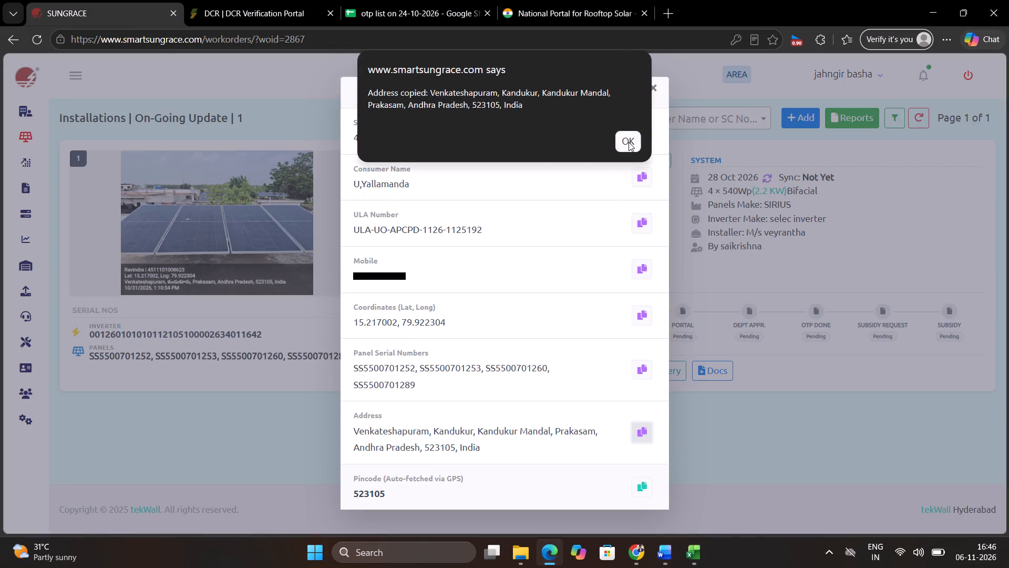
pyautogui.click(629, 143)
pyautogui.click(266, 0)
pyautogui.click(823, 386)
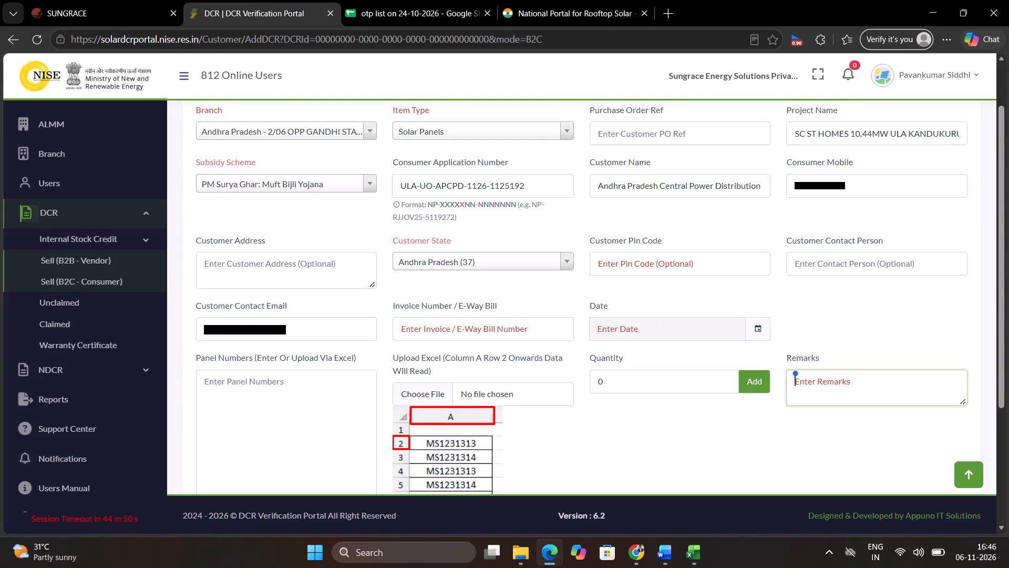
pyautogui.hotkey('ctrl', 'v')
# Copy the postal code from the address in Remarks into Customer Pin Code.
pyautogui.doubleClick(808, 404)
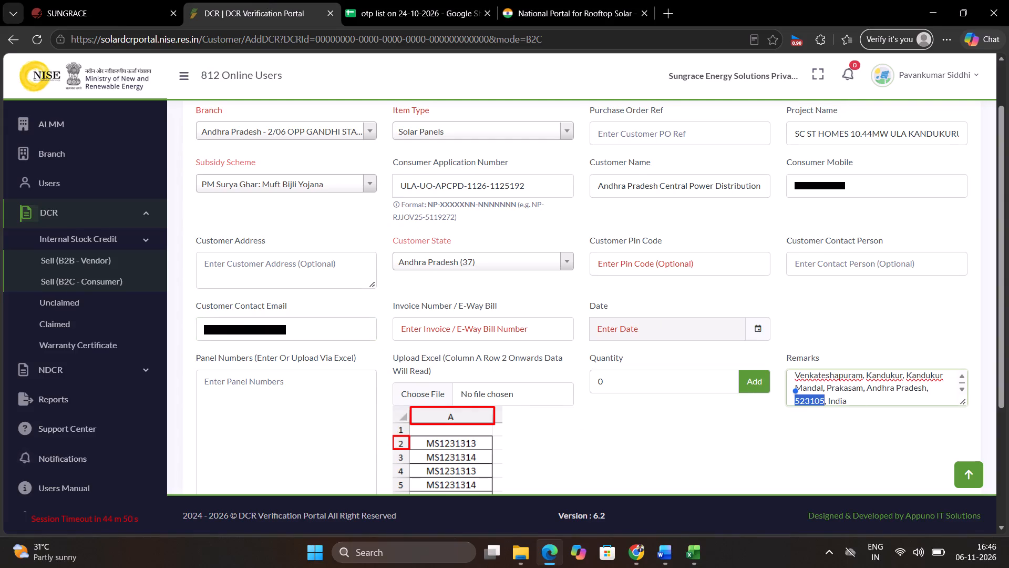
pyautogui.hotkey('ctrl', 'c')
pyautogui.click(669, 262)
pyautogui.hotkey('ctrl', 'v')
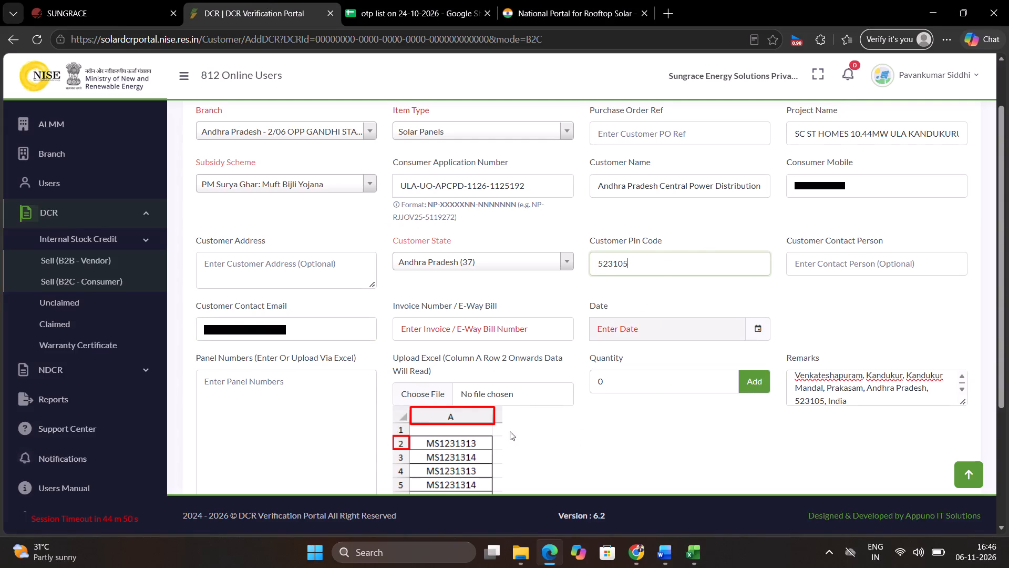
# Copy the panel serial numbers from SUNGRACE's Quick Copy Details into the DCR form's Panel Numbers.
pyautogui.click(120, 7)
pyautogui.scroll(-3, 536, 312)
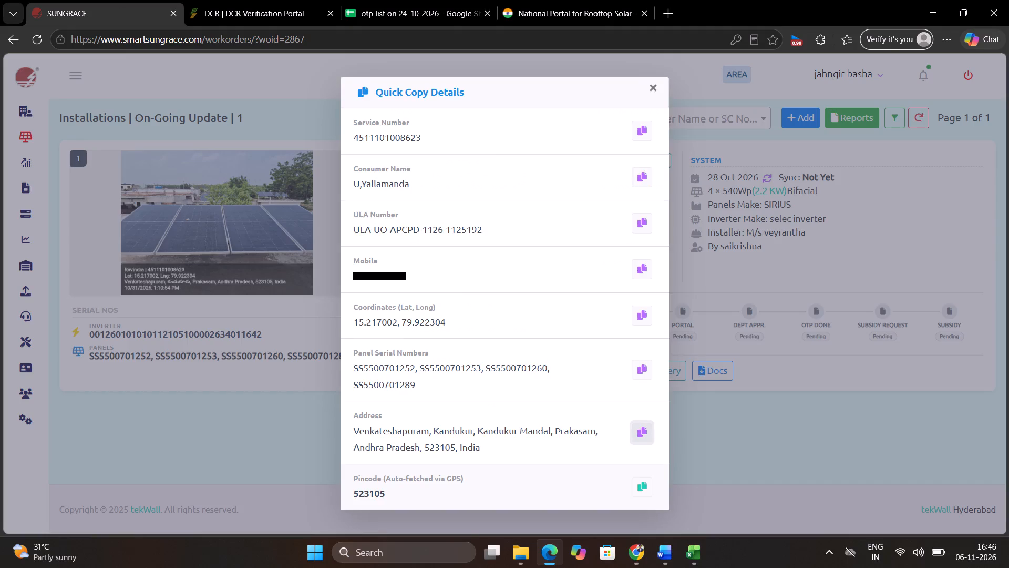
pyautogui.click(643, 369)
pyautogui.click(630, 140)
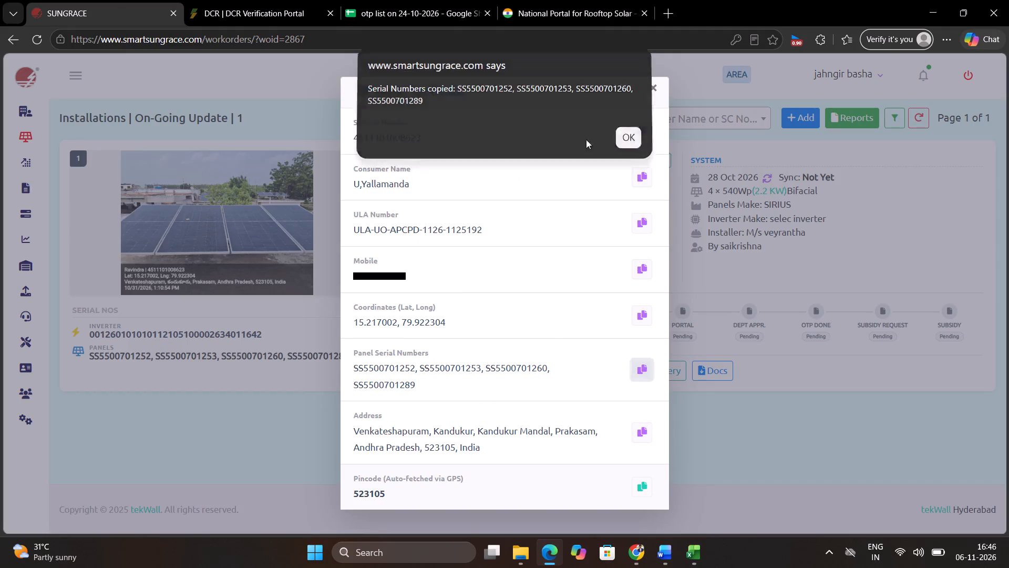
pyautogui.click(223, 0)
pyautogui.click(344, 379)
pyautogui.hotkey('ctrl', 'v')
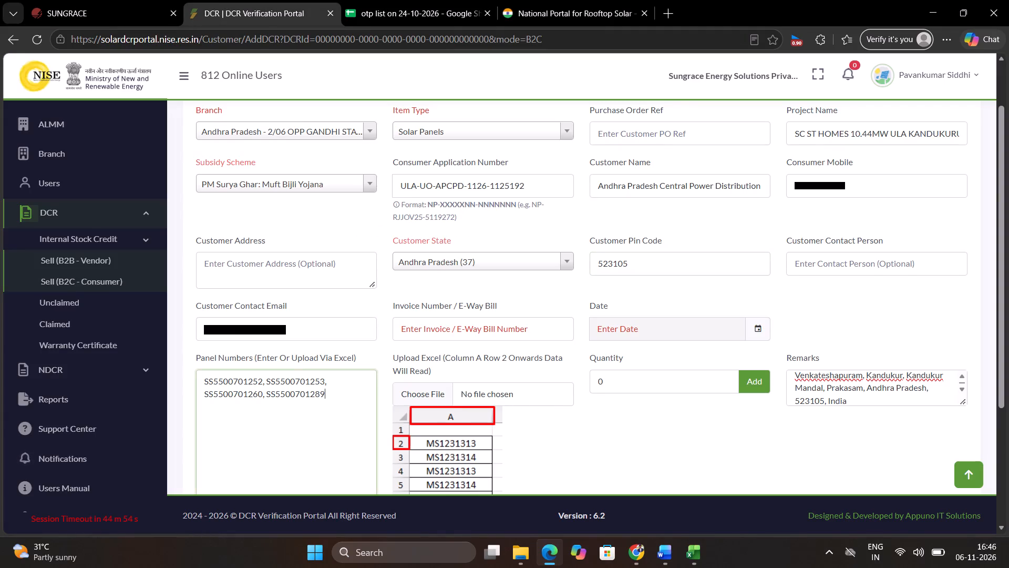
pyautogui.moveTo(272, 383); pyautogui.dragTo(263, 382)
pyautogui.click(291, 399)
pyautogui.click(264, 384)
pyautogui.press('BackSpace')
pyautogui.rightClick(343, 394)
pyautogui.press('Return')
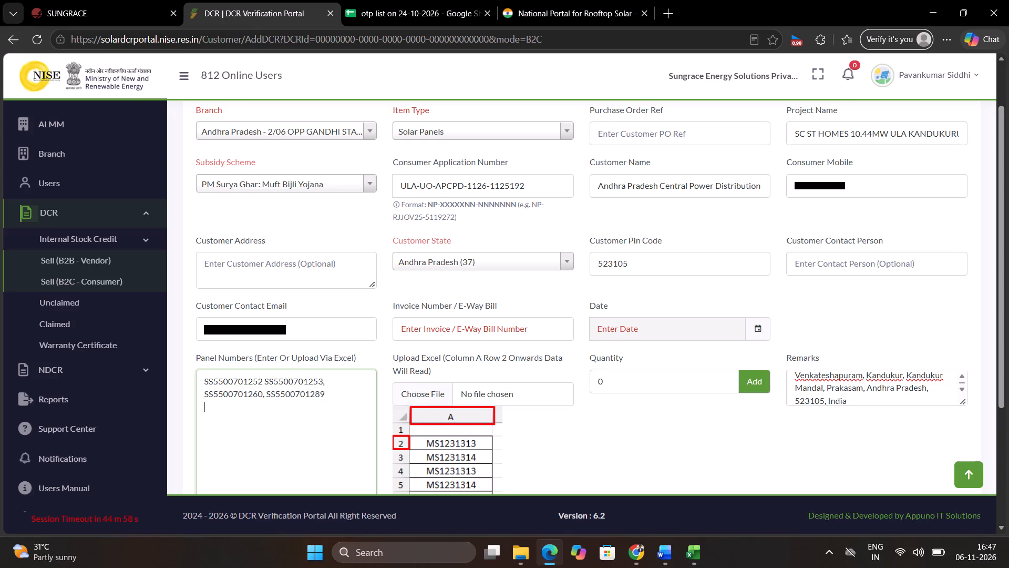
pyautogui.press('BackSpace')
pyautogui.press('Up')
pyautogui.press('Left')
pyautogui.press('Left')
pyautogui.press('Left')
pyautogui.press('Left')
pyautogui.press('Left')
pyautogui.press('Left')
pyautogui.press('Left')
pyautogui.press('Left')
pyautogui.press('Left')
pyautogui.press('Left')
pyautogui.press('Left')
pyautogui.press('Left')
pyautogui.press('Left')
pyautogui.press('BackSpace')
pyautogui.press('Return')
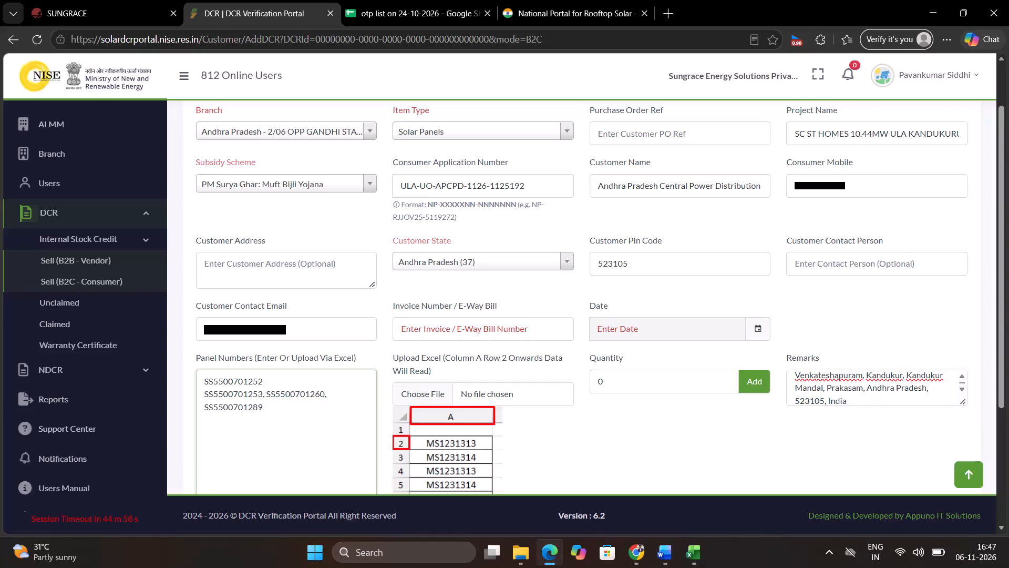
pyautogui.click(266, 397)
pyautogui.press('Left')
pyautogui.press('BackSpace')
pyautogui.press('Return')
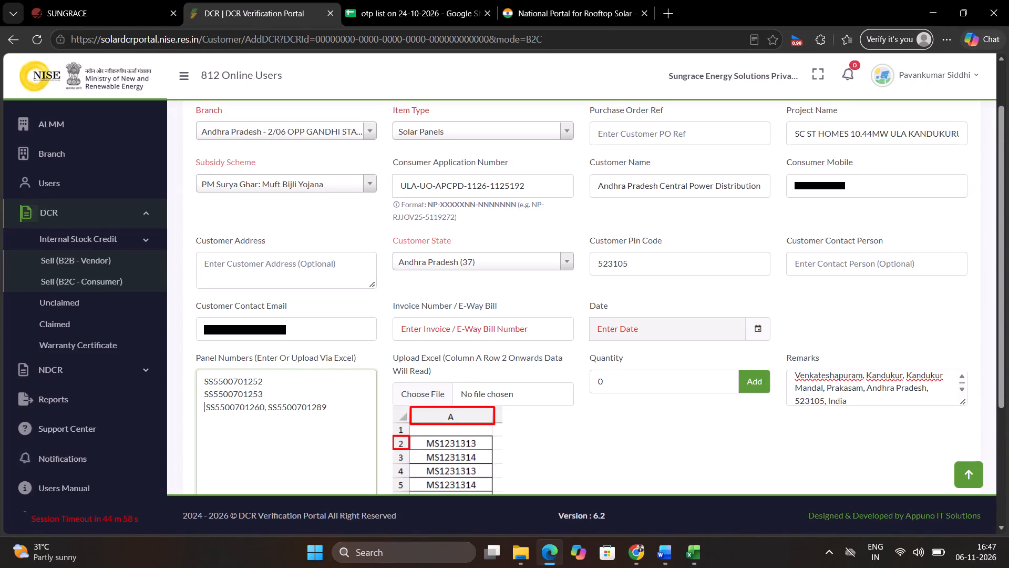
pyautogui.click(272, 413)
pyautogui.press('Left')
pyautogui.press('Left')
pyautogui.press('BackSpace')
pyautogui.press('Return')
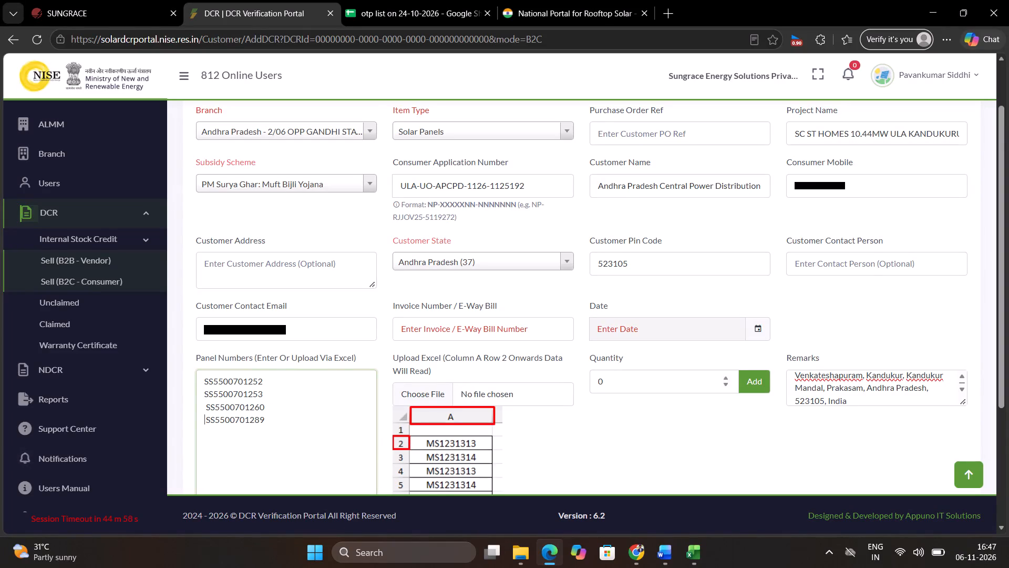
# Set the DCR form's Quantity to 4.
pyautogui.click(655, 373)
pyautogui.press('BackSpace')
pyautogui.press('4')
# Set the Date to 12-Aug-2026 and add the entered panels to the DCR's item list.
pyautogui.click(634, 323)
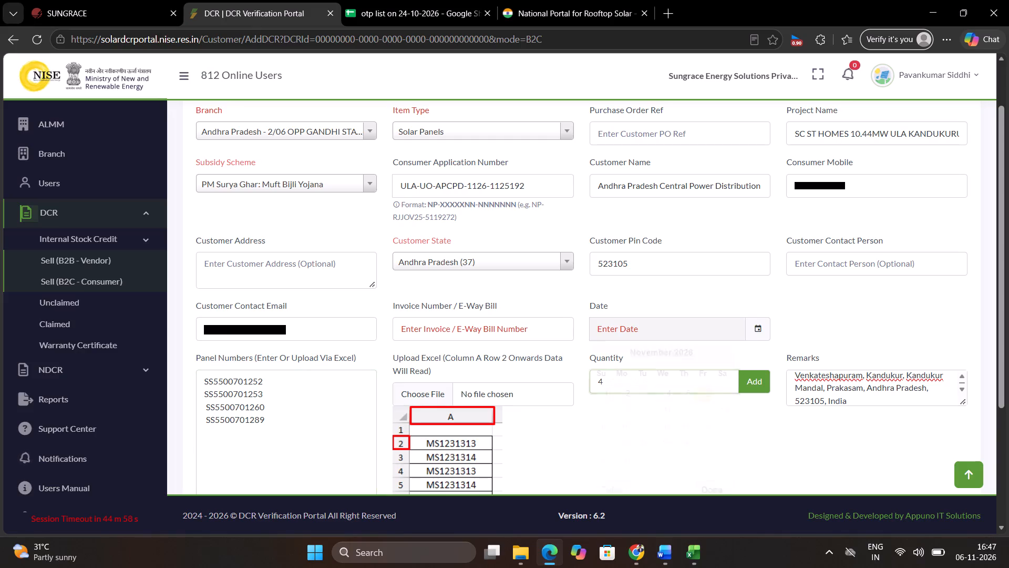
pyautogui.doubleClick(595, 353)
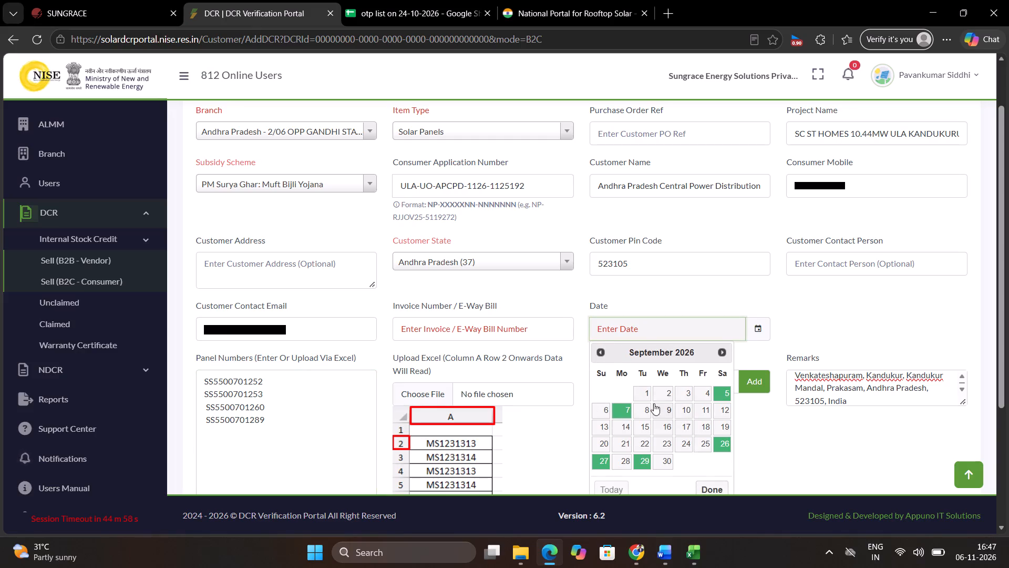
pyautogui.click(600, 356)
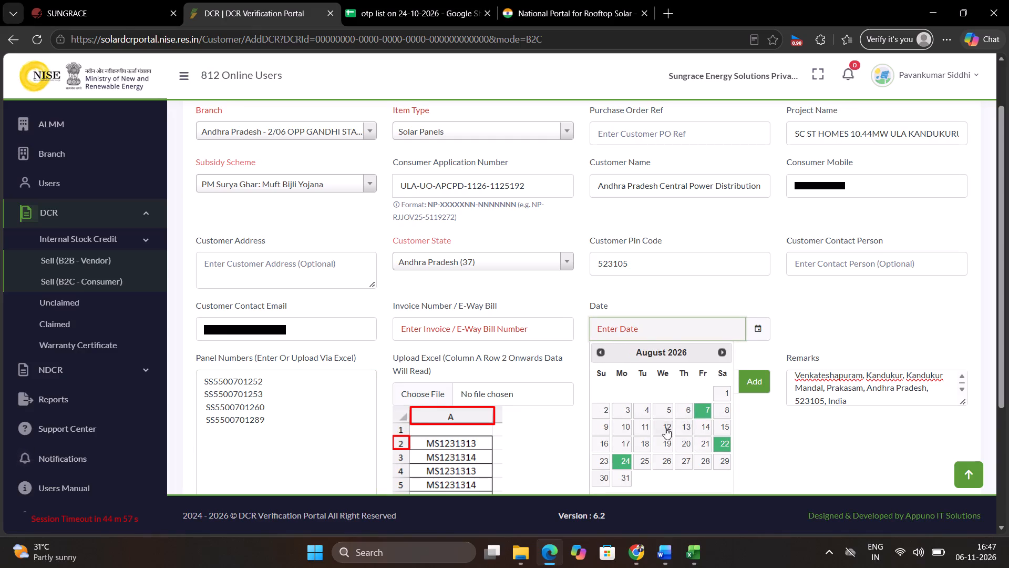
pyautogui.click(665, 427)
pyautogui.click(753, 382)
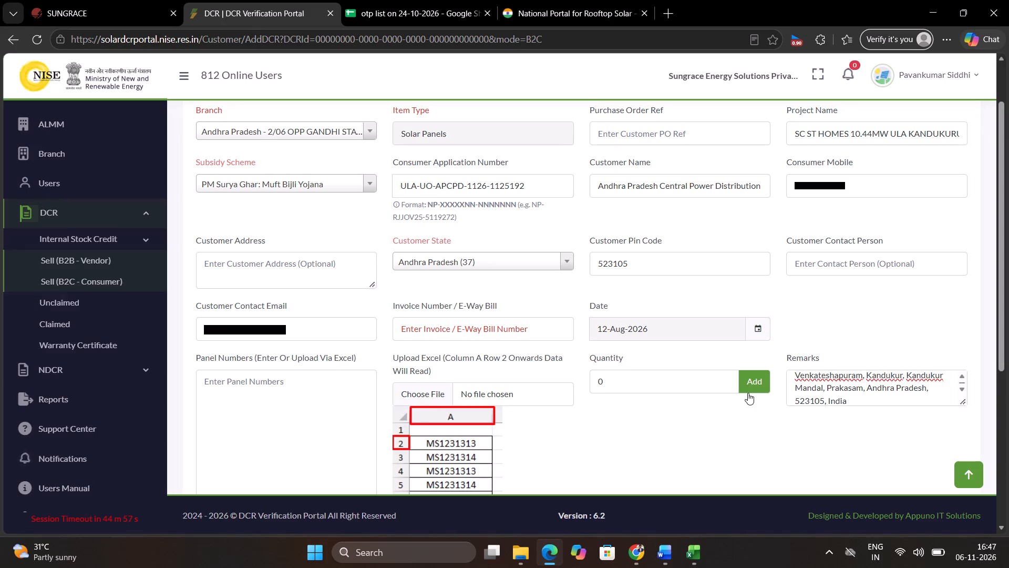
pyautogui.scroll(-3, 712, 390)
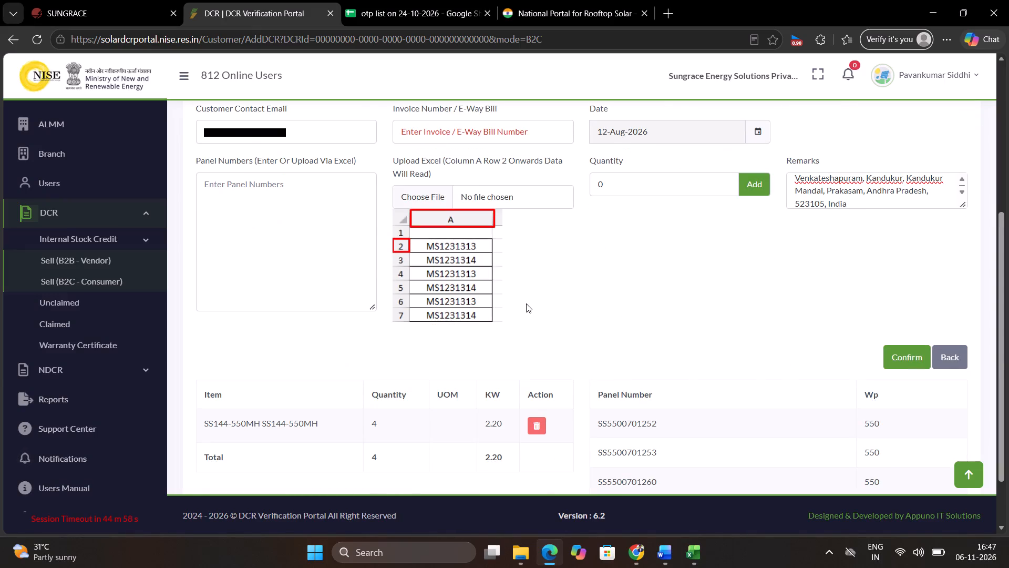
# In File Explorer, open DCR006 inside the Desktop's dcr crf folder and look up the last numbered folder.
pyautogui.click(530, 562)
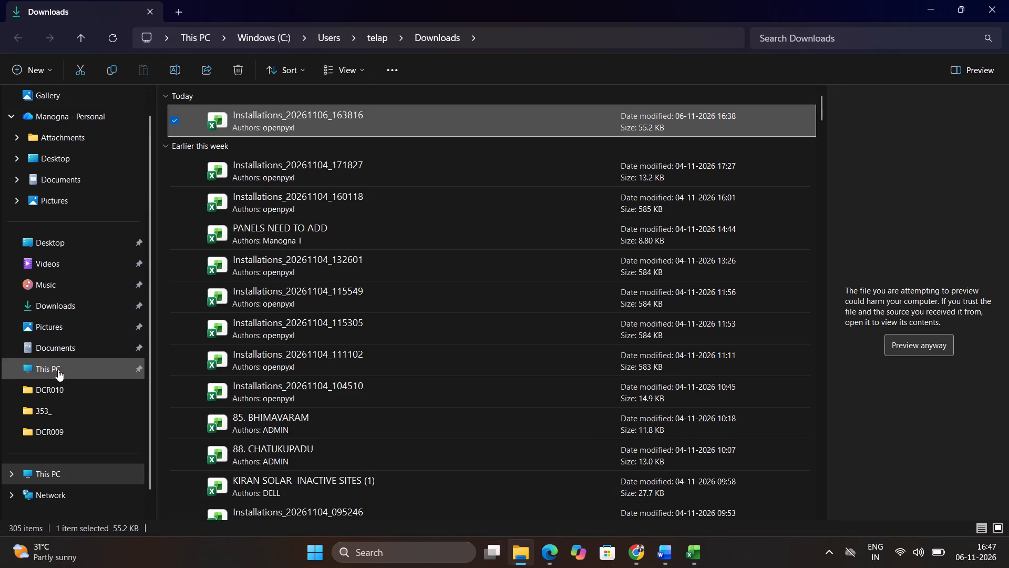
pyautogui.doubleClick(81, 157)
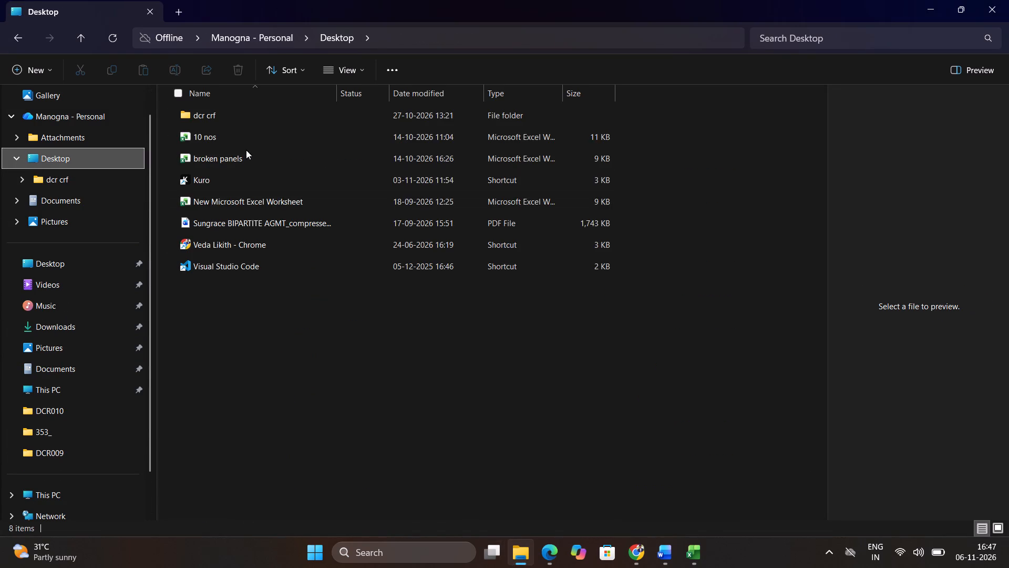
pyautogui.doubleClick(271, 116)
pyautogui.scroll(-4, 273, 132)
pyautogui.doubleClick(232, 197)
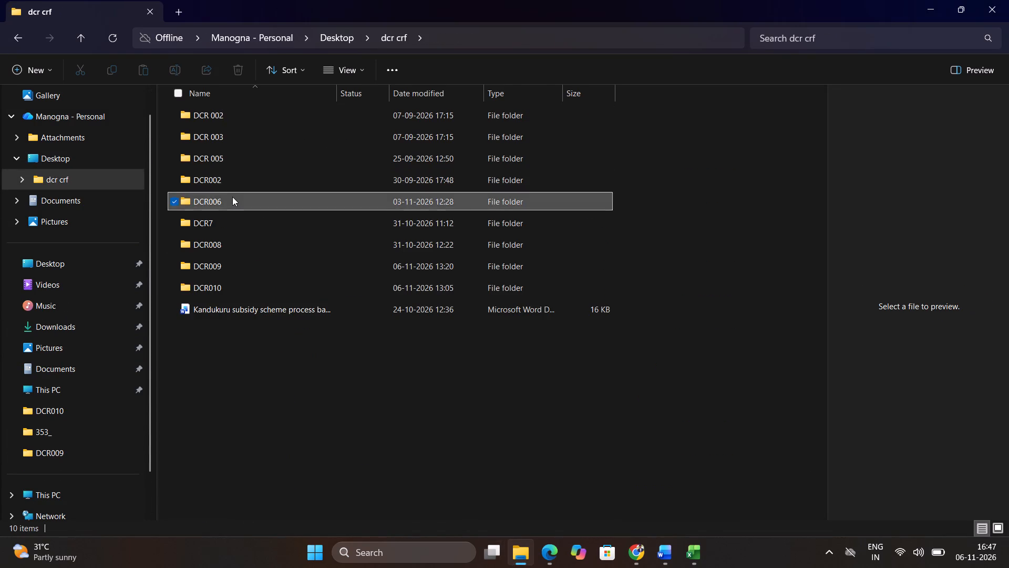
pyautogui.scroll(-20, 256, 228)
pyautogui.scroll(-20, 256, 228)
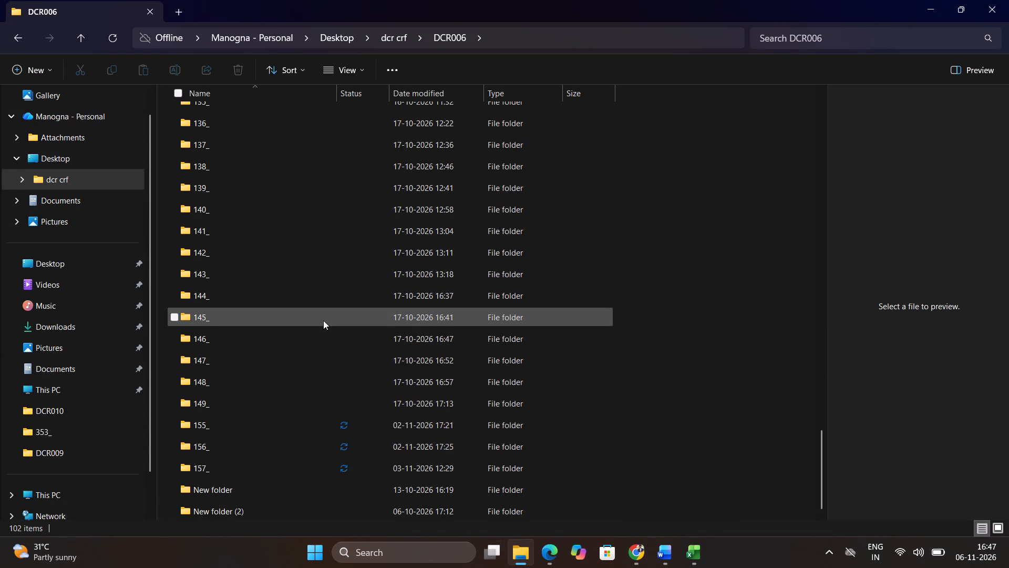
pyautogui.scroll(-3, 323, 320)
pyautogui.scroll(-2, 353, 417)
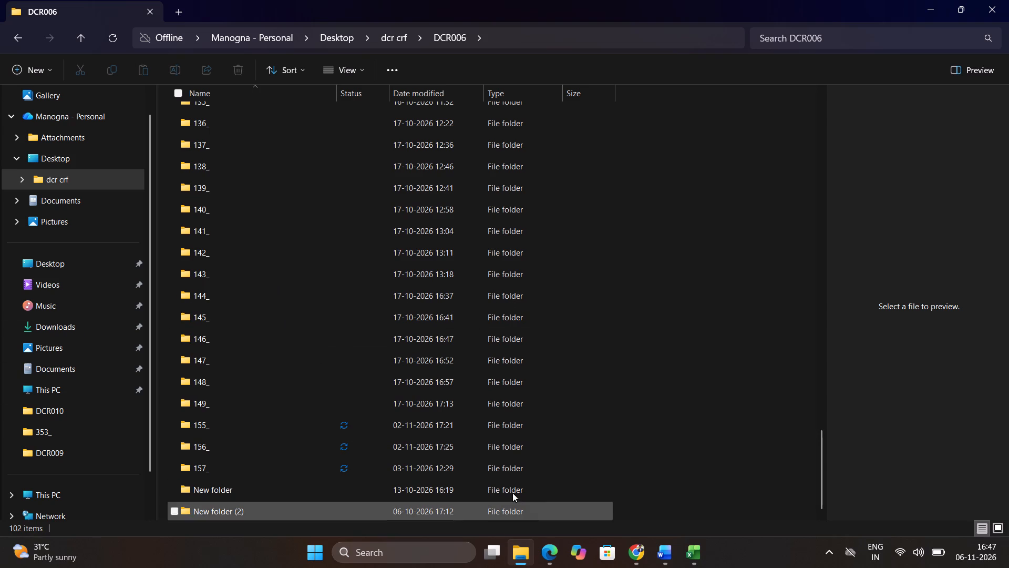
# Copy the Invoice number 6 prefix from the Word document into Invoice Number / E-Way Bill and complete it as AP/GST/26-27/006-158.
pyautogui.click(662, 556)
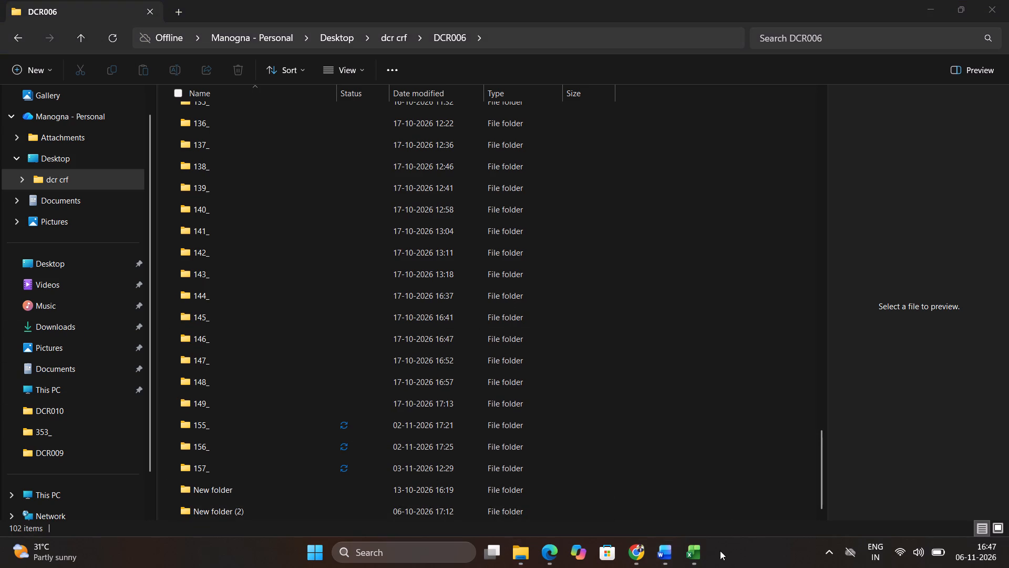
pyautogui.click(664, 554)
pyautogui.scroll(-14, 405, 384)
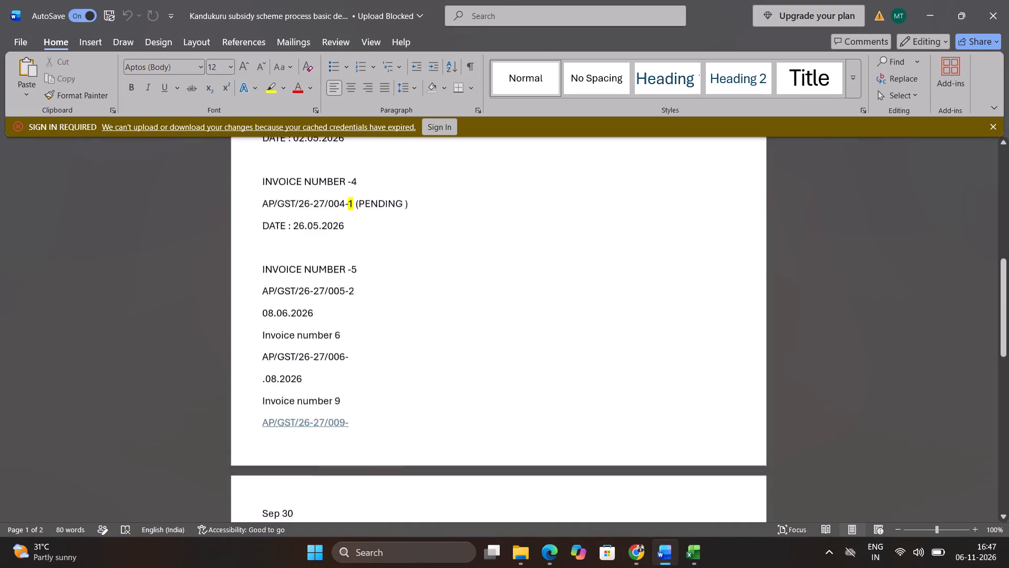
pyautogui.scroll(3, 399, 364)
pyautogui.moveTo(354, 381); pyautogui.dragTo(285, 373)
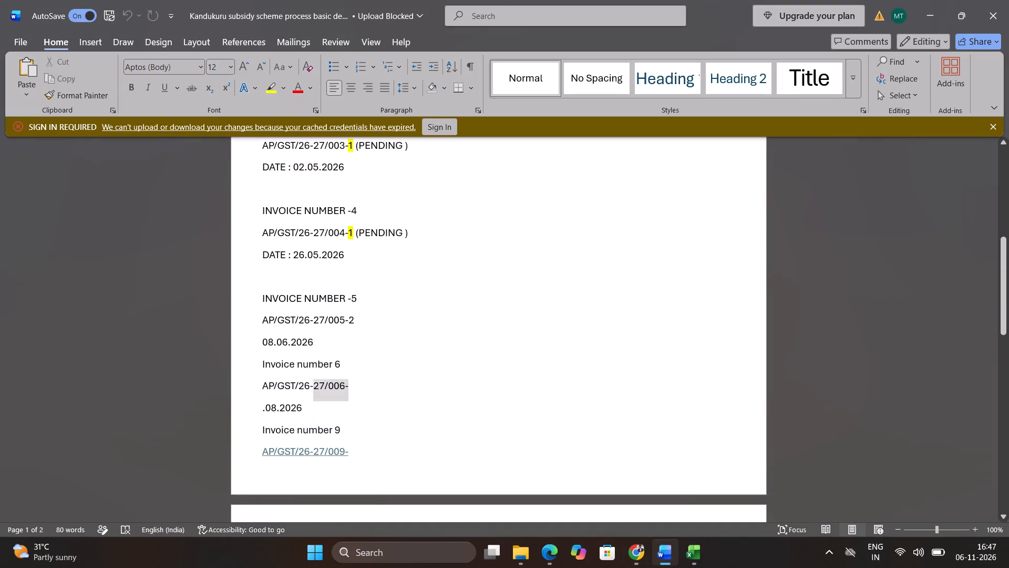
pyautogui.moveTo(285, 373); pyautogui.dragTo(254, 385)
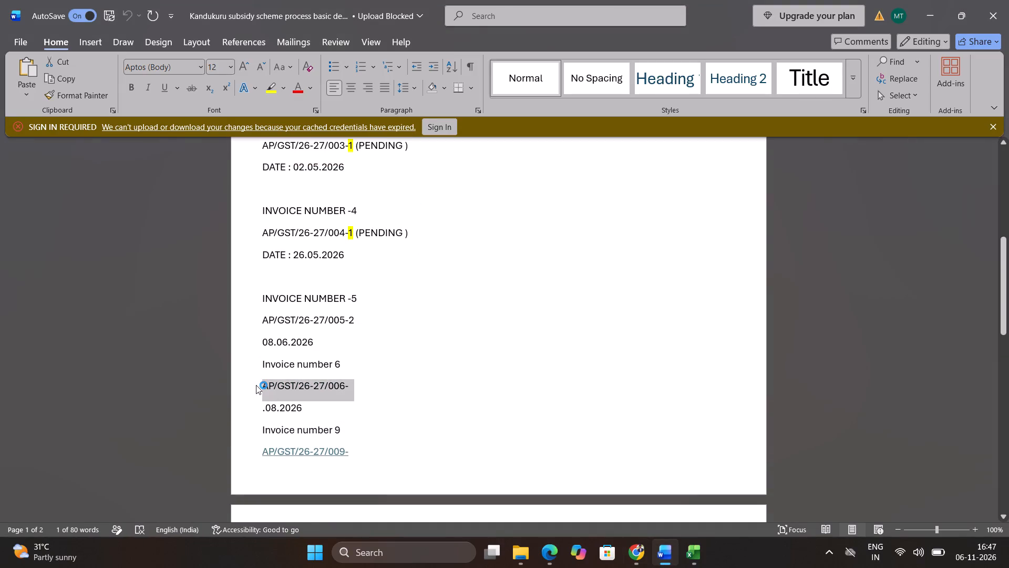
pyautogui.hotkey('ctrl', 'c')
pyautogui.click(557, 560)
pyautogui.scroll(3, 589, 324)
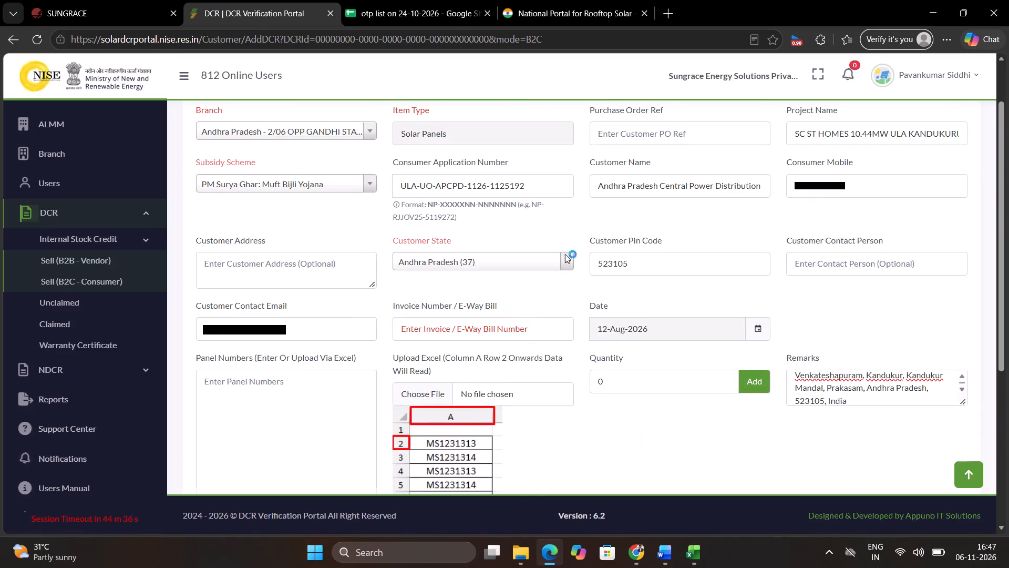
pyautogui.click(516, 325)
pyautogui.hotkey('ctrl', 'v')
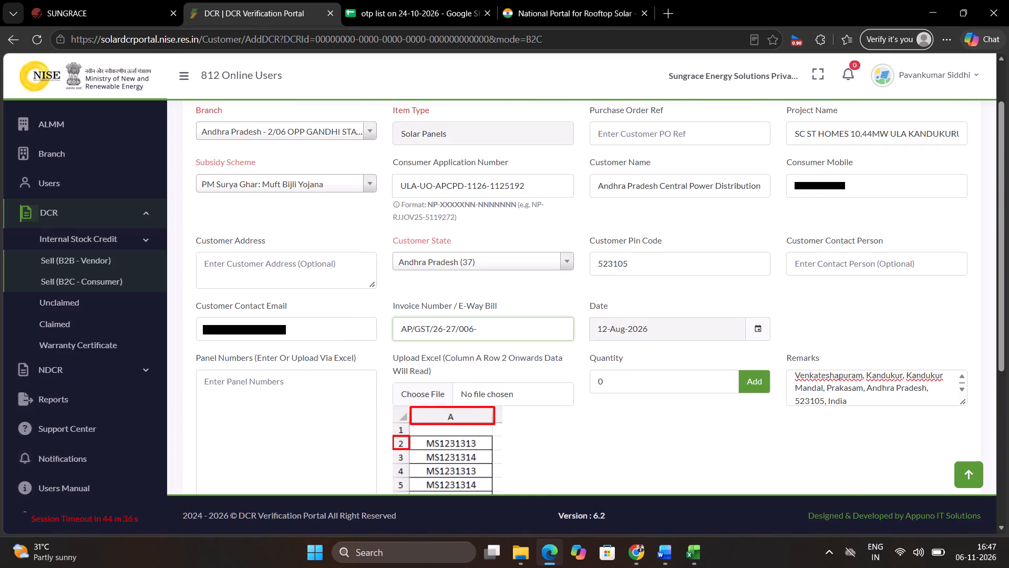
pyautogui.press('1')
pyautogui.press('5')
pyautogui.press('8')
# Submit the completed DCR form for confirmation.
pyautogui.scroll(-4, 657, 356)
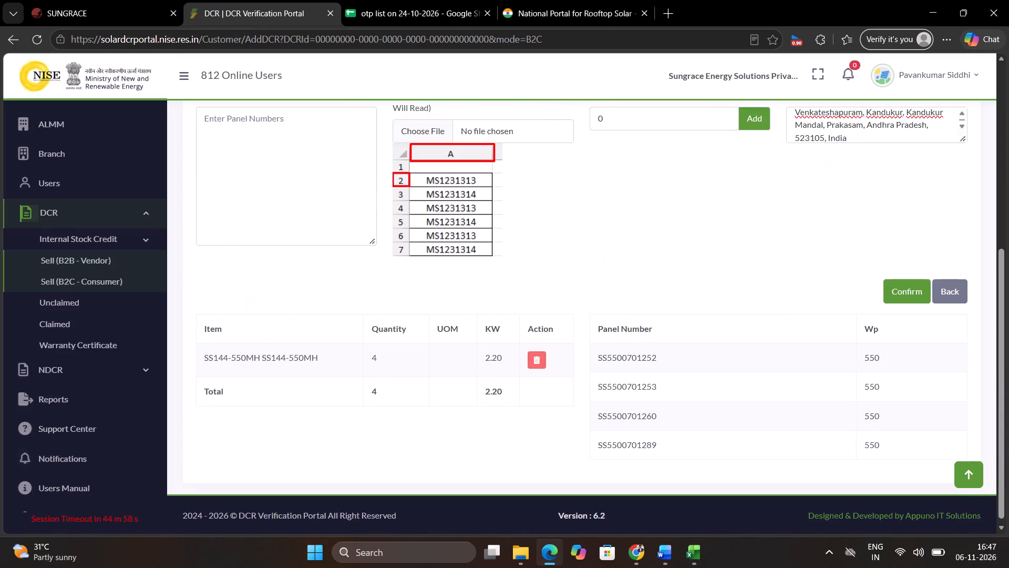
pyautogui.click(907, 293)
pyautogui.click(622, 374)
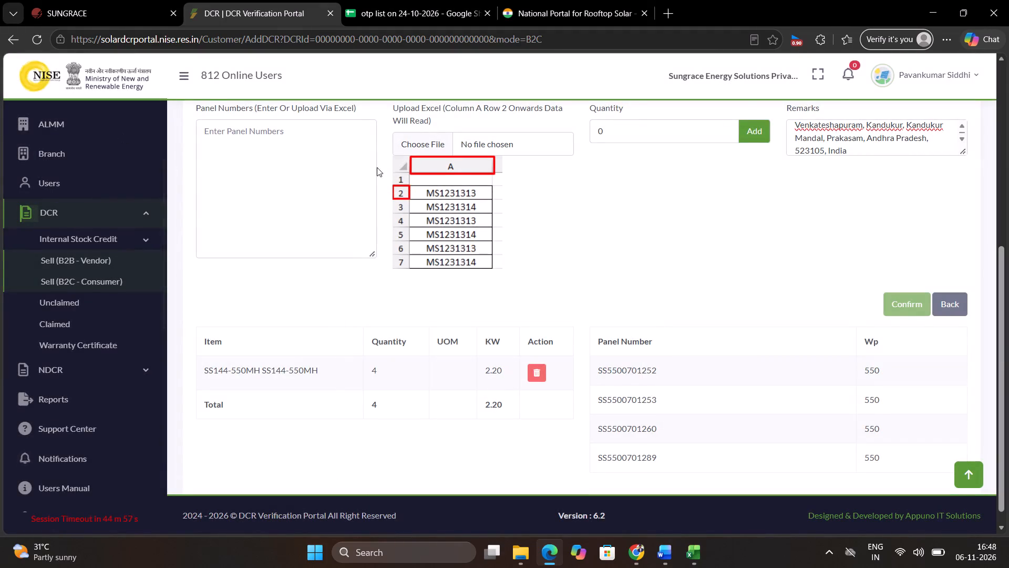
# Copy the service number from SUNGRACE's Quick Copy Details and return to the DCR portal.
pyautogui.click(116, 2)
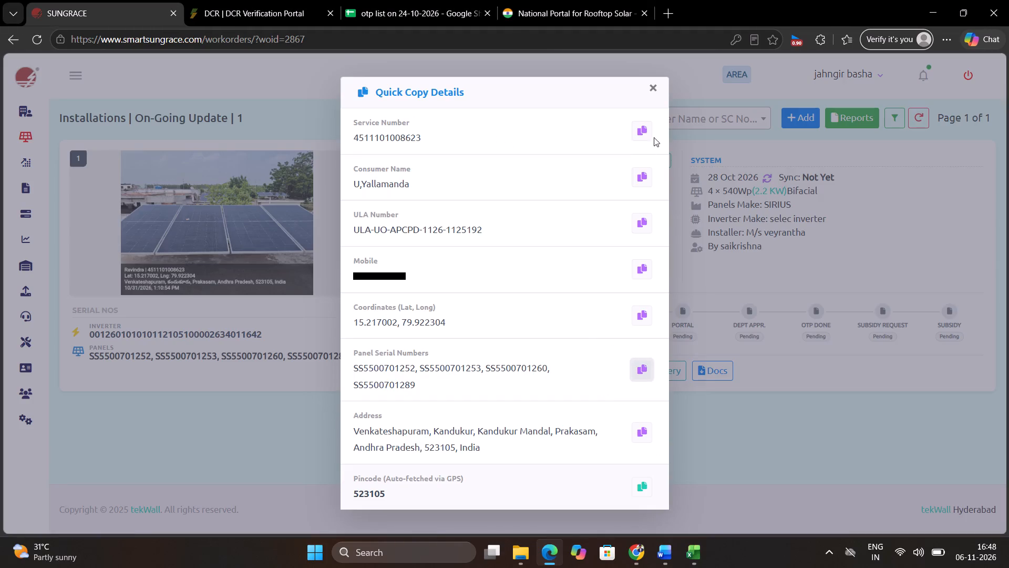
pyautogui.click(647, 136)
pyautogui.click(635, 133)
pyautogui.click(249, 0)
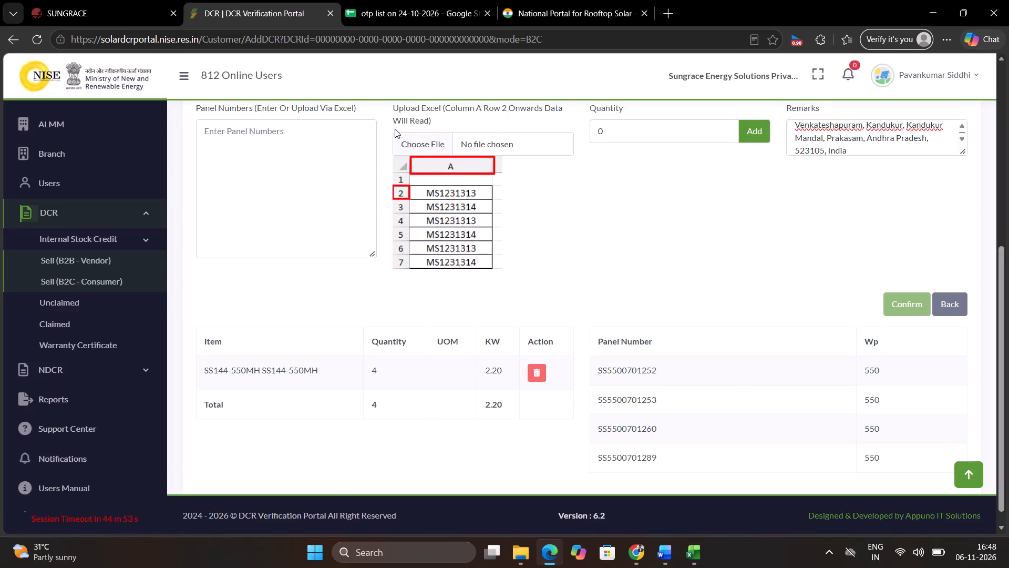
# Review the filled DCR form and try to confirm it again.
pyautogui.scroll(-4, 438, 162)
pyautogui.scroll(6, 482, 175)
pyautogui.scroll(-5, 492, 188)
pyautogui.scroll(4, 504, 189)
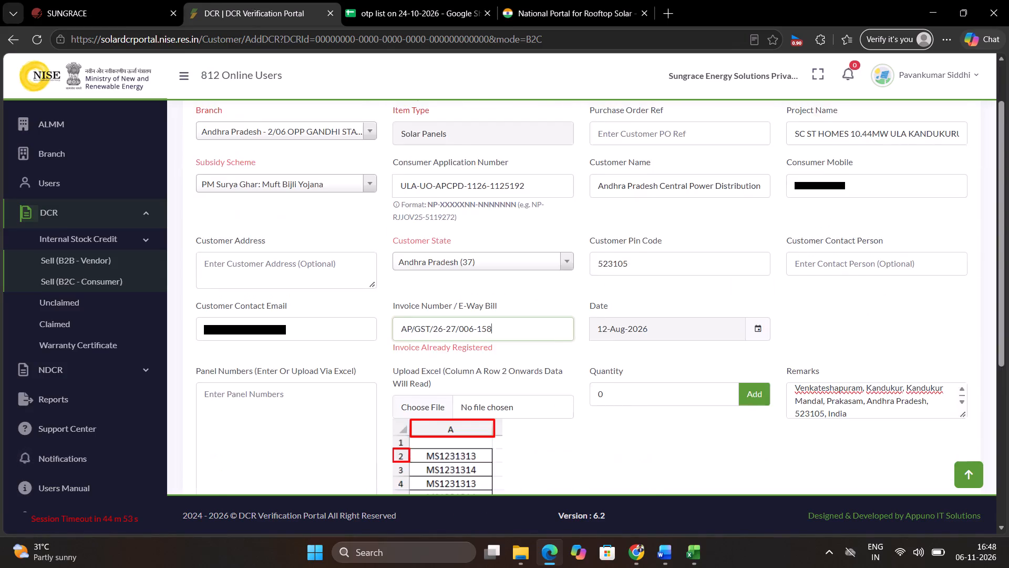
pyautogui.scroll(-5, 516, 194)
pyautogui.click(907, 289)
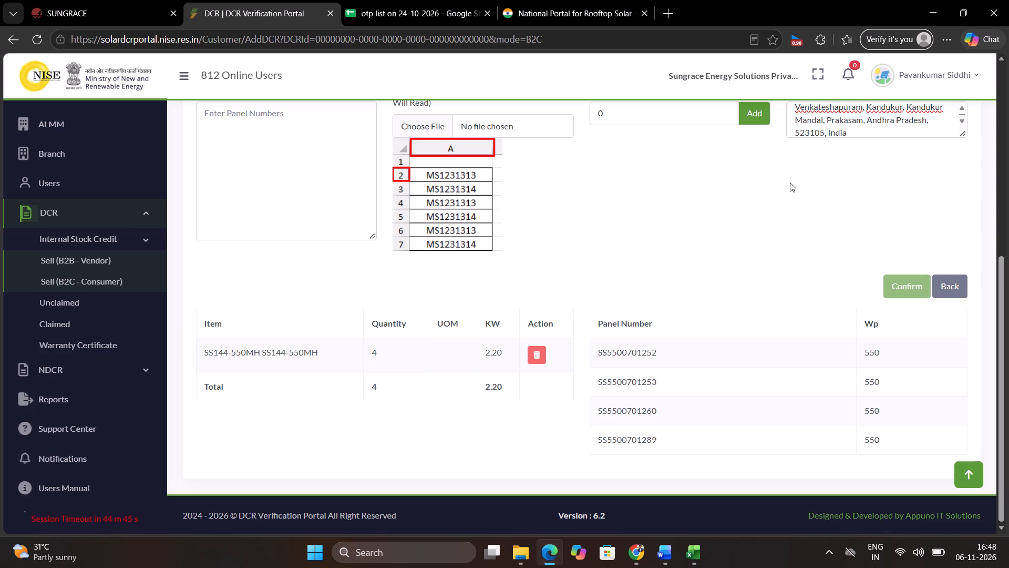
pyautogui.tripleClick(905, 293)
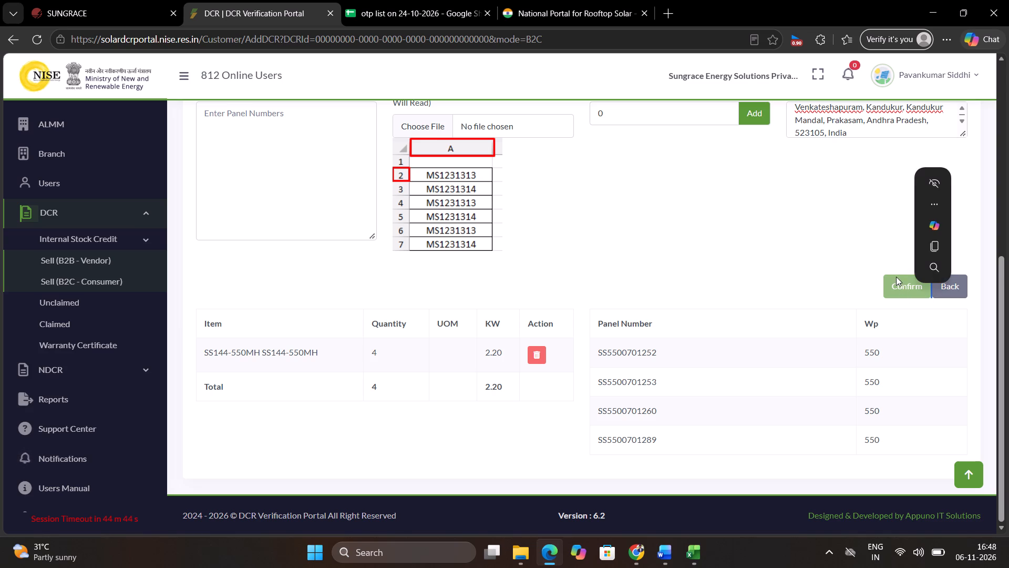
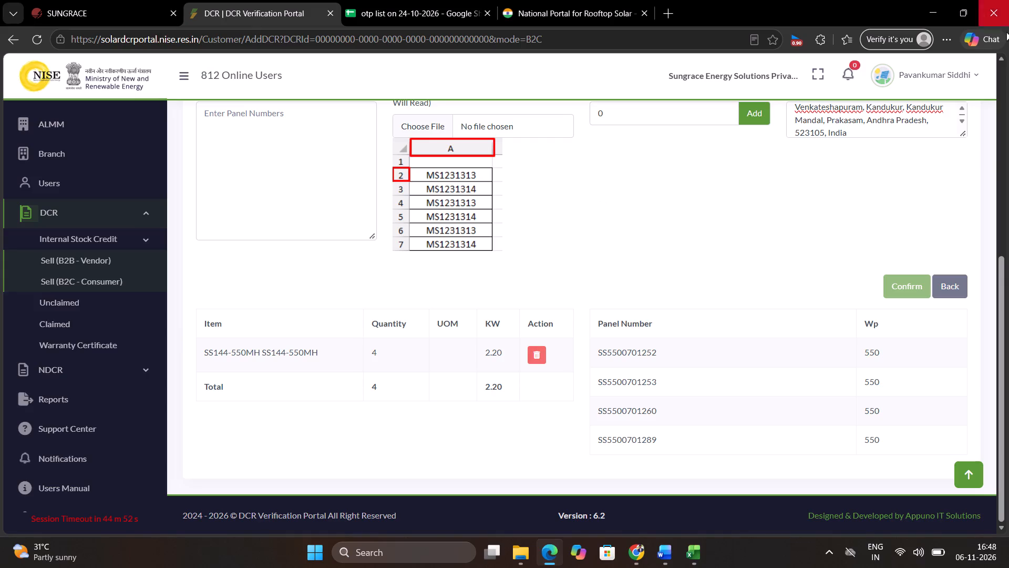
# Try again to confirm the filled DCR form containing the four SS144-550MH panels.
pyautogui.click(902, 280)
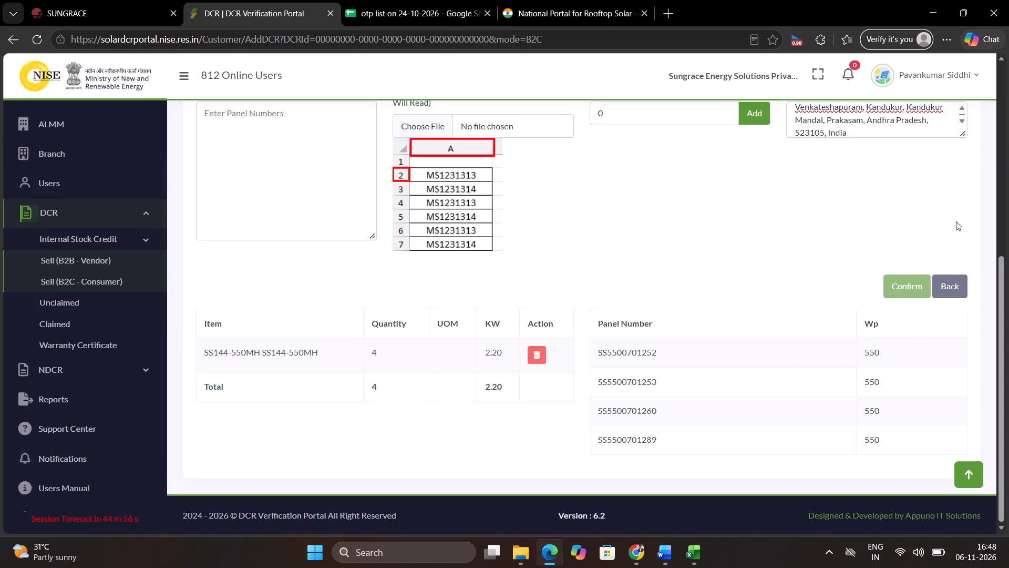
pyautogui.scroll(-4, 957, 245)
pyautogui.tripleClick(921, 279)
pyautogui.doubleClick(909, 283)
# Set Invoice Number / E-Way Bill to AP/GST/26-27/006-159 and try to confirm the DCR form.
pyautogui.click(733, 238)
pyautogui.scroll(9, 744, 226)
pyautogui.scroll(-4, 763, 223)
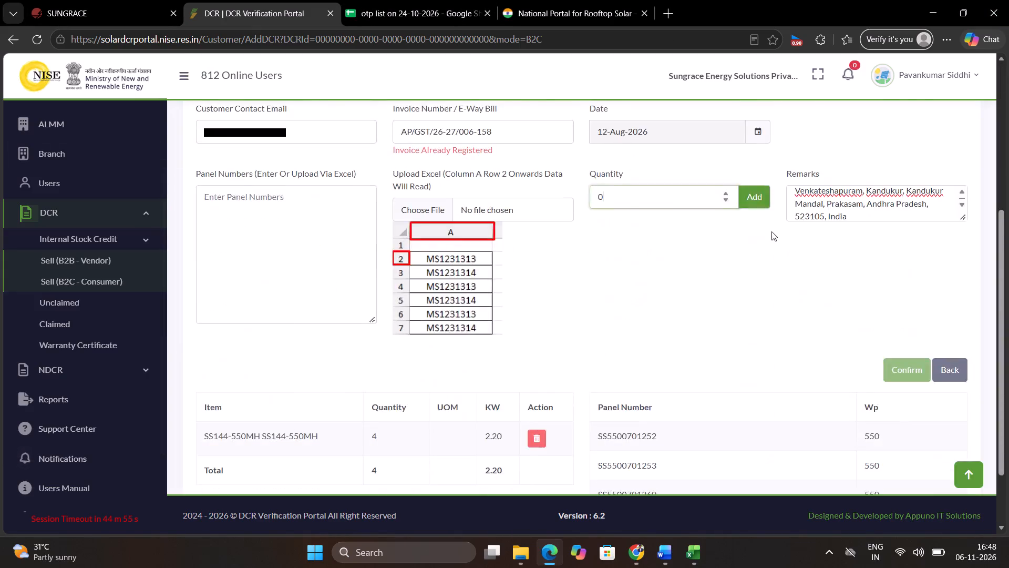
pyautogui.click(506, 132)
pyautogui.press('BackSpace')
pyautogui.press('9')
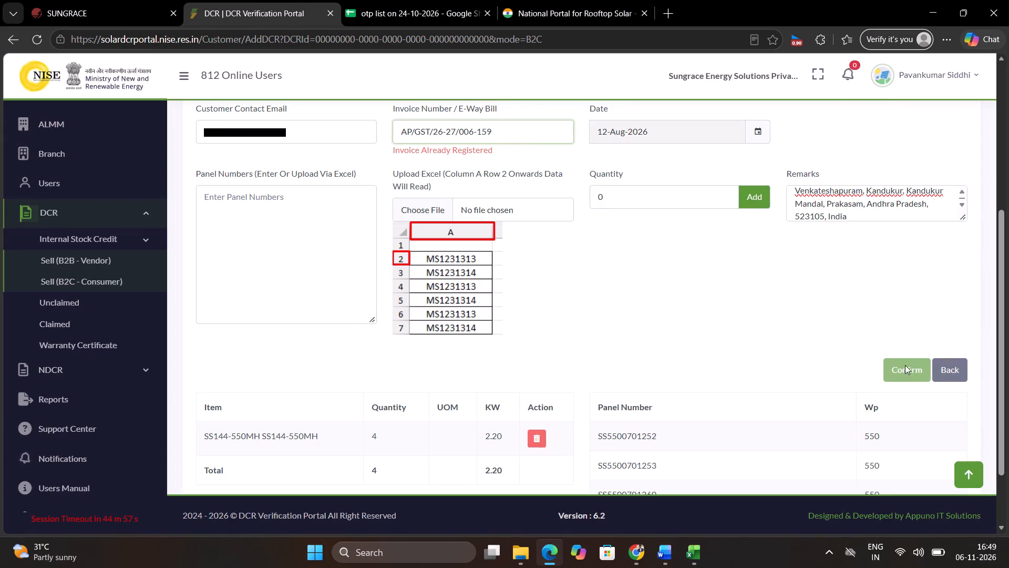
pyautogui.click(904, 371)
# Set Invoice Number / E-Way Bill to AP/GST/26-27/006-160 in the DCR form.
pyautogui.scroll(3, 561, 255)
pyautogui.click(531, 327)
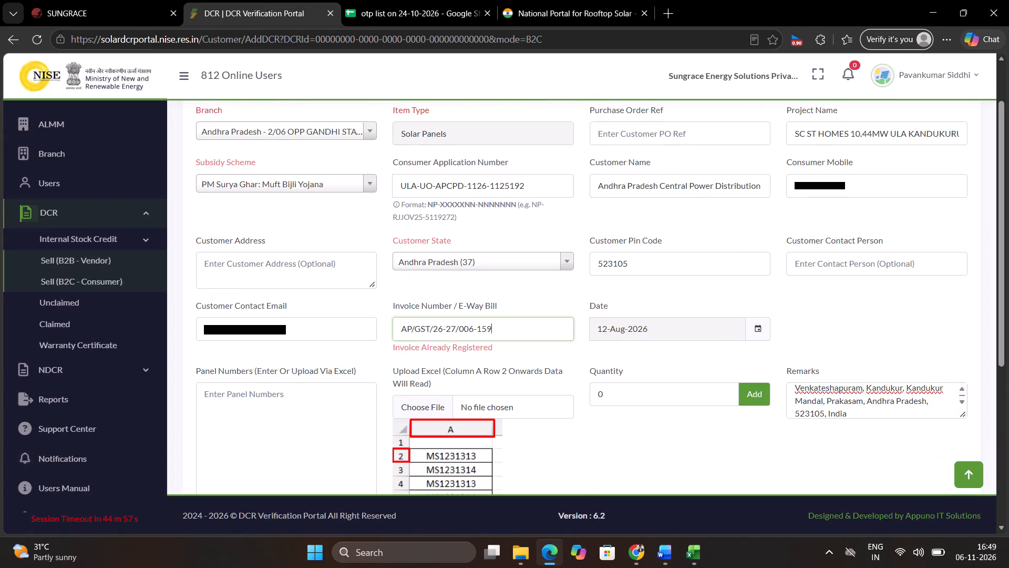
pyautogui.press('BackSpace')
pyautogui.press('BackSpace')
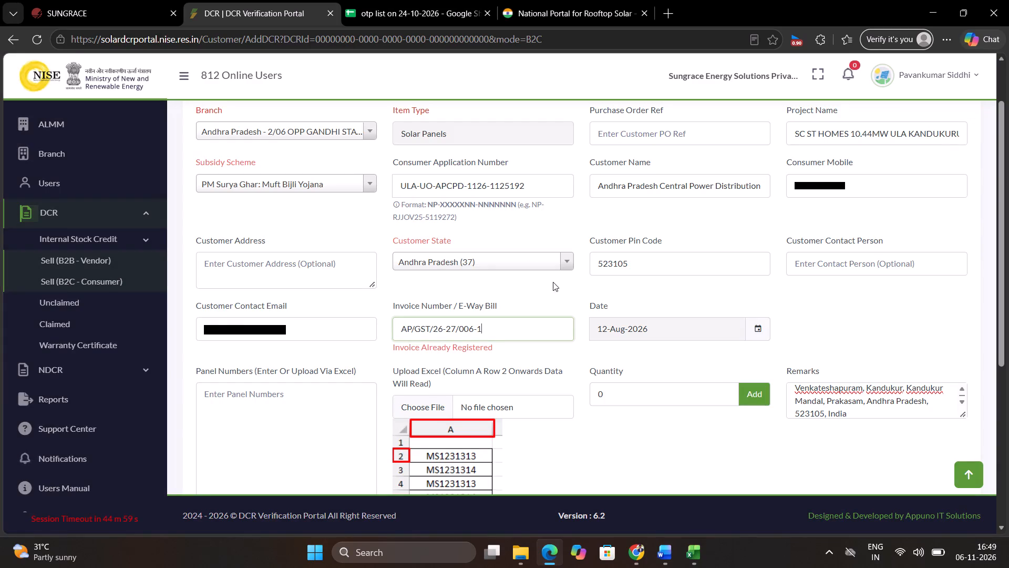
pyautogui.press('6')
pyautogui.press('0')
# Check the DCR006 folder in File Explorer for the last numbered folder, look inside New folder, and return to the DCR form.
pyautogui.scroll(-2, 566, 385)
pyautogui.click(518, 559)
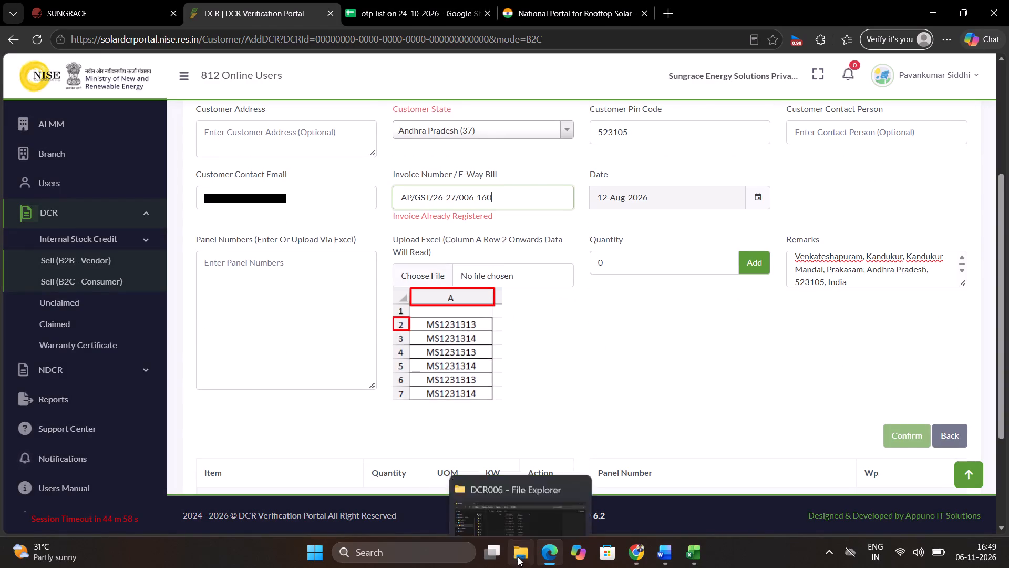
pyautogui.scroll(-5, 330, 234)
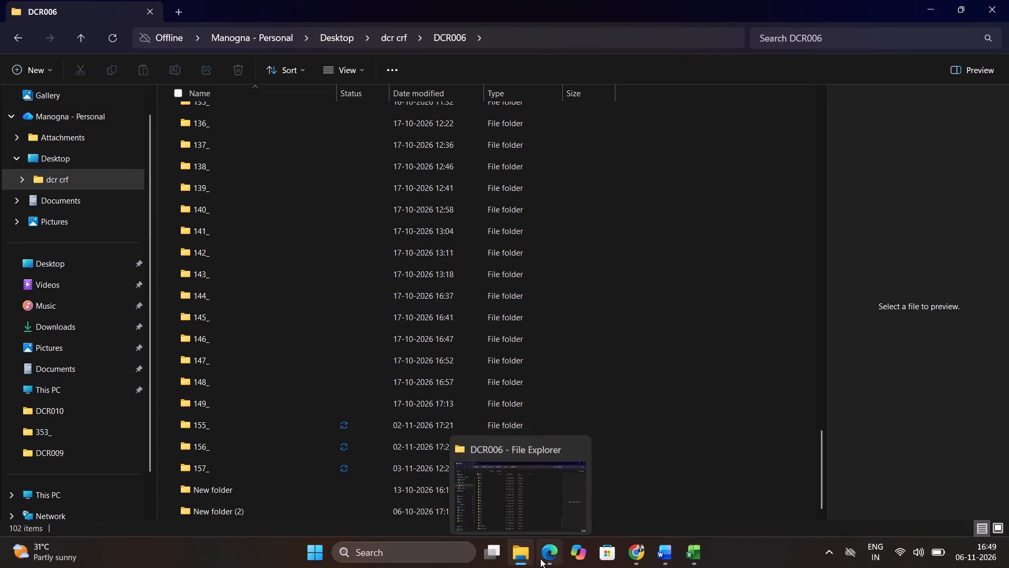
pyautogui.doubleClick(207, 491)
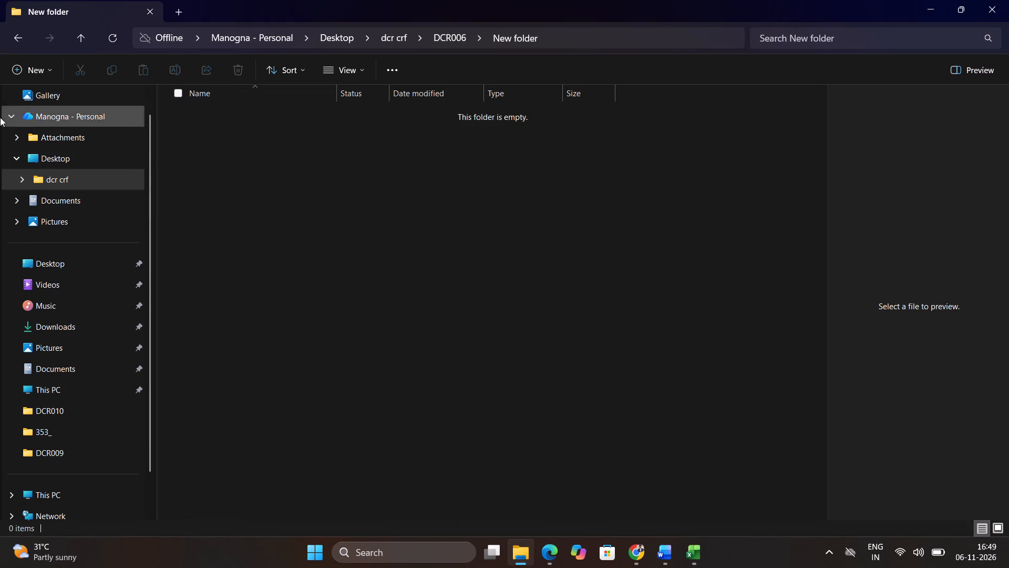
pyautogui.click(19, 40)
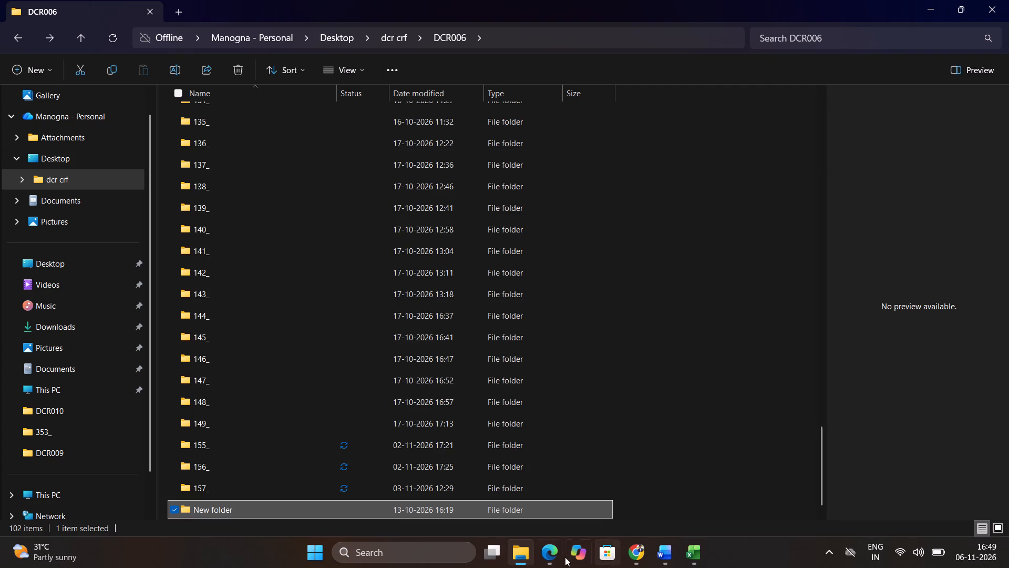
pyautogui.click(542, 549)
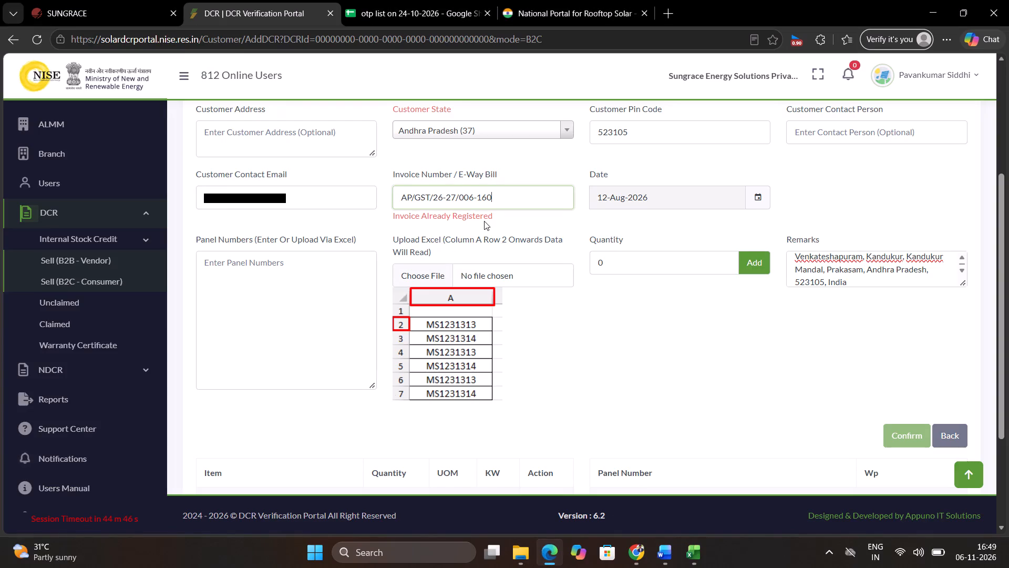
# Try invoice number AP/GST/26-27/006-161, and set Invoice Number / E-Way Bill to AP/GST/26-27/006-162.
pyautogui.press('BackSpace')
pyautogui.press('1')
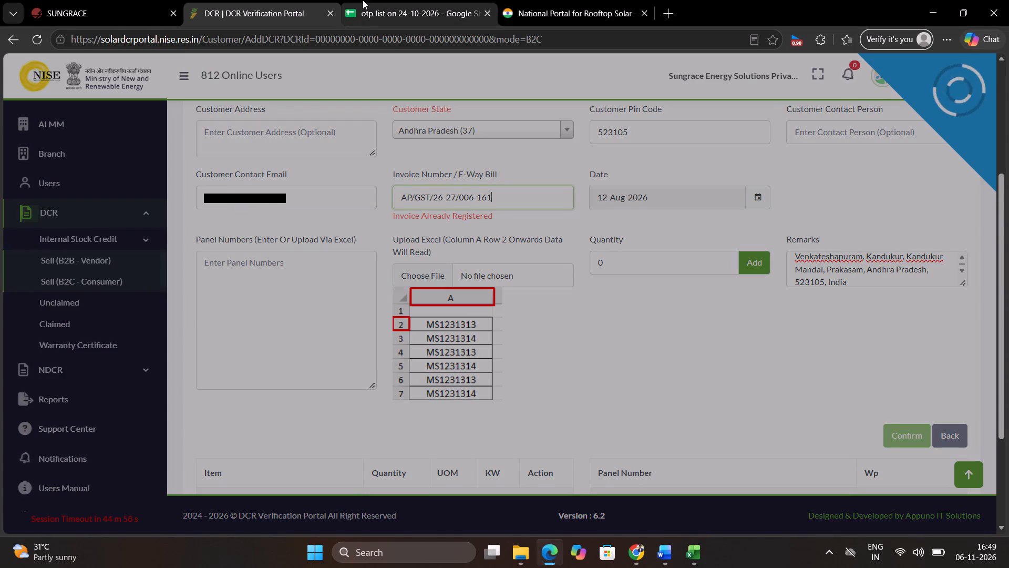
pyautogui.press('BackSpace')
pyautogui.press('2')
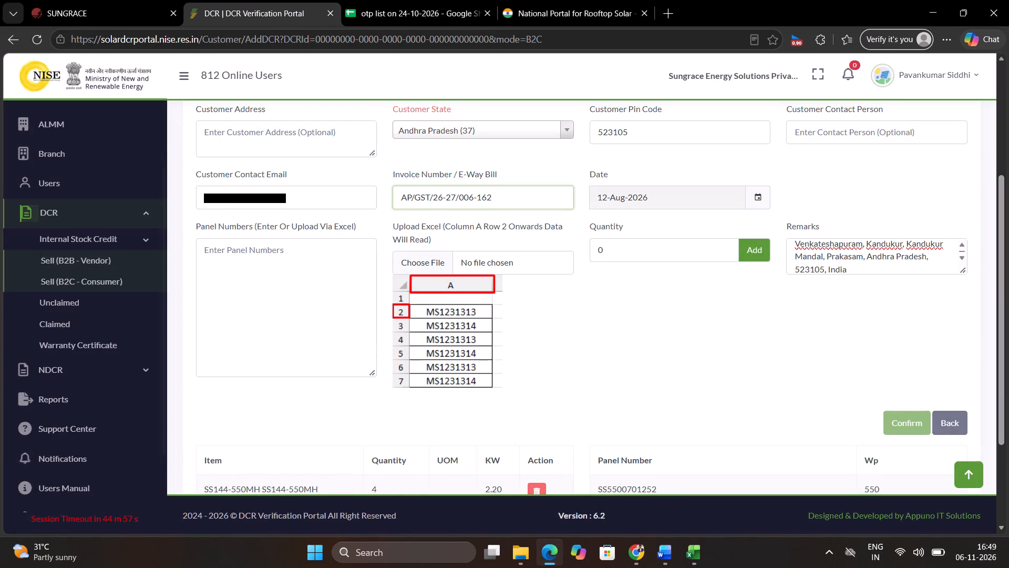
# In File Explorer, rename the empty New folder inside DCR006 as 162 and open it.
pyautogui.click(520, 552)
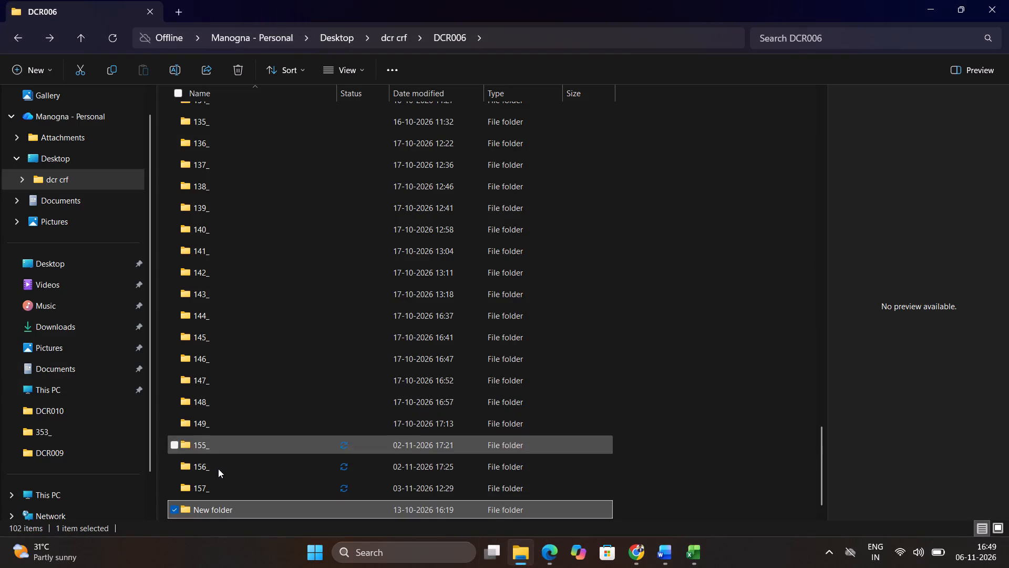
pyautogui.doubleClick(262, 519)
pyautogui.doubleClick(250, 518)
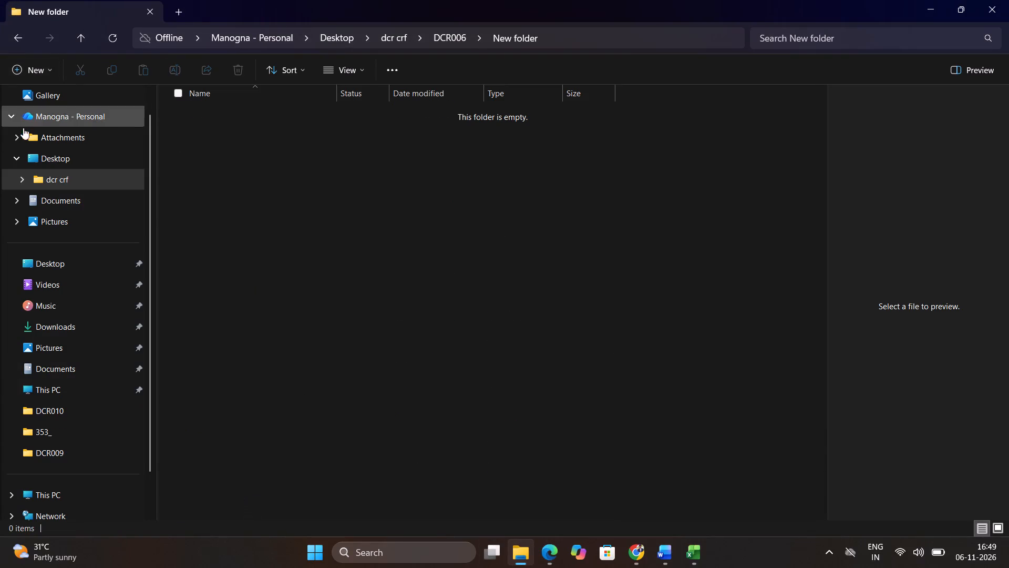
pyautogui.click(8, 34)
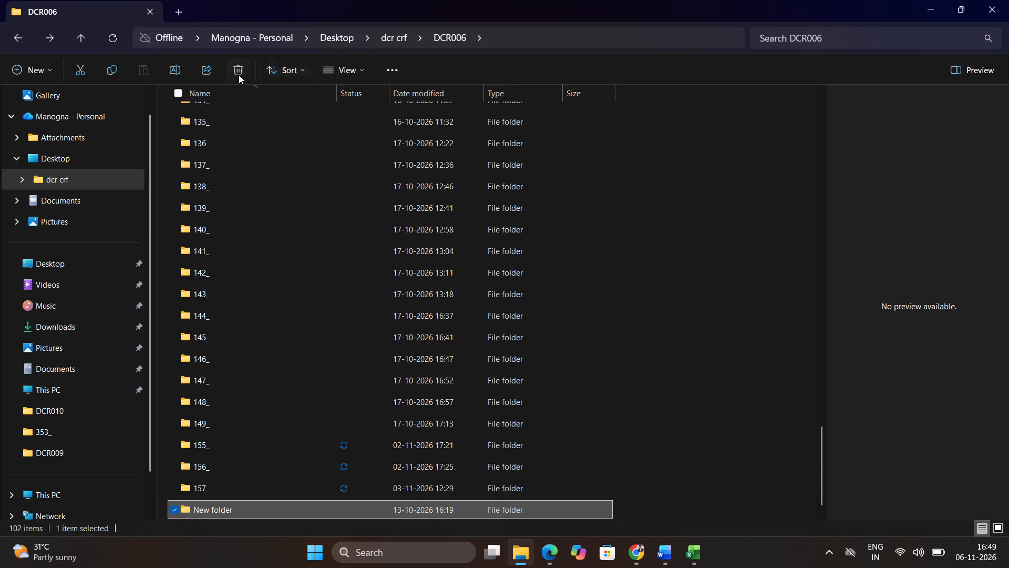
pyautogui.click(171, 70)
pyautogui.press('BackSpace')
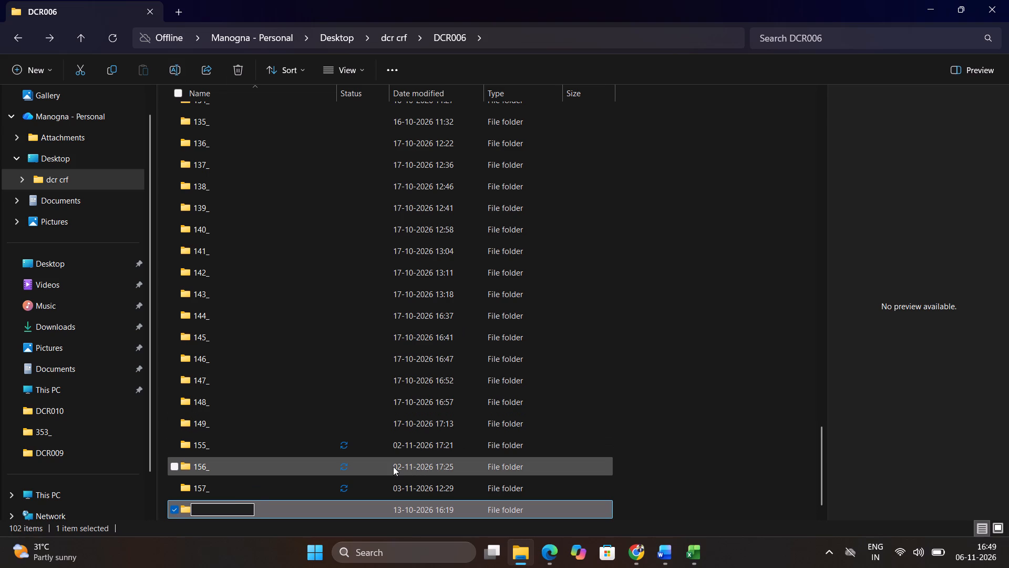
pyautogui.press('2')
pyautogui.press('BackSpace')
pyautogui.write('162')
pyautogui.press('Return')
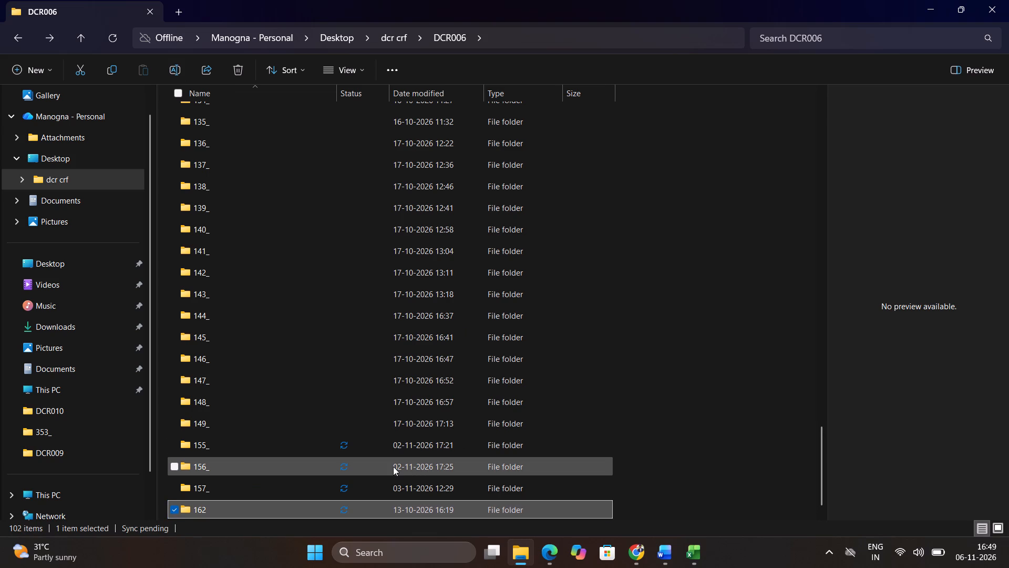
pyautogui.click(300, 519)
pyautogui.tripleClick(301, 511)
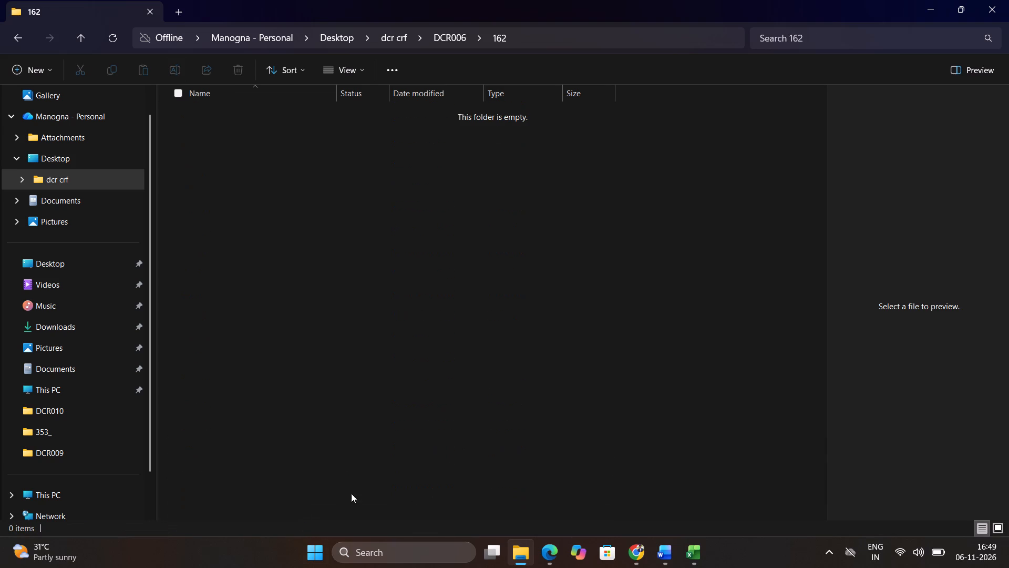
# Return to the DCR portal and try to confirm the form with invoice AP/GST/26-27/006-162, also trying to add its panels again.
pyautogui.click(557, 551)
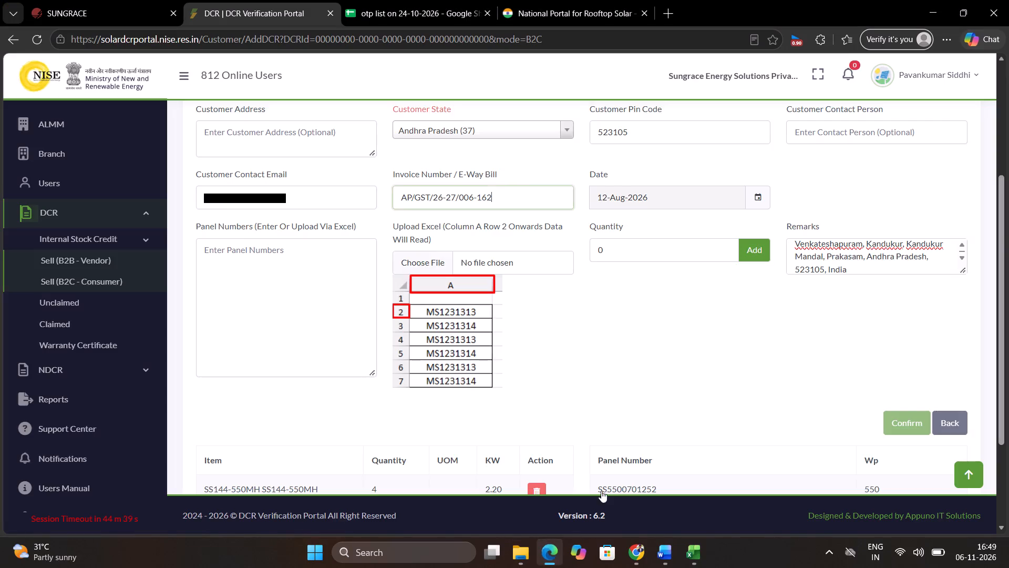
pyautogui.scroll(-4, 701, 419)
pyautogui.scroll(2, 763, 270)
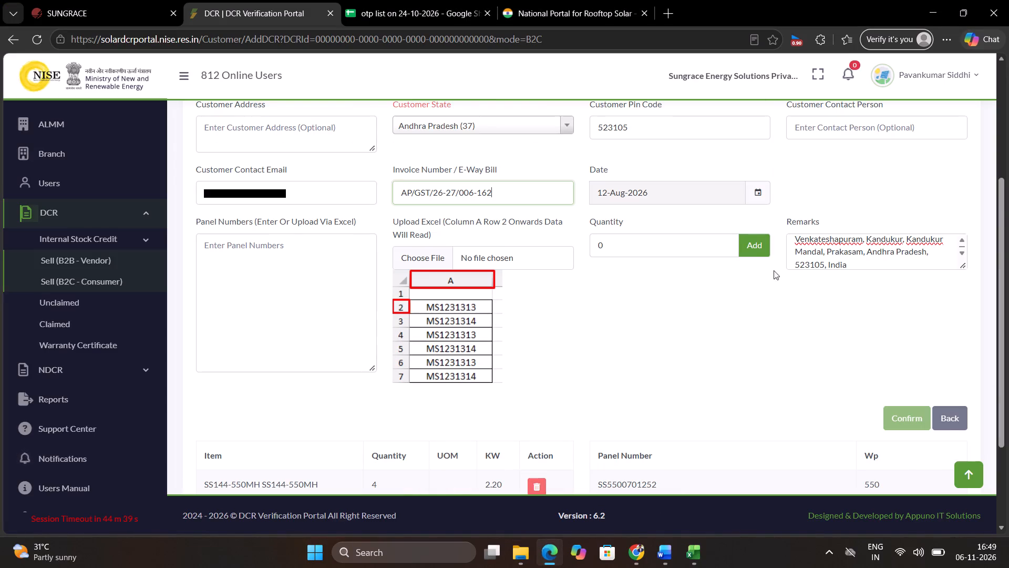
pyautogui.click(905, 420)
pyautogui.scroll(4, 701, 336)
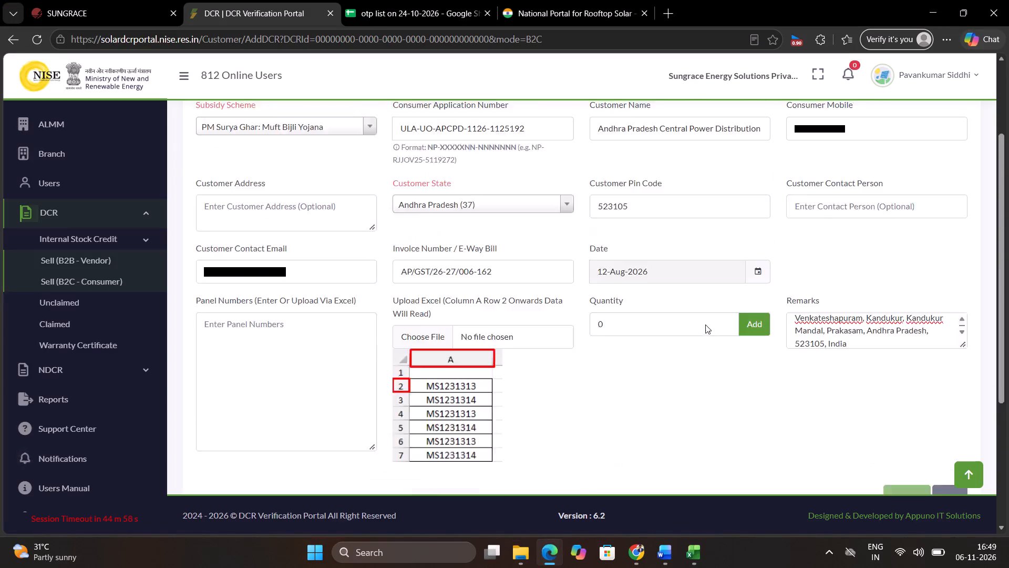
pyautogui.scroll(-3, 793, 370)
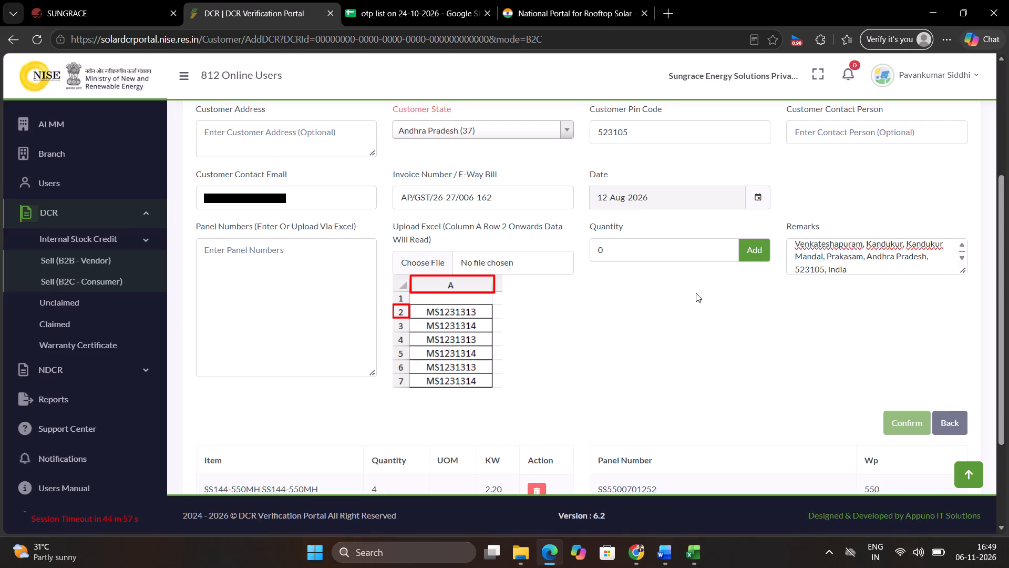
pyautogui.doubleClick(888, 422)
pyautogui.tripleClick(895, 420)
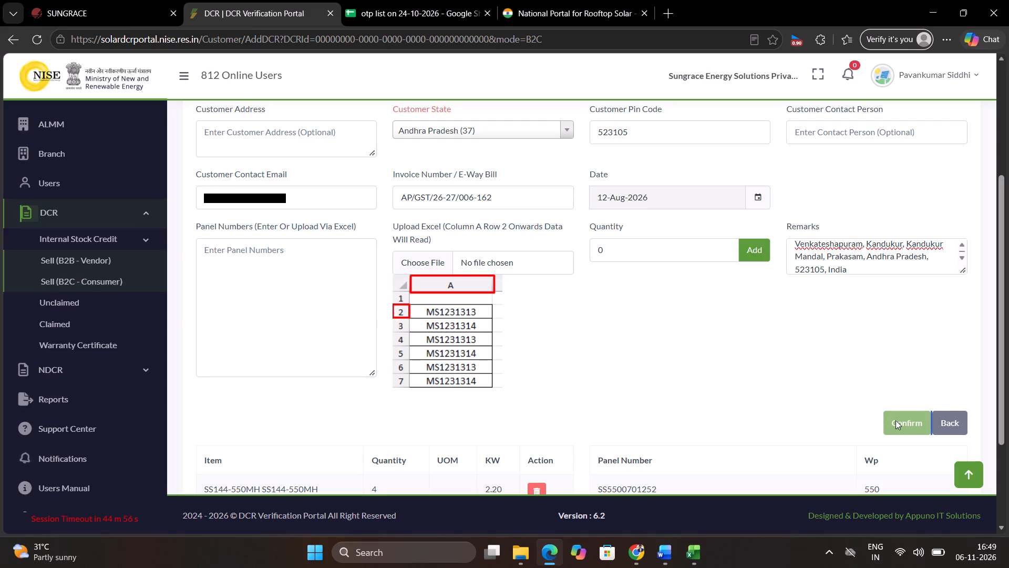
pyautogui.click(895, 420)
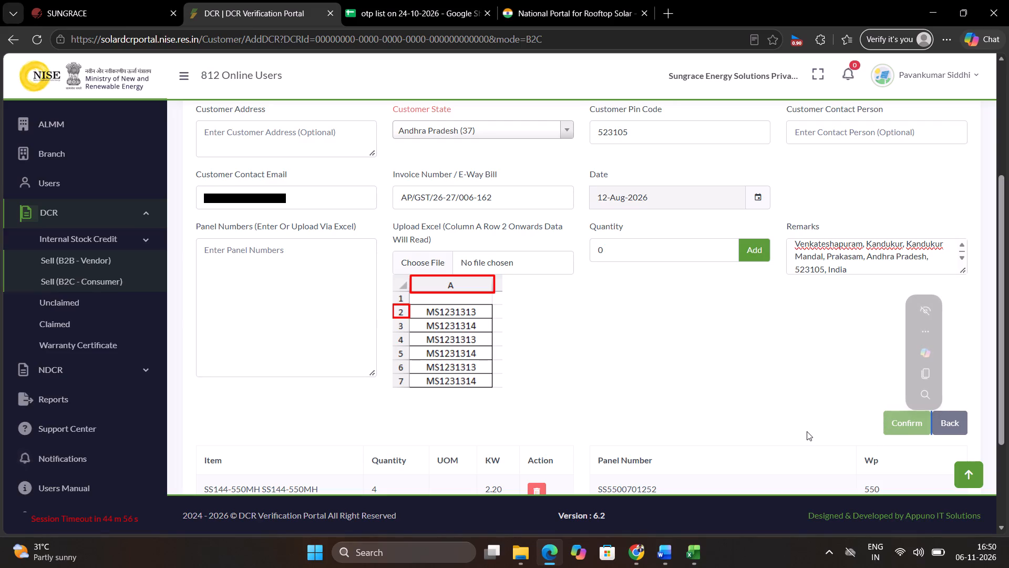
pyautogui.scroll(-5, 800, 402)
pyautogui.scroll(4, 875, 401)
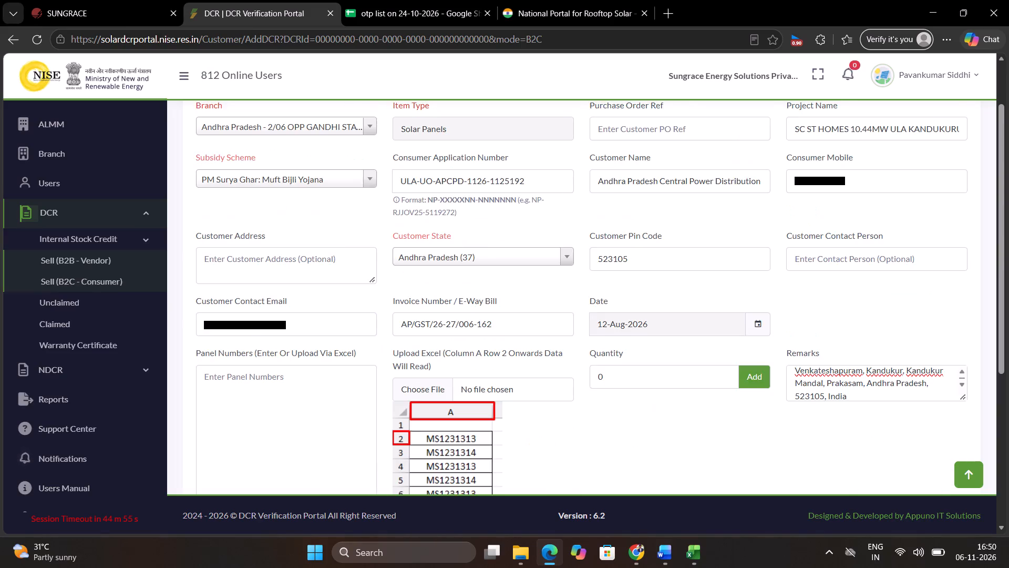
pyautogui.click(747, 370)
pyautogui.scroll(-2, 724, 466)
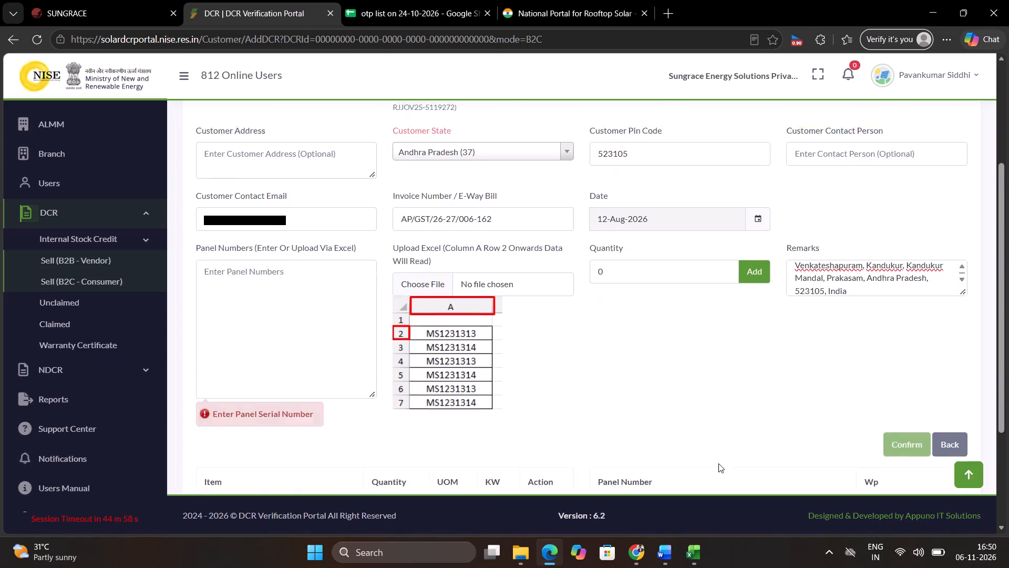
# Leave the unconfirmed form and start a new Issue to Consumer (B2C) form from the B2C sales list.
pyautogui.scroll(-1, 718, 463)
pyautogui.click(955, 351)
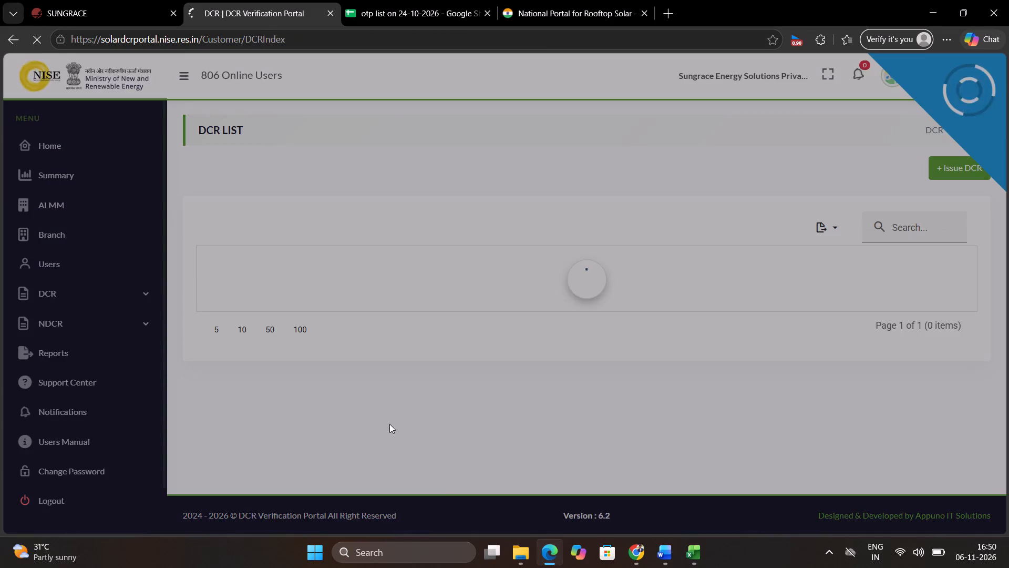
pyautogui.click(962, 163)
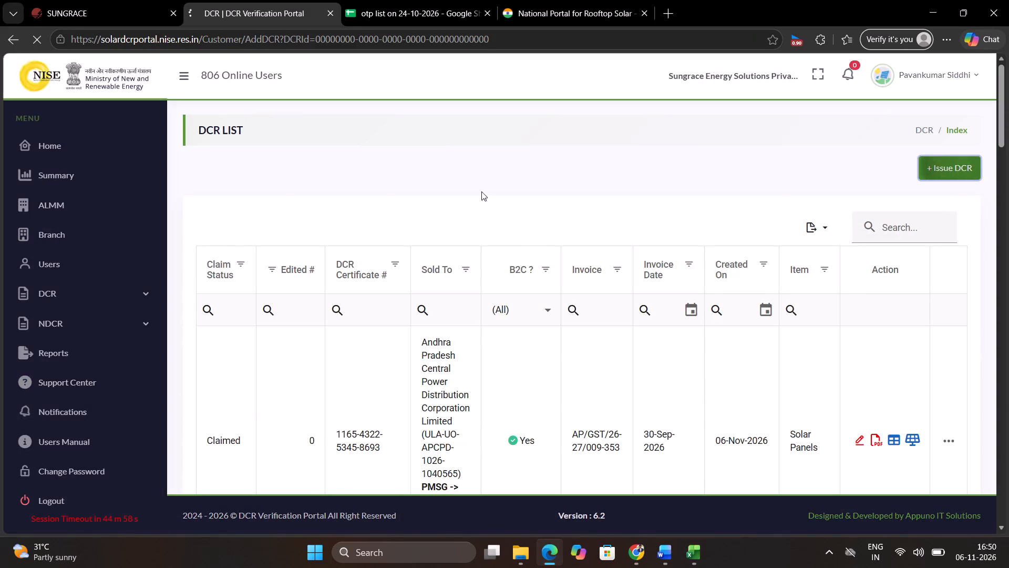
pyautogui.click(275, 185)
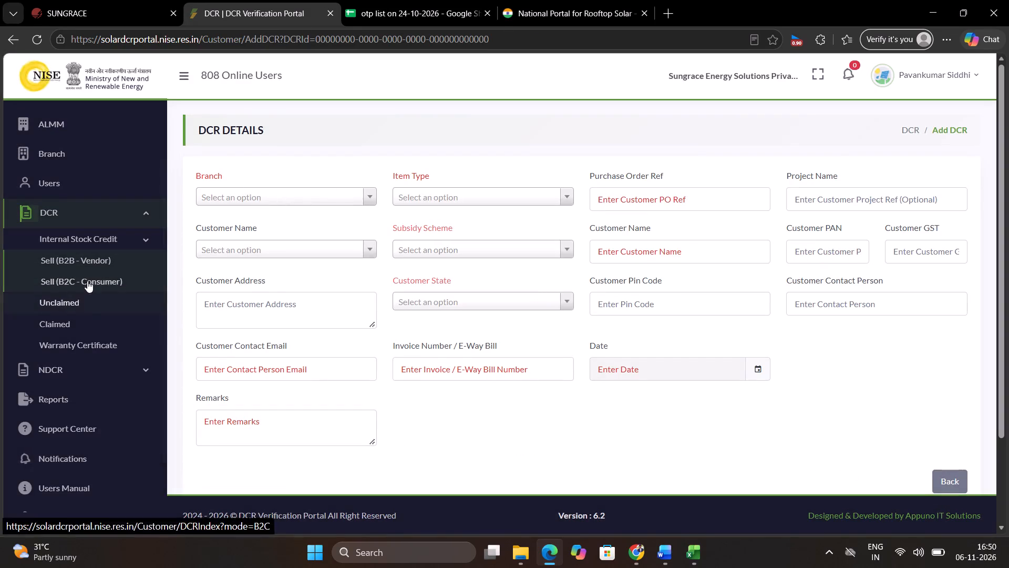
pyautogui.click(87, 281)
pyautogui.click(918, 166)
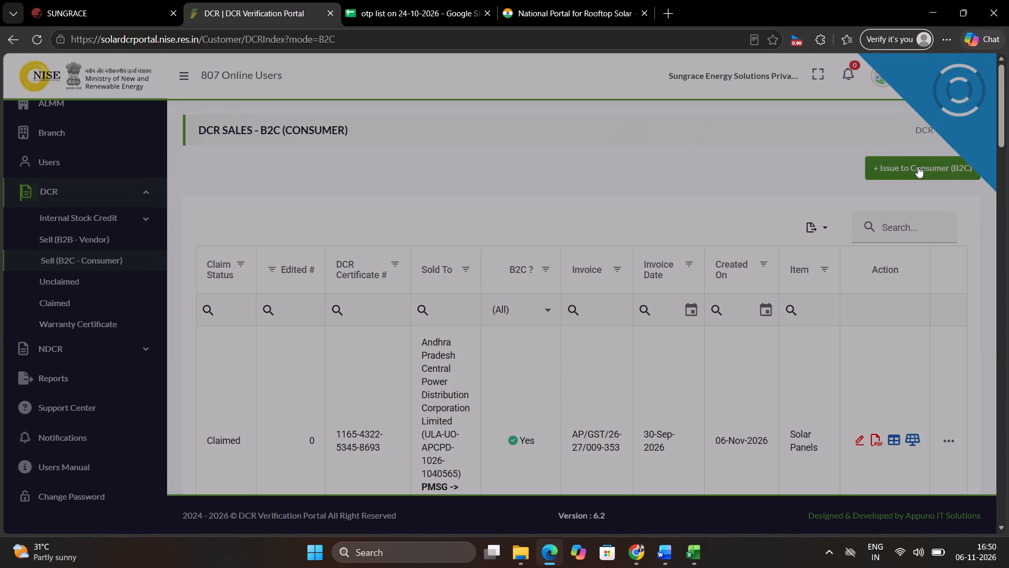
# Set the new form's Branch to Andhra Pradesh, Item Type to Solar Panels, Subsidy Scheme to PM Surya Ghar: Muft Bijli Yojana, and Customer State to Andhra Pradesh (37).
pyautogui.doubleClick(327, 198)
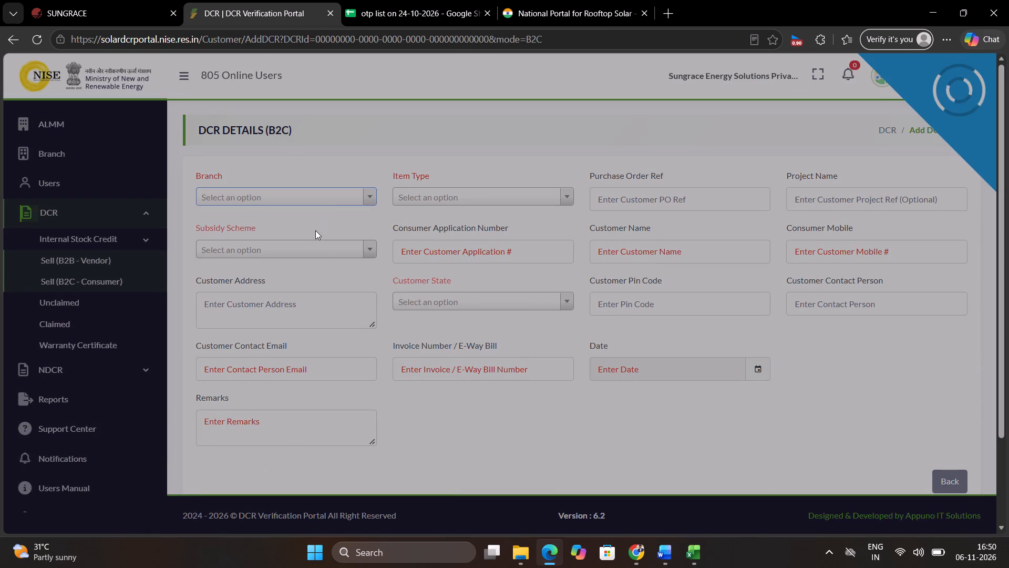
pyautogui.click(355, 195)
pyautogui.click(325, 256)
pyautogui.click(498, 204)
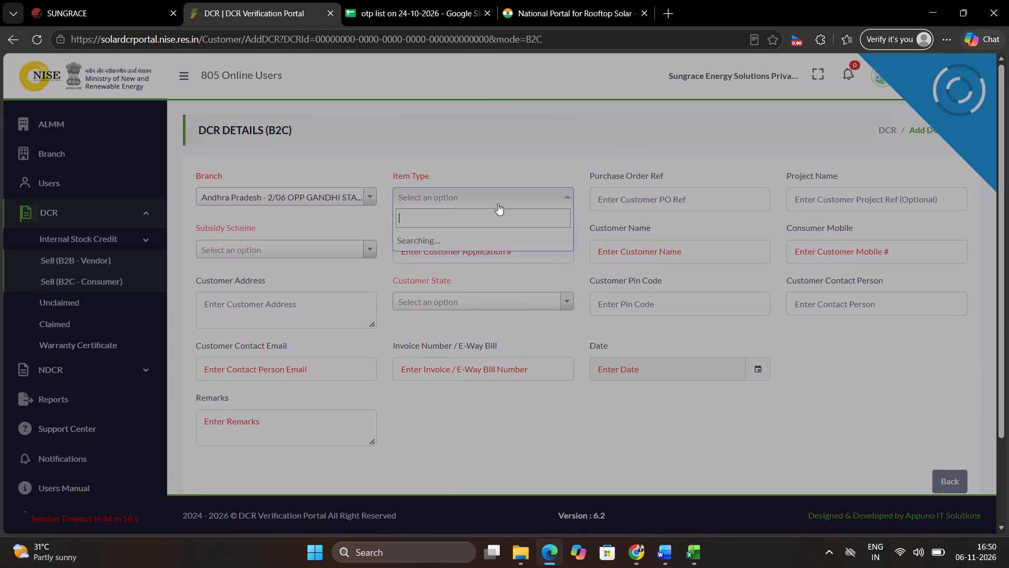
pyautogui.click(476, 240)
pyautogui.click(445, 251)
pyautogui.click(308, 259)
pyautogui.click(321, 246)
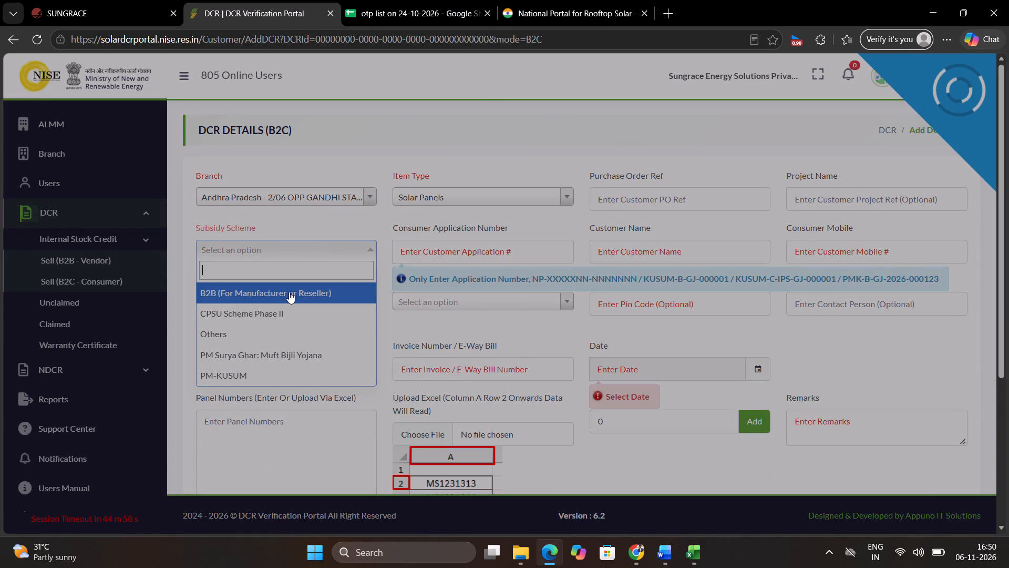
pyautogui.click(289, 292)
pyautogui.click(318, 250)
pyautogui.click(310, 354)
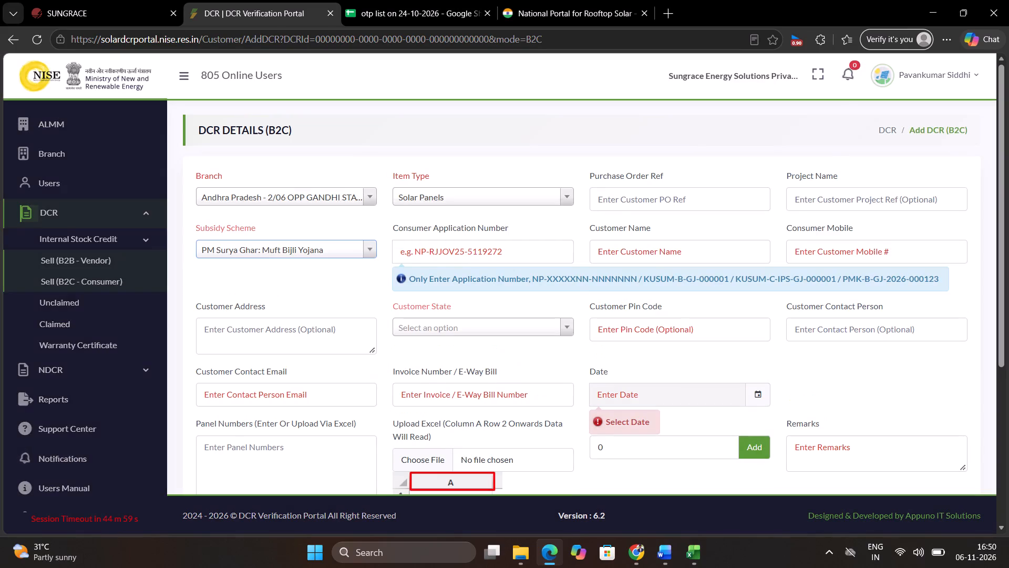
pyautogui.click(435, 333)
pyautogui.click(438, 419)
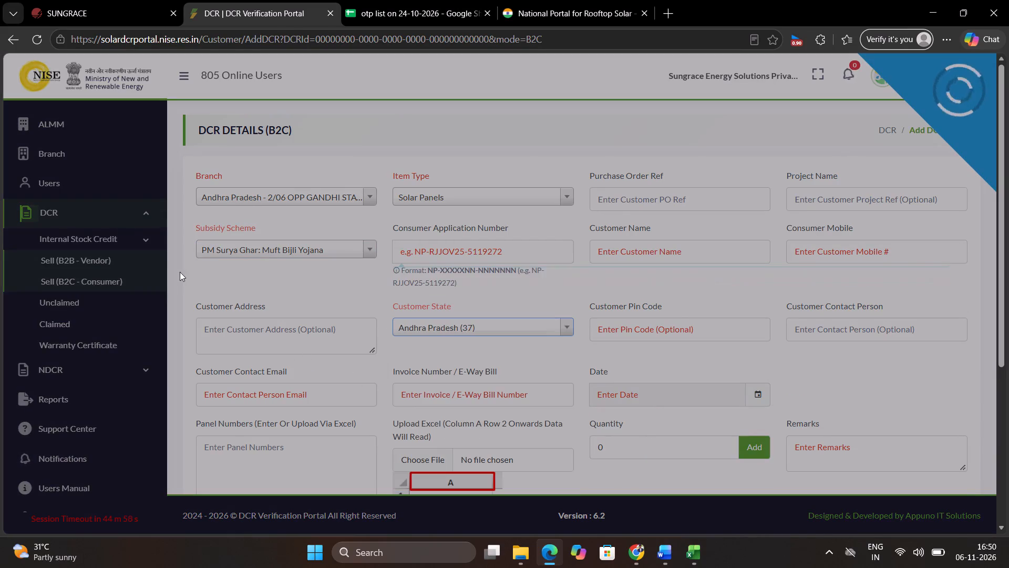
# Copy the ULA number from the SUNGRACE Quick Copy Details into the DCR form's Consumer Application Number.
pyautogui.click(91, 14)
pyautogui.click(645, 182)
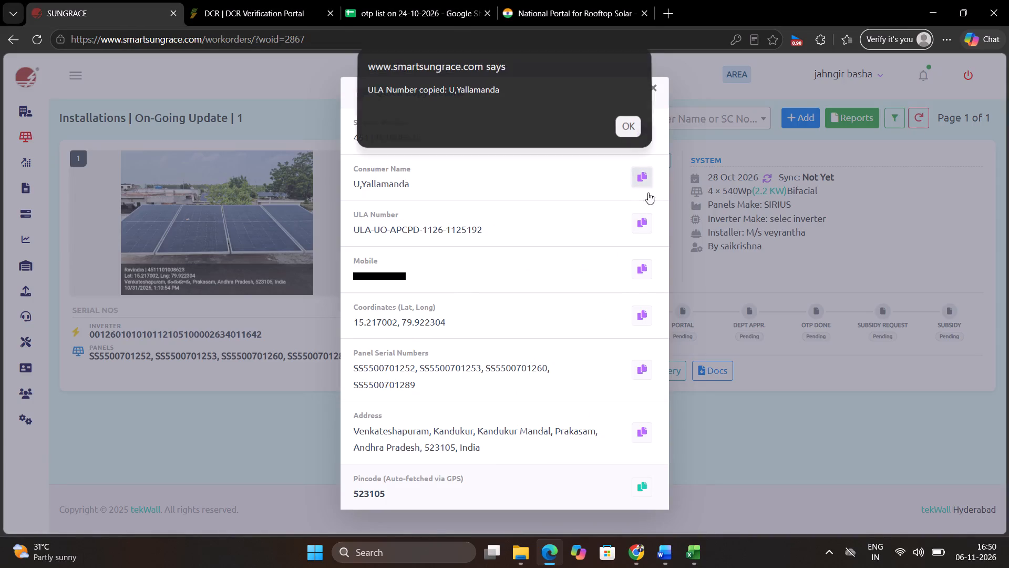
pyautogui.click(650, 224)
pyautogui.click(621, 130)
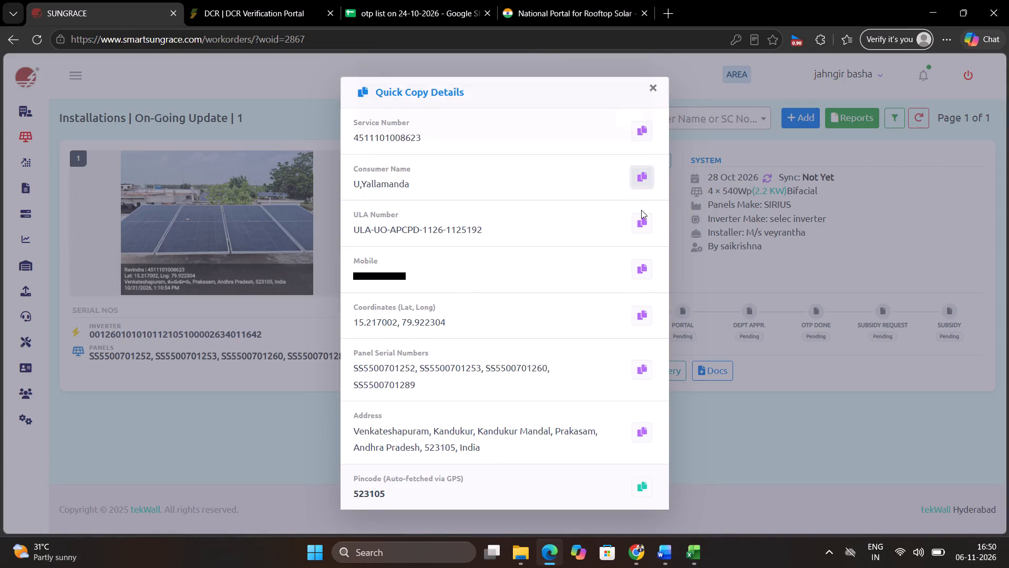
pyautogui.click(636, 222)
pyautogui.click(629, 138)
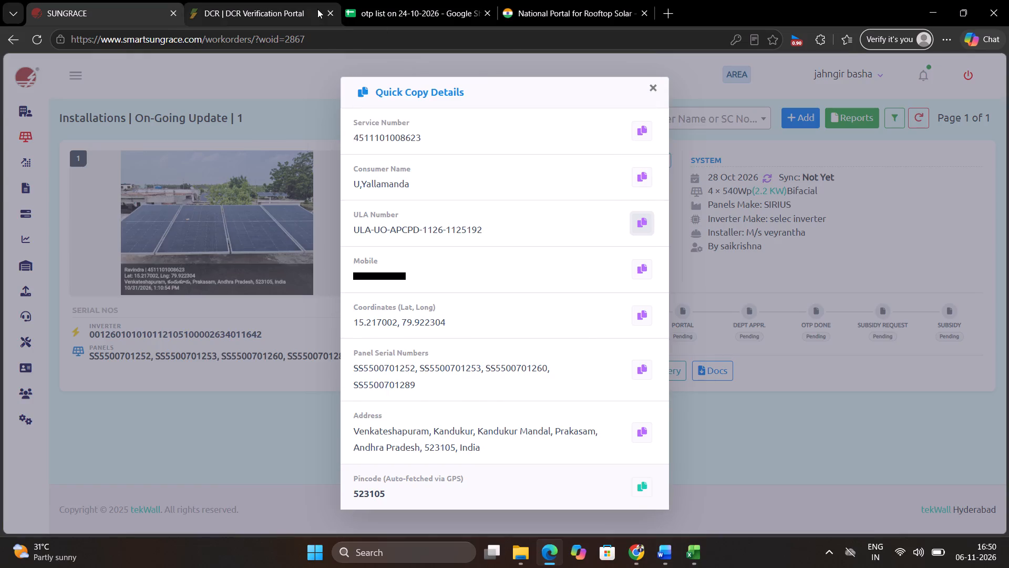
pyautogui.click(317, 9)
pyautogui.click(479, 256)
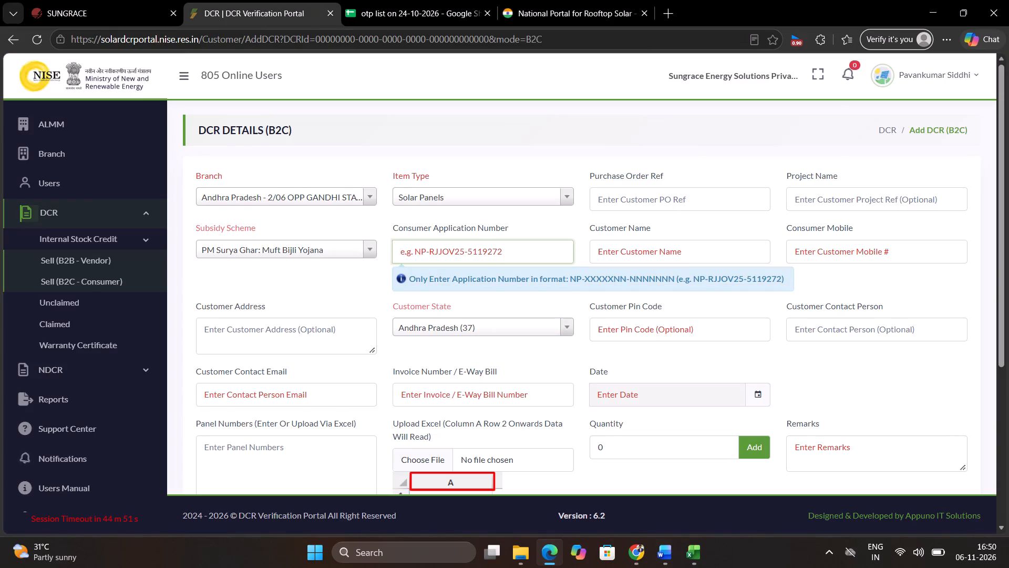
pyautogui.hotkey('ctrl', 'v')
# Copy the panel serial numbers from SUNGRACE into the DCR form's Panel Numbers.
pyautogui.click(53, 0)
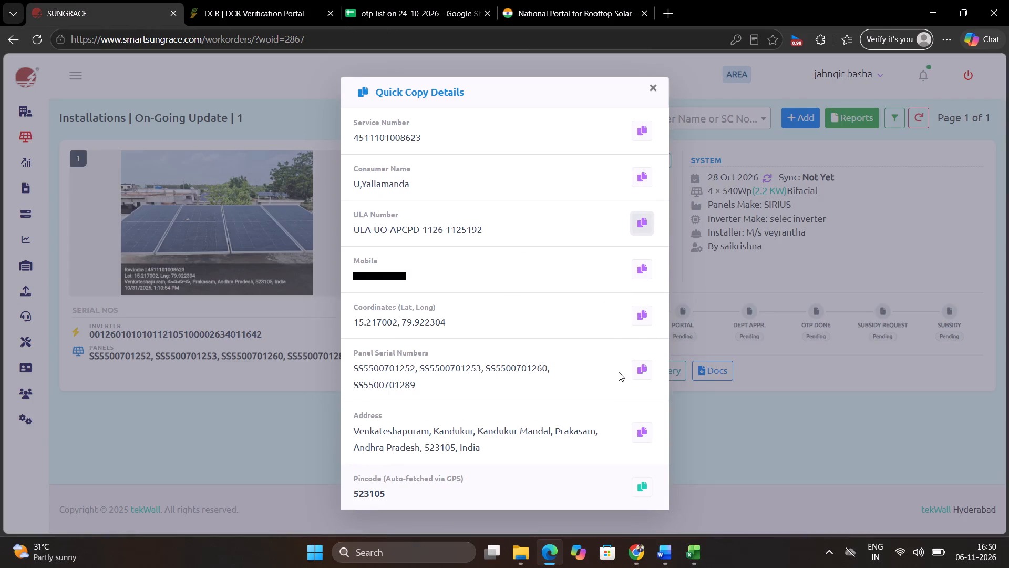
pyautogui.doubleClick(635, 369)
pyautogui.click(634, 137)
pyautogui.click(272, 2)
pyautogui.click(312, 447)
pyautogui.hotkey('ctrl', 'v')
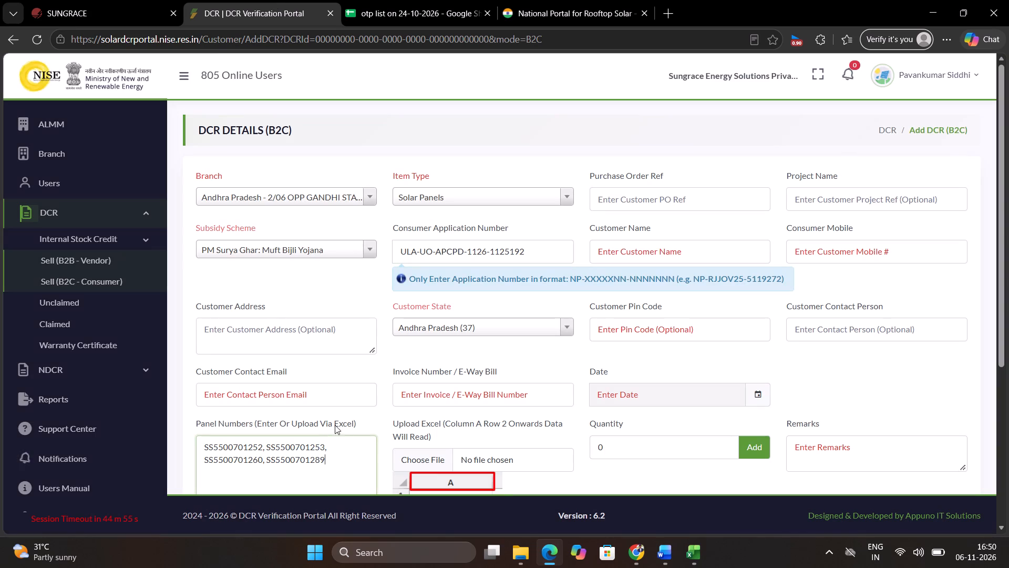
# Remove the commas between the four panel numbers and place each number on its own line.
pyautogui.click(264, 449)
pyautogui.press('BackSpace')
pyautogui.press('Return')
pyautogui.click(262, 459)
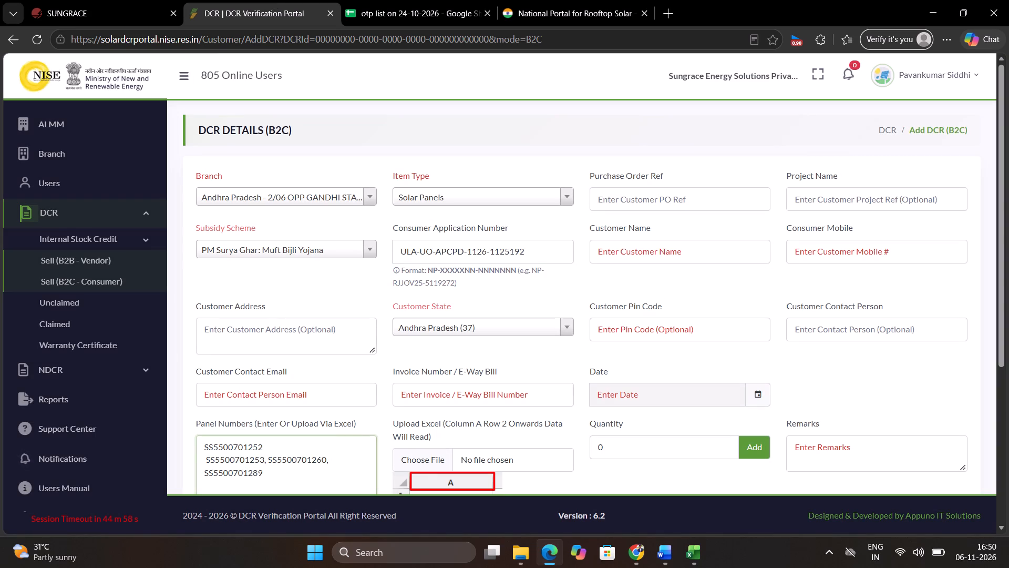
pyautogui.press('Right')
pyautogui.press('BackSpace')
pyautogui.press('Return')
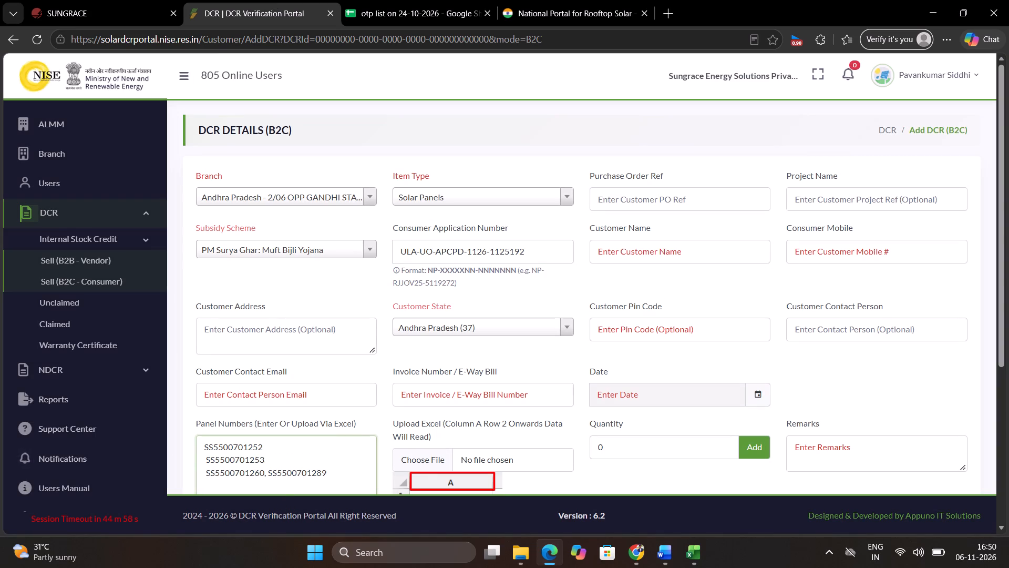
pyautogui.click(265, 471)
pyautogui.press('Right')
pyautogui.press('BackSpace')
pyautogui.press('Return')
# Set the panel Quantity to 4.
pyautogui.click(619, 441)
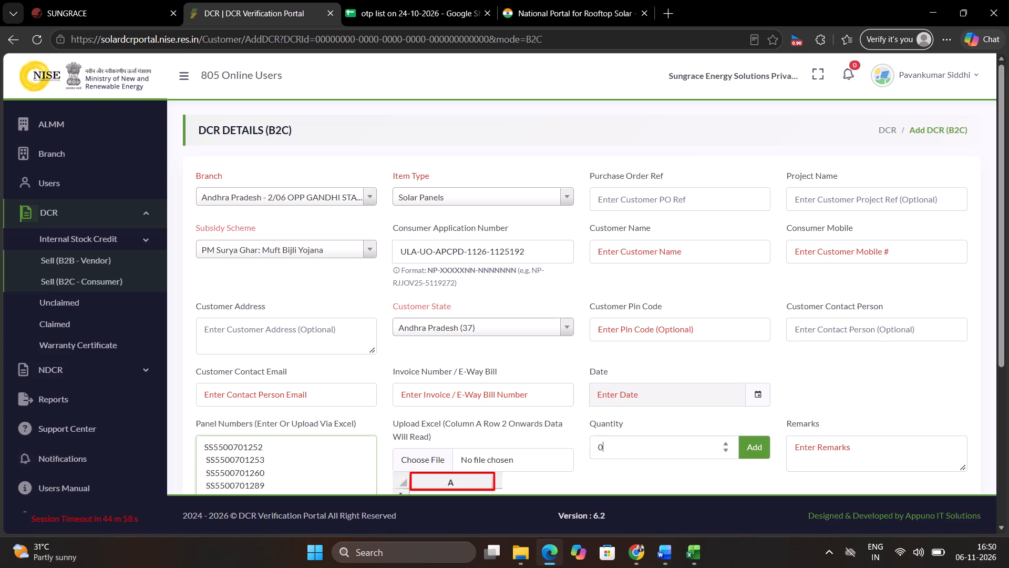
pyautogui.scroll(4, 619, 441)
# Set the invoice Date to 12-Aug-2026 and add the listed panels to the form.
pyautogui.click(662, 385)
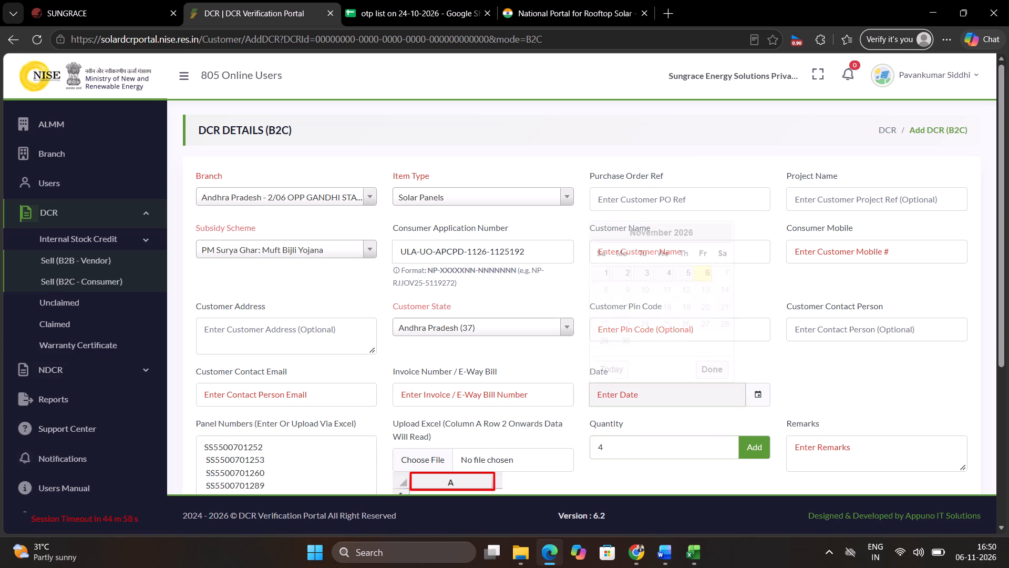
pyautogui.click(609, 245)
pyautogui.click(609, 238)
pyautogui.doubleClick(609, 235)
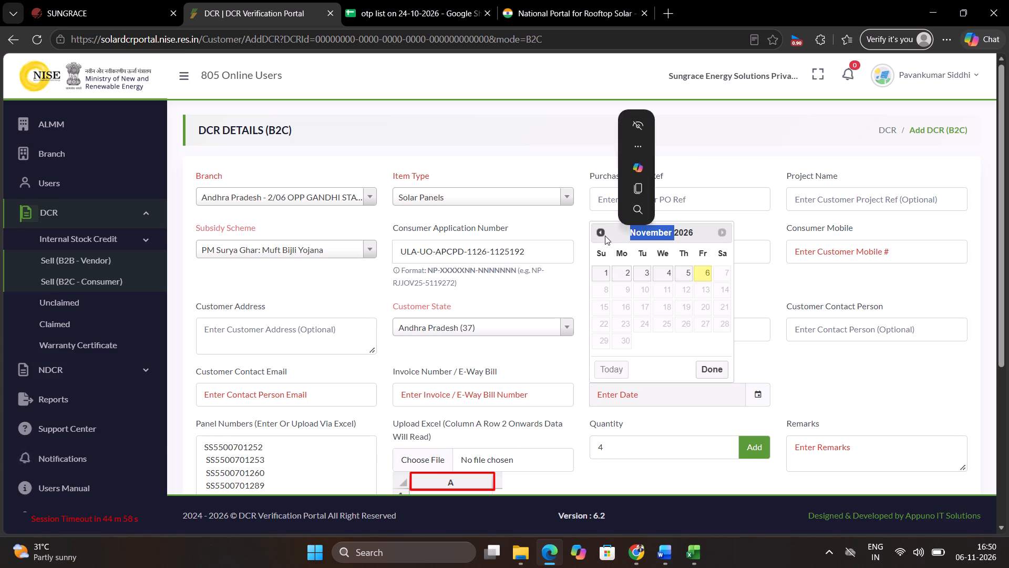
pyautogui.doubleClick(605, 236)
pyautogui.click(601, 240)
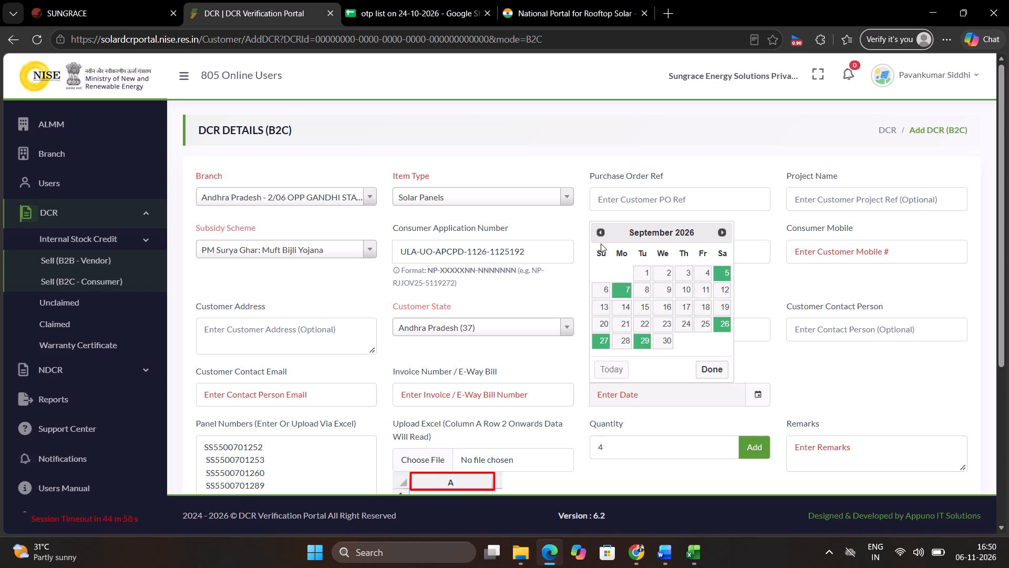
pyautogui.click(601, 242)
pyautogui.click(601, 237)
pyautogui.moveTo(665, 303); pyautogui.dragTo(666, 308)
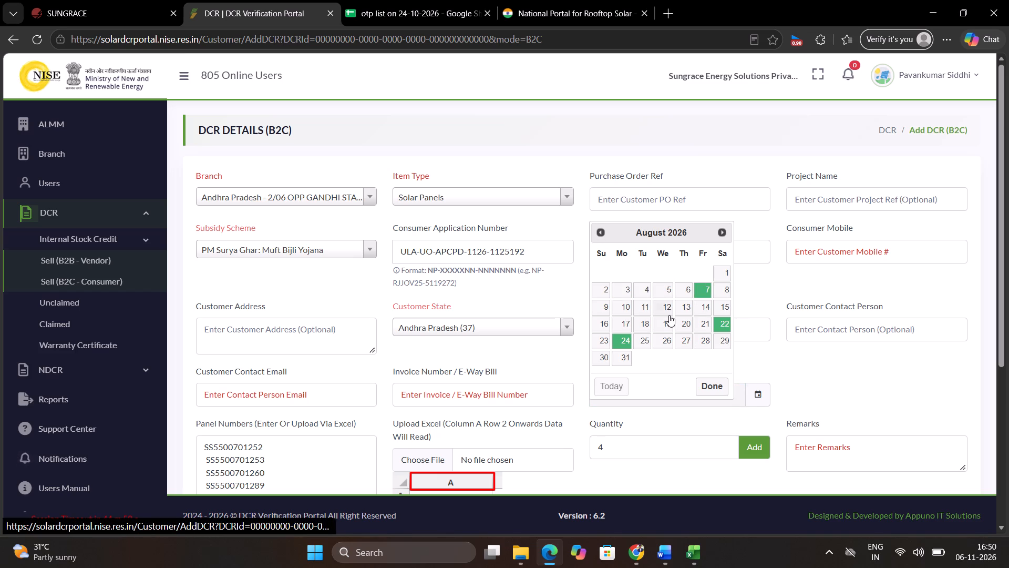
pyautogui.click(669, 315)
pyautogui.click(755, 449)
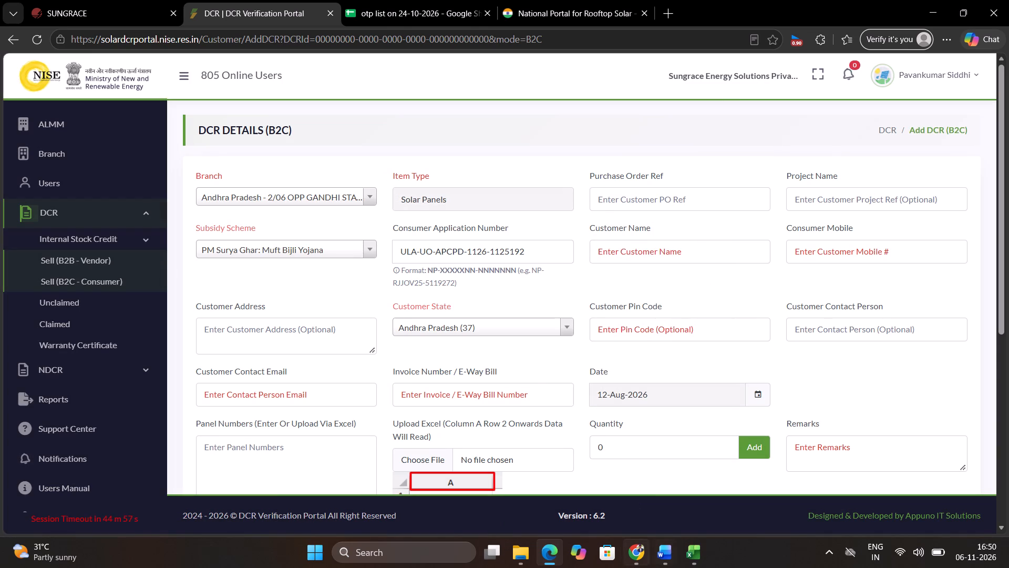
# Copy prefix AP/GST/26-27/006- from the Word document into Invoice Number / E-Way Bill, try suffix 161, and set the number to AP/GST/26-27/006-162.
pyautogui.click(663, 559)
pyautogui.hotkey('ctrl', 'c')
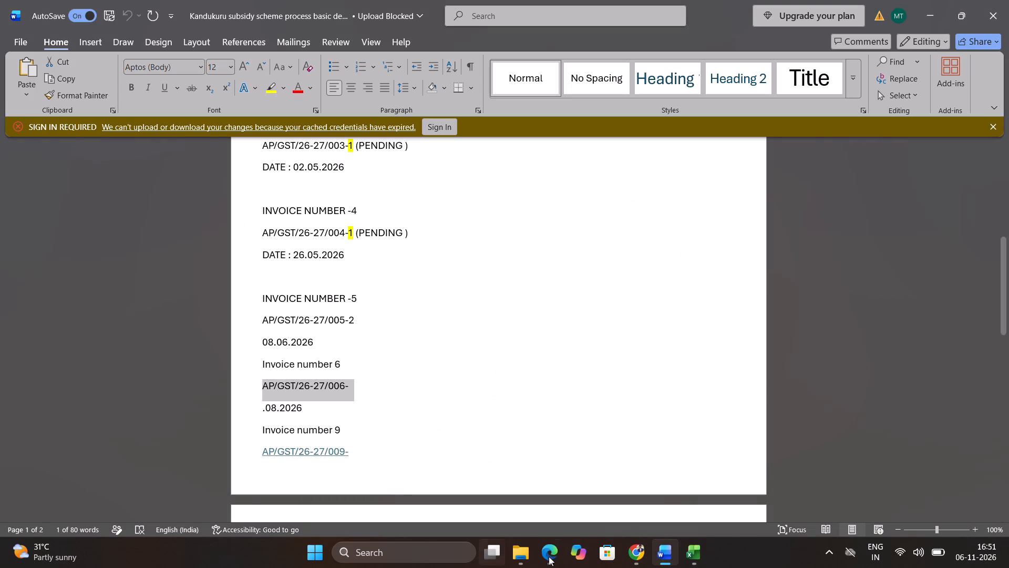
pyautogui.click(555, 551)
pyautogui.click(502, 392)
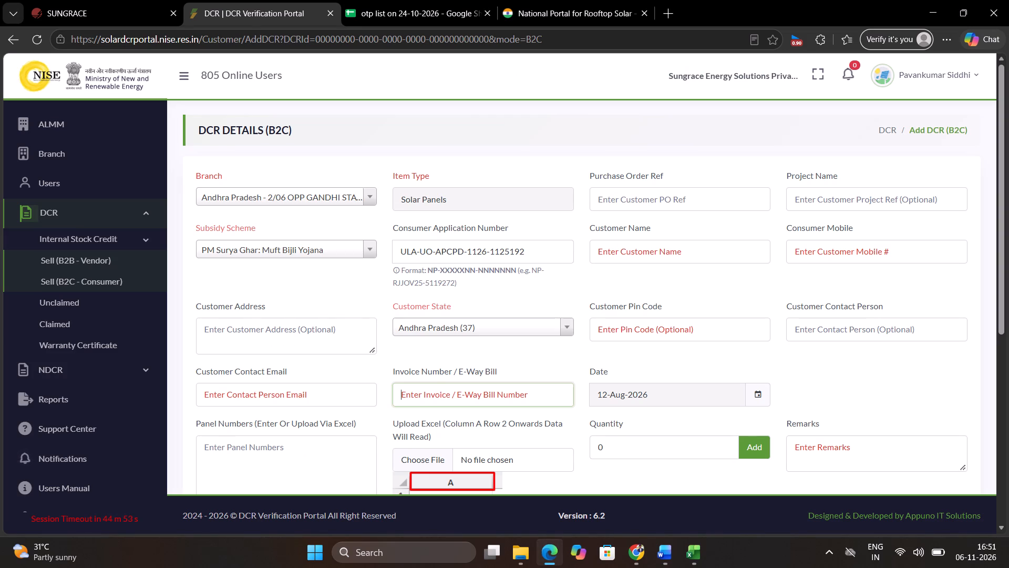
pyautogui.hotkey('ctrl', 'v')
pyautogui.write('161')
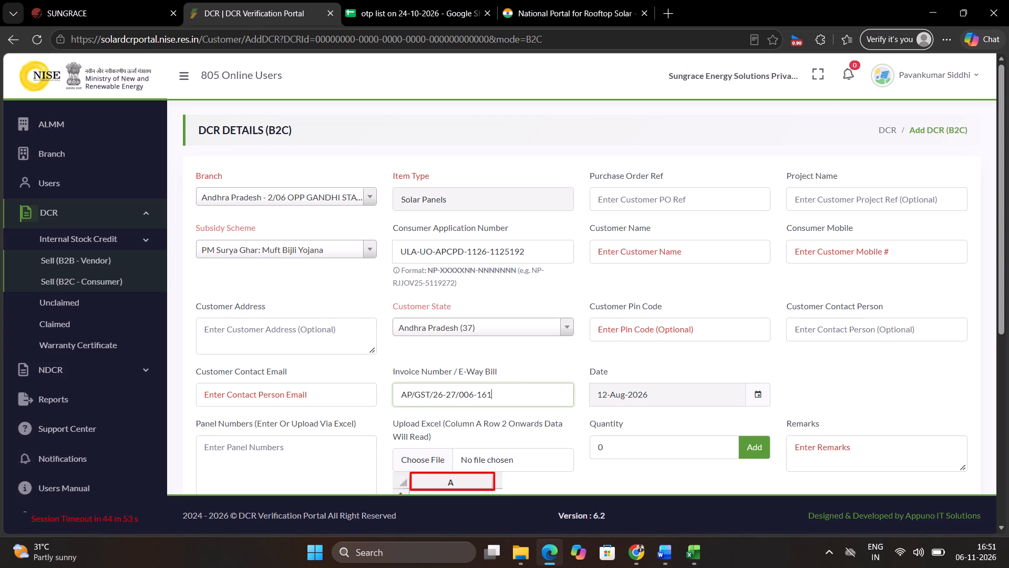
pyautogui.scroll(2, 536, 384)
pyautogui.click(629, 321)
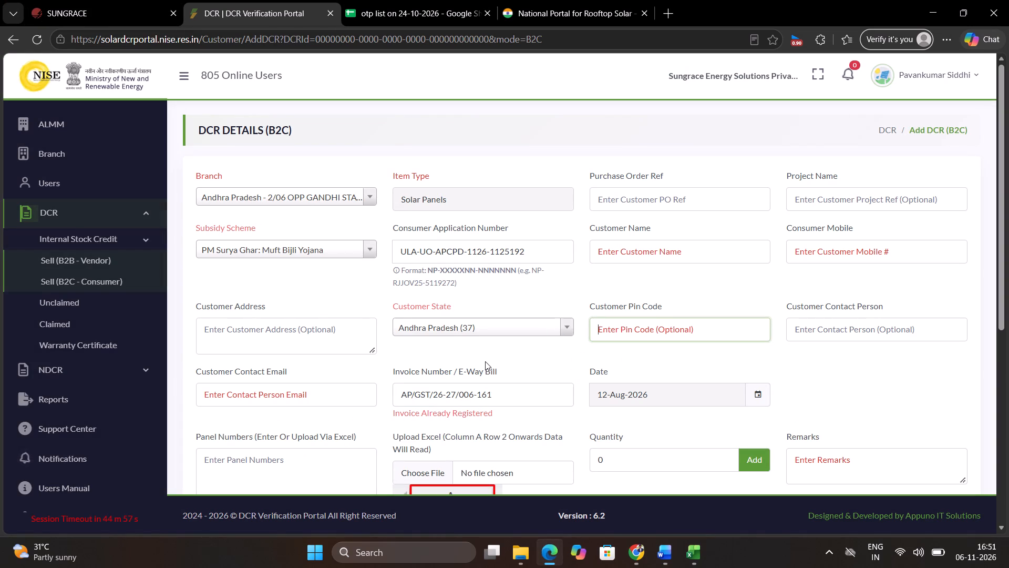
pyautogui.click(503, 394)
pyautogui.press('BackSpace')
pyautogui.press('Delete')
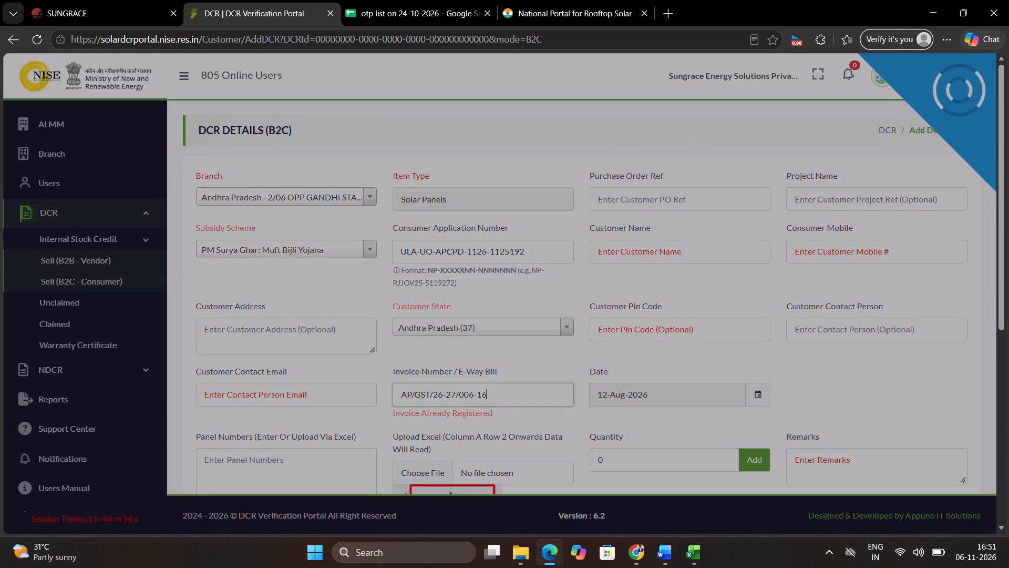
pyautogui.press('2')
pyautogui.click(82, 8)
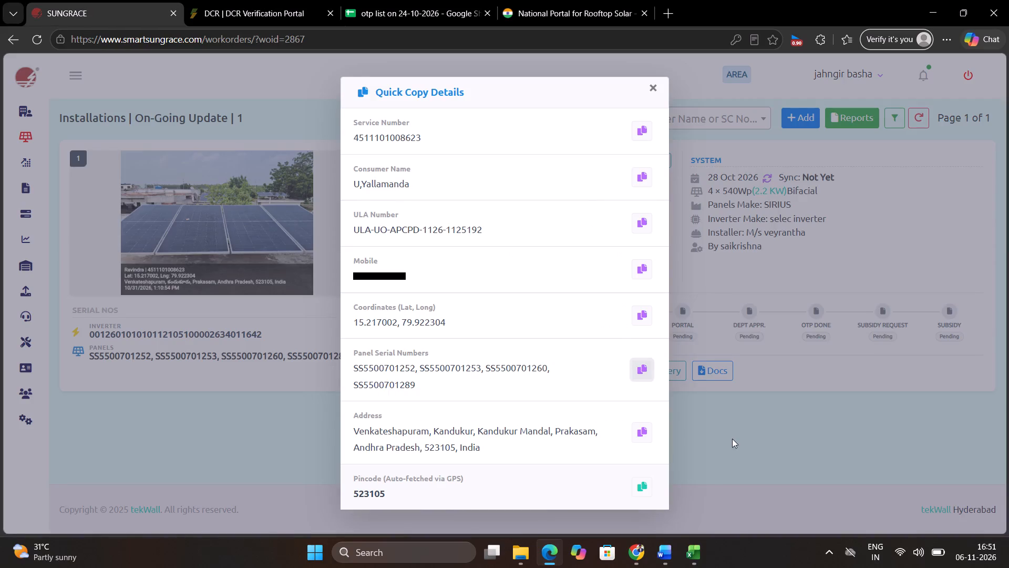
pyautogui.click(515, 556)
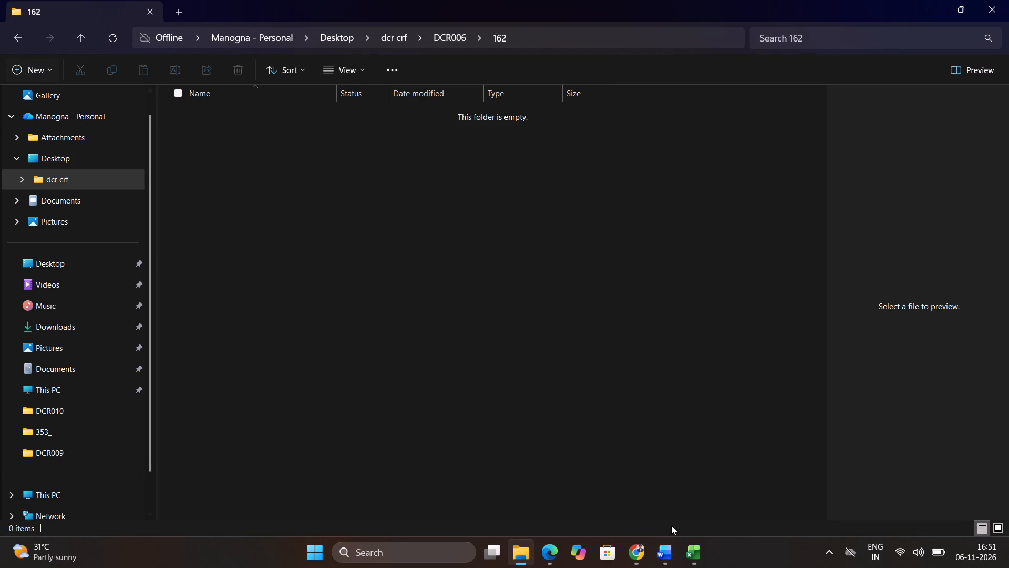
pyautogui.click(662, 556)
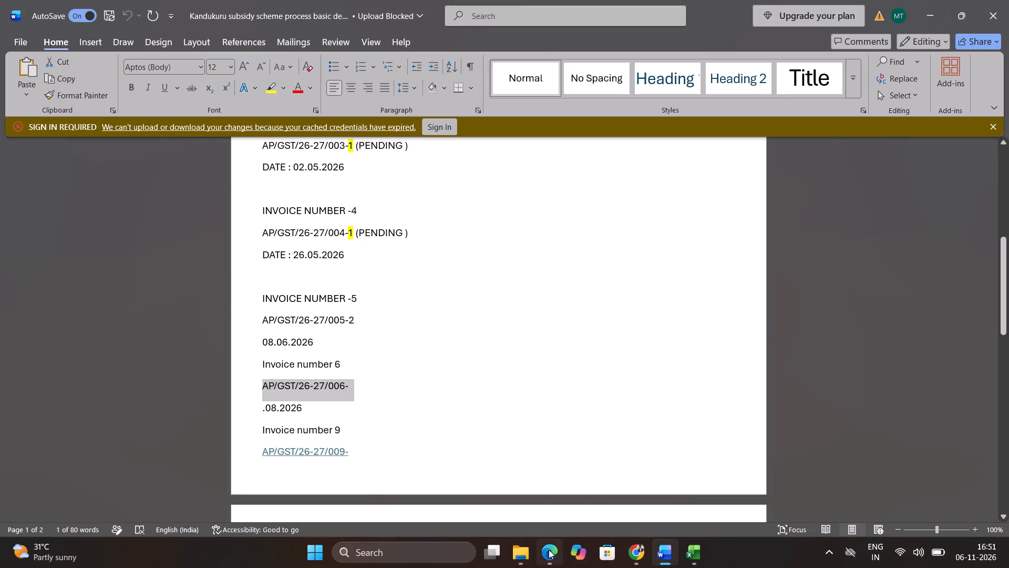
pyautogui.click(409, 364)
pyautogui.scroll(7, 411, 360)
pyautogui.scroll(5, 389, 309)
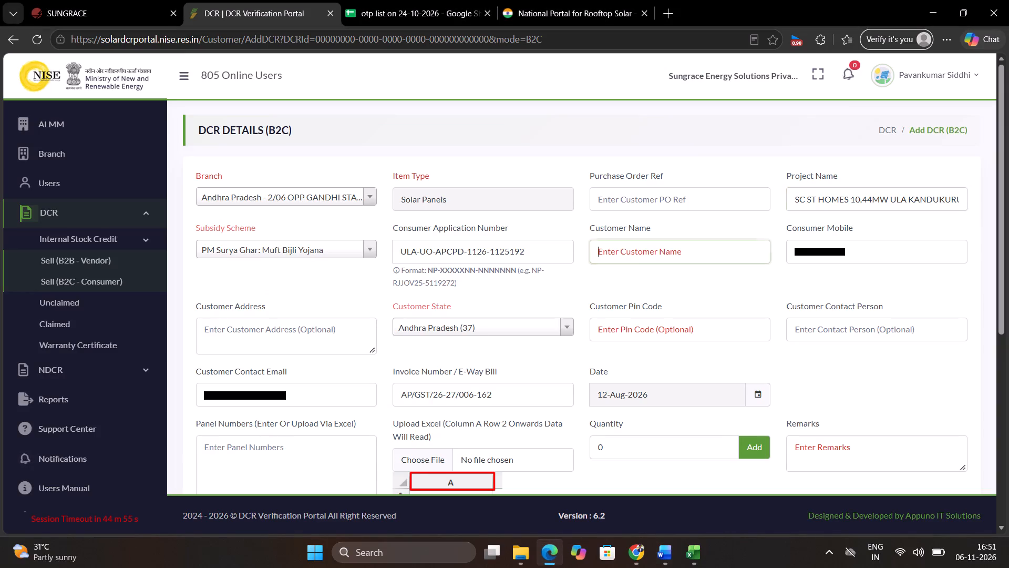
pyautogui.hotkey('ctrl', 'v')
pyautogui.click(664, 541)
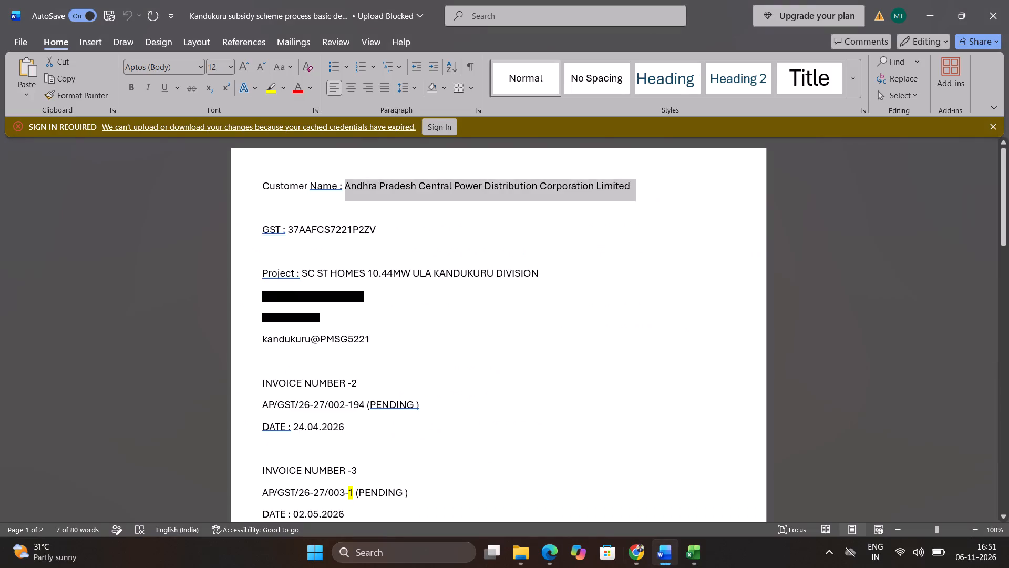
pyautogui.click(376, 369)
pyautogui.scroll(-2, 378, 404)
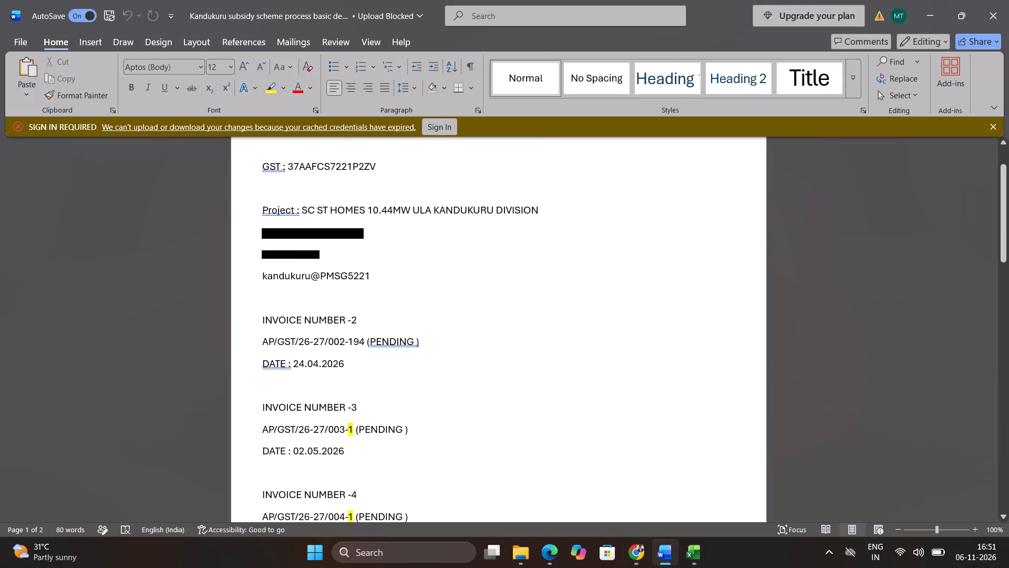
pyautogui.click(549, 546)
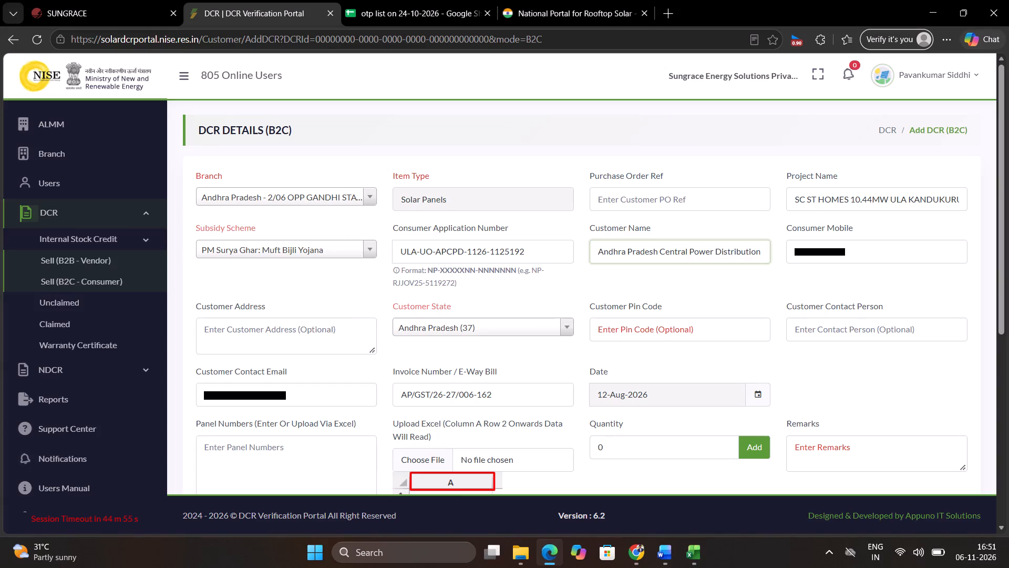
# Copy the consumer's address from SUNGRACE Quick Copy Details into the DCR form's Remarks.
pyautogui.click(76, 5)
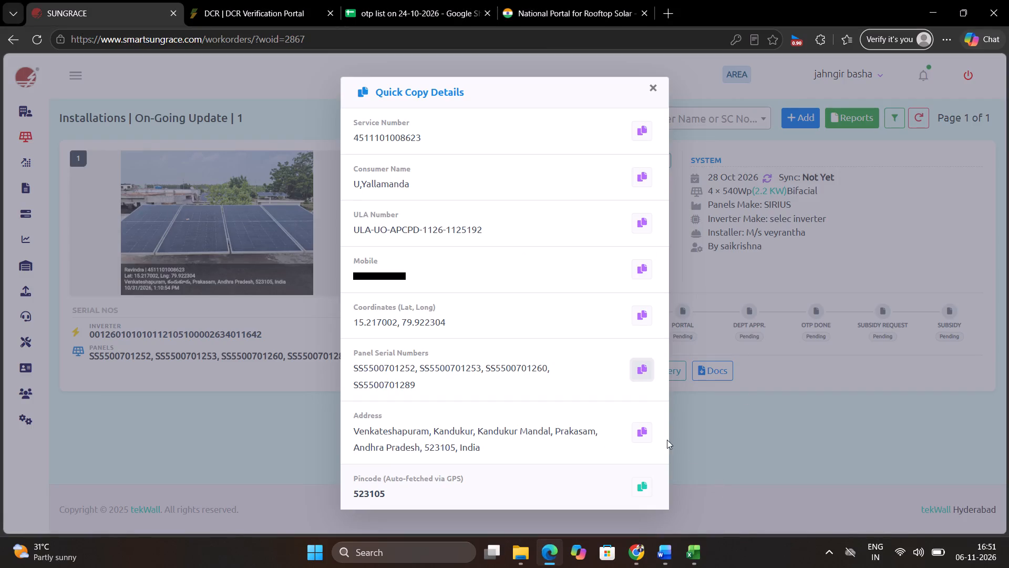
pyautogui.click(637, 432)
pyautogui.click(623, 143)
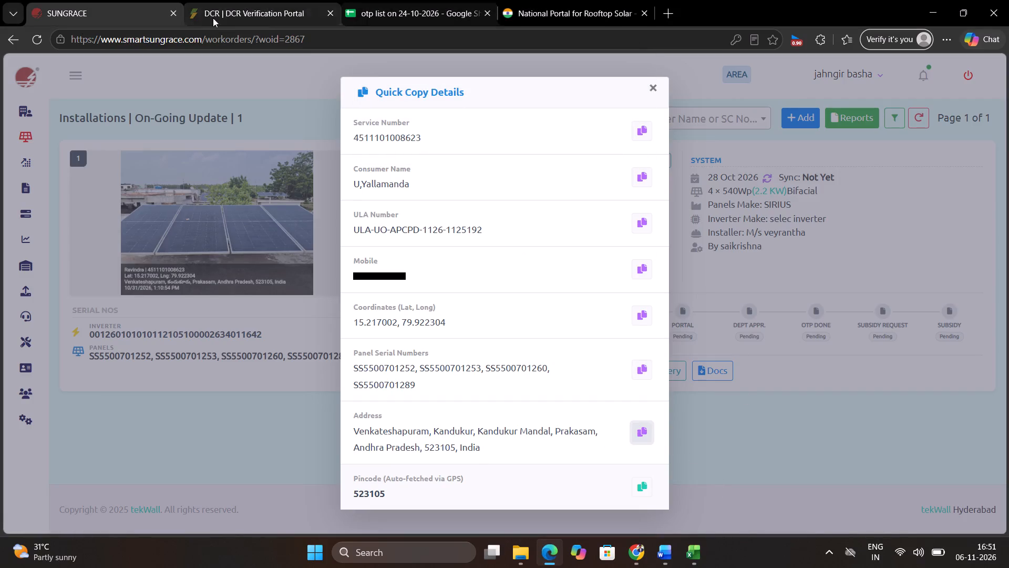
pyautogui.click(219, 12)
pyautogui.click(926, 445)
pyautogui.hotkey('ctrl', 'v')
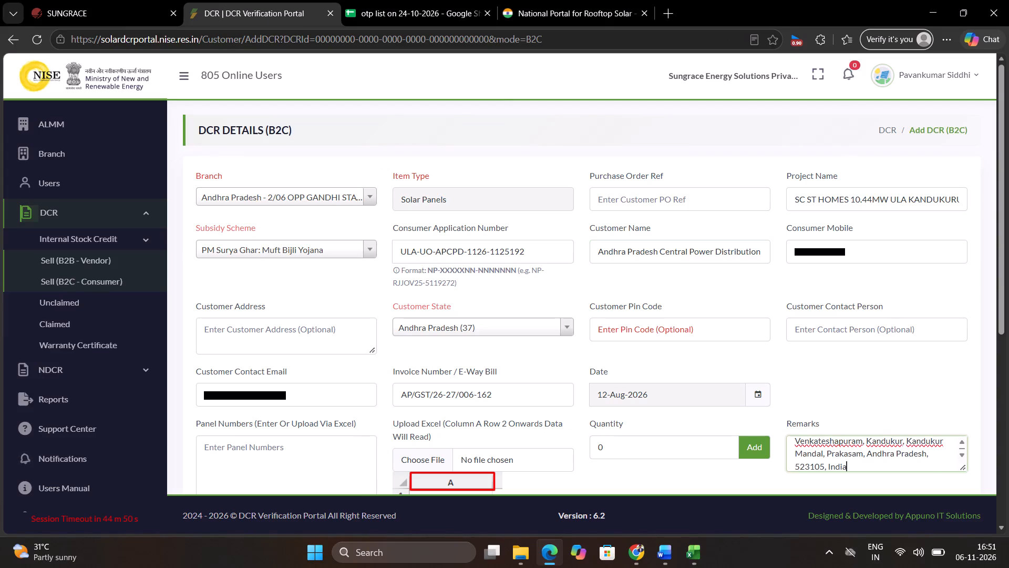
# Copy the pin code from the address in Remarks into Customer Pin Code.
pyautogui.doubleClick(804, 467)
pyautogui.hotkey('ctrl', 'c')
pyautogui.click(735, 337)
pyautogui.hotkey('ctrl', 'v')
# Confirm and submit the completed B2C DCR form.
pyautogui.scroll(-7, 713, 352)
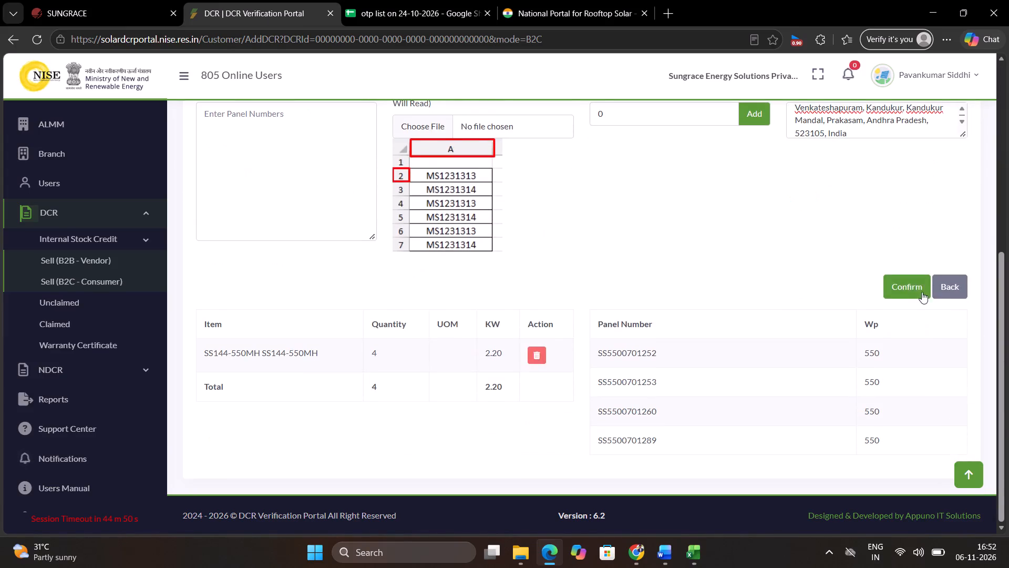
pyautogui.click(917, 290)
pyautogui.click(624, 380)
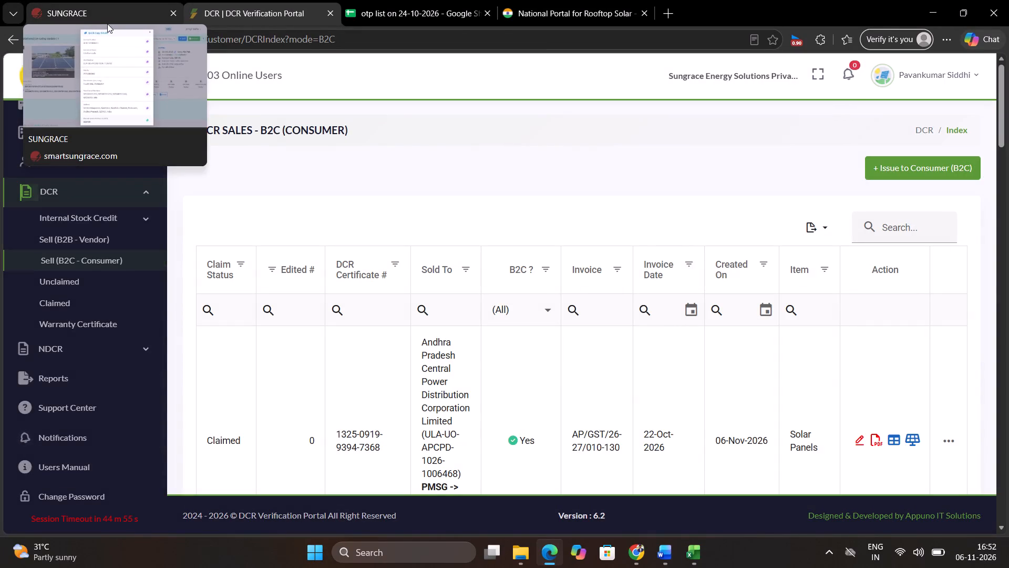
# Copy the consumer's service number from SUNGRACE Quick Copy Details.
pyautogui.click(52, 18)
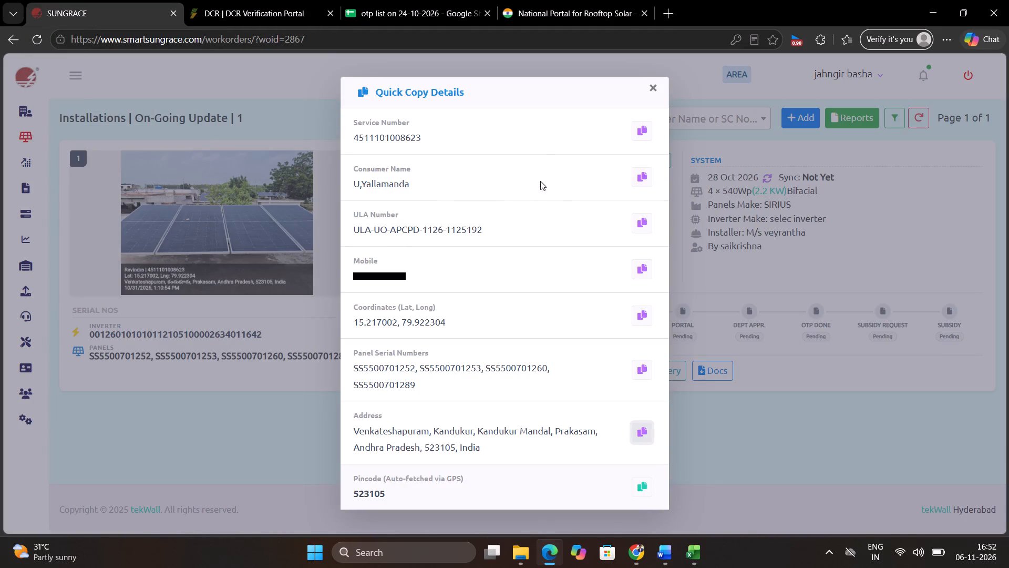
pyautogui.click(643, 131)
pyautogui.click(626, 125)
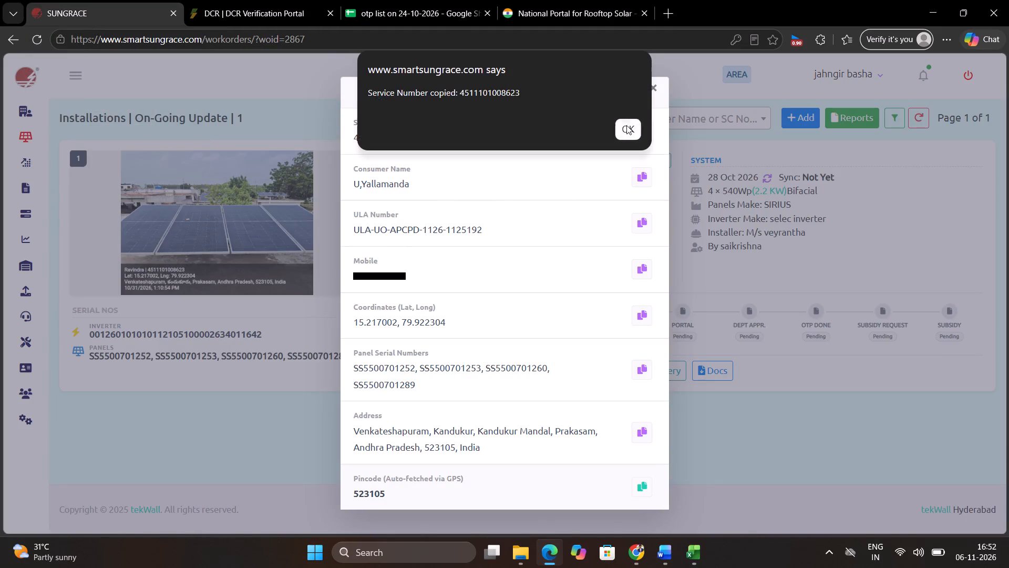
pyautogui.click(250, 6)
pyautogui.scroll(-1, 1001, 430)
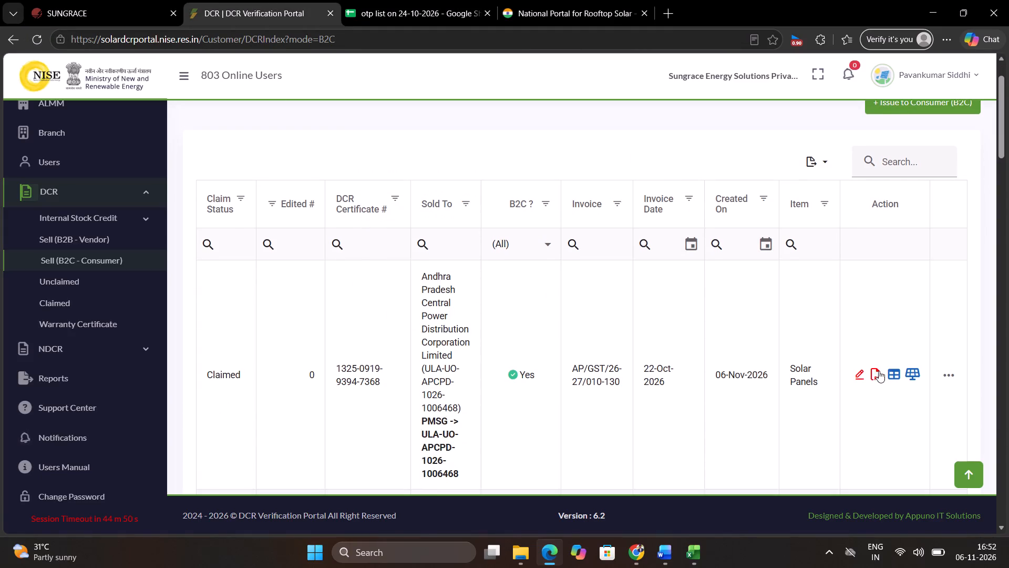
pyautogui.click(879, 371)
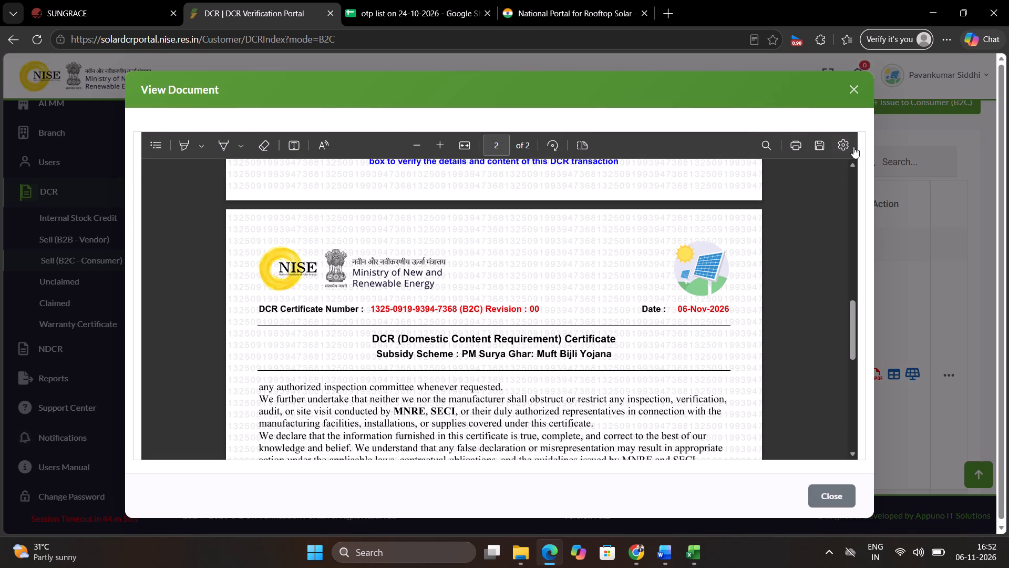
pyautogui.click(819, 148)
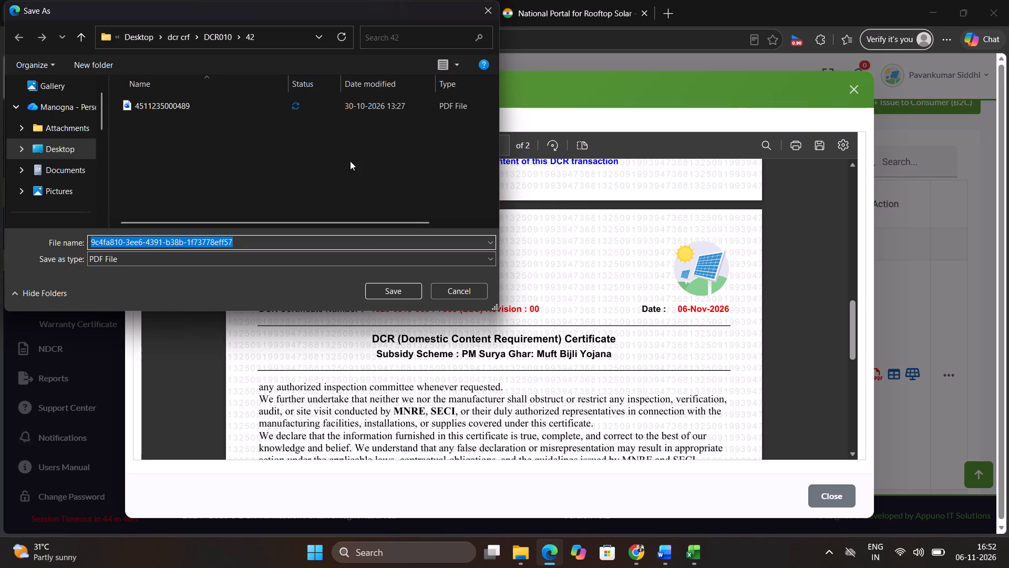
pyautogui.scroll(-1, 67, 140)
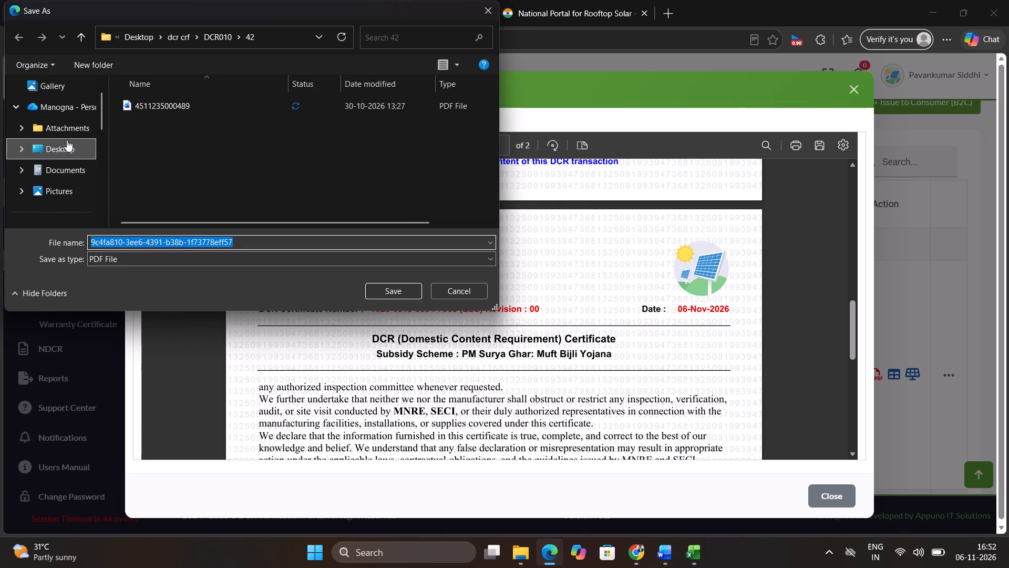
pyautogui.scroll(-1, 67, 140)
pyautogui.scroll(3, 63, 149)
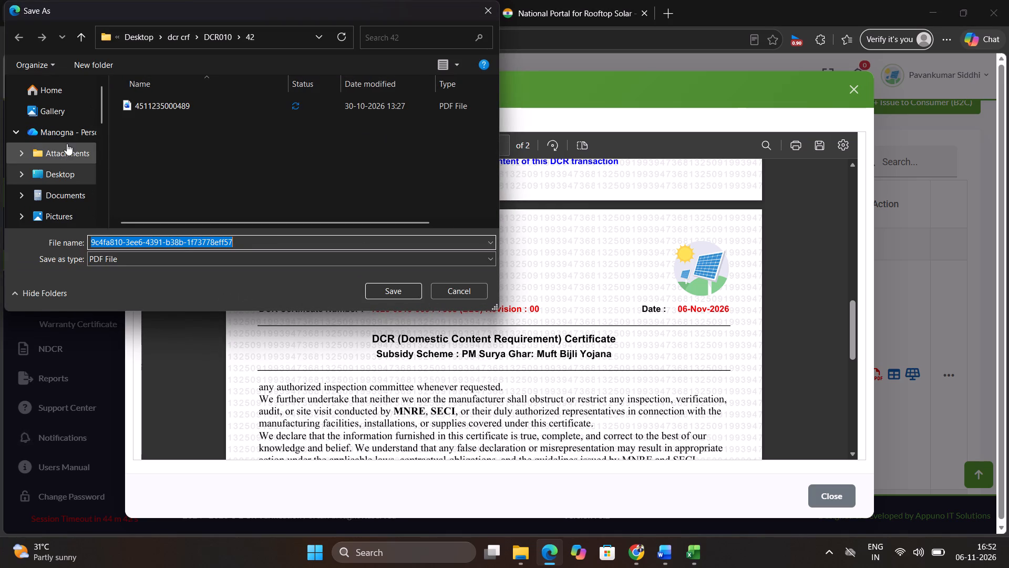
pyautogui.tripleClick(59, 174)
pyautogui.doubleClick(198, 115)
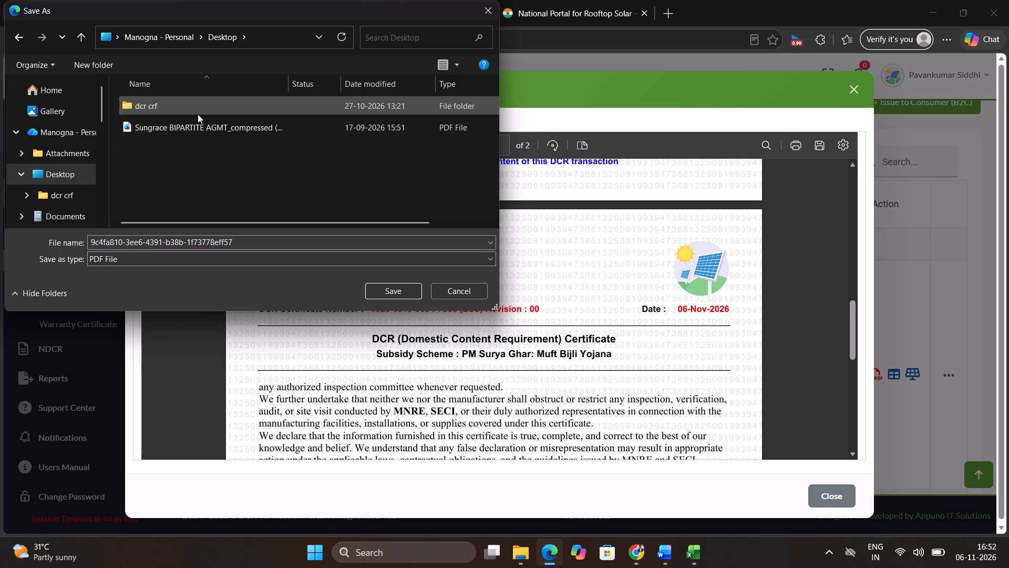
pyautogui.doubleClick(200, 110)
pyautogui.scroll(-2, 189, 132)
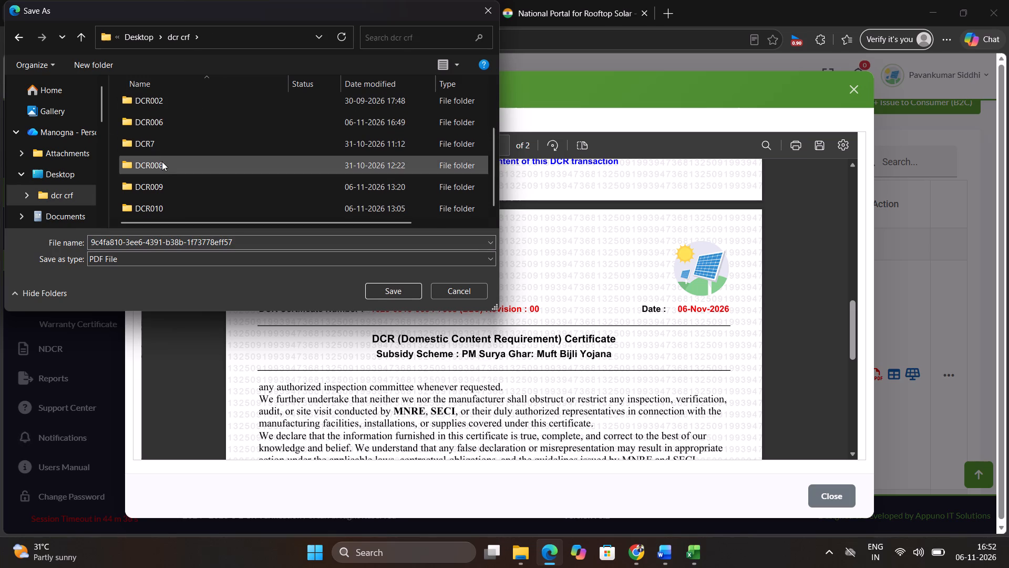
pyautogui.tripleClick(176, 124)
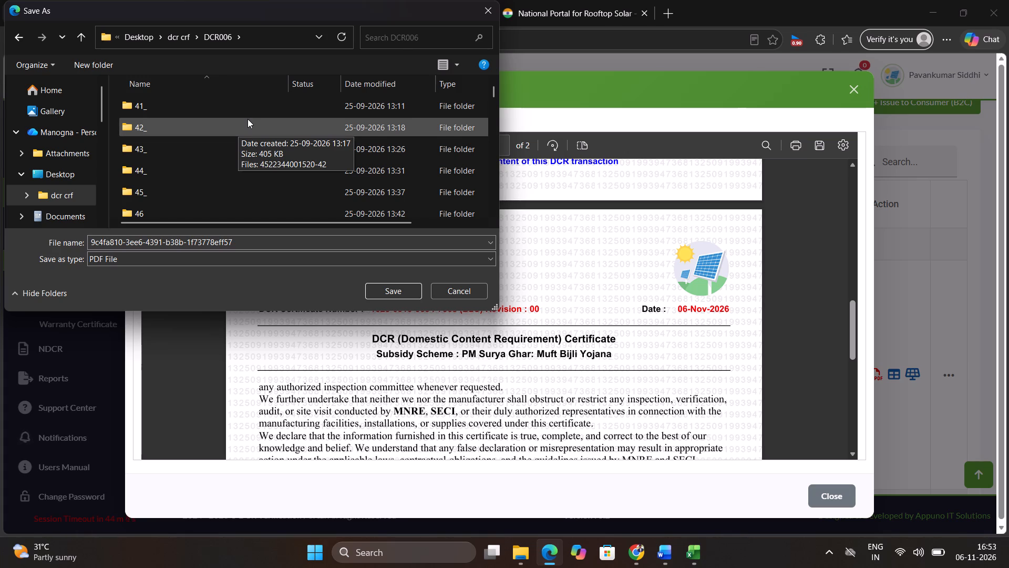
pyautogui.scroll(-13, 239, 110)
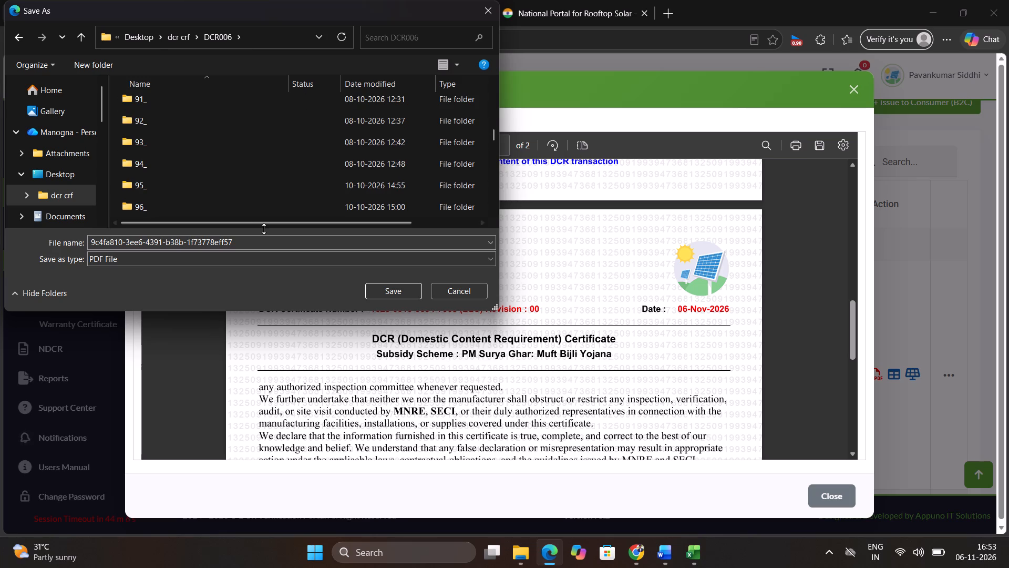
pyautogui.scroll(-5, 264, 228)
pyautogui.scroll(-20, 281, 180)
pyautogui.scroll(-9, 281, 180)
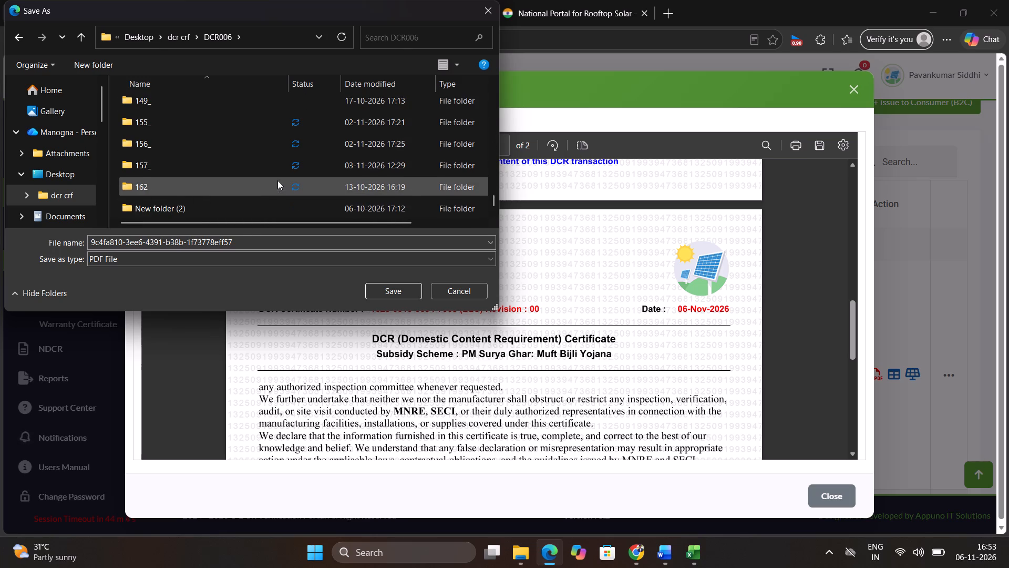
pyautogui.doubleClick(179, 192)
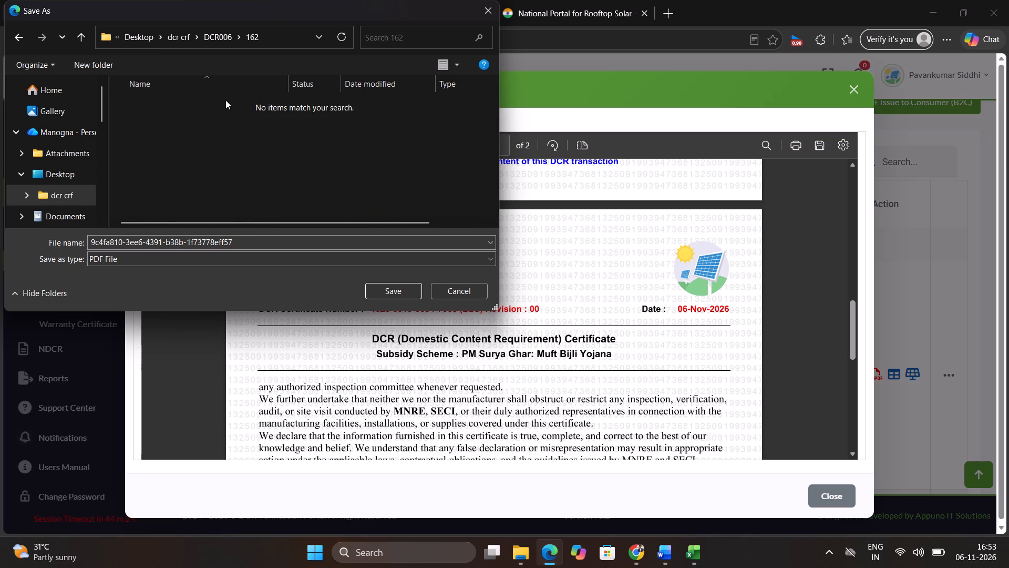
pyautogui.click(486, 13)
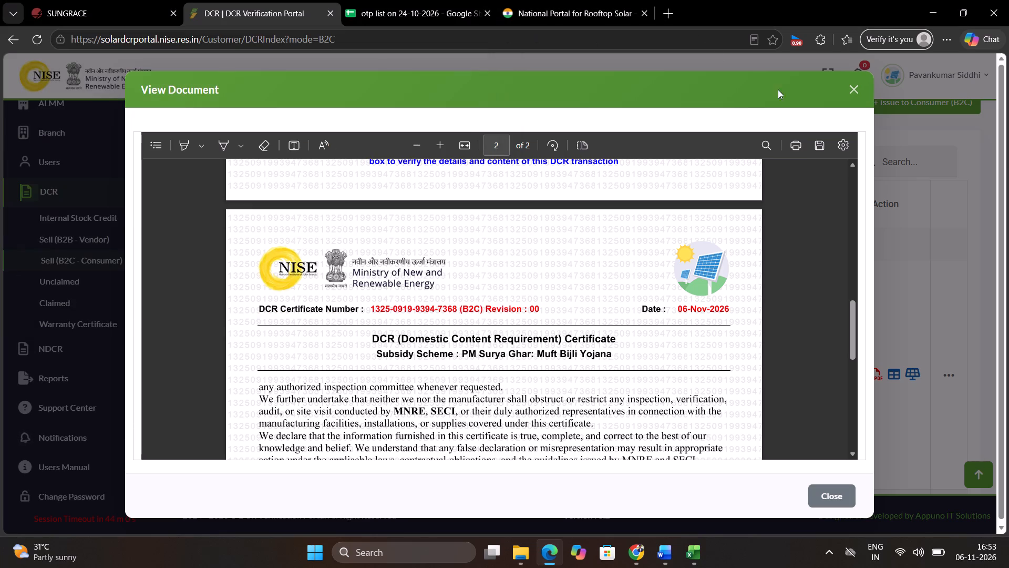
# Save the certificate PDF of the first DCR in folder 162 inside dcr crf's DCR006 folder.
pyautogui.click(822, 150)
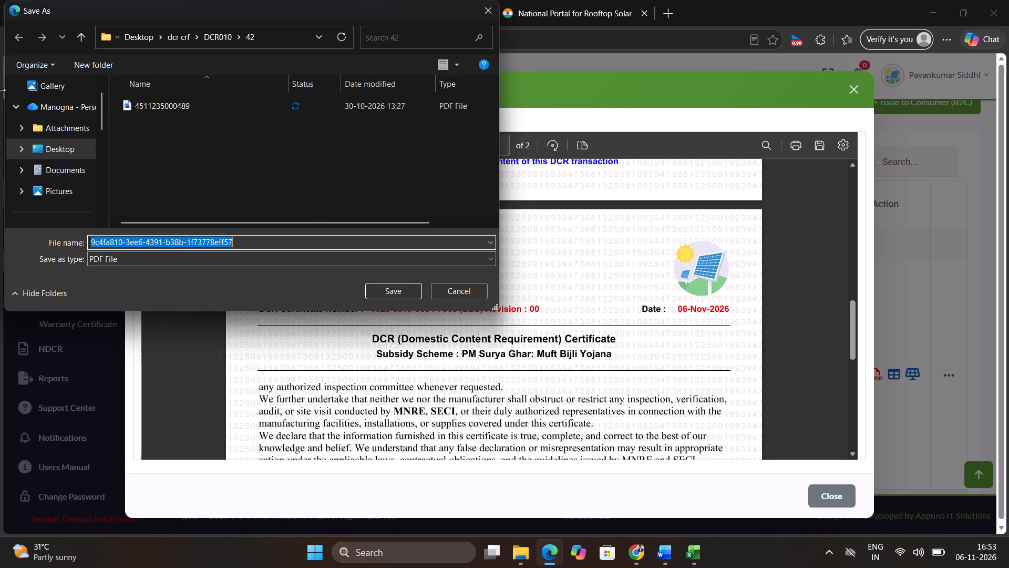
pyautogui.click(238, 34)
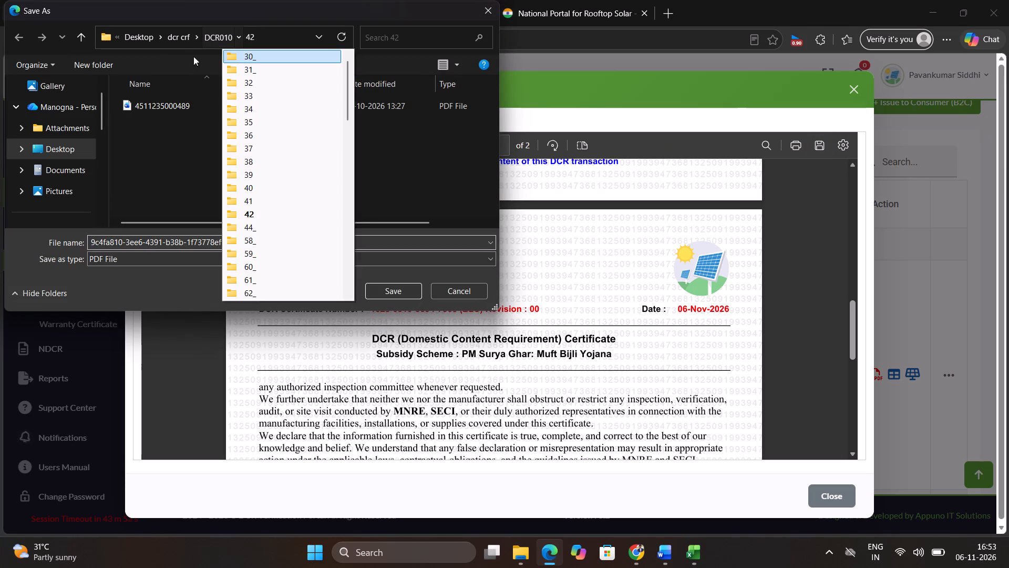
pyautogui.click(194, 33)
pyautogui.click(200, 41)
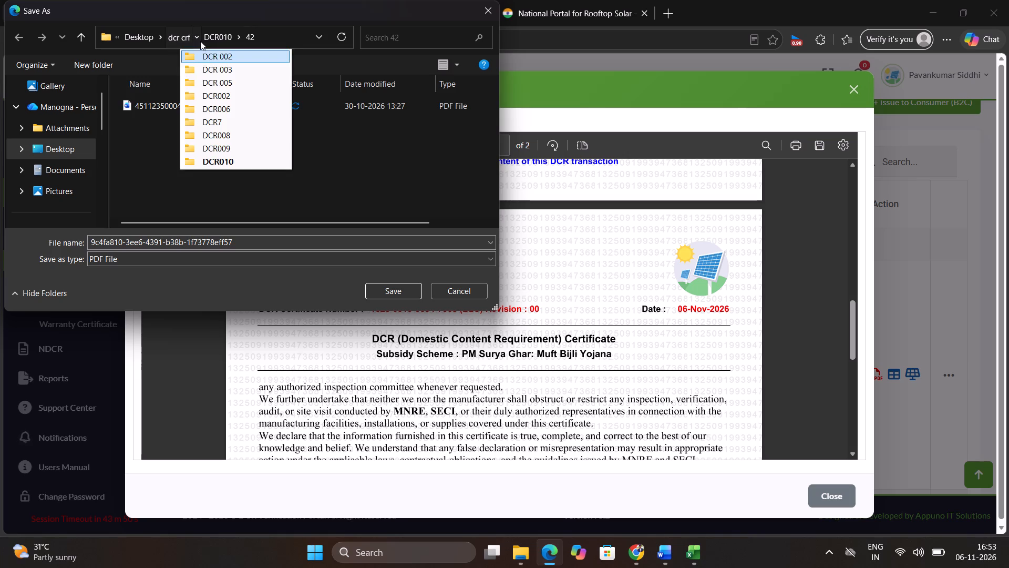
pyautogui.scroll(-4, 214, 104)
pyautogui.doubleClick(222, 112)
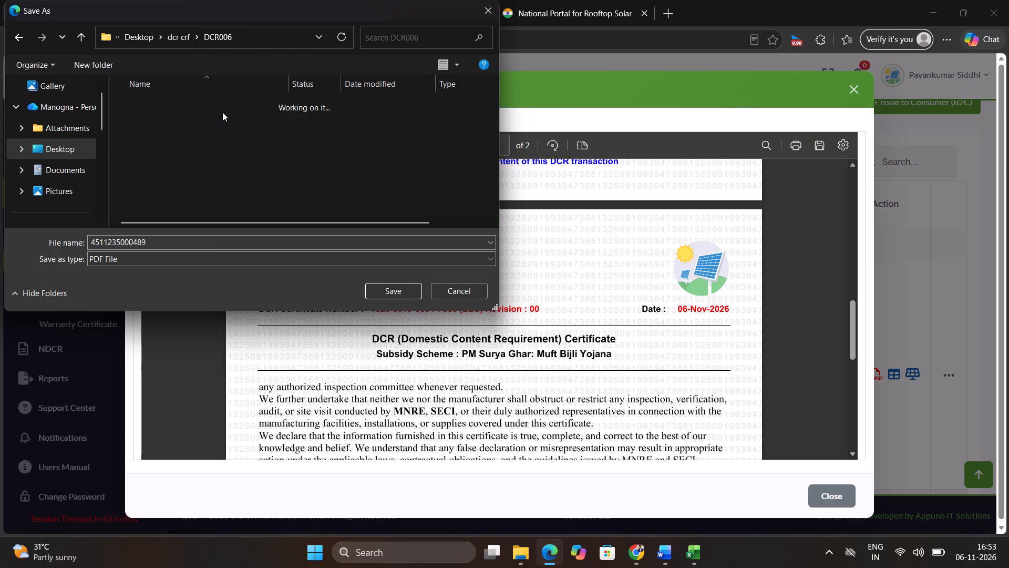
pyautogui.scroll(-20, 205, 113)
pyautogui.scroll(-14, 205, 113)
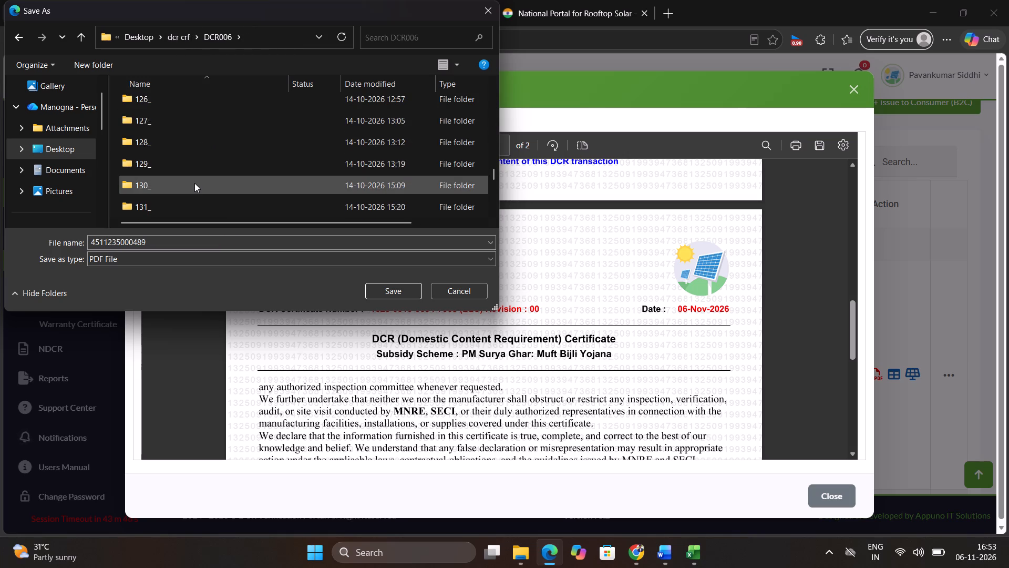
pyautogui.scroll(-17, 194, 183)
pyautogui.doubleClick(187, 194)
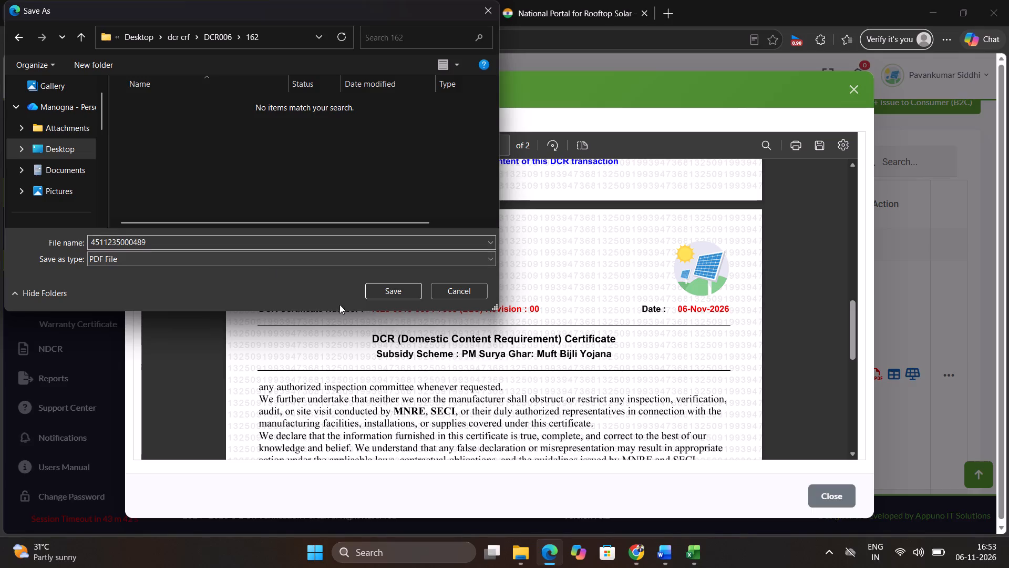
pyautogui.click(398, 291)
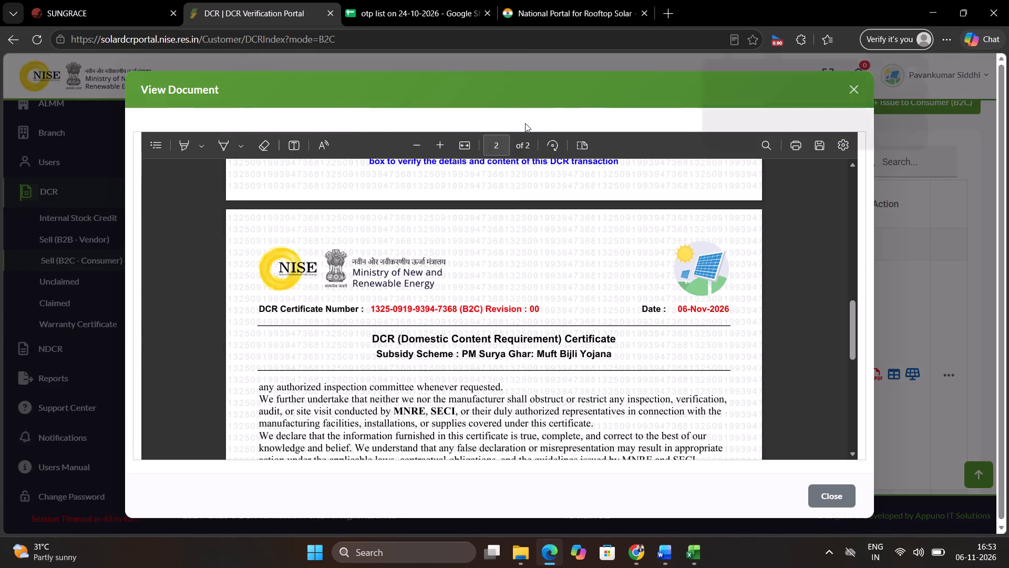
# Copy the consumer's service number from SUNGRACE Quick Copy Details and close the certificate viewer in the DCR portal.
pyautogui.click(84, 0)
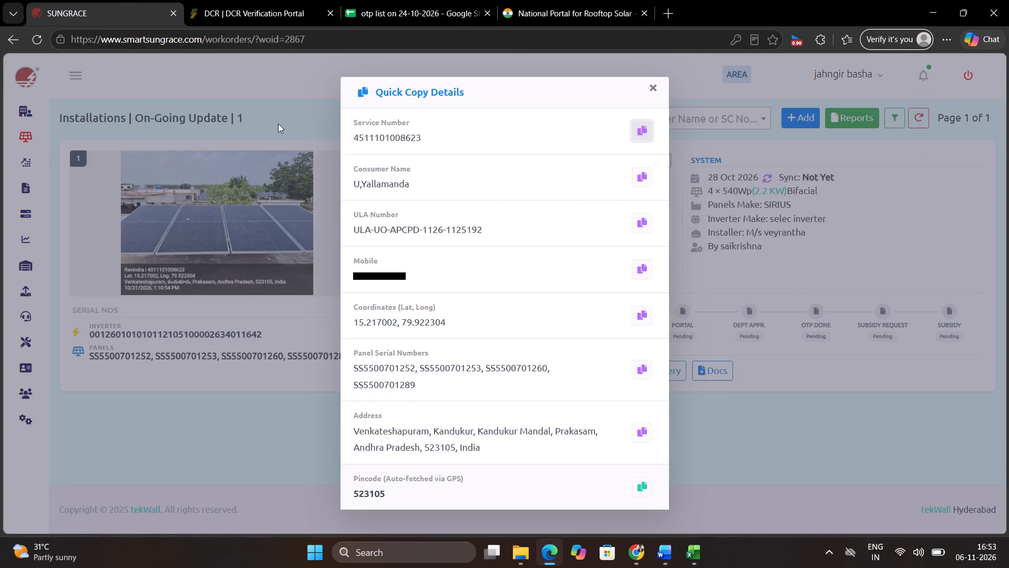
pyautogui.click(637, 139)
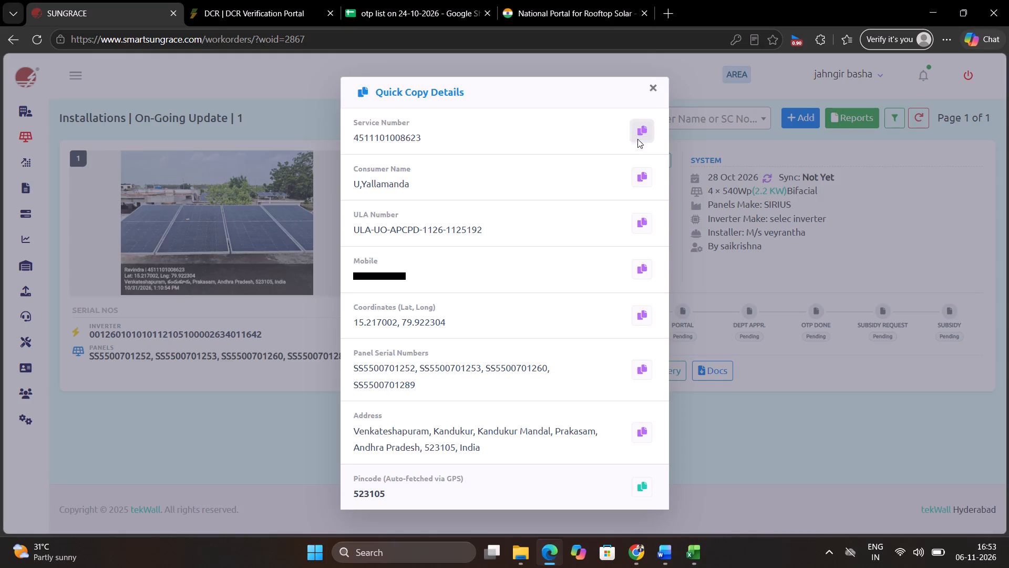
pyautogui.click(622, 130)
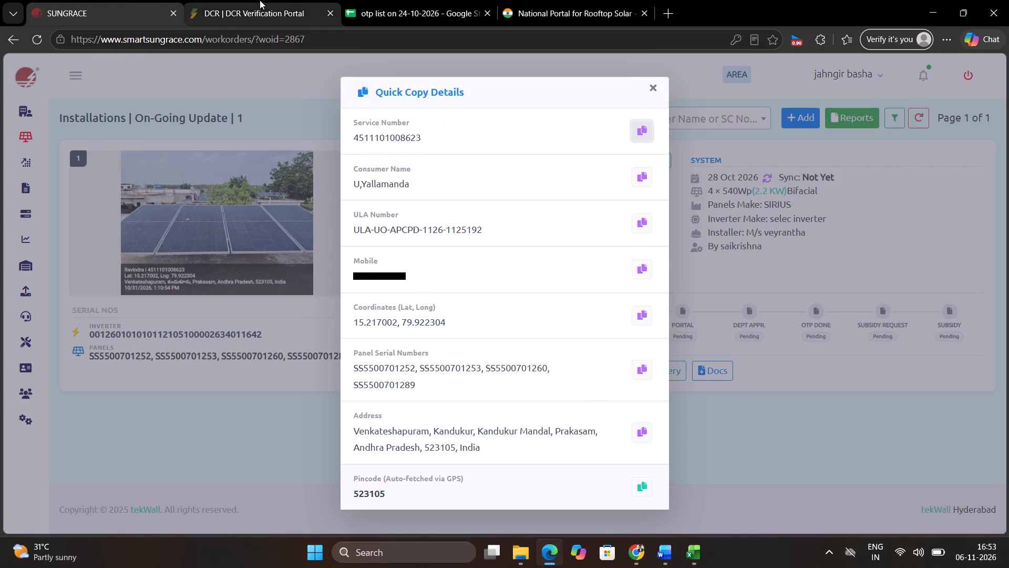
pyautogui.click(260, 0)
pyautogui.click(847, 83)
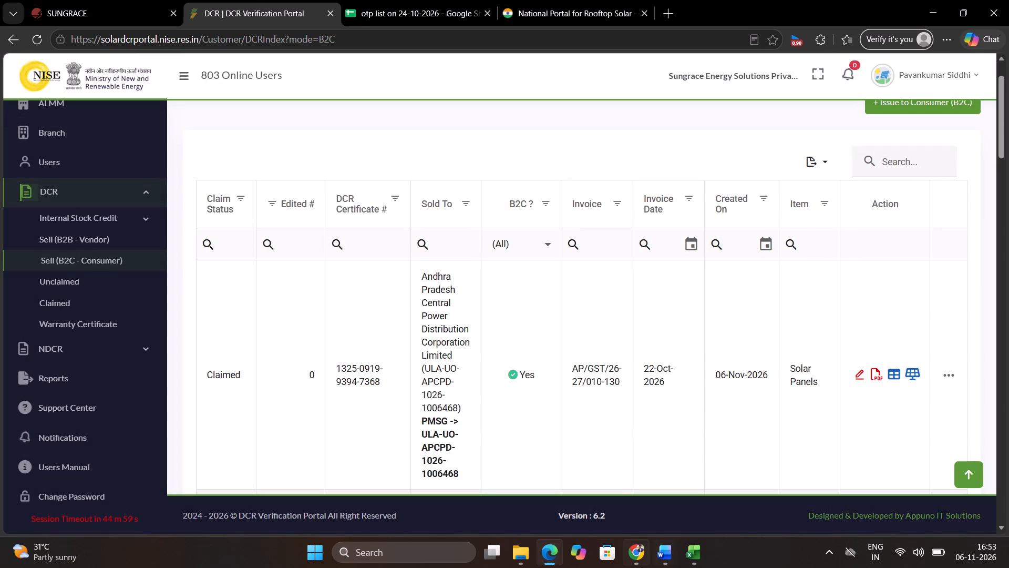
# Rename the saved certificate PDF in File Explorer's folder 162 with the copied service number.
pyautogui.click(532, 557)
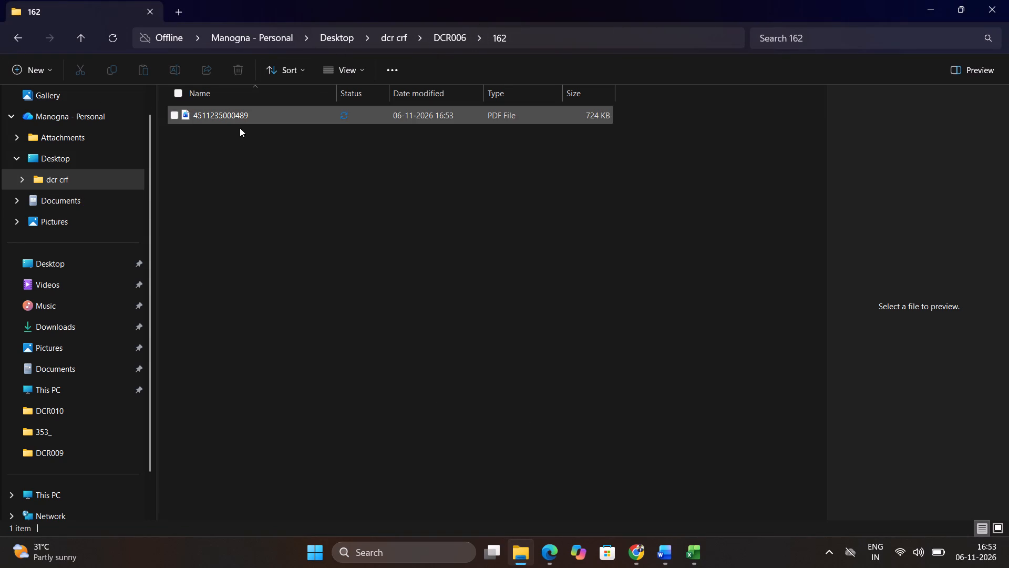
pyautogui.click(232, 114)
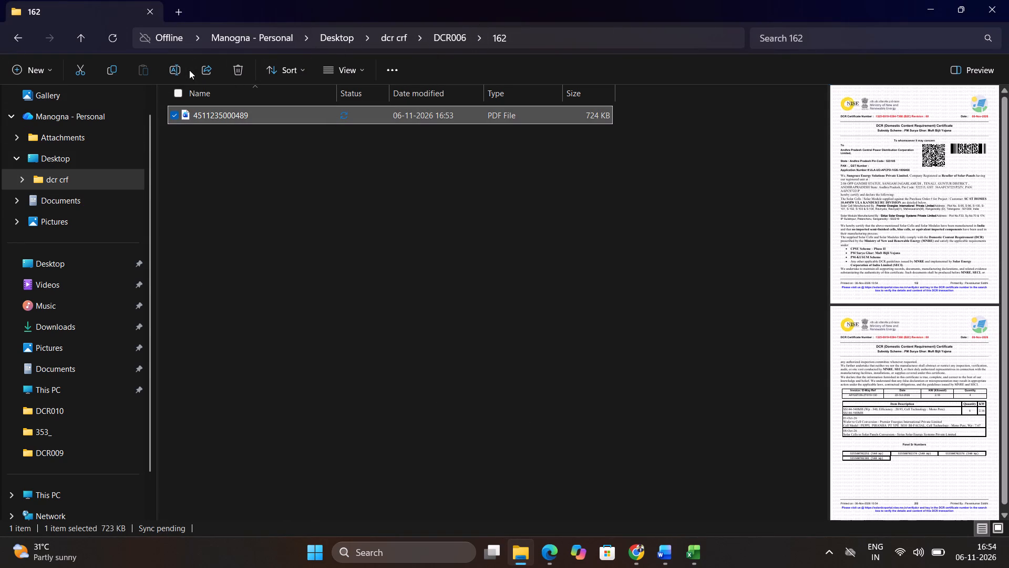
pyautogui.click(176, 64)
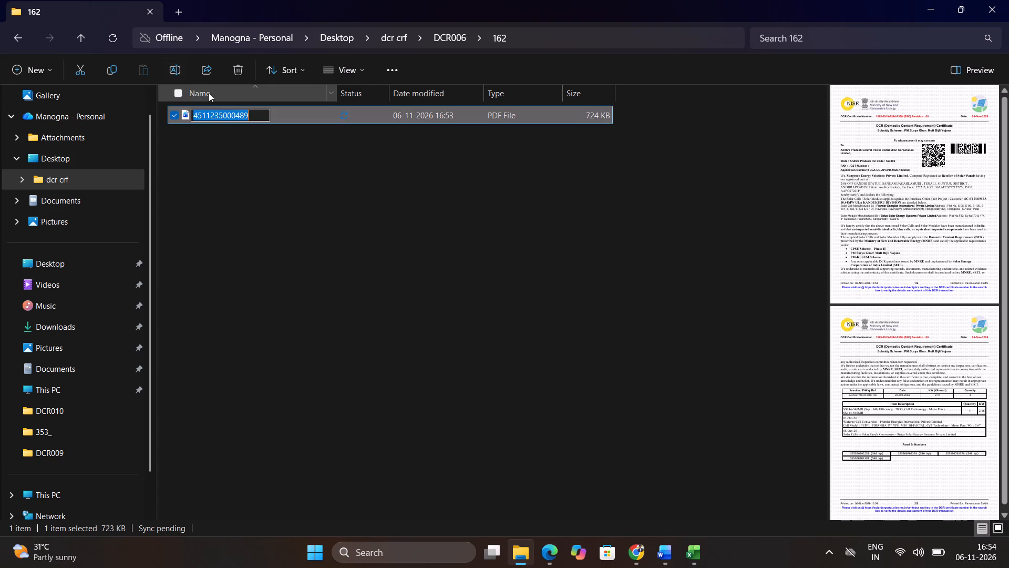
pyautogui.press('BackSpace')
pyautogui.hotkey('ctrl', 'v')
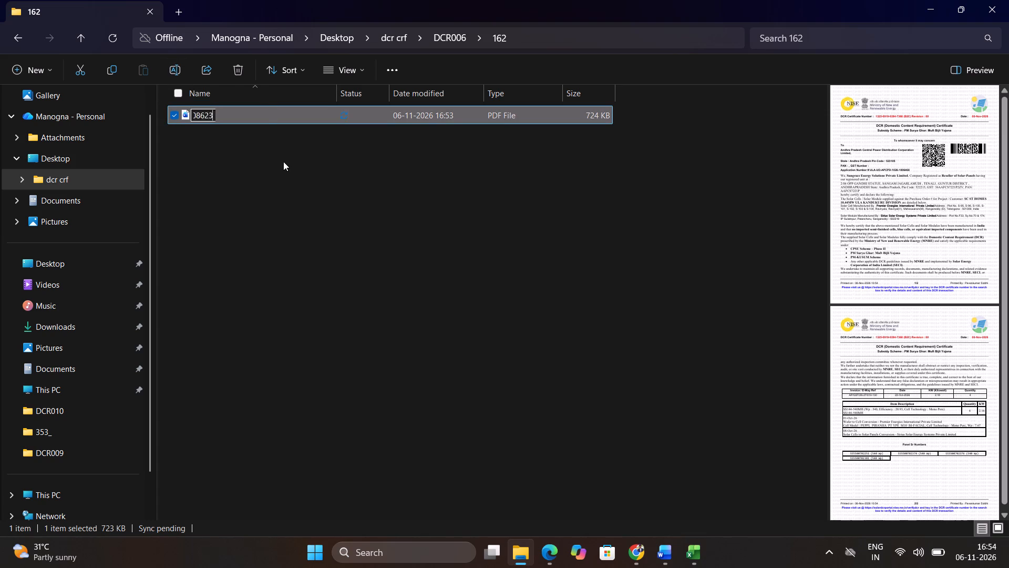
pyautogui.press('Return')
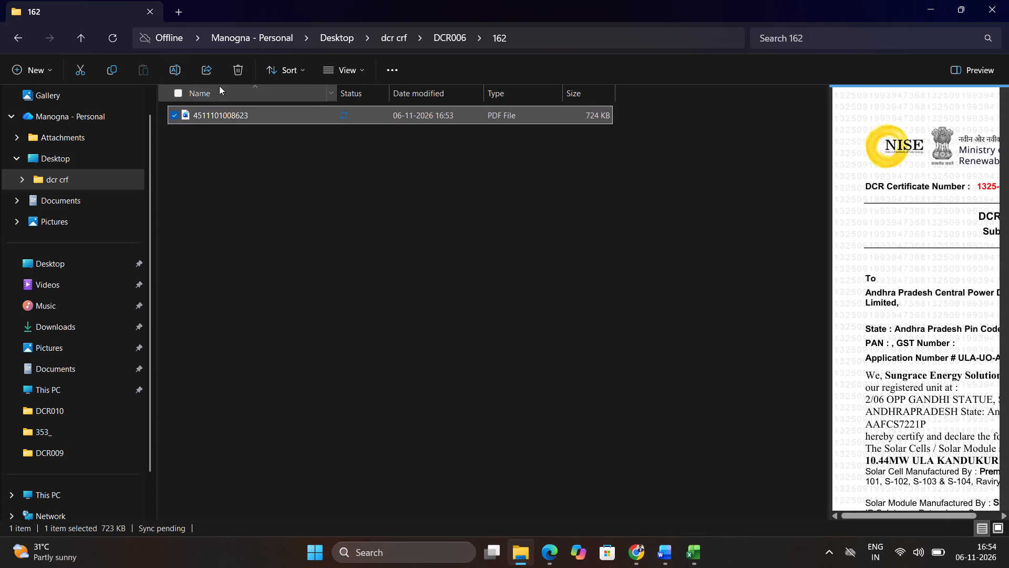
# Check the newest entries in the portal's B2C sales list against the consumer's row in the Installations workbook.
pyautogui.click(560, 557)
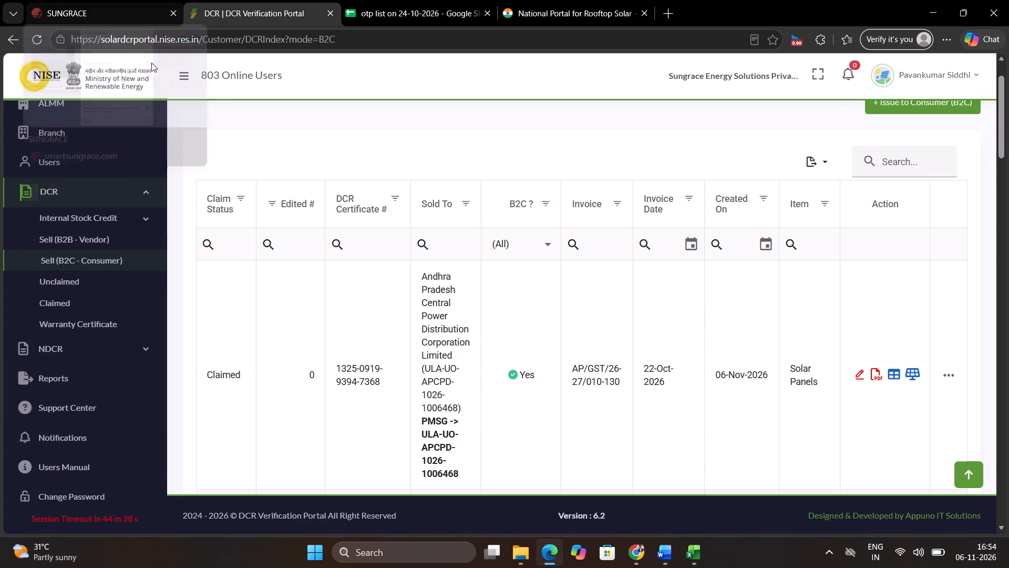
pyautogui.scroll(4, 575, 344)
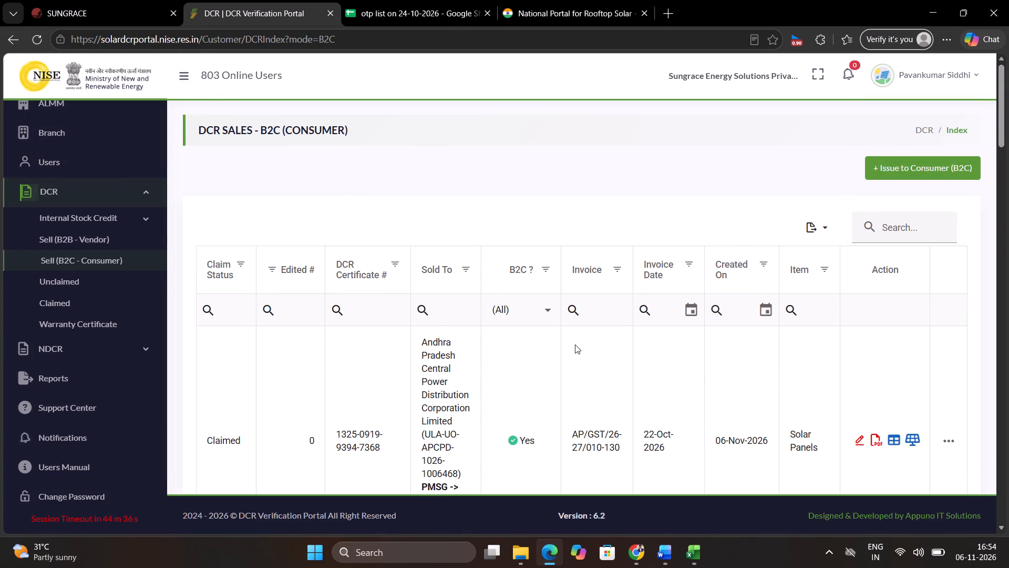
pyautogui.scroll(3, 672, 409)
pyautogui.scroll(-5, 671, 406)
pyautogui.scroll(4, 668, 403)
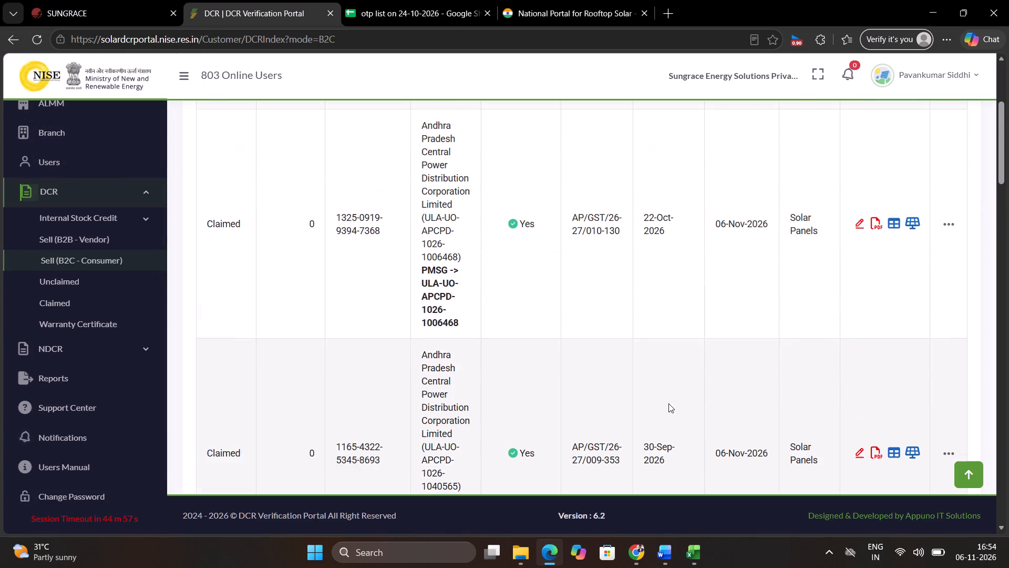
pyautogui.scroll(5, 668, 403)
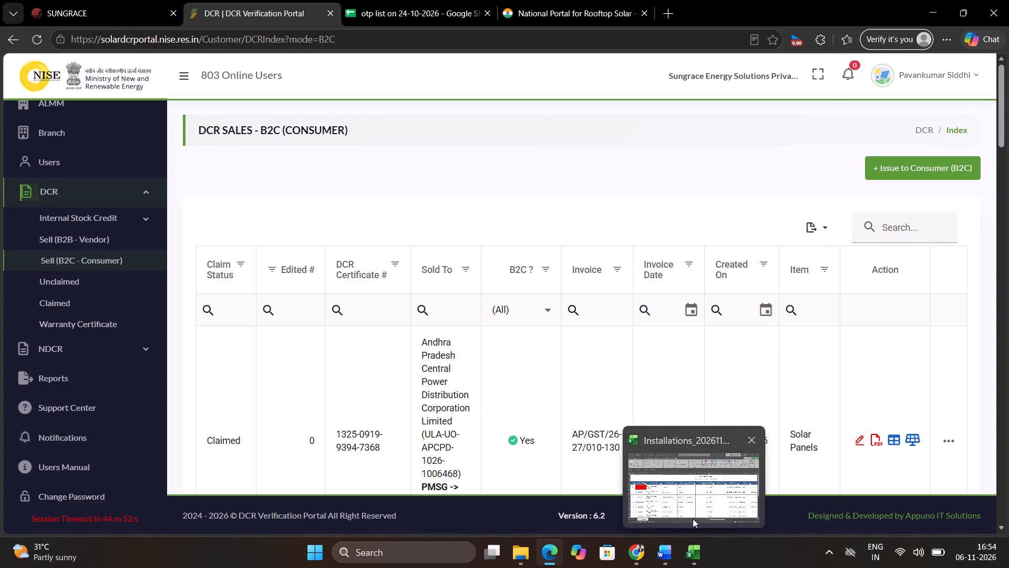
pyautogui.click(693, 518)
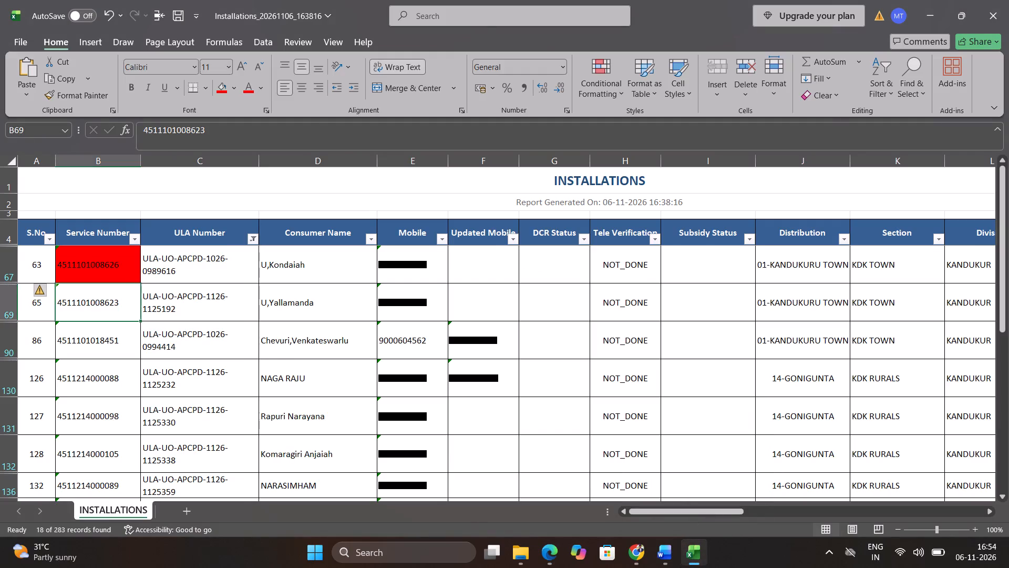
pyautogui.click(552, 545)
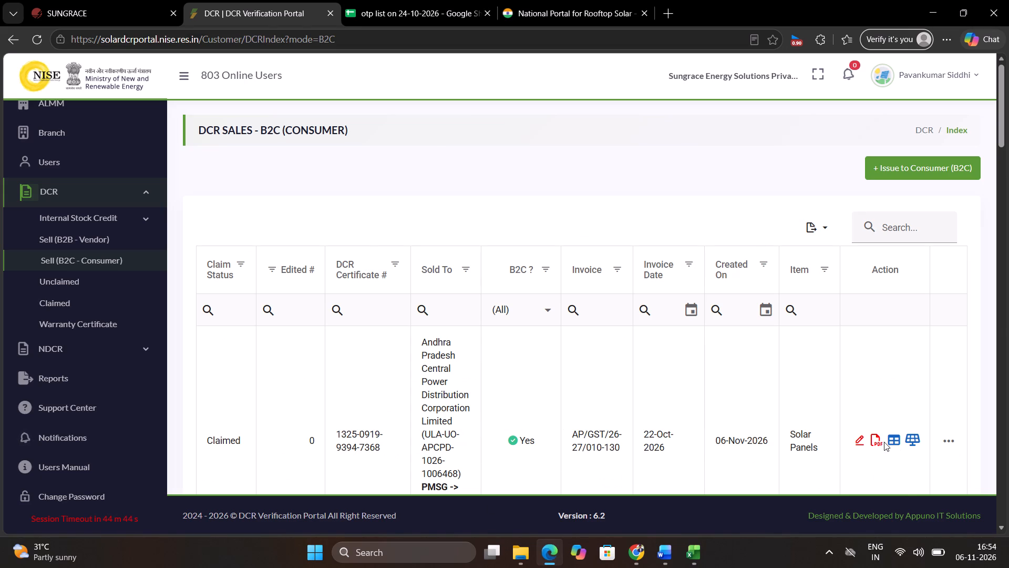
# Reopen the first DCR's PDF certificate and examine its invoice, panel serial numbers and application number against the Installations workbook.
pyautogui.click(877, 439)
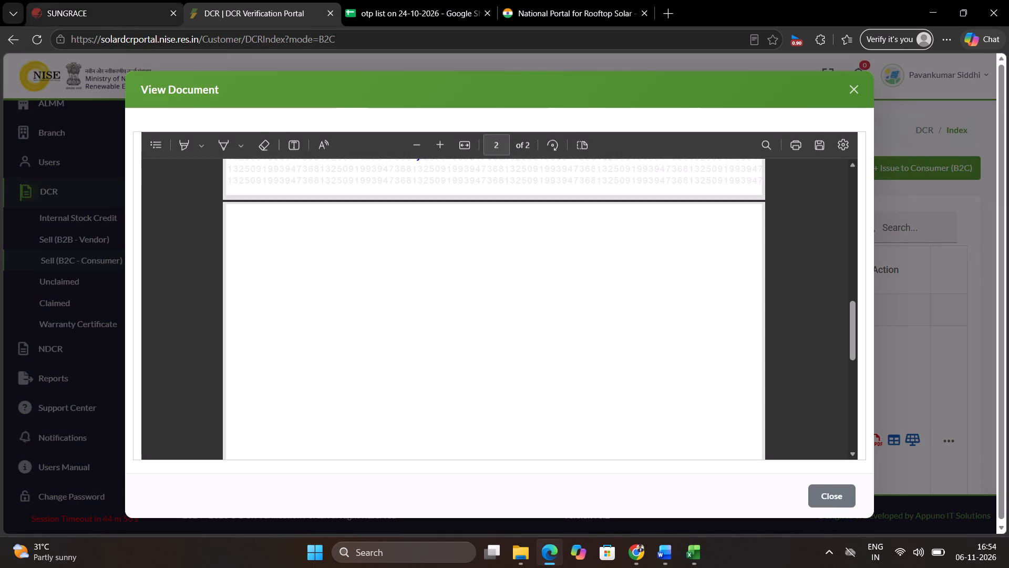
pyautogui.scroll(-4, 380, 255)
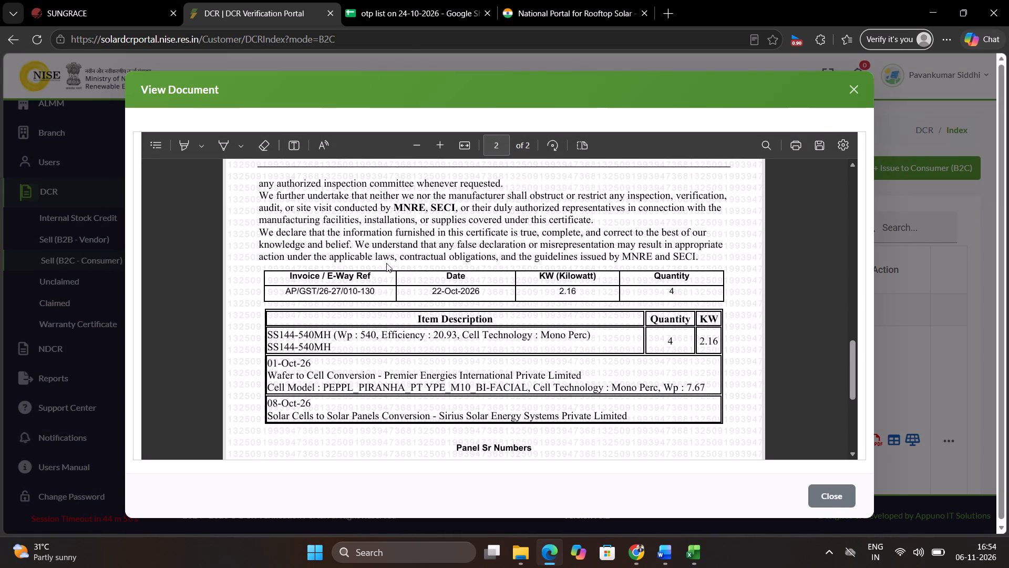
pyautogui.scroll(-2, 387, 263)
pyautogui.scroll(4, 387, 263)
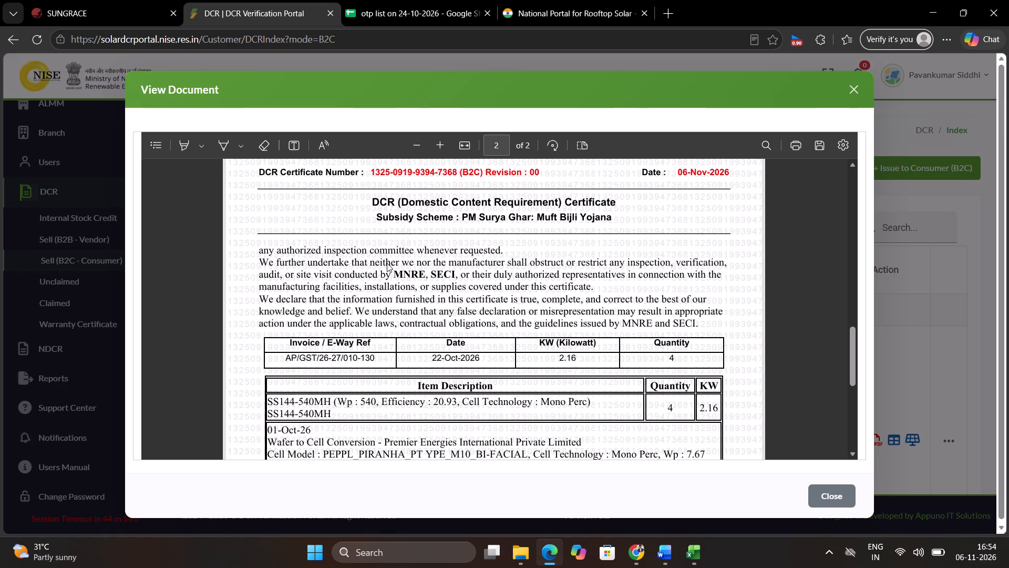
pyautogui.scroll(-7, 450, 366)
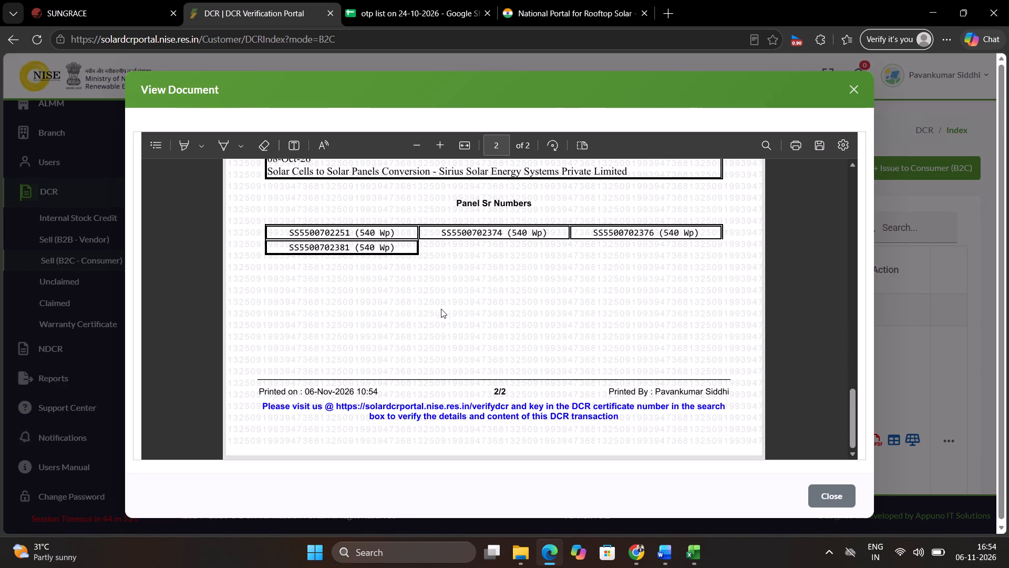
pyautogui.scroll(-3, 441, 307)
pyautogui.scroll(18, 436, 298)
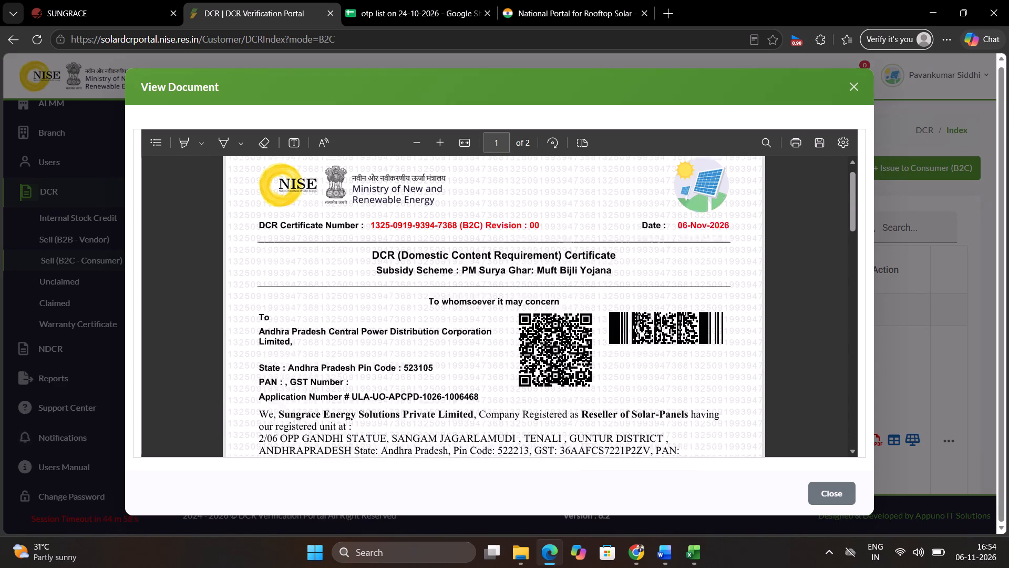
pyautogui.scroll(-4, 430, 291)
pyautogui.scroll(1, 428, 292)
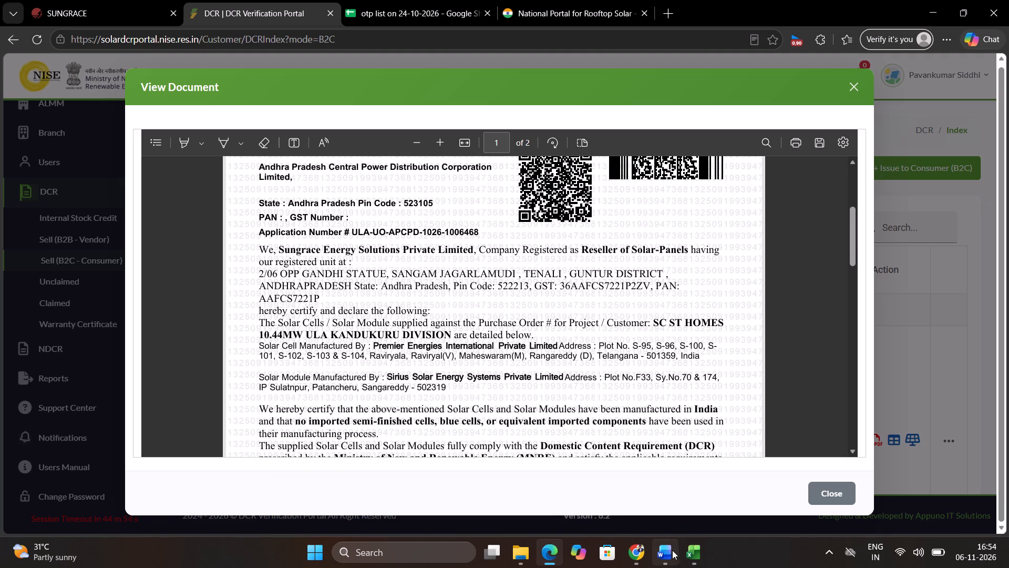
pyautogui.click(687, 519)
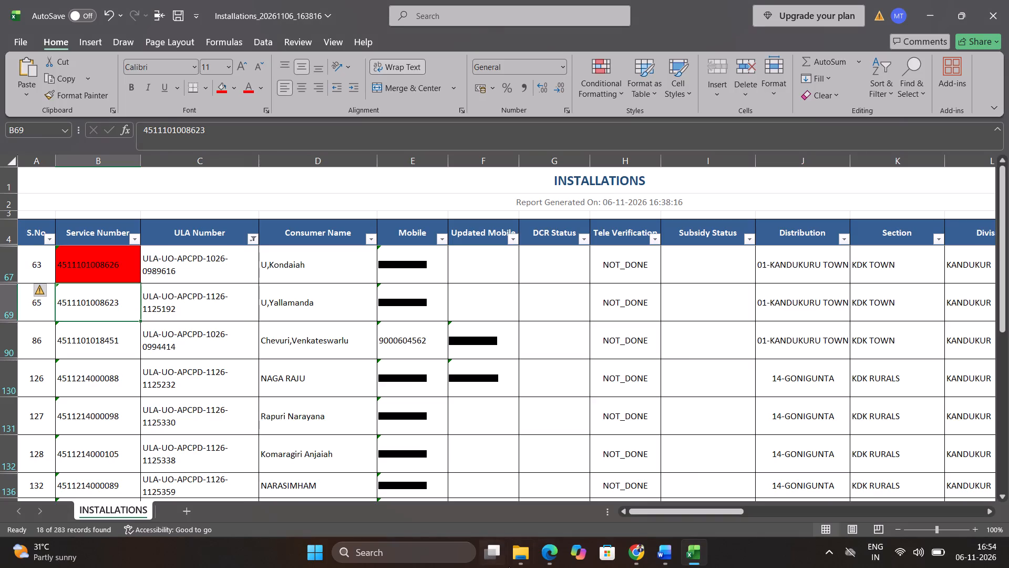
pyautogui.click(552, 556)
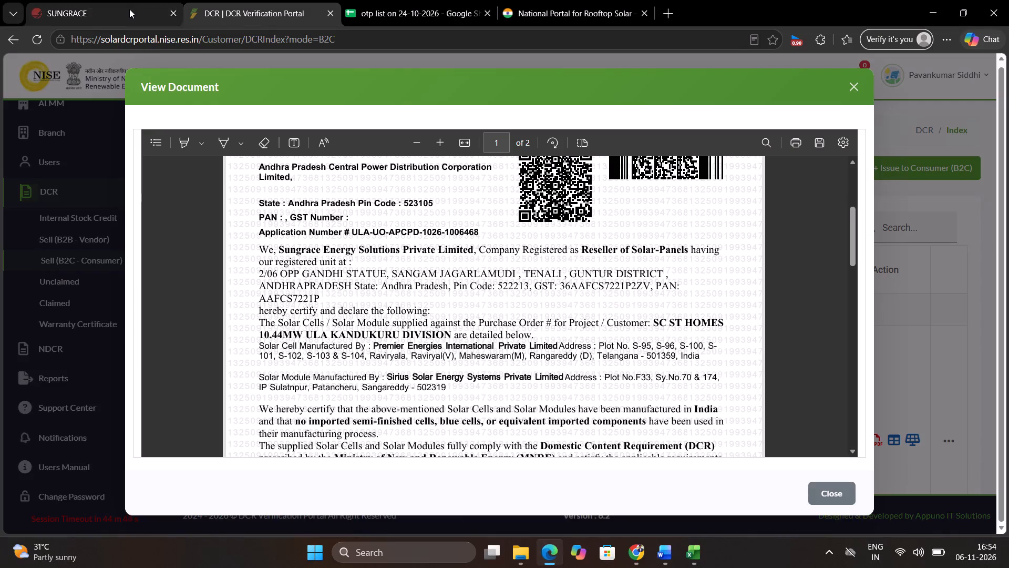
# Close the consumer's Quick Copy Details in SUNGRACE.
pyautogui.click(127, 5)
pyautogui.click(658, 96)
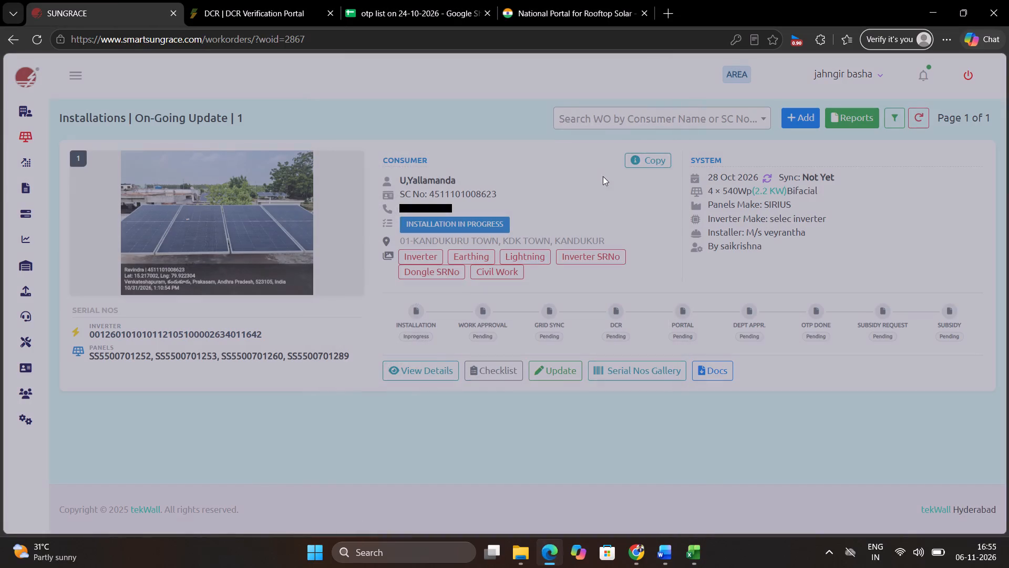
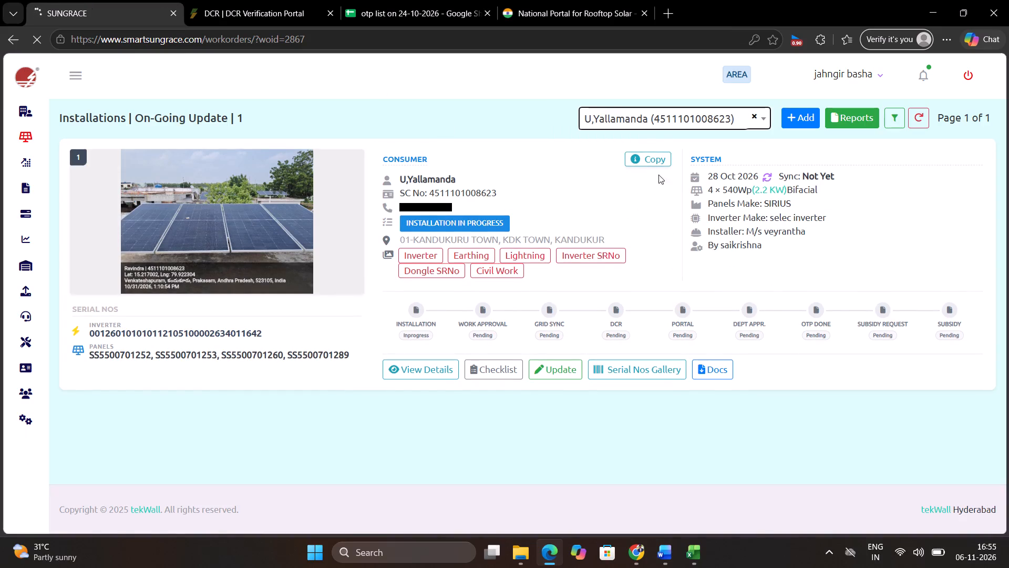
# View the pending consumer's Quick Copy Details in SUNGRACE and return to the certificate open in the DCR Verification Portal.
pyautogui.keyDown('ctrl'); pyautogui.click(657, 159); pyautogui.keyUp('ctrl')
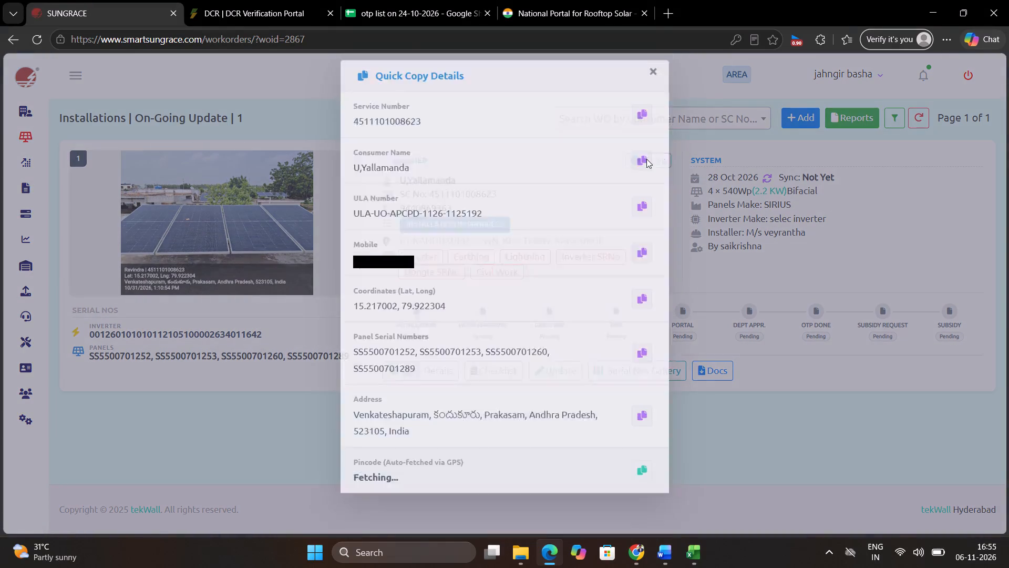
pyautogui.keyDown('ctrl'); pyautogui.click(660, 85); pyautogui.keyUp('ctrl')
pyautogui.keyDown('ctrl'); pyautogui.click(293, 0); pyautogui.keyUp('ctrl')
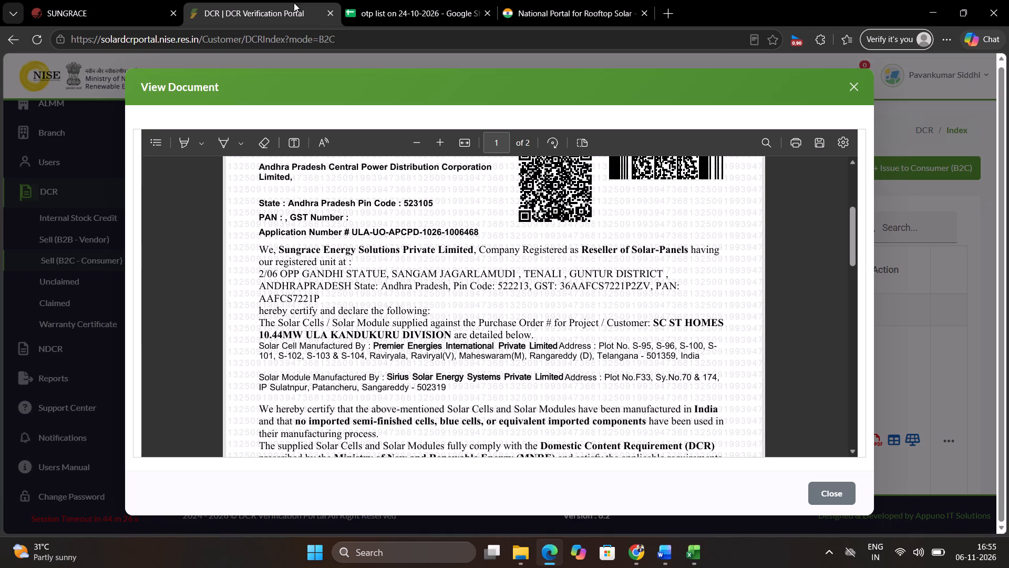
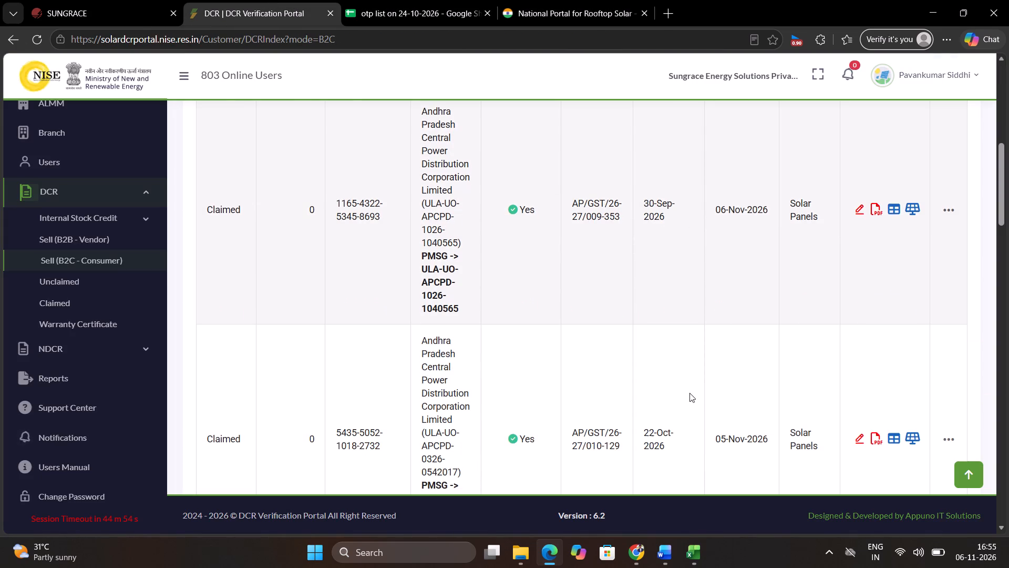
# Search the B2C consumer sales list for invoices starting with AP/GST/26-27/006.
pyautogui.keyDown('ctrl'); pyautogui.scroll(6, 688, 389); pyautogui.keyUp('ctrl')
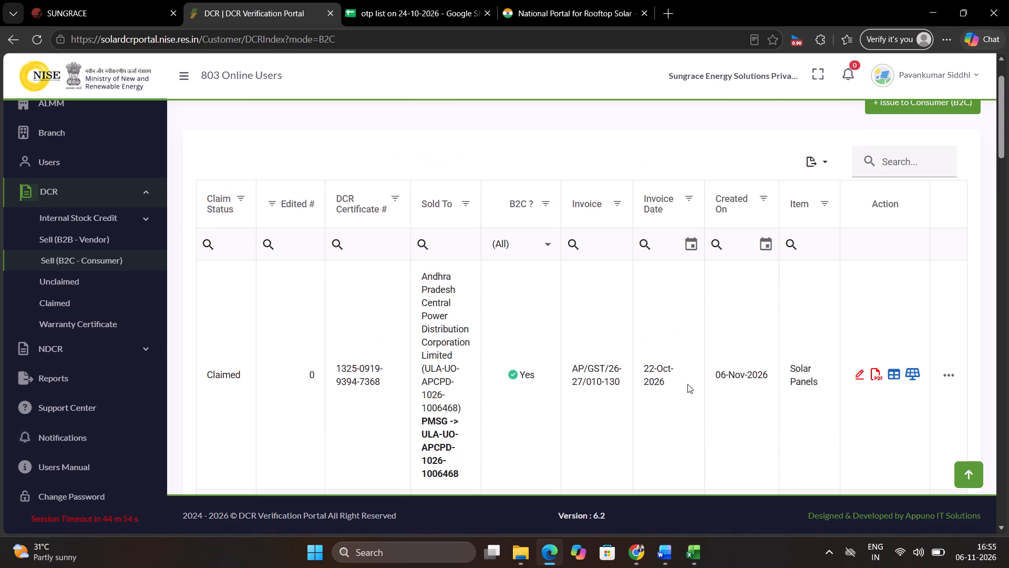
pyautogui.keyDown('ctrl'); pyautogui.scroll(8, 687, 384); pyautogui.keyUp('ctrl')
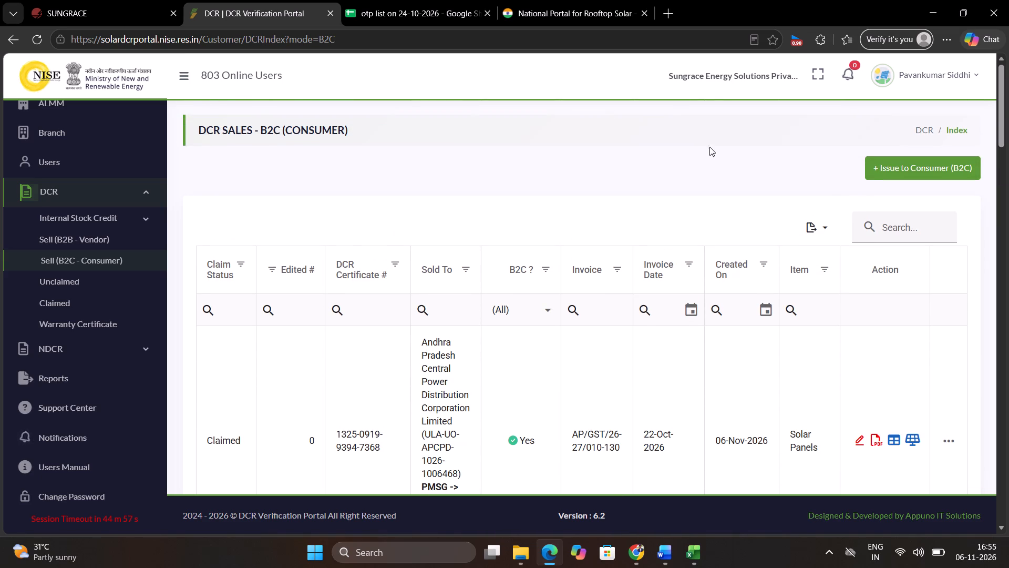
pyautogui.keyDown('ctrl'); pyautogui.scroll(-3, 570, 365); pyautogui.keyUp('ctrl')
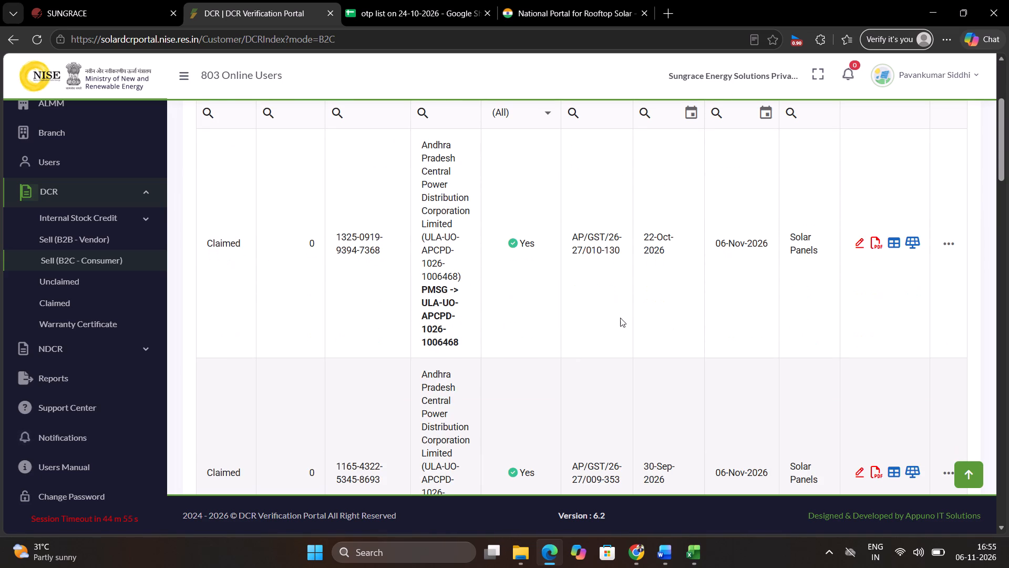
pyautogui.keyDown('ctrl'); pyautogui.doubleClick(594, 245); pyautogui.keyUp('ctrl')
pyautogui.keyDown('ctrl'); pyautogui.click(584, 269); pyautogui.keyUp('ctrl')
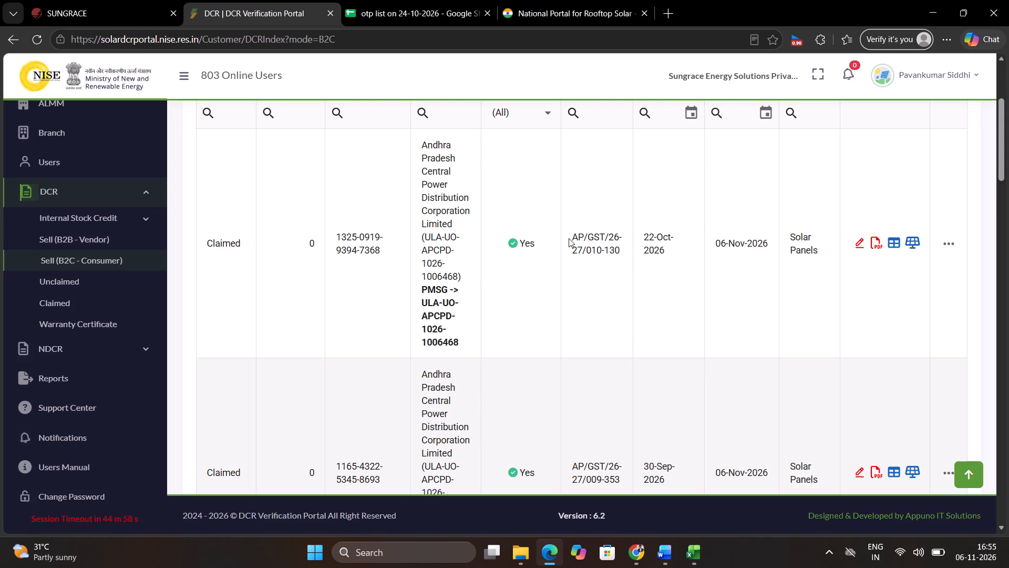
pyautogui.keyDown('ctrl'); pyautogui.moveTo(577, 237); pyautogui.dragTo(601, 252); pyautogui.keyUp('ctrl')
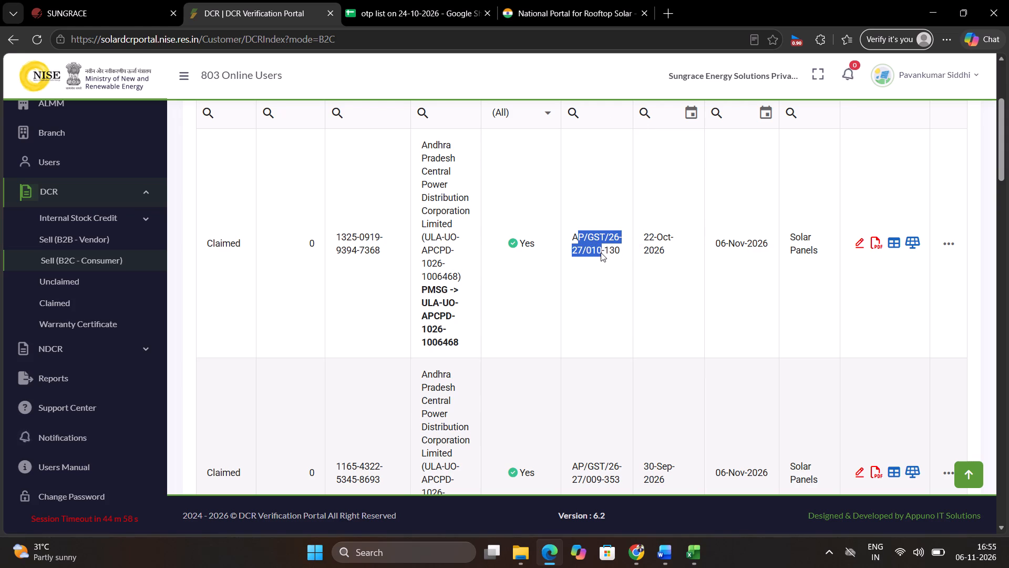
pyautogui.keyDown('ctrl'); pyautogui.click(601, 266); pyautogui.keyUp('ctrl')
pyautogui.keyDown('ctrl'); pyautogui.click(589, 264); pyautogui.keyUp('ctrl')
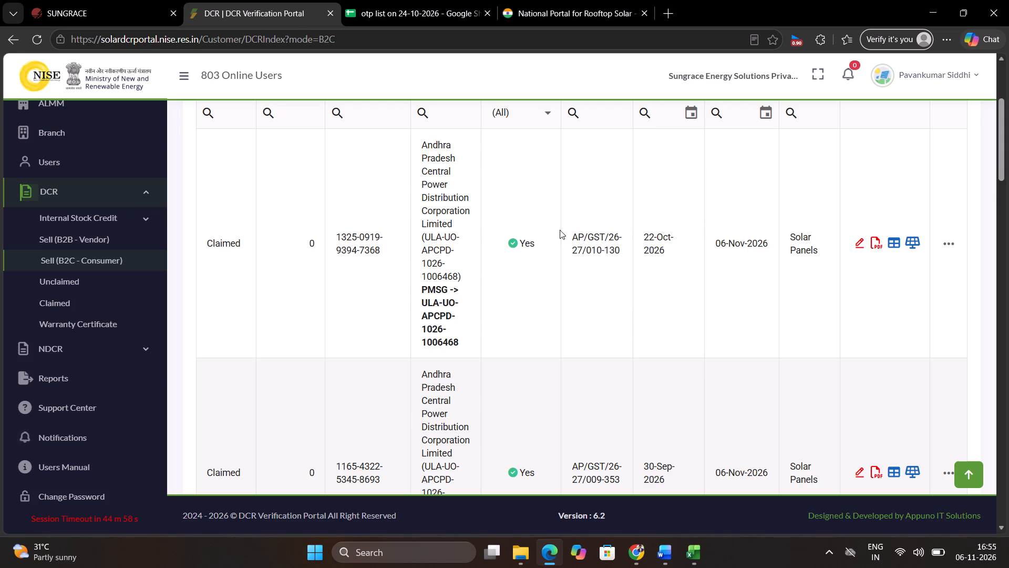
pyautogui.keyDown('ctrl'); pyautogui.moveTo(574, 234); pyautogui.dragTo(600, 252); pyautogui.keyUp('ctrl')
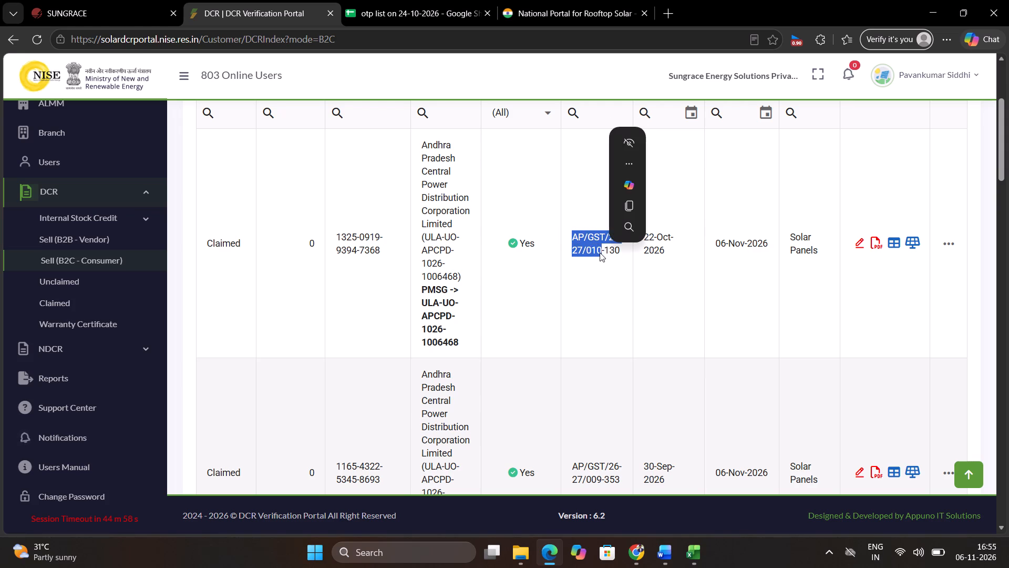
pyautogui.hotkey('ctrl', 'c')
pyautogui.scroll(4, 820, 212)
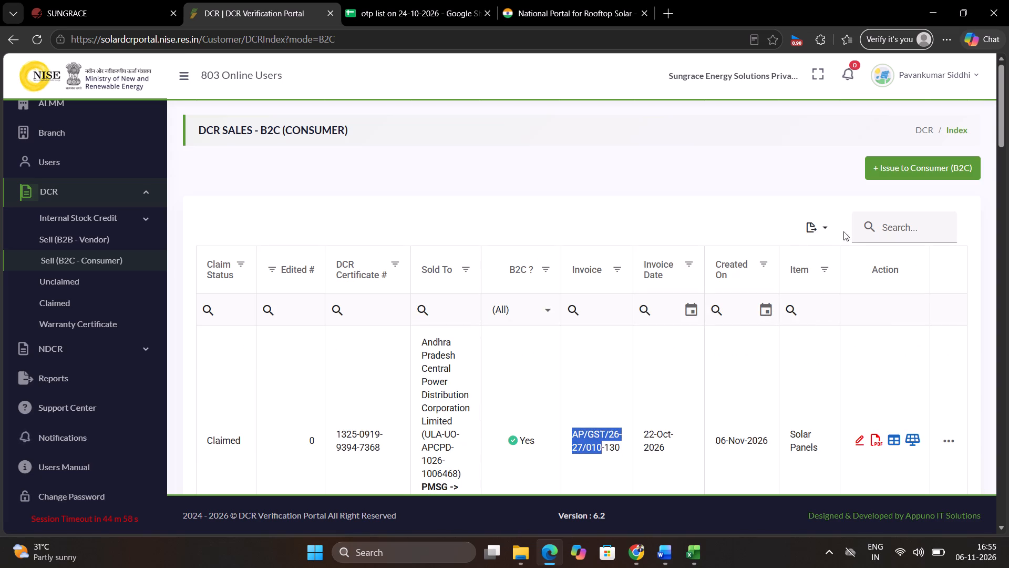
pyautogui.click(899, 229)
pyautogui.hotkey('ctrl', 'v')
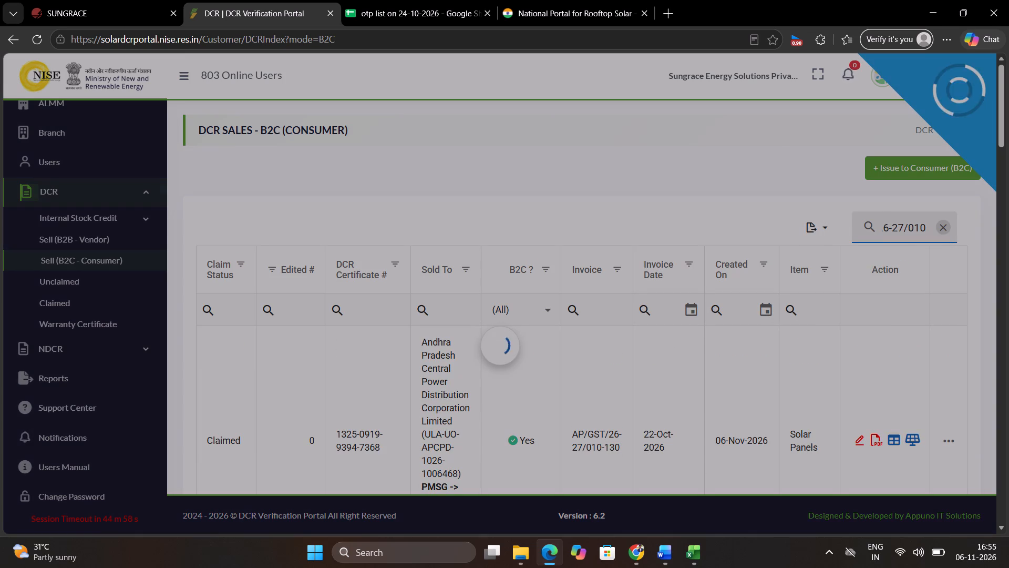
pyautogui.press('BackSpace')
pyautogui.press('BackSpace')
pyautogui.press('0')
pyautogui.press('6')
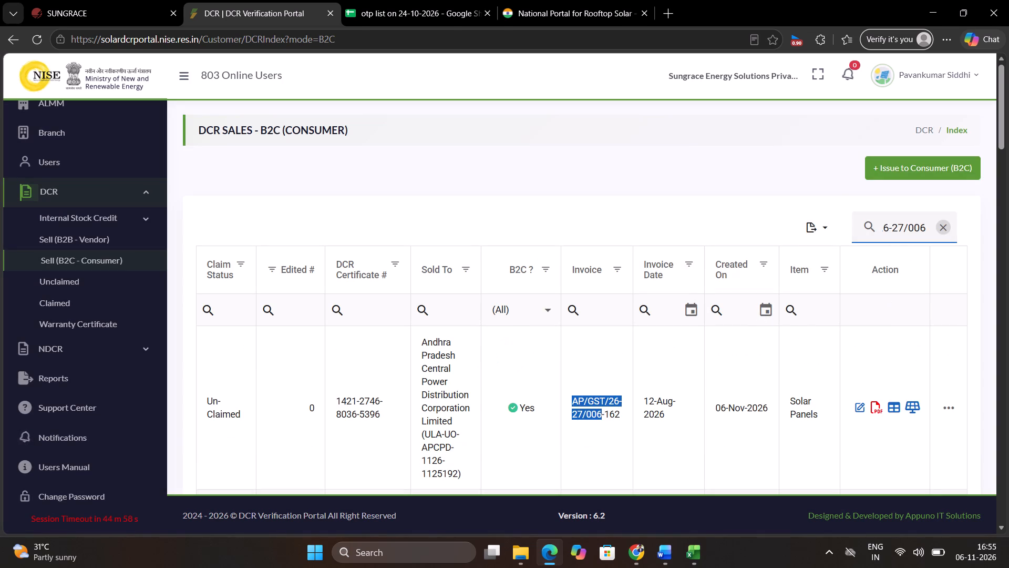
pyautogui.doubleClick(877, 408)
pyautogui.scroll(5, 622, 167)
pyautogui.scroll(-3, 627, 168)
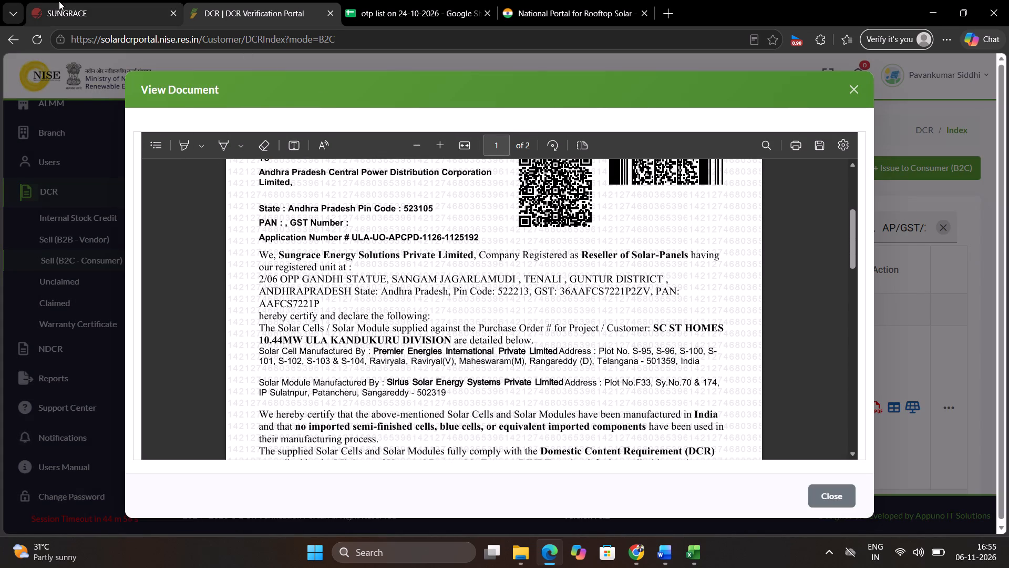
# Copy the pending consumer's service number from the Quick Copy Details in SUNGRACE.
pyautogui.click(87, 13)
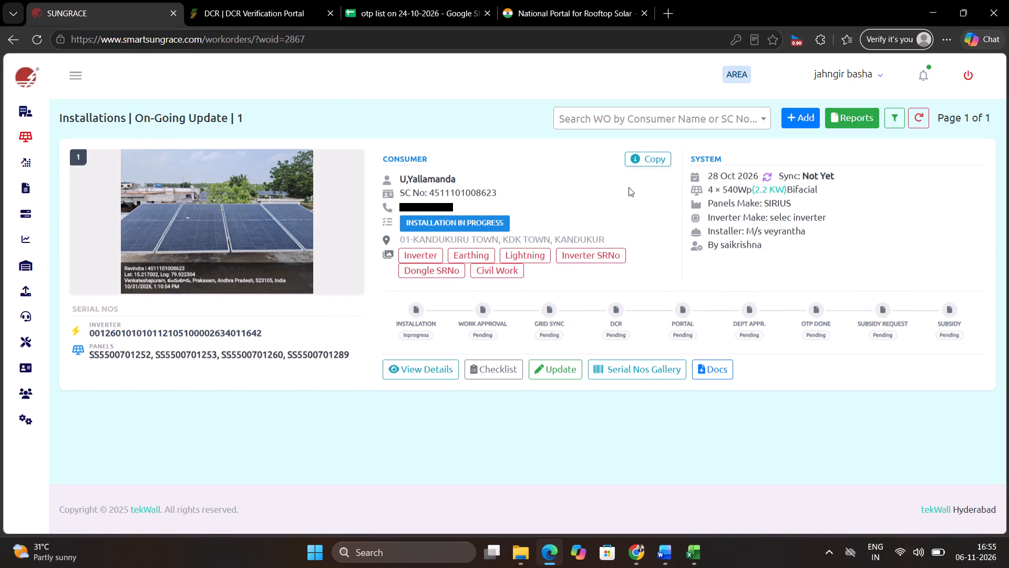
pyautogui.click(643, 159)
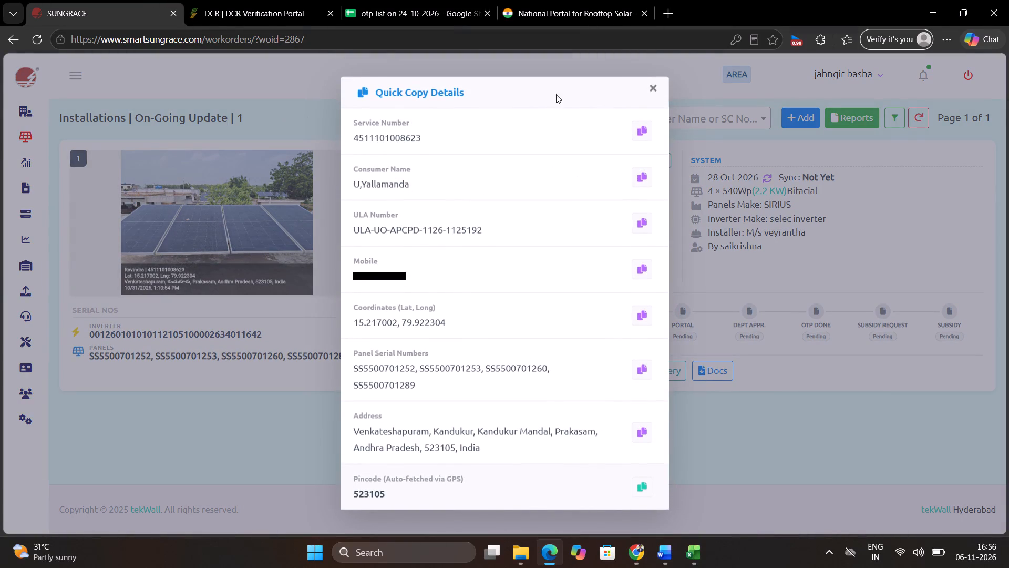
pyautogui.click(632, 81)
pyautogui.click(656, 85)
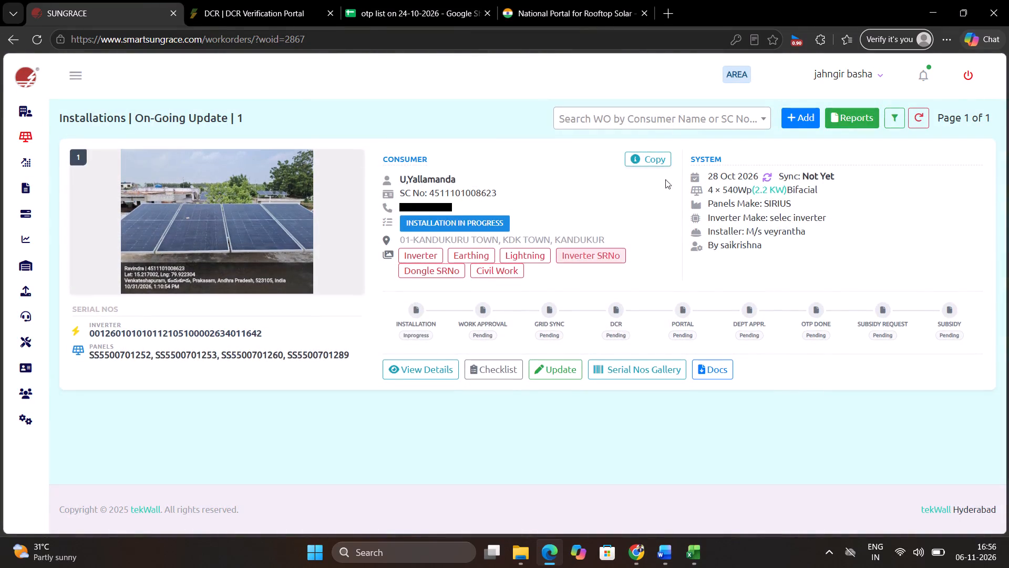
pyautogui.click(662, 161)
pyautogui.click(647, 124)
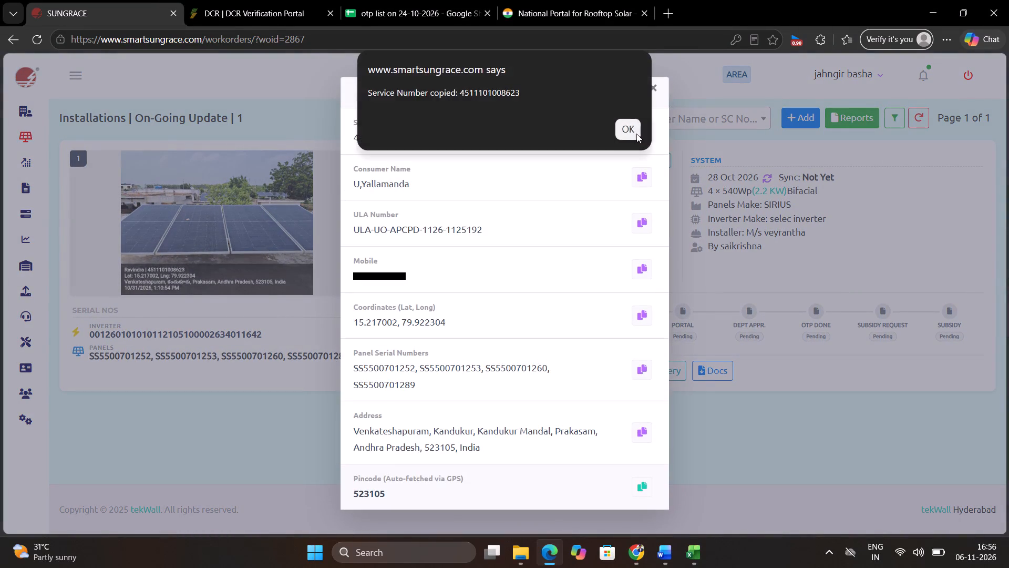
pyautogui.click(631, 130)
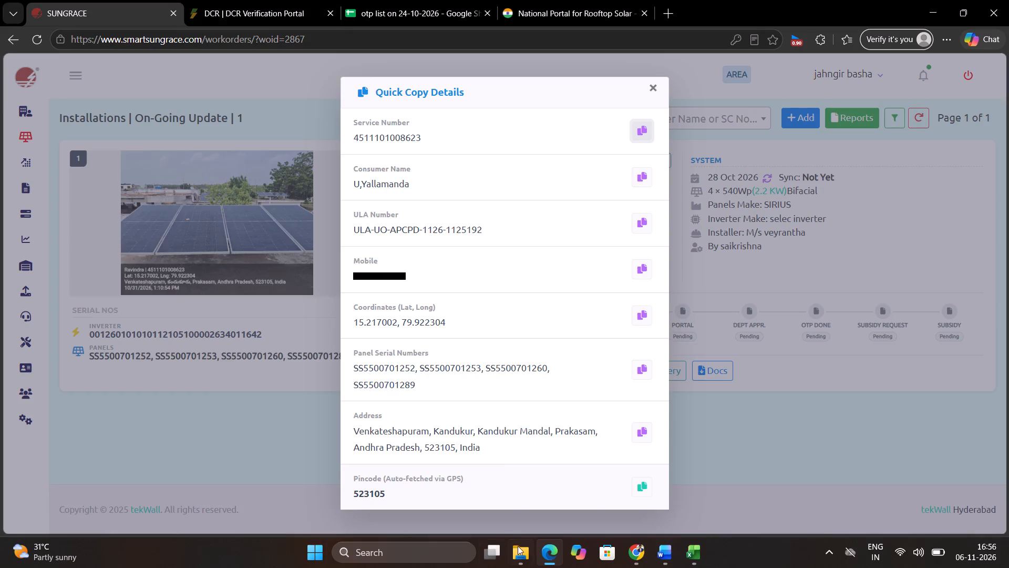
pyautogui.moveTo(527, 557); pyautogui.dragTo(526, 552)
pyautogui.click(515, 554)
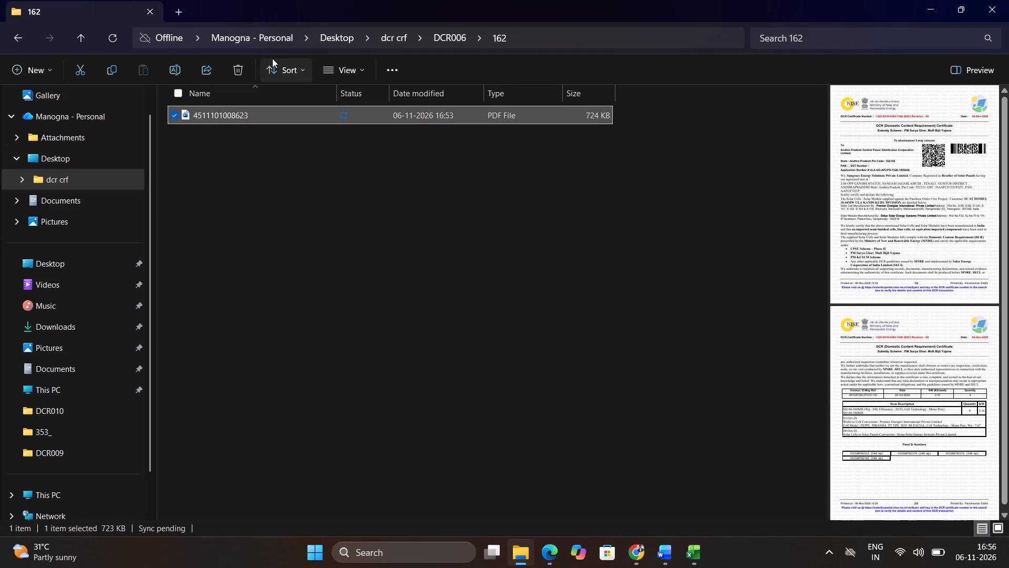
pyautogui.click(250, 114)
pyautogui.doubleClick(251, 114)
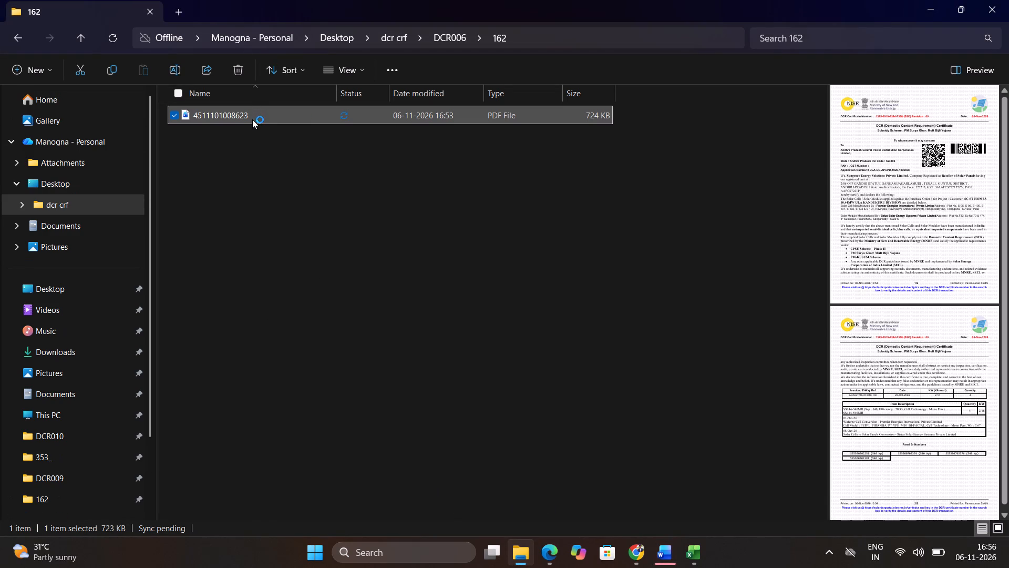
pyautogui.doubleClick(252, 121)
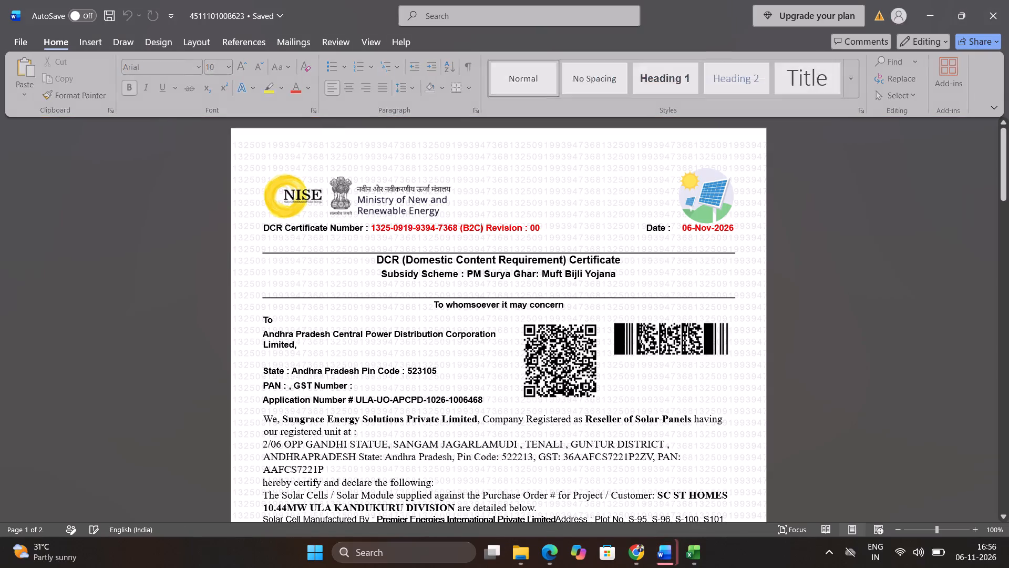
pyautogui.scroll(3, 442, 283)
pyautogui.scroll(-2, 454, 310)
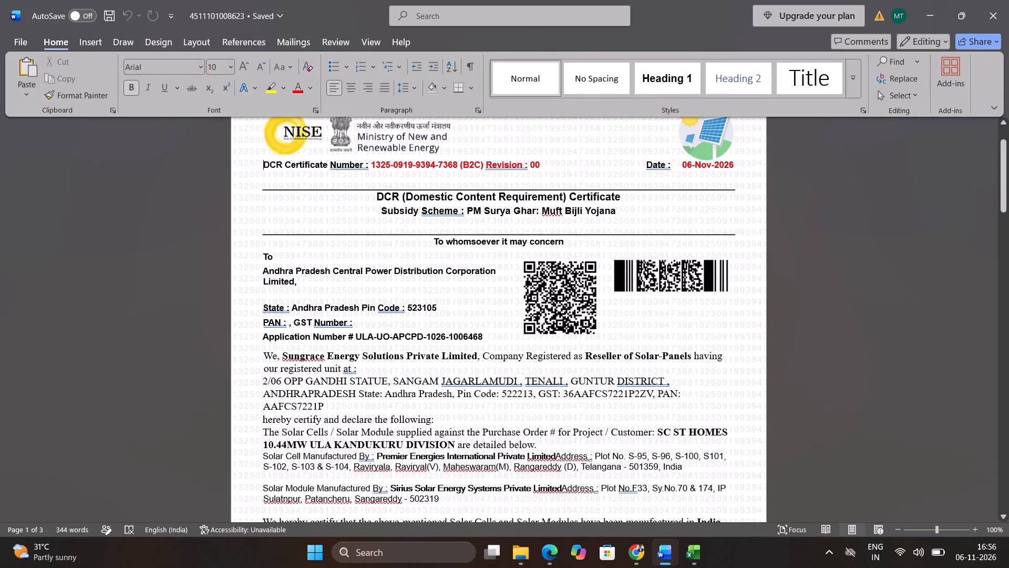
pyautogui.scroll(4, 490, 328)
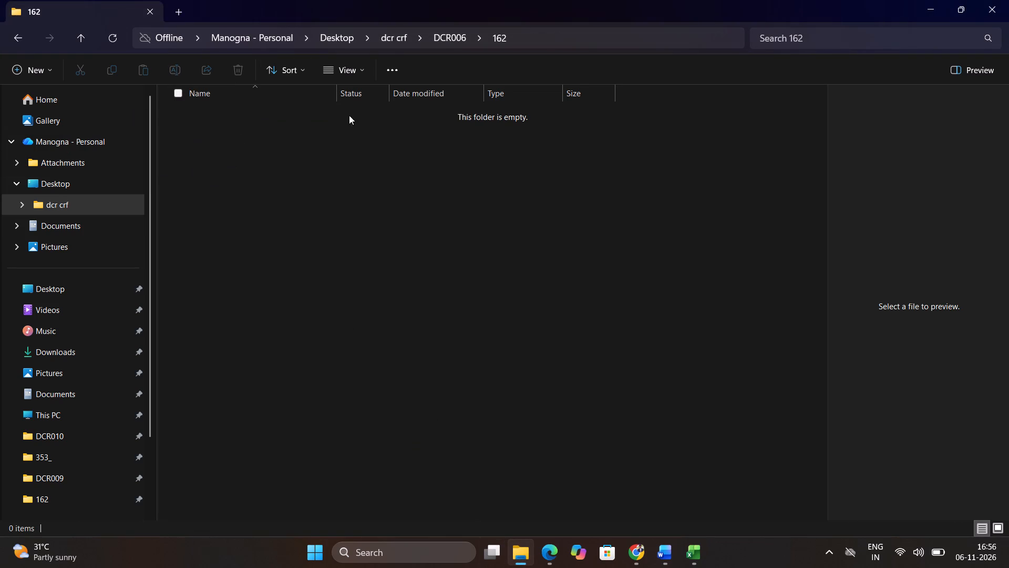
# Save the certificate open in the DCR Verification Portal to DCR006 folder 162, naming the PDF with the copied service number.
pyautogui.click(546, 552)
pyautogui.click(229, 3)
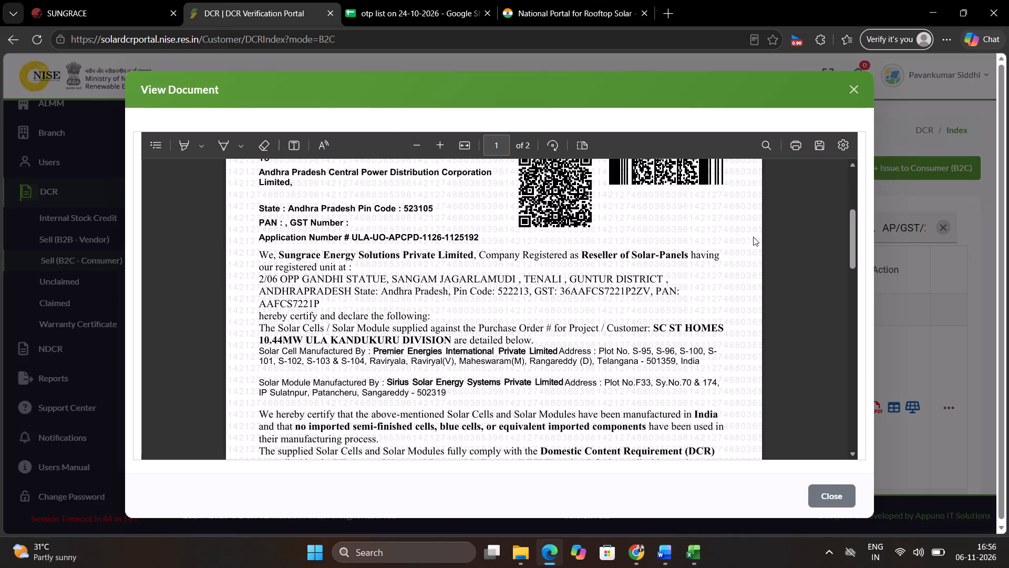
pyautogui.scroll(5, 555, 207)
pyautogui.click(119, 0)
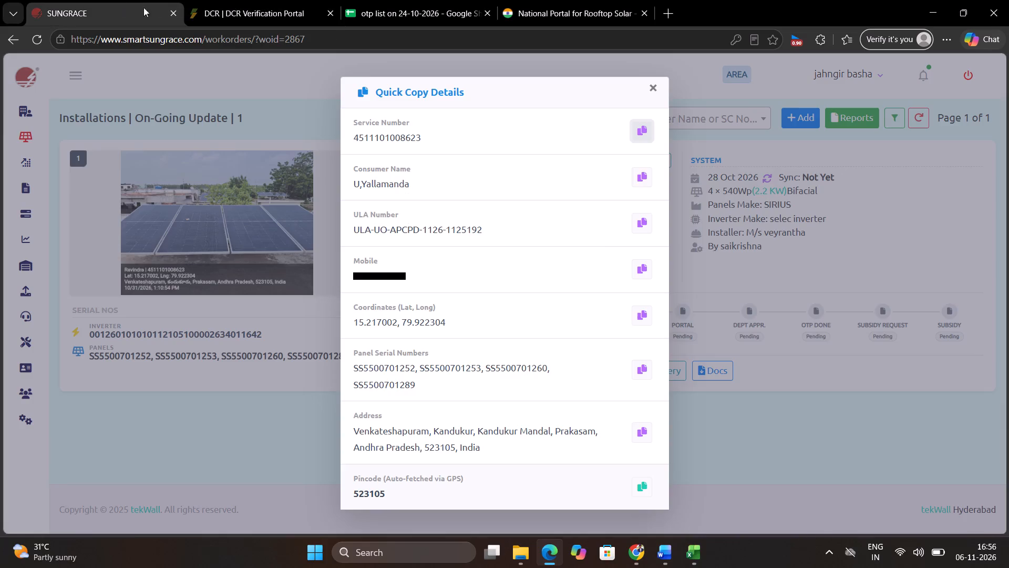
pyautogui.click(265, 8)
pyautogui.scroll(-3, 547, 246)
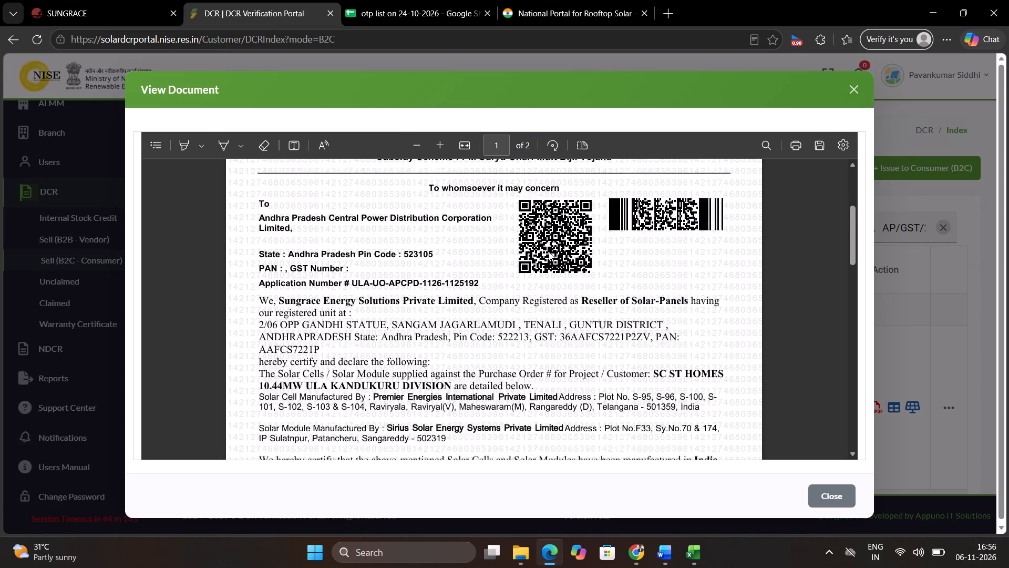
pyautogui.click(820, 144)
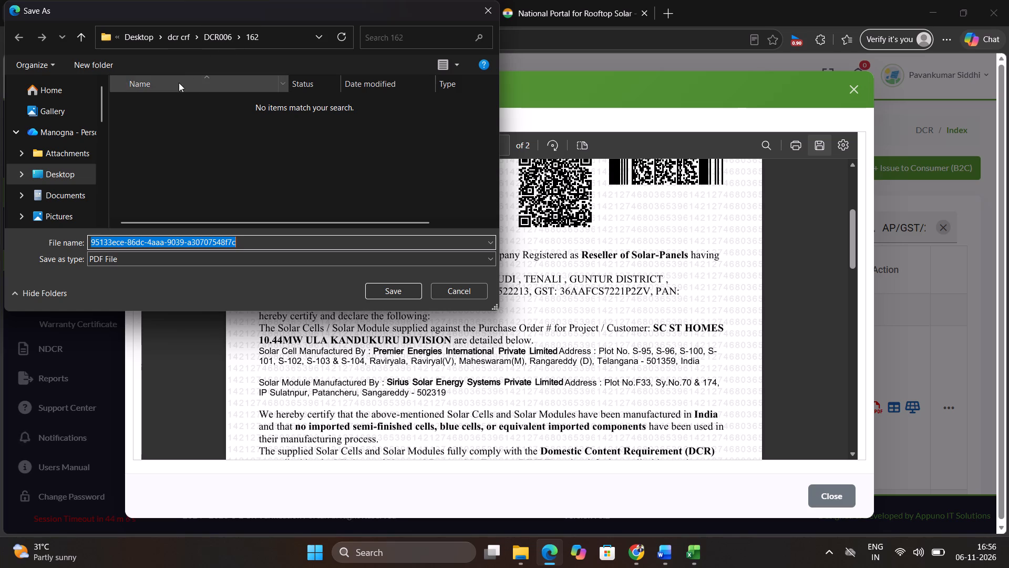
pyautogui.press('BackSpace')
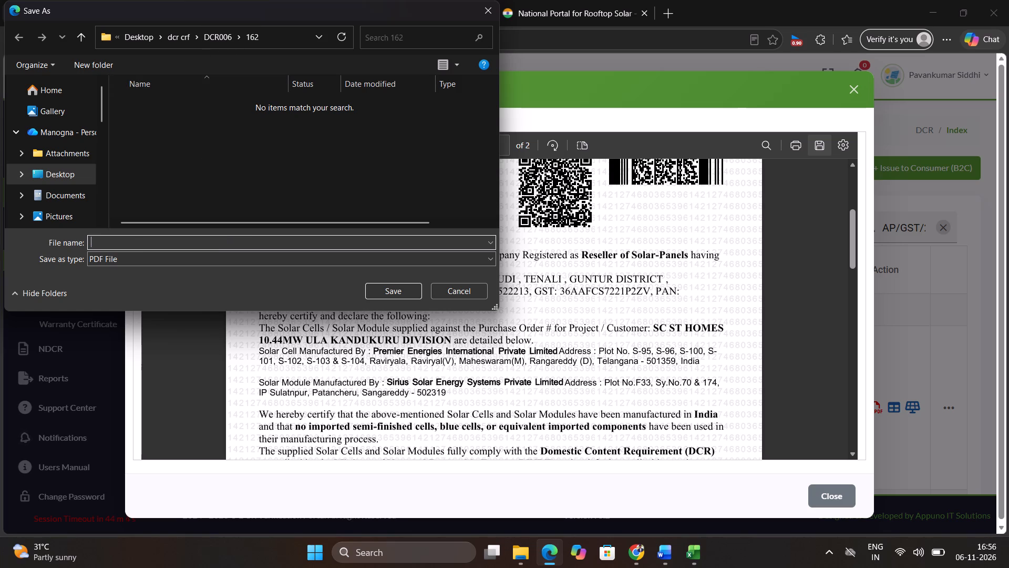
pyautogui.hotkey('ctrl', 'v')
pyautogui.press('Return')
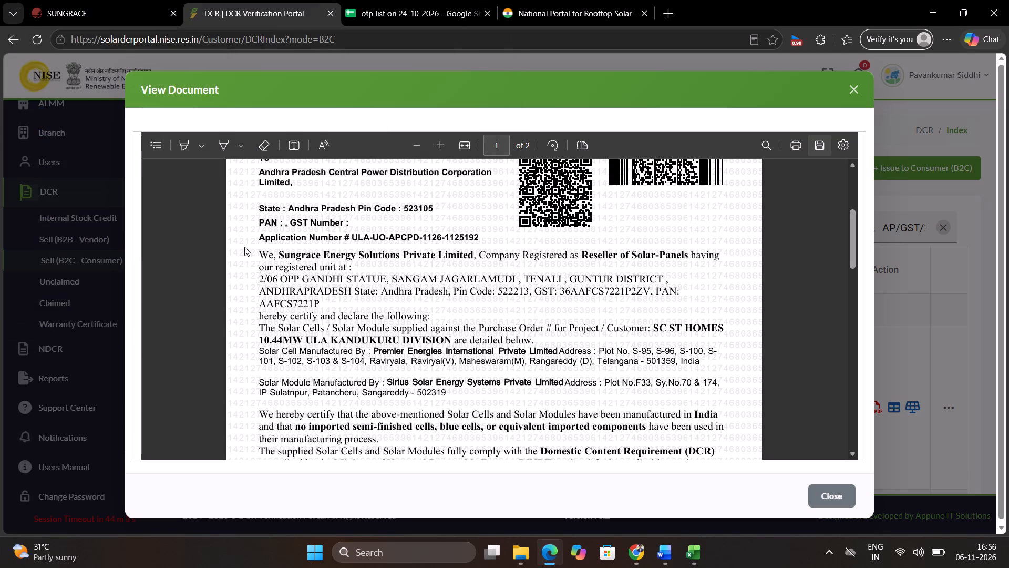
# Return to the pending consumer's Quick Copy Details in SUNGRACE.
pyautogui.click(98, 0)
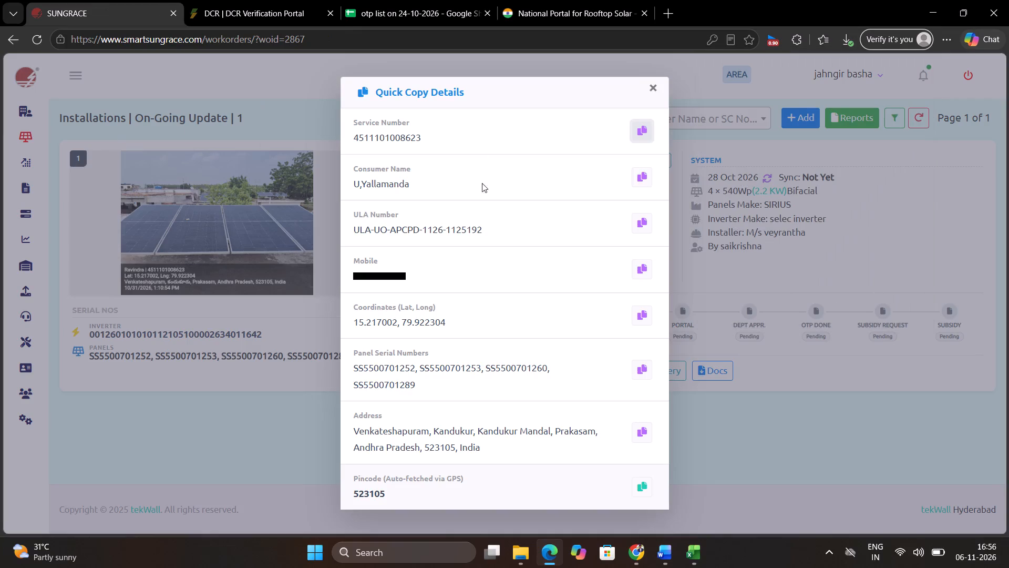
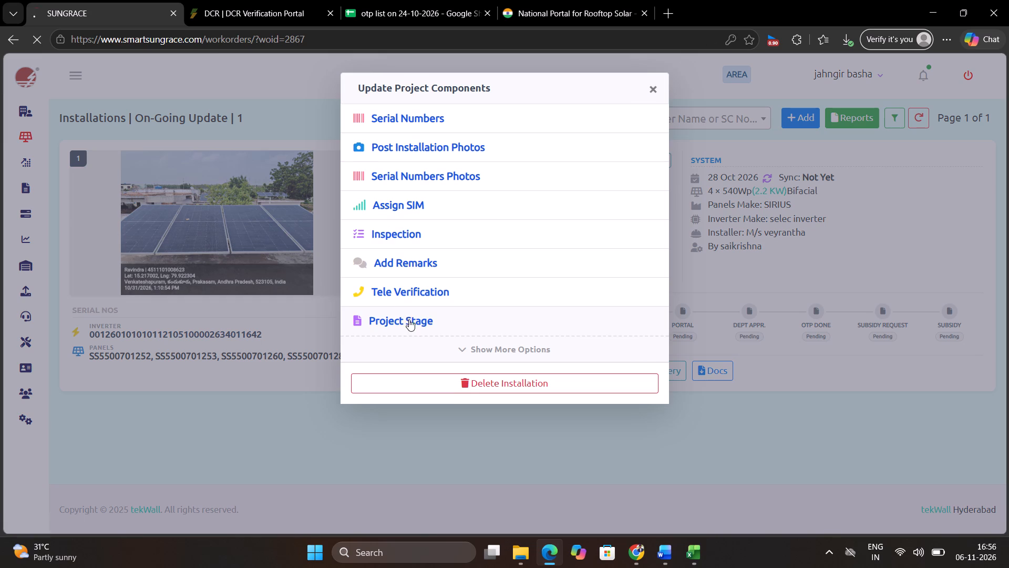
# Attach the certificate PDF from Desktop folder dcr crf, DCR006, 162 as the installation's Dcr upload and submit the project stage form.
pyautogui.scroll(-9, 393, 309)
pyautogui.click(355, 332)
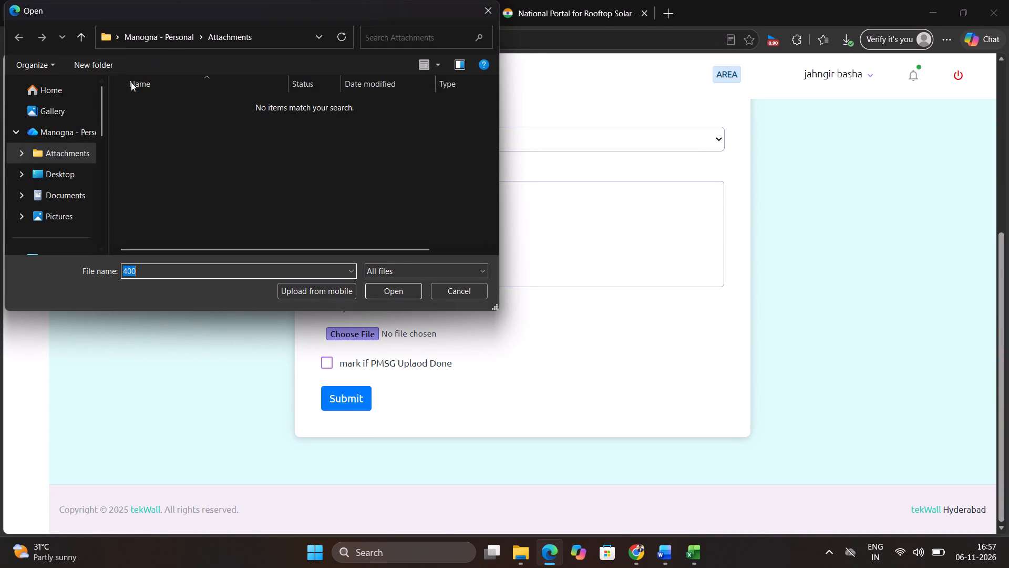
pyautogui.doubleClick(63, 167)
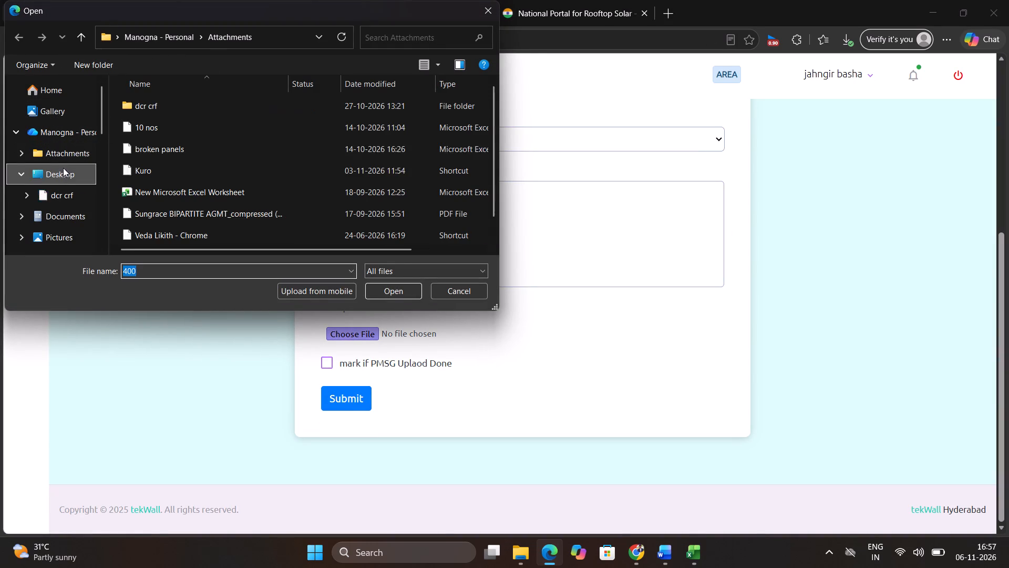
pyautogui.doubleClick(182, 107)
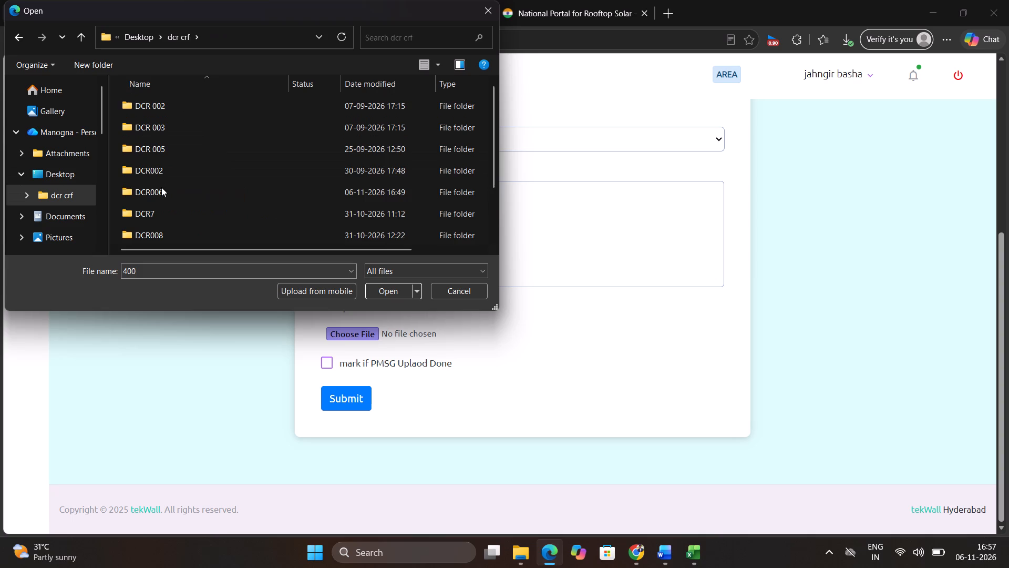
pyautogui.doubleClick(161, 187)
pyautogui.scroll(-8, 202, 139)
pyautogui.scroll(-3, 182, 181)
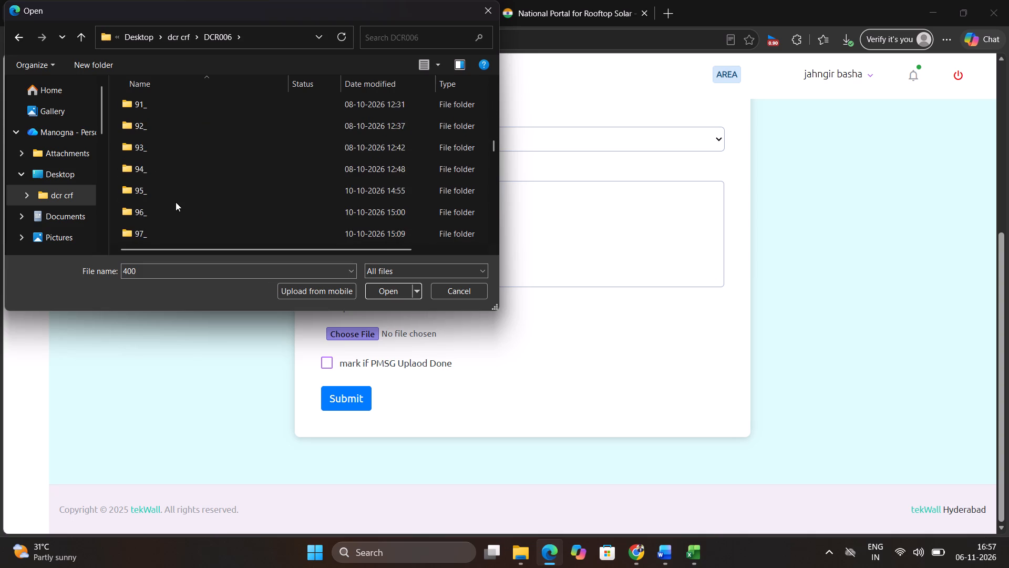
pyautogui.scroll(-20, 176, 202)
pyautogui.scroll(-3, 176, 202)
pyautogui.click(161, 212)
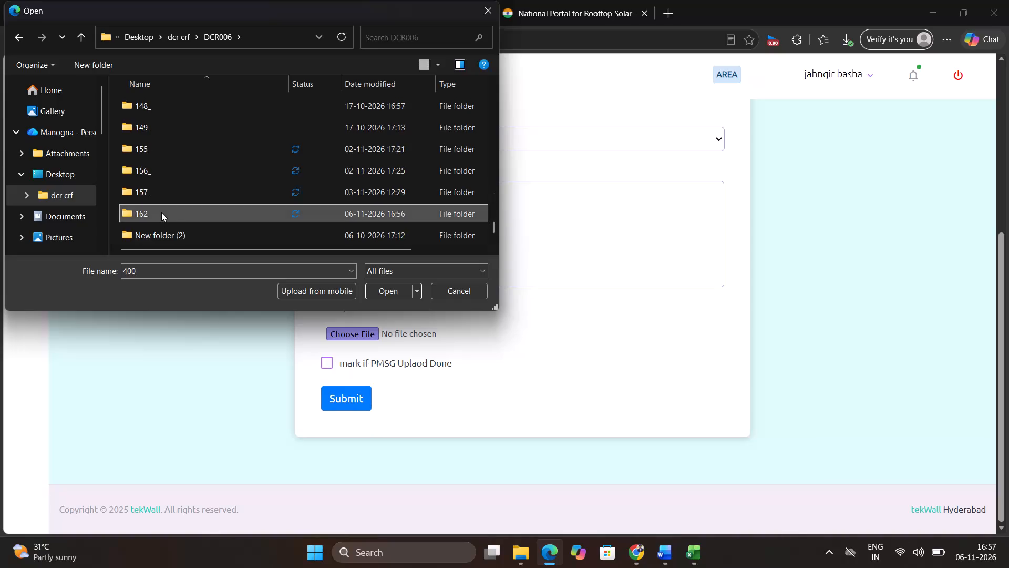
pyautogui.doubleClick(161, 212)
pyautogui.doubleClick(209, 108)
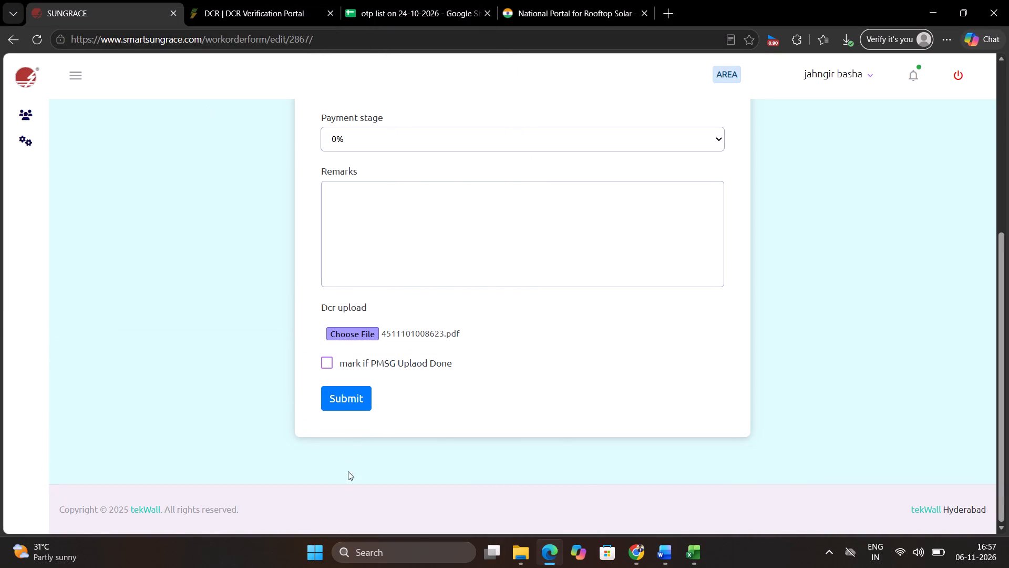
pyautogui.click(355, 407)
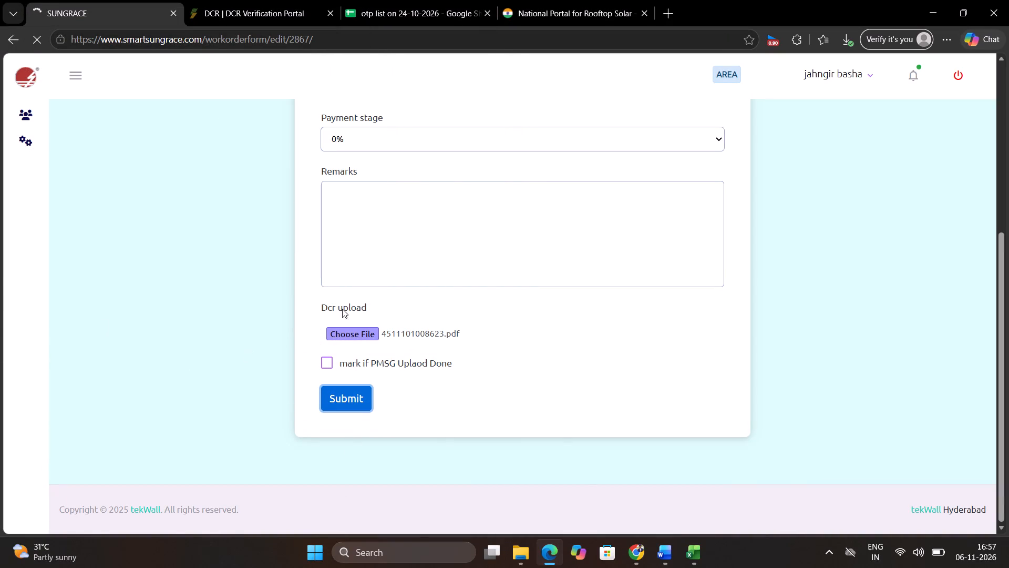
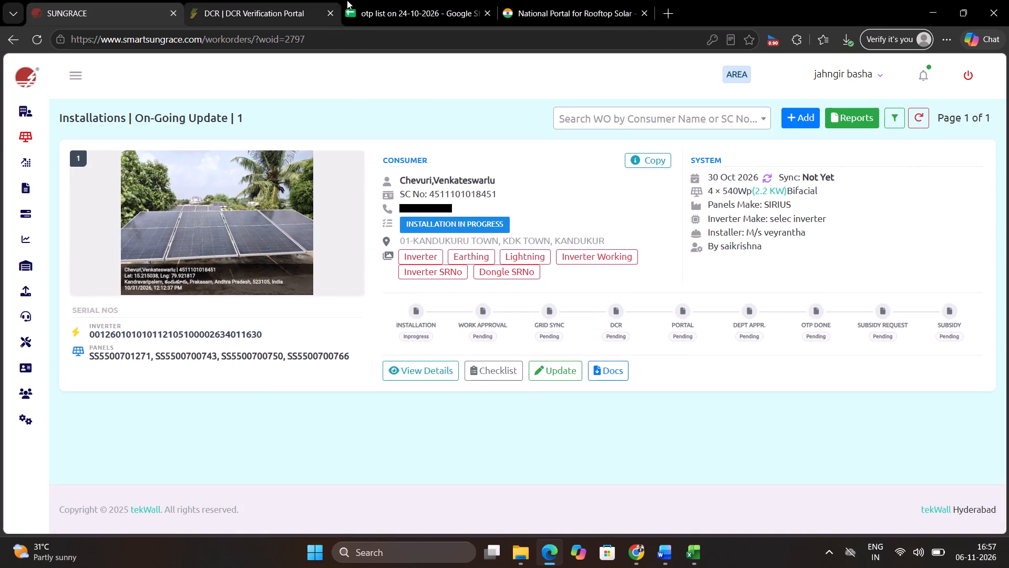
# Copy the ULA number from the pending installation's quick copy details in SUNGRACE.
pyautogui.click(302, 2)
pyautogui.click(106, 6)
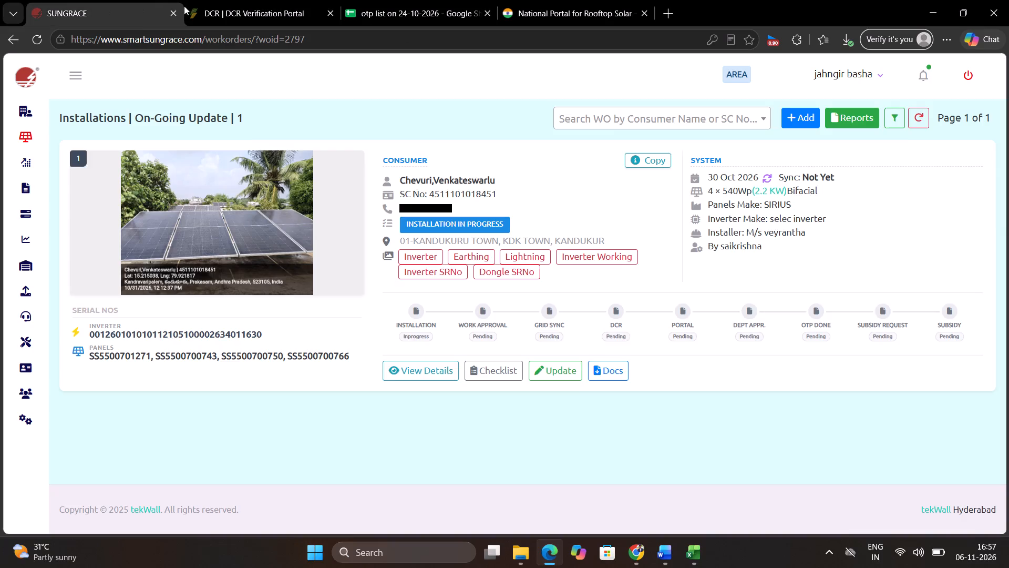
pyautogui.click(653, 155)
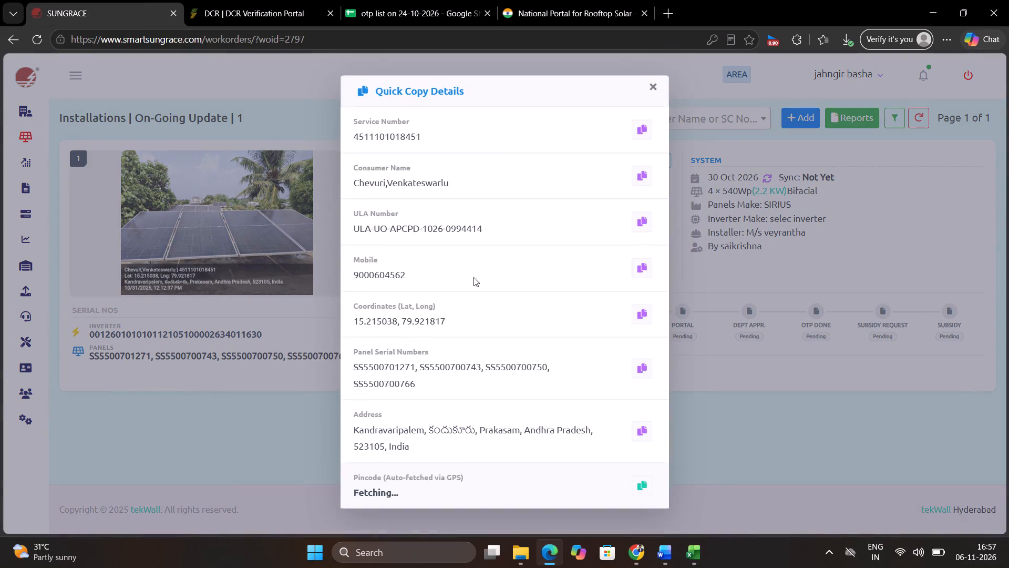
pyautogui.click(644, 232)
pyautogui.click(625, 134)
# Start a new B2C DCR in the DCR portal: Andhra Pradesh branch, Solar Panels, PM Surya Ghar: Muft Bijli Yojana, copied ULA number, state Andhra Pradesh (37).
pyautogui.click(212, 0)
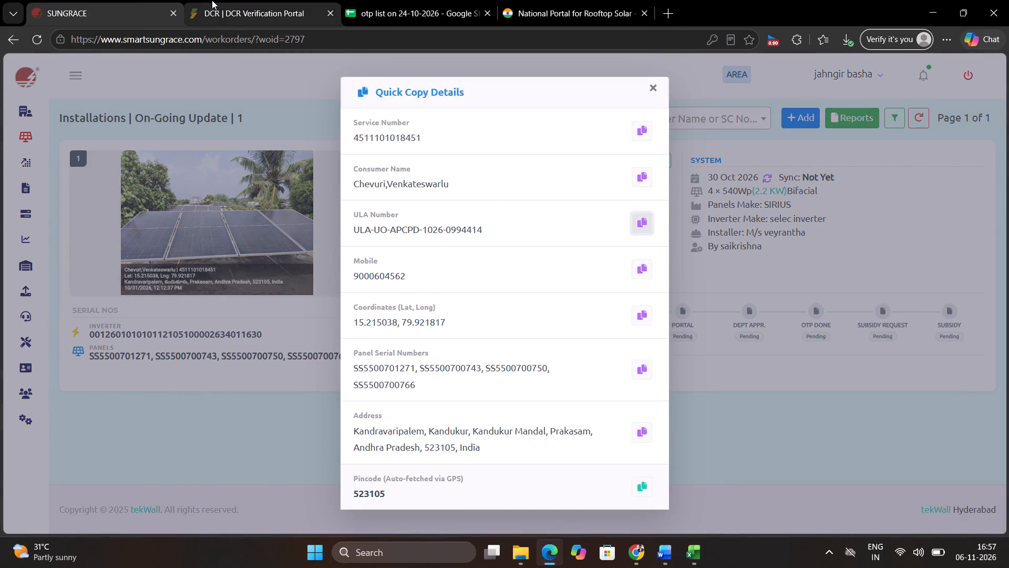
pyautogui.click(858, 91)
pyautogui.click(939, 176)
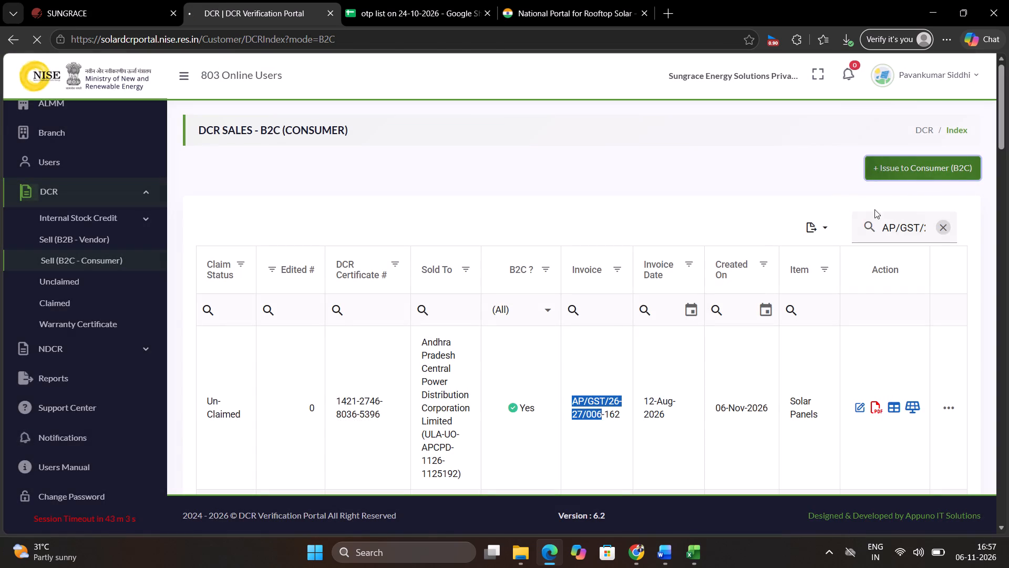
pyautogui.click(299, 198)
pyautogui.click(304, 242)
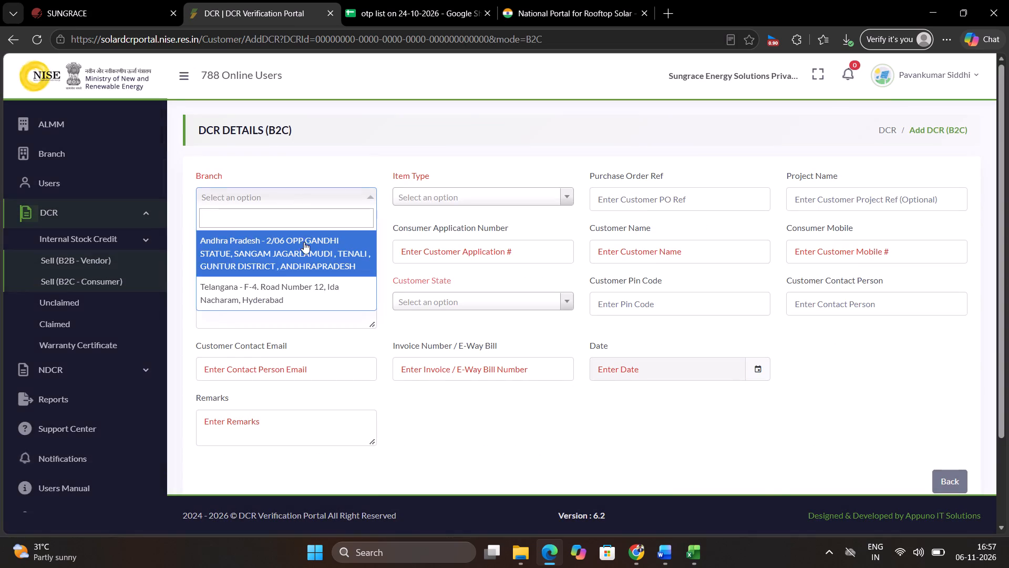
pyautogui.click(484, 198)
pyautogui.click(492, 237)
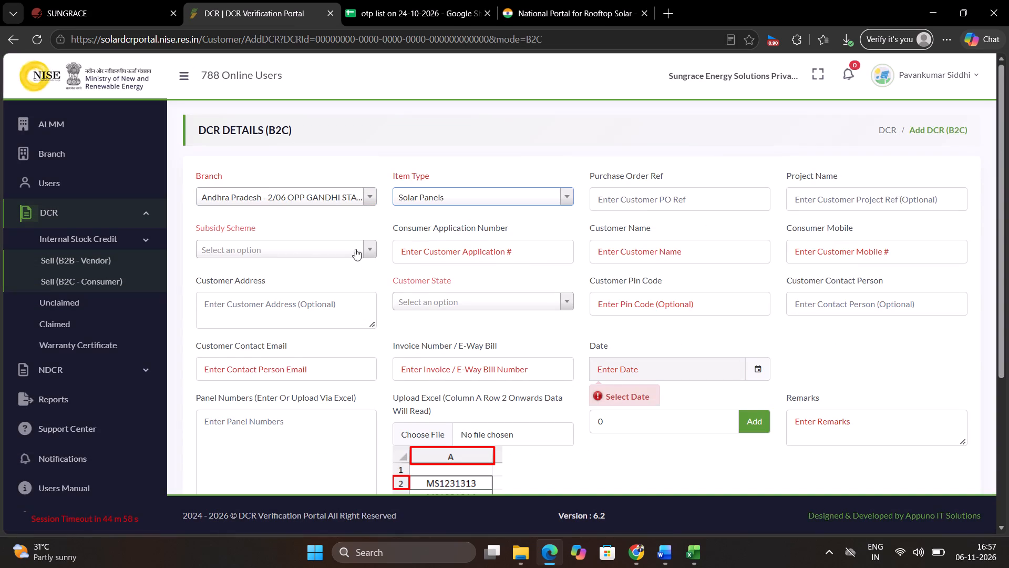
pyautogui.click(352, 249)
pyautogui.click(326, 345)
pyautogui.click(496, 252)
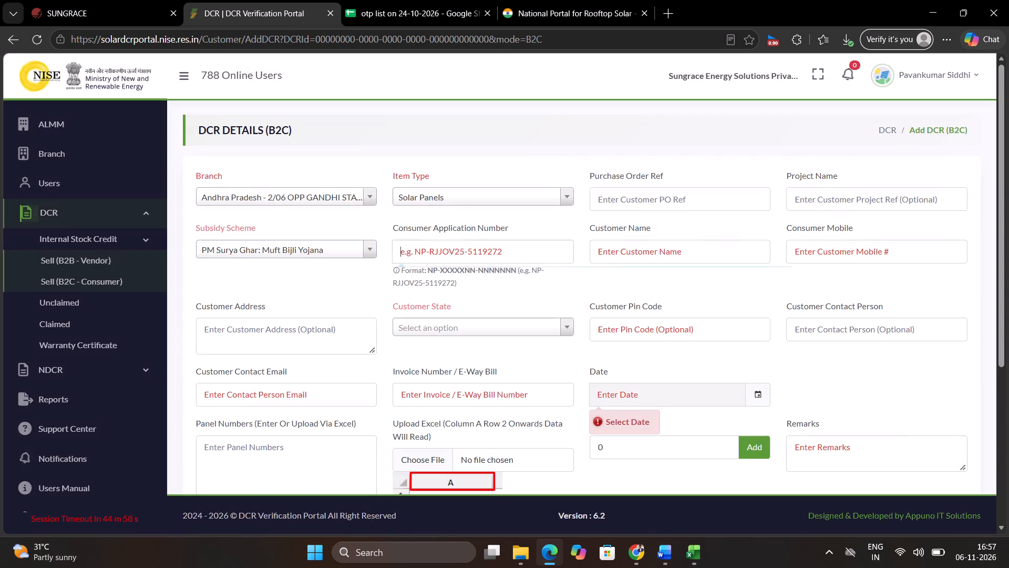
pyautogui.hotkey('ctrl', 'v')
pyautogui.click(436, 329)
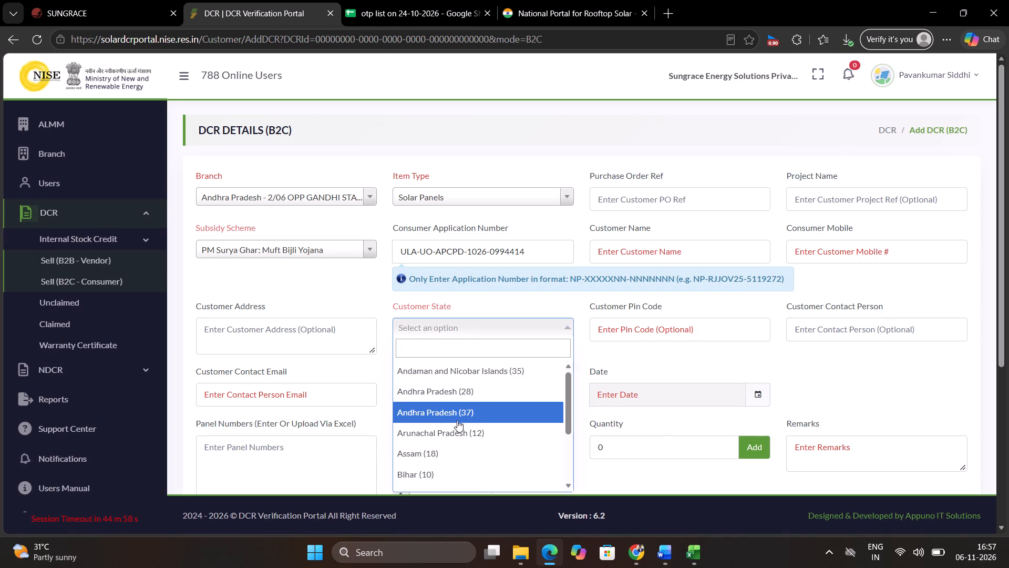
pyautogui.click(459, 413)
pyautogui.click(316, 346)
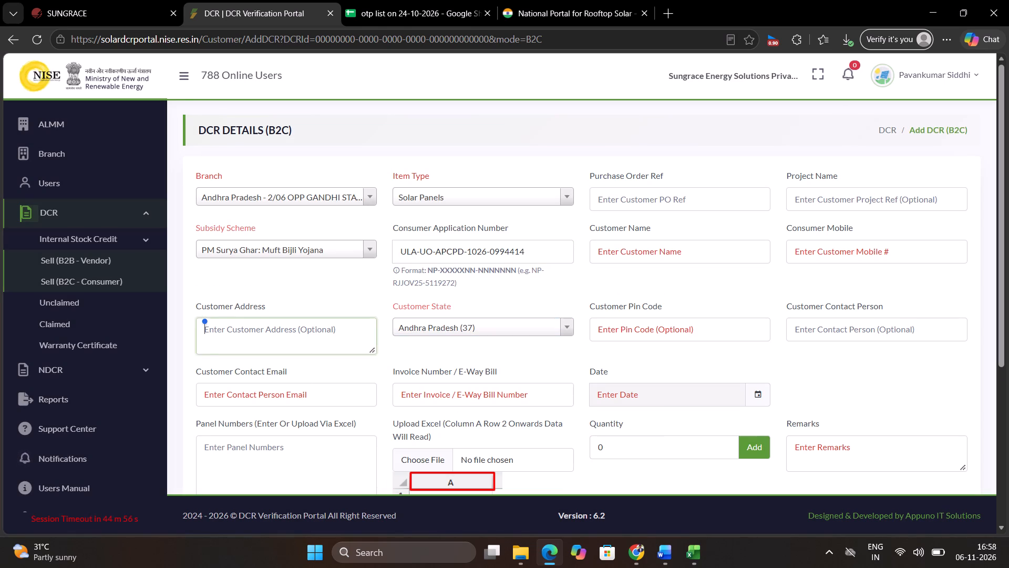
pyautogui.scroll(-2, 327, 321)
pyautogui.scroll(1, 495, 263)
pyautogui.scroll(2, 696, 224)
# Copy the installation's panel serial numbers from SUNGRACE and paste them into the DCR form's Panel Numbers.
pyautogui.click(128, 0)
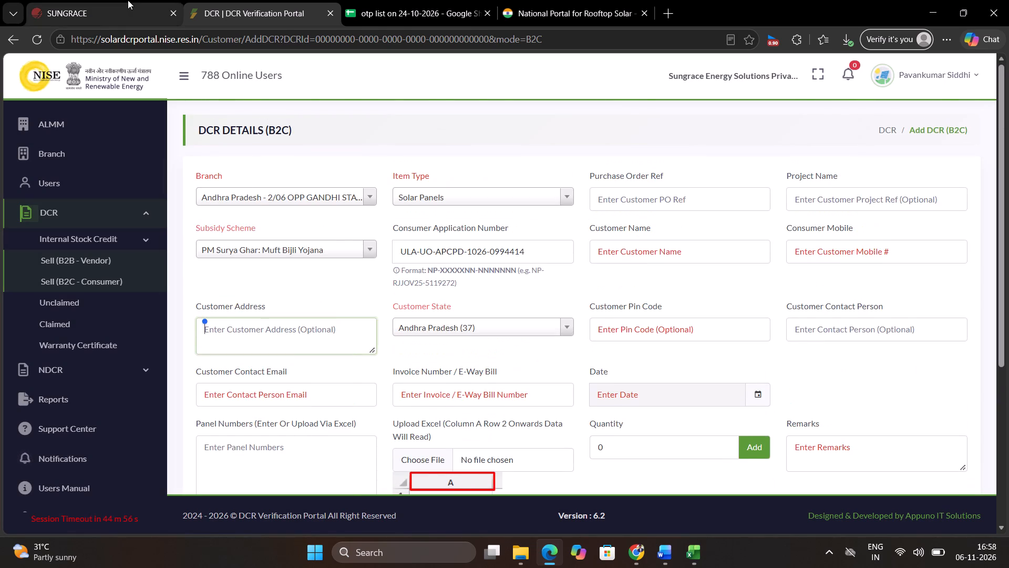
pyautogui.click(644, 376)
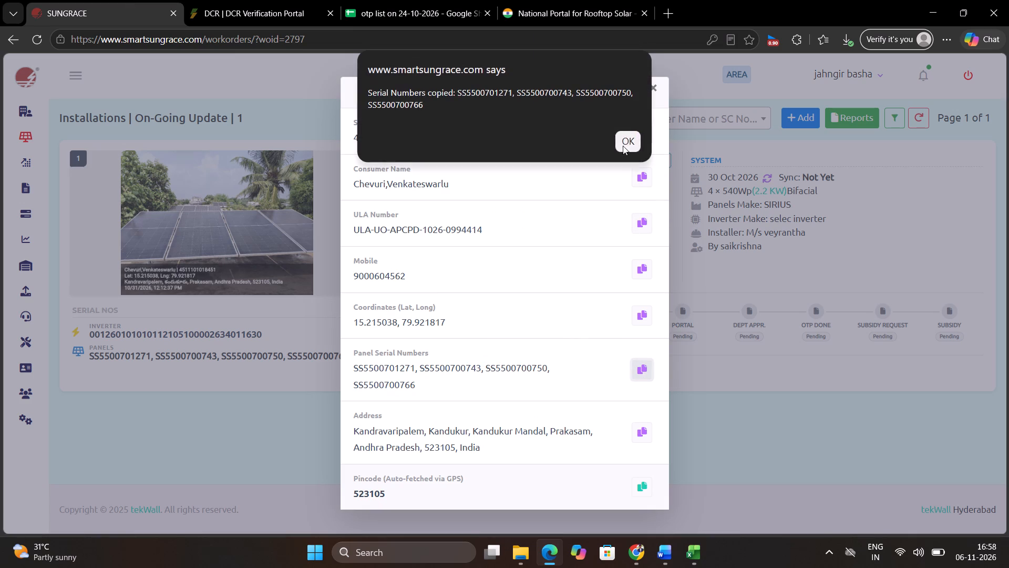
pyautogui.click(623, 145)
pyautogui.click(267, 0)
pyautogui.click(233, 491)
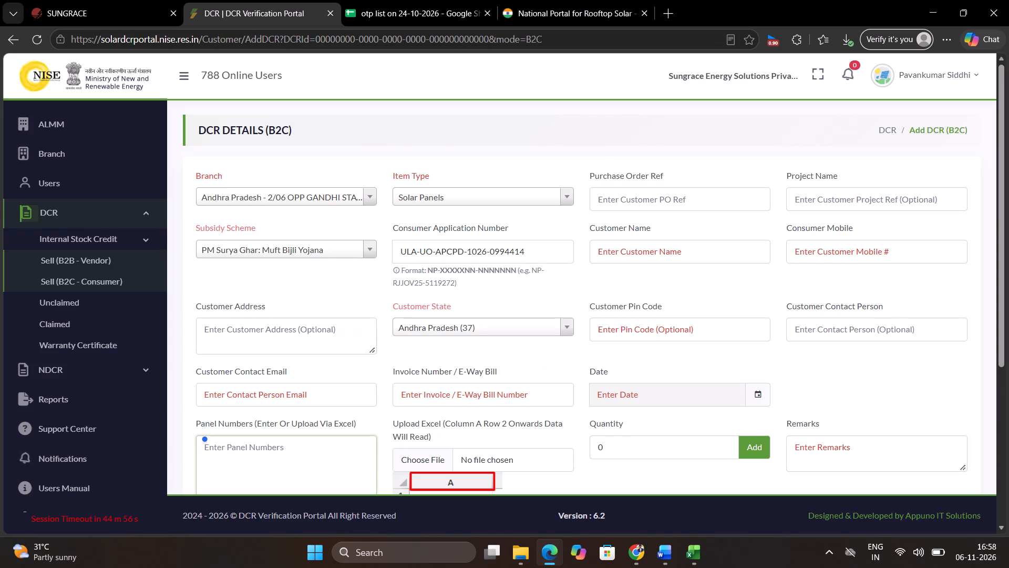
pyautogui.hotkey('ctrl', 'v')
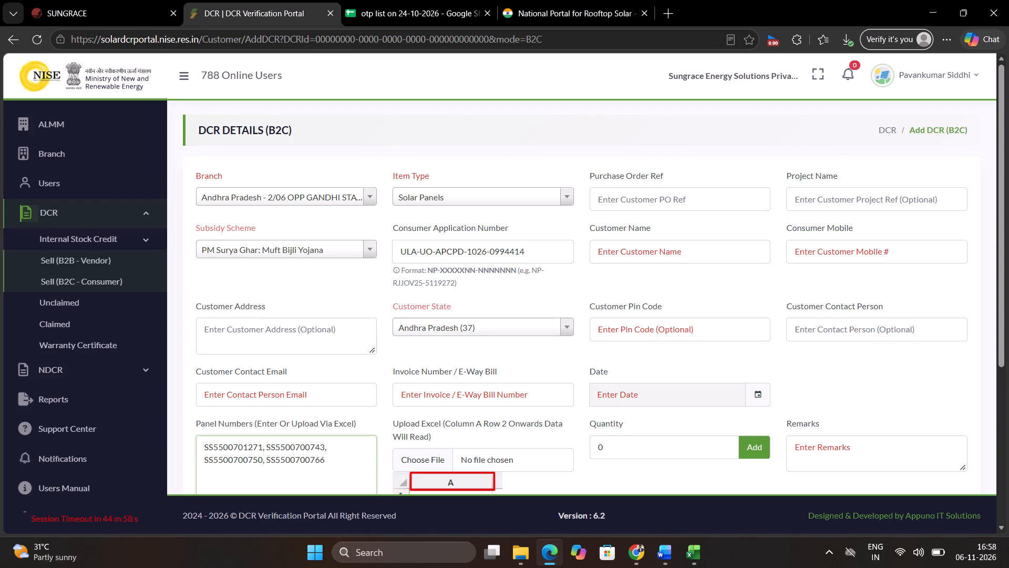
# Replace the commas between the pasted panel serial numbers with line breaks so each serial is on its own line.
pyautogui.press('Left')
pyautogui.press('Left')
pyautogui.press('Left')
pyautogui.press('Left')
pyautogui.press('Left')
pyautogui.press('Up')
pyautogui.press('Up')
pyautogui.press('Left')
pyautogui.press('Left')
pyautogui.press('Left')
pyautogui.press('Left')
pyautogui.press('Left')
pyautogui.press('Left')
pyautogui.press('Left')
pyautogui.press('Left')
pyautogui.press('Left')
pyautogui.press('Left')
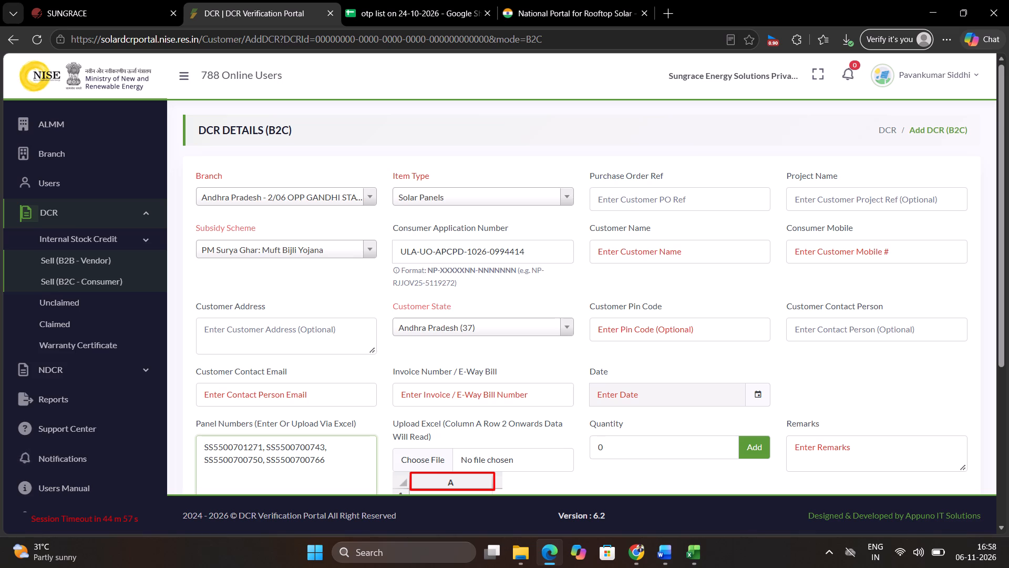
pyautogui.press('Right')
pyautogui.press('Right')
pyautogui.press('Right')
pyautogui.press('Right')
pyautogui.press('Right')
pyautogui.press('Right')
pyautogui.press('Right')
pyautogui.press('Right')
pyautogui.press('Right')
pyautogui.press('Right')
pyautogui.press('Right')
pyautogui.press('Right')
pyautogui.press('Right')
pyautogui.press('BackSpace')
pyautogui.press('Return')
pyautogui.press('Right')
pyautogui.press('Right')
pyautogui.press('Right')
pyautogui.press('Right')
pyautogui.press('Right')
pyautogui.press('Right')
pyautogui.press('Right')
pyautogui.press('Right')
pyautogui.press('Right')
pyautogui.press('Right')
pyautogui.press('Right')
pyautogui.press('Right')
pyautogui.press('Right')
pyautogui.press('Right')
pyautogui.press('Right')
pyautogui.press('Right')
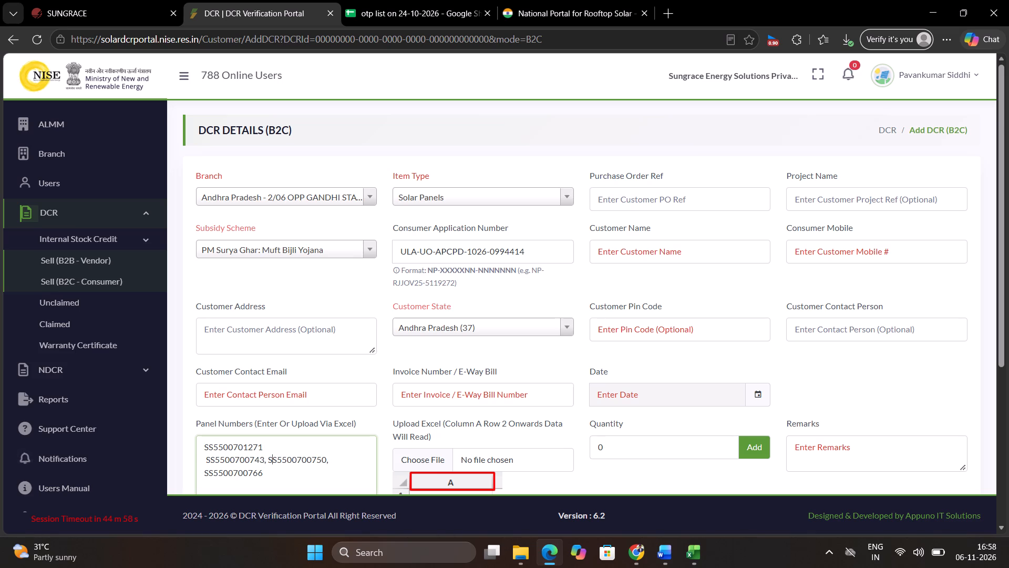
pyautogui.press('Left')
pyautogui.press('Left')
pyautogui.press('Left')
pyautogui.press('Right')
pyautogui.press('BackSpace')
pyautogui.press('Return')
pyautogui.press('Right')
pyautogui.press('Right')
pyautogui.press('Right')
pyautogui.press('Right')
pyautogui.press('Right')
pyautogui.press('Right')
pyautogui.press('Right')
pyautogui.press('Right')
pyautogui.press('Right')
pyautogui.press('Right')
pyautogui.press('Right')
pyautogui.press('Right')
pyautogui.press('Right')
pyautogui.press('Right')
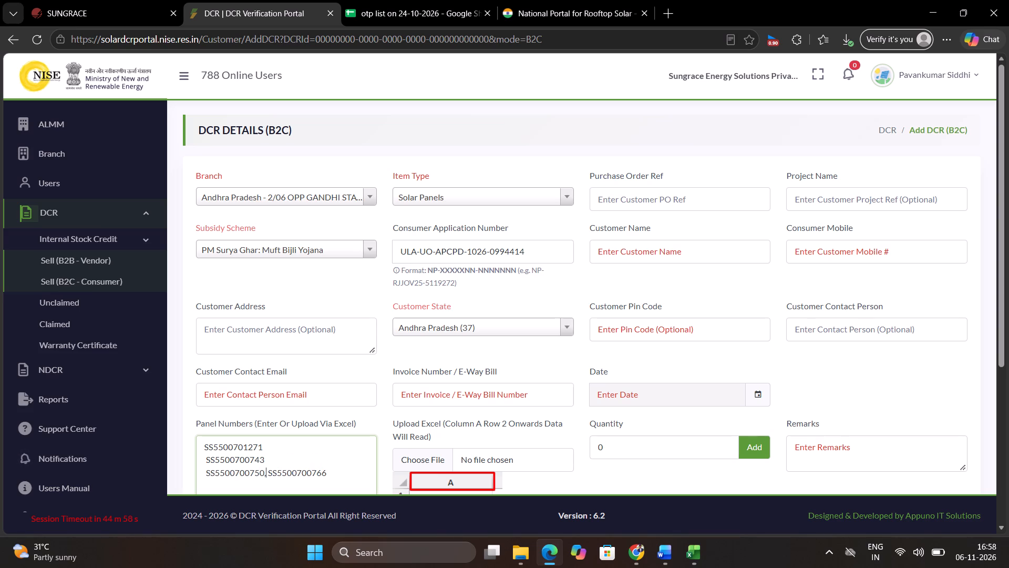
pyautogui.press('BackSpace')
pyautogui.press('Return')
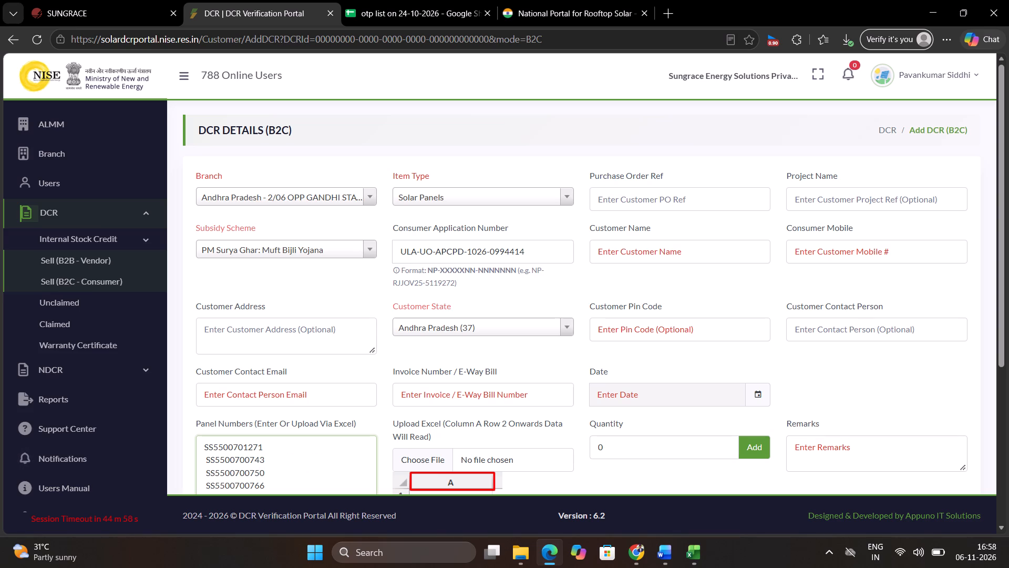
# Set the DCR quantity to 4 and the invoice date to 12-Aug-2026.
pyautogui.click(639, 445)
pyautogui.press('BackSpace')
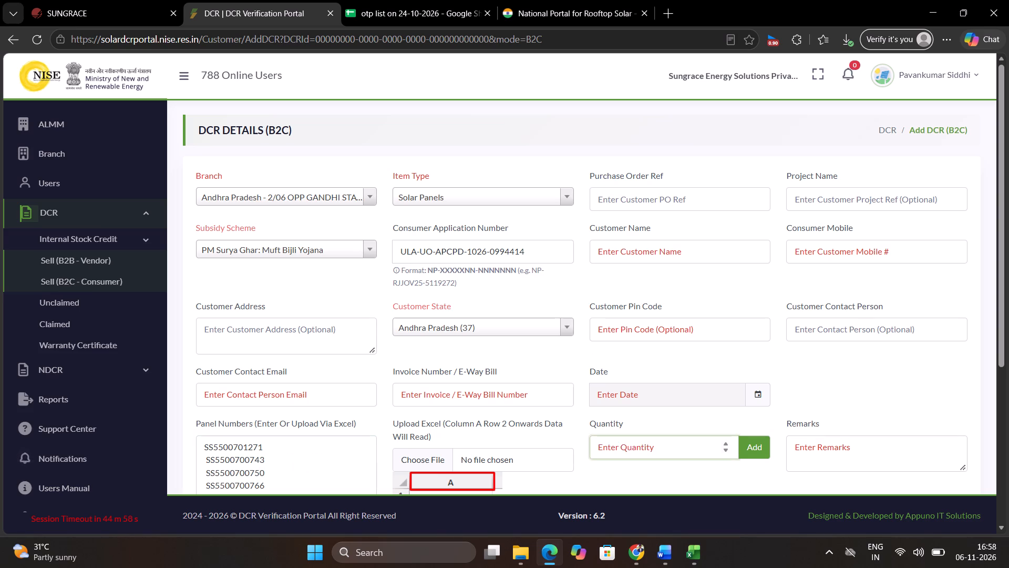
pyautogui.press('4')
pyautogui.click(746, 389)
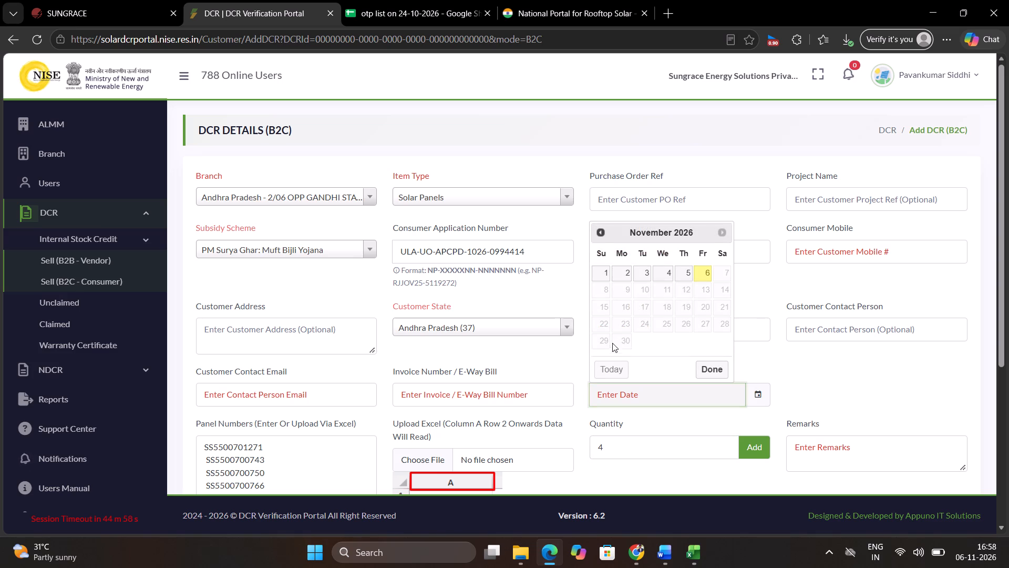
pyautogui.doubleClick(605, 235)
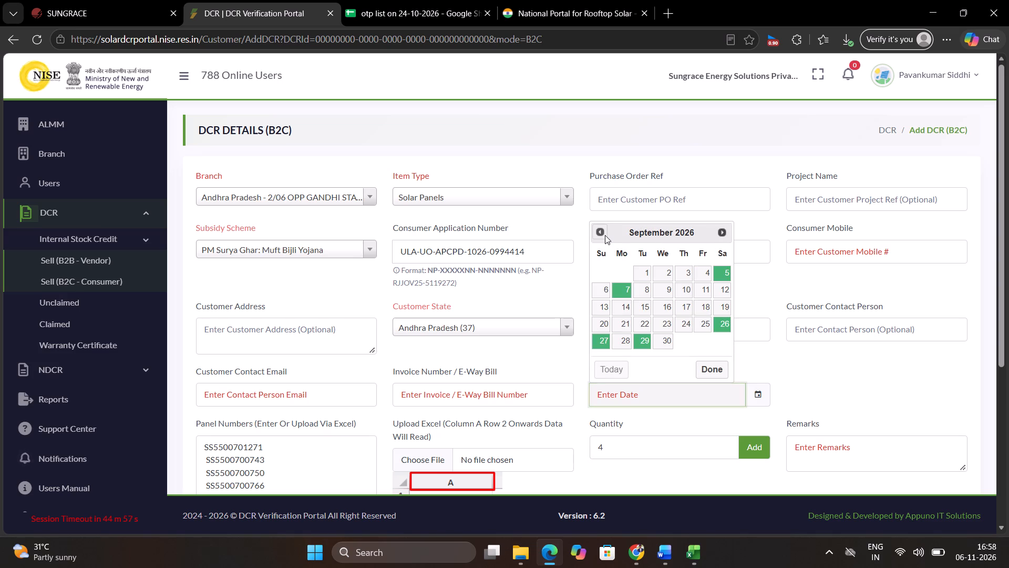
pyautogui.click(600, 231)
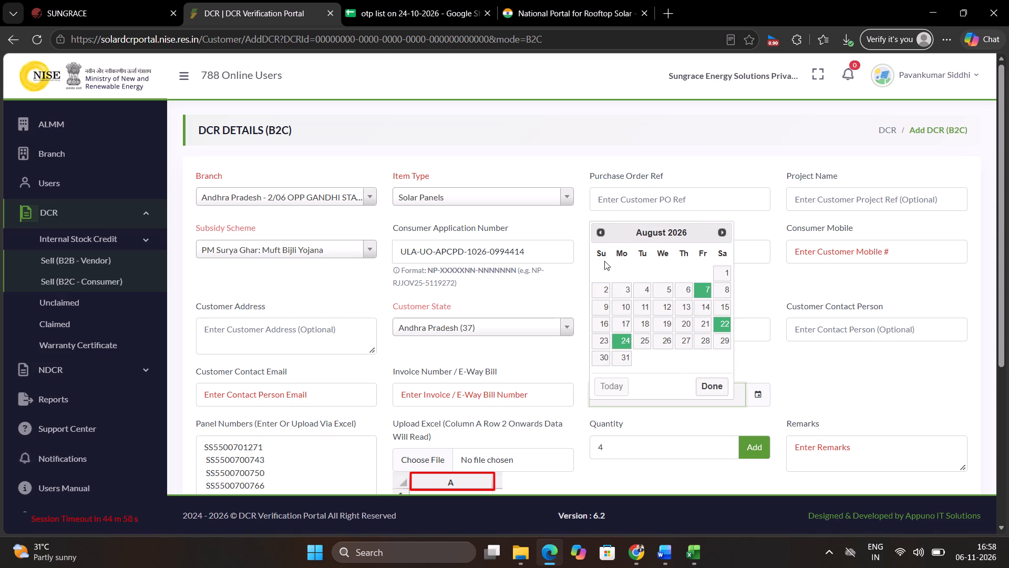
pyautogui.click(668, 301)
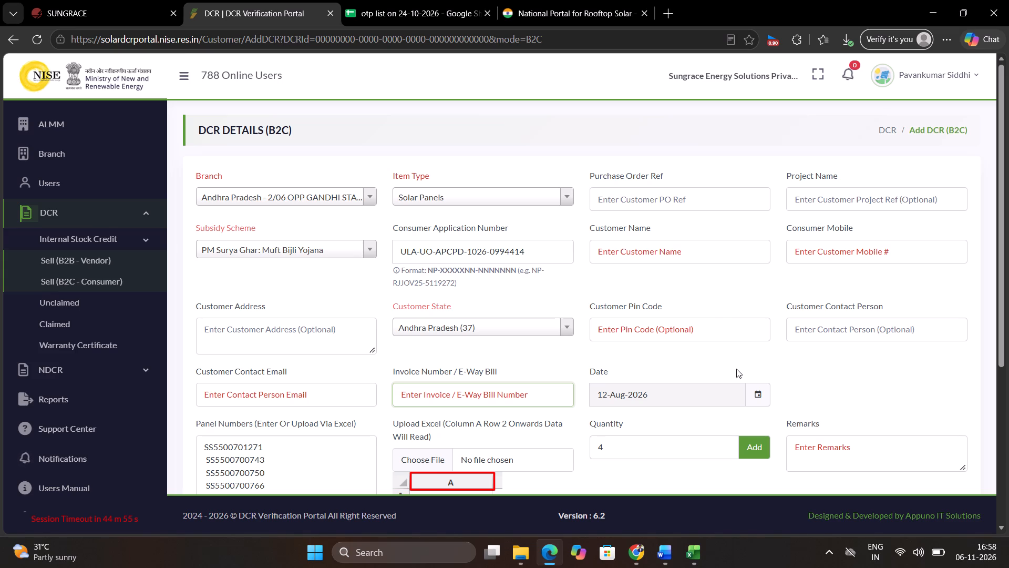
# Try twice to add the entered panel serial numbers to the DCR, dismissing the dialog each time.
pyautogui.click(758, 437)
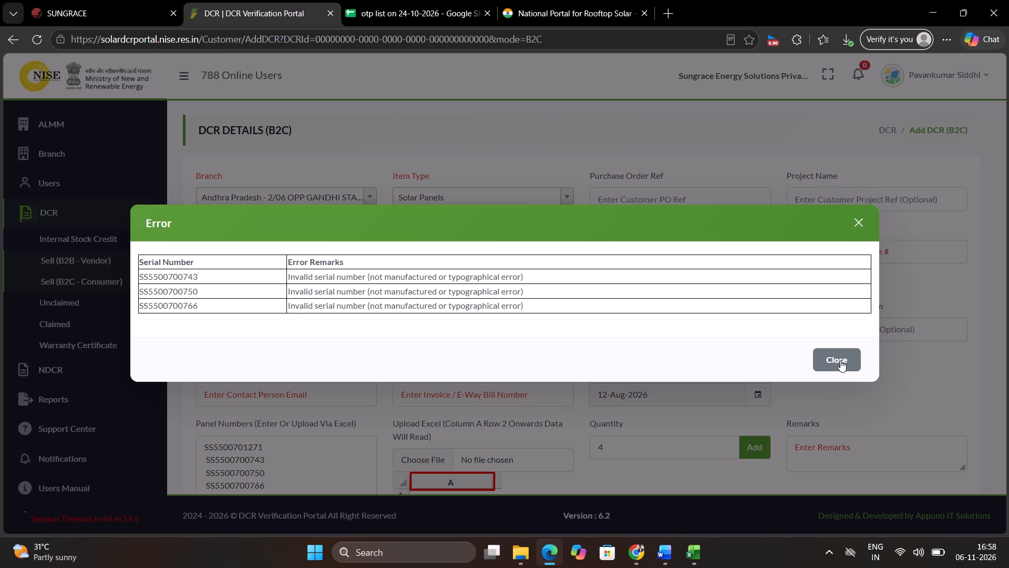
pyautogui.click(840, 360)
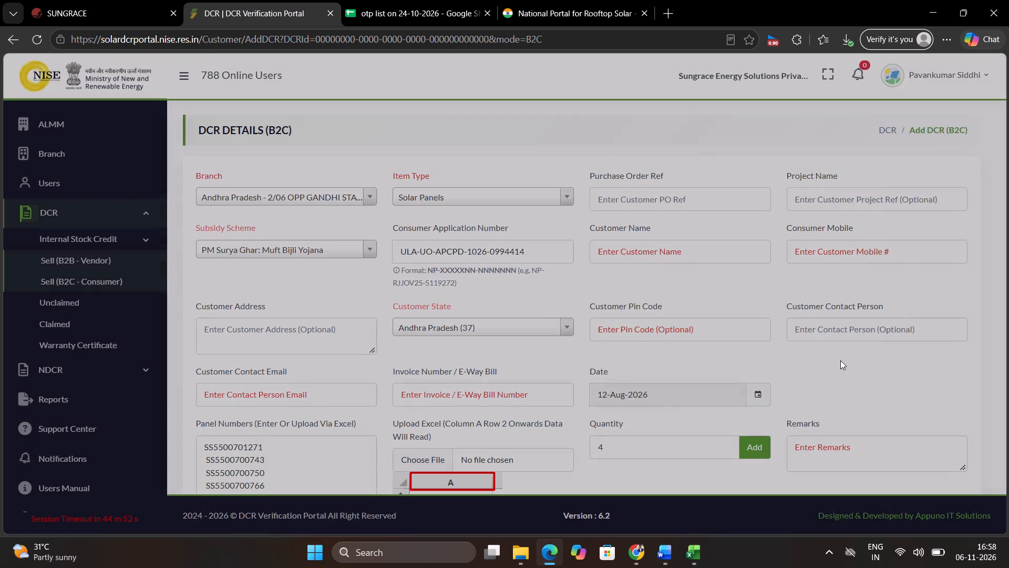
pyautogui.click(751, 442)
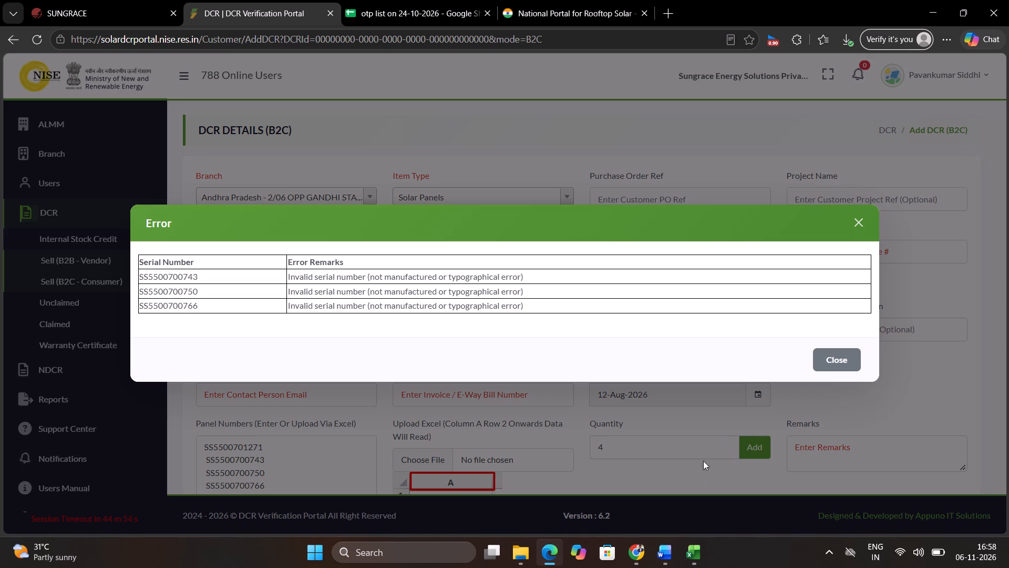
pyautogui.click(712, 428)
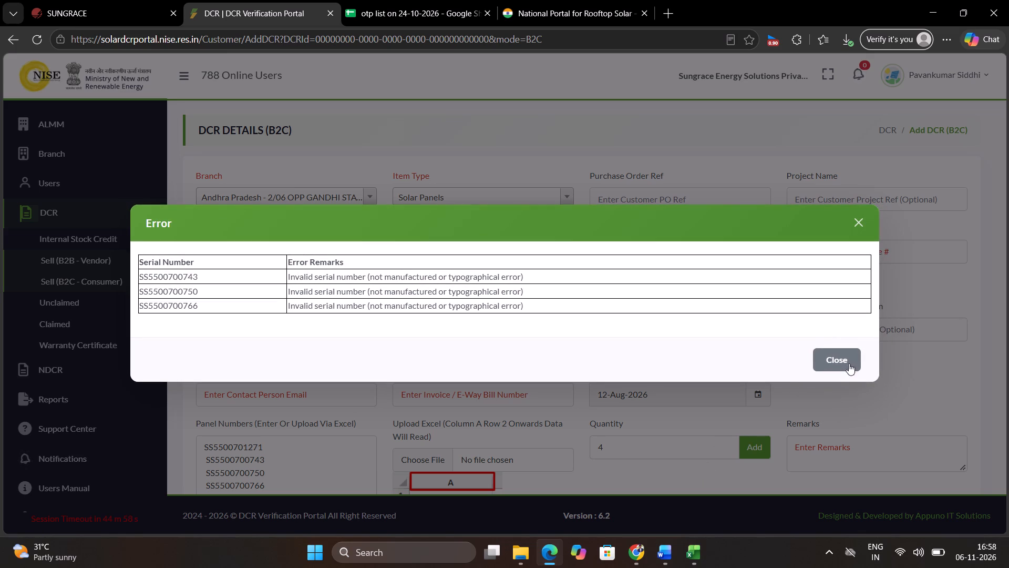
pyautogui.click(846, 359)
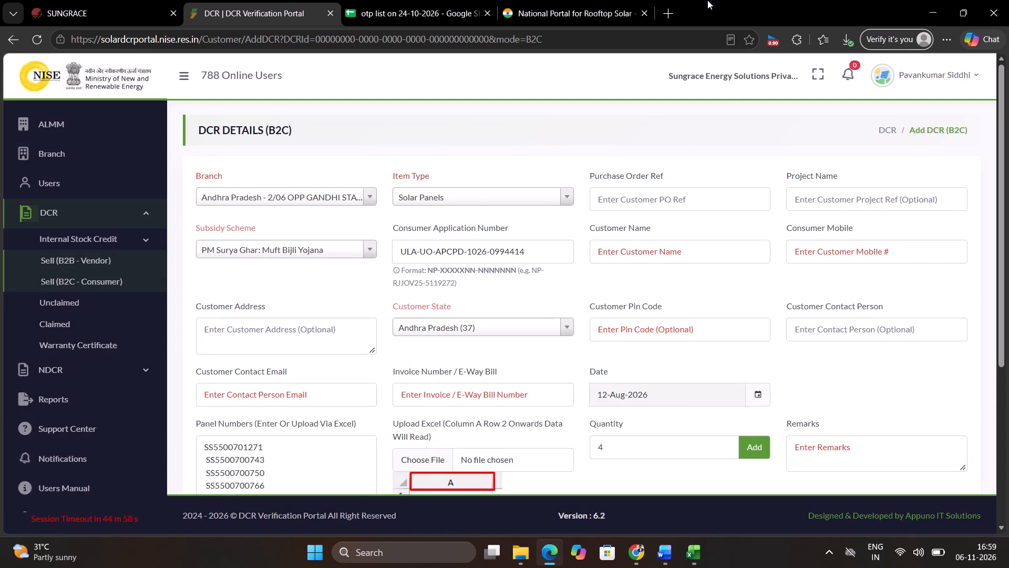
# Fill the service number cell of S.No 86 with red in the Installations workbook in Excel.
pyautogui.click(696, 555)
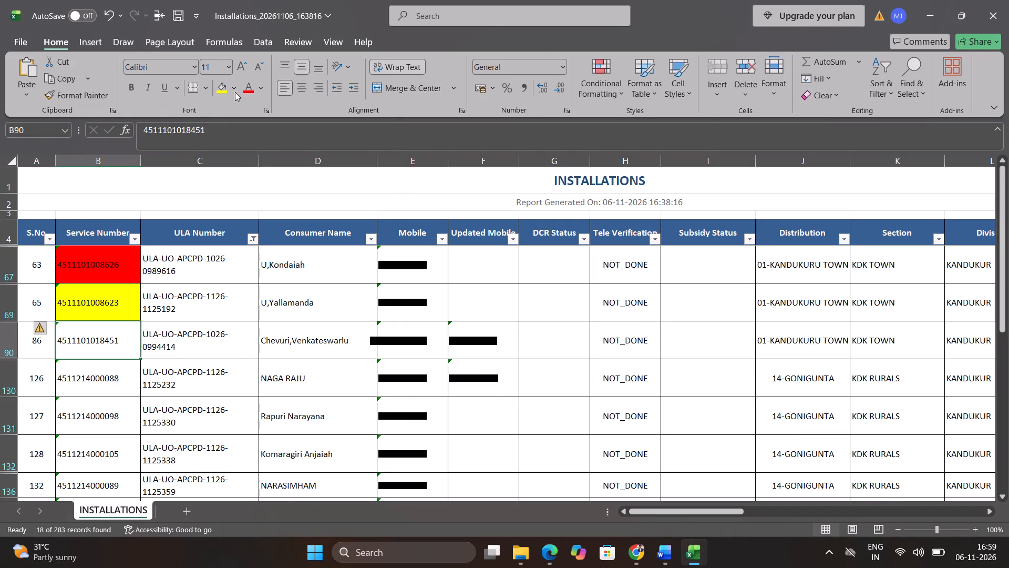
pyautogui.click(235, 92)
pyautogui.click(236, 290)
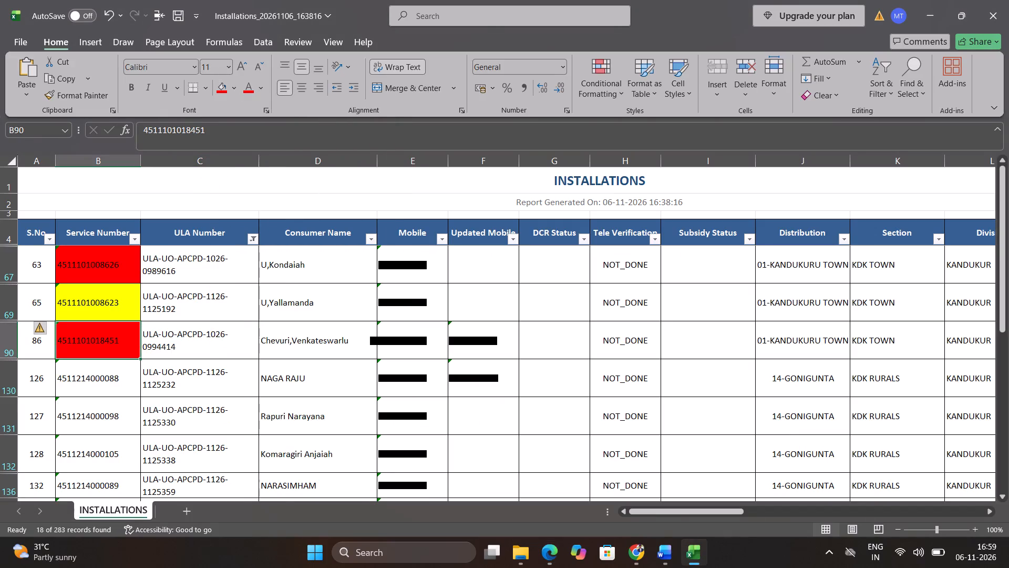
# Copy the service number of the next installation, S.No 126, and switch back to the Edge browser.
pyautogui.click(128, 383)
pyautogui.hotkey('ctrl', 'c')
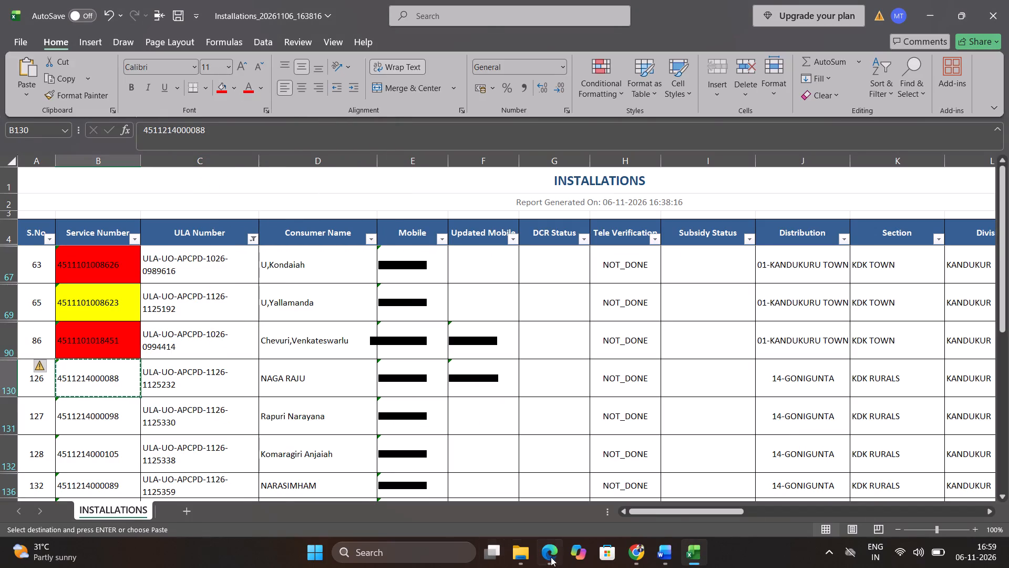
pyautogui.click(547, 555)
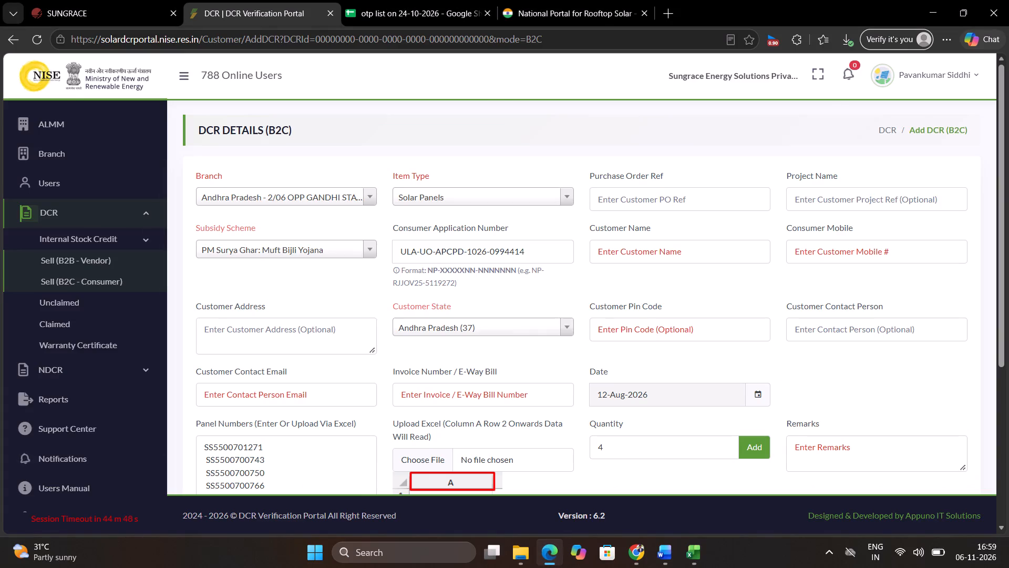
# Look up the copied service number of S.No 126 among the SUNGRACE installations.
pyautogui.click(74, 1)
pyautogui.click(658, 89)
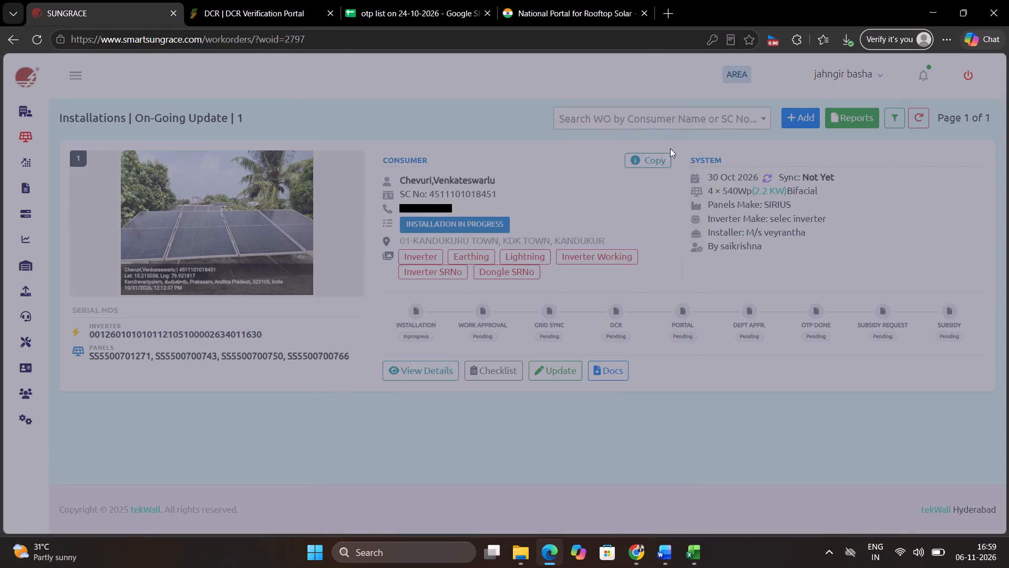
pyautogui.click(657, 113)
pyautogui.keyDown('ctrl'); pyautogui.click(654, 114); pyautogui.keyUp('ctrl')
pyautogui.keyDown('ctrl'); pyautogui.moveTo(645, 120); pyautogui.dragTo(632, 131); pyautogui.keyUp('ctrl')
pyautogui.hotkey('ctrl', 'v')
pyautogui.press('Return')
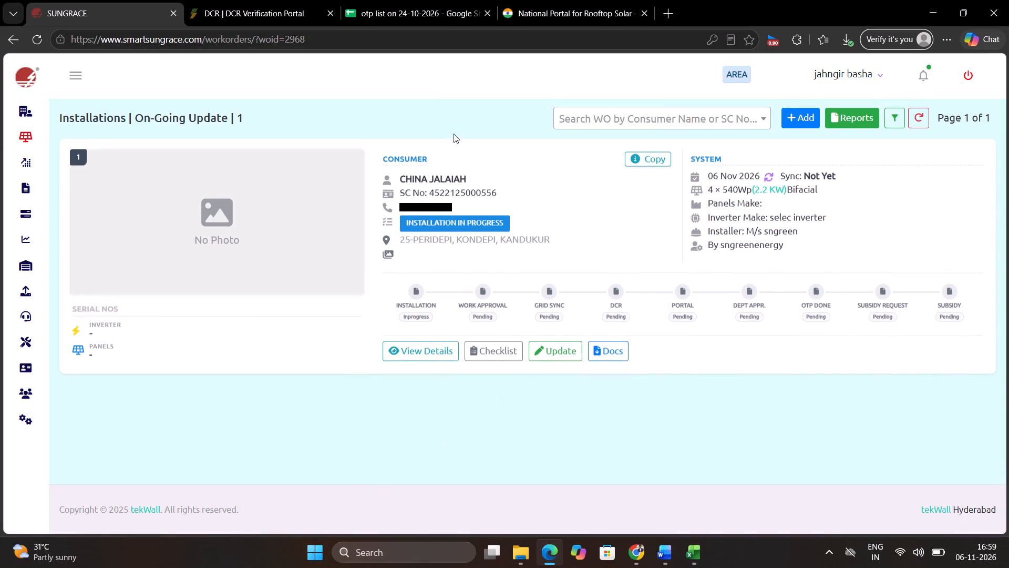
pyautogui.click(283, 2)
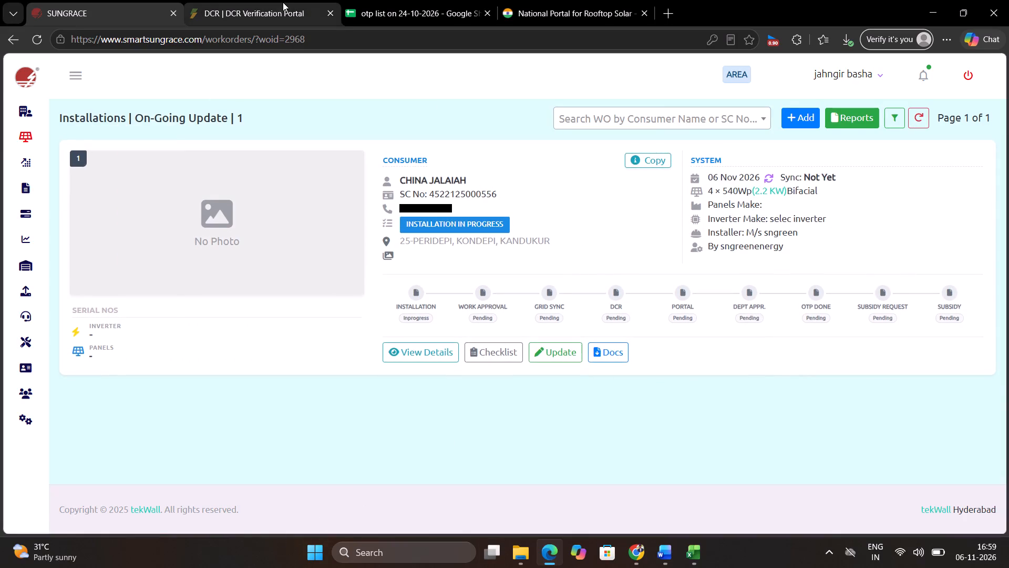
pyautogui.click(97, 18)
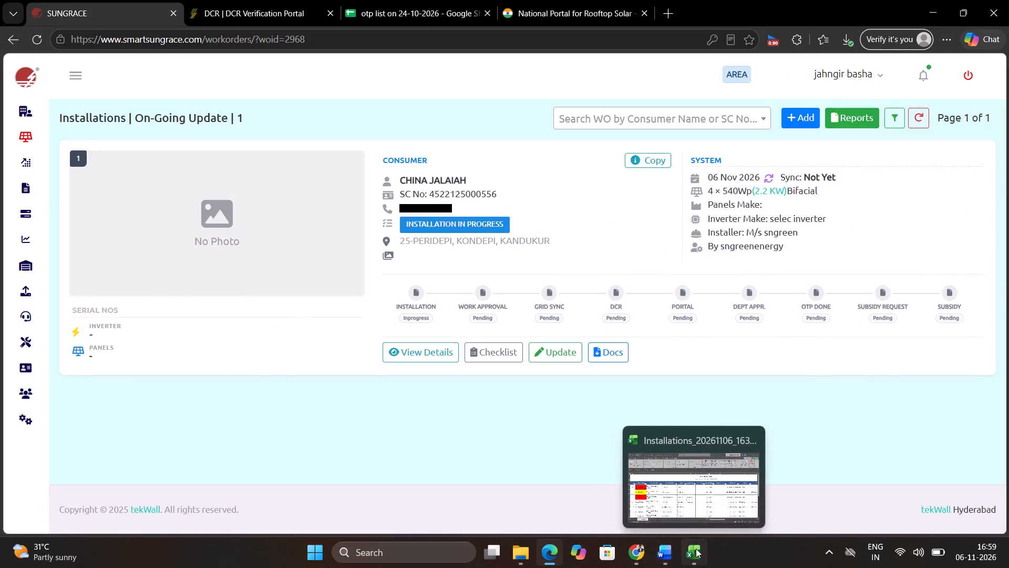
# Fill the service number cell of S.No 126 with red in the Installations workbook in Excel.
pyautogui.click(689, 511)
pyautogui.click(225, 88)
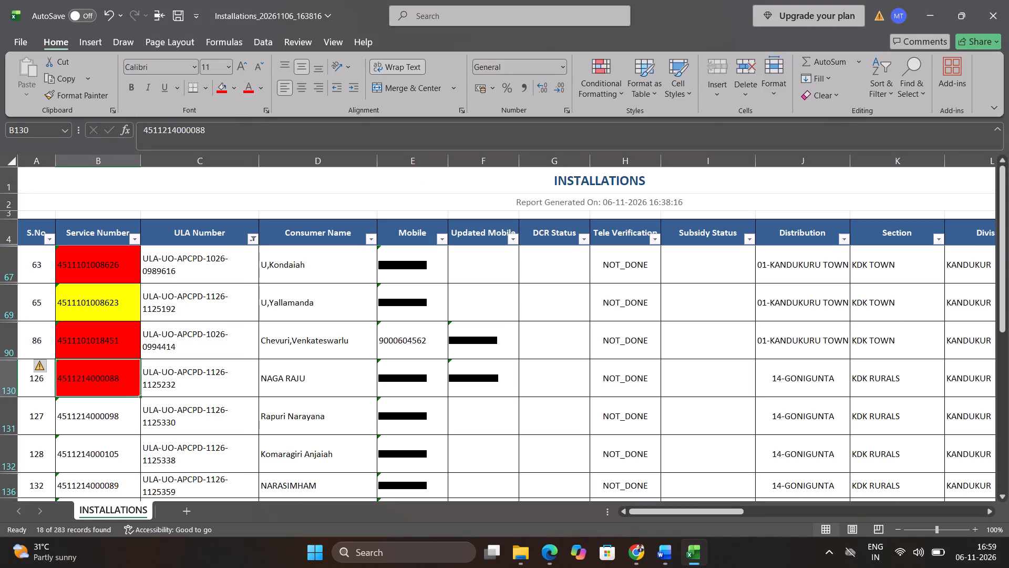
# Copy the service number of S.No 127 from the workbook and open that installation in SUNGRACE in Edge.
pyautogui.click(119, 418)
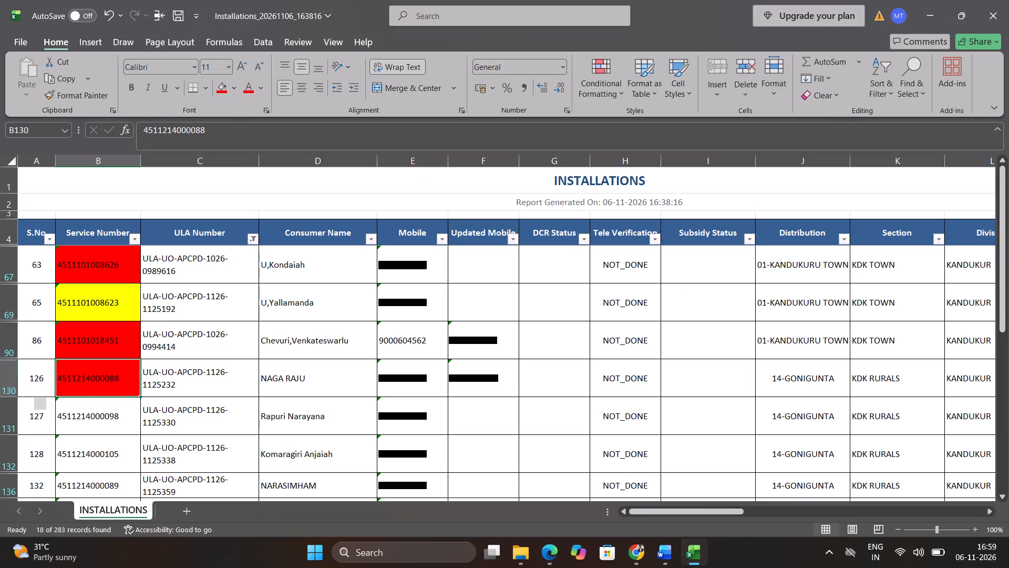
pyautogui.hotkey('ctrl', 'c')
pyautogui.click(554, 544)
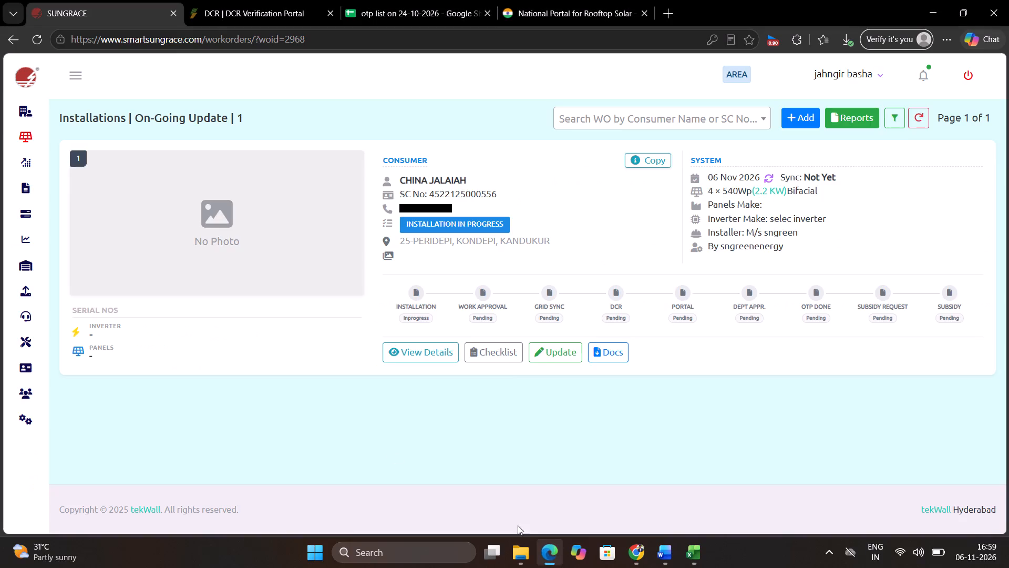
pyautogui.click(624, 106)
pyautogui.hotkey('ctrl', 'v')
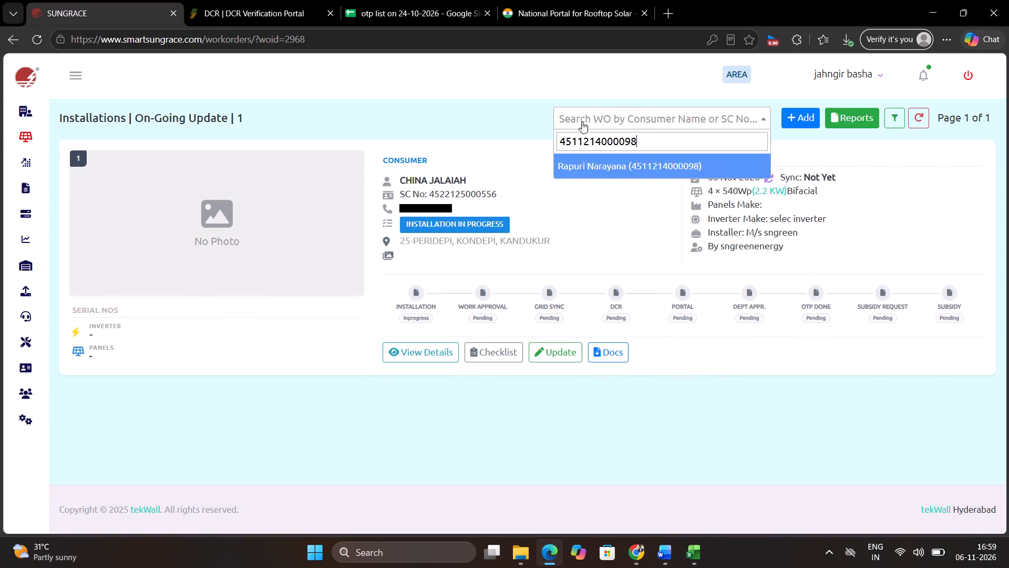
pyautogui.hotkey('ctrl', 'Return')
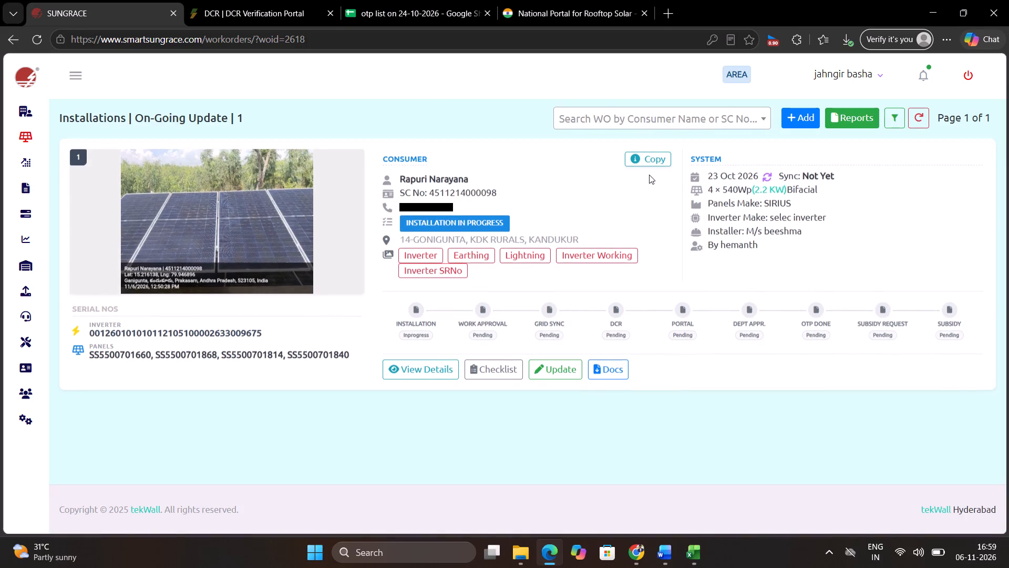
# Copy the installation's ULA number from SUNGRACE and replace the Consumer Application Number in the DCR form with it.
pyautogui.keyDown('ctrl'); pyautogui.click(654, 158); pyautogui.keyUp('ctrl')
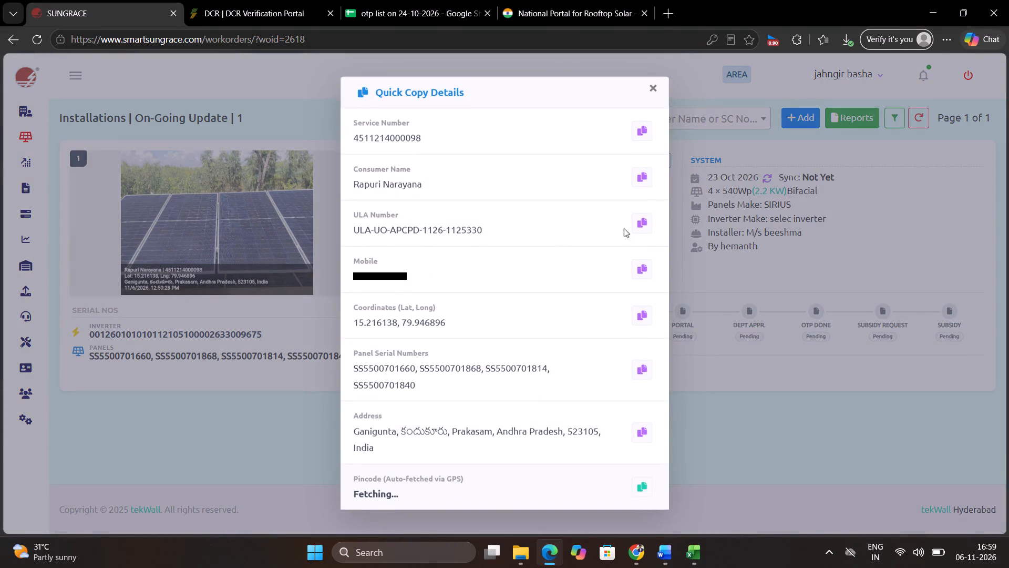
pyautogui.keyDown('ctrl'); pyautogui.click(631, 222); pyautogui.keyUp('ctrl')
pyautogui.keyDown('ctrl'); pyautogui.click(648, 227); pyautogui.keyUp('ctrl')
pyautogui.keyDown('ctrl'); pyautogui.click(623, 127); pyautogui.keyUp('ctrl')
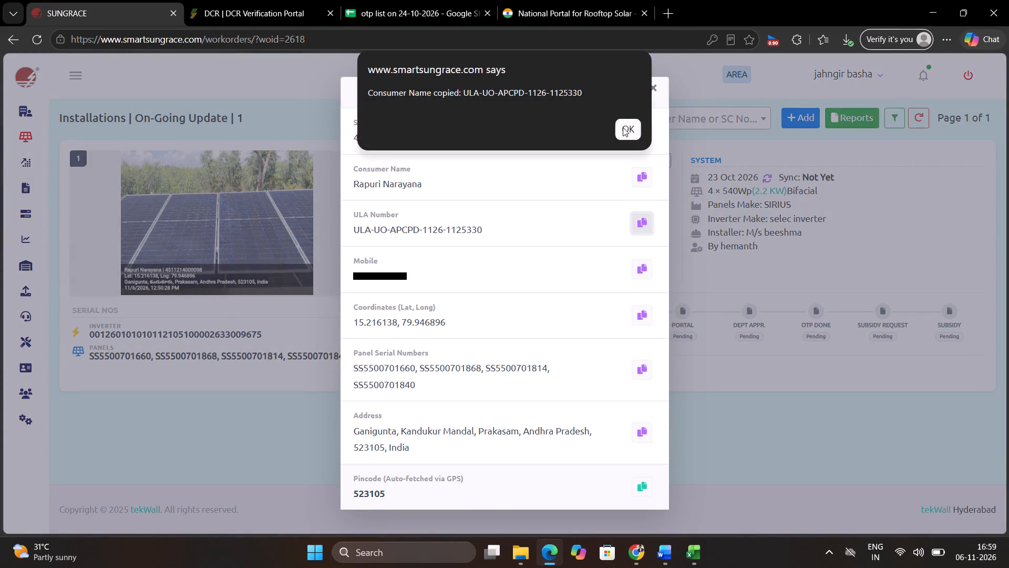
pyautogui.keyDown('ctrl'); pyautogui.click(214, 0); pyautogui.keyUp('ctrl')
pyautogui.keyDown('ctrl'); pyautogui.moveTo(526, 253); pyautogui.dragTo(412, 266); pyautogui.keyUp('ctrl')
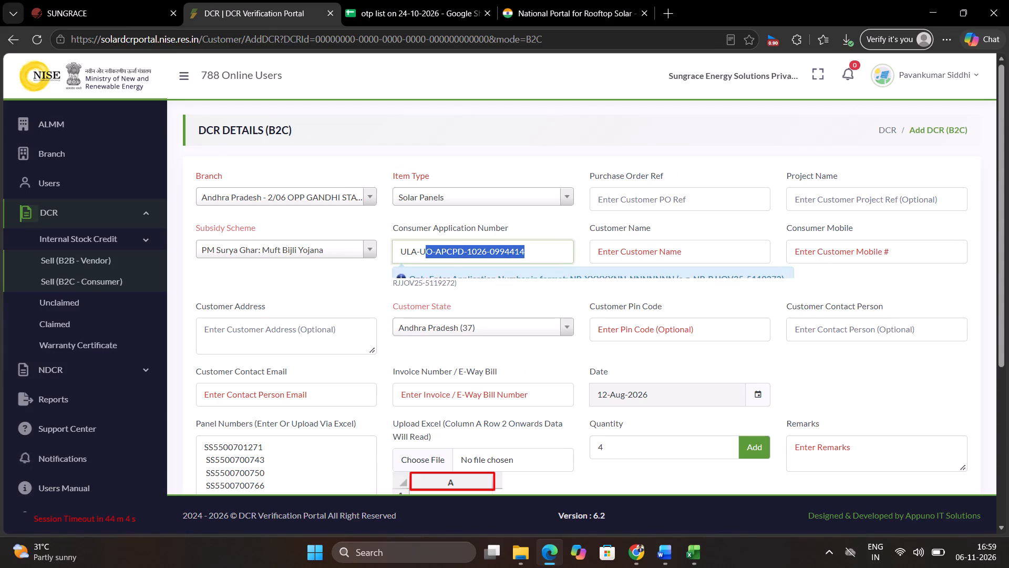
pyautogui.keyDown('ctrl'); pyautogui.moveTo(412, 266); pyautogui.dragTo(368, 268); pyautogui.keyUp('ctrl')
pyautogui.hotkey('ctrl', 'v')
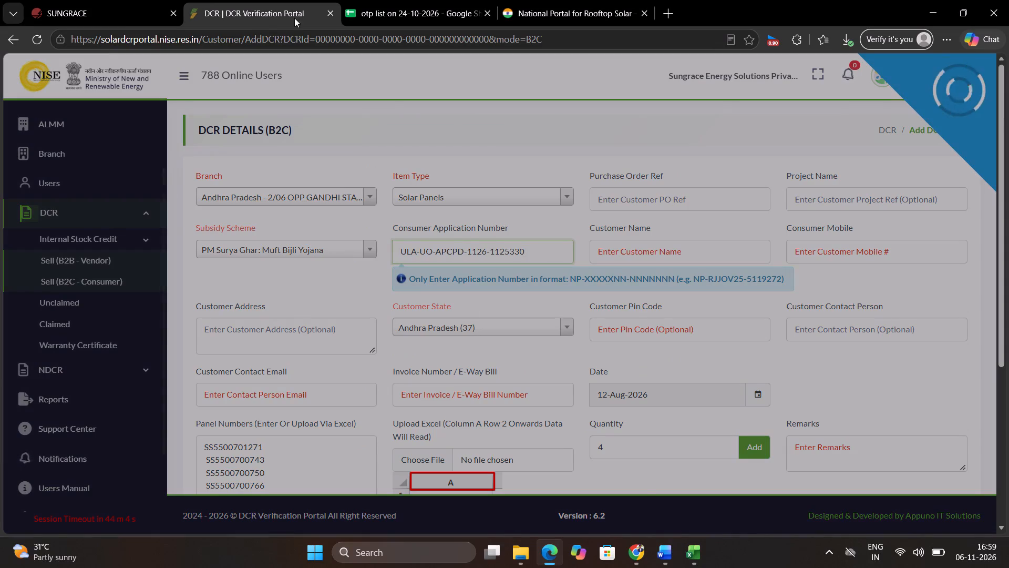
pyautogui.click(150, 0)
pyautogui.click(647, 375)
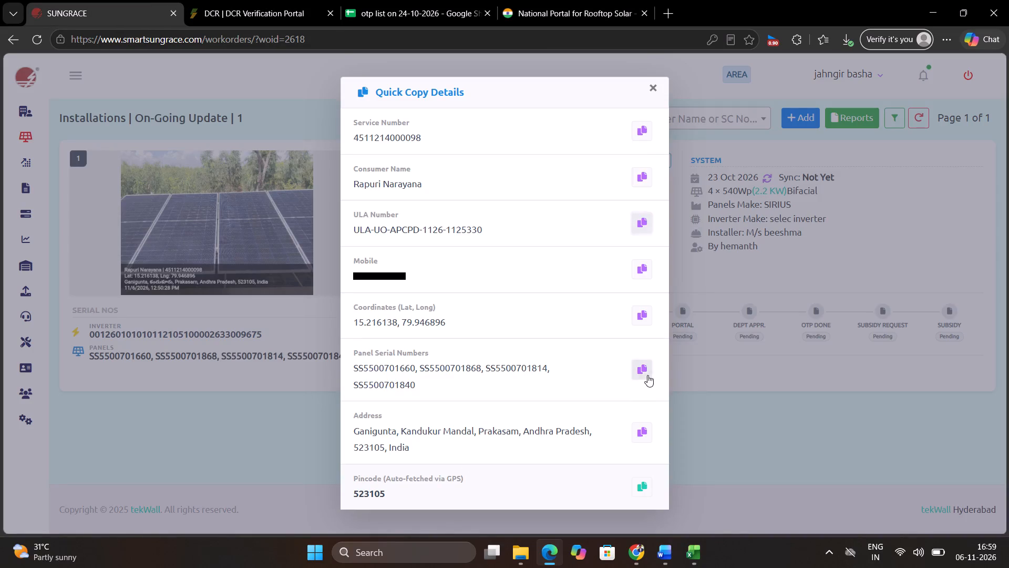
pyautogui.click(624, 137)
pyautogui.click(254, 7)
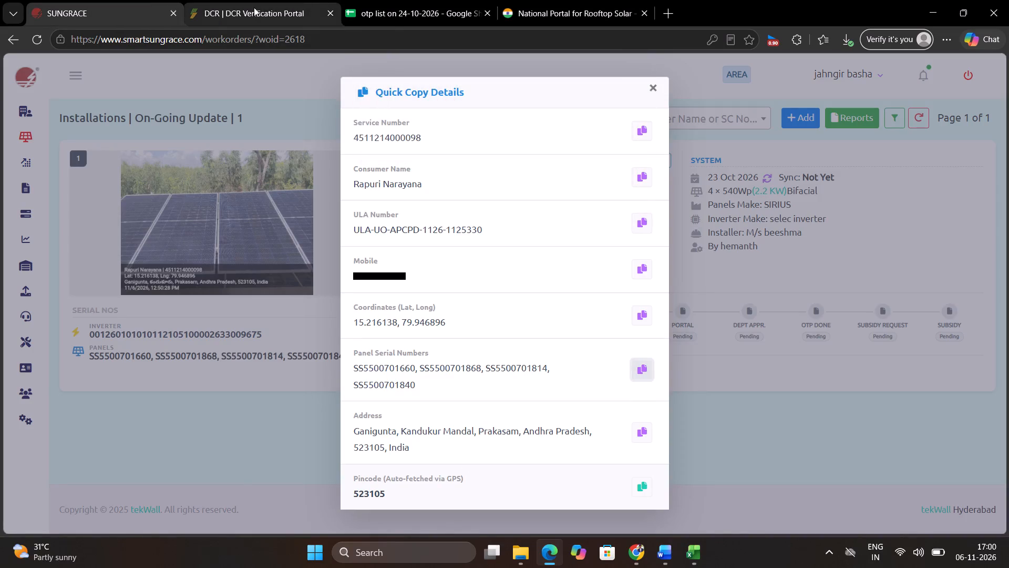
pyautogui.scroll(-2, 213, 433)
pyautogui.moveTo(303, 362); pyautogui.dragTo(287, 357)
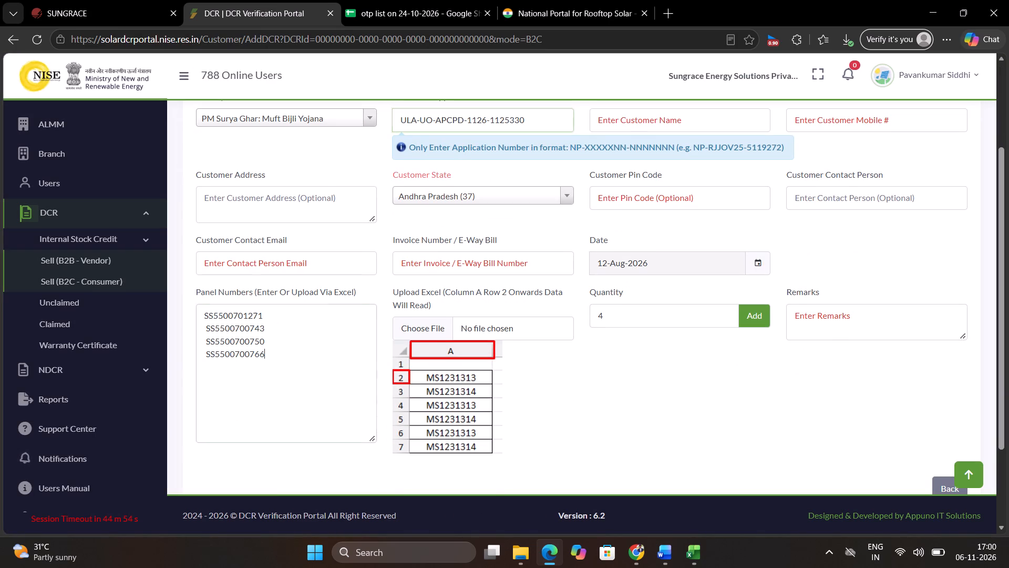
pyautogui.moveTo(287, 357); pyautogui.dragTo(203, 311)
pyautogui.hotkey('ctrl', 'v')
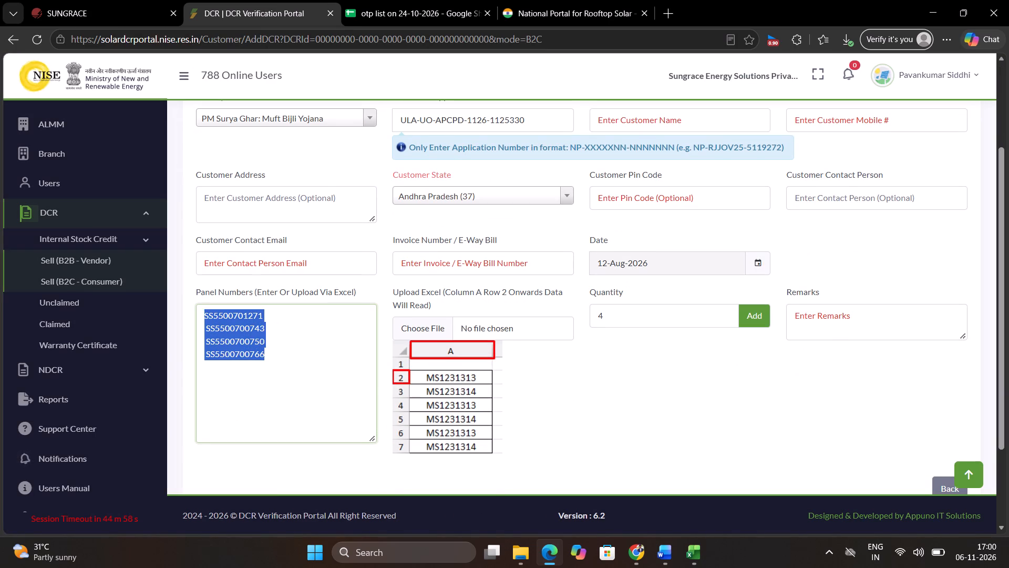
# Remove the commas between the four panel serial numbers and put each number on its own line.
pyautogui.press('Left')
pyautogui.press('Left')
pyautogui.press('Left')
pyautogui.press('Left')
pyautogui.press('Left')
pyautogui.press('Left')
pyautogui.press('Left')
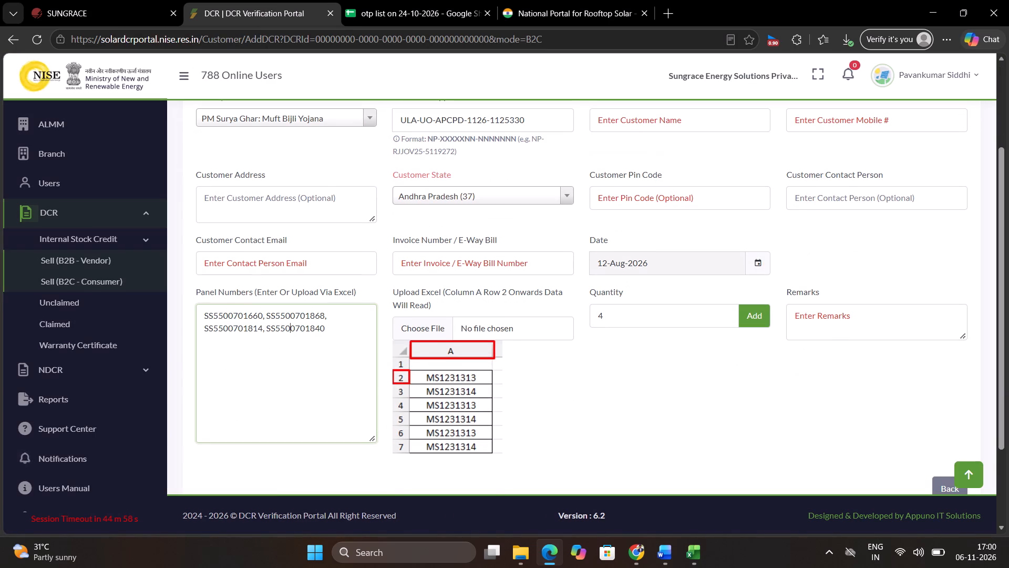
pyautogui.press('Left')
pyautogui.press('Left')
pyautogui.press('Up')
pyautogui.press('Left')
pyautogui.press('Left')
pyautogui.press('Left')
pyautogui.press('Left')
pyautogui.press('BackSpace')
pyautogui.press('Return')
pyautogui.press('Right')
pyautogui.press('Right')
pyautogui.press('Right')
pyautogui.press('Right')
pyautogui.press('Right')
pyautogui.press('Right')
pyautogui.press('Right')
pyautogui.press('Right')
pyautogui.press('Right')
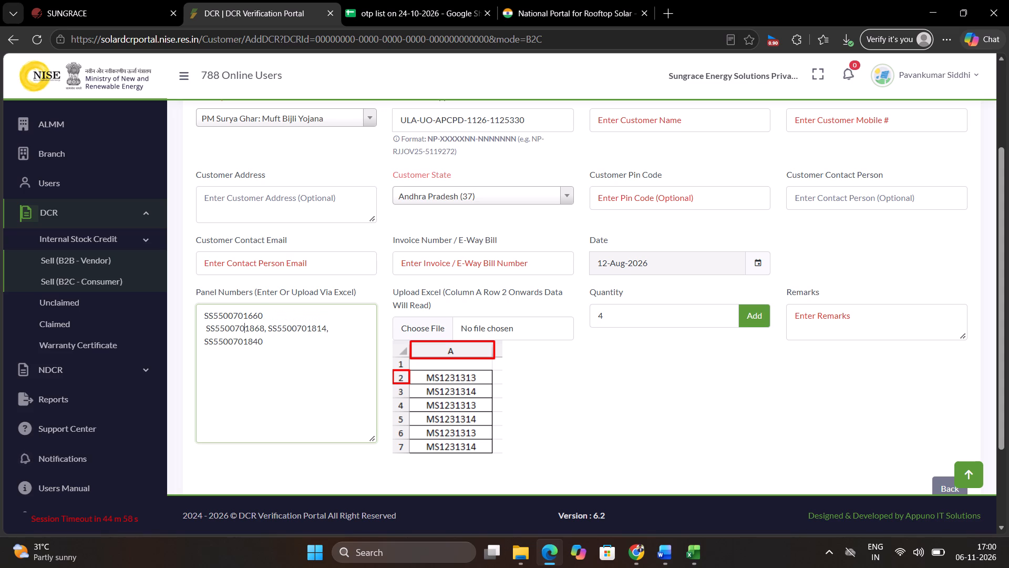
pyautogui.press('Right')
pyautogui.press('Right')
pyautogui.press('Right')
pyautogui.press('Right')
pyautogui.press('Right')
pyautogui.press('BackSpace')
pyautogui.press('Return')
pyautogui.press('Right')
pyautogui.press('Right')
pyautogui.press('Right')
pyautogui.press('Right')
pyautogui.press('Right')
pyautogui.press('Right')
pyautogui.press('Right')
pyautogui.press('Right')
pyautogui.press('Right')
pyautogui.press('Right')
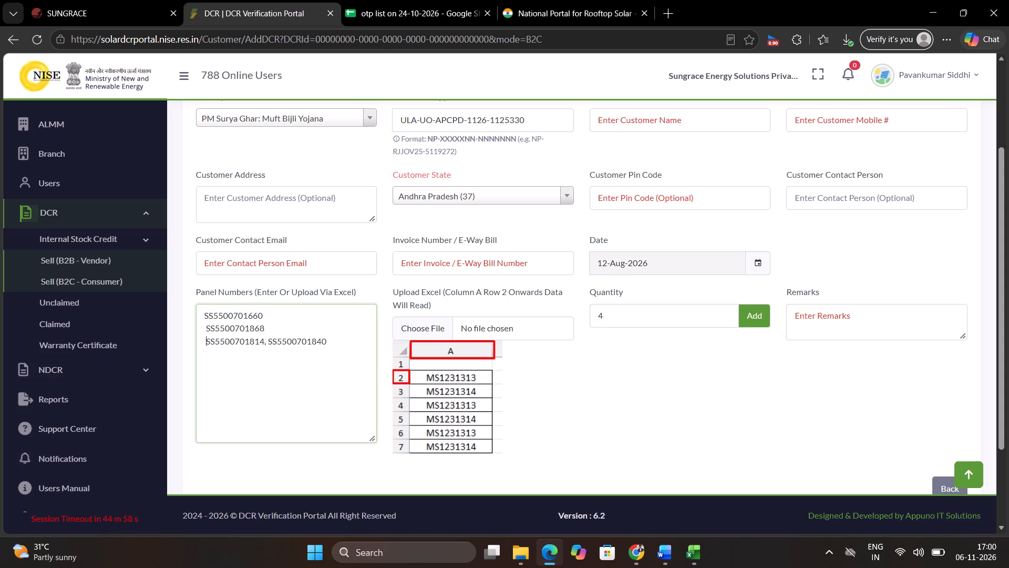
pyautogui.press('Right')
pyautogui.press('Right')
pyautogui.press('Right')
pyautogui.press('Right')
pyautogui.press('Delete')
pyautogui.press('BackSpace')
pyautogui.press('Return')
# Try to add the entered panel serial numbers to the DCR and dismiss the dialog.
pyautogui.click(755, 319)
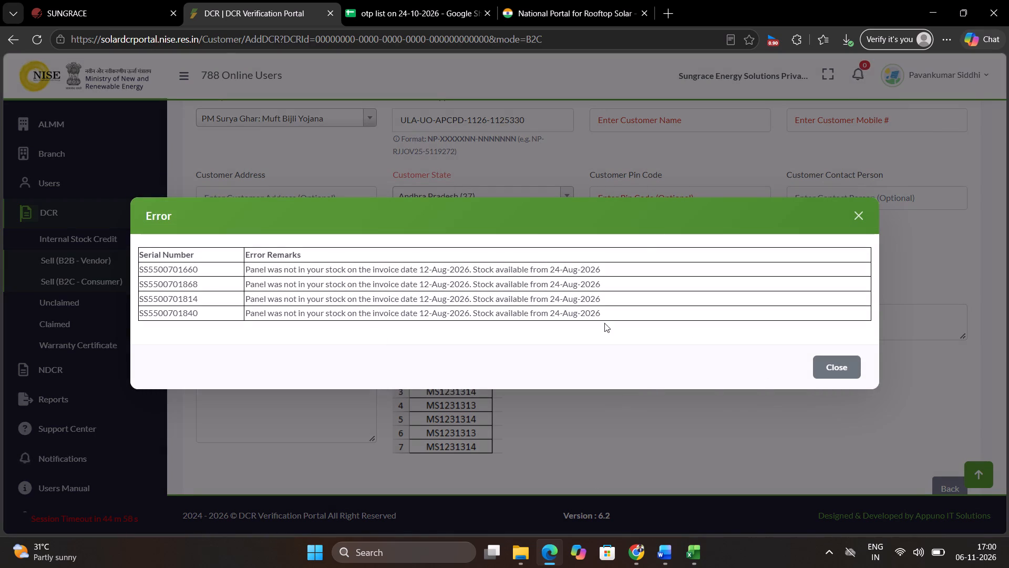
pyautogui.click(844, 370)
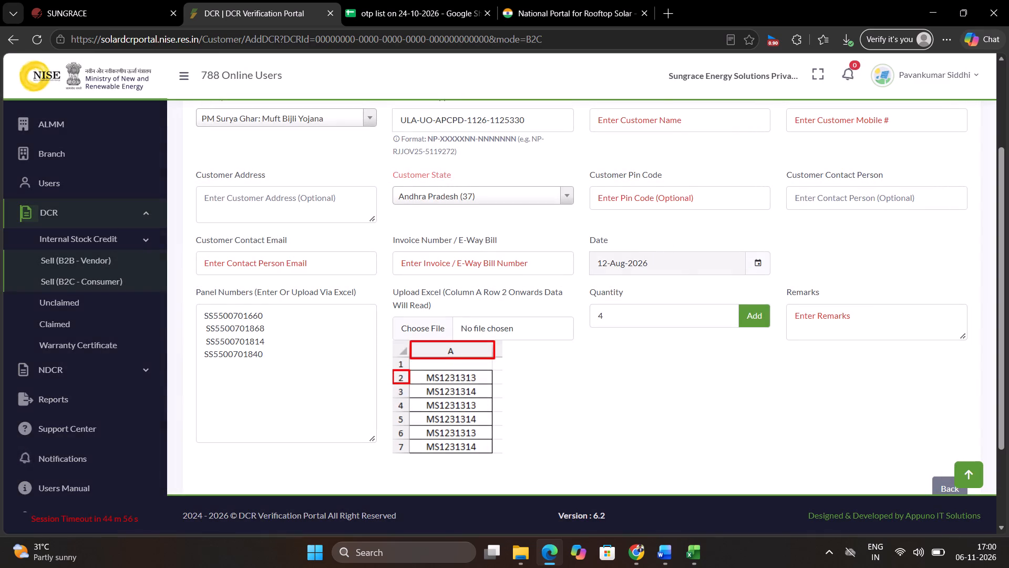
# Set the invoice date to 26-Aug-2026 and add the four panel serial numbers to the DCR.
pyautogui.click(715, 271)
pyautogui.click(724, 288)
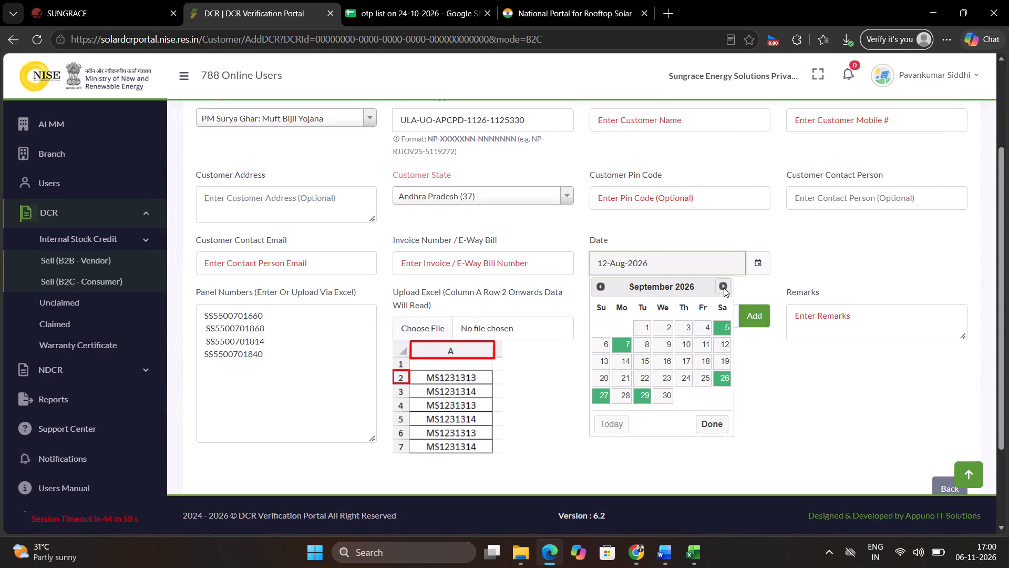
pyautogui.click(595, 289)
pyautogui.click(668, 397)
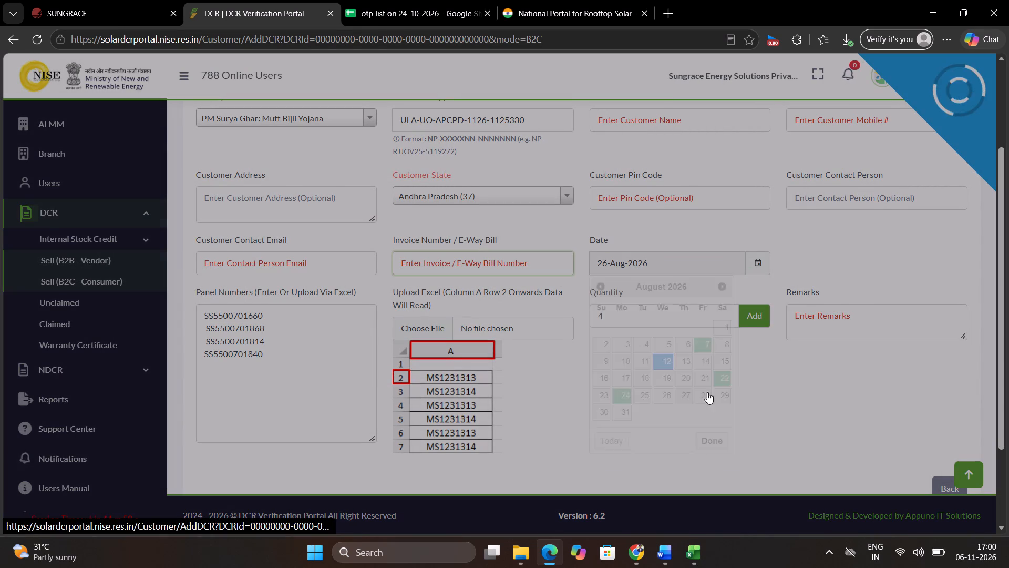
pyautogui.click(748, 320)
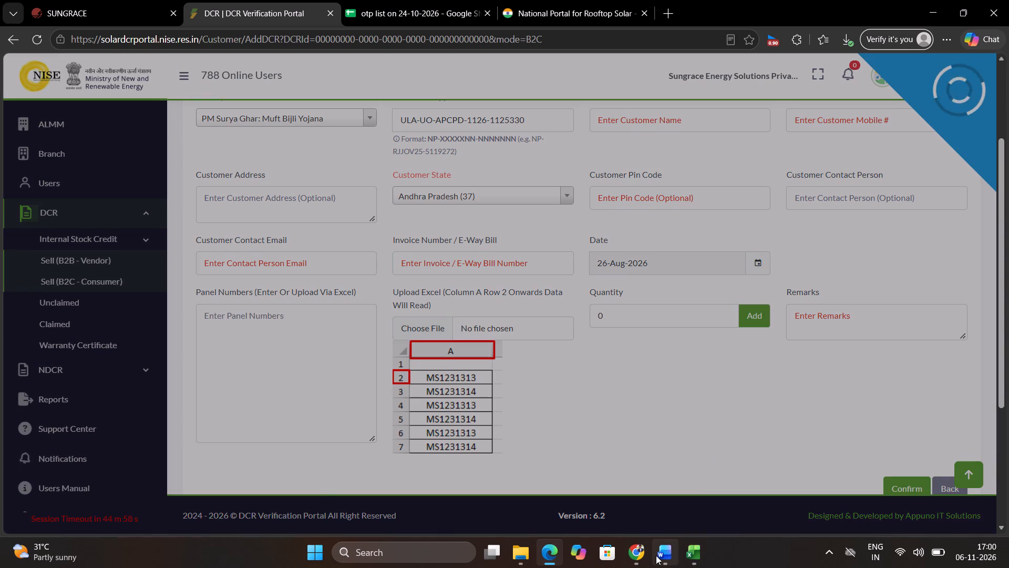
# Copy the contact mobile number from the Kandukuru subsidy scheme document in Word into the DCR form's Consumer Mobile field.
pyautogui.click(657, 555)
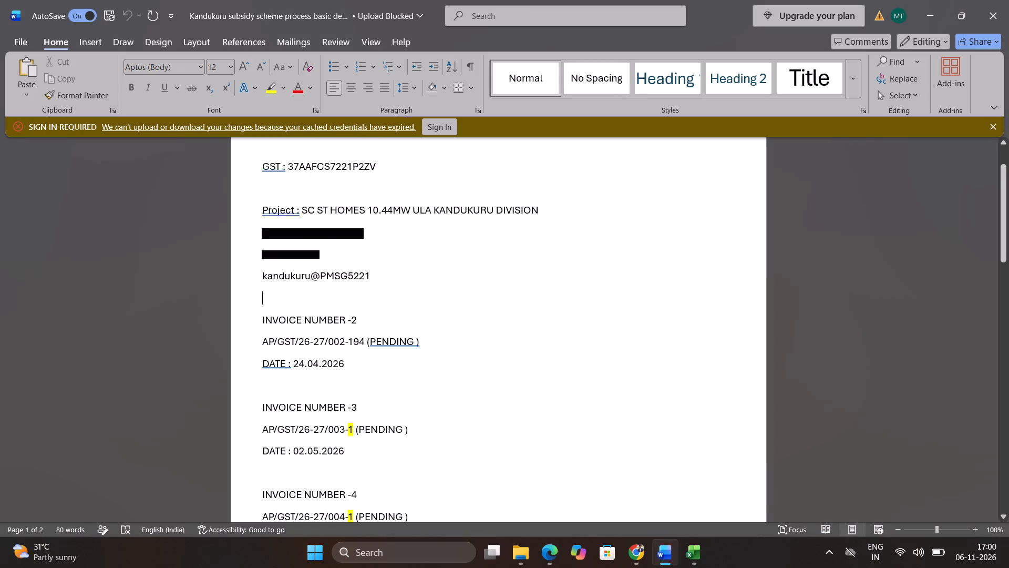
pyautogui.moveTo(355, 263); pyautogui.dragTo(192, 253)
pyautogui.hotkey('ctrl', 'c')
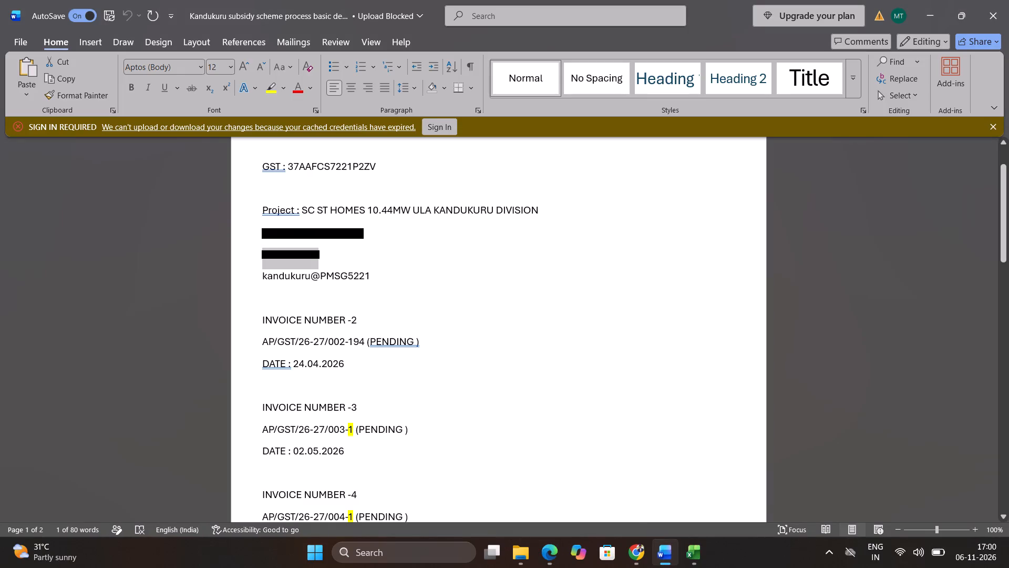
pyautogui.click(553, 546)
pyautogui.scroll(3, 834, 274)
pyautogui.click(847, 257)
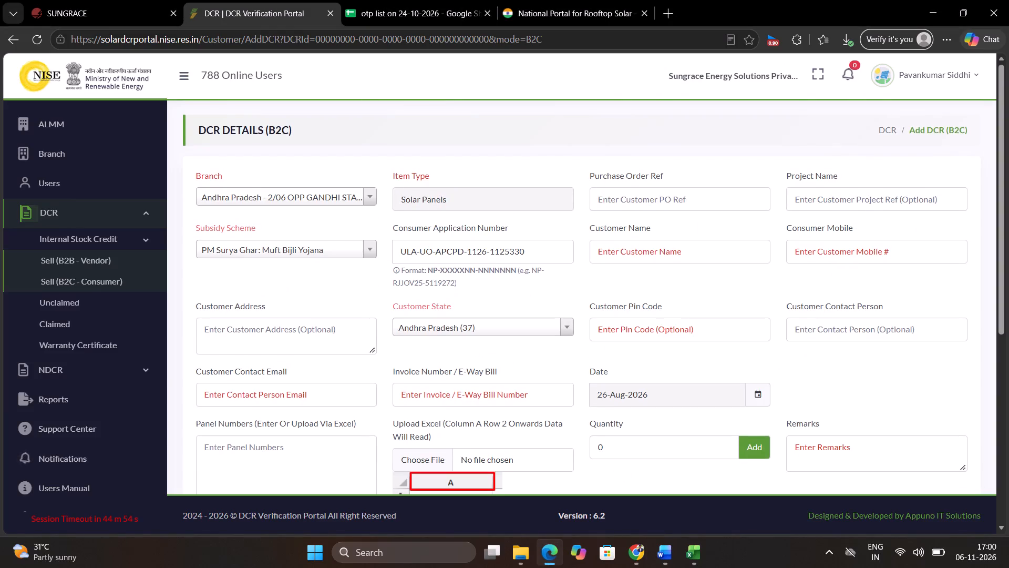
pyautogui.hotkey('ctrl', 'v')
# Copy the installation's address from SUNGRACE and paste it into the DCR form's Remarks.
pyautogui.click(65, 14)
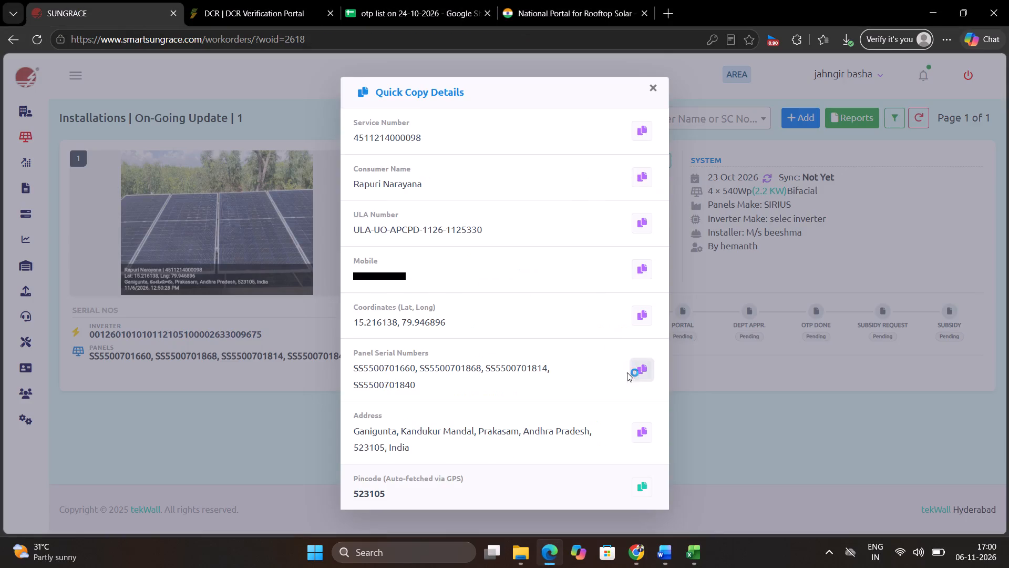
pyautogui.click(643, 439)
pyautogui.click(625, 142)
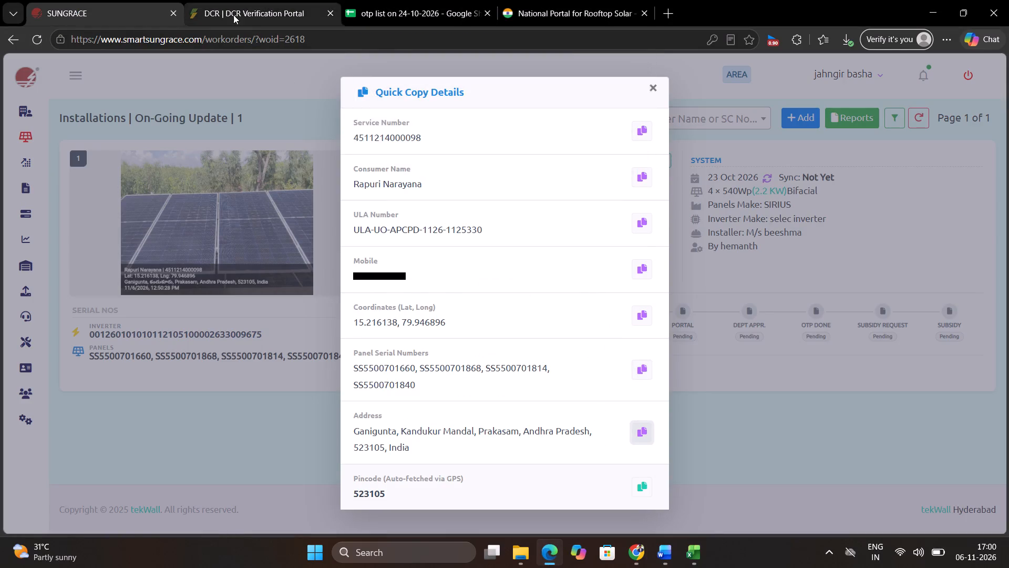
pyautogui.click(233, 15)
pyautogui.click(832, 455)
pyautogui.hotkey('ctrl', 'v')
# Copy the pin code out of the address in Remarks into the Customer Pin Code field.
pyautogui.keyDown('ctrl'); pyautogui.moveTo(791, 445); pyautogui.dragTo(807, 460); pyautogui.keyUp('ctrl')
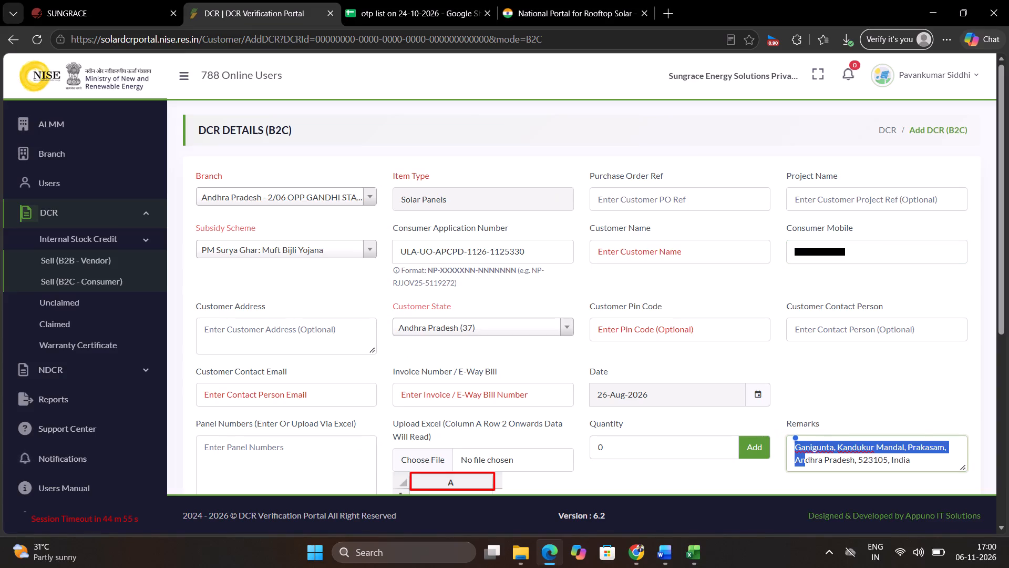
pyautogui.doubleClick(868, 462)
pyautogui.hotkey('ctrl', 'c')
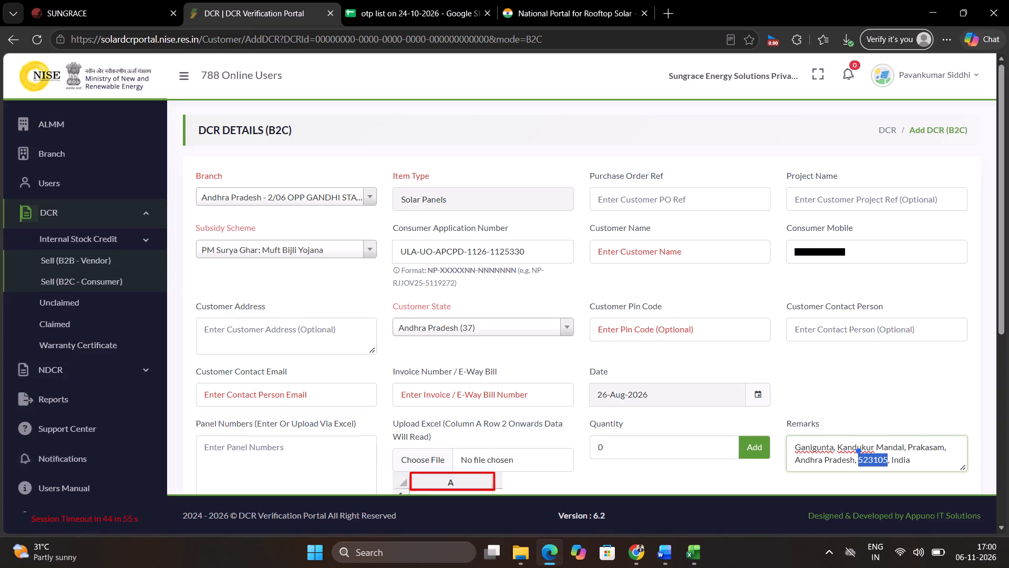
pyautogui.click(673, 319)
pyautogui.hotkey('ctrl', 'v')
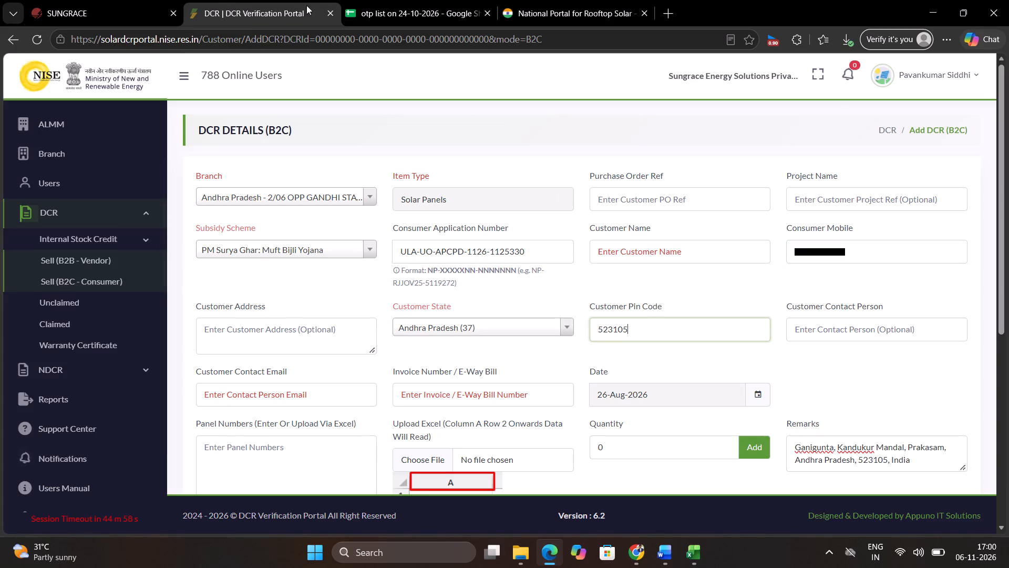
pyautogui.click(140, 8)
pyautogui.click(249, 1)
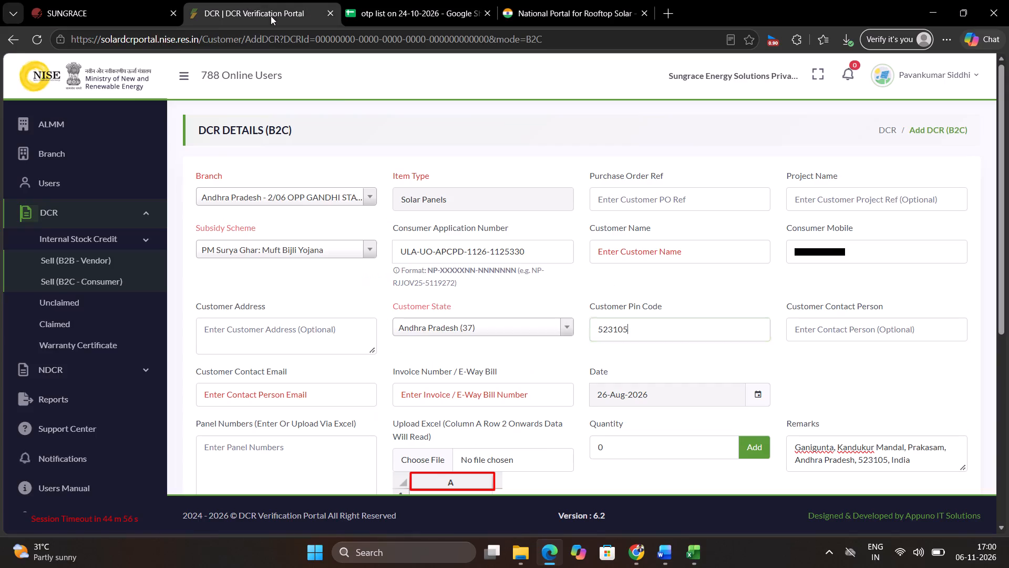
pyautogui.click(644, 522)
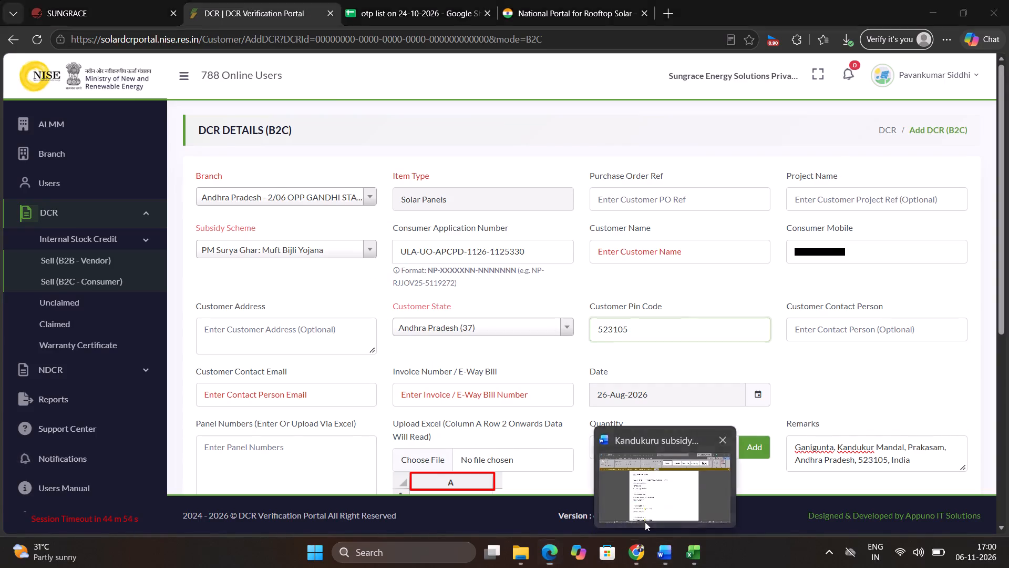
pyautogui.click(388, 250)
pyautogui.moveTo(369, 232); pyautogui.dragTo(258, 222)
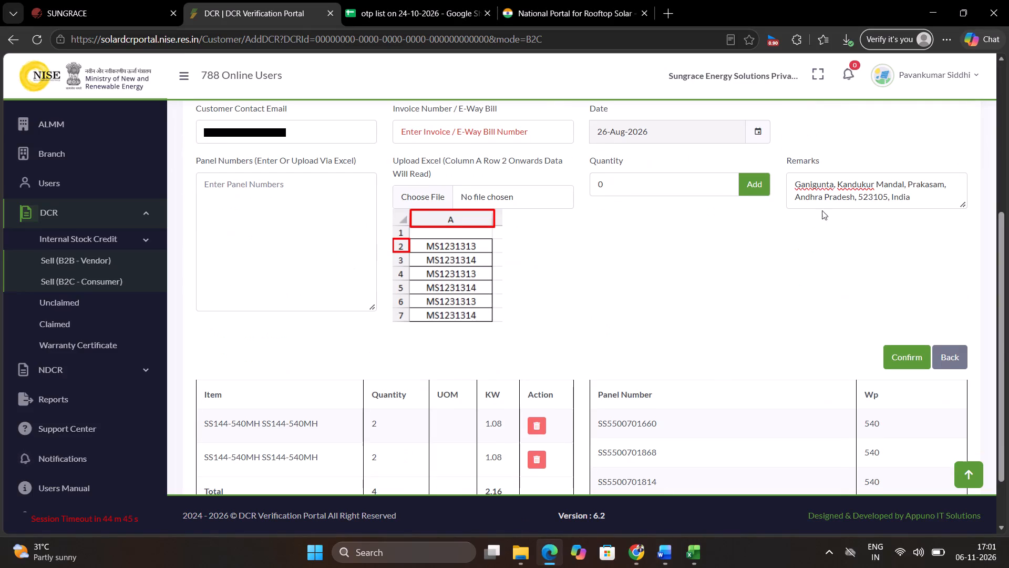
pyautogui.click(658, 550)
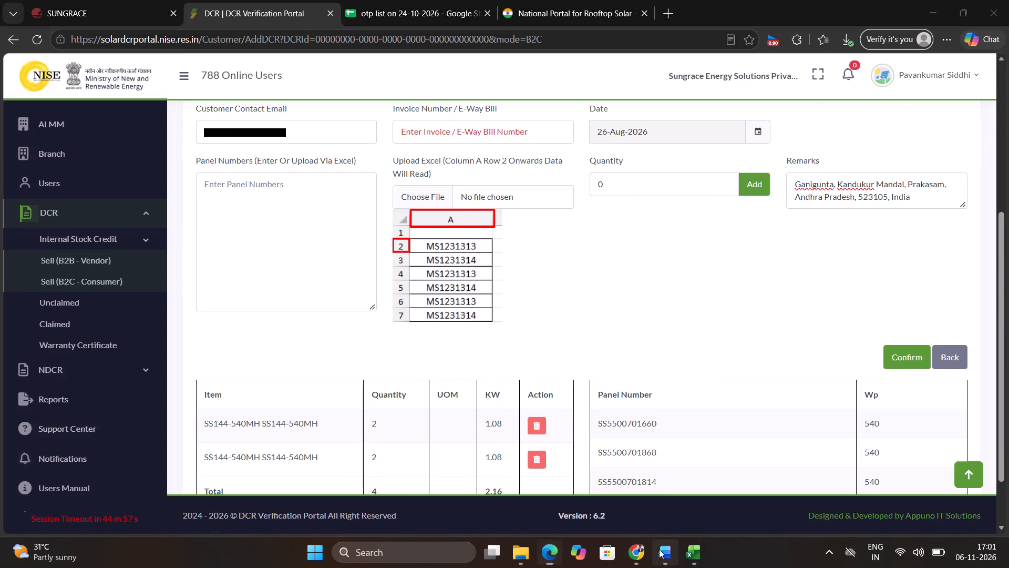
pyautogui.click(436, 349)
pyautogui.scroll(-16, 443, 348)
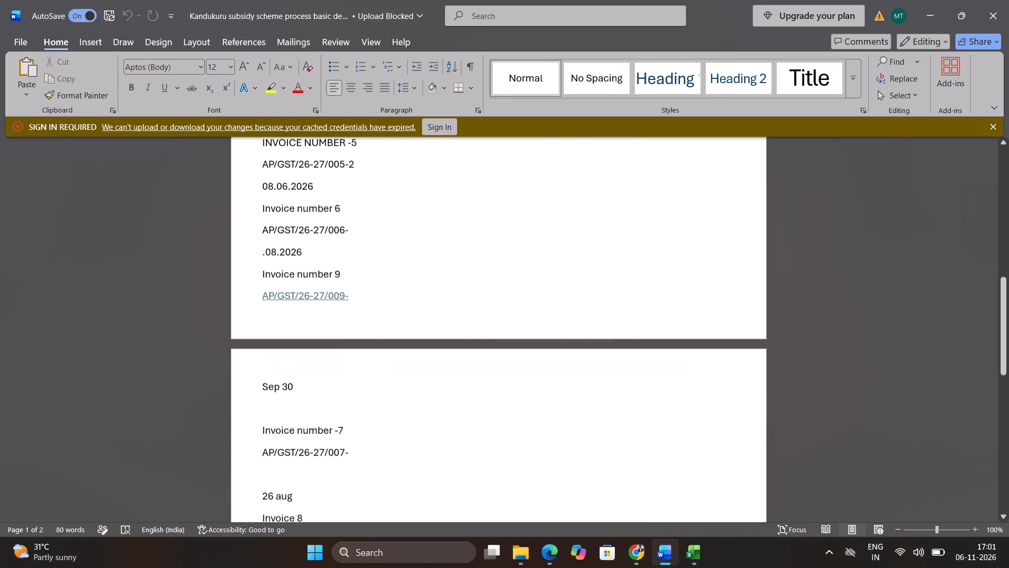
pyautogui.scroll(-3, 371, 348)
pyautogui.moveTo(351, 358); pyautogui.dragTo(252, 361)
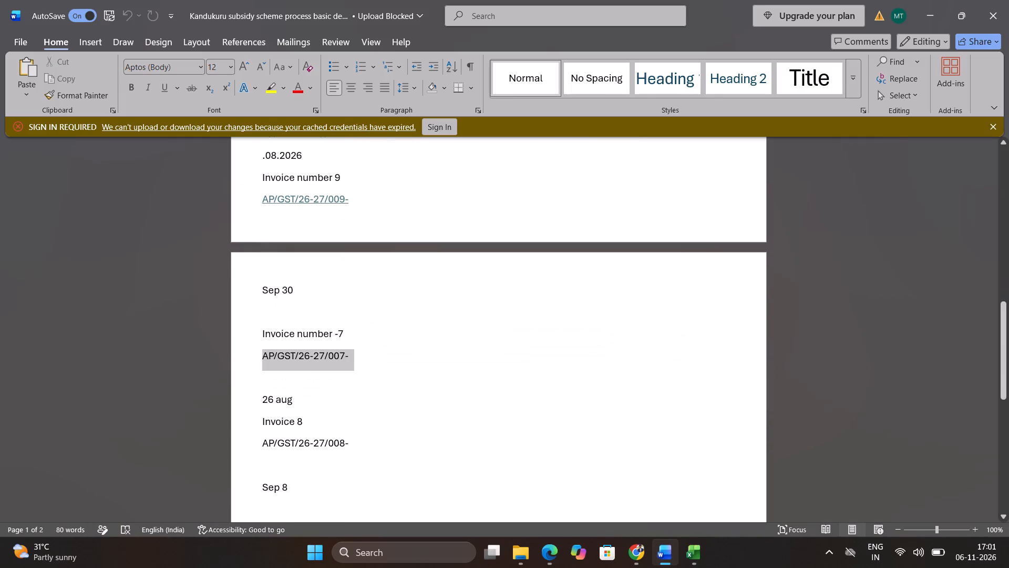
pyautogui.moveTo(252, 361); pyautogui.dragTo(232, 368)
pyautogui.hotkey('ctrl', 'c')
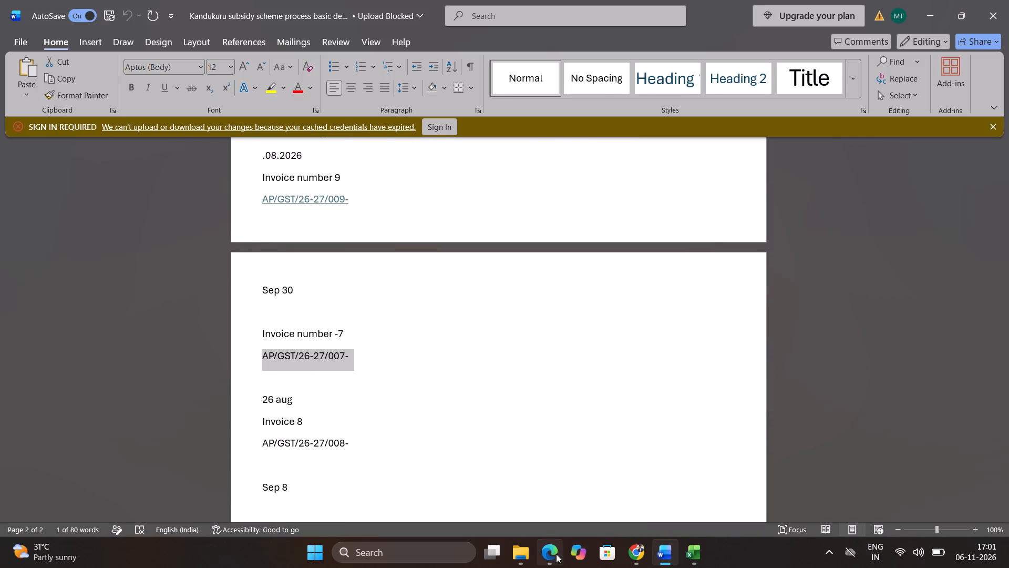
pyautogui.click(548, 552)
pyautogui.click(507, 137)
pyautogui.hotkey('ctrl', 'v')
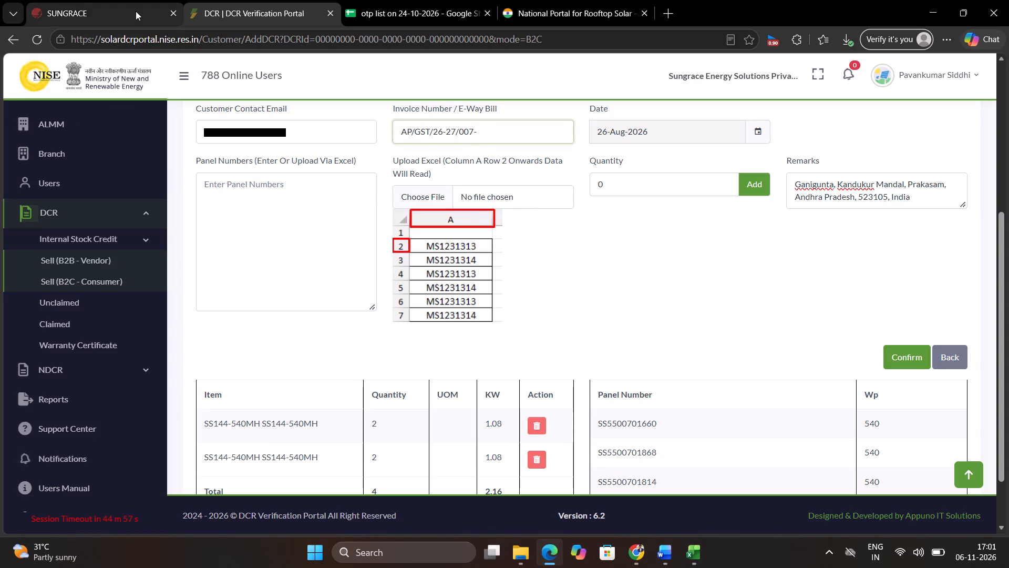
# Switch to File Explorer, open the DCR7 folder under dcr crf, and examine its existing numbered subfolders.
pyautogui.click(521, 550)
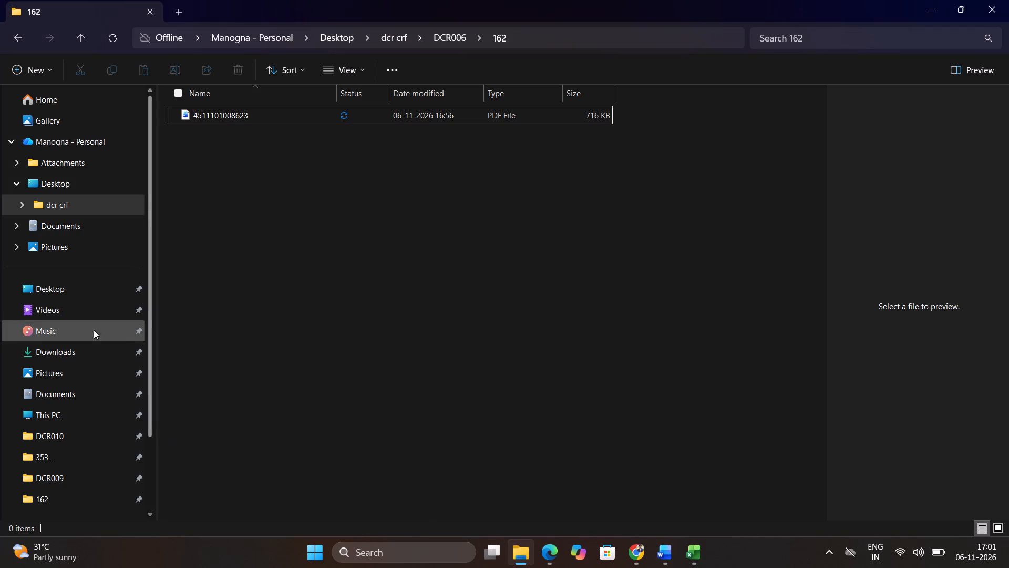
pyautogui.click(418, 36)
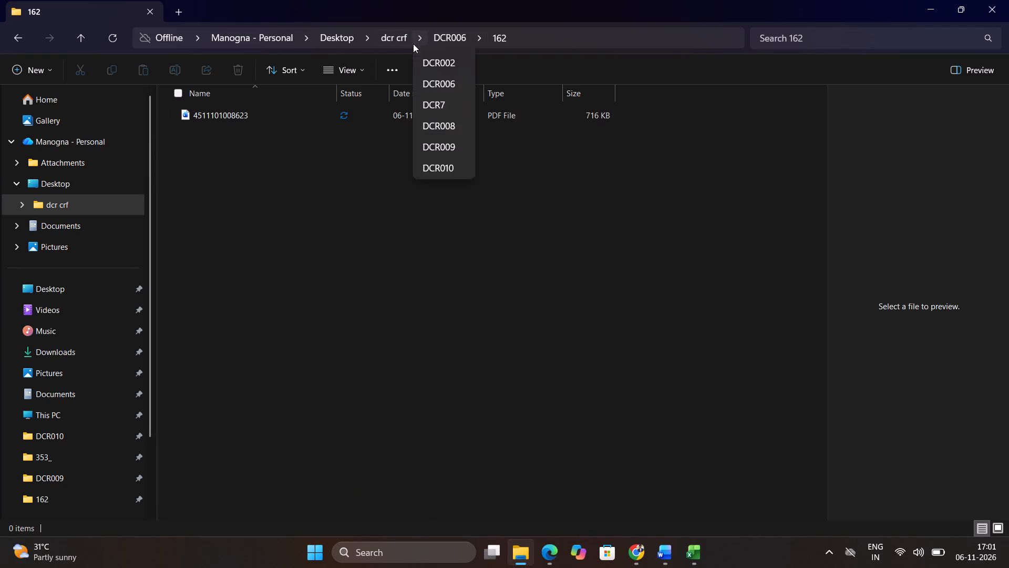
pyautogui.click(427, 170)
pyautogui.scroll(-4, 275, 190)
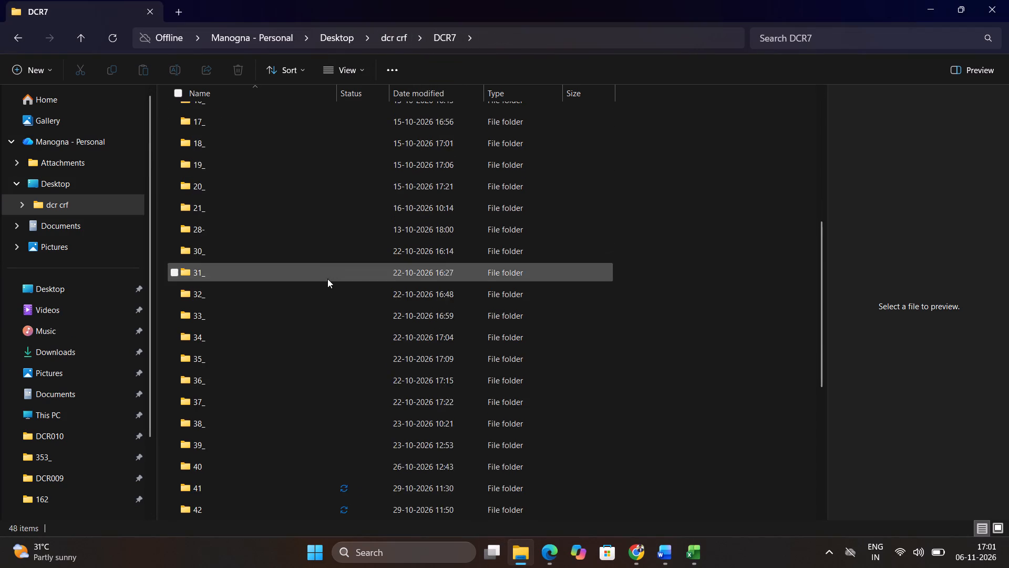
pyautogui.scroll(-20, 327, 279)
pyautogui.scroll(-1, 327, 279)
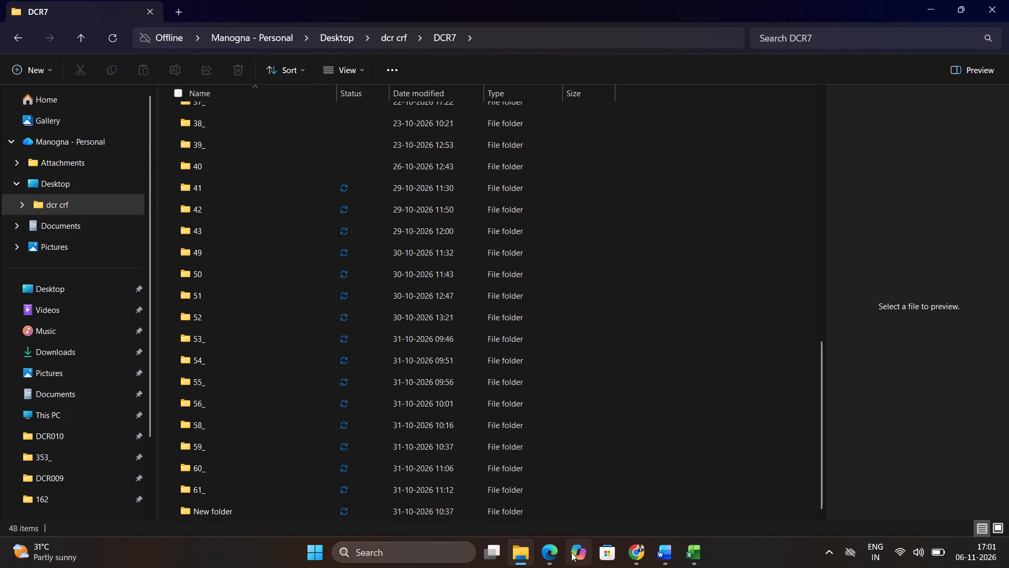
# Complete the DCR form's invoice number as AP/GST/26-27/007-63 after trying the suffixes 62, 68, 65 and 64.
pyautogui.click(553, 551)
pyautogui.click(505, 132)
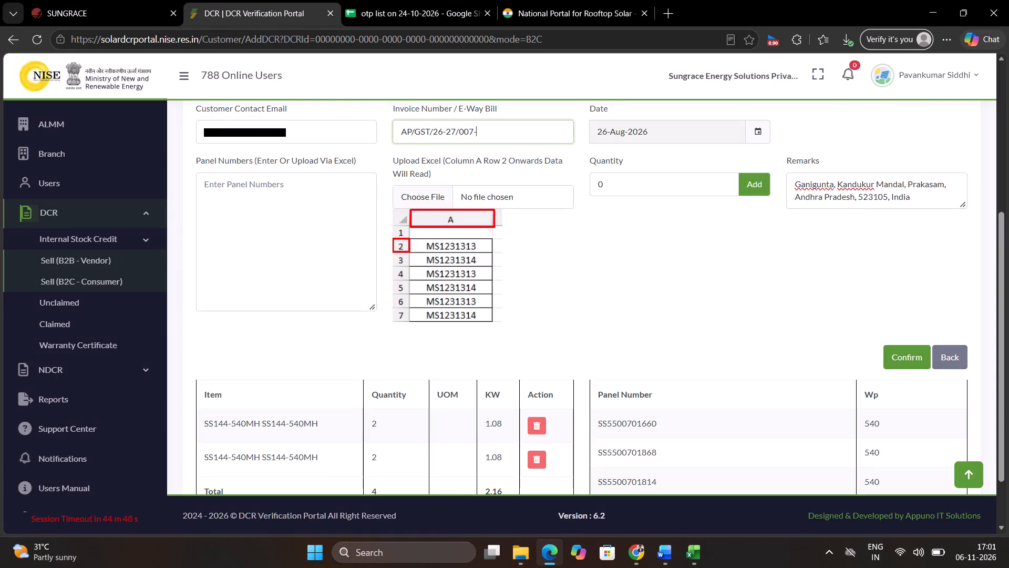
pyautogui.write('62')
pyautogui.press('BackSpace')
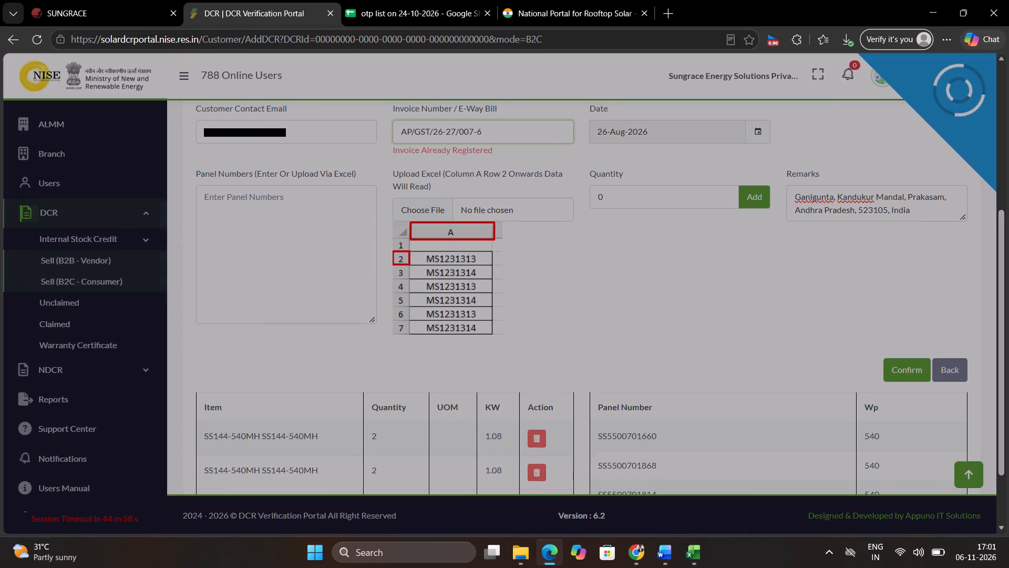
pyautogui.press('8')
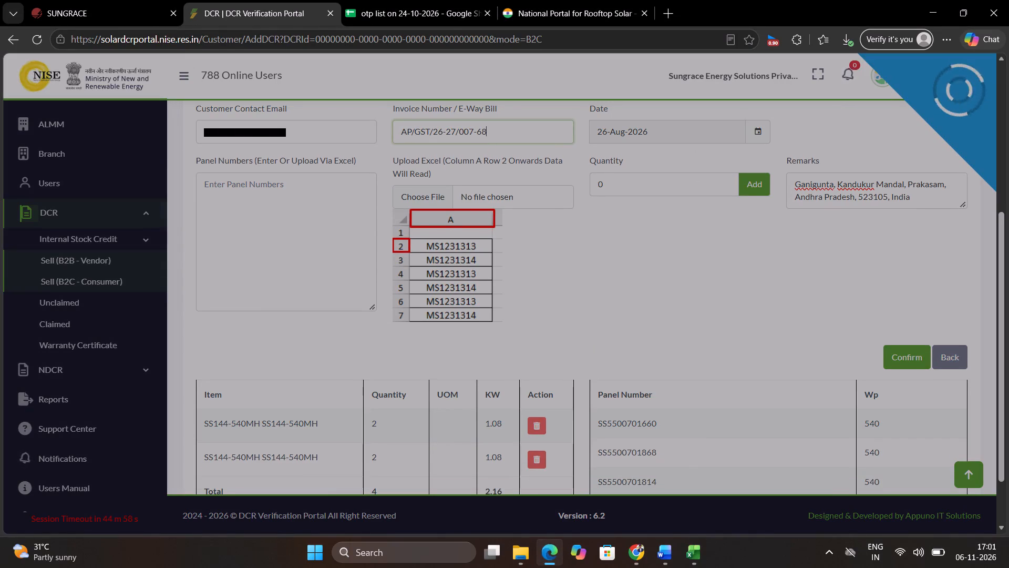
pyautogui.press('BackSpace')
pyautogui.press('5')
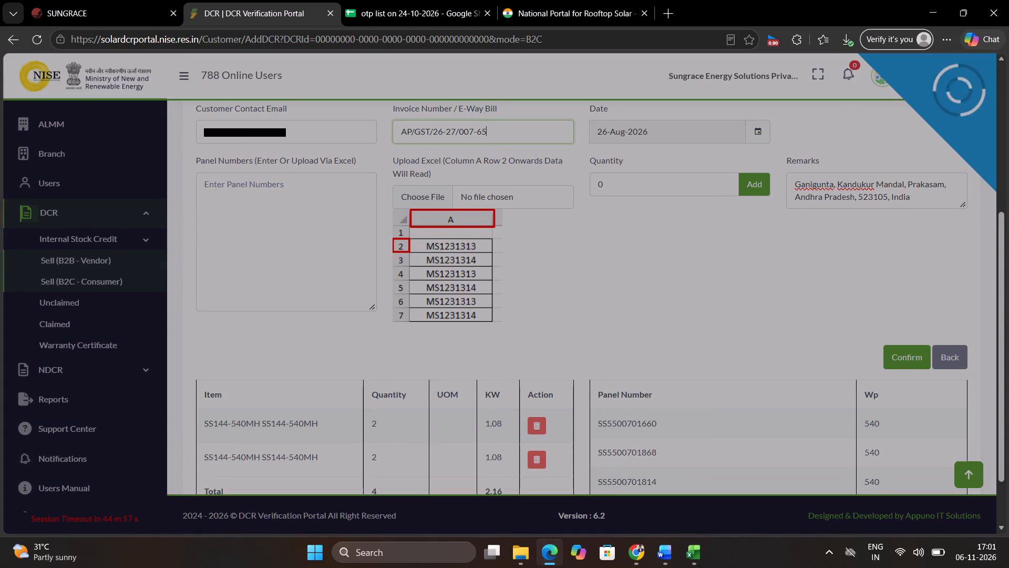
pyautogui.press('BackSpace')
pyautogui.press('4')
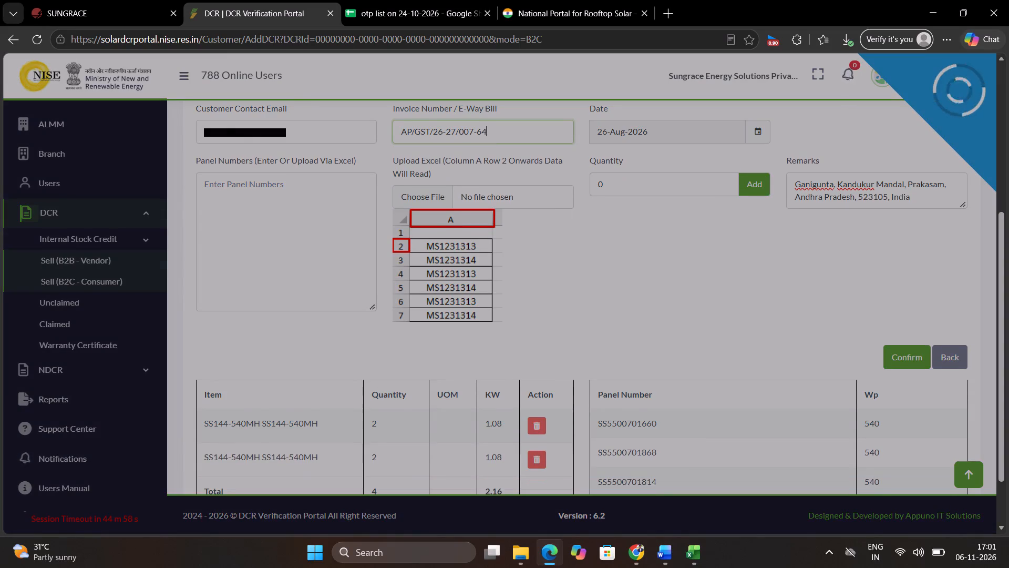
pyautogui.press('BackSpace')
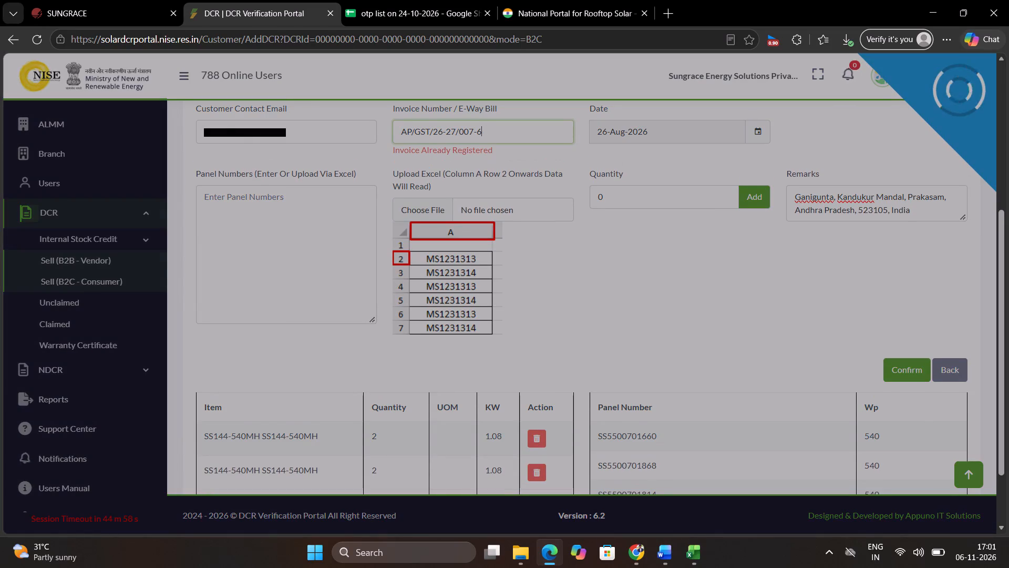
pyautogui.press('3')
pyautogui.press('BackSpace')
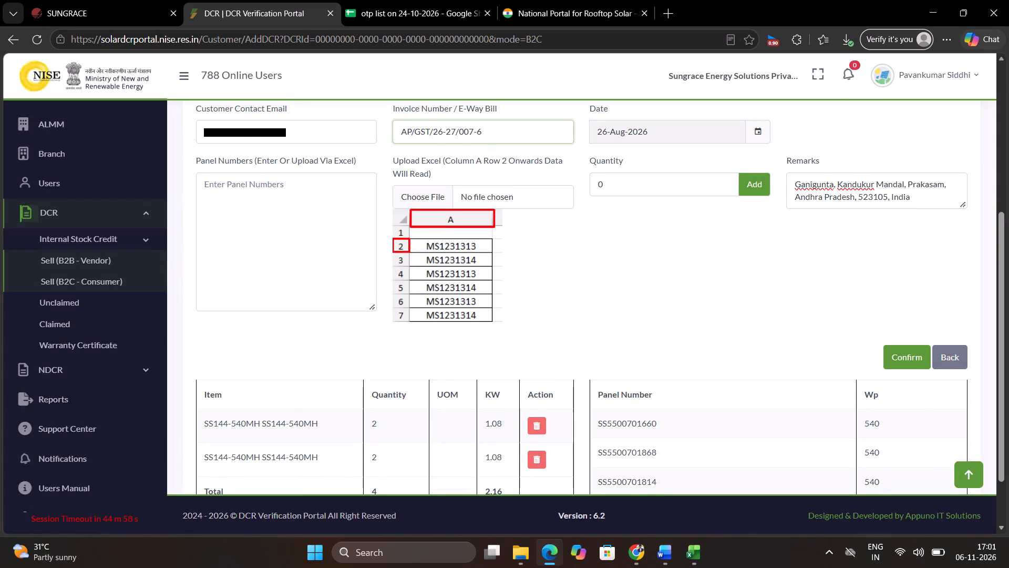
pyautogui.press('2')
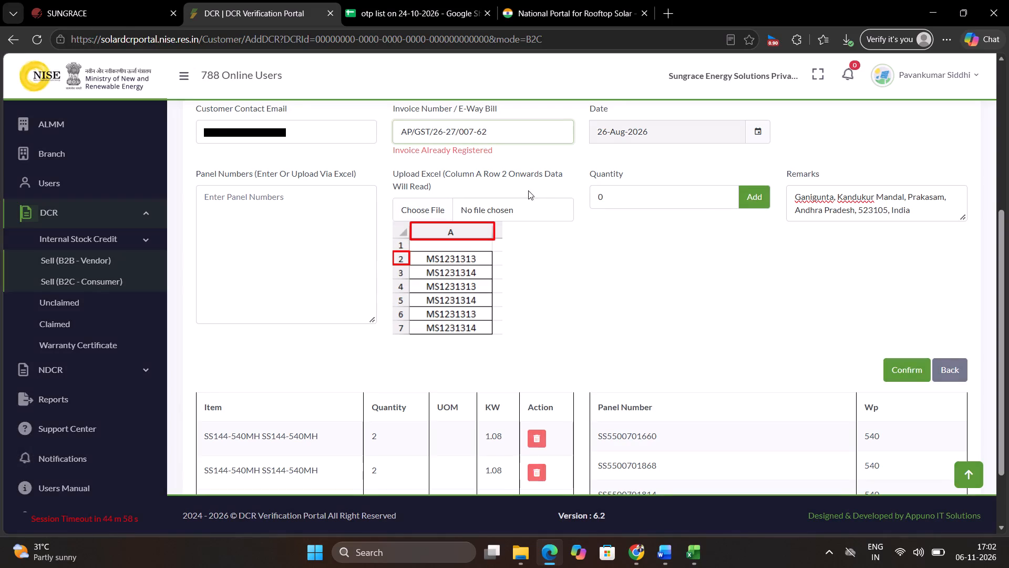
pyautogui.press('BackSpace')
pyautogui.press('3')
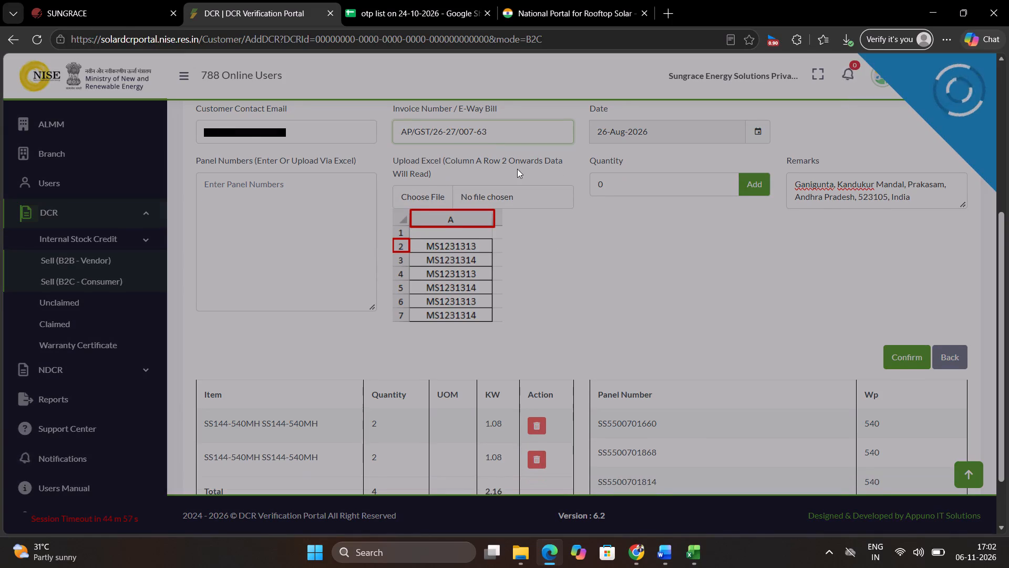
# Create a new folder named 63 inside the DCR7 folder in File Explorer.
pyautogui.scroll(11, 788, 263)
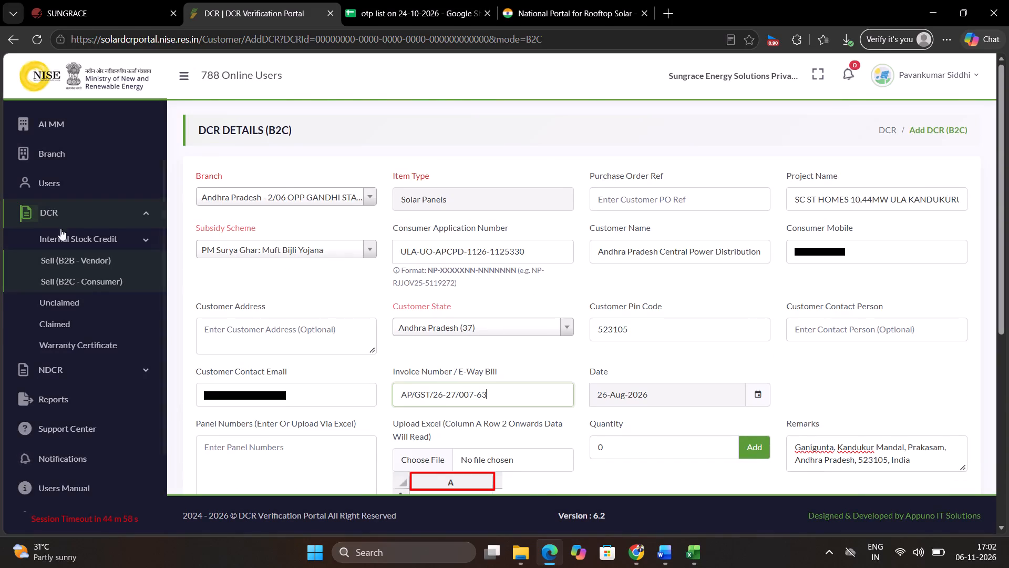
pyautogui.click(81, 0)
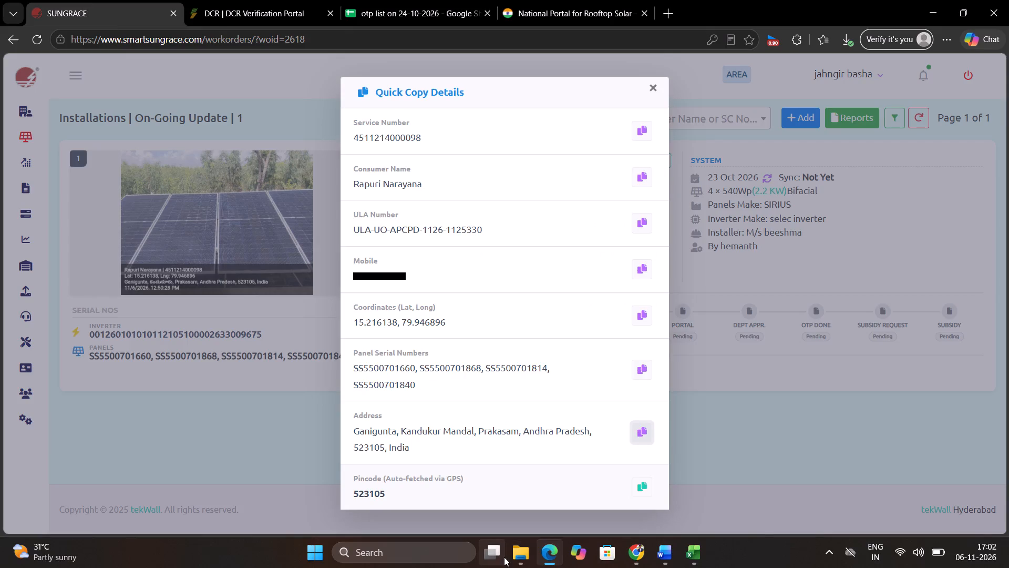
pyautogui.click(510, 549)
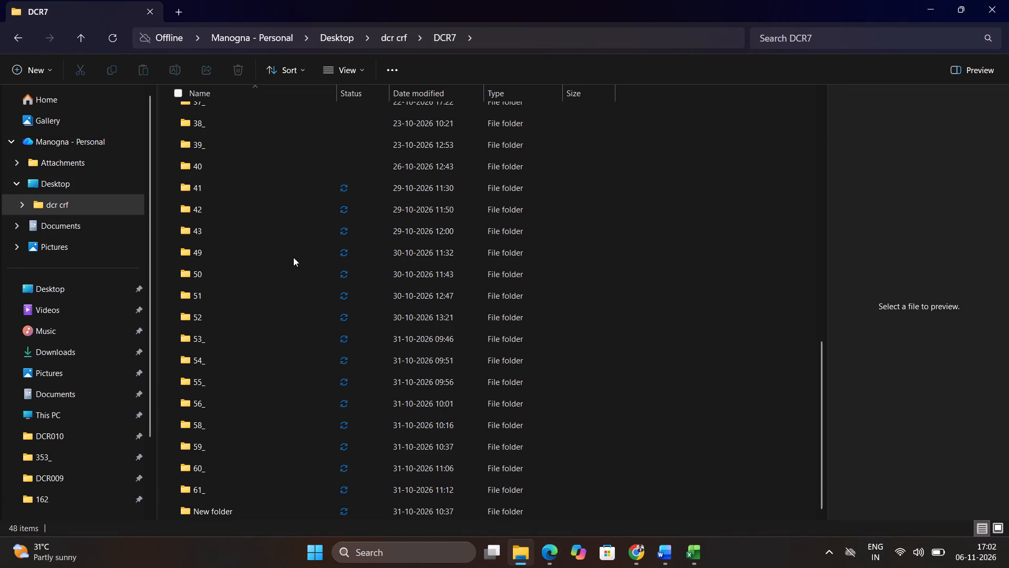
pyautogui.click(47, 71)
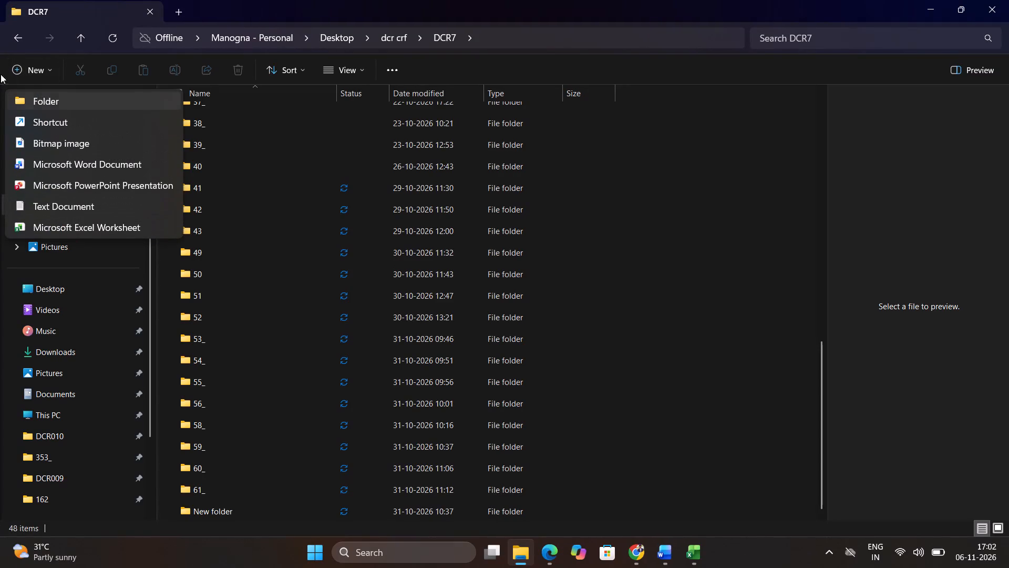
pyautogui.click(70, 97)
pyautogui.press('BackSpace')
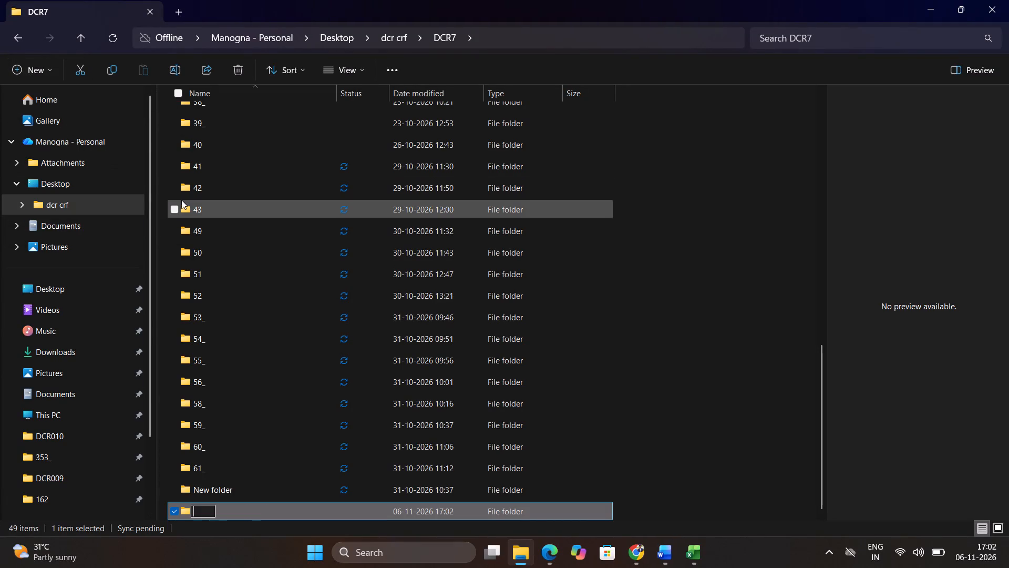
pyautogui.write('63')
pyautogui.press('Return')
# Copy the consumer's service number from the installation's Quick Copy Details in SUNGRACE.
pyautogui.click(558, 551)
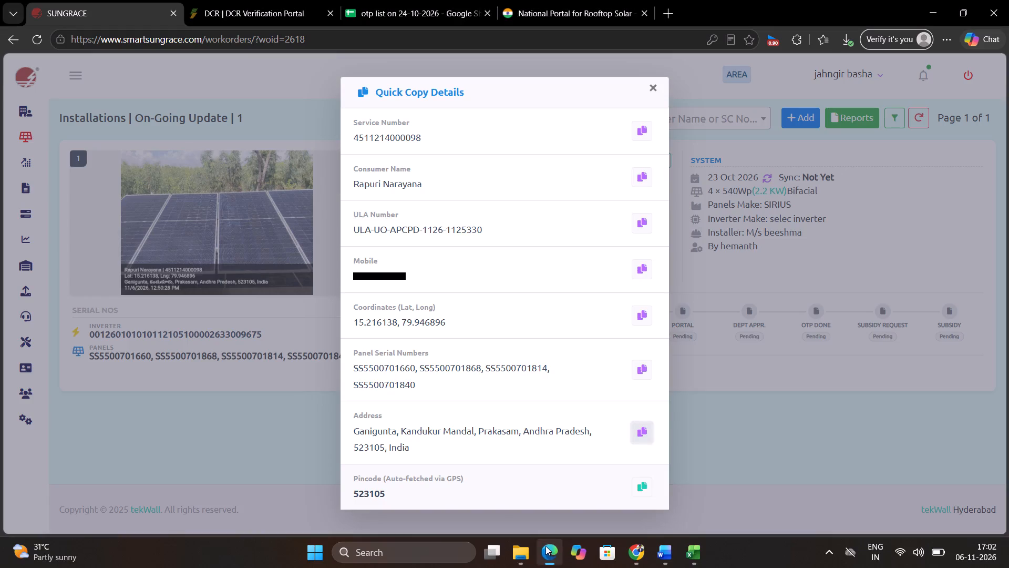
pyautogui.click(643, 129)
pyautogui.click(619, 130)
# Submit the B2C DCR for invoice AP/GST/26-27/007-63 in the DCR Verification Portal and accept the confirmation.
pyautogui.moveTo(269, 18); pyautogui.dragTo(273, 13)
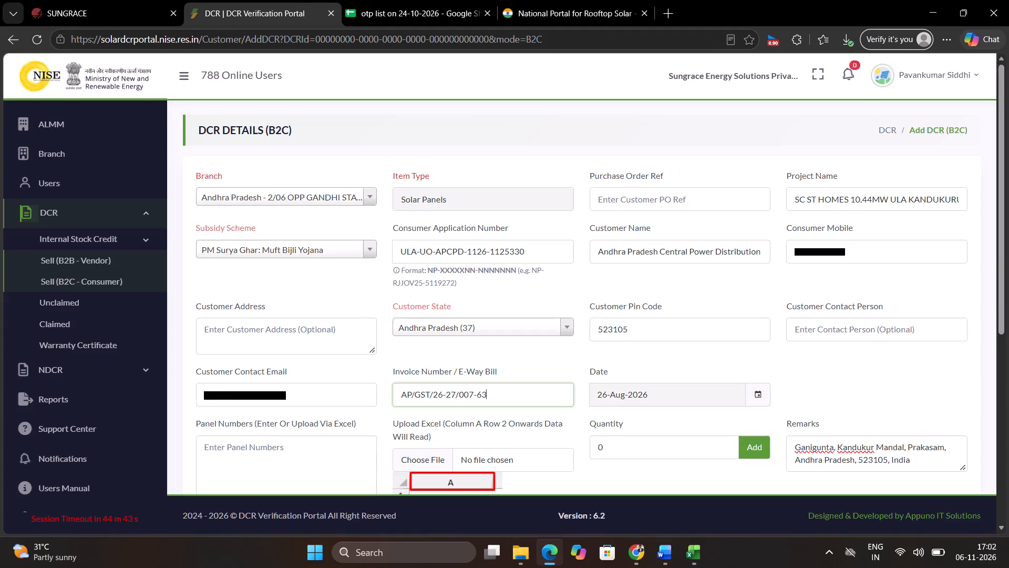
pyautogui.scroll(-4, 718, 385)
pyautogui.click(908, 361)
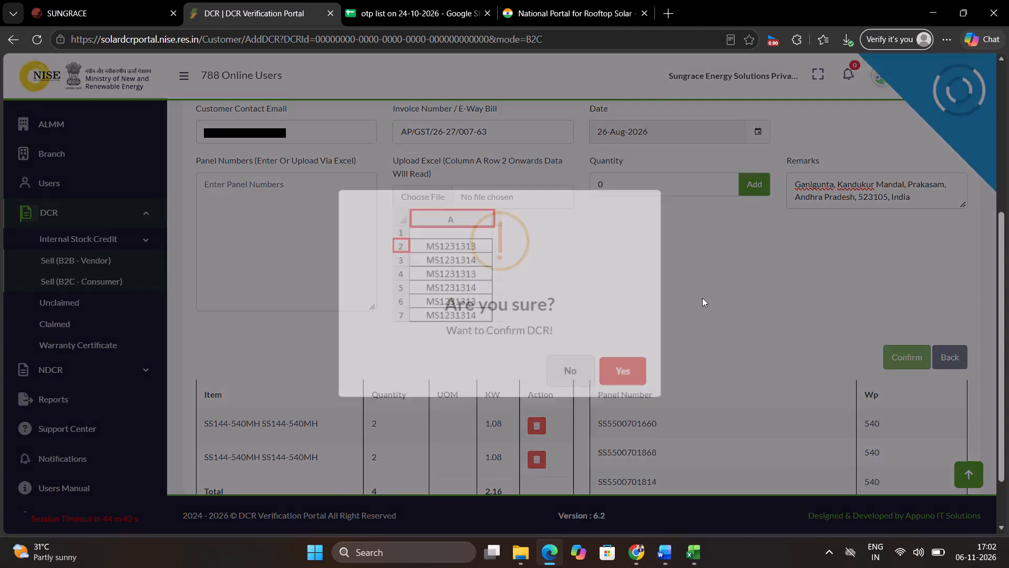
pyautogui.click(626, 365)
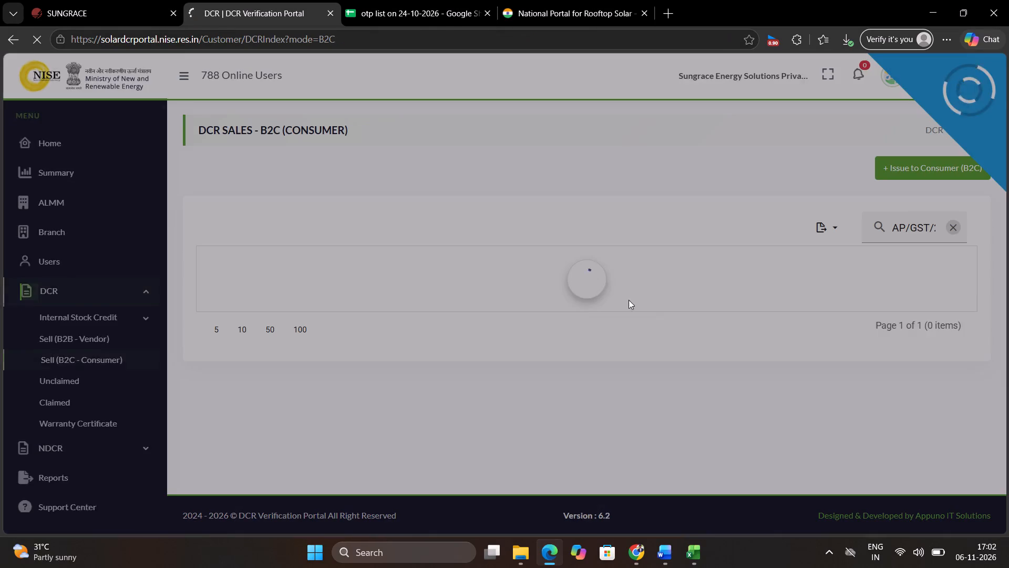
# Clear the search filter on the B2C sales list and open the PDF certificate for invoice AP/GST/26-27/007-63.
pyautogui.click(878, 402)
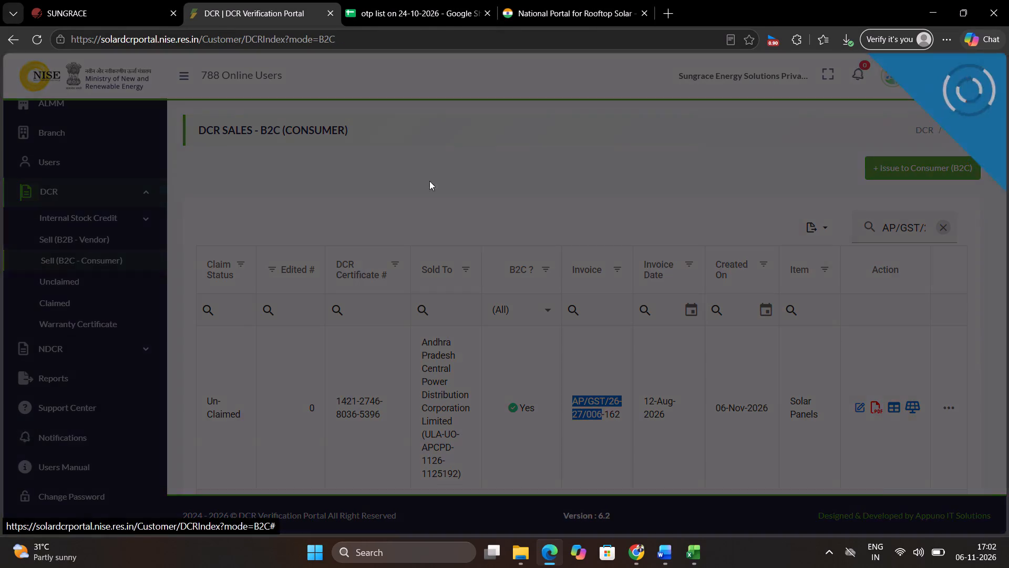
pyautogui.doubleClick(849, 86)
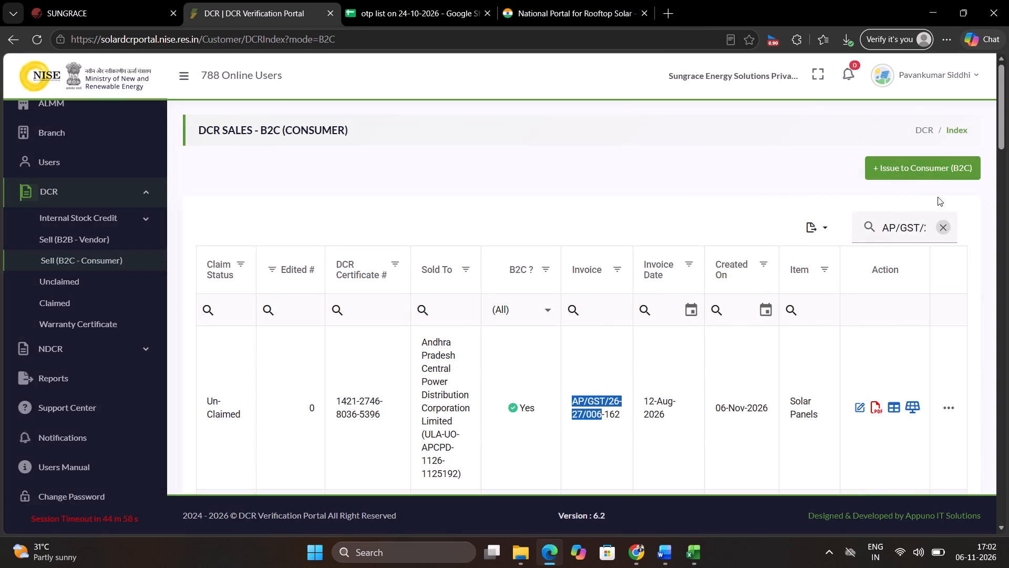
pyautogui.click(944, 224)
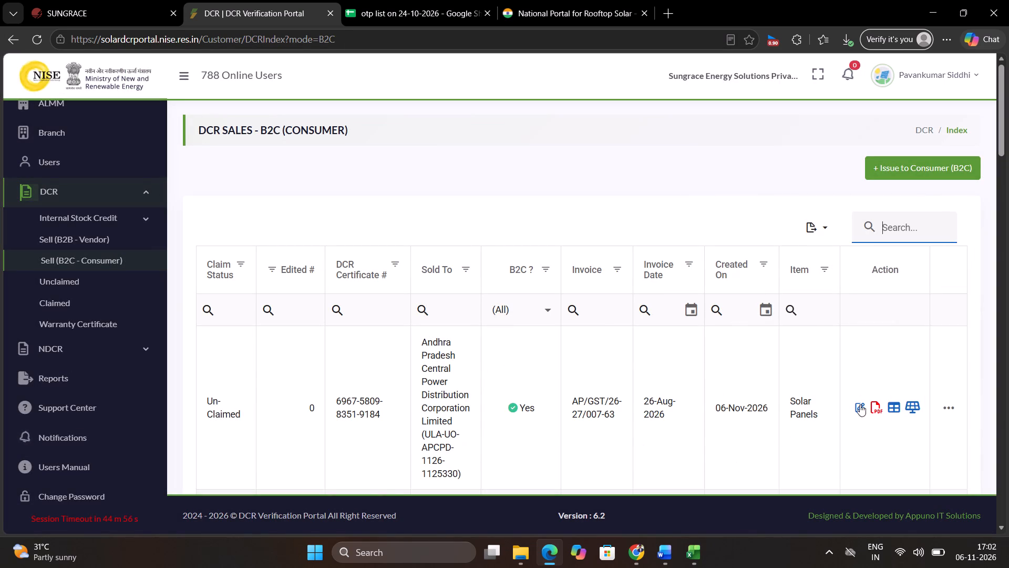
pyautogui.click(876, 407)
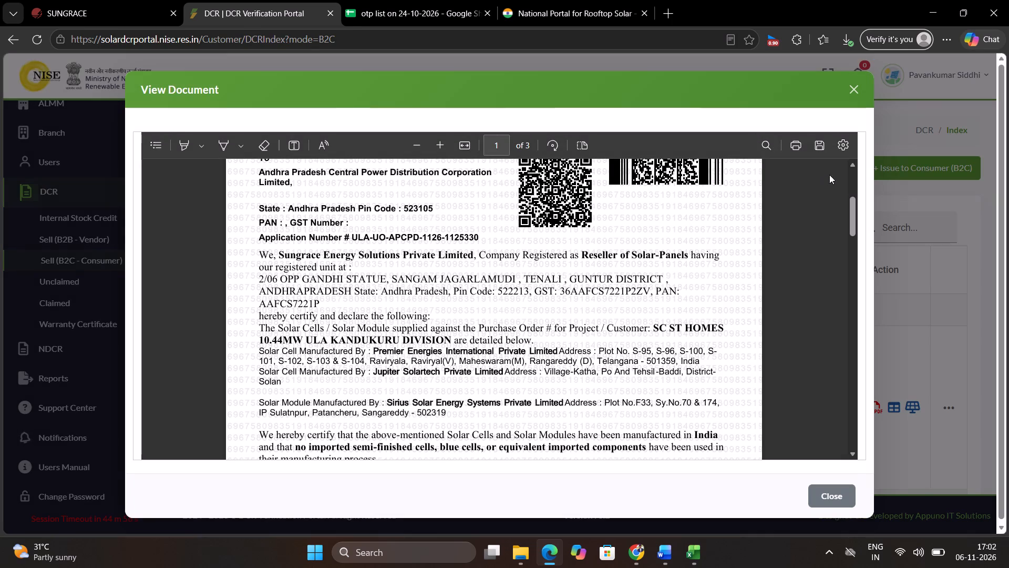
# Save the certificate PDF in the DCR7 folder's subfolder 63, using the copied service number as the file name.
pyautogui.click(817, 148)
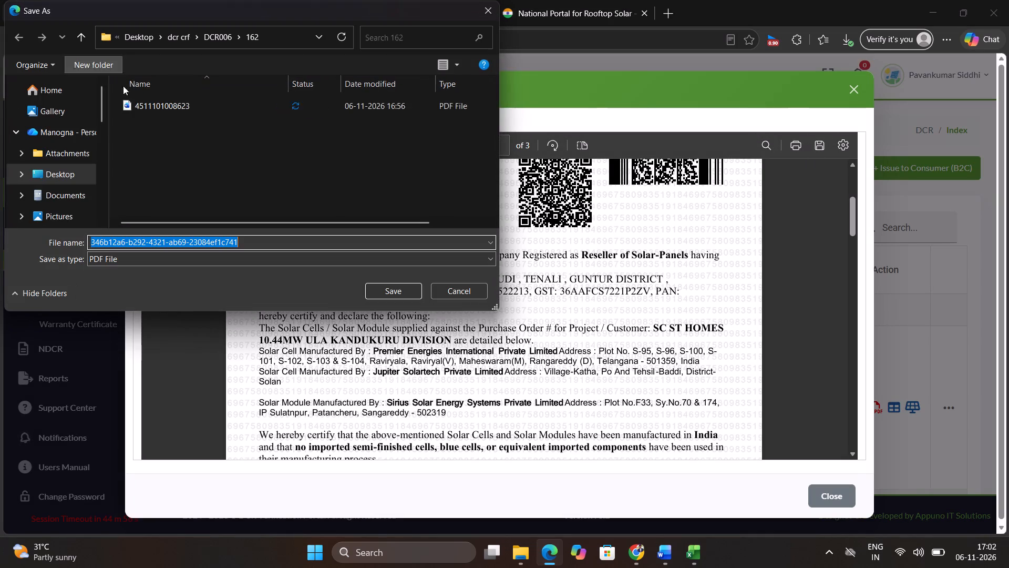
pyautogui.scroll(2, 131, 87)
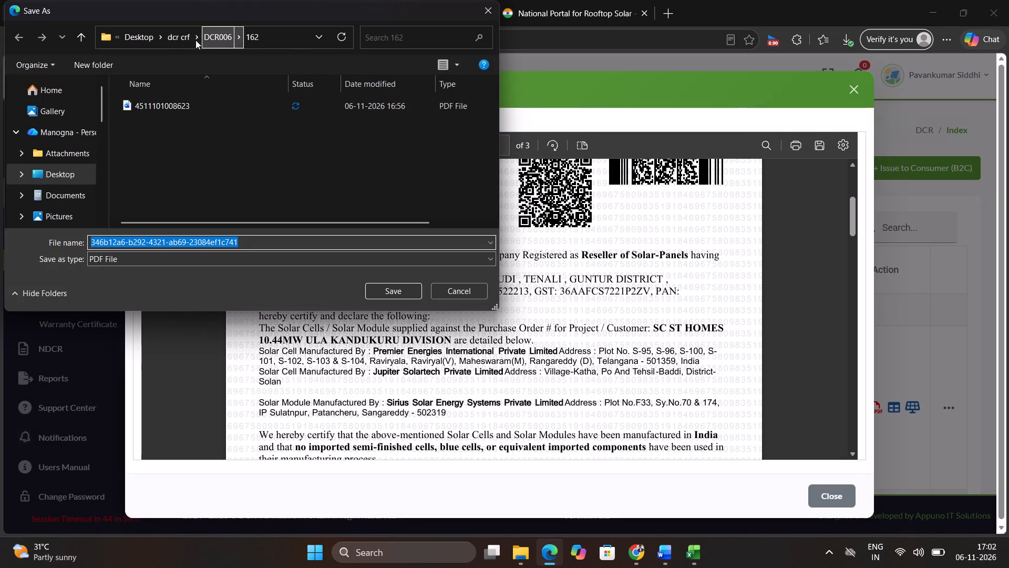
pyautogui.click(195, 40)
pyautogui.click(219, 125)
pyautogui.scroll(-4, 186, 141)
pyautogui.scroll(3, 160, 105)
pyautogui.doubleClick(158, 123)
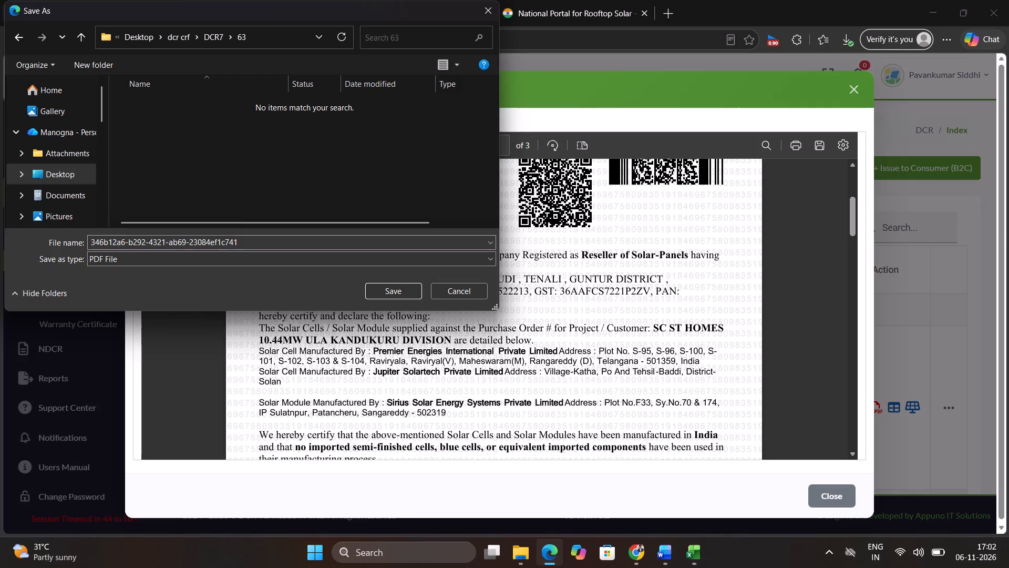
pyautogui.click(248, 247)
pyautogui.press('BackSpace')
pyautogui.hotkey('ctrl', 'v')
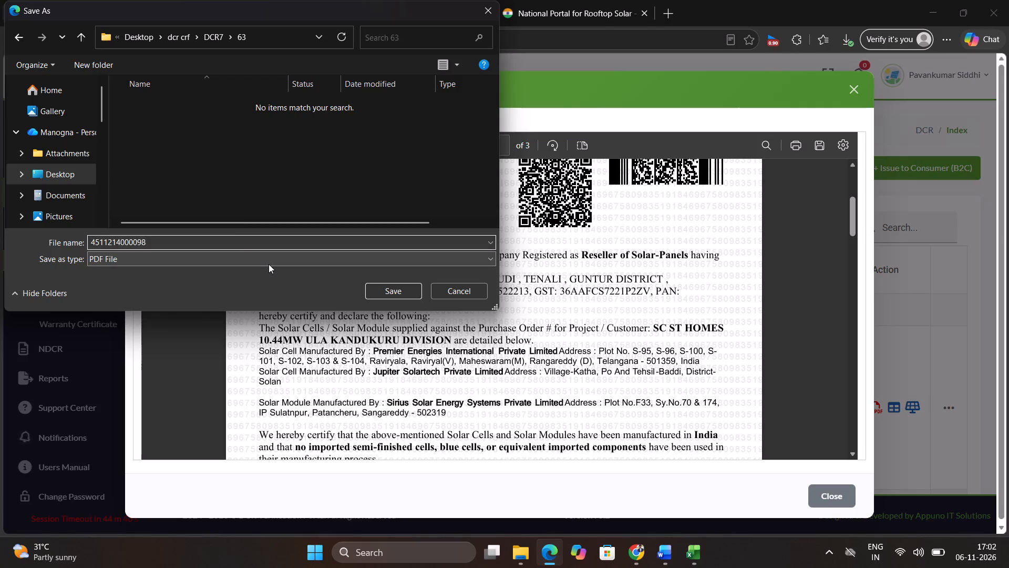
pyautogui.press('Return')
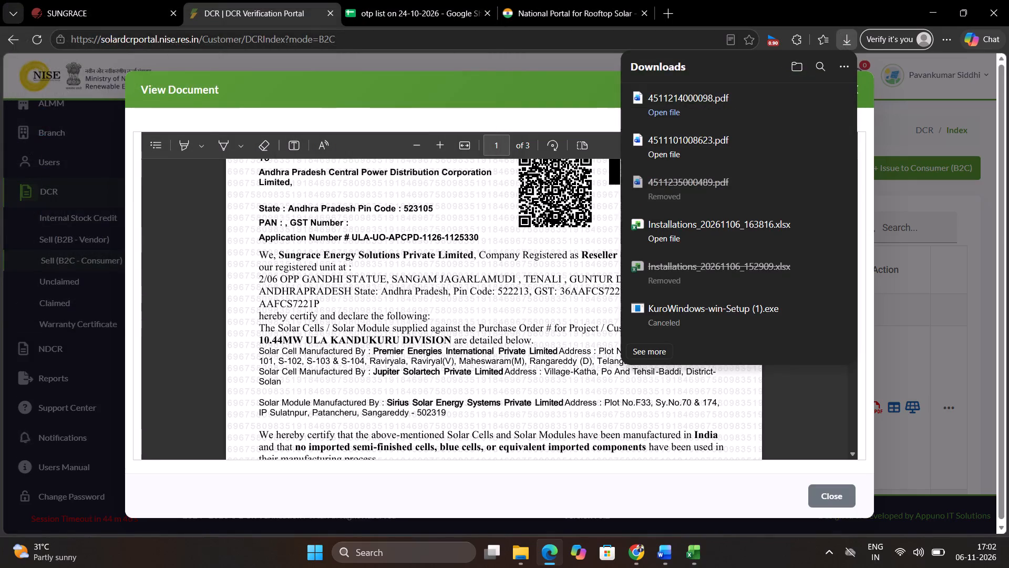
# Return to SUNGRACE, close the Quick Copy Details, and open the update for this installation.
pyautogui.click(122, 0)
pyautogui.click(291, 238)
pyautogui.click(581, 374)
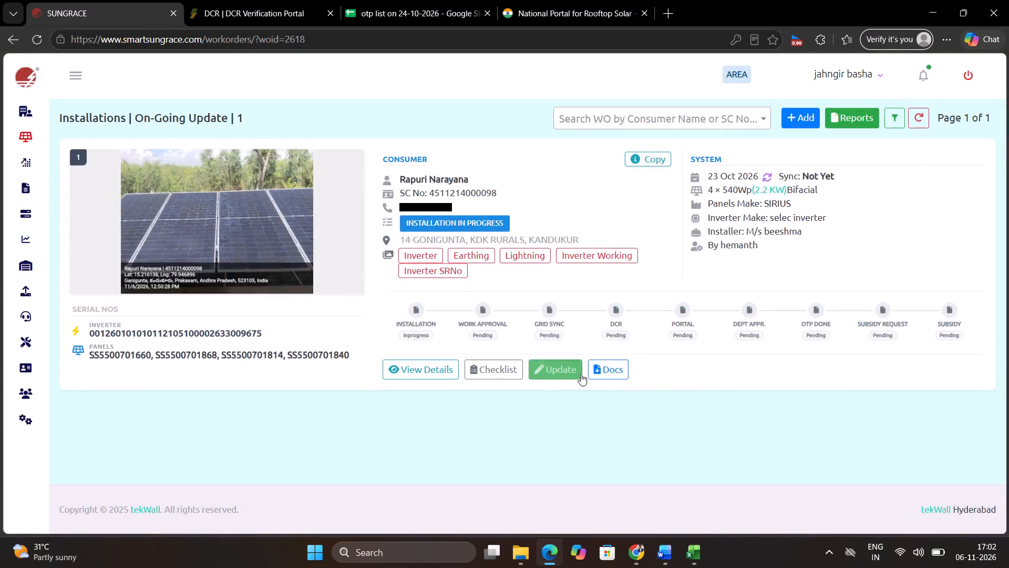
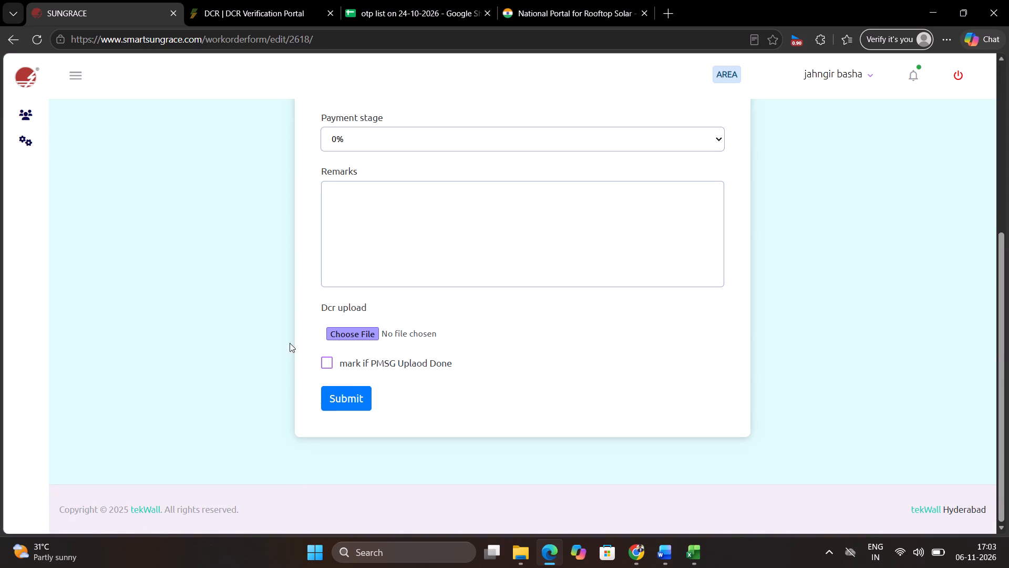
# Attach the certificate PDF from the DCR7 folder's subfolder 63 as the Dcr upload and submit the installation update.
pyautogui.click(339, 337)
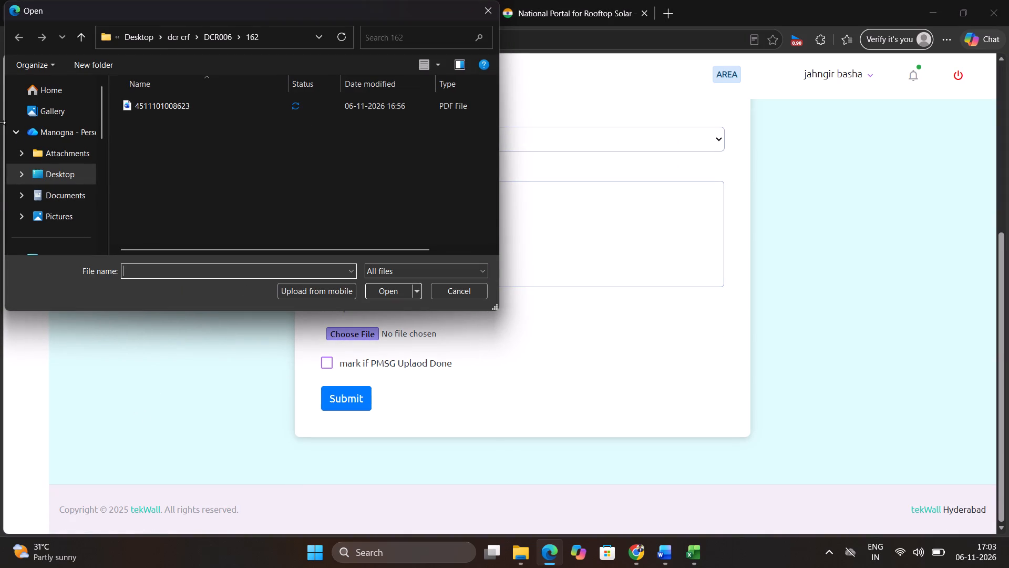
pyautogui.click(198, 33)
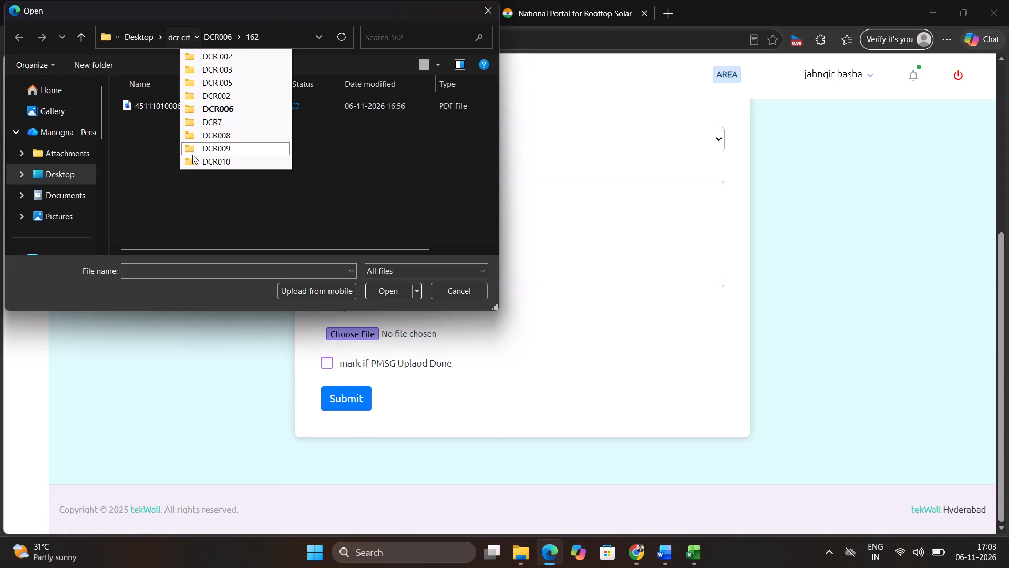
pyautogui.click(204, 122)
pyautogui.doubleClick(177, 122)
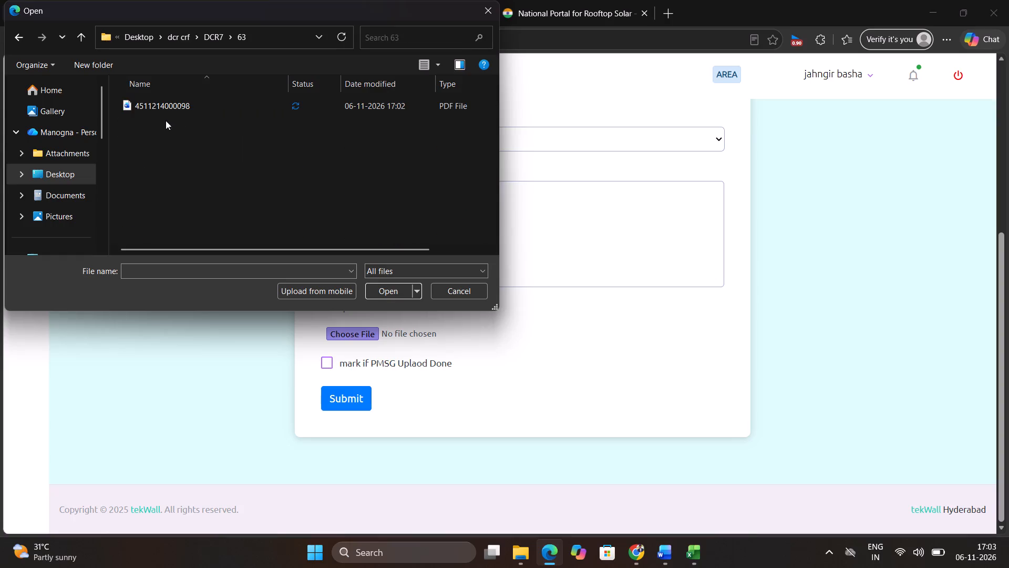
pyautogui.doubleClick(158, 103)
pyautogui.click(335, 401)
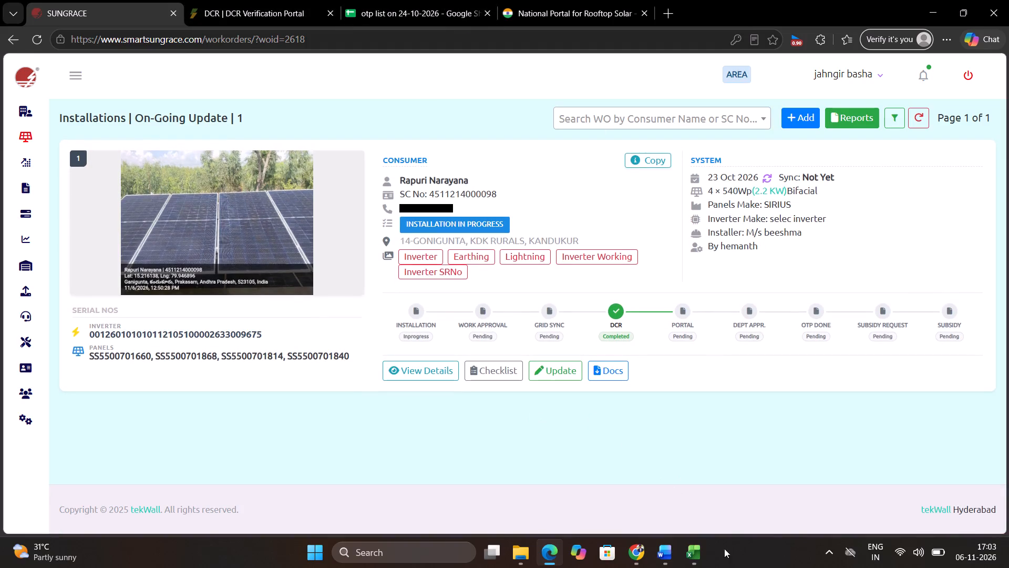
# In the Installations workbook, fill the service number cell of S.No 127 with yellow.
pyautogui.click(692, 510)
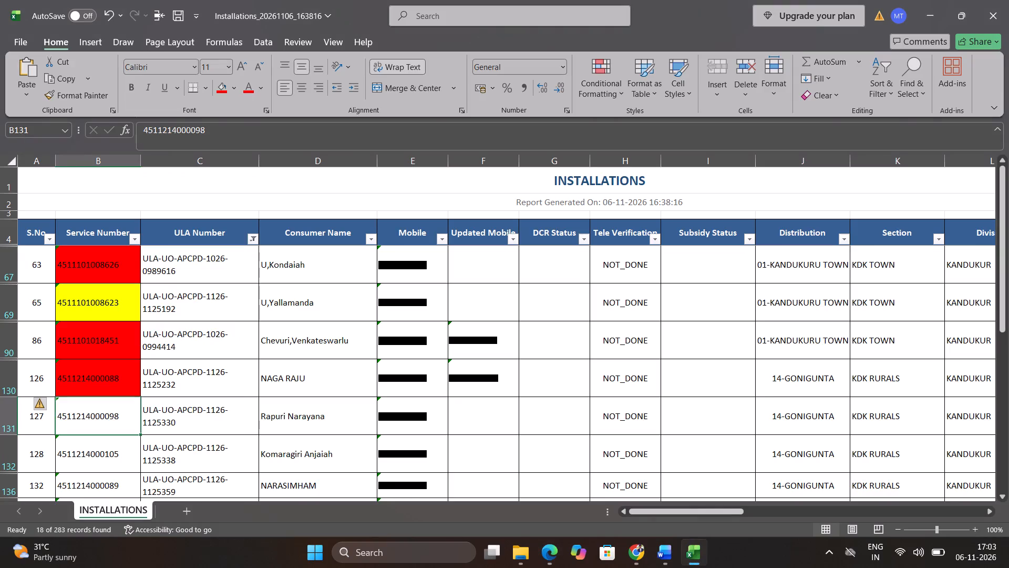
pyautogui.click(240, 88)
pyautogui.click(234, 86)
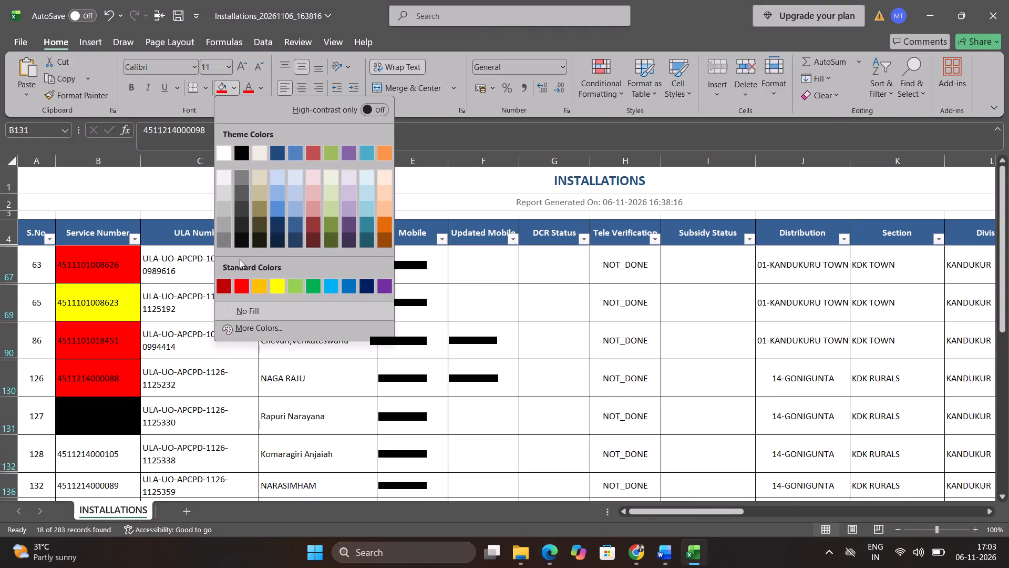
pyautogui.click(275, 286)
# Copy the service number of S.No 128 from the workbook and open its installation through the SUNGRACE work order search.
pyautogui.scroll(-3, 175, 346)
pyautogui.click(97, 347)
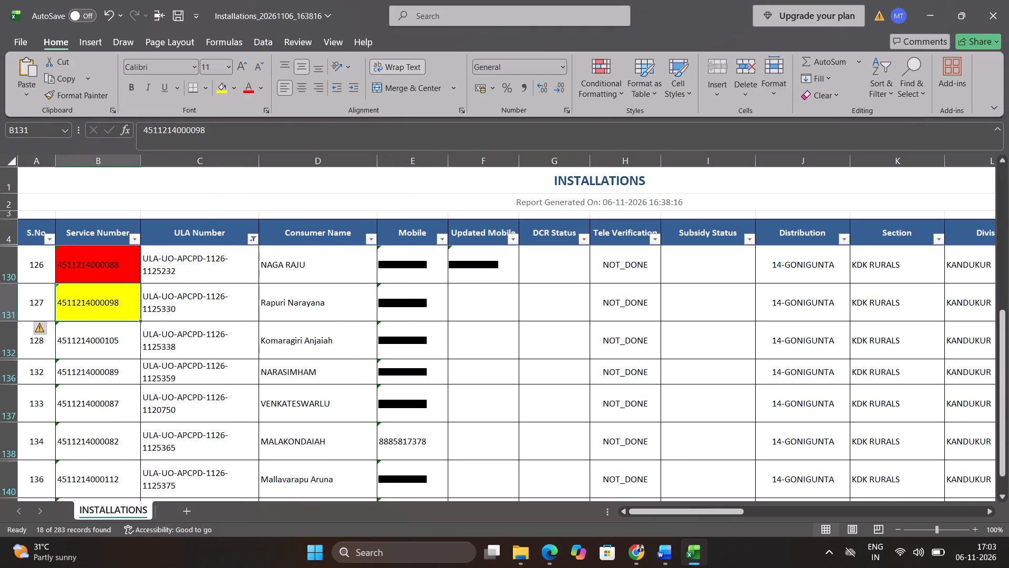
pyautogui.hotkey('ctrl', 'c')
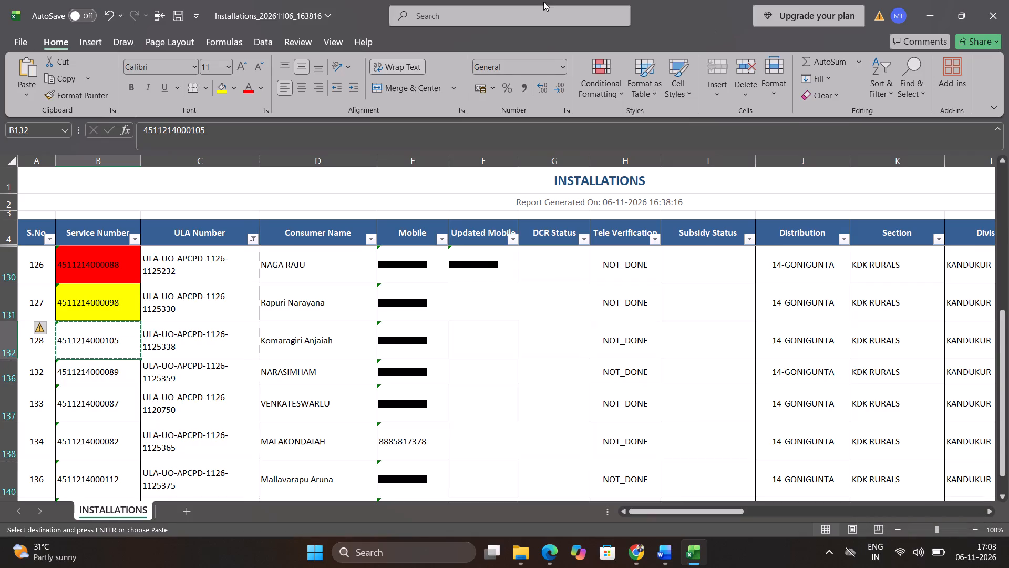
pyautogui.click(547, 550)
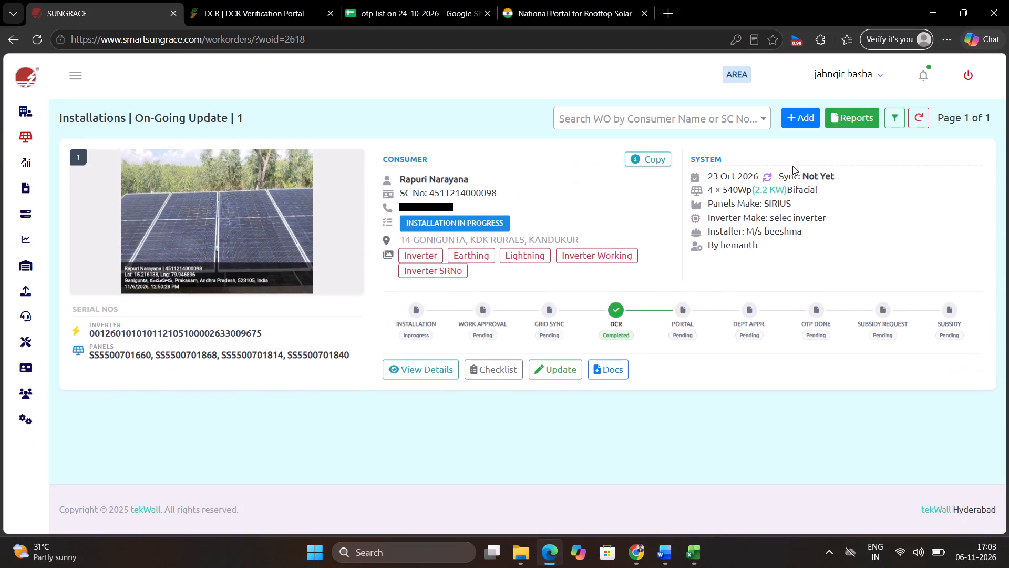
pyautogui.click(743, 111)
pyautogui.hotkey('ctrl', 'v')
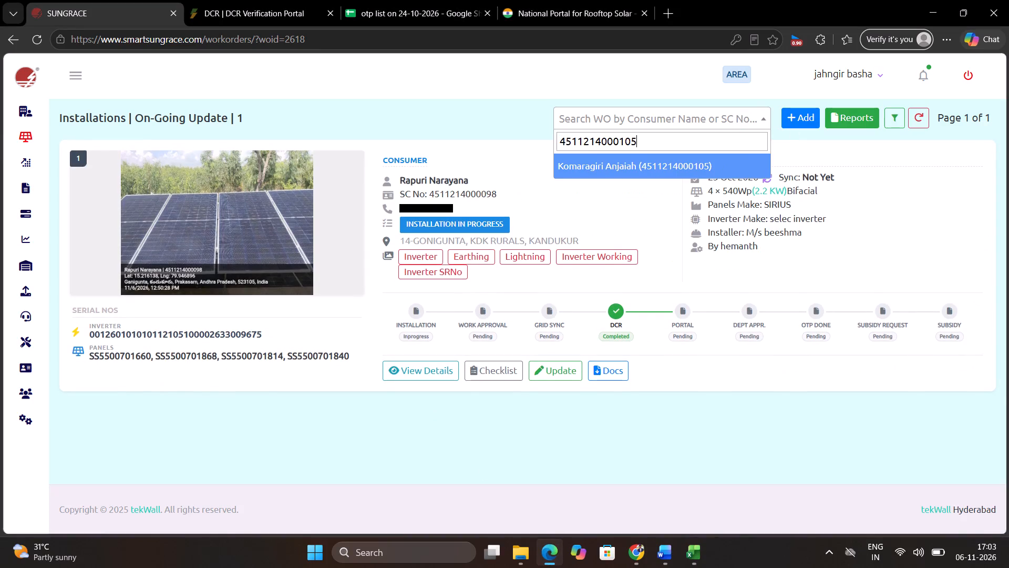
pyautogui.hotkey('ctrl', 'Return')
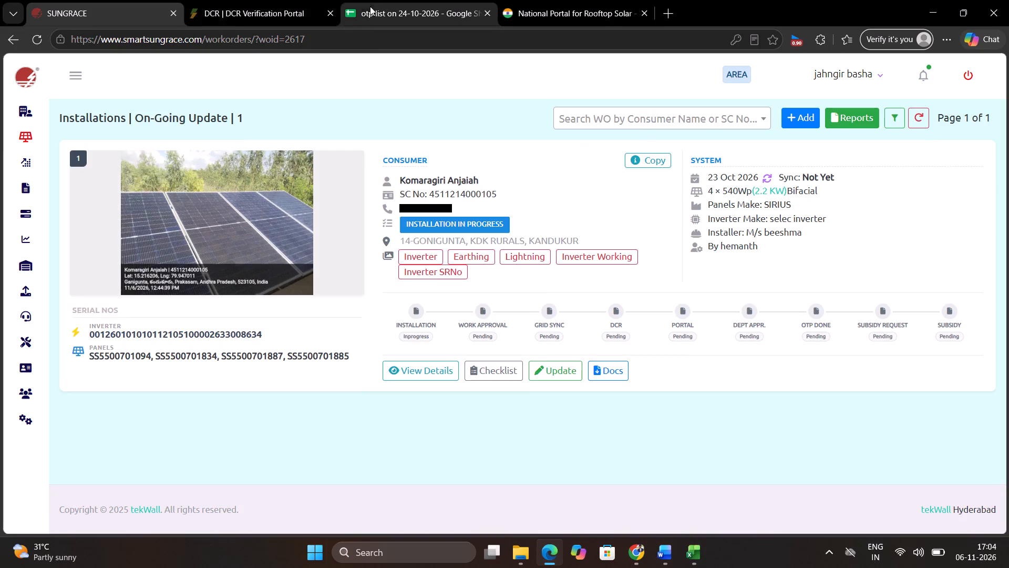
# In the DCR Verification Portal, close the previous certificate's preview and start a new B2C issue to a consumer.
pyautogui.keyDown('ctrl'); pyautogui.click(226, 3); pyautogui.keyUp('ctrl')
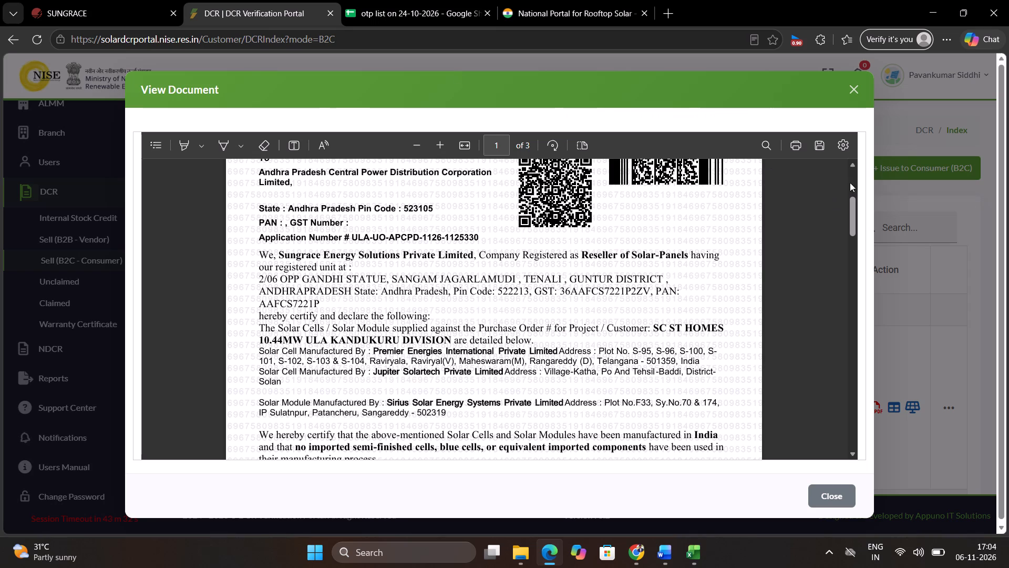
pyautogui.keyDown('ctrl'); pyautogui.click(856, 101); pyautogui.keyUp('ctrl')
pyautogui.keyDown('ctrl'); pyautogui.click(857, 90); pyautogui.keyUp('ctrl')
pyautogui.keyDown('ctrl'); pyautogui.click(891, 163); pyautogui.keyUp('ctrl')
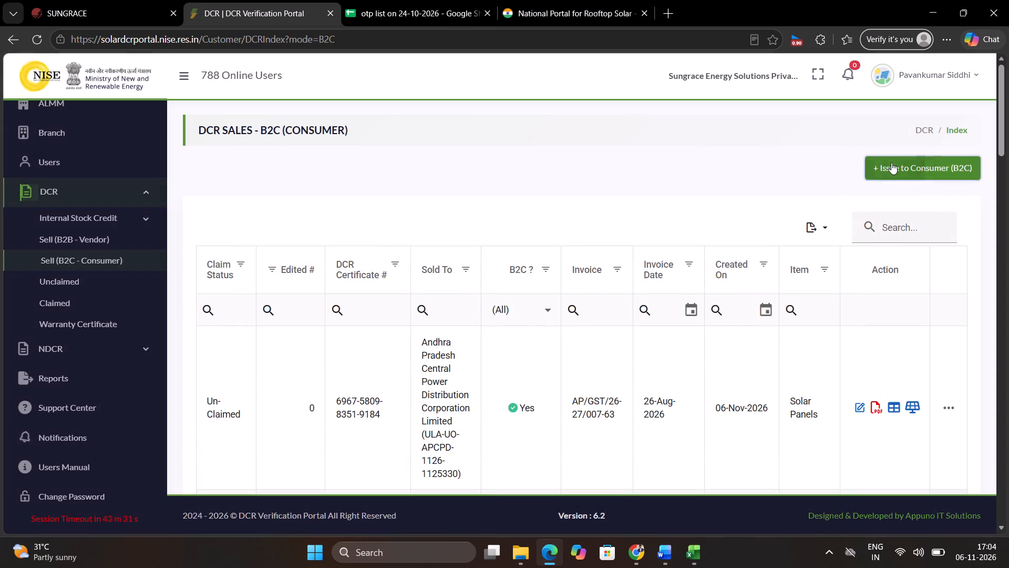
# Choose the Andhra Pradesh branch, PM Surya Ghar: Muft Bijli Yojana scheme, Solar Panels item type and customer state Andhra Pradesh (37).
pyautogui.keyDown('ctrl'); pyautogui.click(287, 198); pyautogui.keyUp('ctrl')
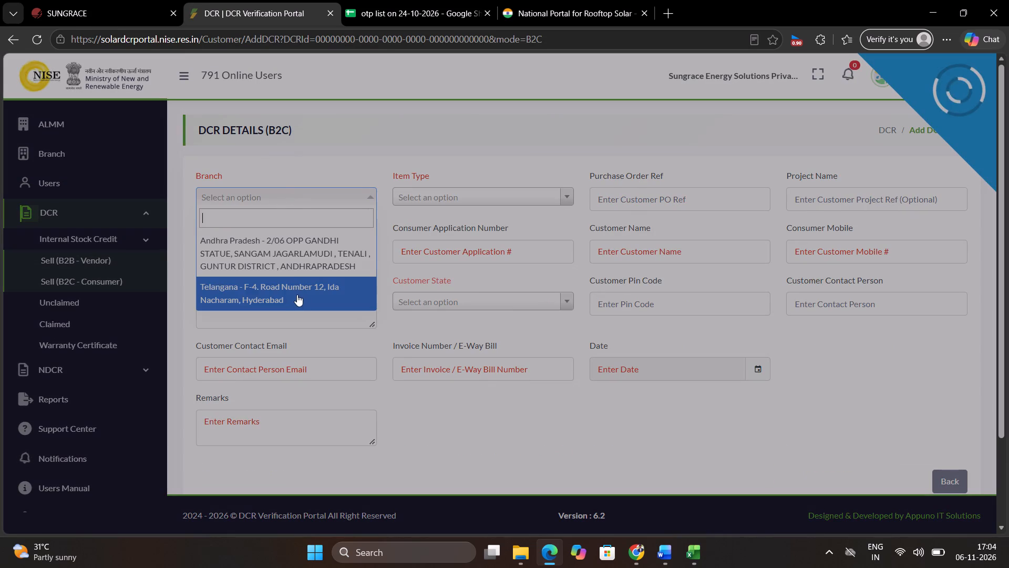
pyautogui.keyDown('ctrl'); pyautogui.click(289, 256); pyautogui.keyUp('ctrl')
pyautogui.keyDown('ctrl'); pyautogui.click(317, 257); pyautogui.keyUp('ctrl')
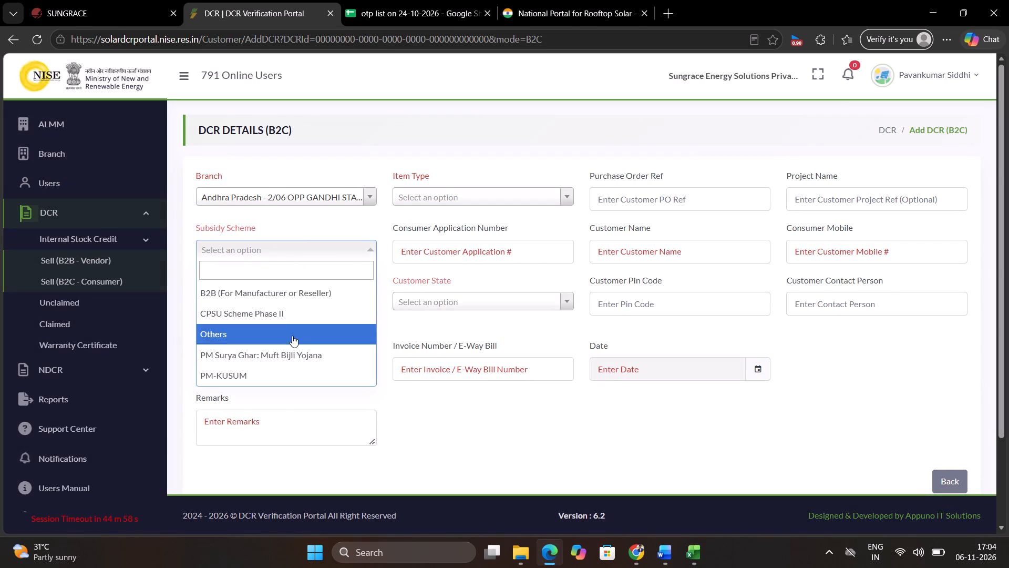
pyautogui.keyDown('ctrl'); pyautogui.click(290, 354); pyautogui.keyUp('ctrl')
pyautogui.keyDown('ctrl'); pyautogui.click(447, 205); pyautogui.keyUp('ctrl')
pyautogui.keyDown('ctrl'); pyautogui.click(430, 241); pyautogui.keyUp('ctrl')
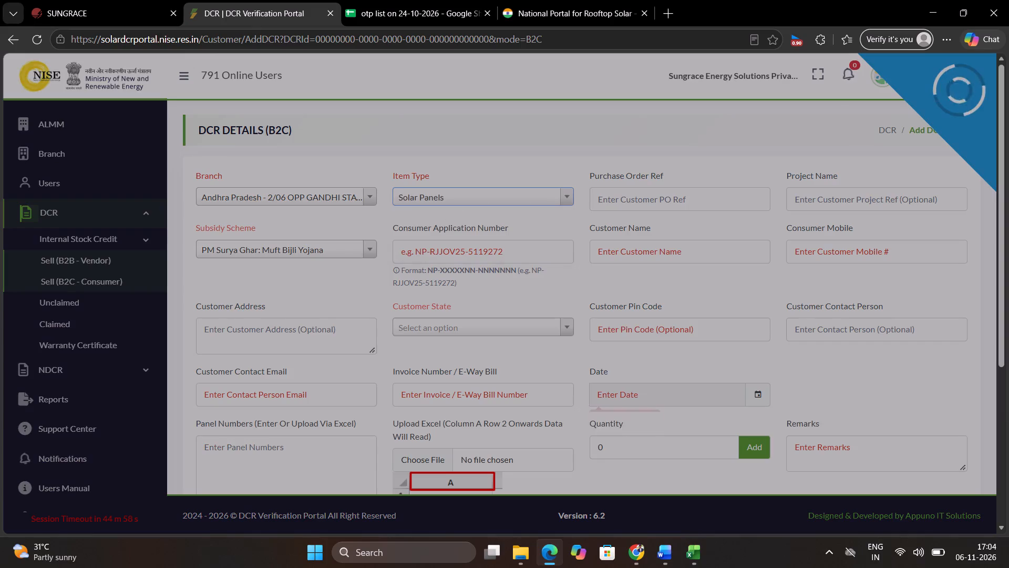
pyautogui.keyDown('ctrl'); pyautogui.click(505, 321); pyautogui.keyUp('ctrl')
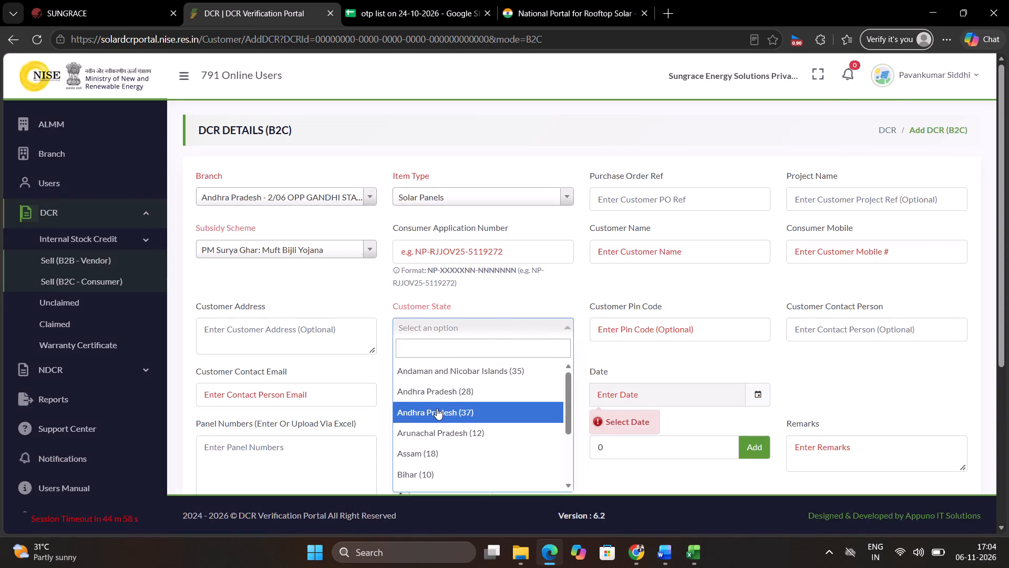
pyautogui.keyDown('ctrl'); pyautogui.click(437, 408); pyautogui.keyUp('ctrl')
# Copy the ULA number from this installation's Quick Copy Details in SUNGRACE and paste it as the DCR's Consumer Application Number.
pyautogui.keyDown('ctrl'); pyautogui.click(40, 0); pyautogui.keyUp('ctrl')
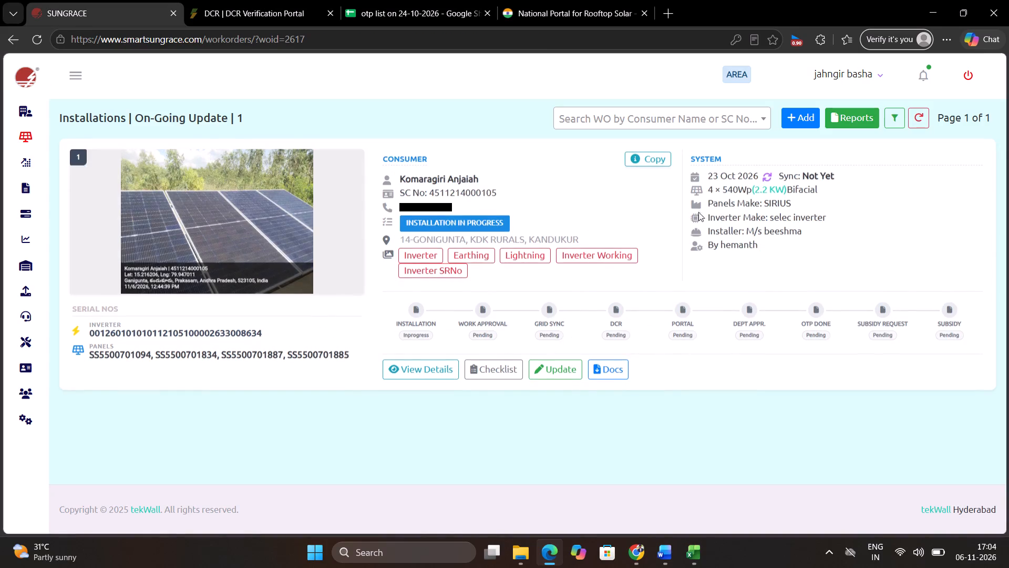
pyautogui.keyDown('ctrl'); pyautogui.click(651, 166); pyautogui.keyUp('ctrl')
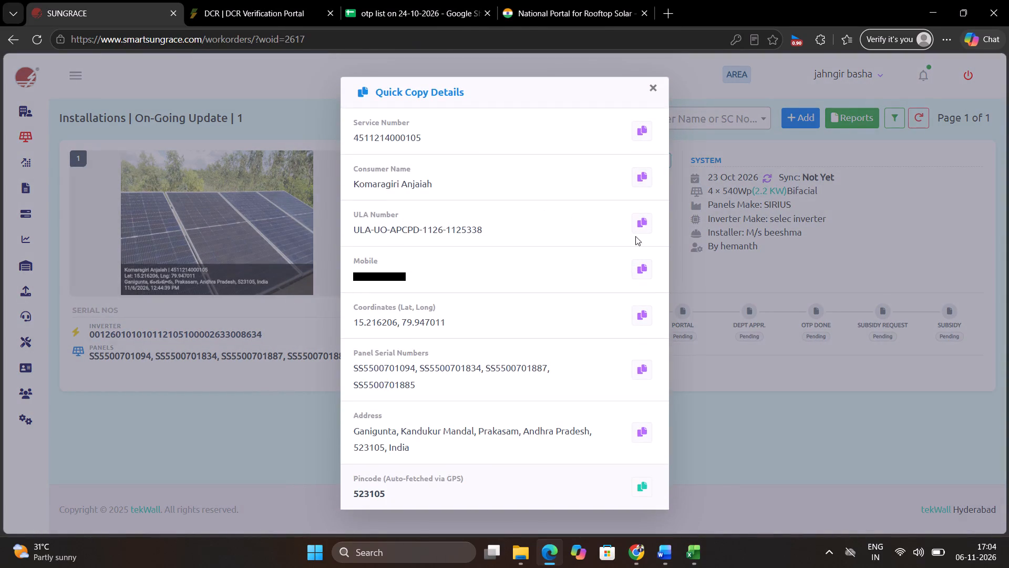
pyautogui.keyDown('ctrl'); pyautogui.click(638, 219); pyautogui.keyUp('ctrl')
pyautogui.keyDown('ctrl'); pyautogui.click(629, 123); pyautogui.keyUp('ctrl')
pyautogui.keyDown('ctrl'); pyautogui.click(228, 5); pyautogui.keyUp('ctrl')
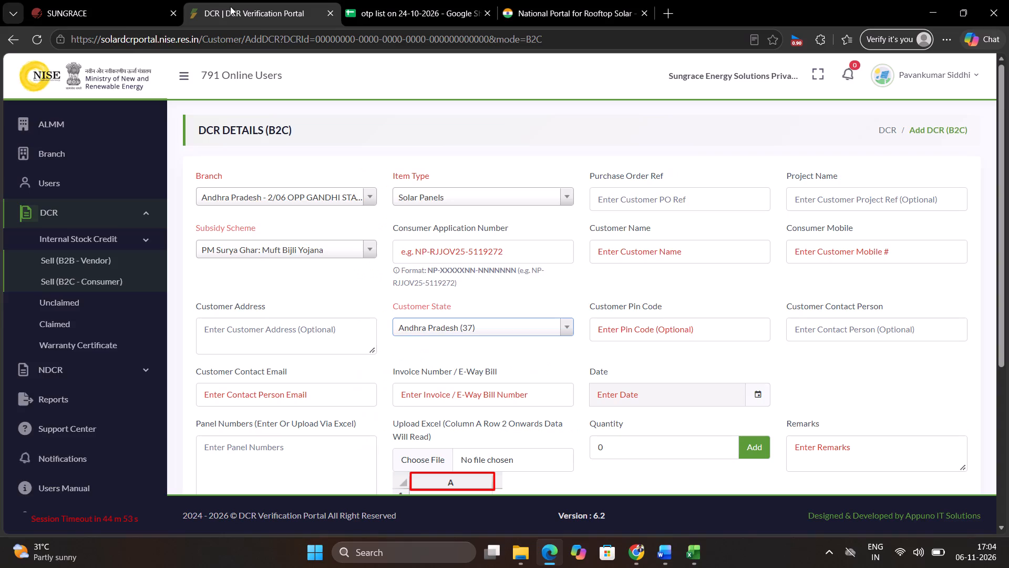
pyautogui.keyDown('ctrl'); pyautogui.click(510, 247); pyautogui.keyUp('ctrl')
pyautogui.hotkey('ctrl', 'v')
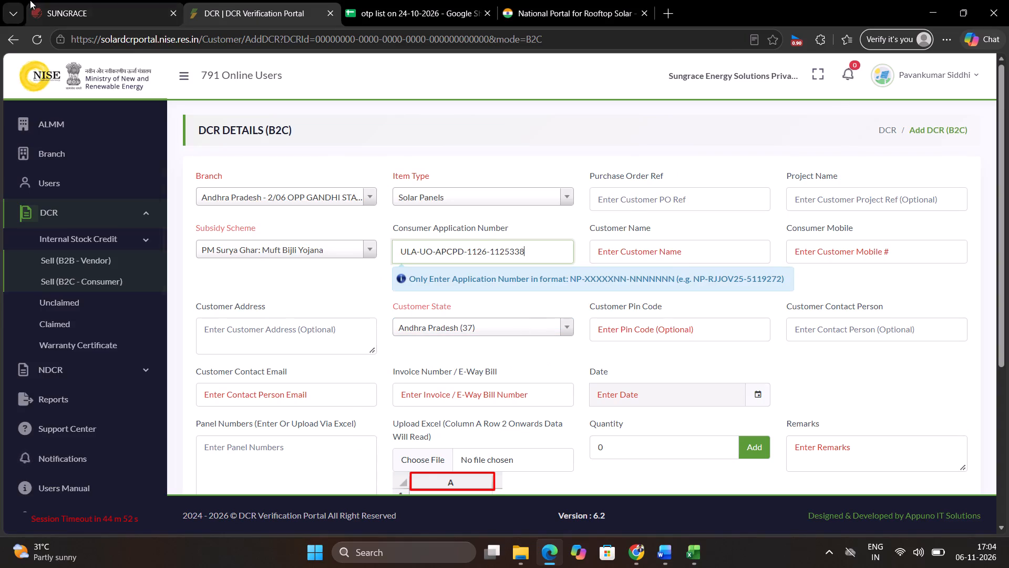
# Copy the four panel serial numbers from SUNGRACE's Quick Copy Details and paste them into the DCR's Panel Numbers.
pyautogui.click(28, 0)
pyautogui.click(644, 378)
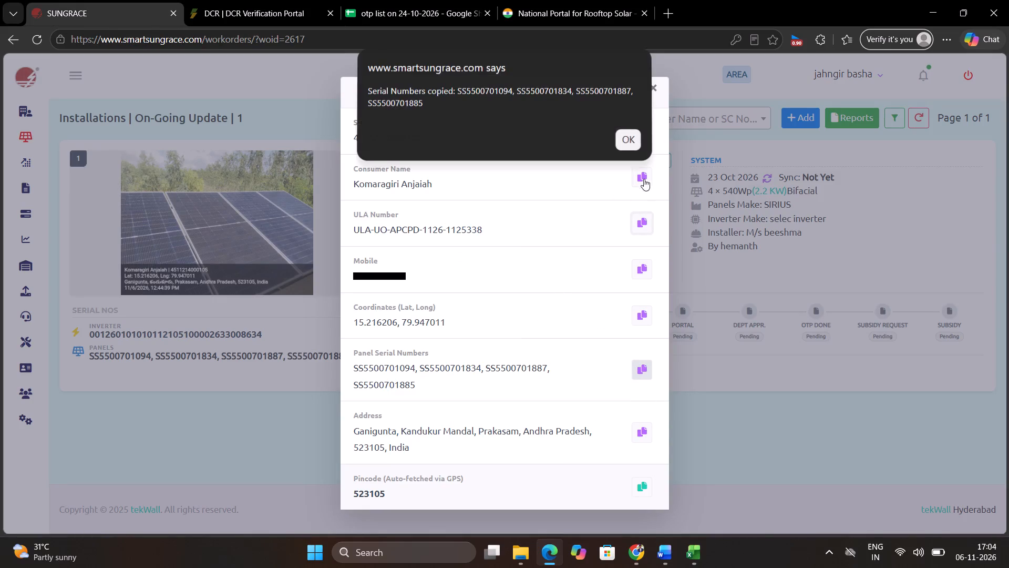
pyautogui.click(630, 146)
pyautogui.click(222, 2)
pyautogui.scroll(-3, 286, 322)
pyautogui.click(260, 343)
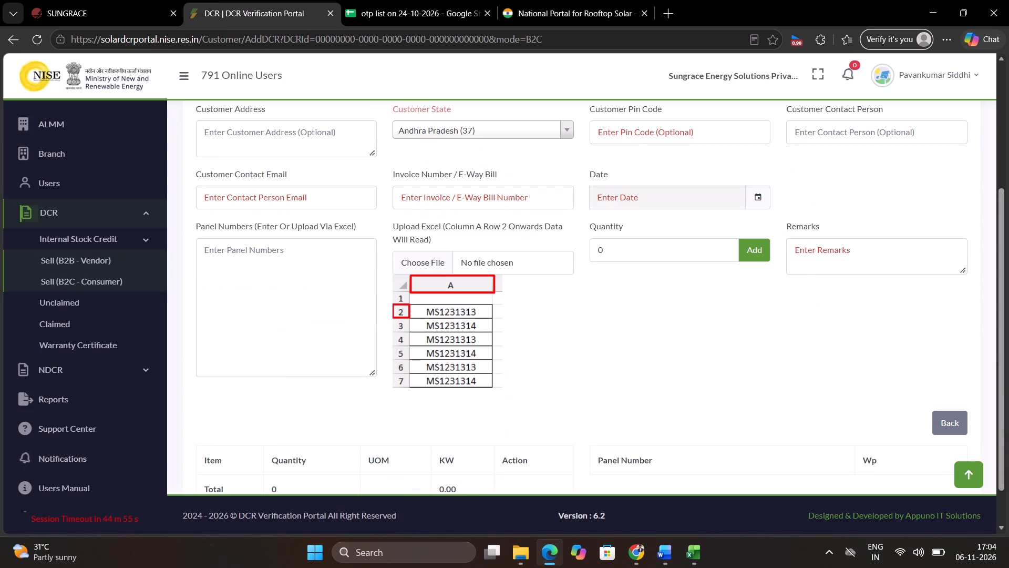
pyautogui.hotkey('ctrl', 'v')
# Replace the commas between the pasted panel numbers with line breaks so that each serial number is on its own line.
pyautogui.click(265, 249)
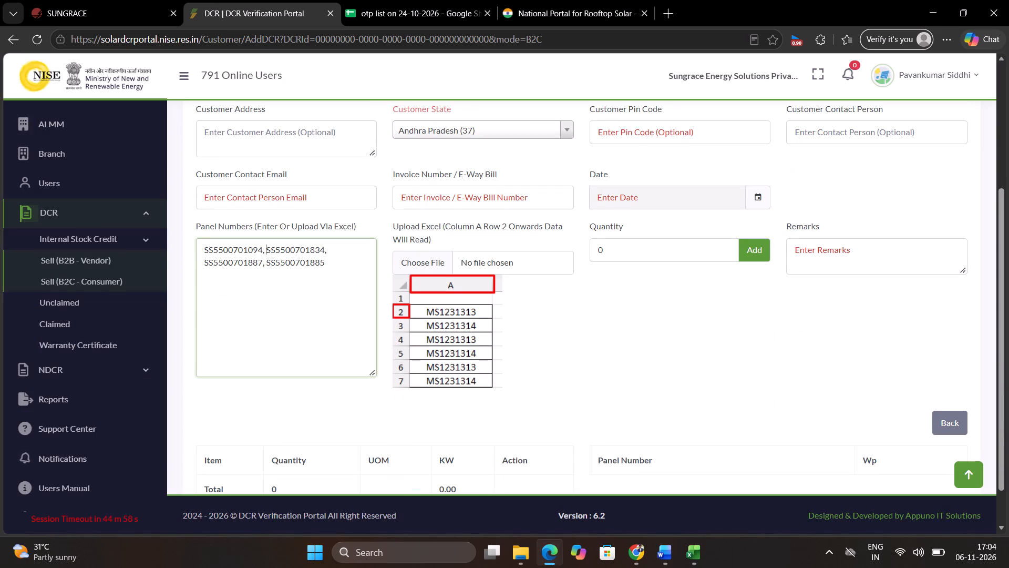
pyautogui.press('Left')
pyautogui.press('BackSpace')
pyautogui.press('Return')
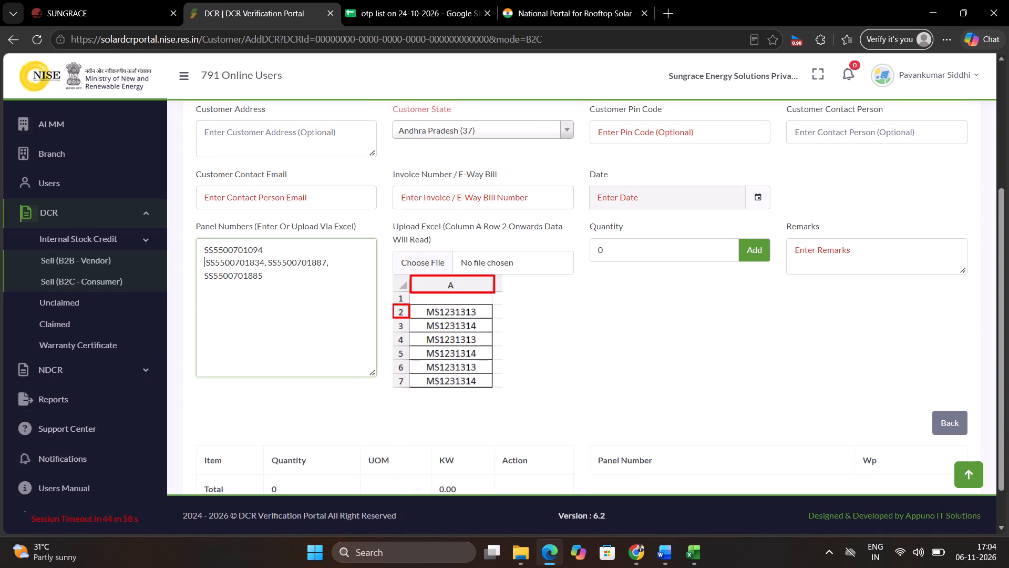
pyautogui.press('Right')
pyautogui.press('Right')
pyautogui.press('Right')
pyautogui.press('Right')
pyautogui.press('Right')
pyautogui.press('Right')
pyautogui.press('Right')
pyautogui.press('Right')
pyautogui.press('Right')
pyautogui.press('Right')
pyautogui.press('Right')
pyautogui.press('Right')
pyautogui.press('Right')
pyautogui.press('Right')
pyautogui.press('BackSpace')
pyautogui.press('Return')
pyautogui.press('Right')
pyautogui.press('Right')
pyautogui.press('Right')
pyautogui.press('Right')
pyautogui.press('Right')
pyautogui.press('Right')
pyautogui.press('Right')
pyautogui.press('Right')
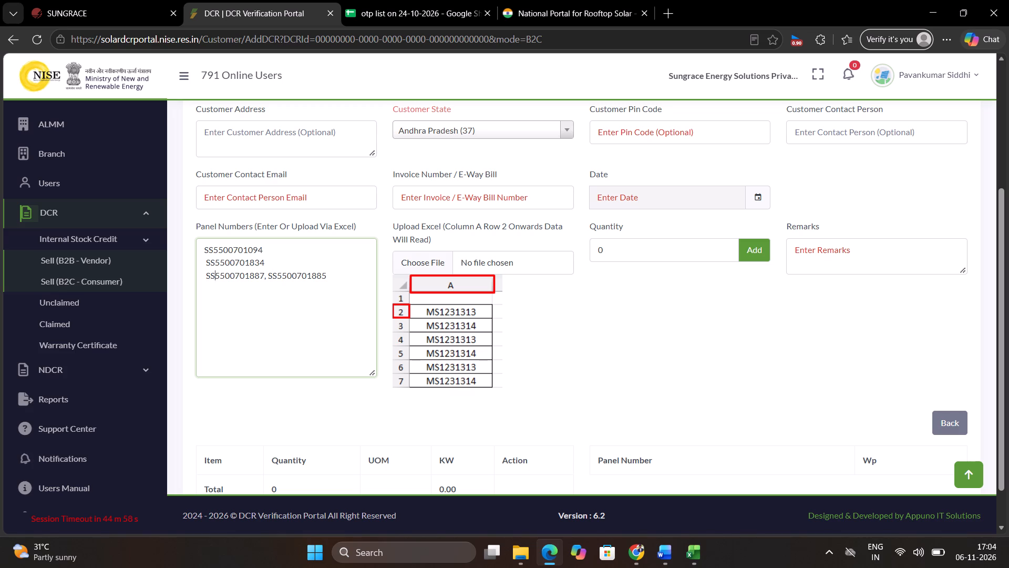
pyautogui.press('Right')
pyautogui.press('Right')
pyautogui.press('Right')
pyautogui.press('Right')
pyautogui.click(354, 297)
pyautogui.press('Right')
pyautogui.click(354, 297)
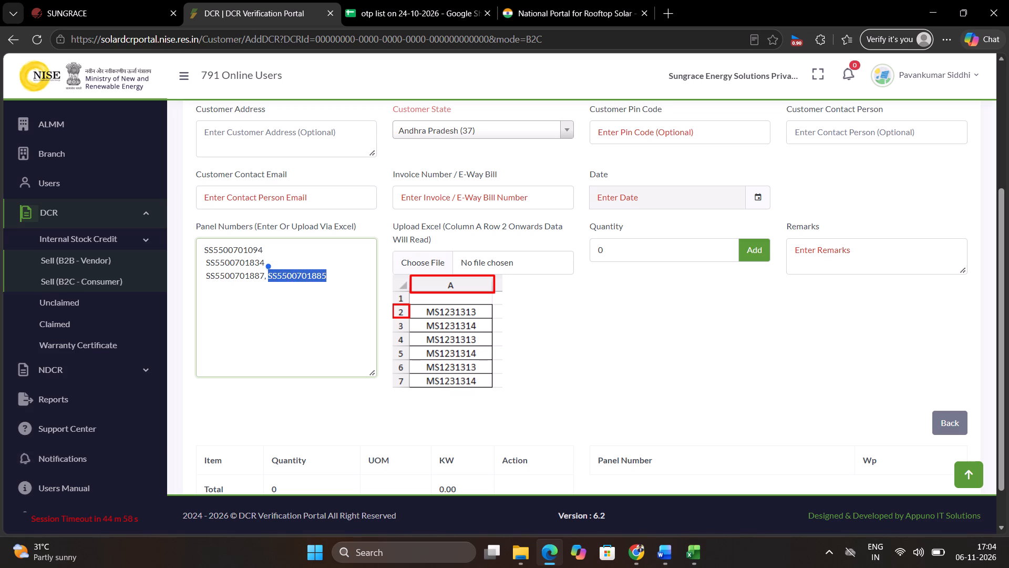
pyautogui.click(273, 285)
pyautogui.press('Left')
pyautogui.press('Left')
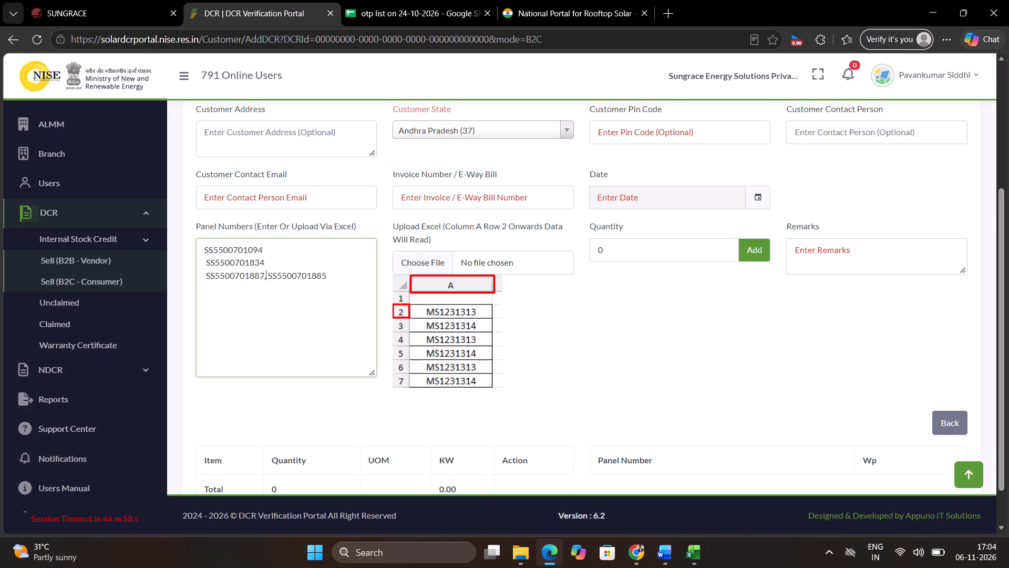
pyautogui.press('BackSpace')
pyautogui.press('Return')
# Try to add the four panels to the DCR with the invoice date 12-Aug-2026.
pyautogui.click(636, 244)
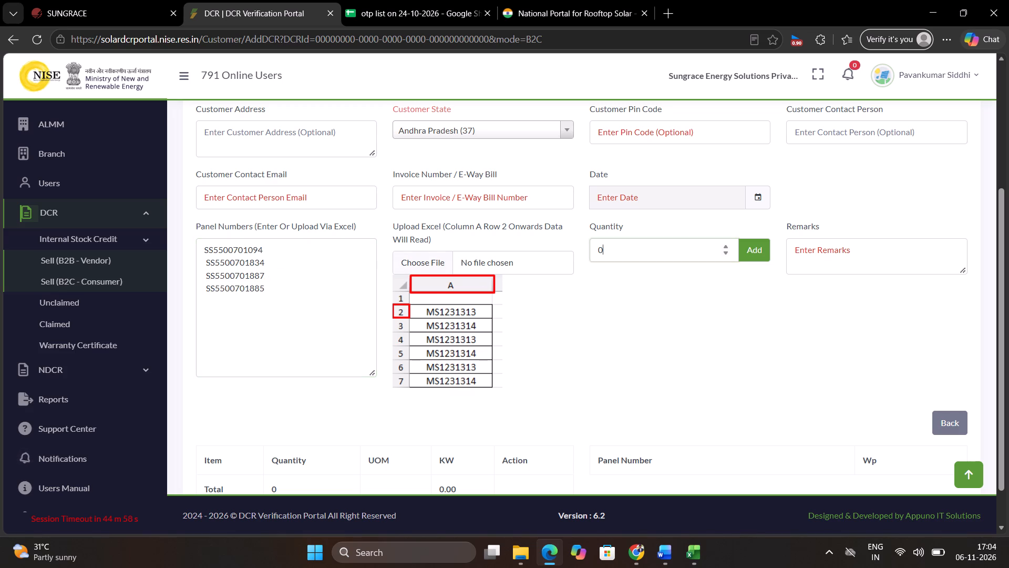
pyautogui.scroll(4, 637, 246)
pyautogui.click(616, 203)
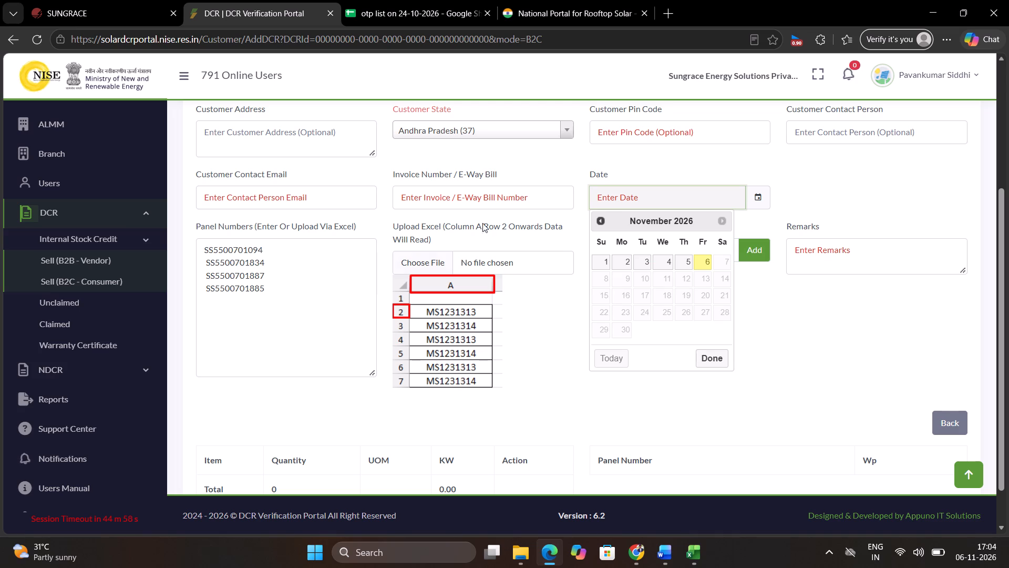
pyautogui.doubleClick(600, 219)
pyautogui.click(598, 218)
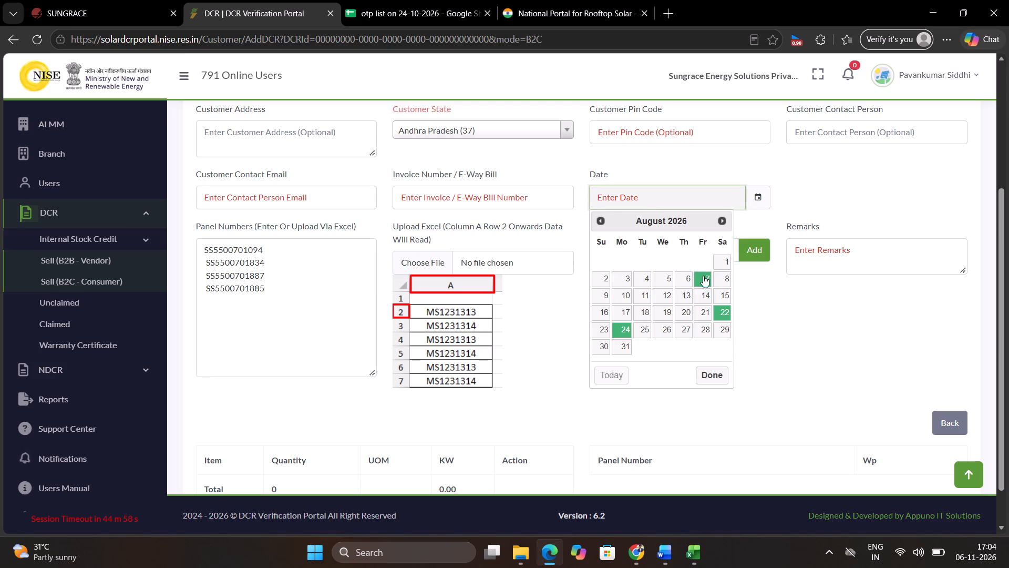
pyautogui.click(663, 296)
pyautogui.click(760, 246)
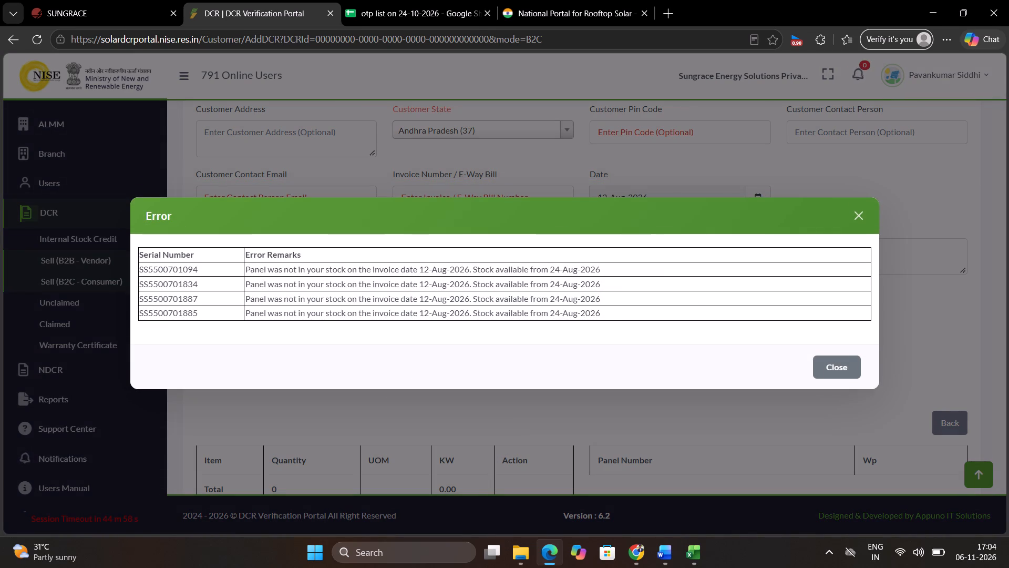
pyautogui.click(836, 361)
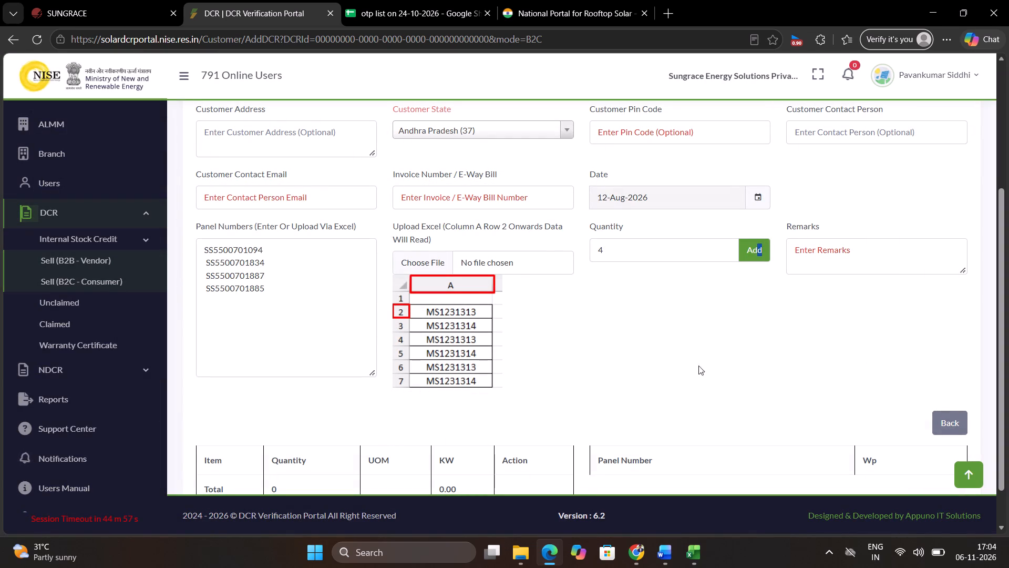
# Set the DCR's invoice date to 26-Aug-2026 and add the four panels to the DCR.
pyautogui.click(726, 194)
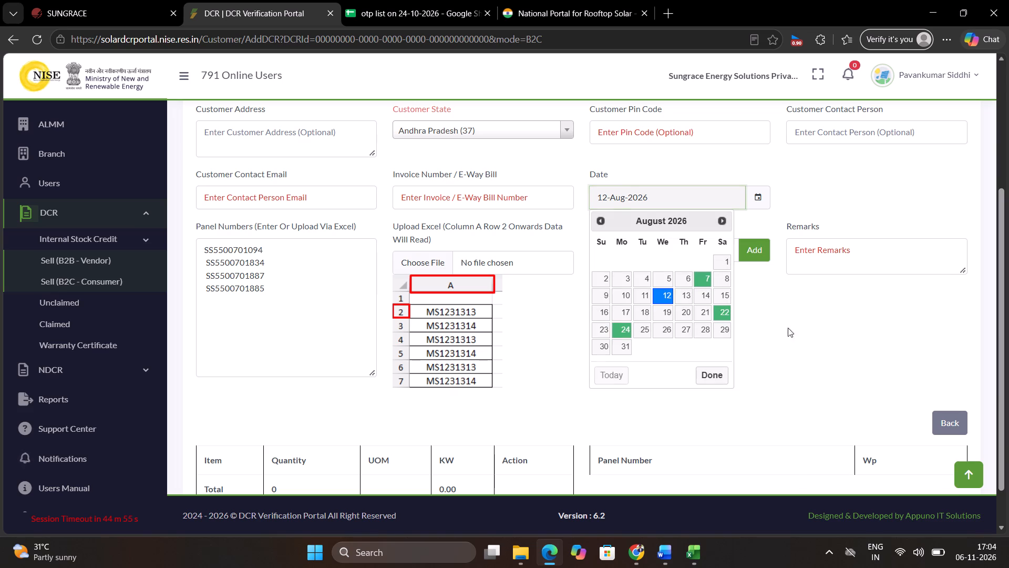
pyautogui.click(670, 332)
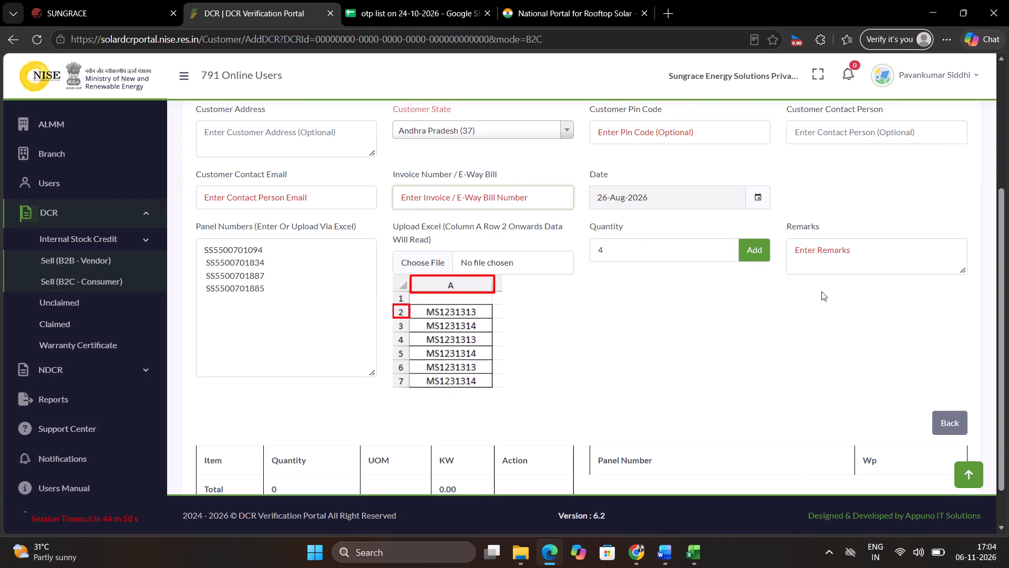
pyautogui.click(763, 256)
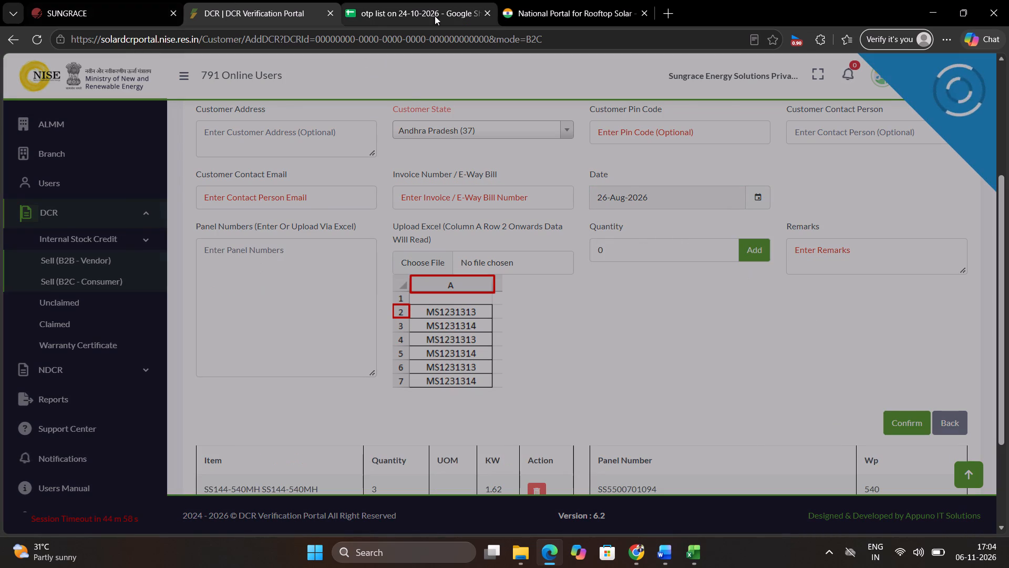
# Copy the invoice 7 prefix from the Kandukuru Word document and enter AP/GST/26-27/007-64 as the DCR's Invoice Number.
pyautogui.scroll(1, 365, 216)
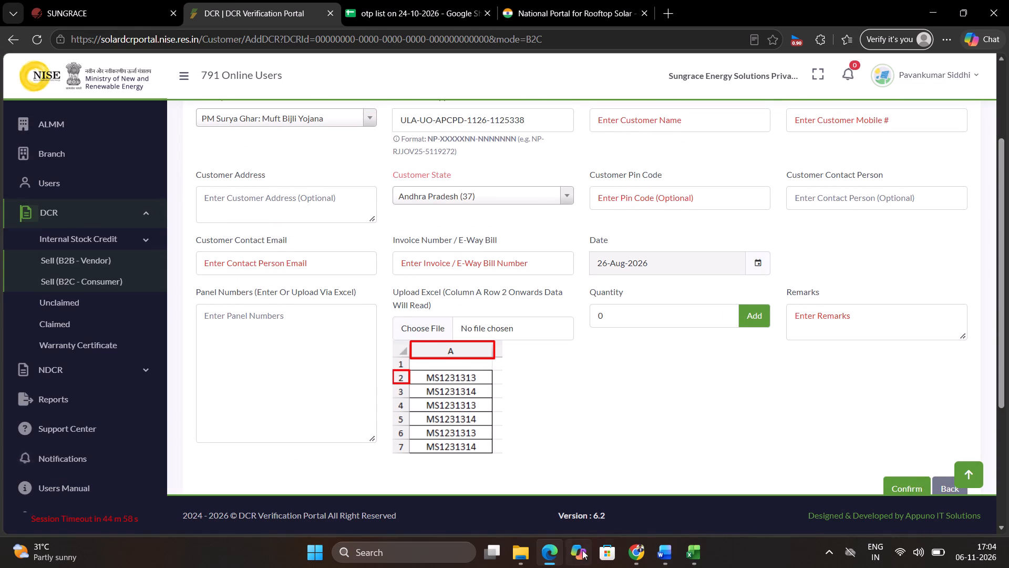
pyautogui.click(660, 555)
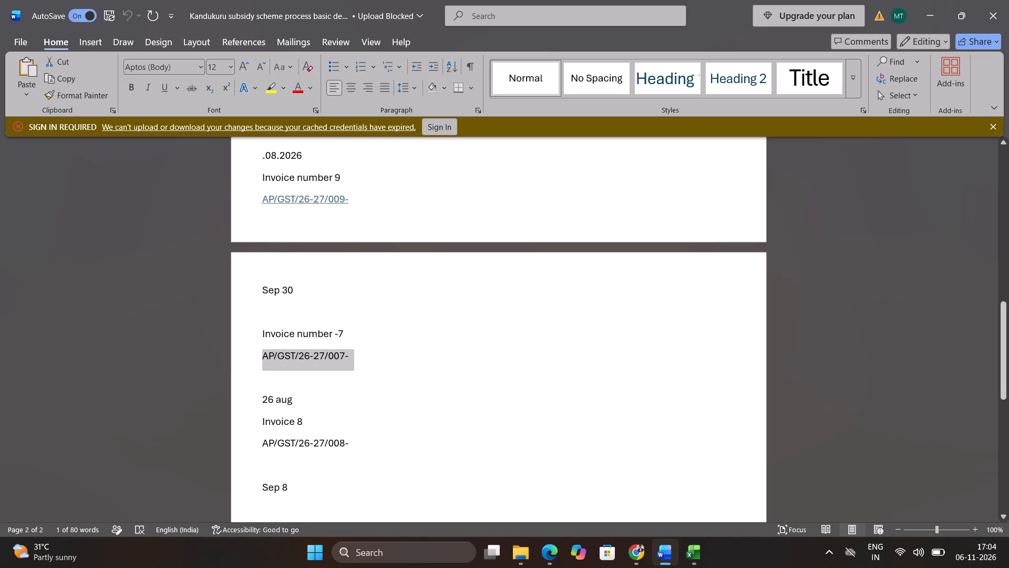
pyautogui.hotkey('ctrl', 'c')
pyautogui.click(551, 556)
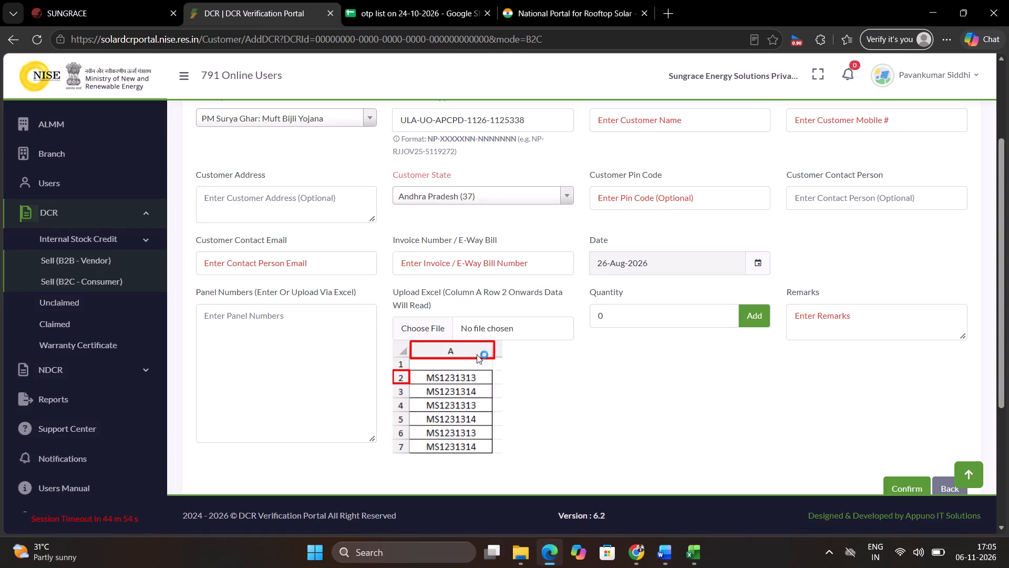
pyautogui.click(502, 267)
pyautogui.hotkey('ctrl', 'v')
pyautogui.press('6')
pyautogui.press('4')
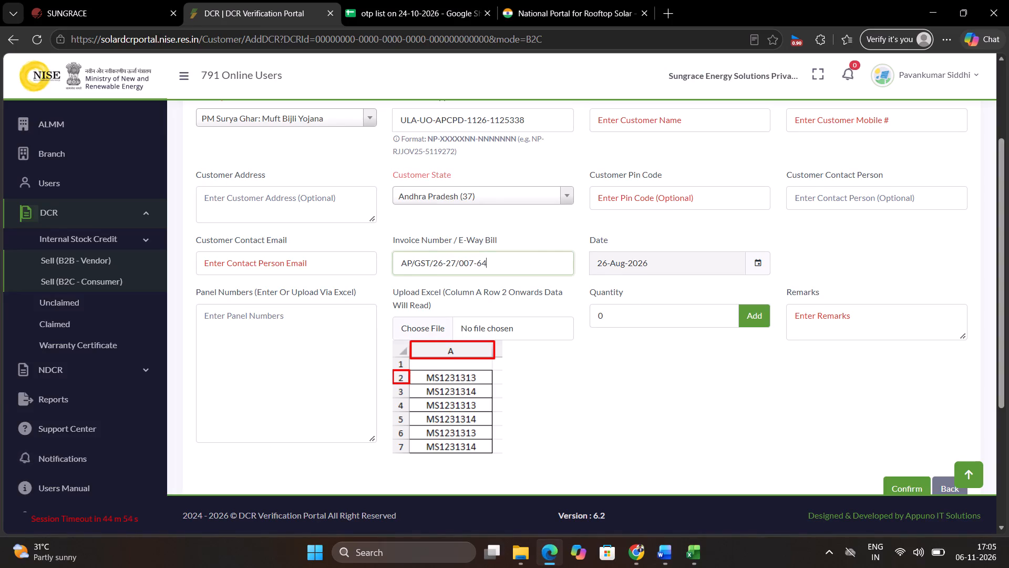
# Copy the installation's address from SUNGRACE's Quick Copy Details and paste it into the DCR's Remarks.
pyautogui.click(55, 17)
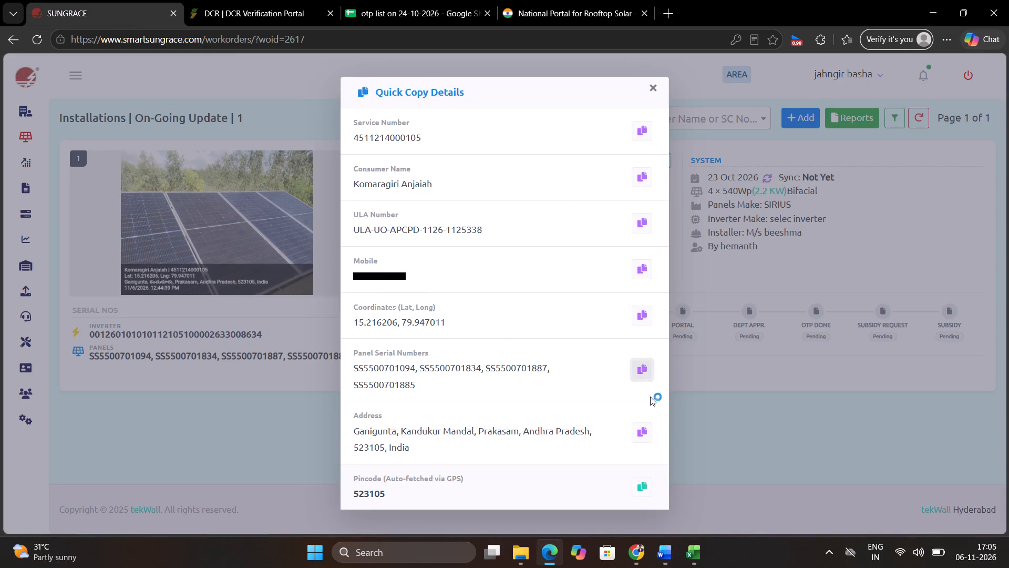
pyautogui.click(637, 432)
pyautogui.click(625, 143)
pyautogui.click(283, 13)
pyautogui.scroll(-4, 811, 247)
pyautogui.click(855, 130)
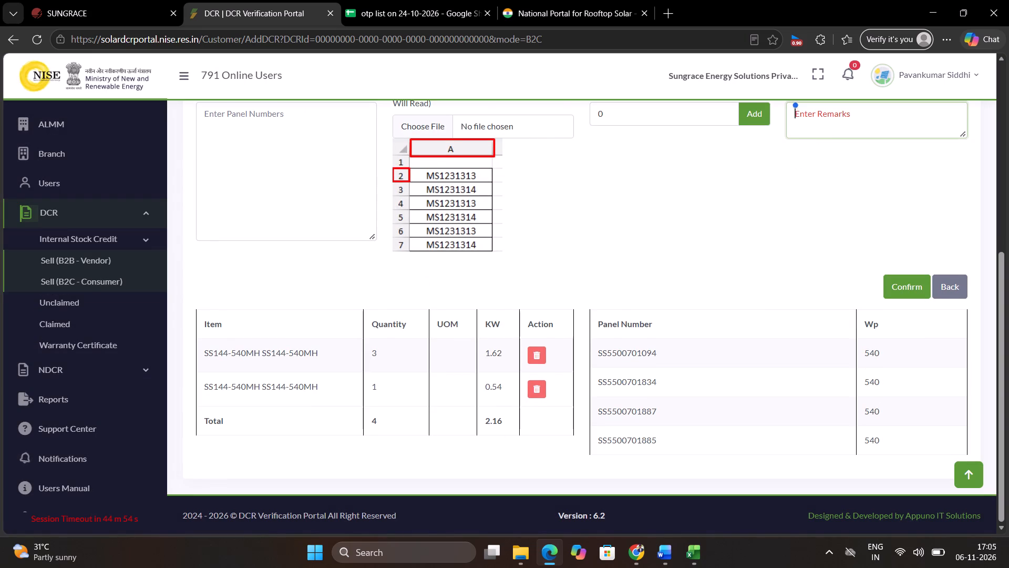
pyautogui.hotkey('ctrl', 'v')
# Copy the pin code out of the address in Remarks and paste it as the Customer Pin Code.
pyautogui.tripleClick(882, 126)
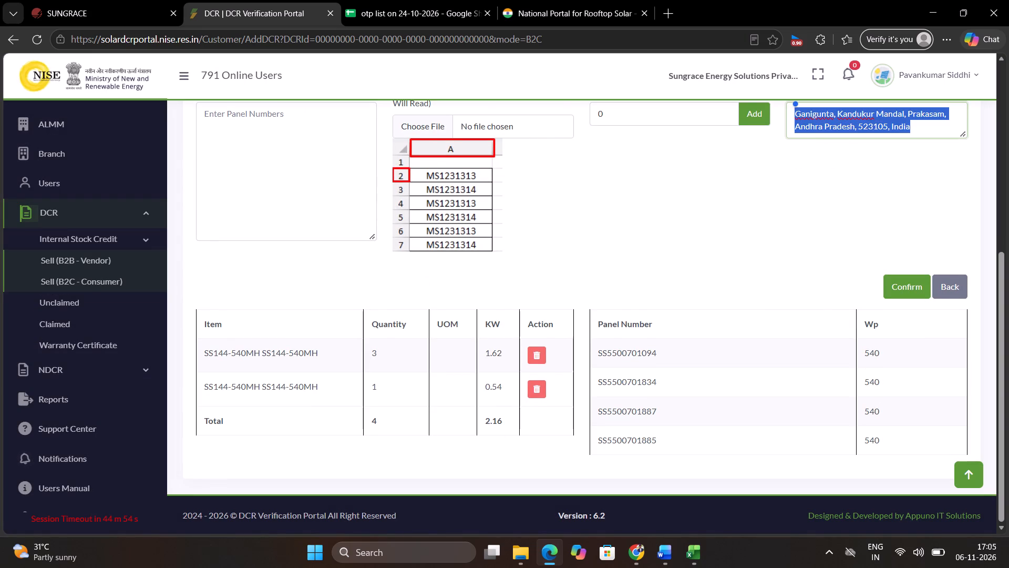
pyautogui.click(870, 147)
pyautogui.doubleClick(862, 130)
pyautogui.hotkey('ctrl', 'c')
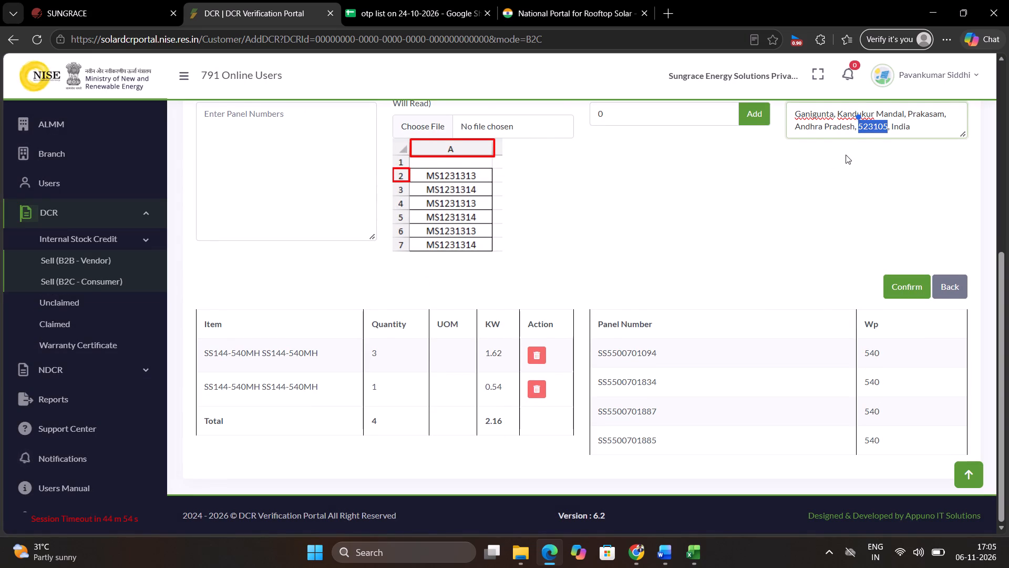
pyautogui.scroll(2, 846, 154)
pyautogui.click(681, 135)
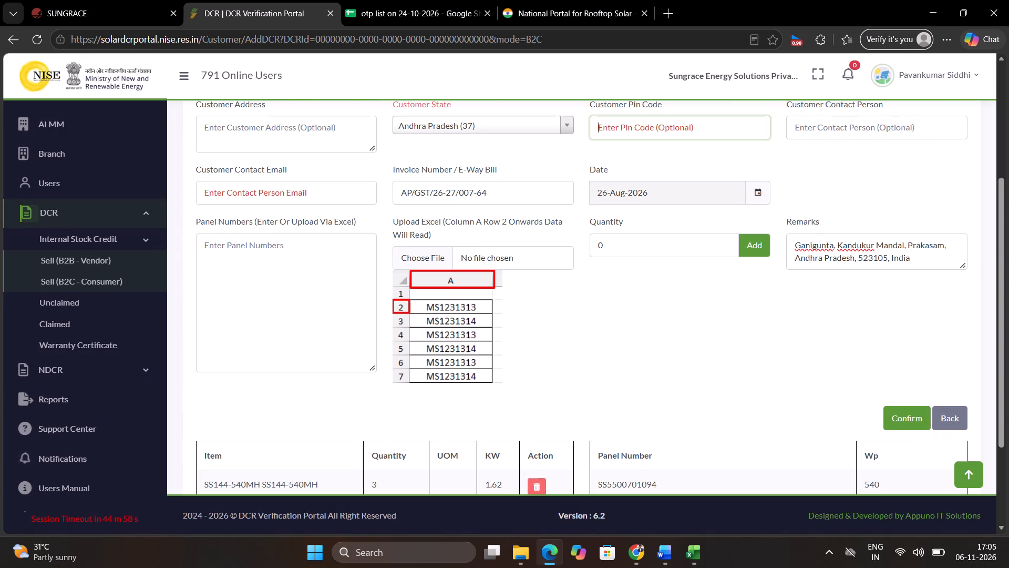
pyautogui.hotkey('ctrl', 'v')
pyautogui.scroll(3, 686, 134)
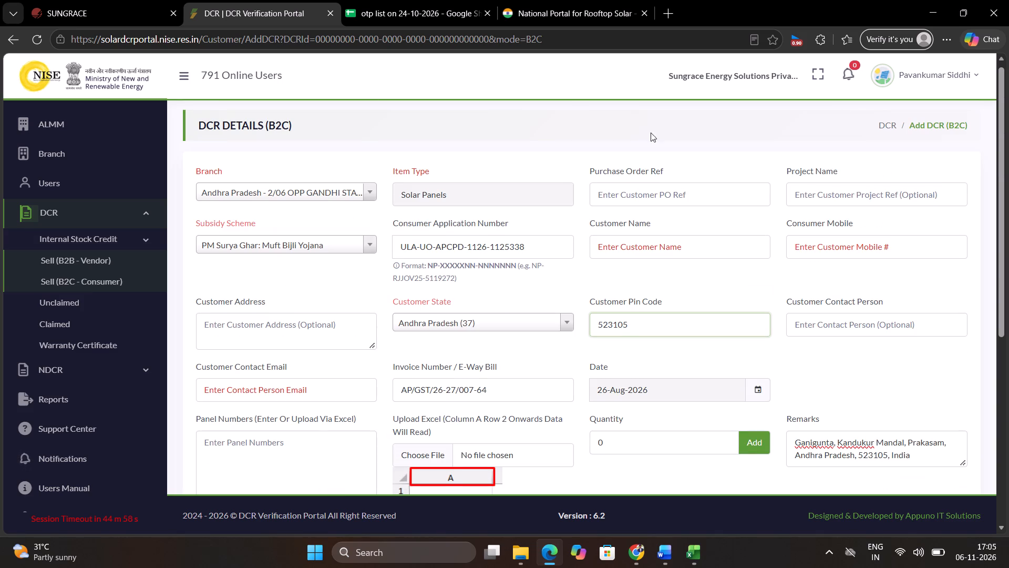
pyautogui.click(657, 554)
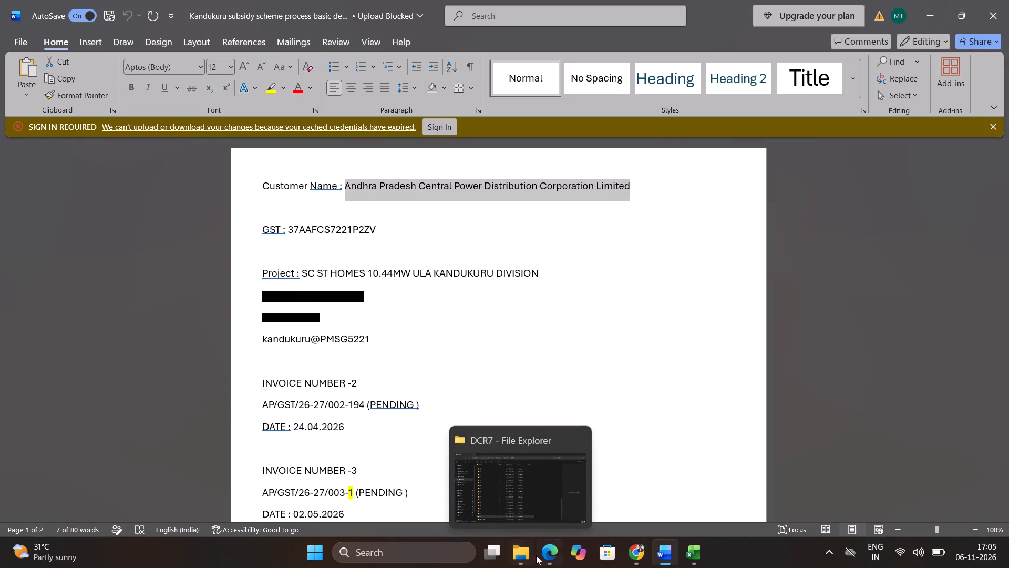
pyautogui.click(554, 486)
pyautogui.click(630, 242)
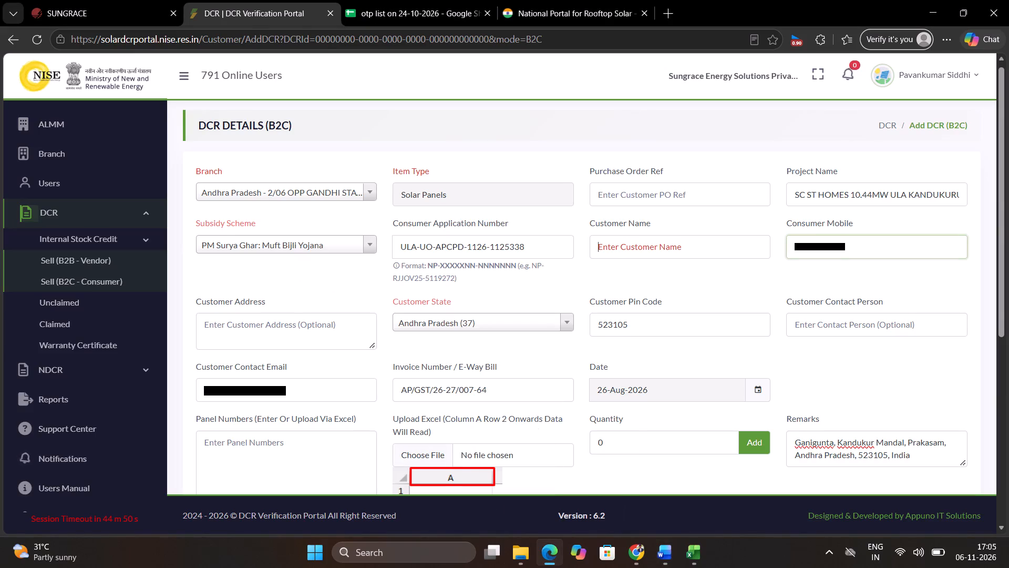
pyautogui.moveTo(631, 242); pyautogui.dragTo(624, 247)
pyautogui.hotkey('ctrl', 'v')
# Submit the completed B2C DCR with invoice AP/GST/26-27/007-64 and accept its confirmation.
pyautogui.scroll(-4, 562, 322)
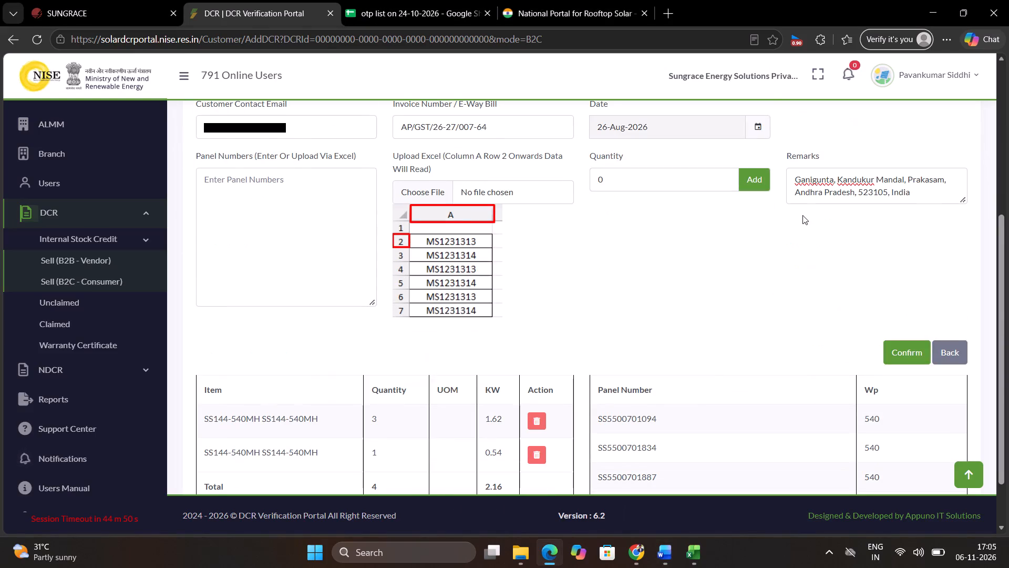
pyautogui.click(912, 342)
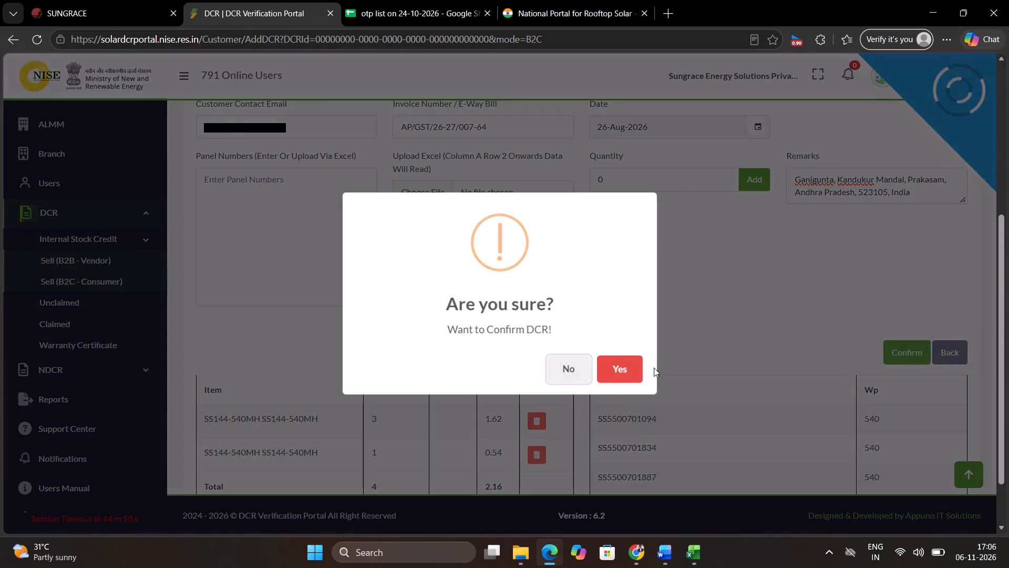
pyautogui.click(620, 375)
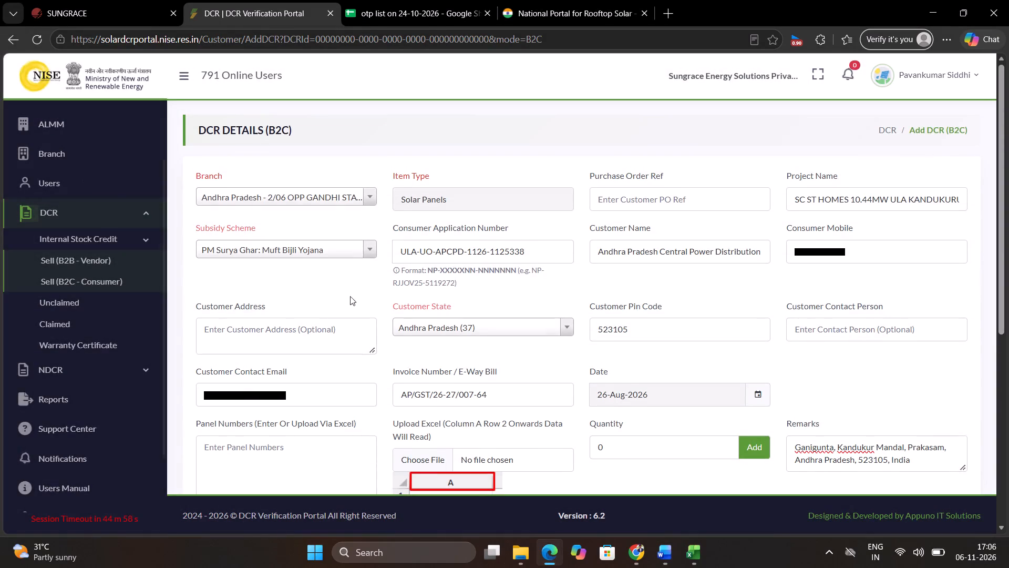
# Switch to SUNGRACE and copy the Service Number from the installation's Quick Copy Details.
pyautogui.click(65, 0)
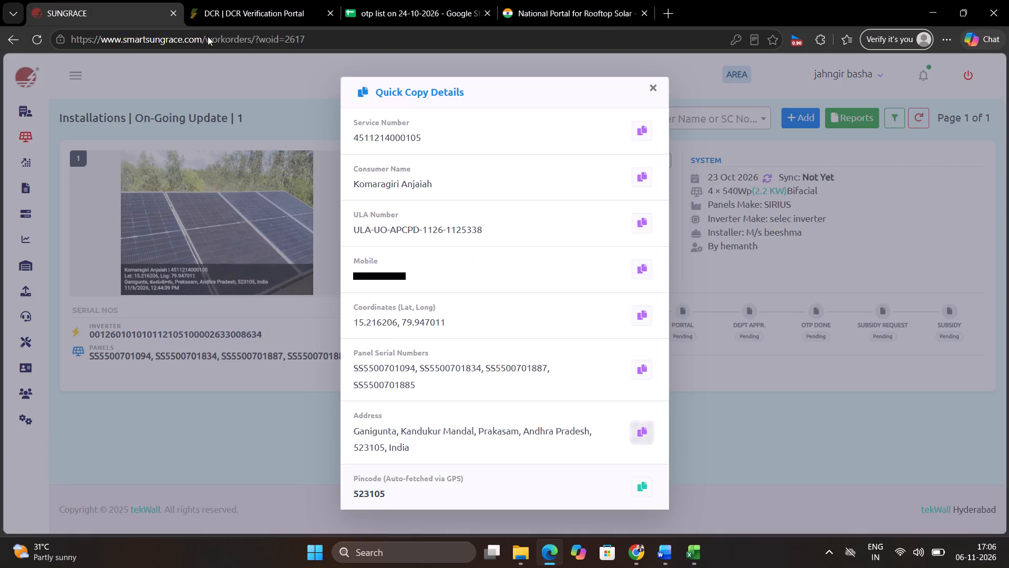
pyautogui.click(634, 129)
pyautogui.click(630, 129)
# Create a new folder named 64 inside the DCR7 folder in File Explorer.
pyautogui.click(273, 13)
pyautogui.scroll(-4, 557, 329)
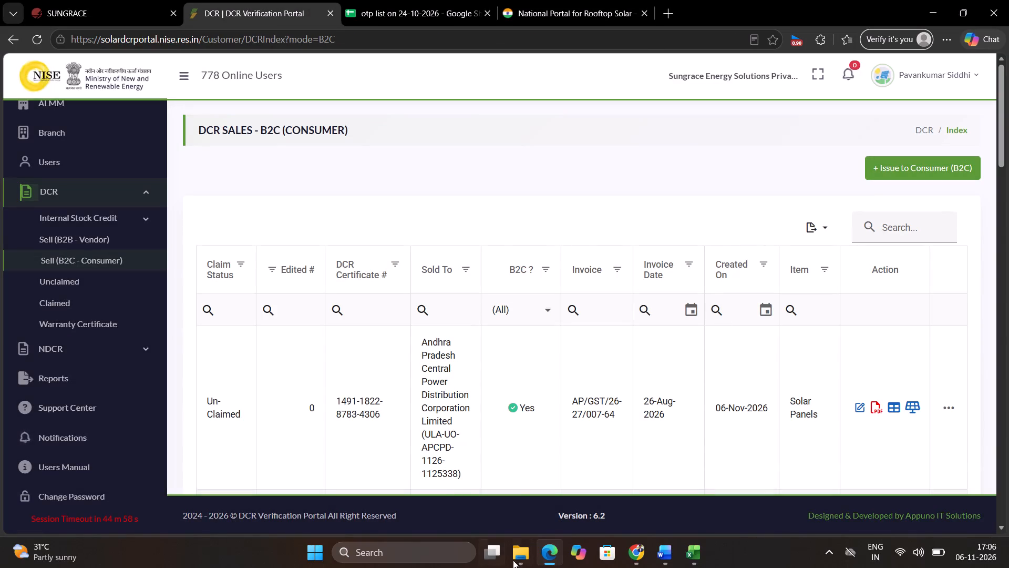
pyautogui.click(529, 551)
pyautogui.click(37, 79)
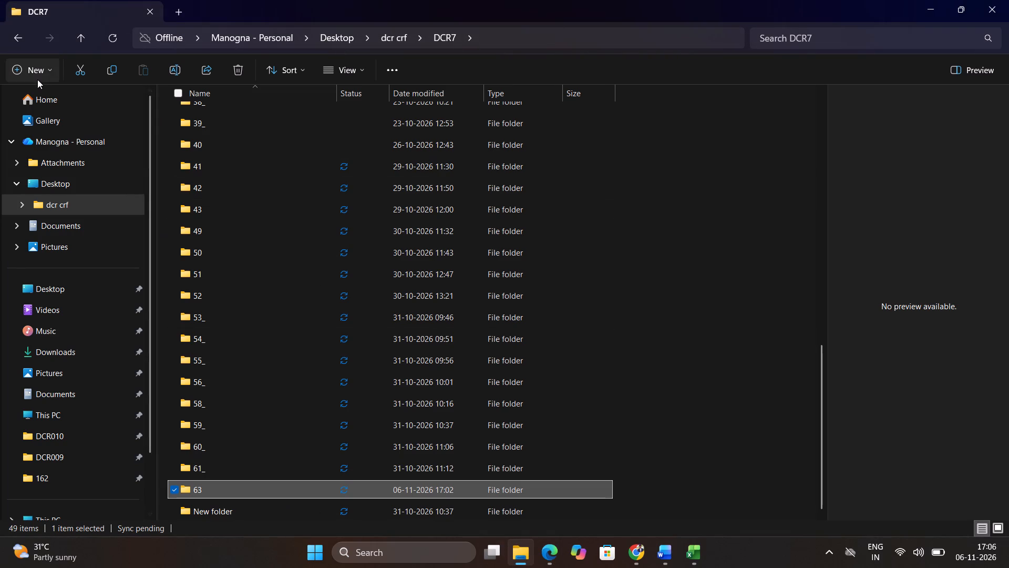
pyautogui.click(60, 99)
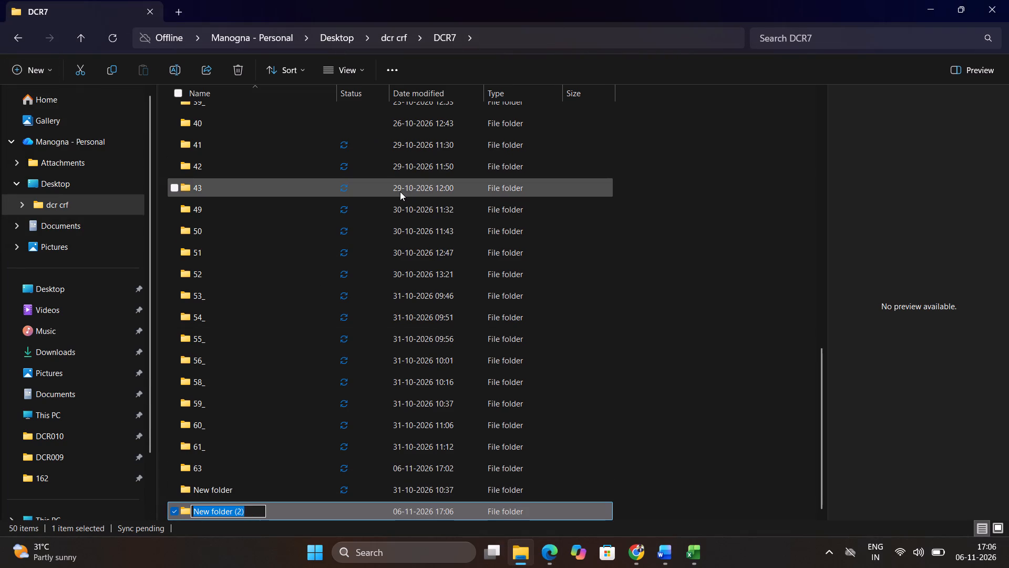
pyautogui.press('BackSpace')
pyautogui.write('64')
pyautogui.press('Return')
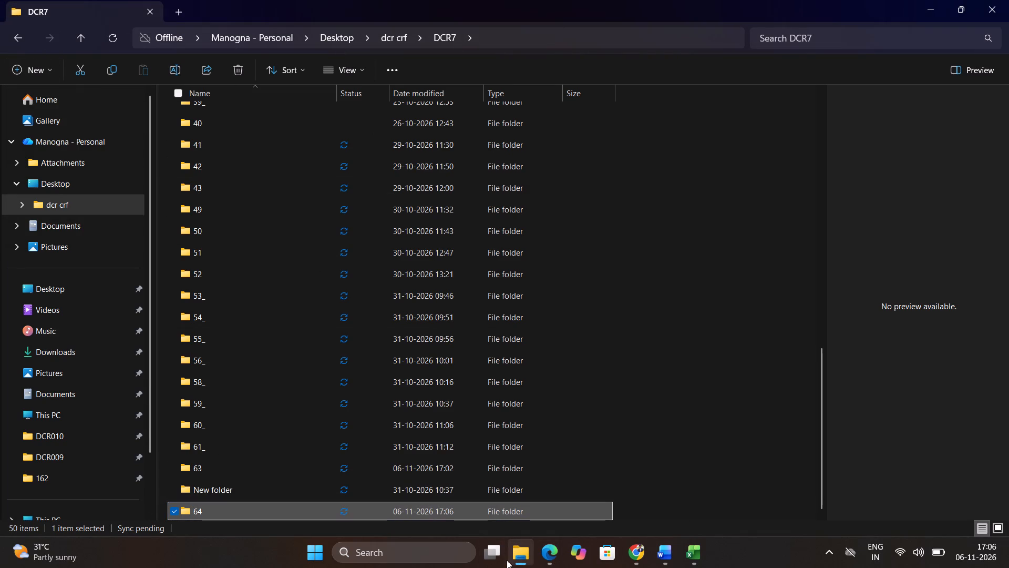
# Open the new DCR's certificate PDF from the B2C sales list and save it in DCR7 folder 64, named with the copied Service Number.
pyautogui.click(552, 556)
pyautogui.click(877, 405)
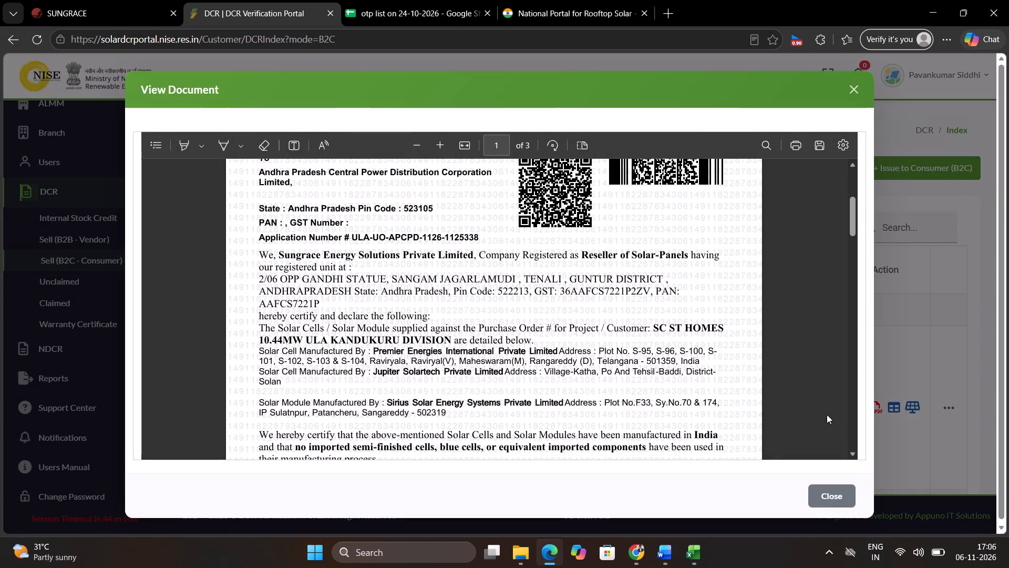
pyautogui.click(822, 140)
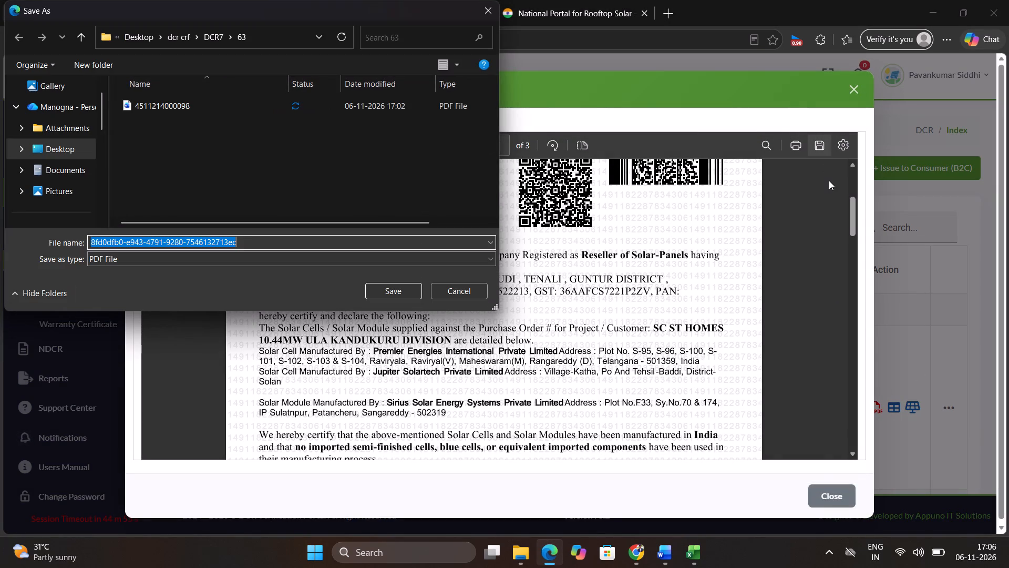
pyautogui.click(228, 40)
pyautogui.scroll(-13, 258, 262)
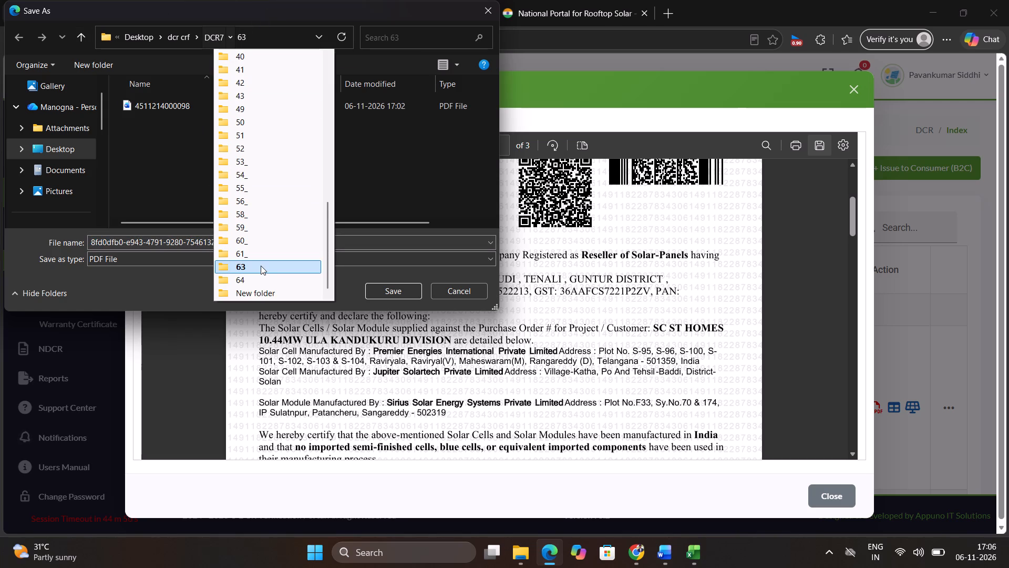
pyautogui.scroll(-2, 261, 266)
pyautogui.click(250, 272)
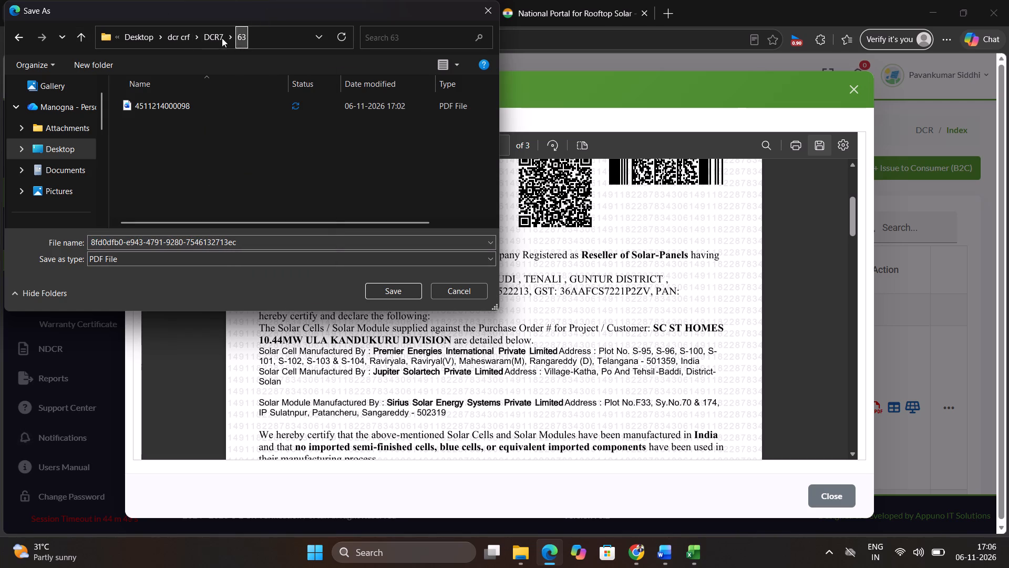
pyautogui.click(228, 35)
pyautogui.scroll(-7, 312, 156)
pyautogui.scroll(-1, 289, 191)
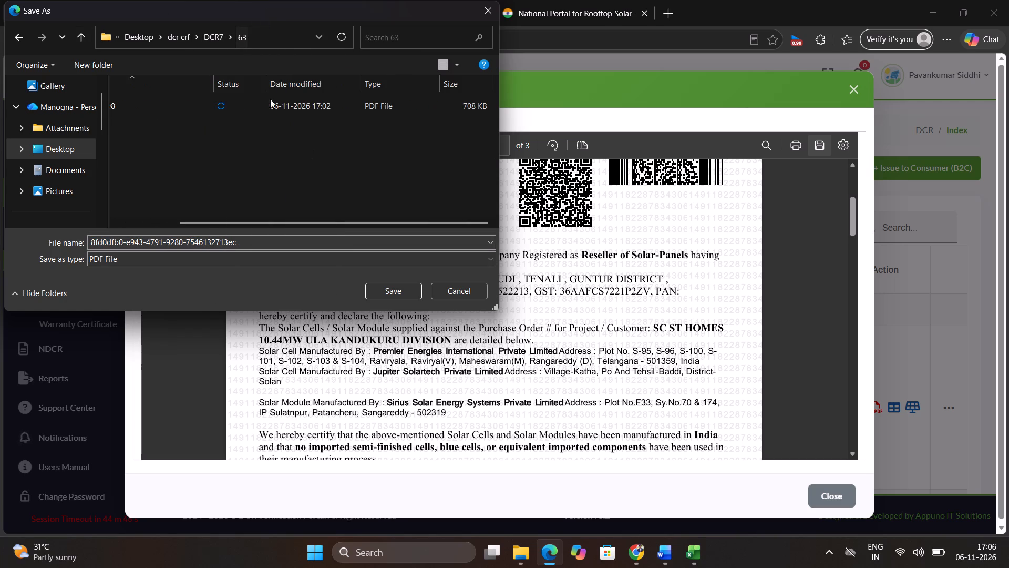
pyautogui.click(227, 36)
pyautogui.click(227, 36)
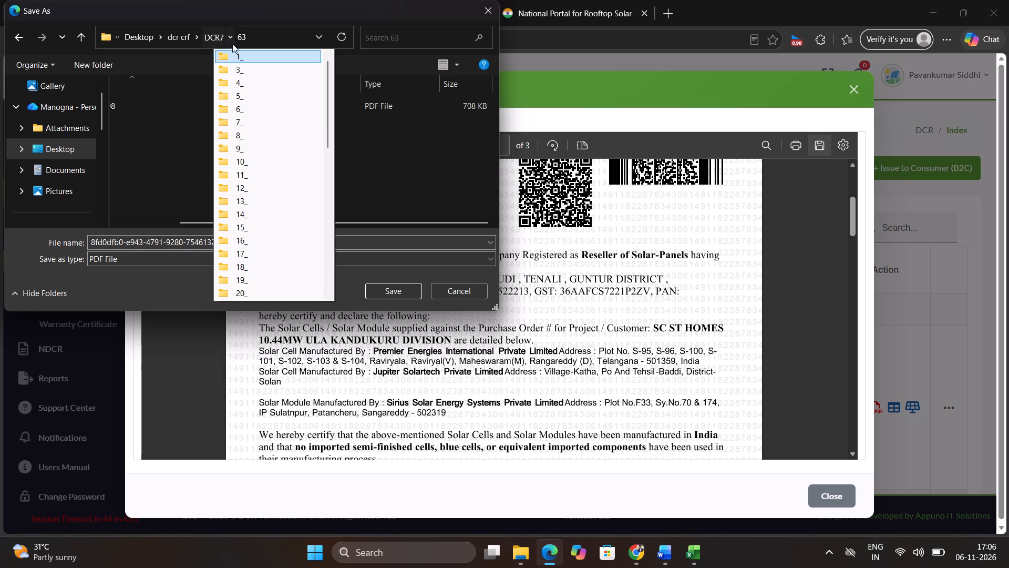
pyautogui.scroll(-17, 300, 180)
pyautogui.doubleClick(230, 282)
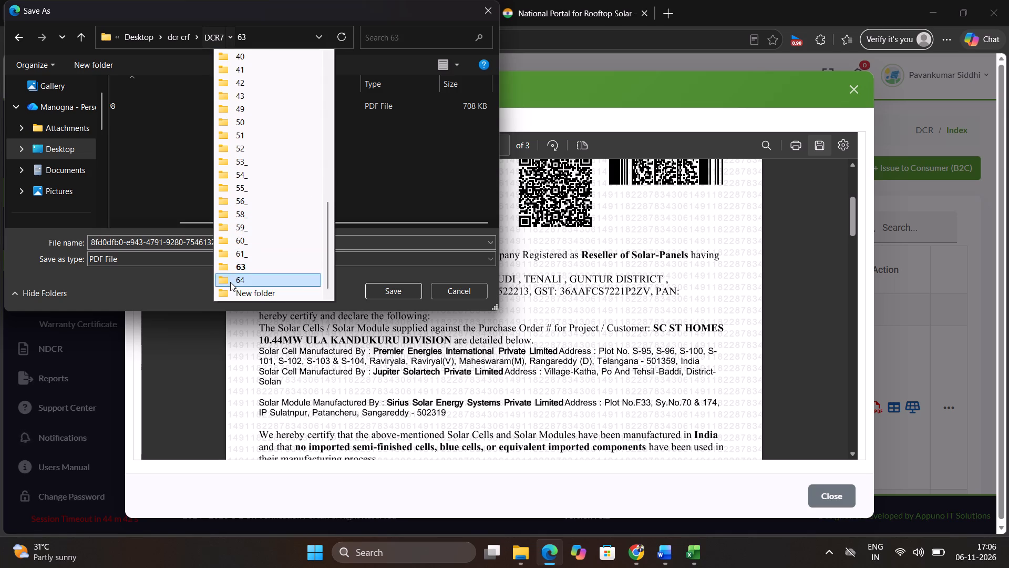
pyautogui.click(295, 242)
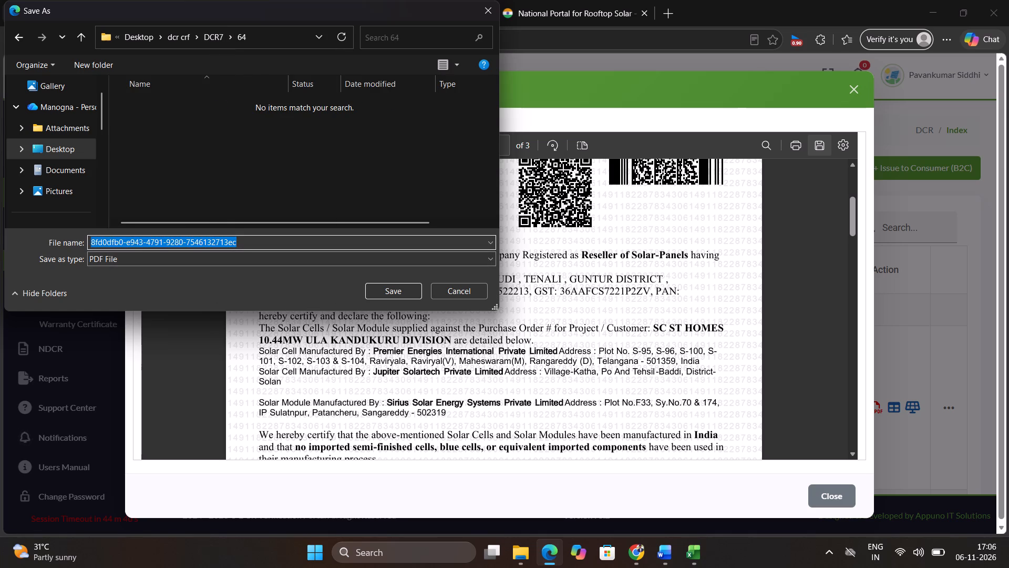
pyautogui.press('BackSpace')
pyautogui.hotkey('ctrl', 'v')
pyautogui.press('Return')
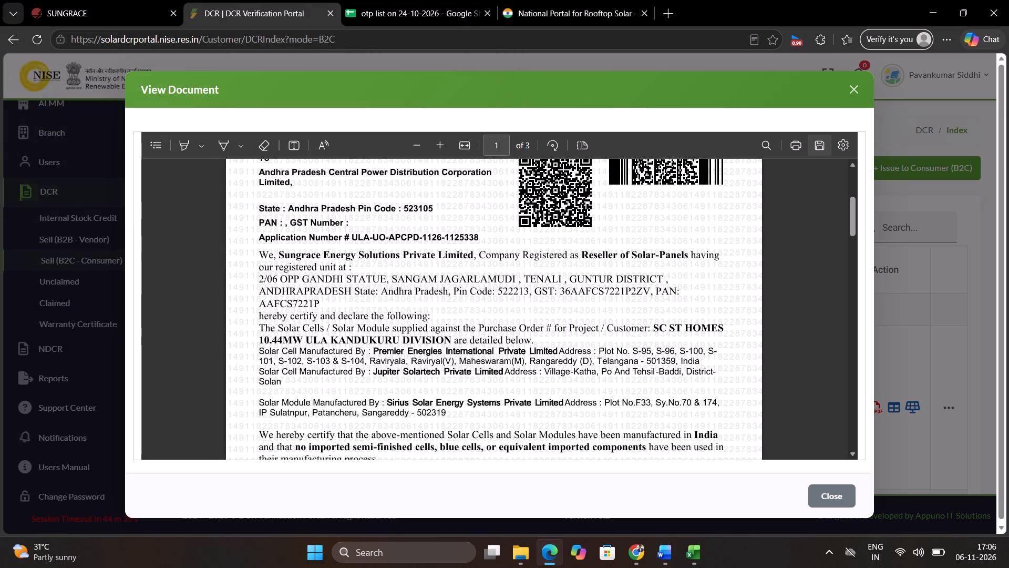
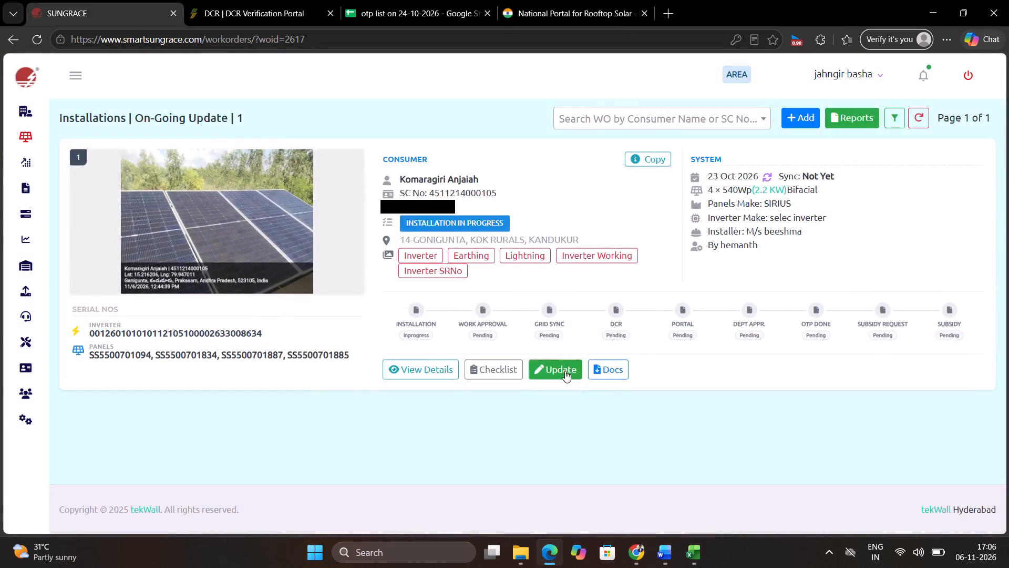
# Open the installation's Project Stage update form and browse to DCR7 folder 64 to attach the saved DCR certificate PDF.
pyautogui.click(565, 371)
pyautogui.click(440, 321)
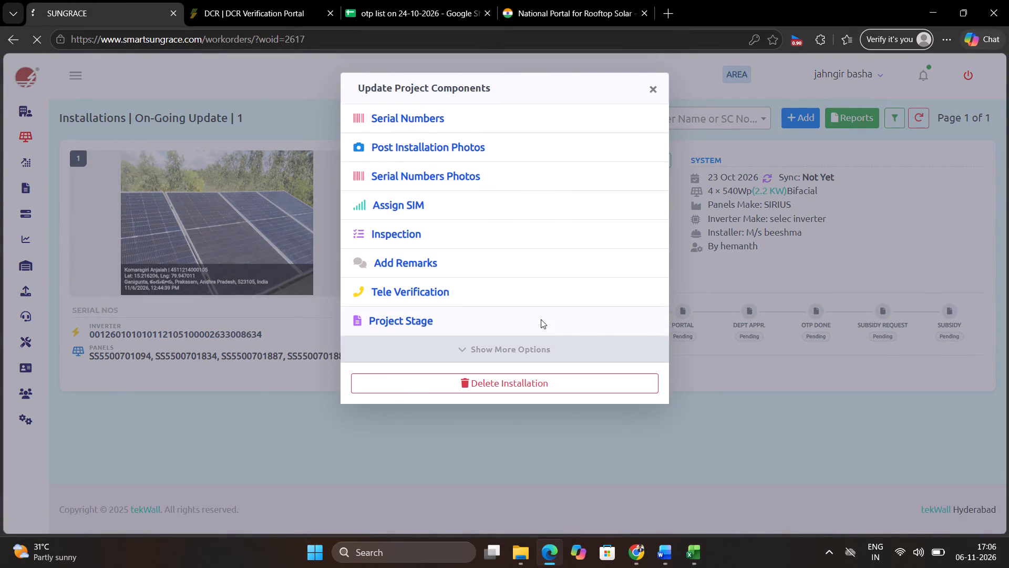
pyautogui.scroll(-6, 456, 290)
pyautogui.click(375, 334)
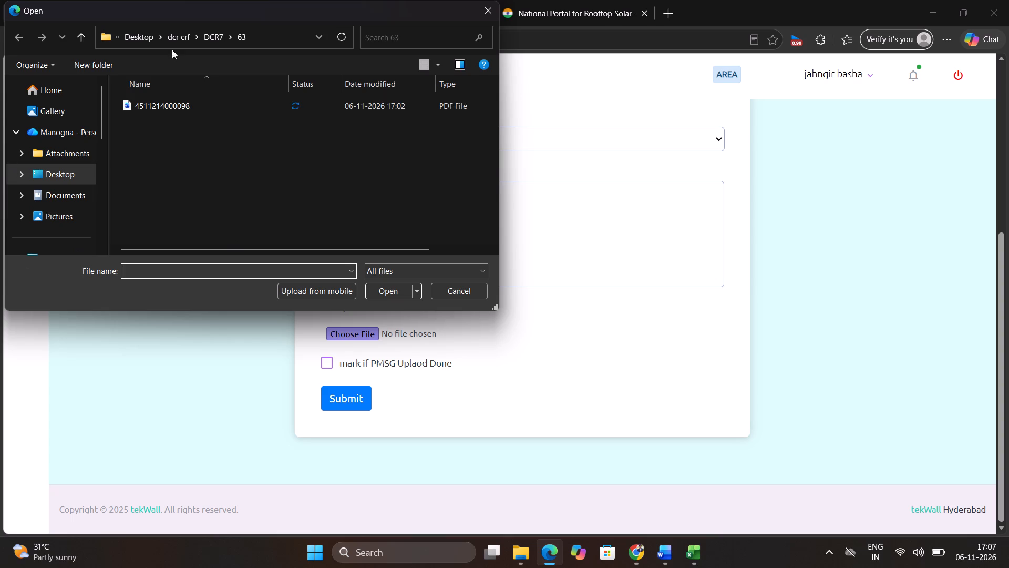
pyautogui.click(234, 38)
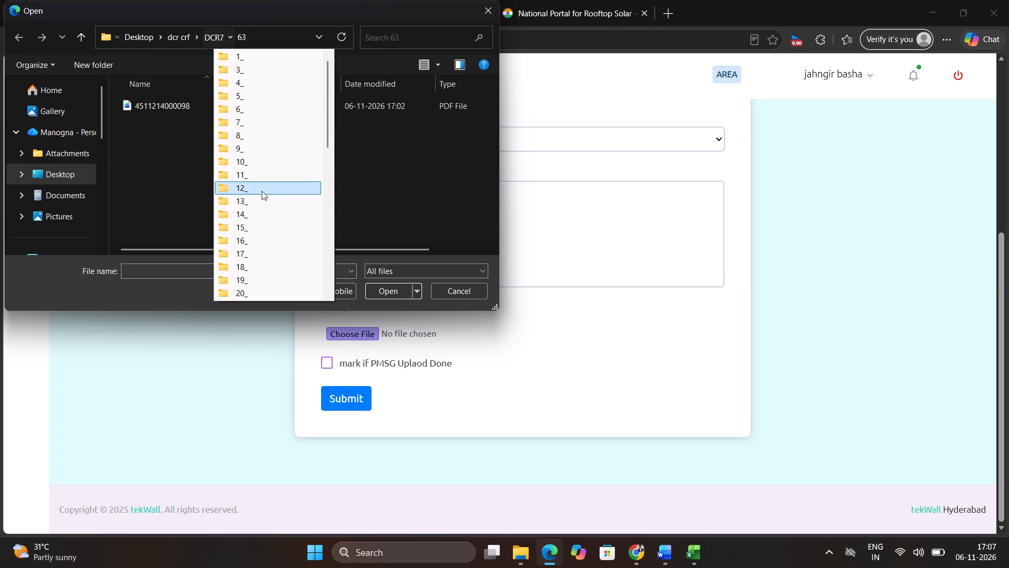
pyautogui.scroll(-17, 262, 204)
pyautogui.click(233, 281)
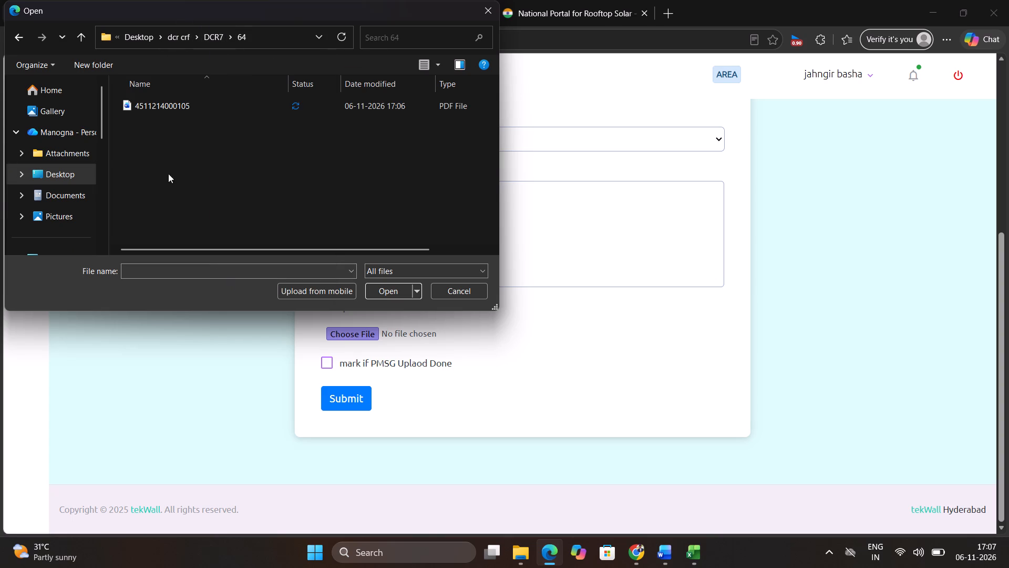
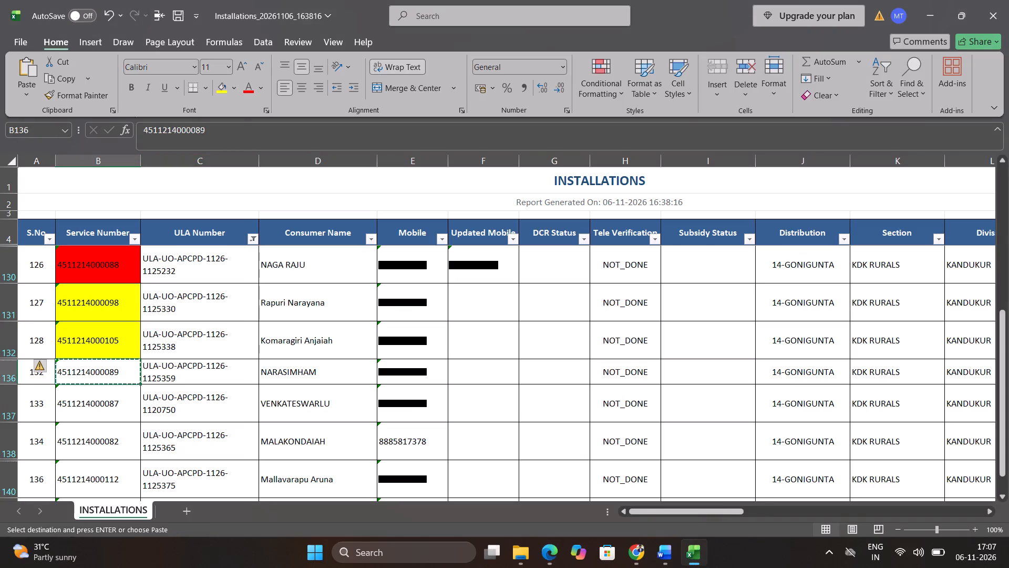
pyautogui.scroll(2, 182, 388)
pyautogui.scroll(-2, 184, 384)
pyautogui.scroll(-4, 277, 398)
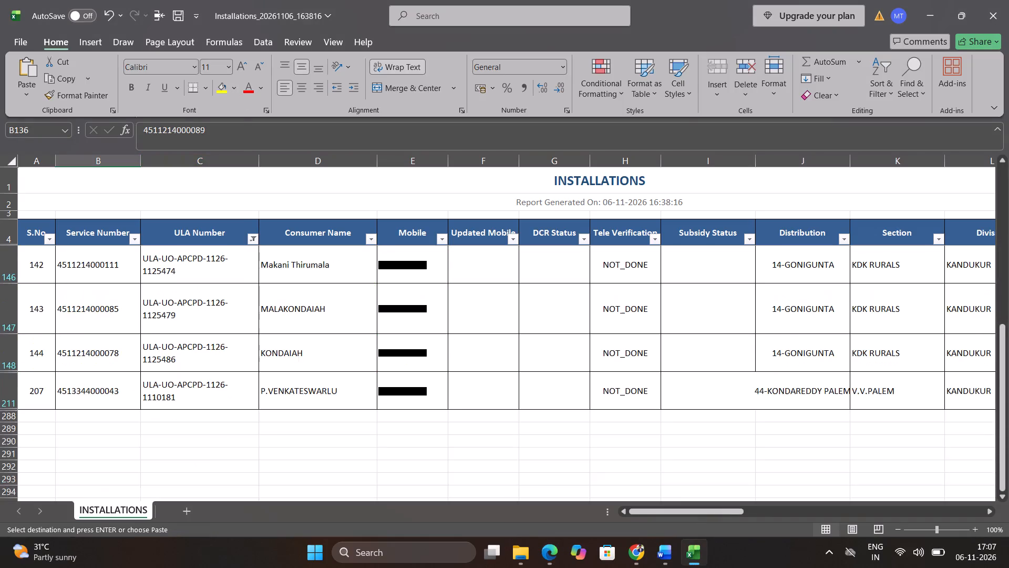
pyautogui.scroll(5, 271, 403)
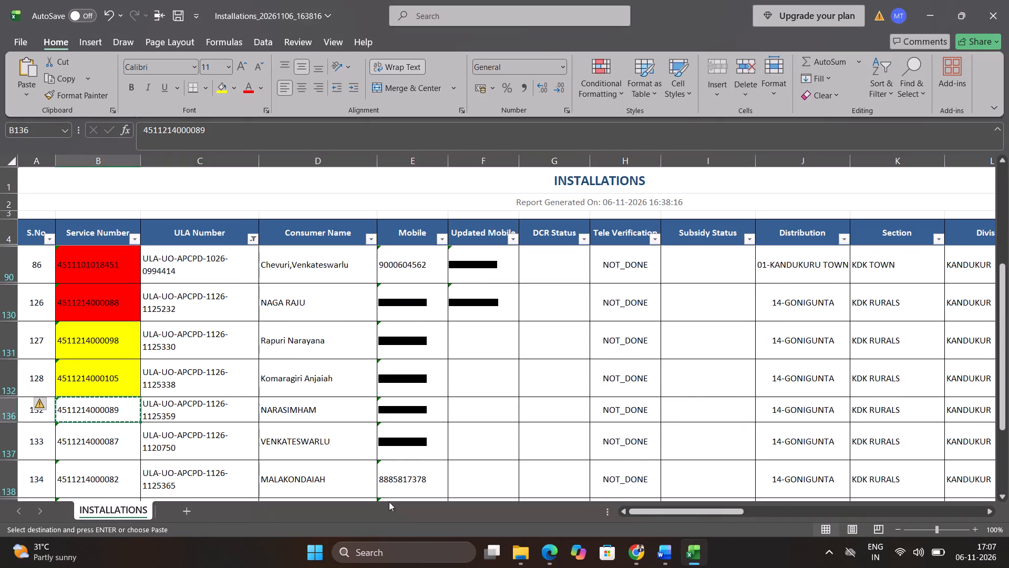
# Switch to the DCR portal, close the certificate preview and start a new Issue to Consumer (B2C) entry.
pyautogui.click(551, 555)
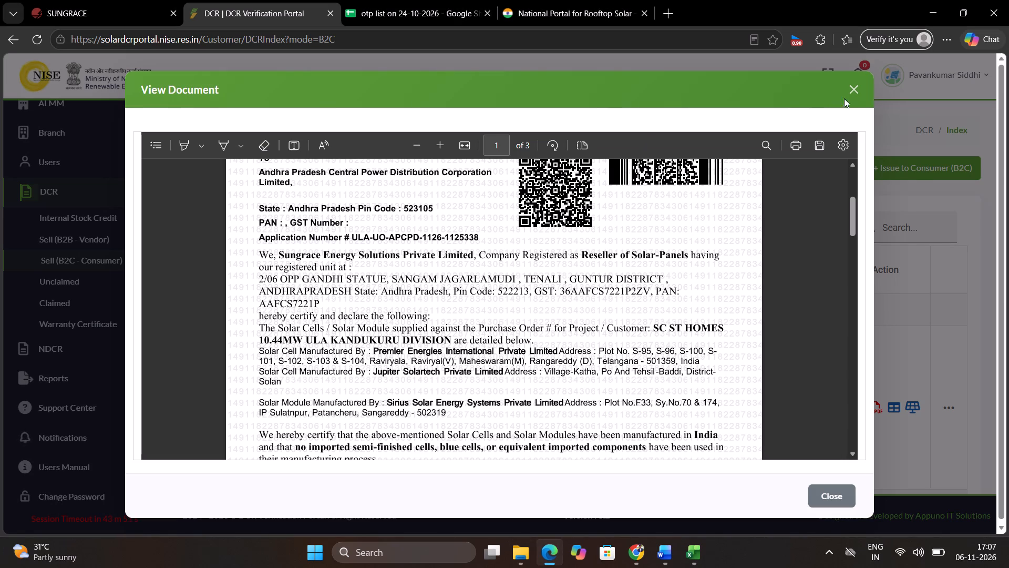
pyautogui.click(853, 92)
pyautogui.click(900, 166)
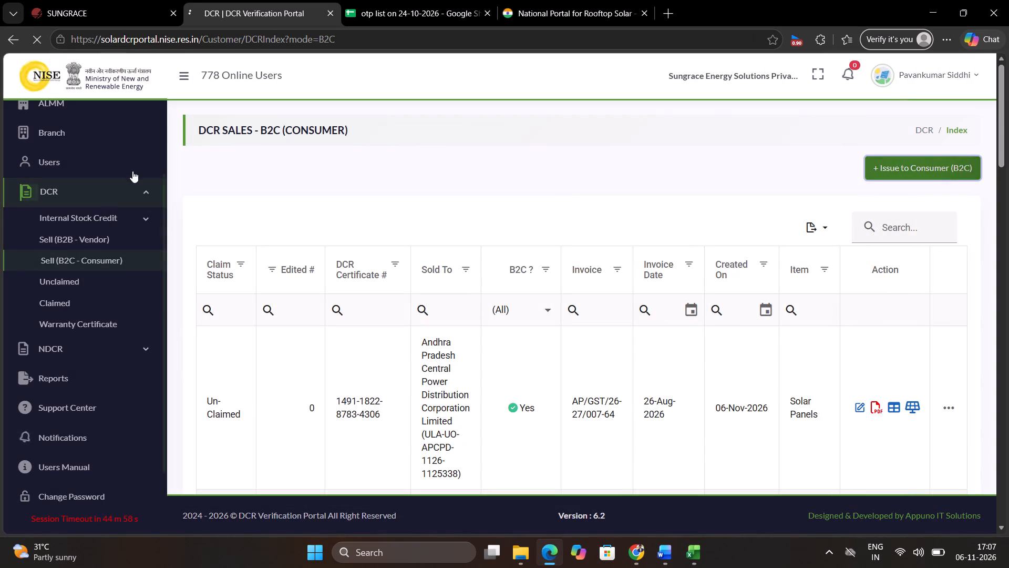
# Set the Andhra Pradesh branch, item type Solar Panels, subsidy scheme PM Surya Ghar: Muft Bijli Yojana and customer state Andhra Pradesh (37).
pyautogui.click(269, 196)
pyautogui.click(246, 251)
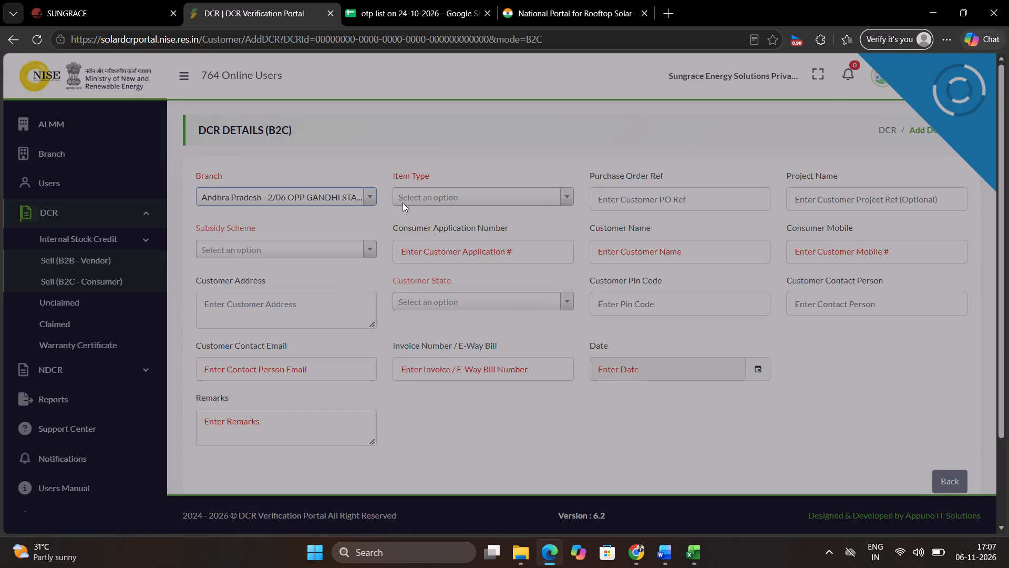
pyautogui.click(416, 198)
pyautogui.click(421, 246)
pyautogui.click(421, 246)
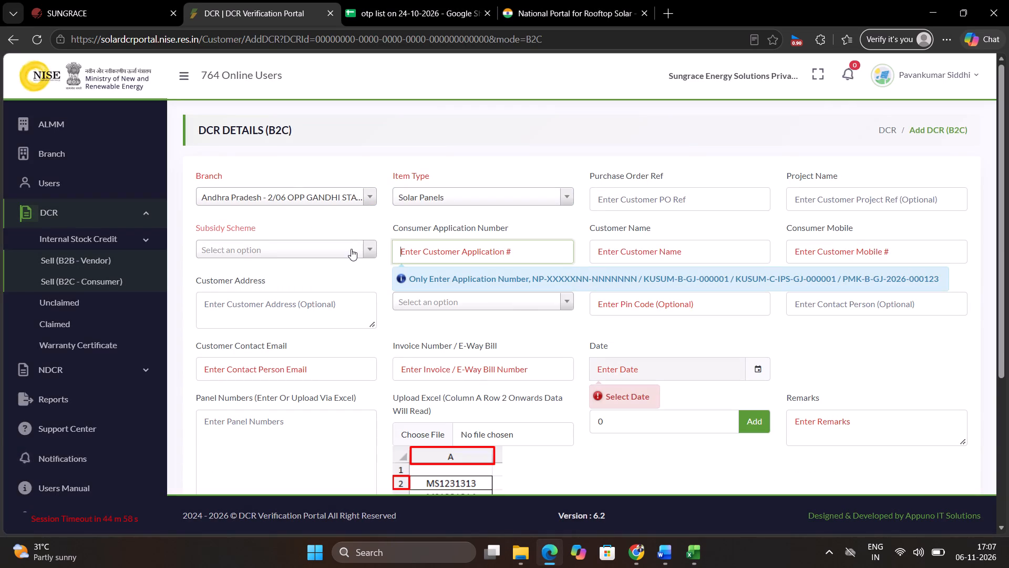
pyautogui.click(351, 249)
pyautogui.click(285, 357)
pyautogui.click(469, 336)
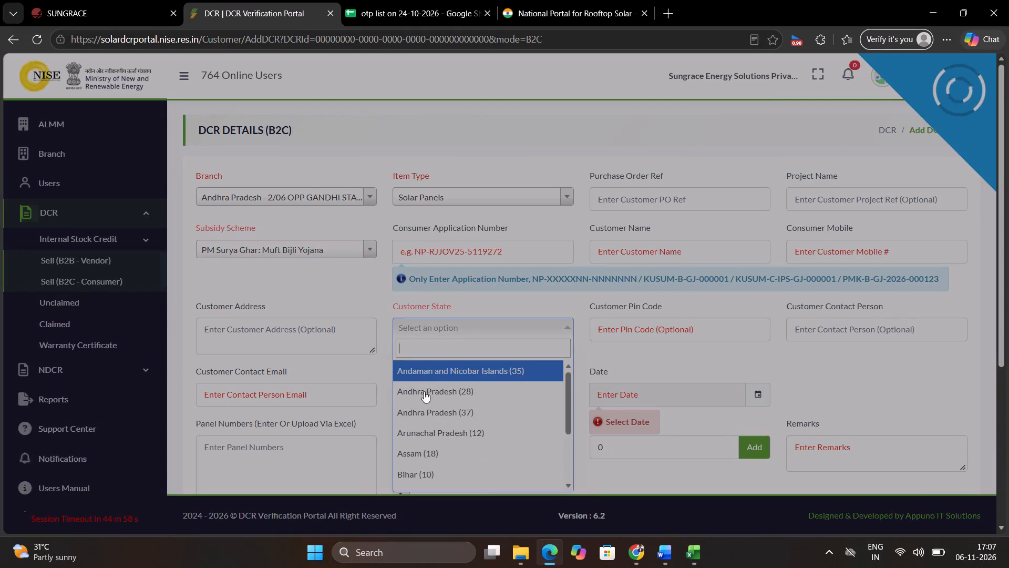
pyautogui.click(431, 410)
# Look up the next installation in SUNGRACE using the service number copied from the workbook.
pyautogui.click(77, 0)
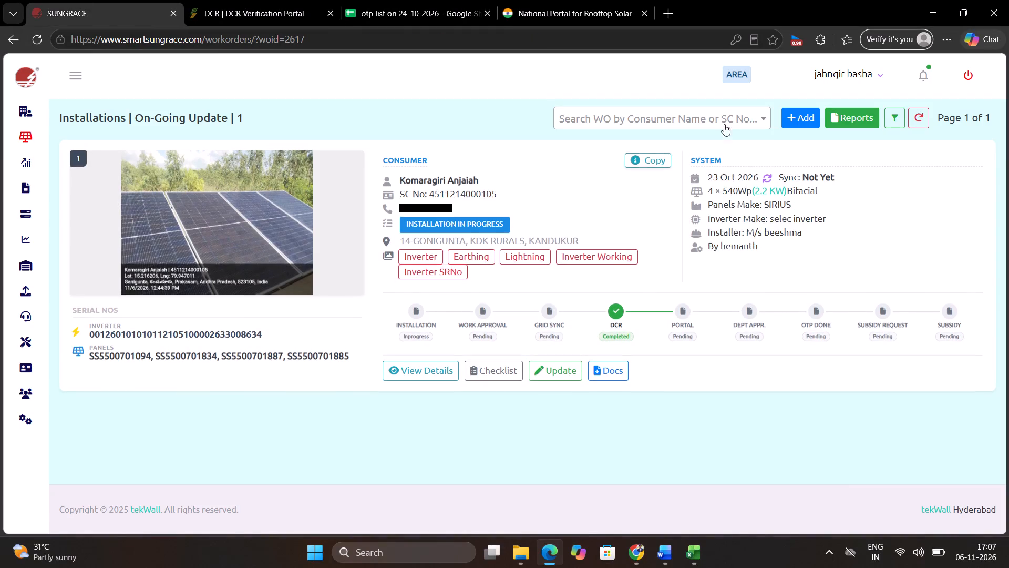
pyautogui.click(713, 117)
pyautogui.hotkey('ctrl', 'v')
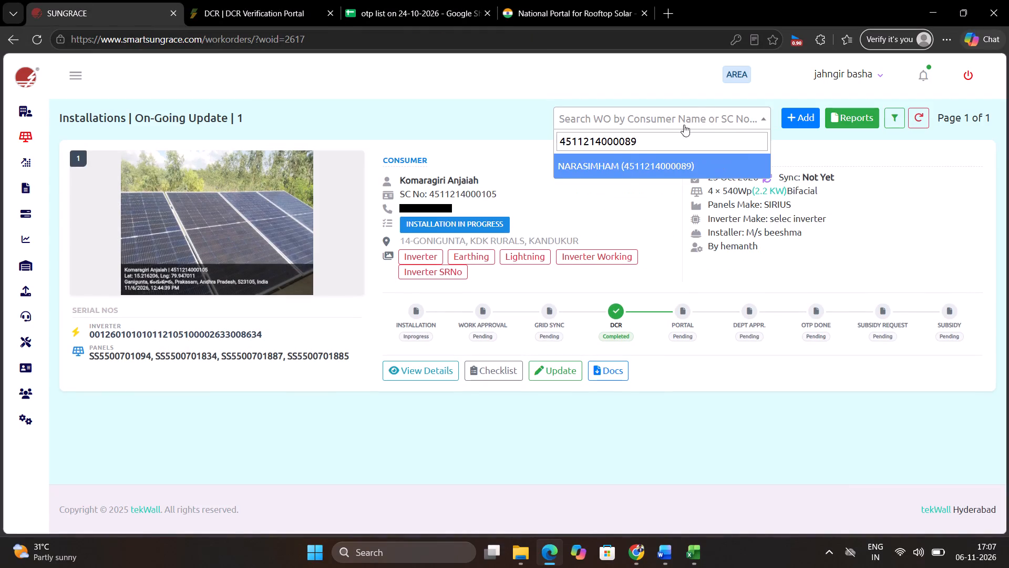
pyautogui.press('Return')
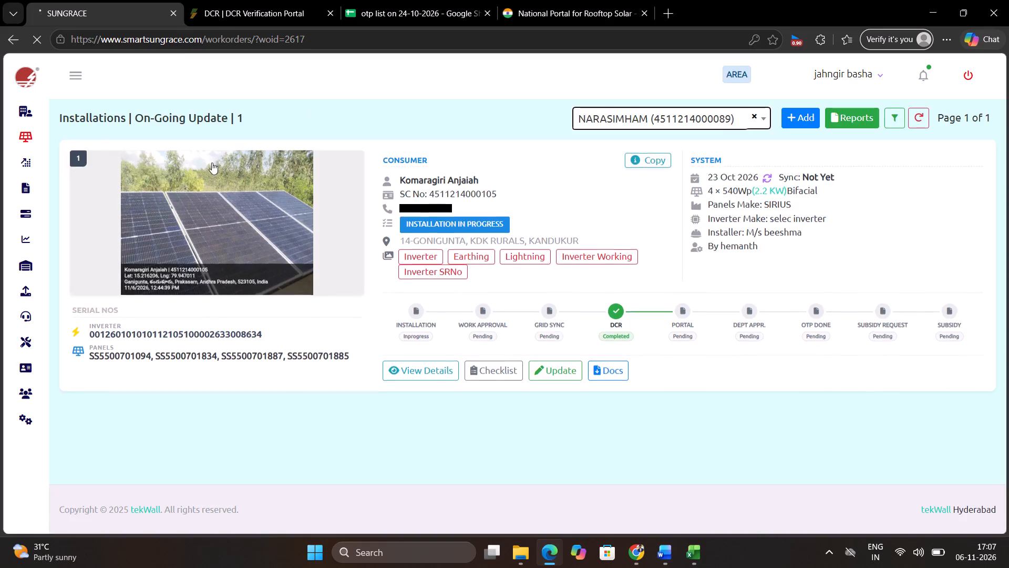
pyautogui.click(648, 150)
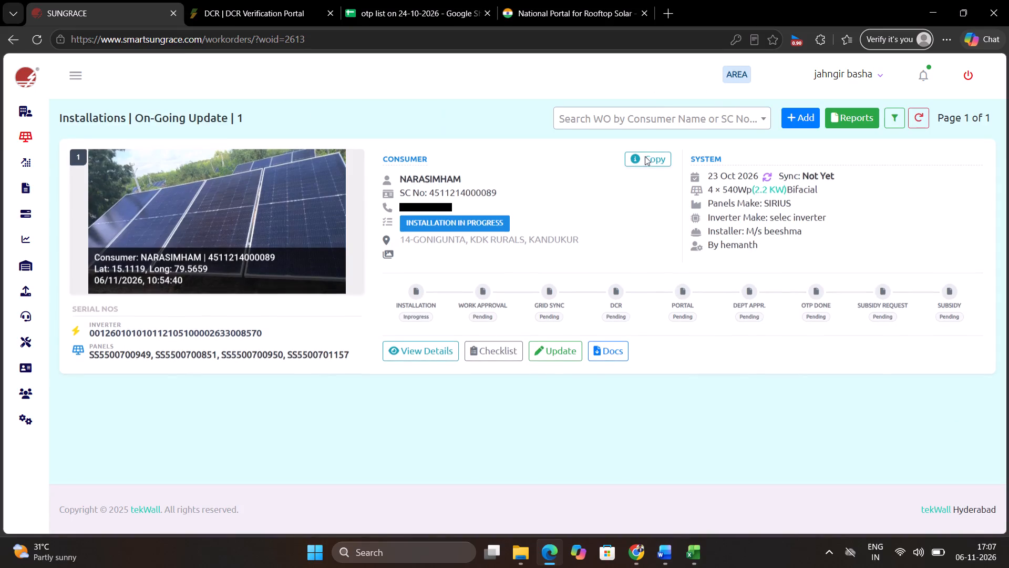
# Copy the installation's ULA number from its quick copy details into the DCR form's Consumer Application Number.
pyautogui.click(645, 156)
pyautogui.click(631, 220)
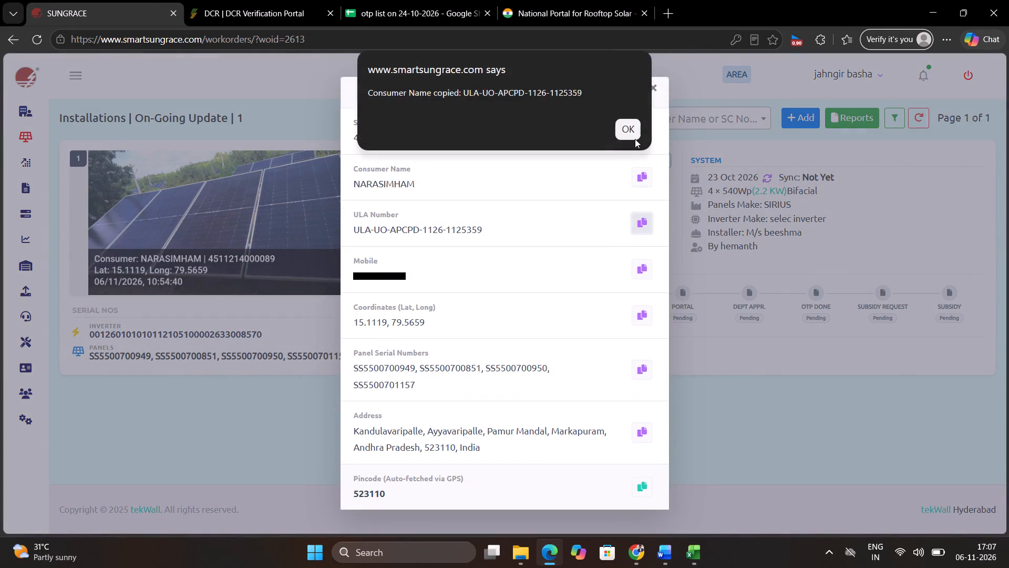
pyautogui.click(635, 138)
pyautogui.click(244, 7)
pyautogui.click(504, 249)
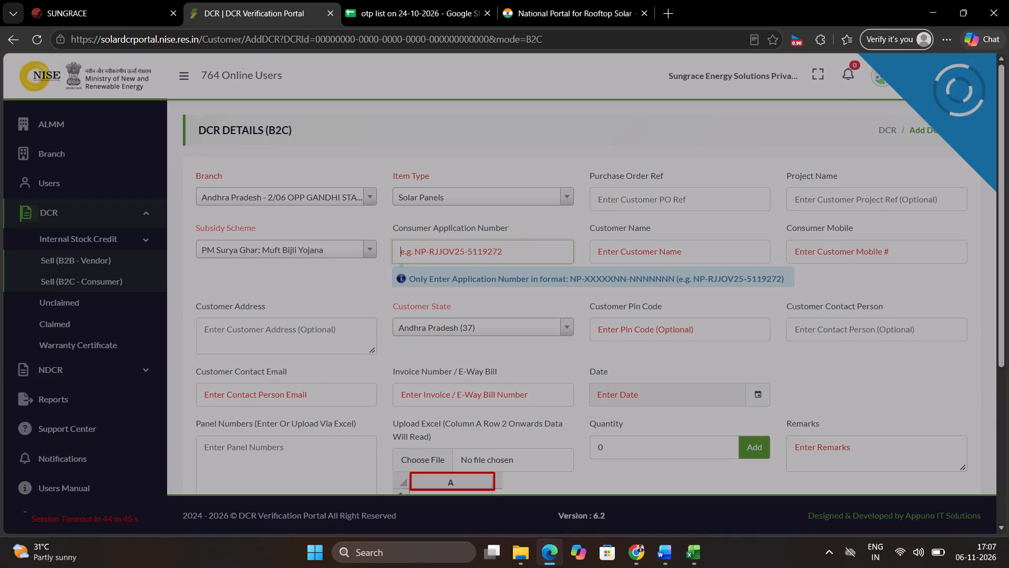
pyautogui.hotkey('ctrl', 'v')
# Copy the installation's panel serial numbers from SUNGRACE into the DCR form's Panel Numbers.
pyautogui.click(120, 0)
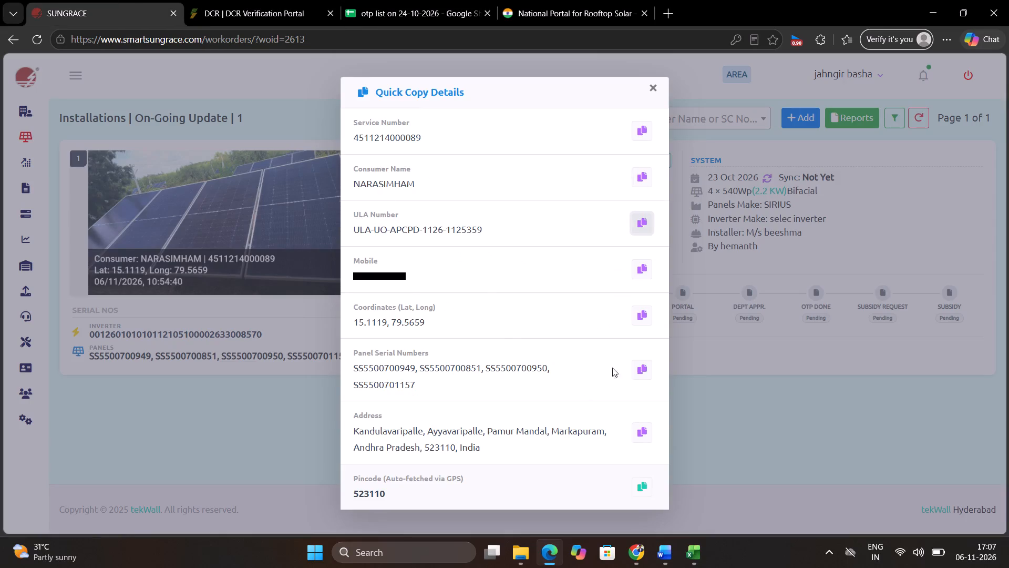
pyautogui.click(634, 368)
pyautogui.click(634, 143)
pyautogui.click(279, 10)
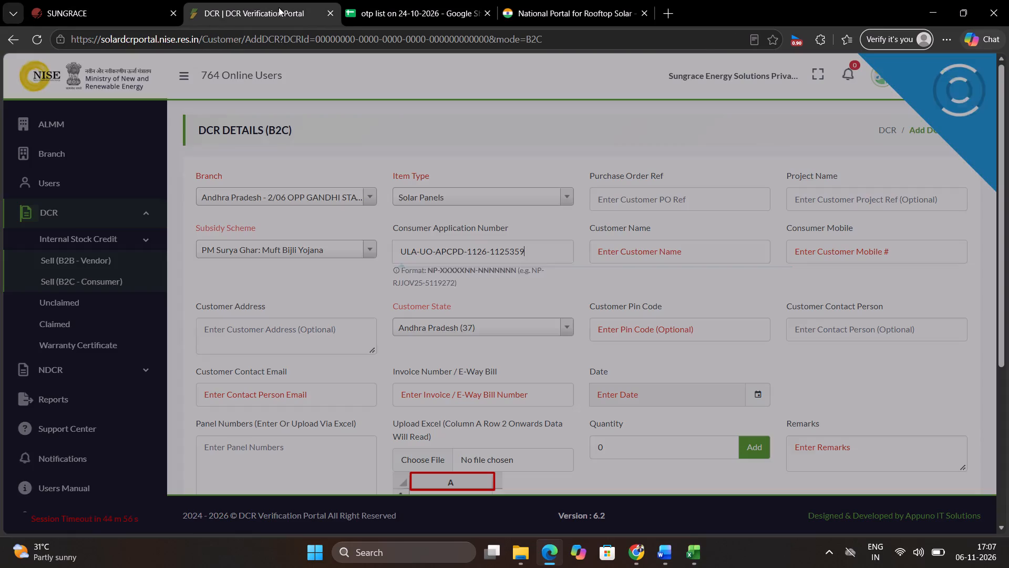
pyautogui.doubleClick(279, 450)
pyautogui.hotkey('ctrl', 'v')
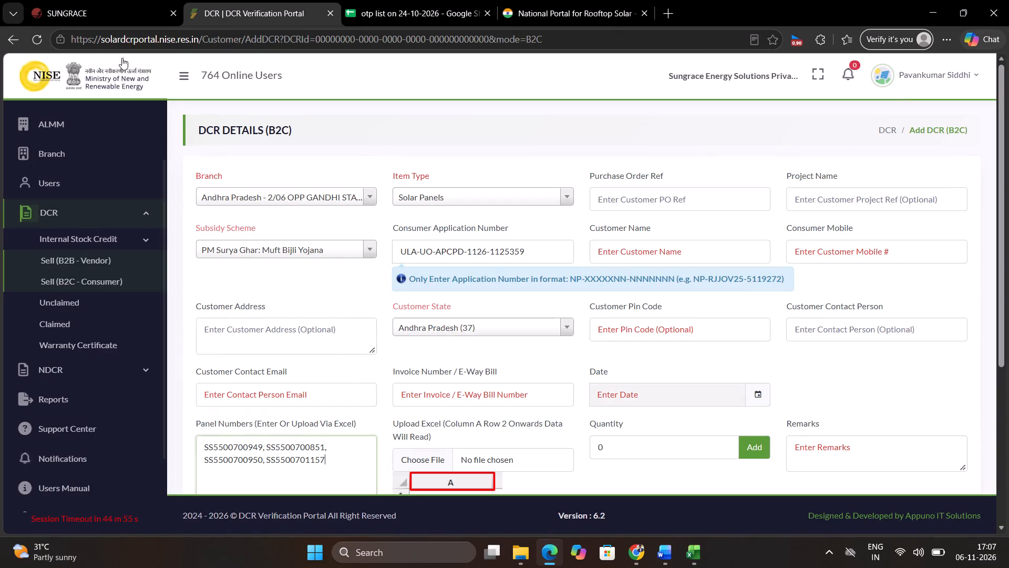
# Copy the installation's address from SUNGRACE into the DCR form's Remarks.
pyautogui.click(149, 0)
pyautogui.click(648, 429)
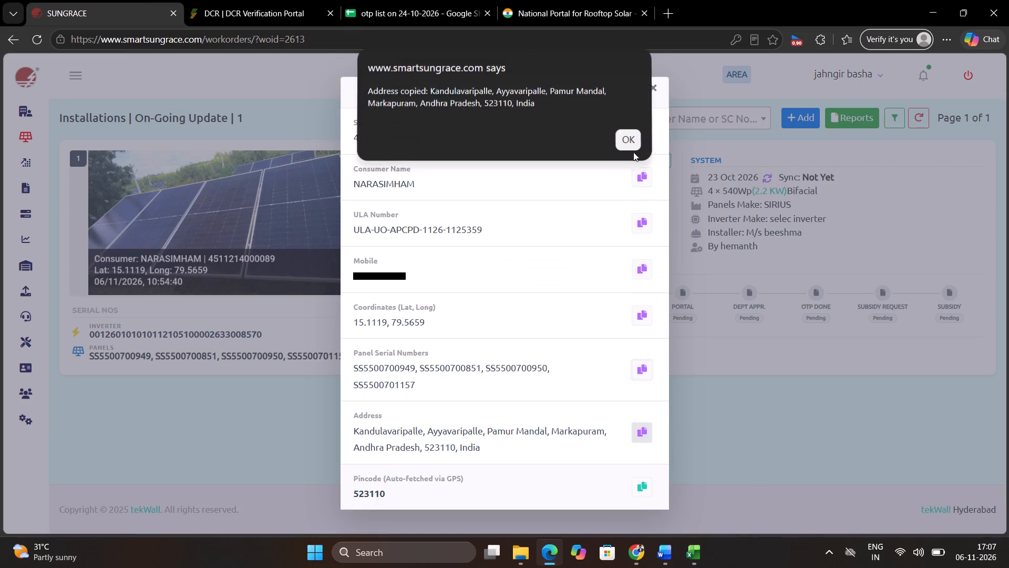
pyautogui.click(632, 139)
pyautogui.click(297, 12)
pyautogui.click(910, 449)
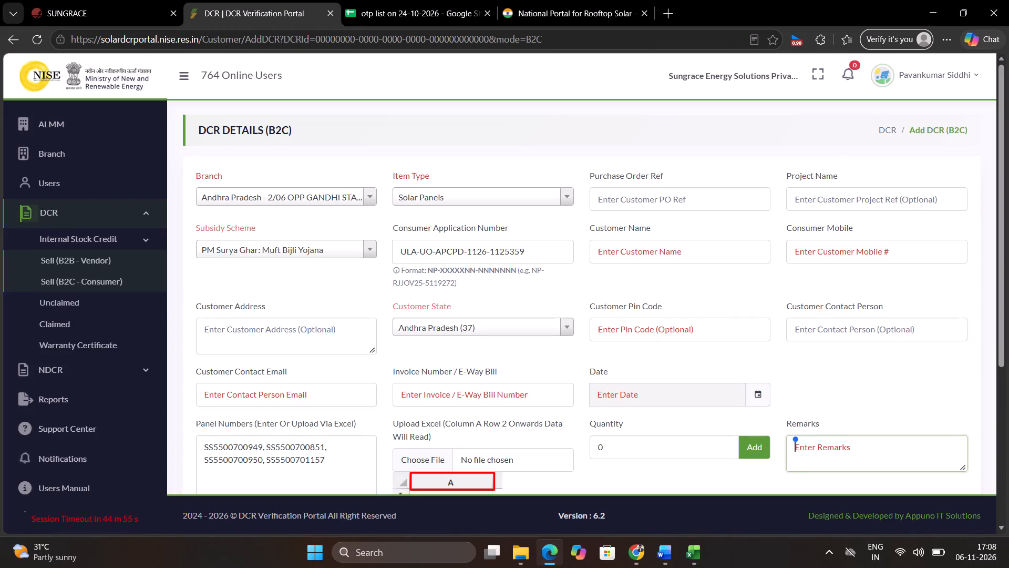
pyautogui.hotkey('ctrl', 'v')
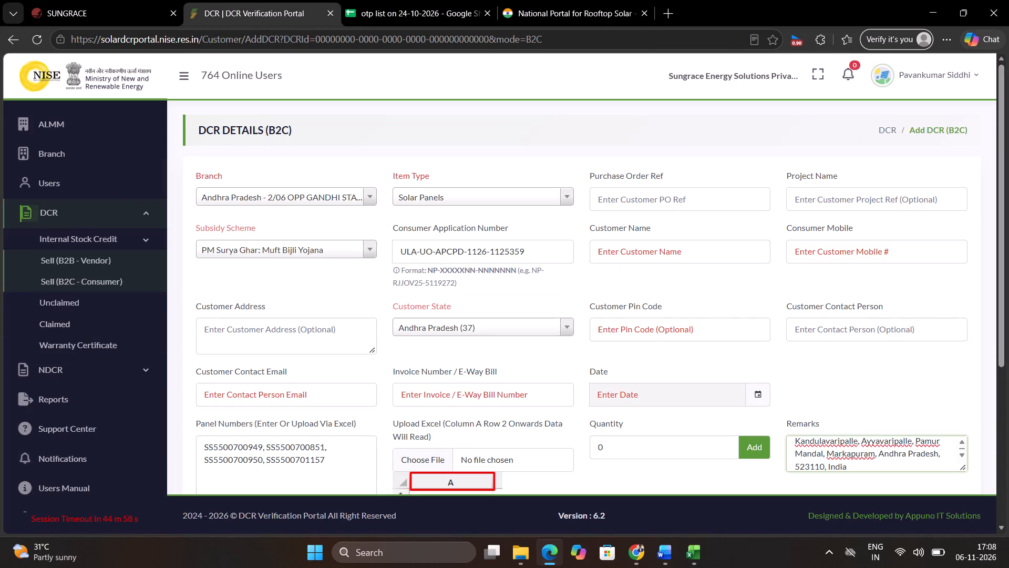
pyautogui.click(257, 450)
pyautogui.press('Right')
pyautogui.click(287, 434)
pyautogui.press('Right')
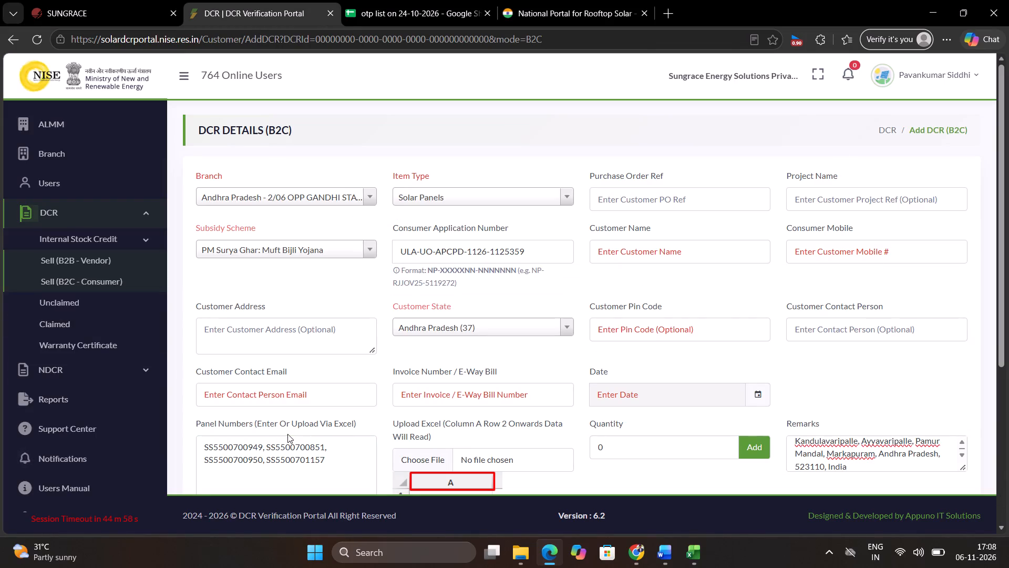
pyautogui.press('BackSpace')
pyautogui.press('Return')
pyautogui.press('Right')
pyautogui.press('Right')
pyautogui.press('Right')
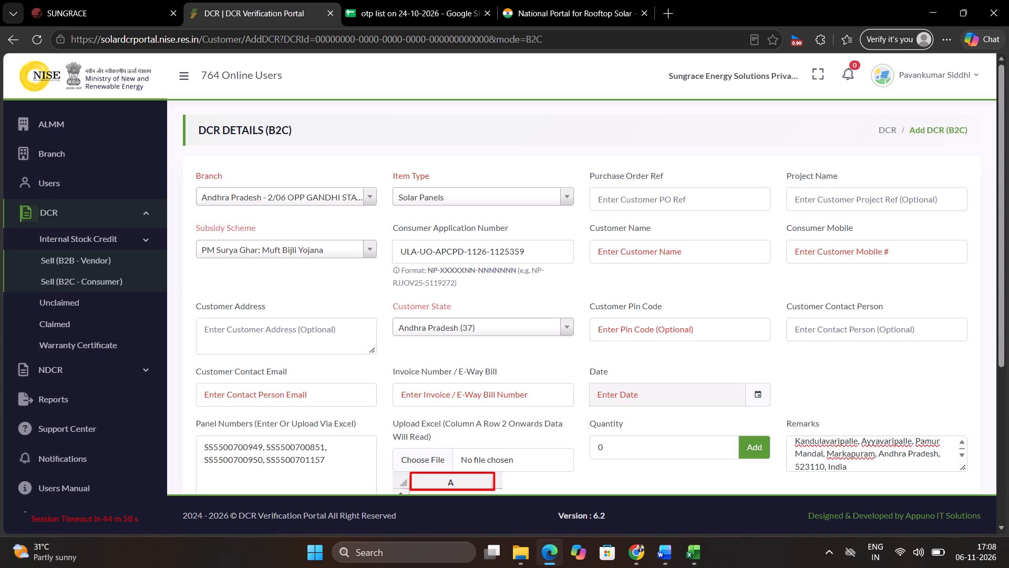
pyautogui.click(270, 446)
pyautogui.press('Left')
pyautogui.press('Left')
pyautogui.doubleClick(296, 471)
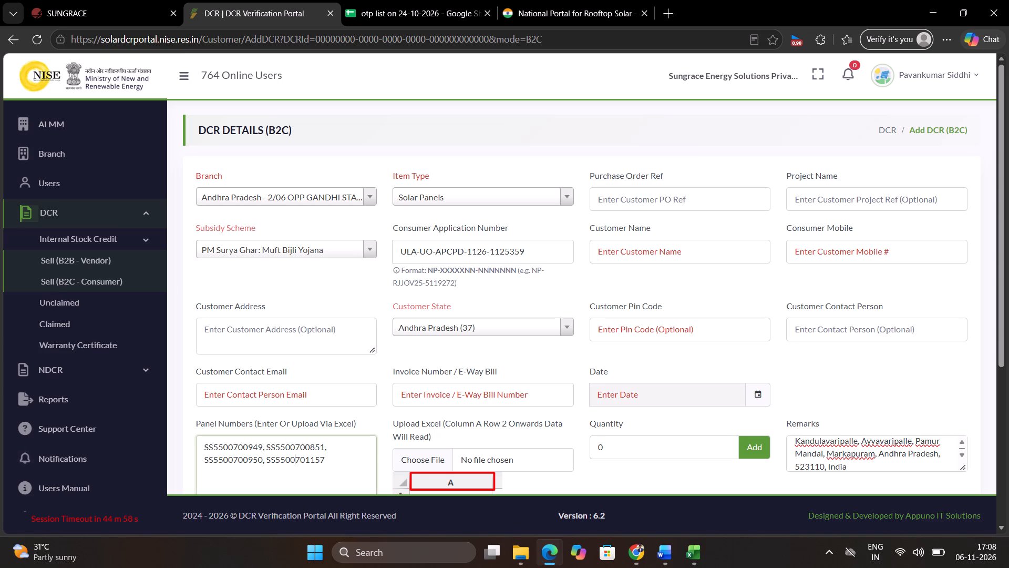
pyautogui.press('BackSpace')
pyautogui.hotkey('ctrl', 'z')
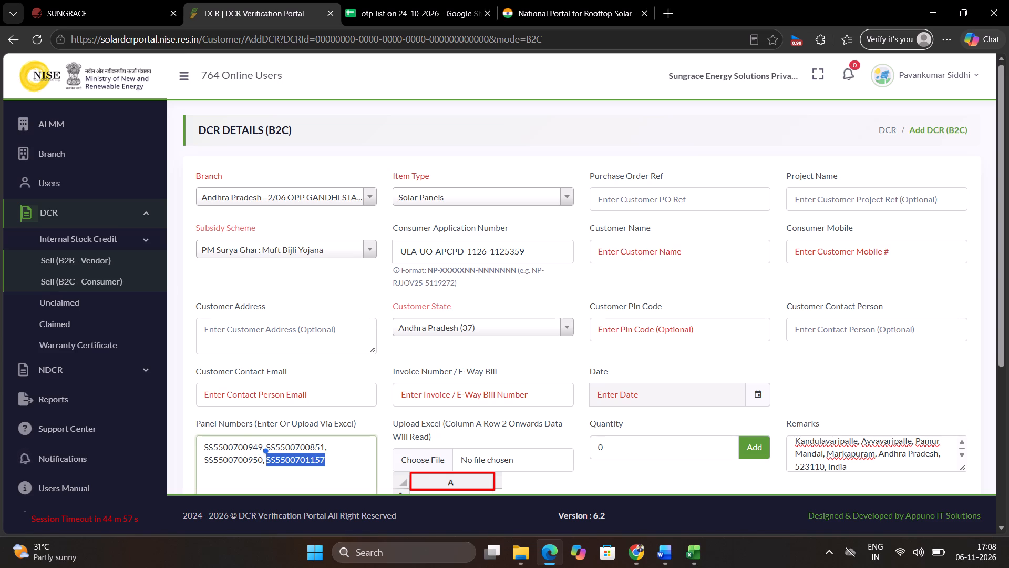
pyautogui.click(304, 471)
# Replace the commas between the four panel numbers with line breaks so each serial is on its own line.
pyautogui.click(264, 450)
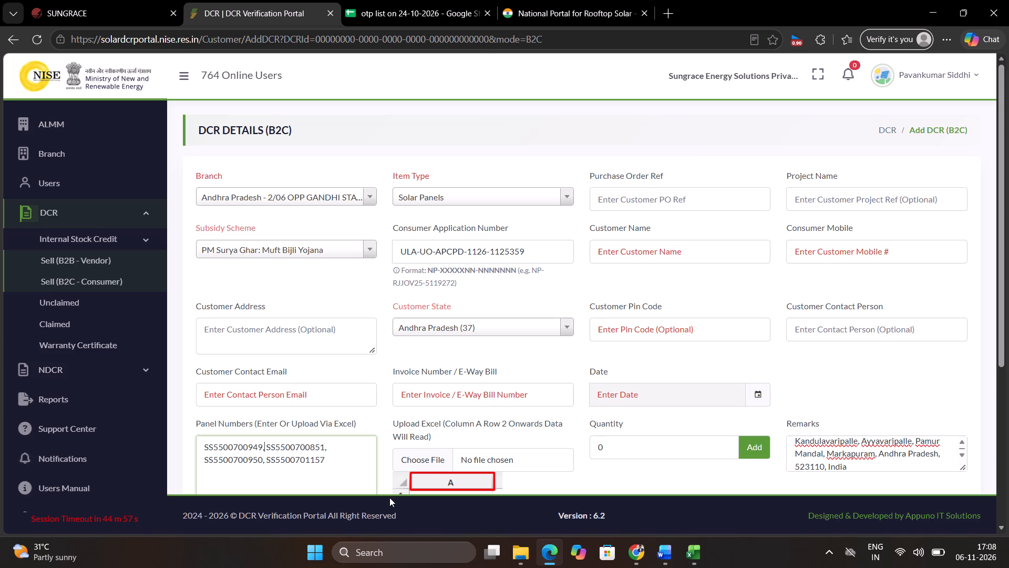
pyautogui.press('BackSpace')
pyautogui.press('Return')
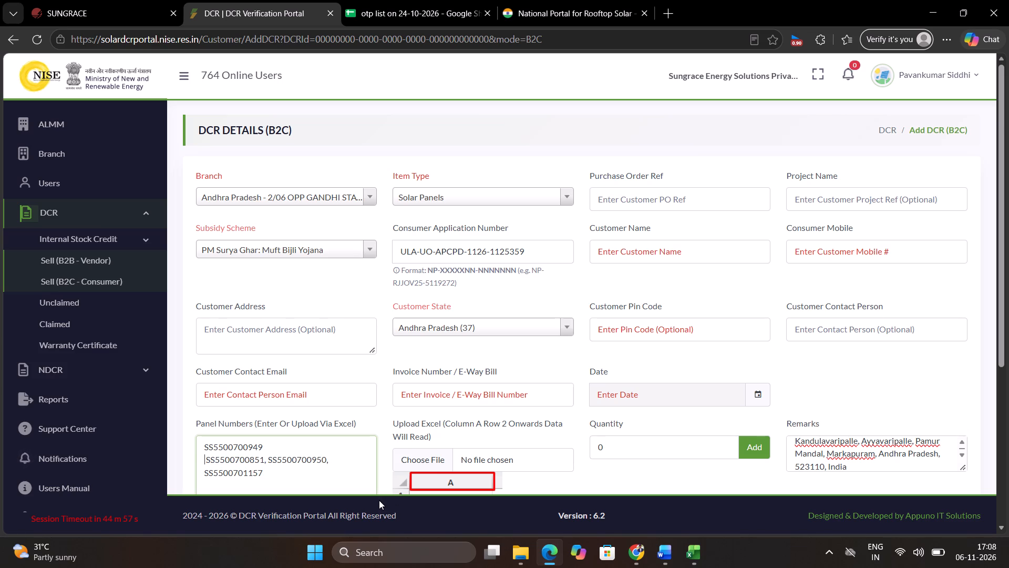
pyautogui.press('Right')
pyautogui.press('Down')
pyautogui.press('Right')
pyautogui.press('Up')
pyautogui.press('Right')
pyautogui.press('Right')
pyautogui.press('Right')
pyautogui.press('Right')
pyautogui.press('Right')
pyautogui.press('Right')
pyautogui.press('Right')
pyautogui.press('Right')
pyautogui.press('Right')
pyautogui.press('Right')
pyautogui.press('Right')
pyautogui.press('Right')
pyautogui.press('BackSpace')
pyautogui.press('Return')
pyautogui.press('Right')
pyautogui.press('Right')
pyautogui.press('Right')
pyautogui.press('Right')
pyautogui.press('Right')
pyautogui.press('Right')
pyautogui.press('Right')
pyautogui.press('Right')
pyautogui.press('Right')
pyautogui.press('Right')
pyautogui.press('Right')
pyautogui.press('Right')
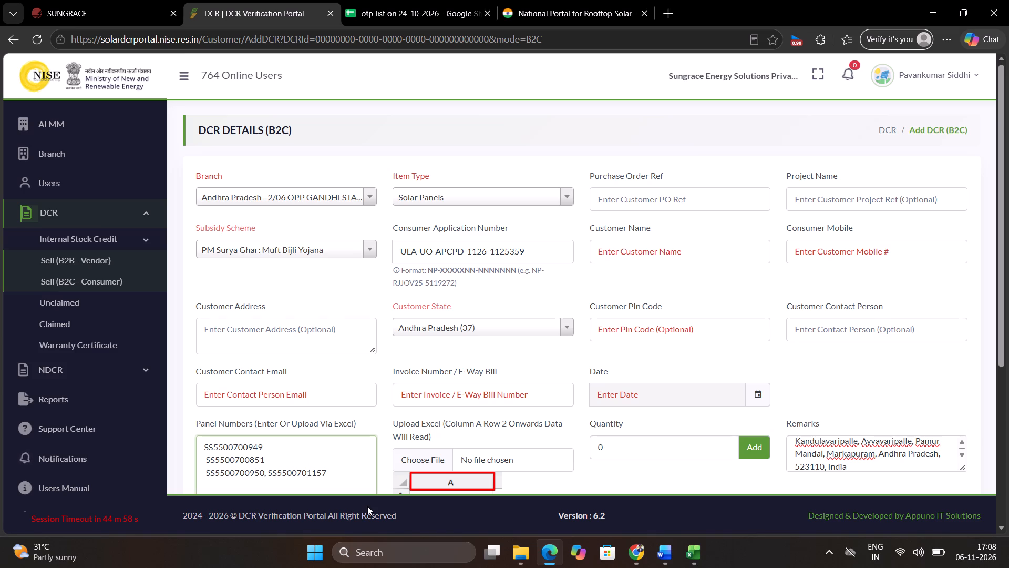
pyautogui.press('Right')
pyautogui.press('Right')
pyautogui.press('BackSpace')
pyautogui.press('Return')
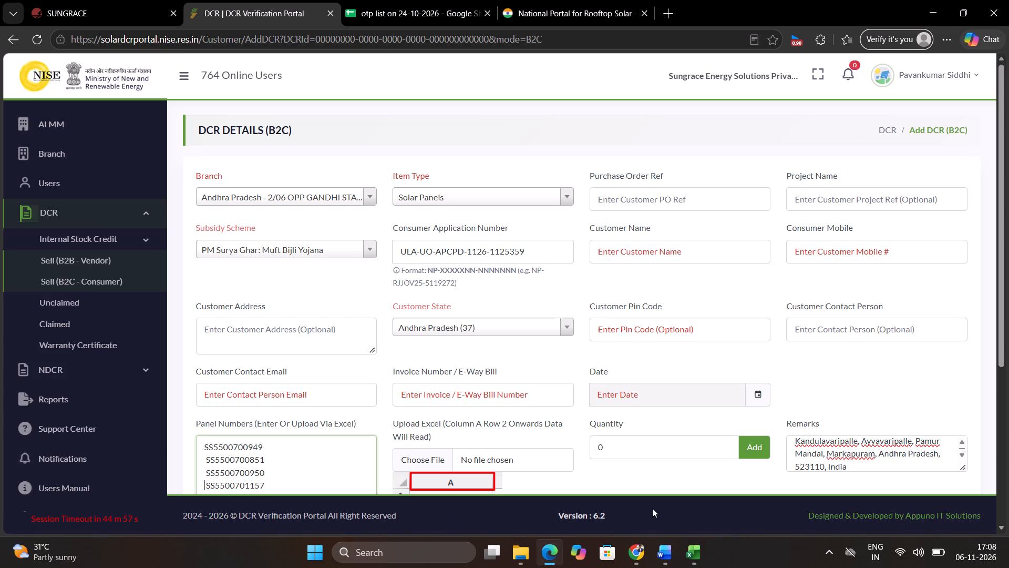
# Set the panel quantity to 4.
pyautogui.click(651, 461)
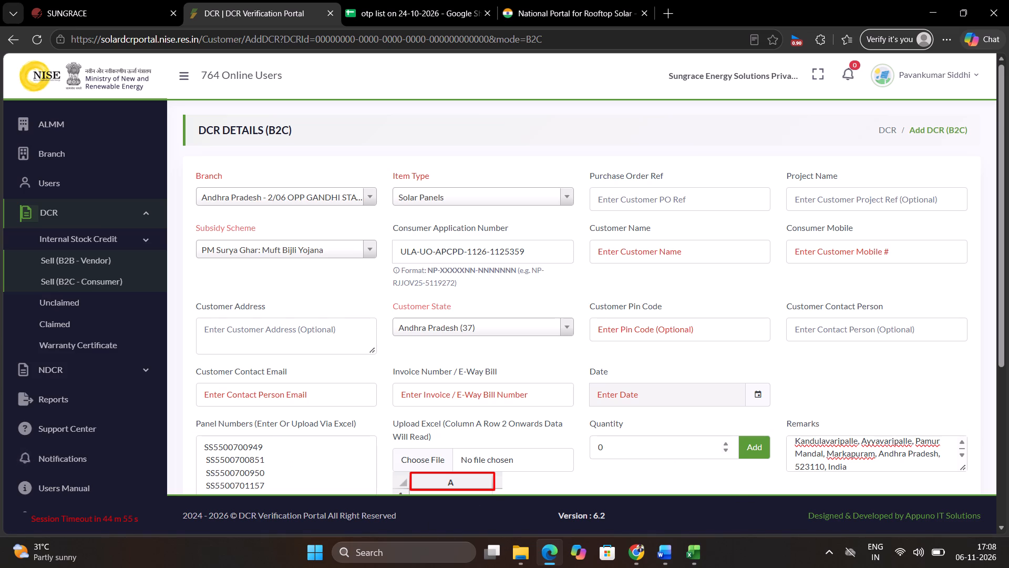
pyautogui.scroll(4, 655, 454)
pyautogui.click(655, 454)
pyautogui.scroll(1, 655, 454)
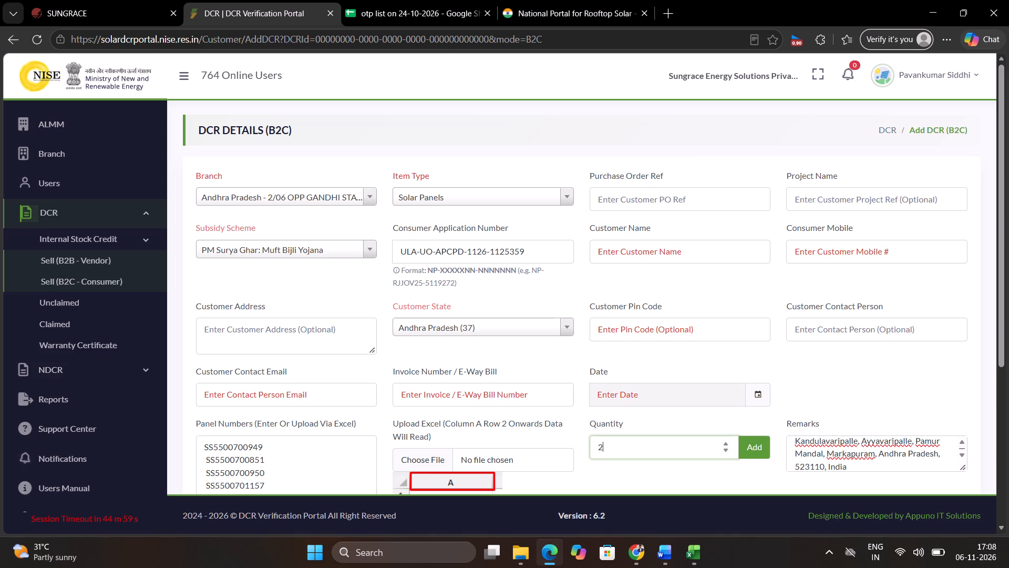
pyautogui.scroll(3, 655, 454)
# Set the DCR date to 12-Aug-2026 and try to add the four panels to the form.
pyautogui.click(676, 399)
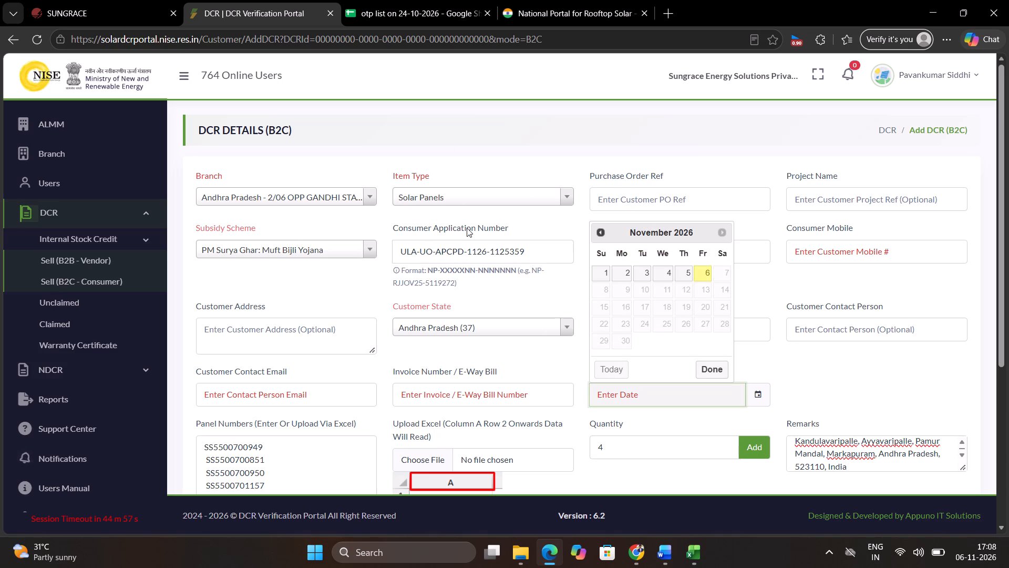
pyautogui.doubleClick(600, 230)
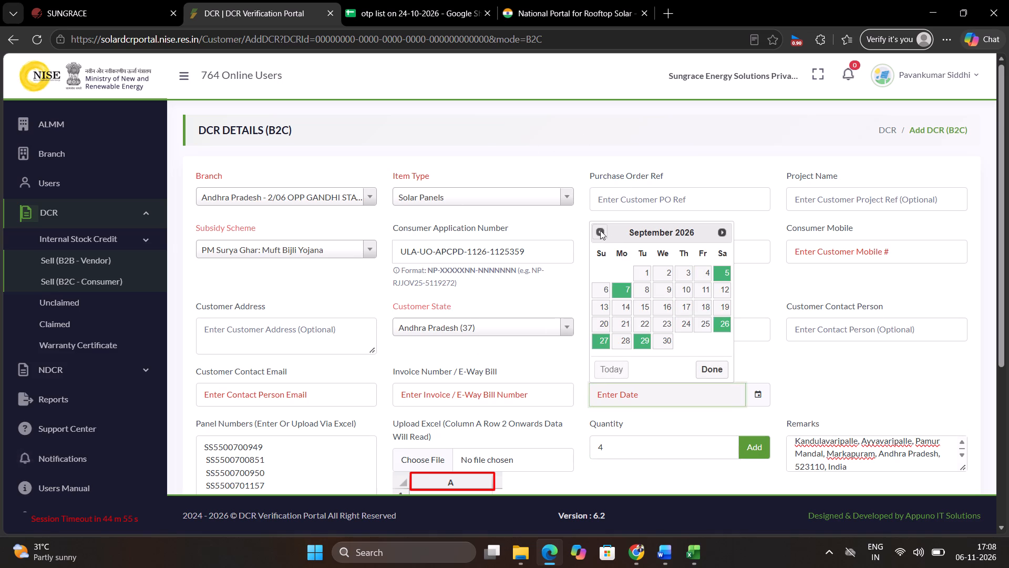
pyautogui.click(593, 230)
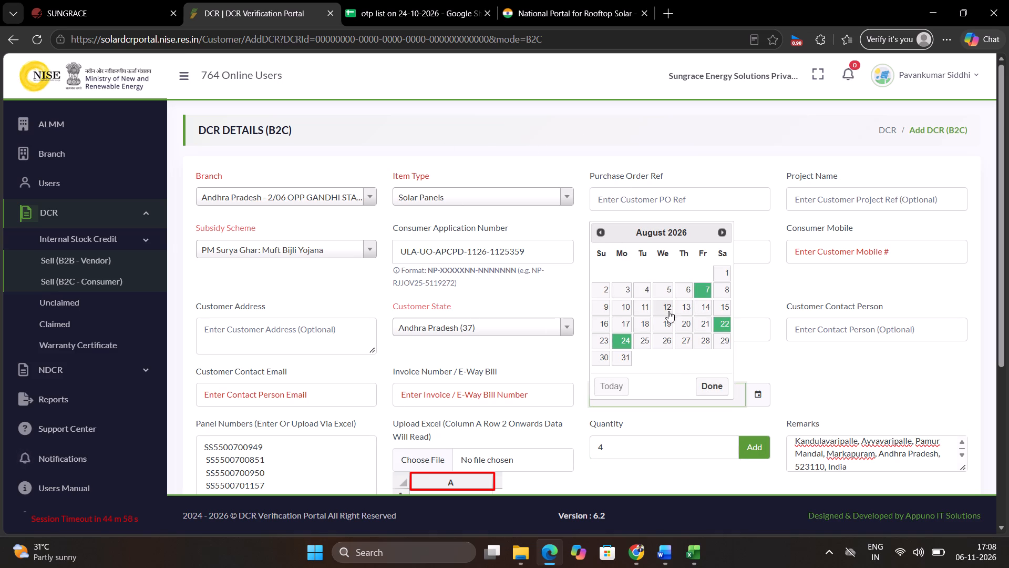
pyautogui.click(667, 313)
pyautogui.click(758, 446)
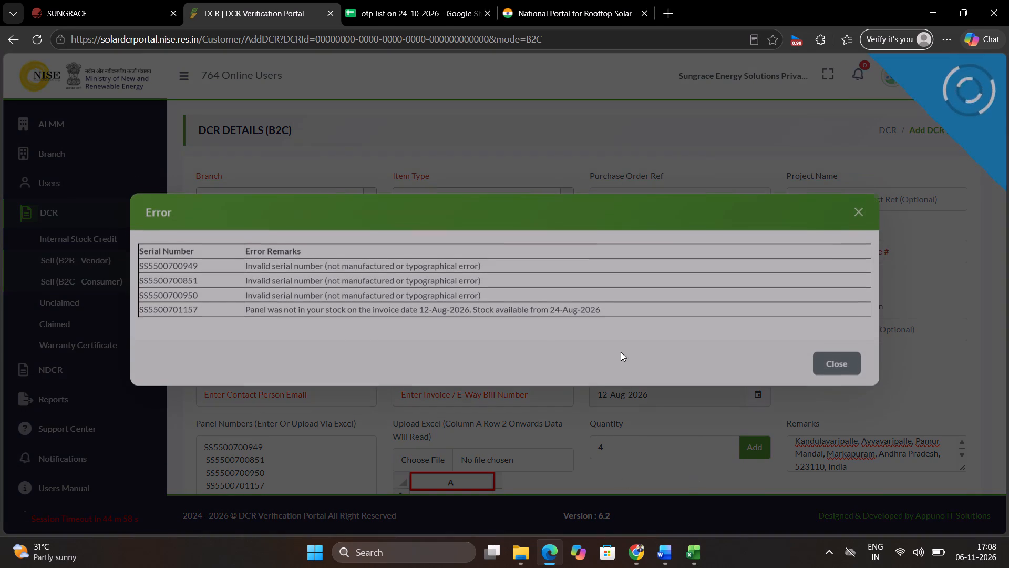
pyautogui.click(831, 367)
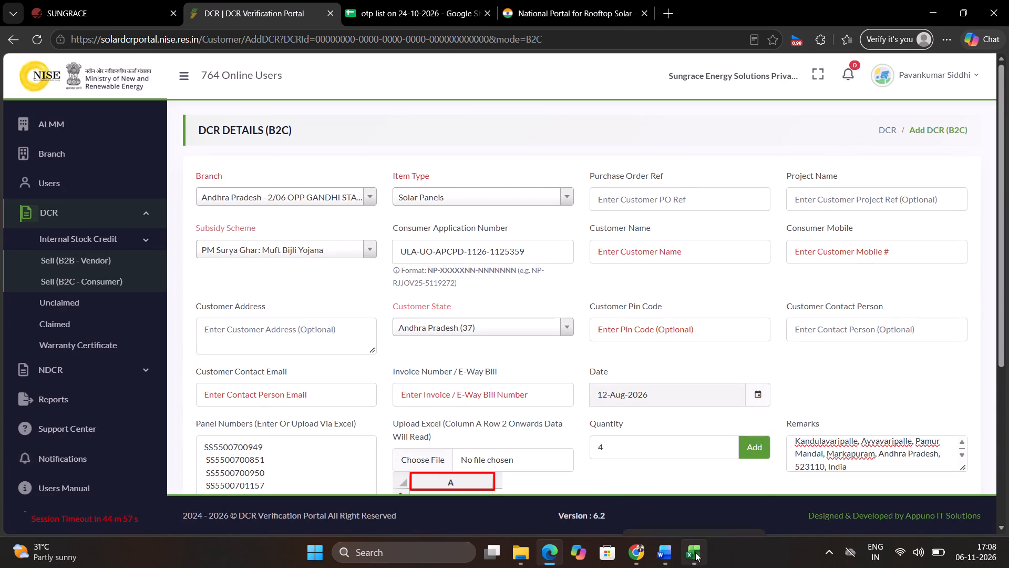
# In the Installations workbook, fill the Service Number cell of S.No 132 with red.
pyautogui.click(693, 511)
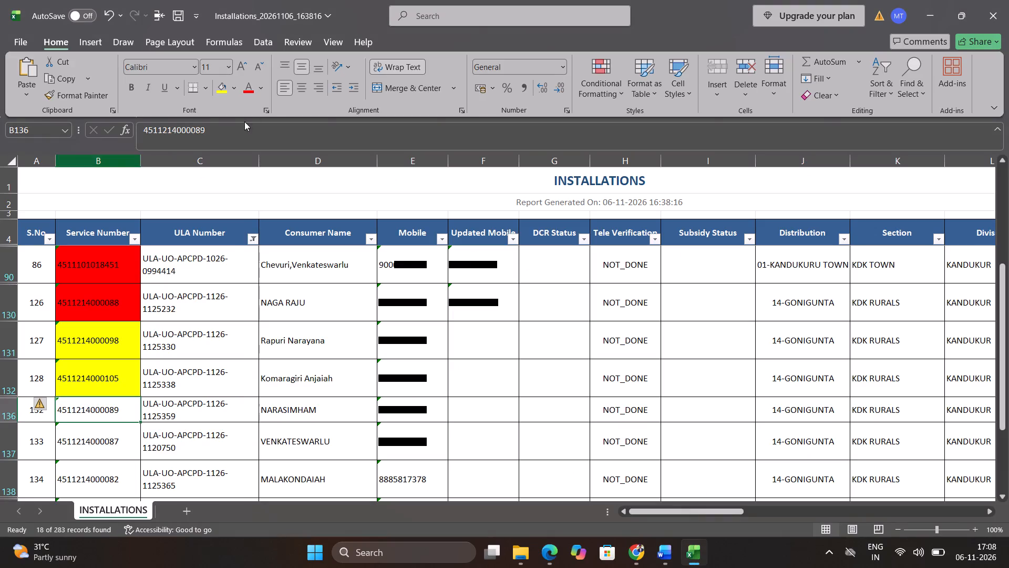
pyautogui.click(232, 92)
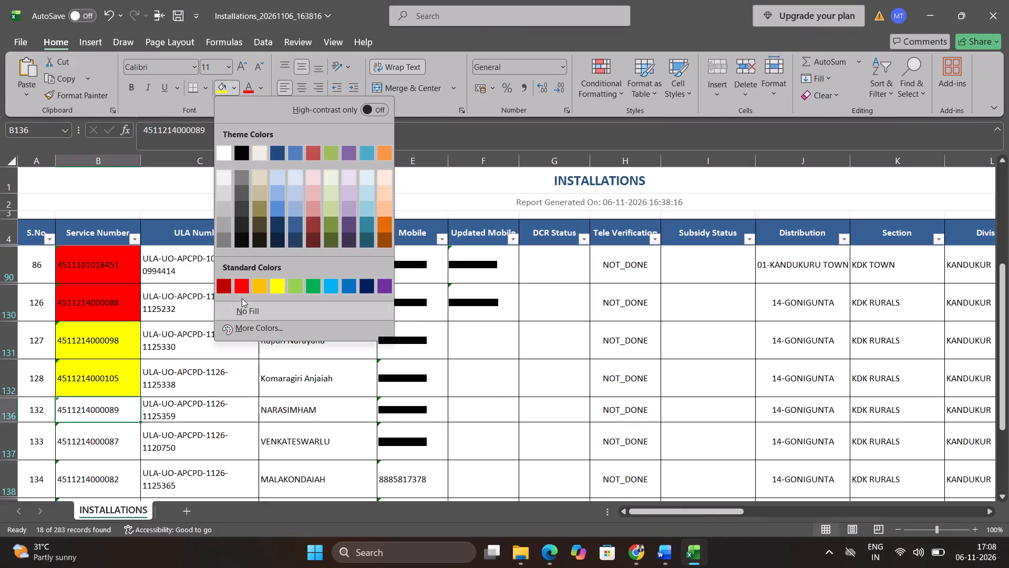
pyautogui.click(242, 291)
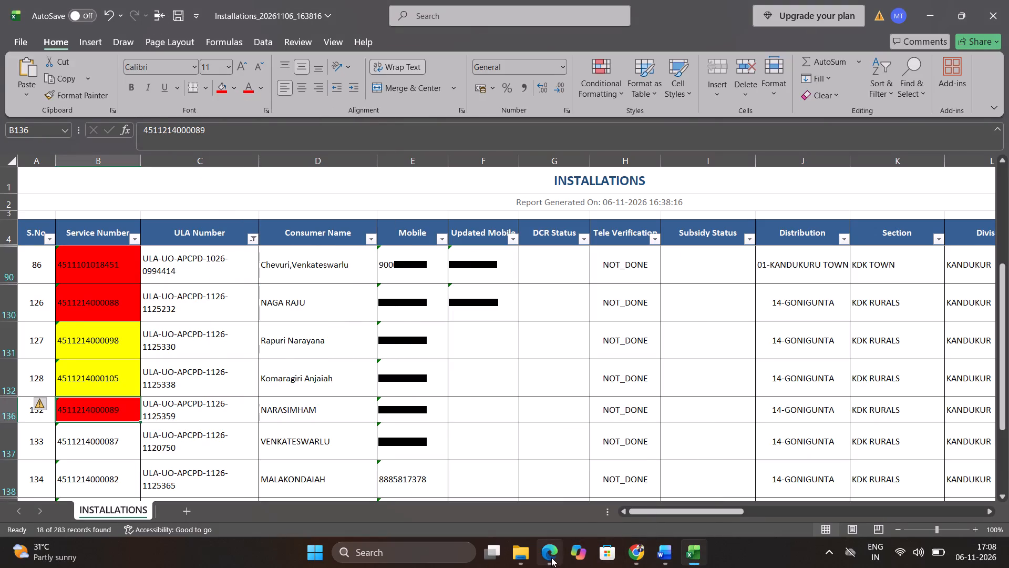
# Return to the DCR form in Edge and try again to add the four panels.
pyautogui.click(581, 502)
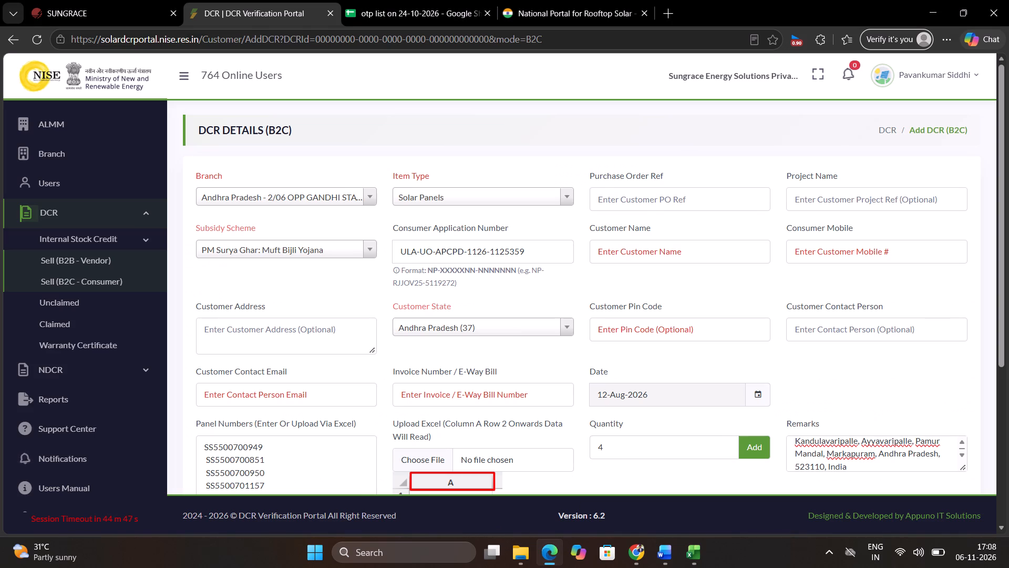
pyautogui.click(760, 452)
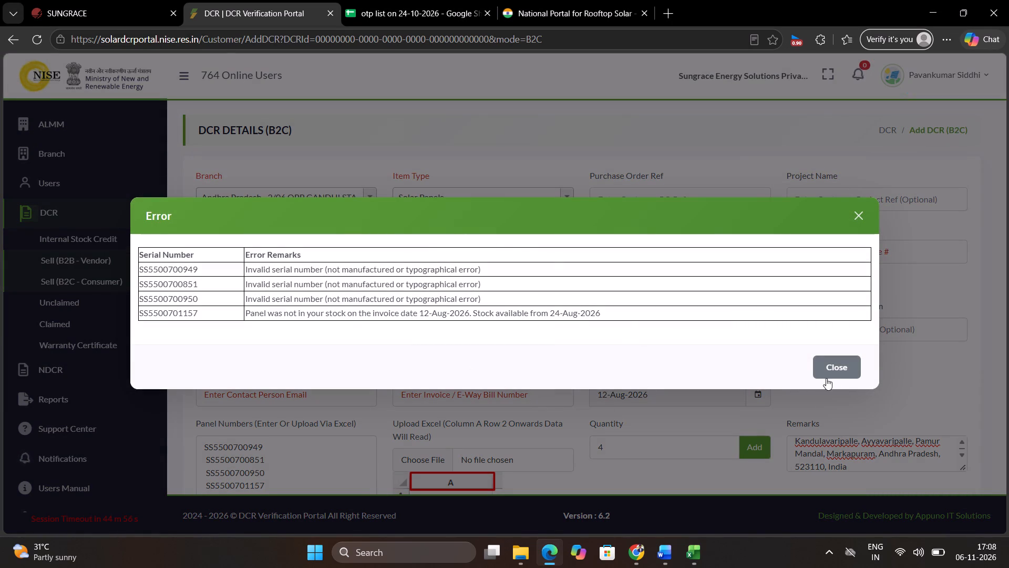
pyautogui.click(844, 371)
# Clear the installation address from the DCR form's Remarks.
pyautogui.scroll(-4, 276, 222)
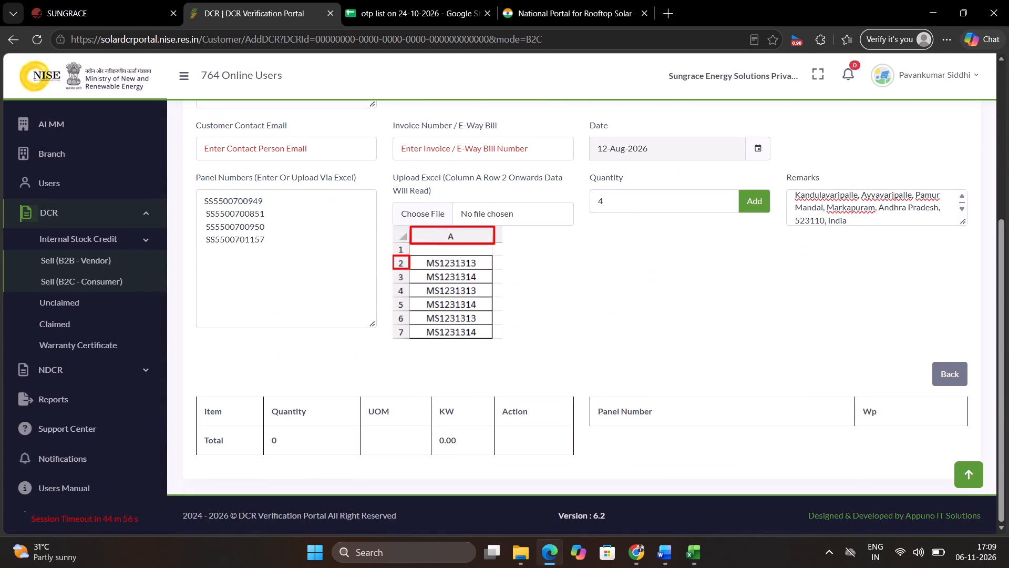
pyautogui.scroll(-1, 287, 282)
pyautogui.scroll(-1, 443, 288)
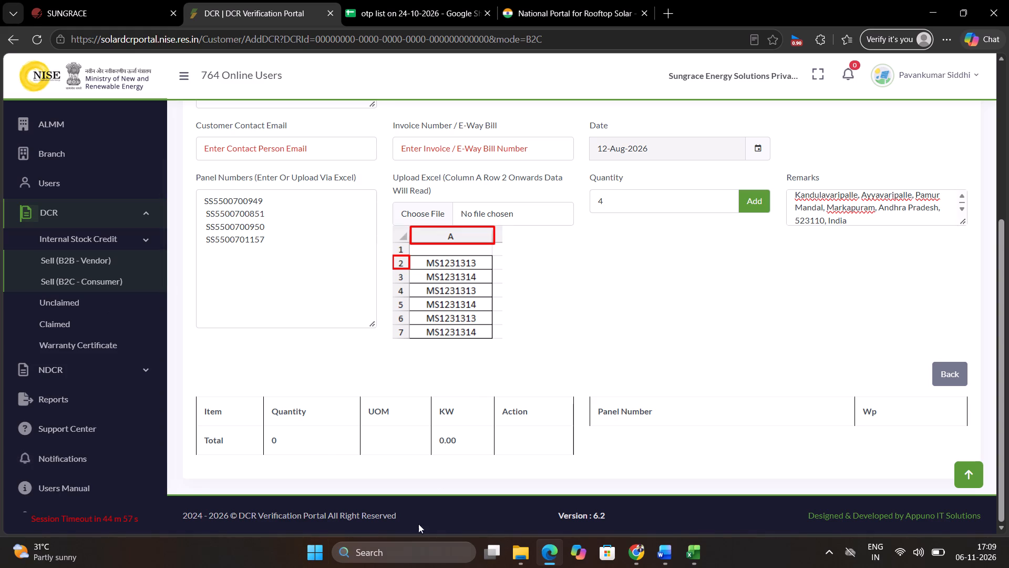
pyautogui.moveTo(870, 218); pyautogui.dragTo(744, 202)
pyautogui.doubleClick(744, 202)
pyautogui.moveTo(744, 198); pyautogui.dragTo(866, 199)
pyautogui.click(866, 199)
pyautogui.click(855, 210)
pyautogui.scroll(2, 858, 212)
pyautogui.scroll(-2, 864, 222)
pyautogui.click(864, 220)
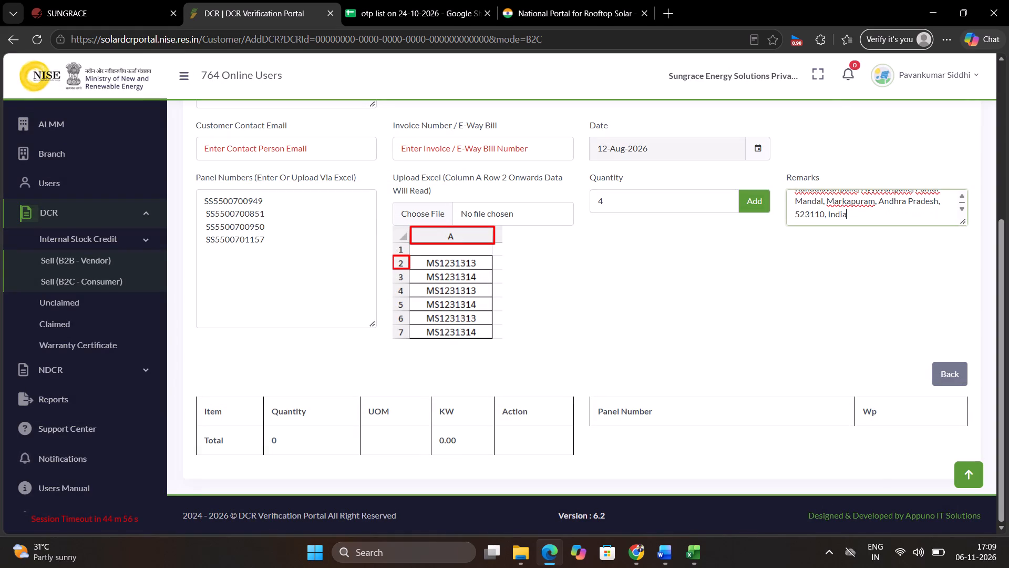
pyautogui.press('BackSpace')
pyautogui.press('BackSpace')
pyautogui.press('BackSpace')
pyautogui.press('BackSpace')
pyautogui.press('BackSpace')
pyautogui.press('BackSpace')
pyautogui.press('BackSpace')
pyautogui.press('BackSpace')
pyautogui.press('BackSpace')
pyautogui.press('BackSpace')
pyautogui.press('BackSpace')
pyautogui.press('BackSpace')
pyautogui.press('BackSpace')
pyautogui.press('BackSpace')
pyautogui.press('BackSpace')
pyautogui.press('BackSpace')
pyautogui.press('BackSpace')
pyautogui.press('BackSpace')
pyautogui.press('BackSpace')
pyautogui.press('BackSpace')
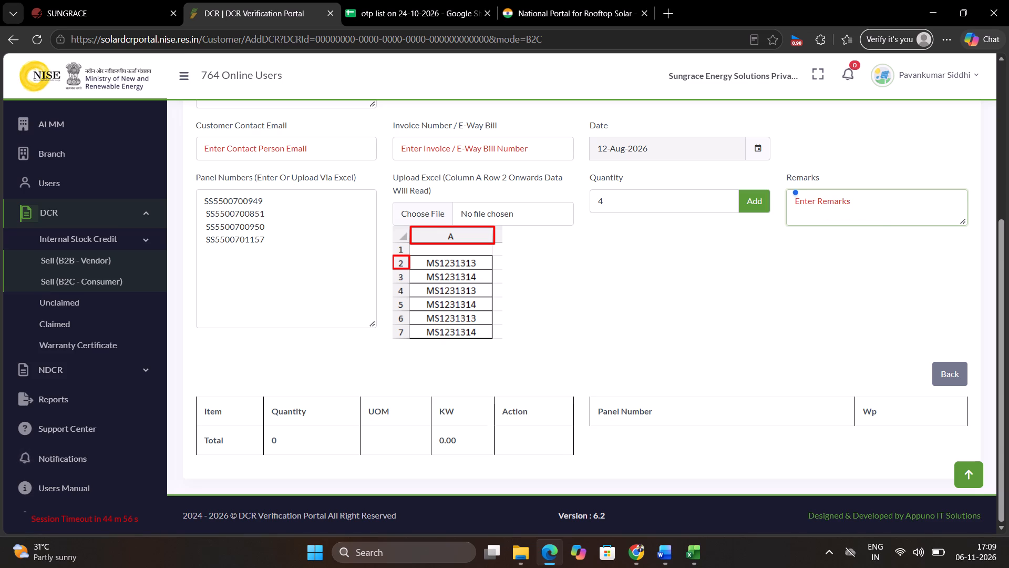
# Delete all four serial numbers from the DCR form's Panel Numbers.
pyautogui.moveTo(285, 245); pyautogui.dragTo(191, 216)
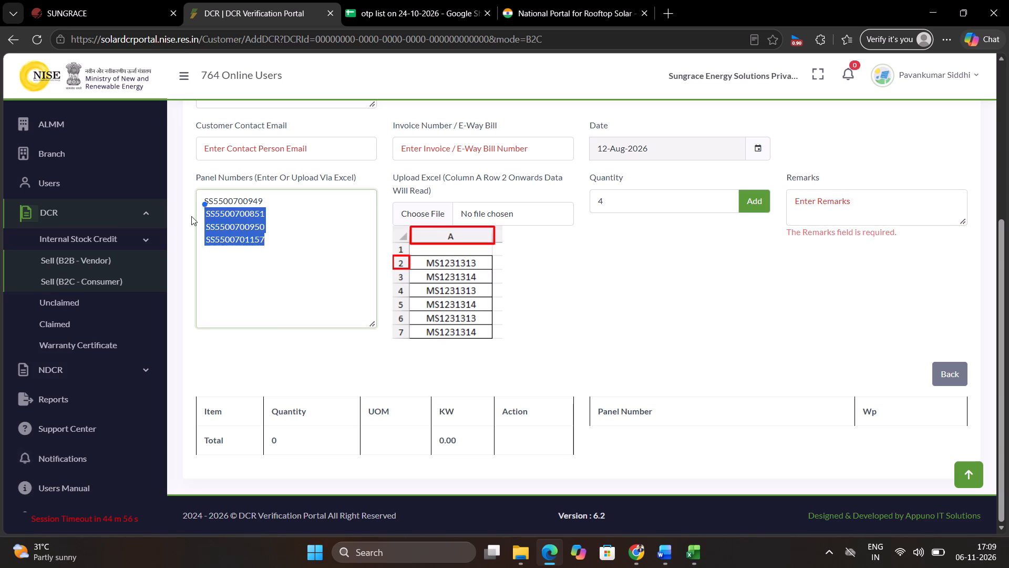
pyautogui.moveTo(191, 216); pyautogui.dragTo(190, 202)
pyautogui.press('BackSpace')
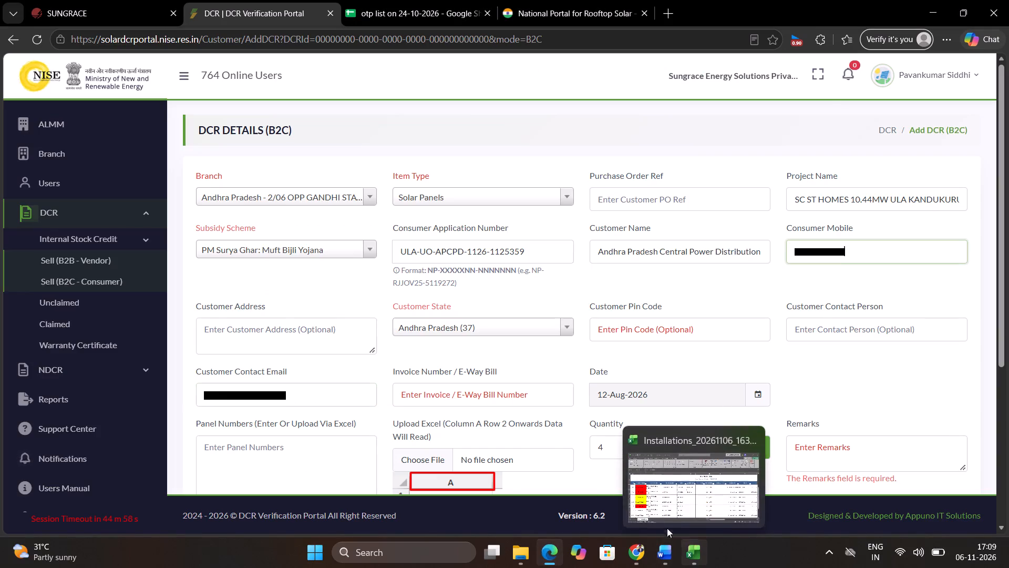
# Copy the service number of S.No 133 from the Installations workbook and open that installation in SUNGRACE.
pyautogui.scroll(-4, 739, 320)
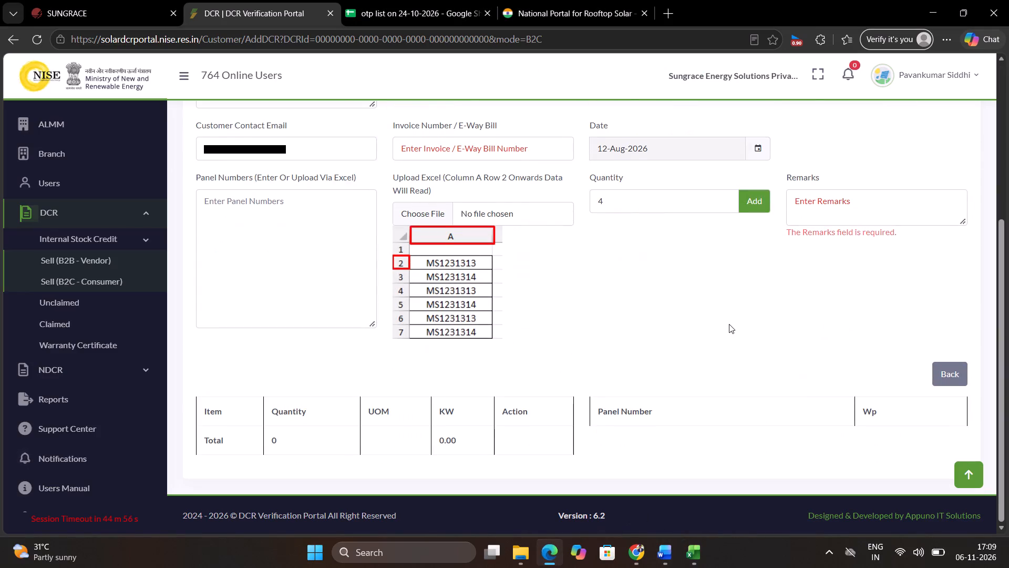
pyautogui.click(687, 550)
pyautogui.click(97, 425)
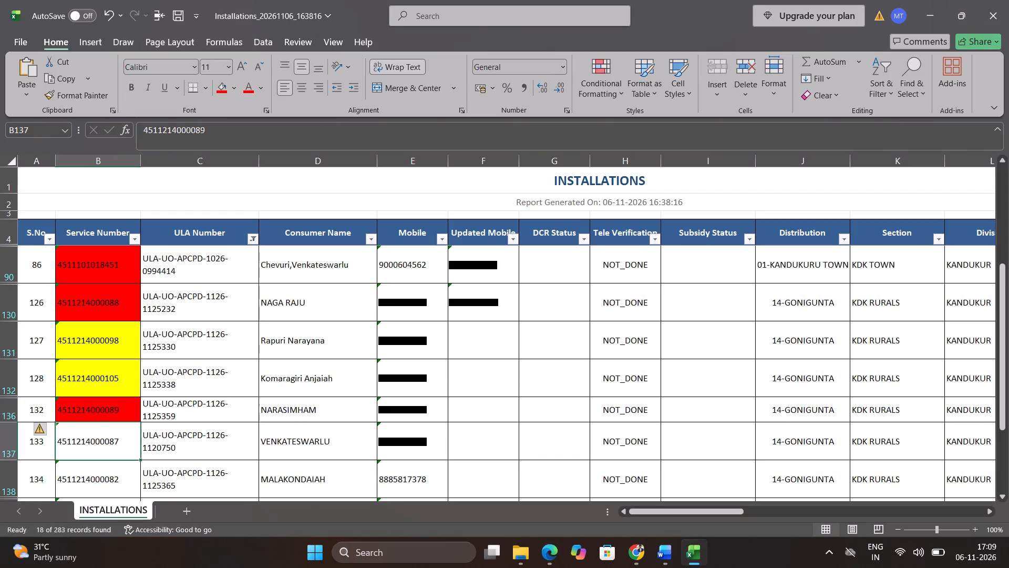
pyautogui.hotkey('ctrl', 'c')
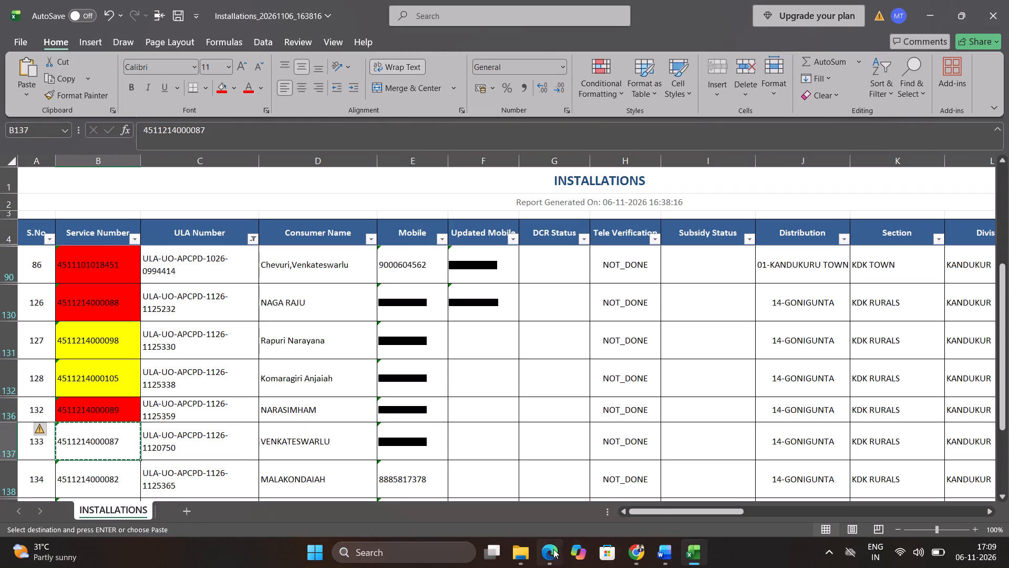
pyautogui.click(553, 549)
pyautogui.click(50, 3)
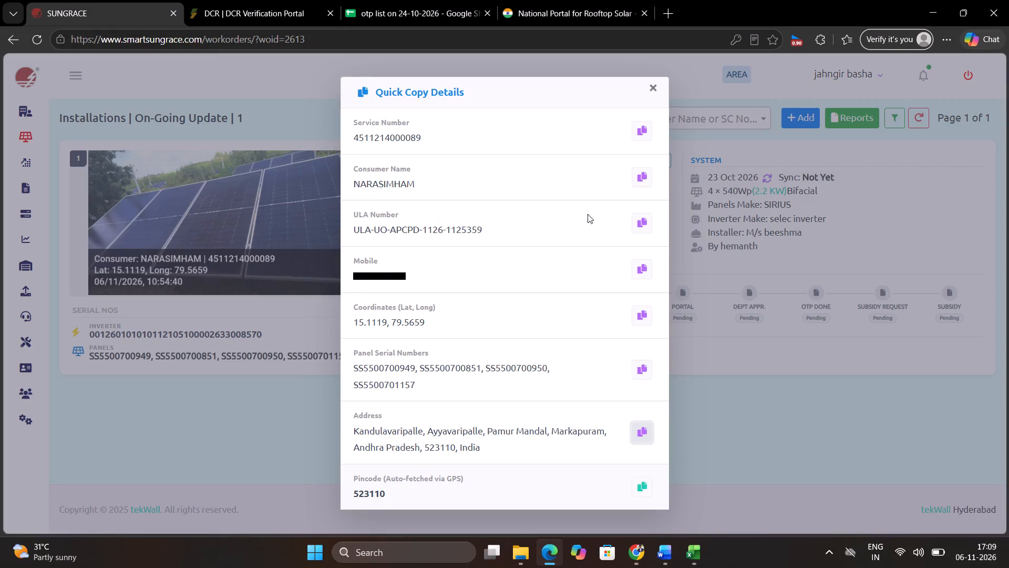
pyautogui.click(655, 92)
pyautogui.click(636, 122)
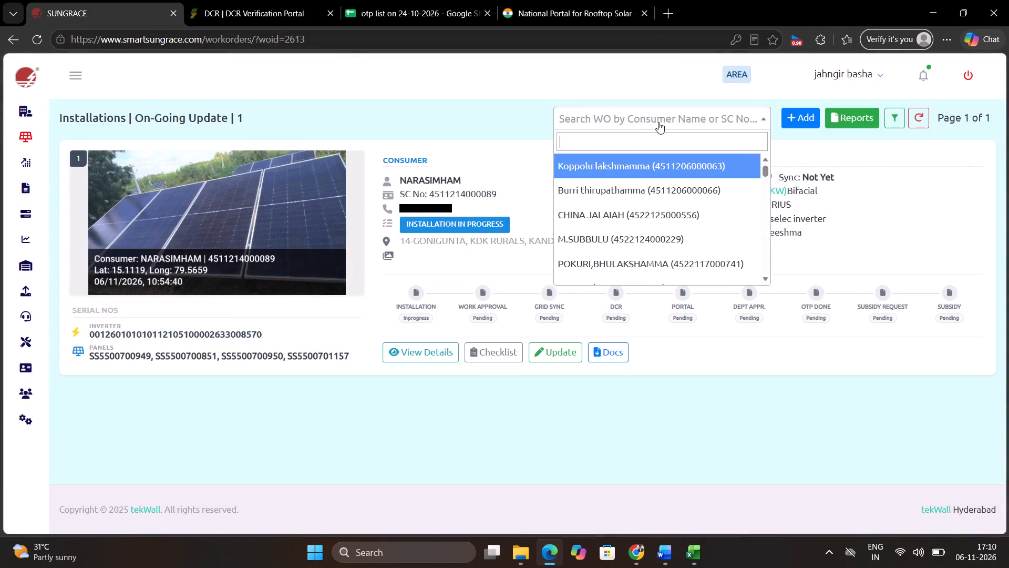
pyautogui.hotkey('ctrl', 'v')
pyautogui.hotkey('ctrl', 'Return')
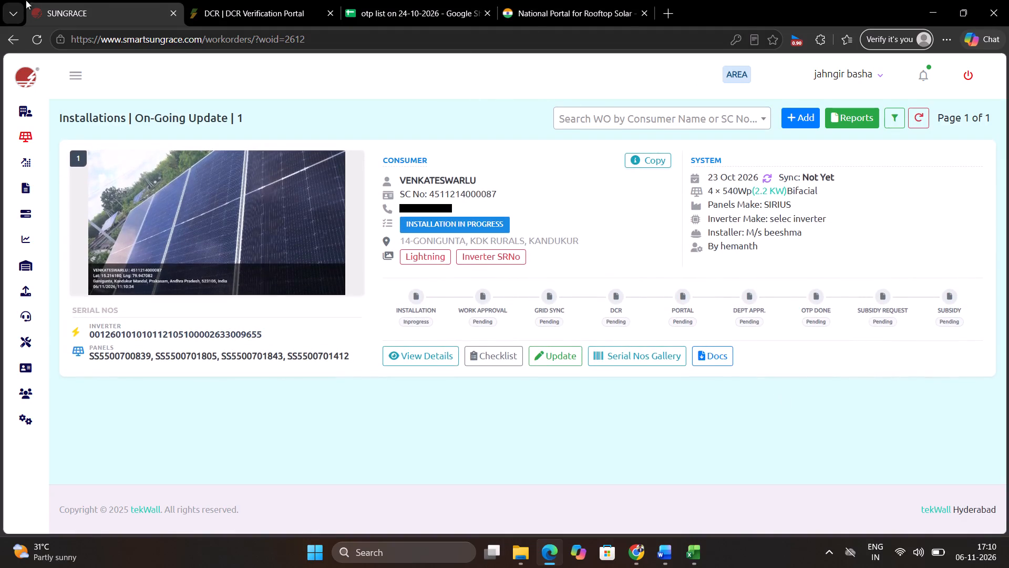
# Replace the DCR form's Consumer Application Number with the ULA number copied from the S.No 133 installation in SUNGRACE.
pyautogui.keyDown('ctrl'); pyautogui.click(652, 164); pyautogui.keyUp('ctrl')
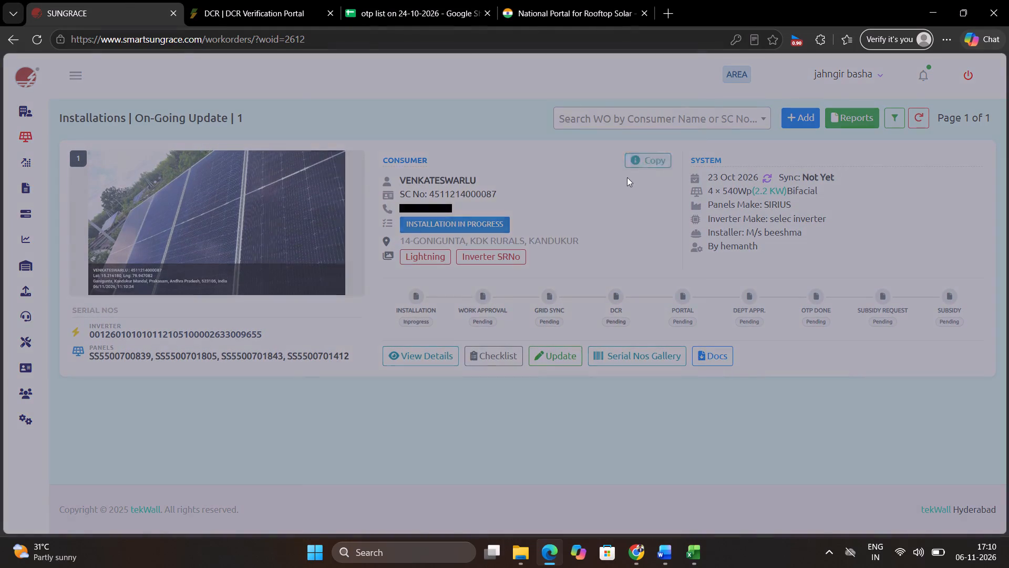
pyautogui.keyDown('ctrl'); pyautogui.click(632, 215); pyautogui.keyUp('ctrl')
pyautogui.keyDown('ctrl'); pyautogui.click(632, 138); pyautogui.keyUp('ctrl')
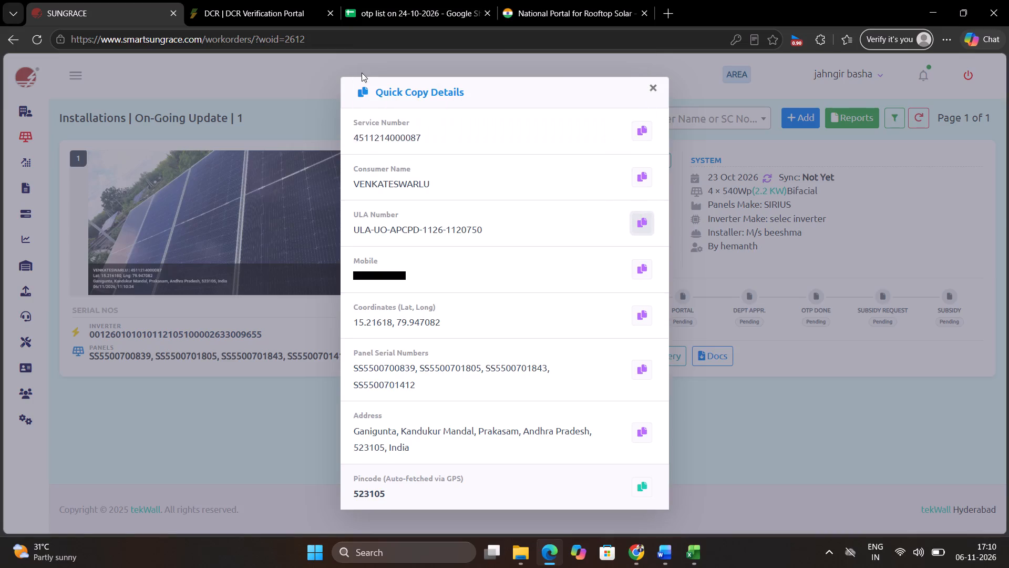
pyautogui.keyDown('ctrl'); pyautogui.click(295, 21); pyautogui.keyUp('ctrl')
pyautogui.keyDown('ctrl'); pyautogui.scroll(5, 592, 205); pyautogui.keyUp('ctrl')
pyautogui.keyDown('ctrl'); pyautogui.moveTo(536, 248); pyautogui.dragTo(430, 248); pyautogui.keyUp('ctrl')
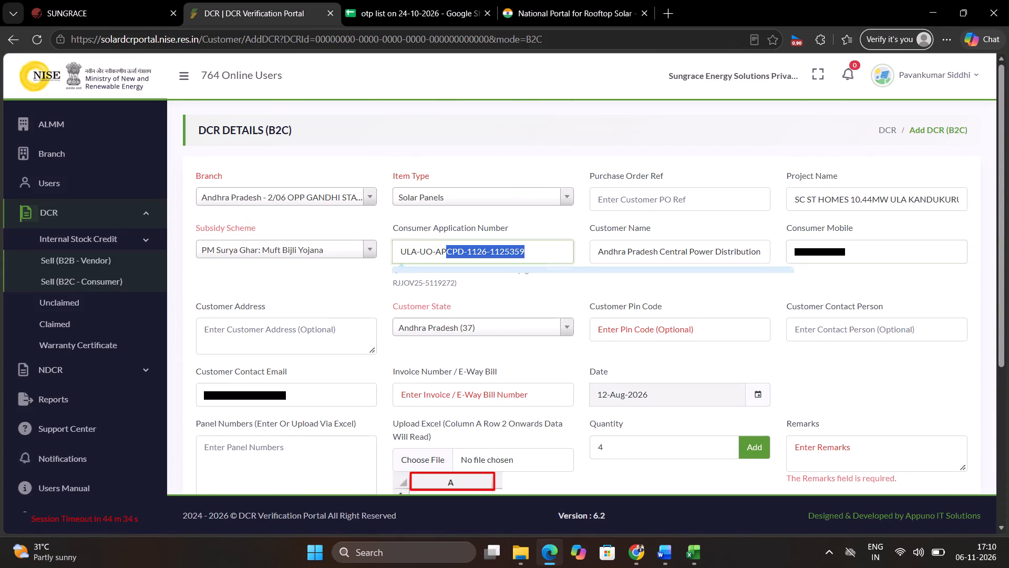
pyautogui.keyDown('ctrl'); pyautogui.moveTo(430, 248); pyautogui.dragTo(367, 257); pyautogui.keyUp('ctrl')
pyautogui.hotkey('ctrl', 'v')
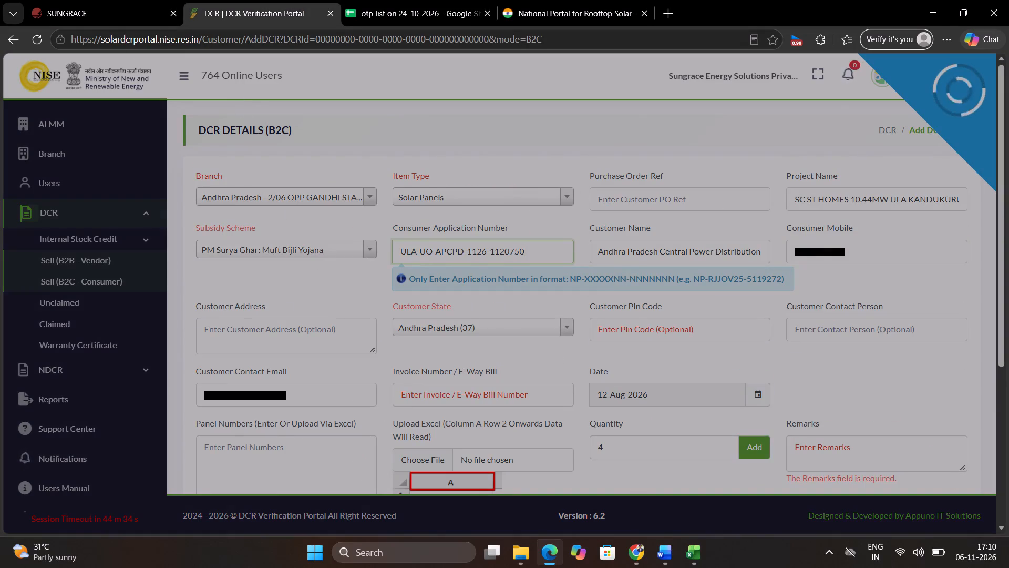
# Copy the installation's four panel serial numbers from SUNGRACE into the DCR form's Panel Numbers.
pyautogui.click(143, 15)
pyautogui.click(646, 369)
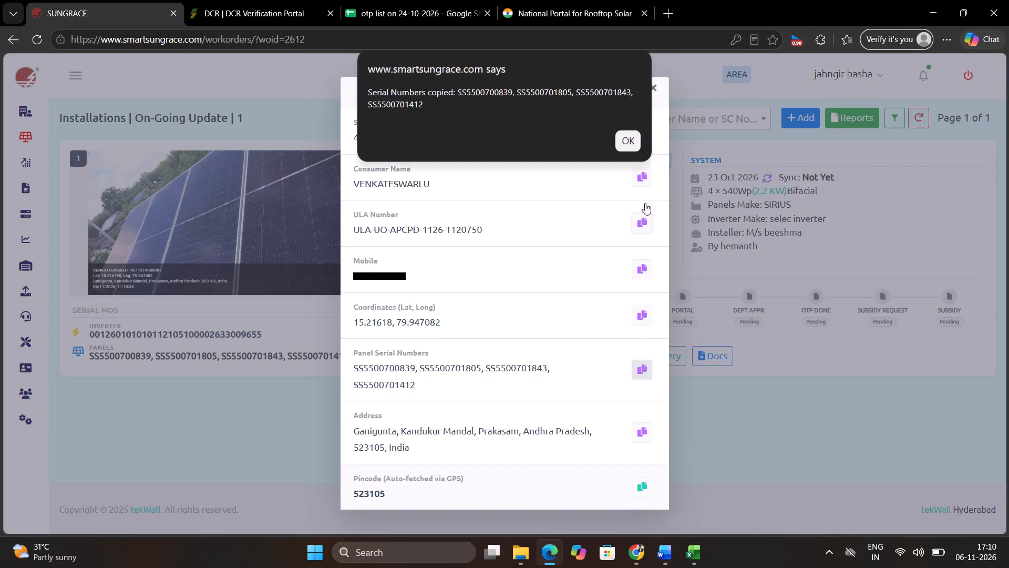
pyautogui.click(633, 145)
pyautogui.click(263, 12)
pyautogui.scroll(-3, 304, 339)
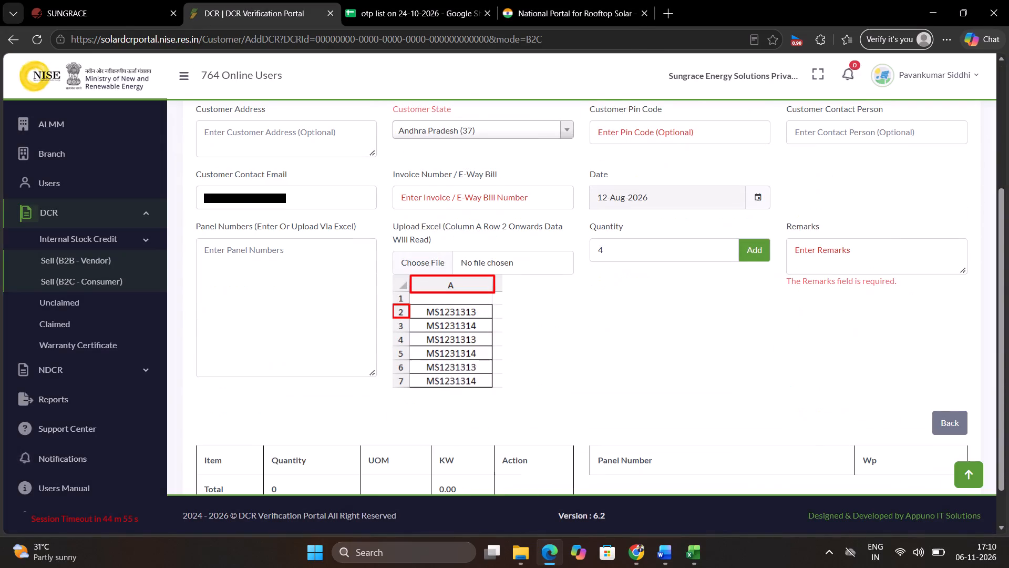
pyautogui.click(265, 309)
pyautogui.hotkey('ctrl', 'v')
pyautogui.click(266, 253)
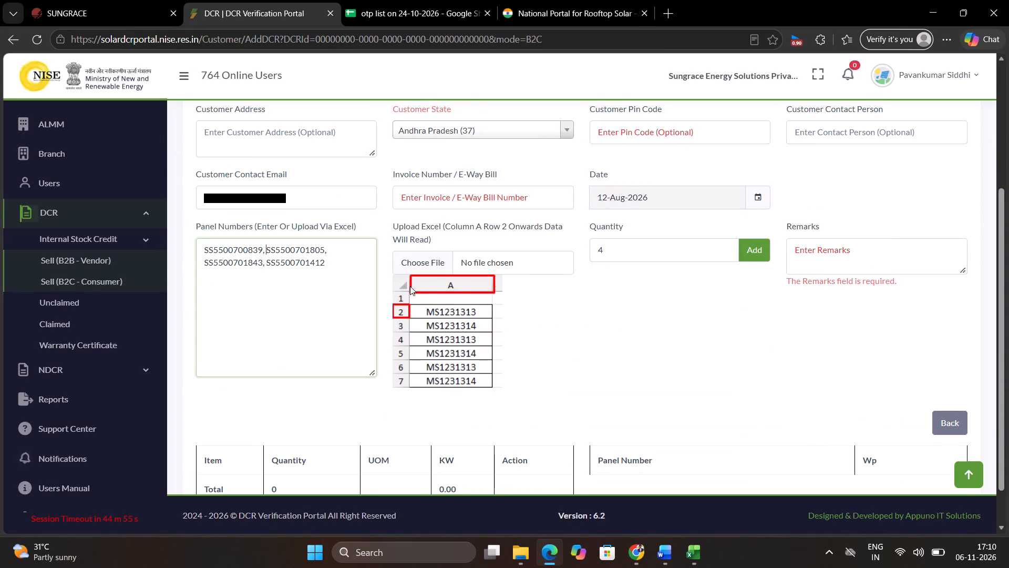
pyautogui.press('Left')
pyautogui.press('BackSpace')
pyautogui.press('Return')
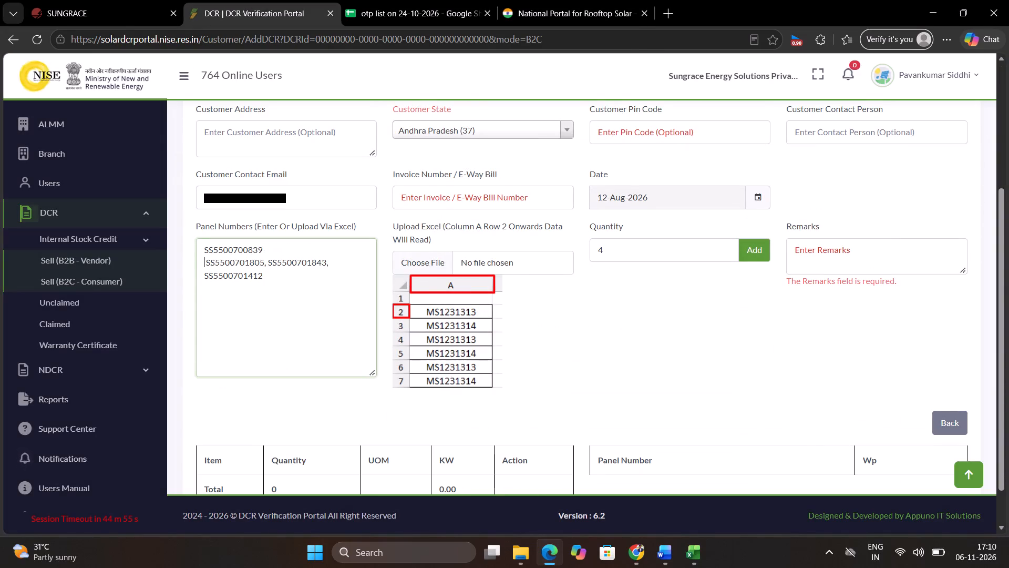
pyautogui.press('Right')
pyautogui.press('Right')
pyautogui.press('Right')
pyautogui.press('Right')
pyautogui.press('Right')
pyautogui.press('Right')
pyautogui.press('Right')
pyautogui.press('Right')
pyautogui.press('Right')
pyautogui.press('Right')
pyautogui.press('Right')
pyautogui.press('Right')
pyautogui.press('Right')
pyautogui.click(455, 279)
pyautogui.press('Right')
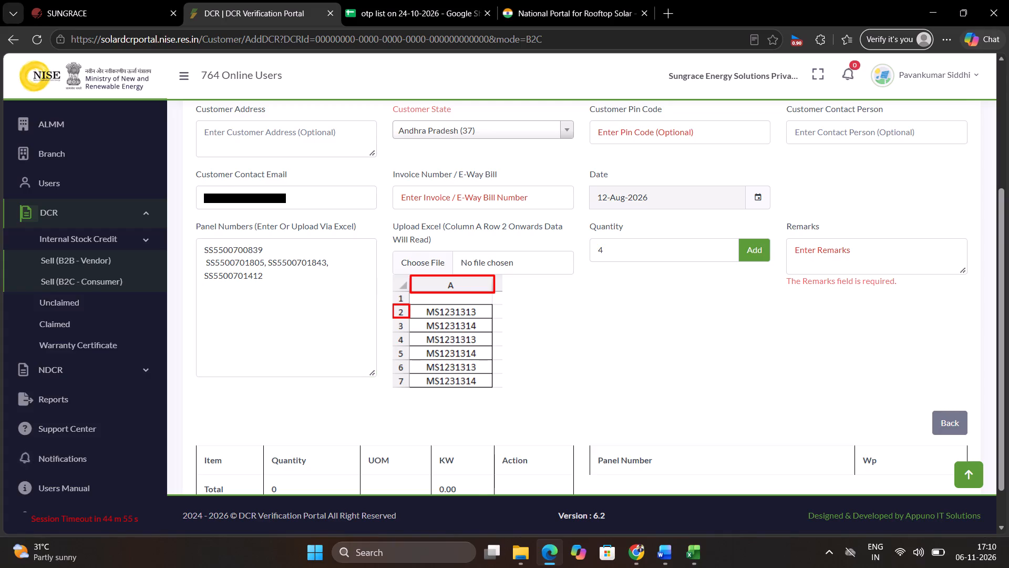
pyautogui.moveTo(300, 293); pyautogui.dragTo(275, 278)
pyautogui.click(267, 268)
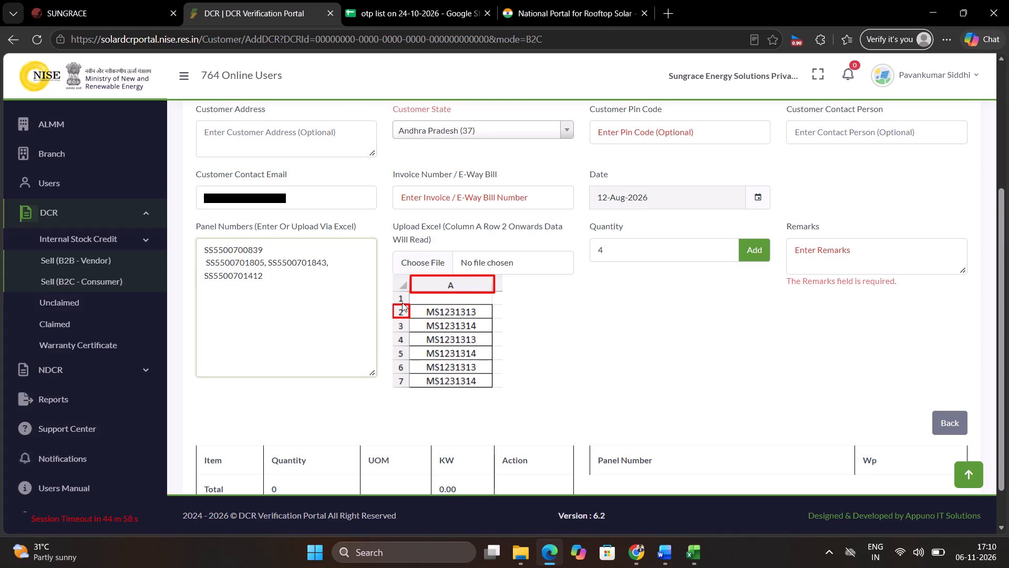
pyautogui.press('BackSpace')
pyautogui.press('Return')
pyautogui.click(266, 282)
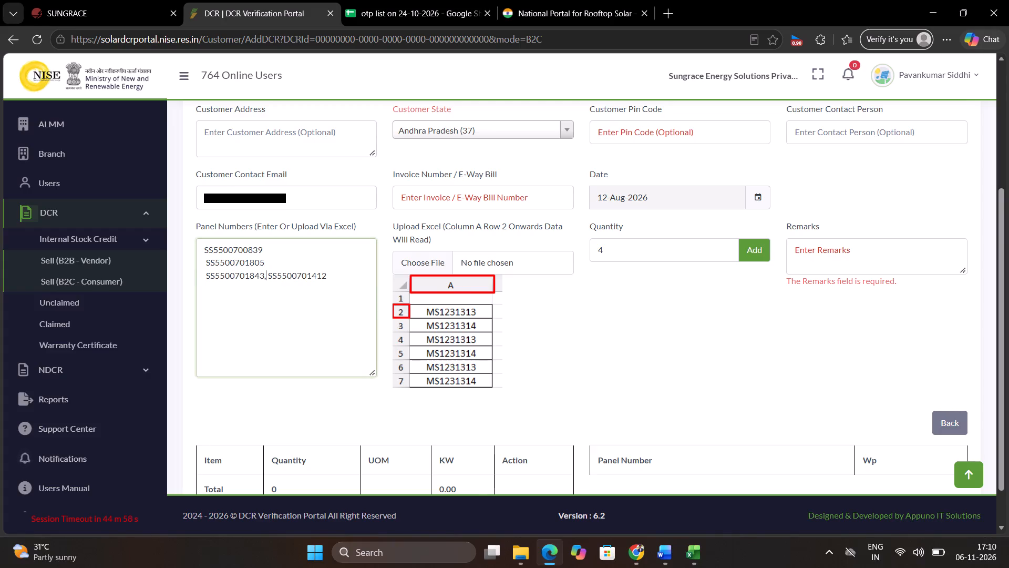
pyautogui.press('BackSpace')
pyautogui.press('Return')
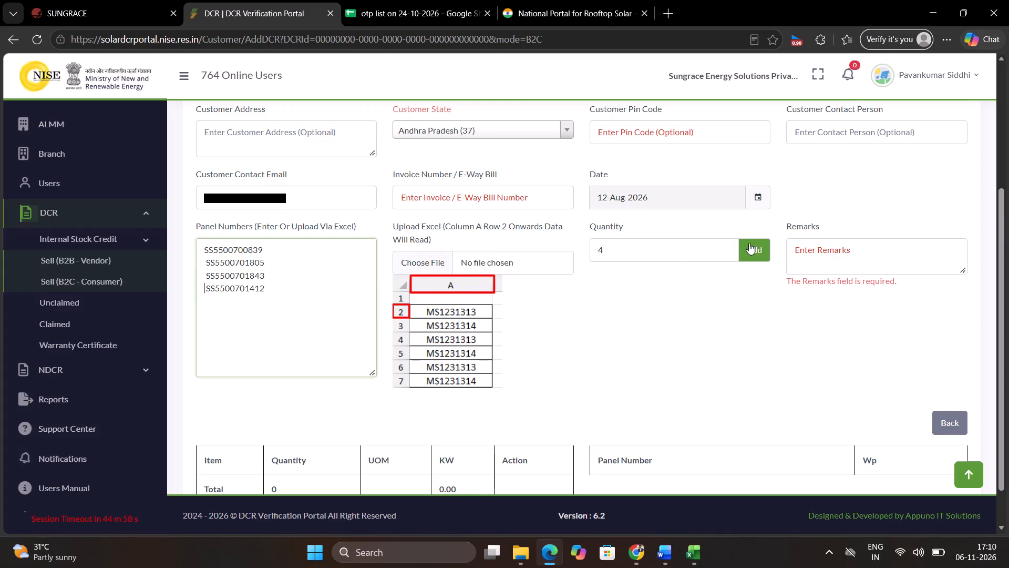
# Try to add the four entered panel numbers to the DCR.
pyautogui.click(749, 243)
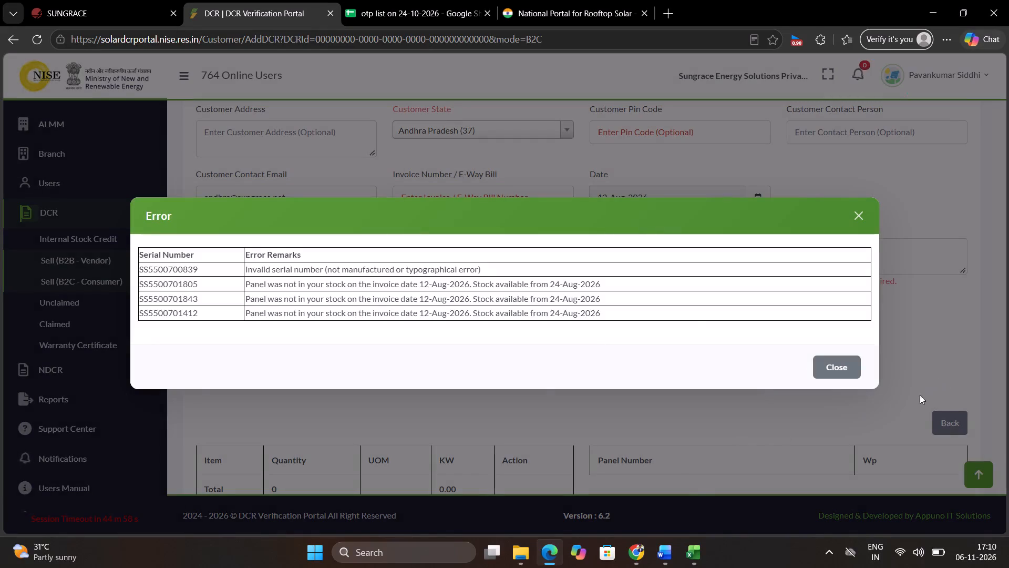
pyautogui.click(840, 372)
# Fill the Service Number cell of S.No 133 with red in the Installations workbook.
pyautogui.click(680, 490)
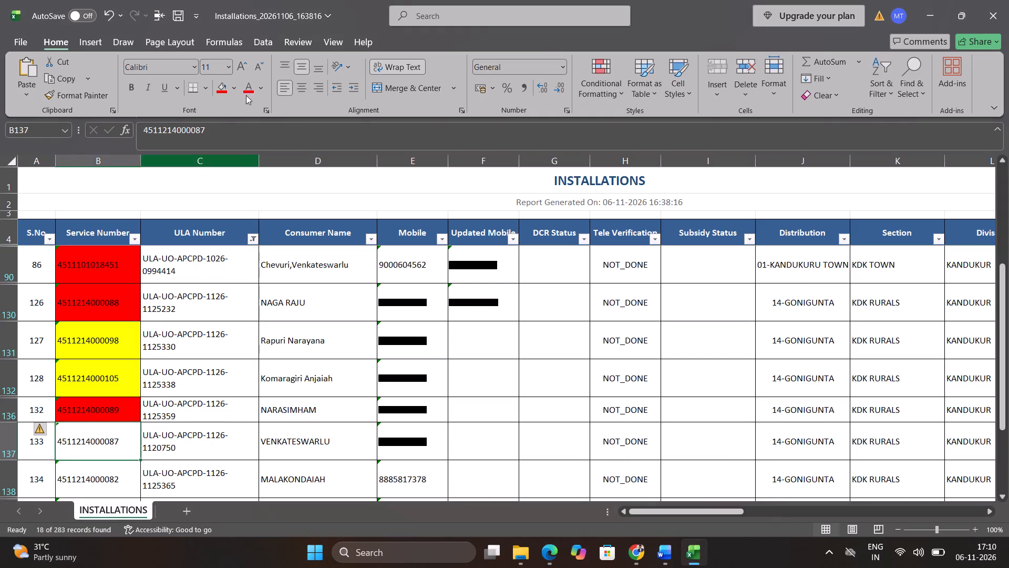
pyautogui.click(219, 87)
# Copy the service number of S.No 134 from the Installations workbook and open that installation in SUNGRACE.
pyautogui.scroll(-4, 220, 198)
pyautogui.scroll(1, 125, 284)
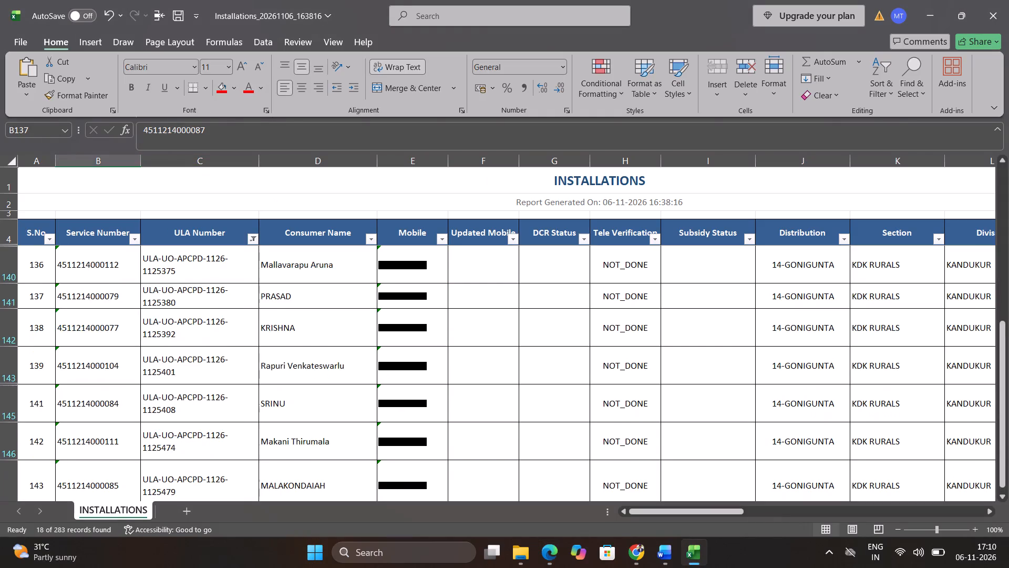
pyautogui.scroll(1, 131, 275)
pyautogui.click(102, 311)
pyautogui.hotkey('ctrl', 'c')
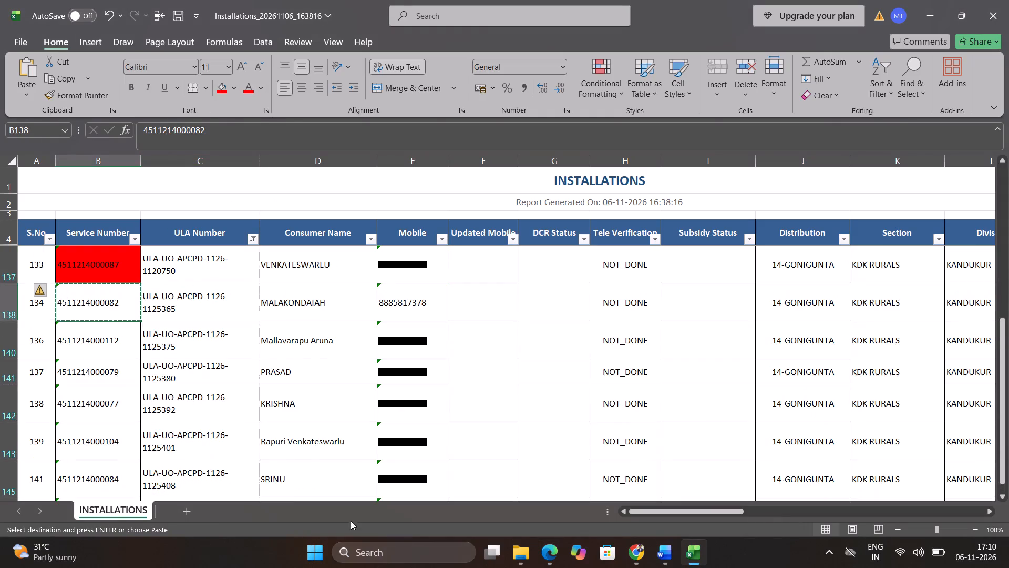
pyautogui.click(541, 544)
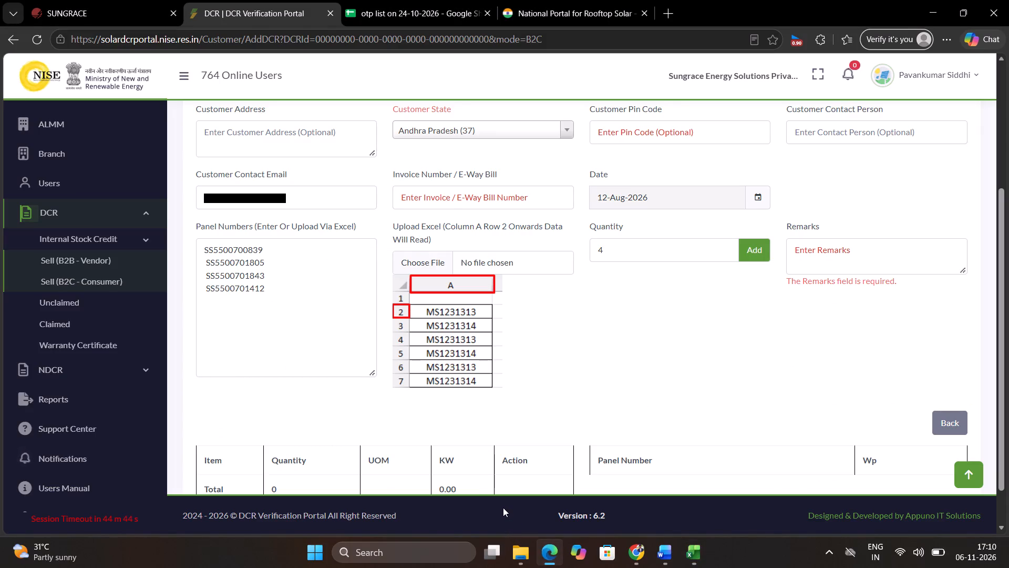
pyautogui.click(125, 0)
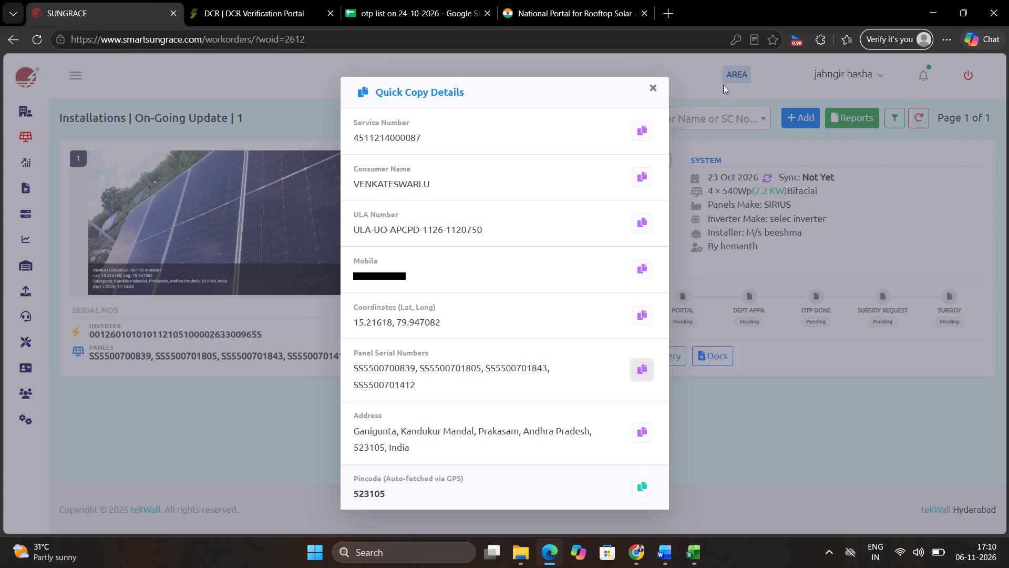
pyautogui.click(640, 88)
pyautogui.click(646, 119)
pyautogui.hotkey('ctrl', 'v')
pyautogui.keyDown('ctrl'); pyautogui.moveTo(645, 119); pyautogui.dragTo(674, 123); pyautogui.keyUp('ctrl')
pyautogui.click(668, 121)
pyautogui.hotkey('ctrl', 'v')
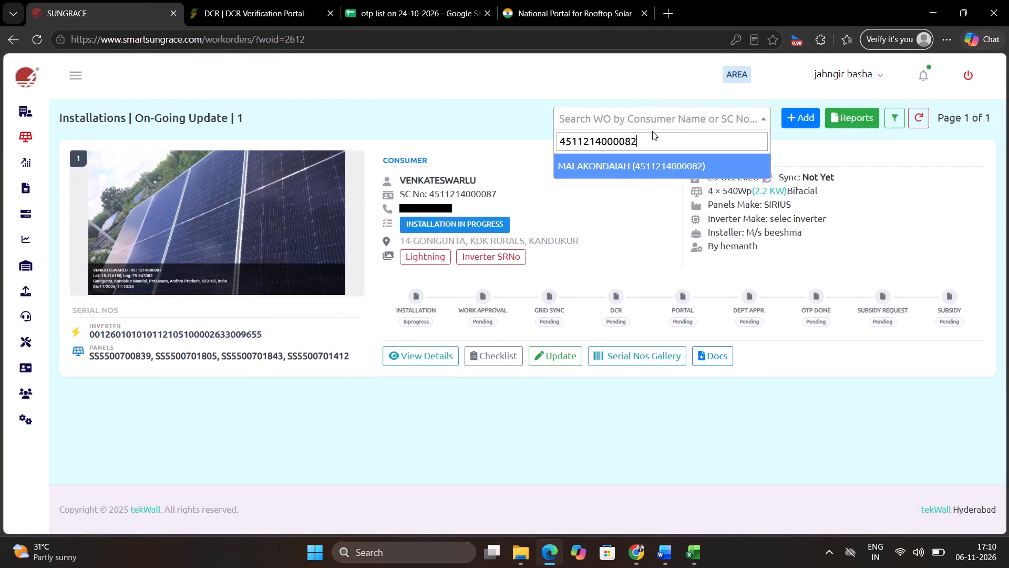
pyautogui.press('Return')
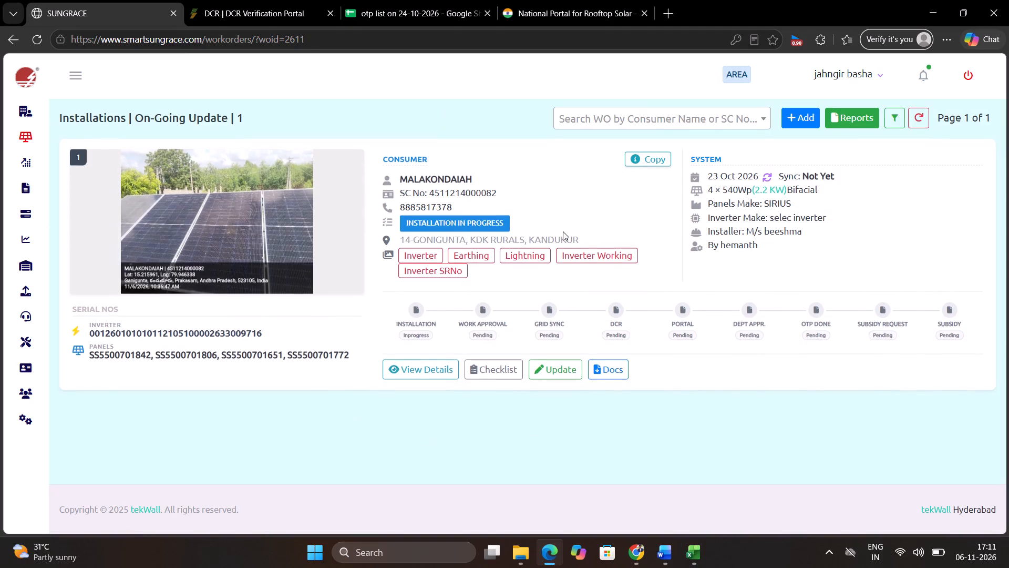
# Replace the DCR form's Consumer Application Number with the ULA number copied from the S.No 134 installation in SUNGRACE.
pyautogui.click(635, 169)
pyautogui.click(643, 160)
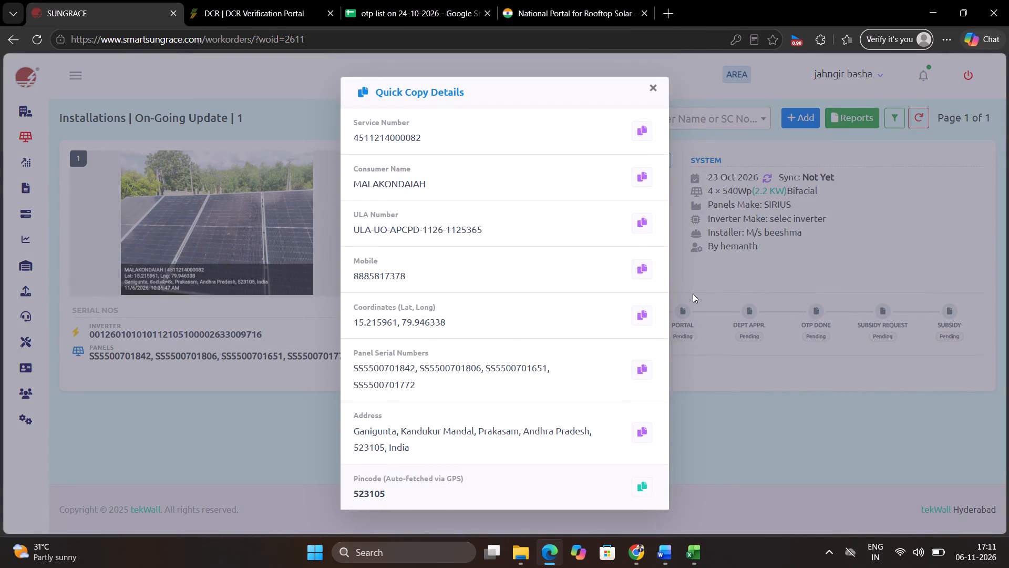
pyautogui.click(646, 229)
pyautogui.click(633, 132)
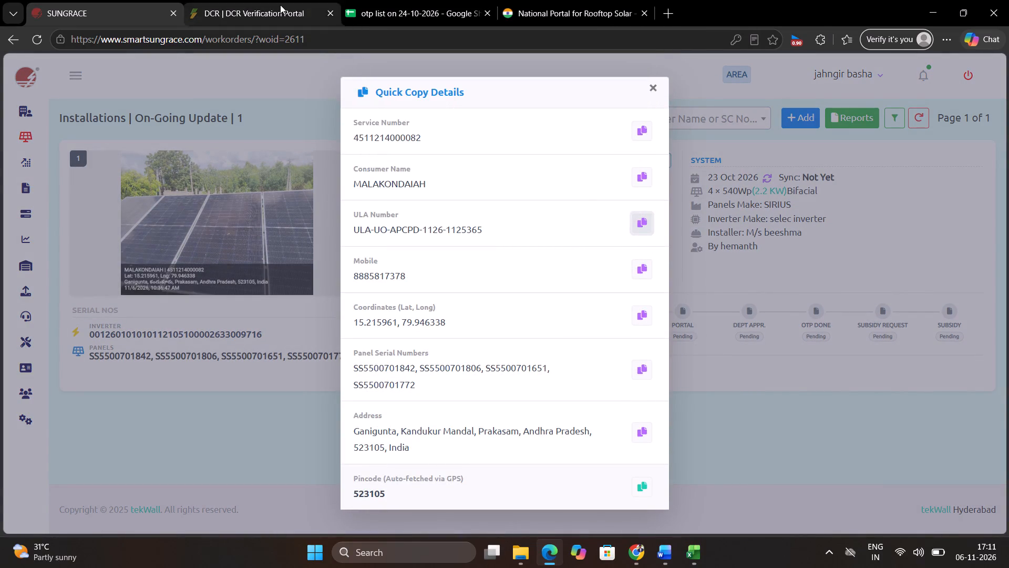
pyautogui.click(280, 5)
pyautogui.scroll(4, 524, 211)
pyautogui.moveTo(537, 256); pyautogui.dragTo(389, 262)
pyautogui.hotkey('ctrl', 'v')
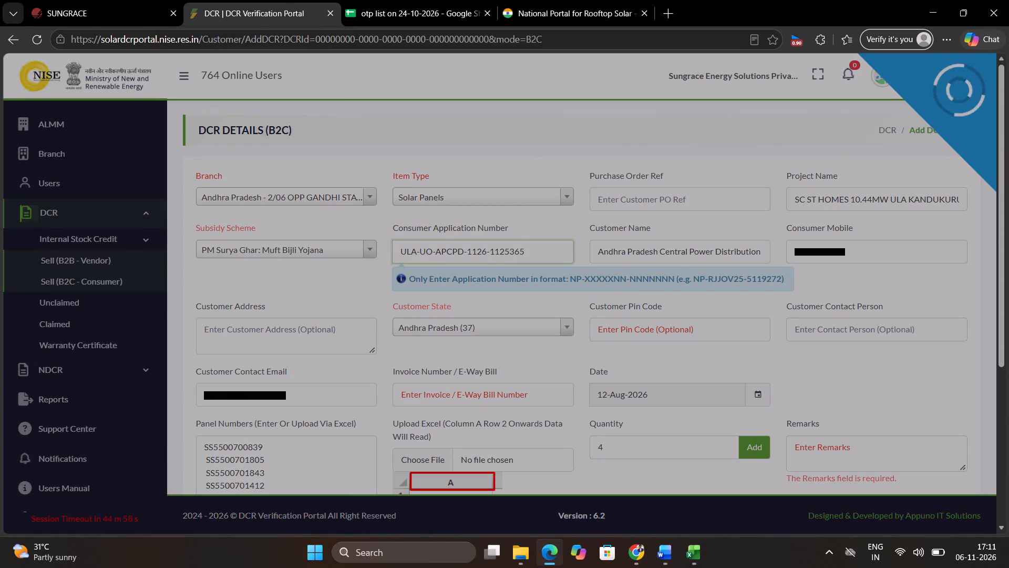
# Replace the DCR form's Panel Numbers with the four panel serial numbers copied from the S.No 134 installation in SUNGRACE.
pyautogui.click(88, 1)
pyautogui.click(636, 367)
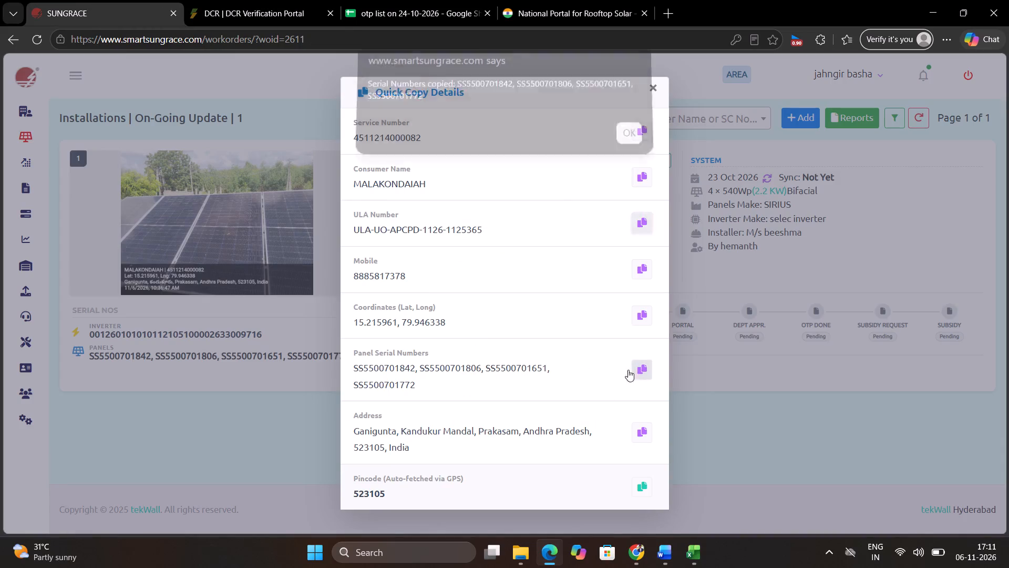
pyautogui.click(633, 147)
pyautogui.click(213, 0)
pyautogui.scroll(-3, 291, 160)
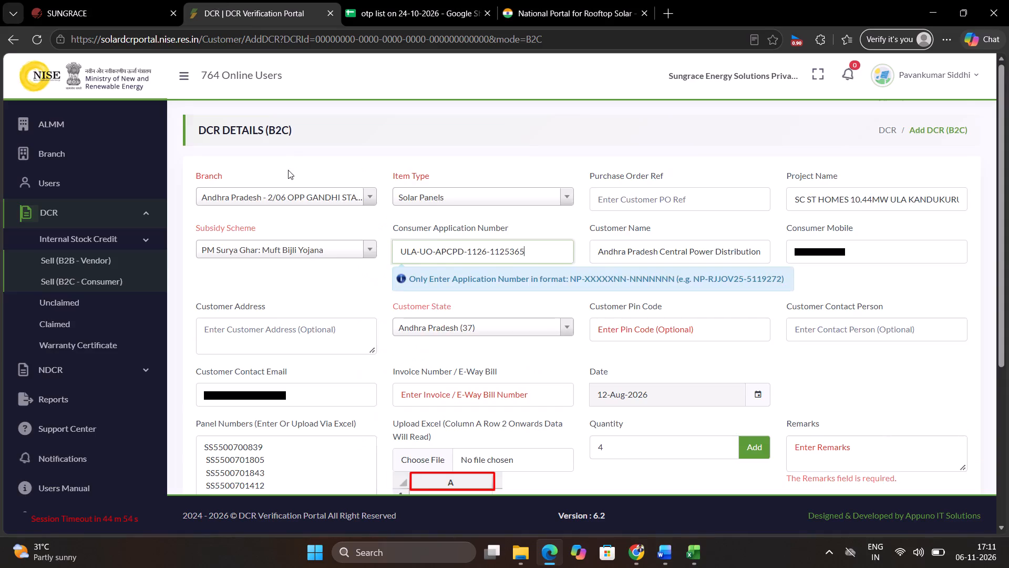
pyautogui.scroll(-1, 288, 170)
pyautogui.moveTo(286, 244); pyautogui.dragTo(182, 204)
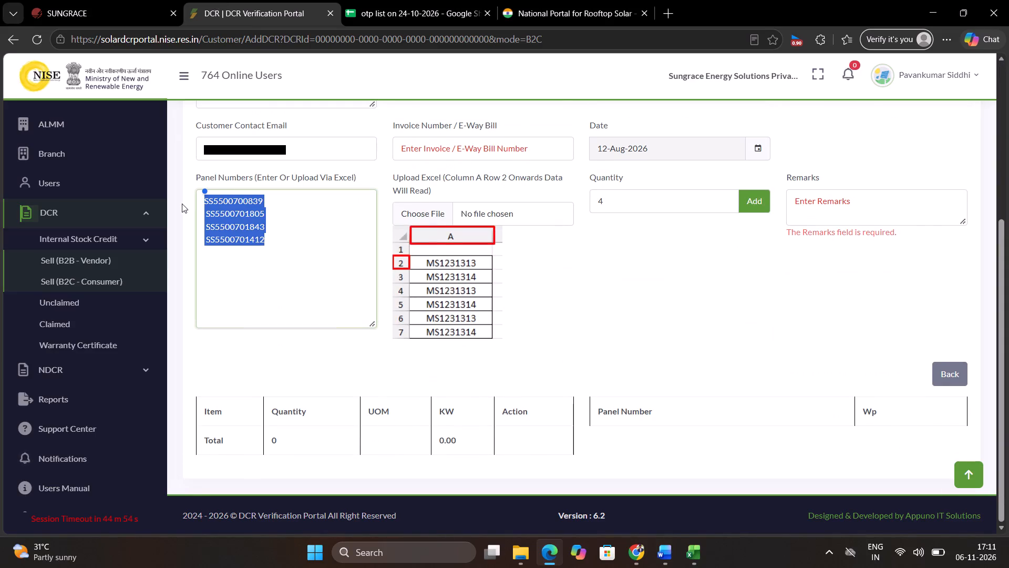
pyautogui.hotkey('ctrl', 'v')
# Remove the commas between the four panel serial numbers in Panel Numbers and put each serial on its own line.
pyautogui.click(260, 201)
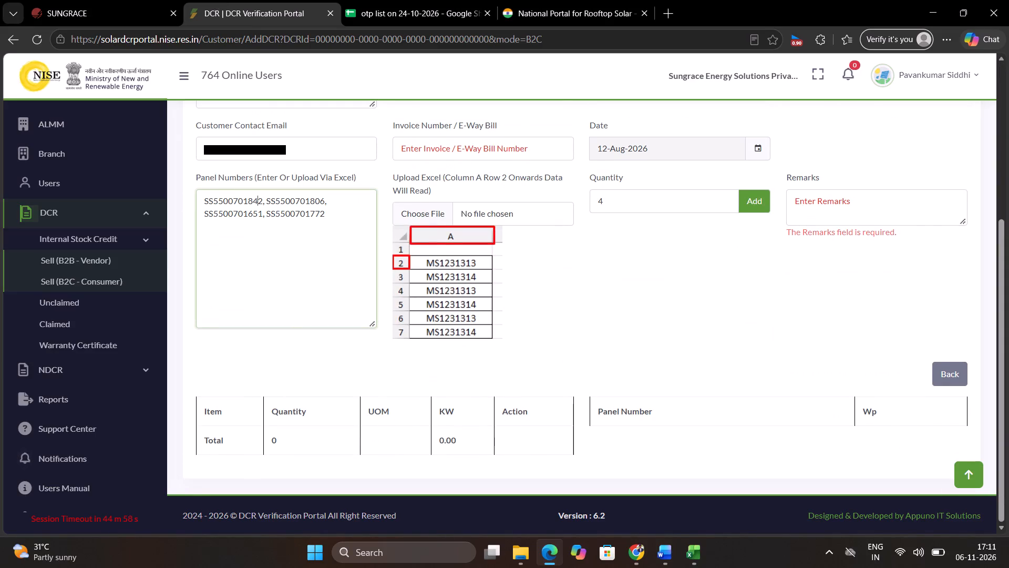
pyautogui.press('Right')
pyautogui.press('Right')
pyautogui.press('BackSpace')
pyautogui.press('Return')
pyautogui.press('Right')
pyautogui.press('Right')
pyautogui.press('Right')
pyautogui.press('Right')
pyautogui.press('Right')
pyautogui.press('Right')
pyautogui.press('Right')
pyautogui.press('Right')
pyautogui.press('Right')
pyautogui.press('Right')
pyautogui.press('Right')
pyautogui.press('Right')
pyautogui.press('Right')
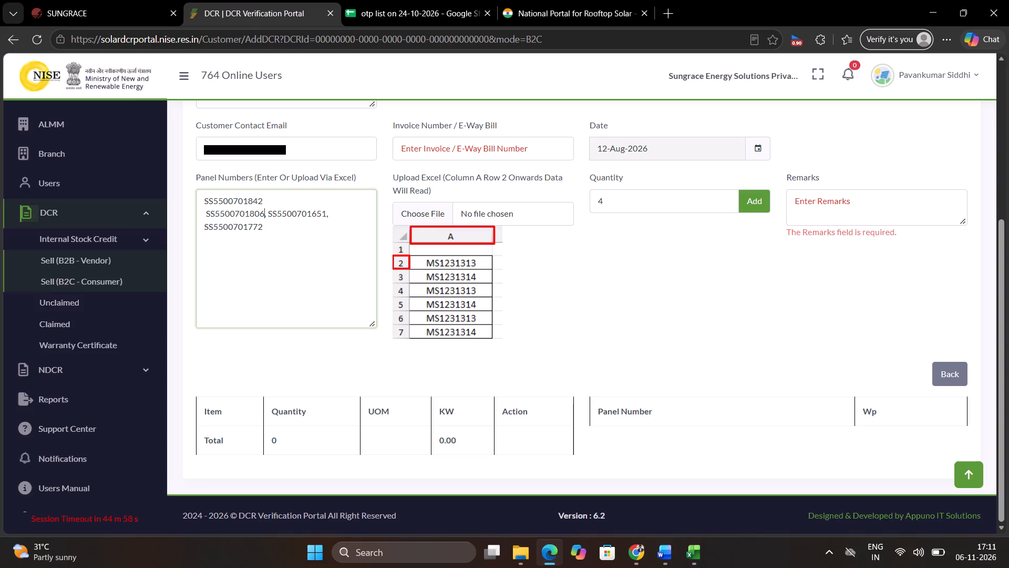
pyautogui.press('Right')
pyautogui.press('BackSpace')
pyautogui.press('Return')
pyautogui.press('Right')
pyautogui.press('Right')
pyautogui.press('Right')
pyautogui.press('Right')
pyautogui.press('Right')
pyautogui.press('Right')
pyautogui.press('Right')
pyautogui.press('Right')
pyautogui.press('Right')
pyautogui.press('Right')
pyautogui.press('Right')
pyautogui.press('Right')
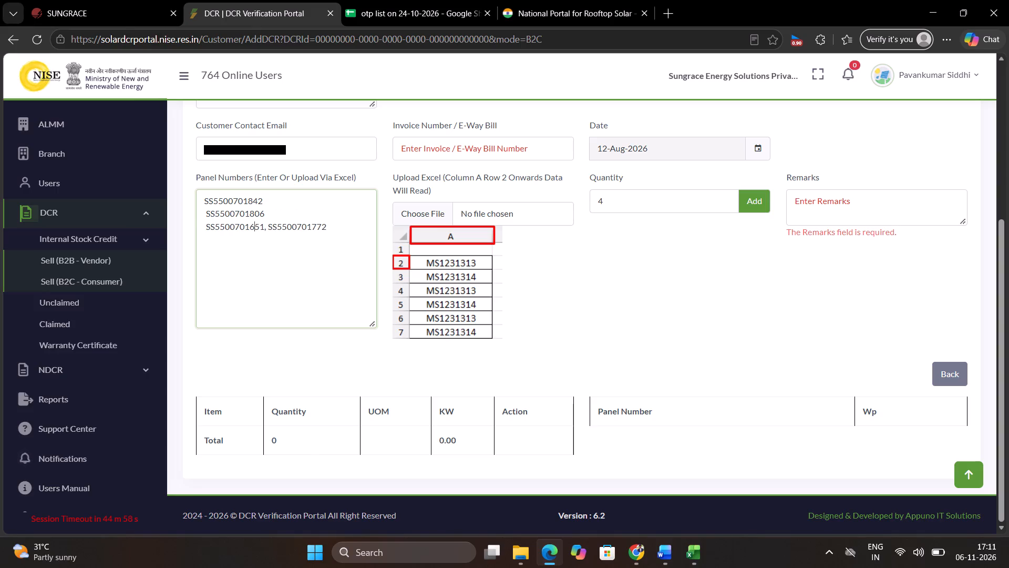
pyautogui.press('Right')
pyautogui.press('Right')
pyautogui.press('BackSpace')
pyautogui.press('Return')
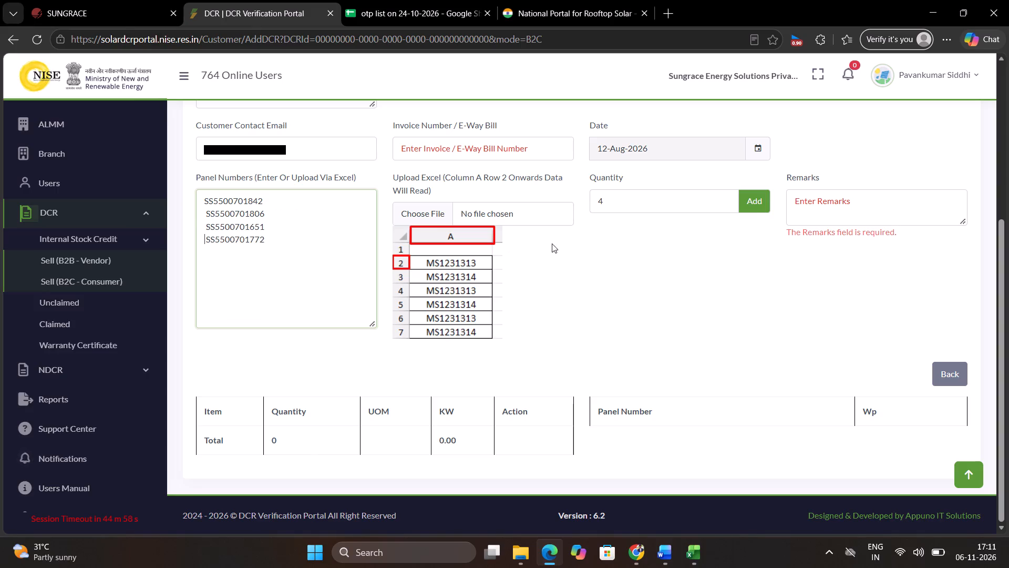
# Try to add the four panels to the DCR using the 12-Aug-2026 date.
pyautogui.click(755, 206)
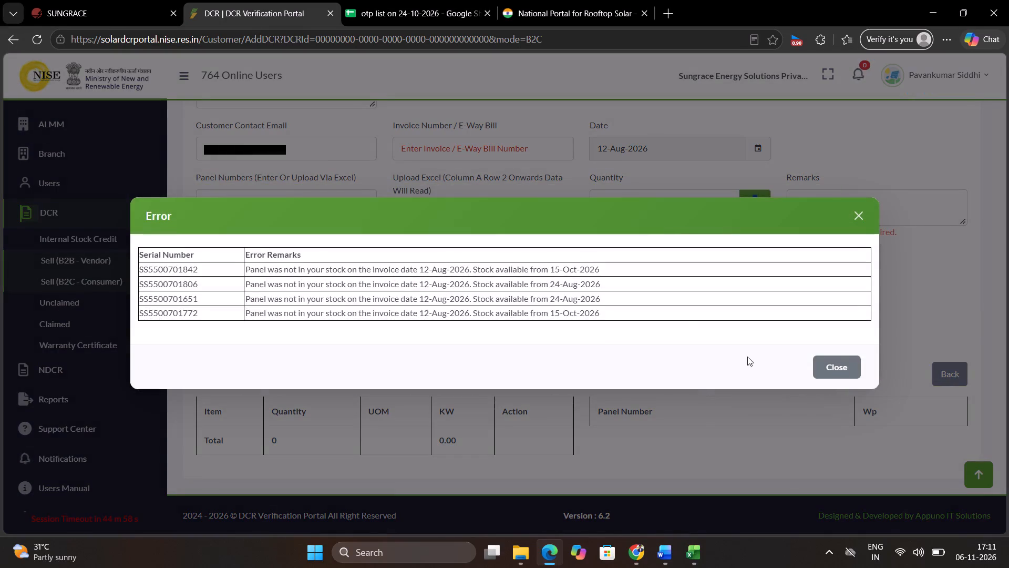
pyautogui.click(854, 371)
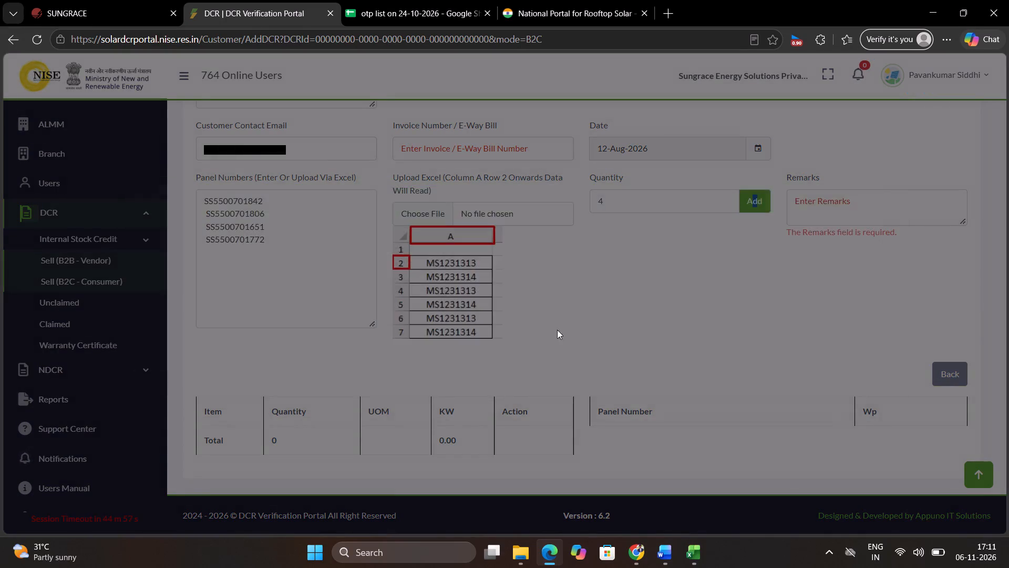
# Set the DCR date to 22-Oct-2026 and add the four panels.
pyautogui.click(691, 160)
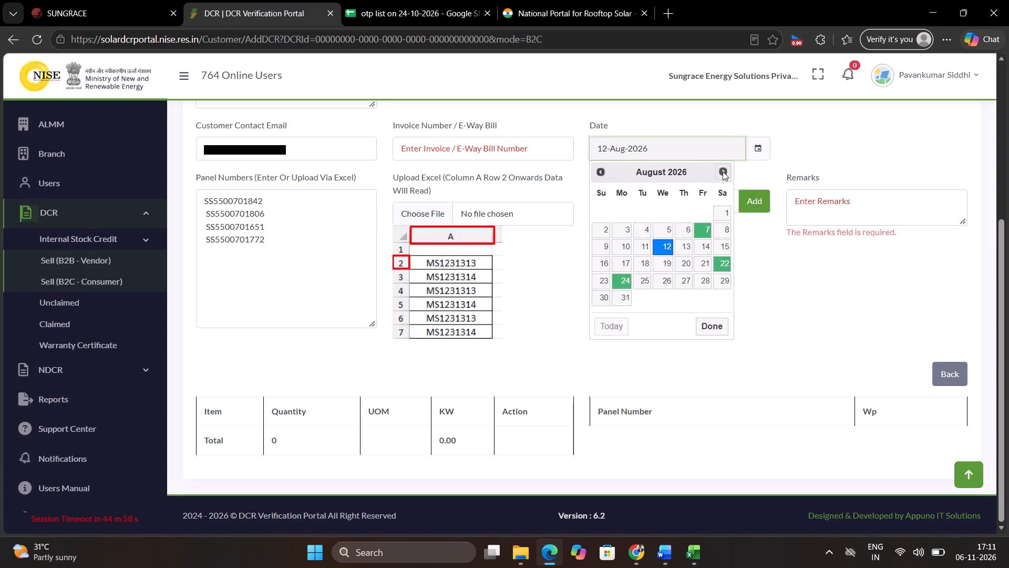
pyautogui.click(723, 171)
pyautogui.click(723, 171)
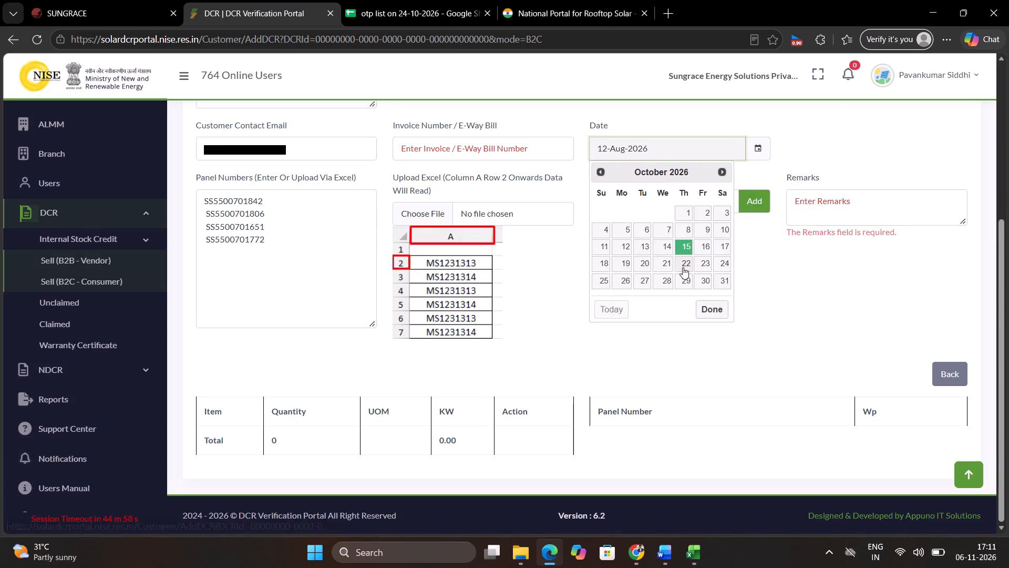
pyautogui.click(684, 263)
pyautogui.click(759, 202)
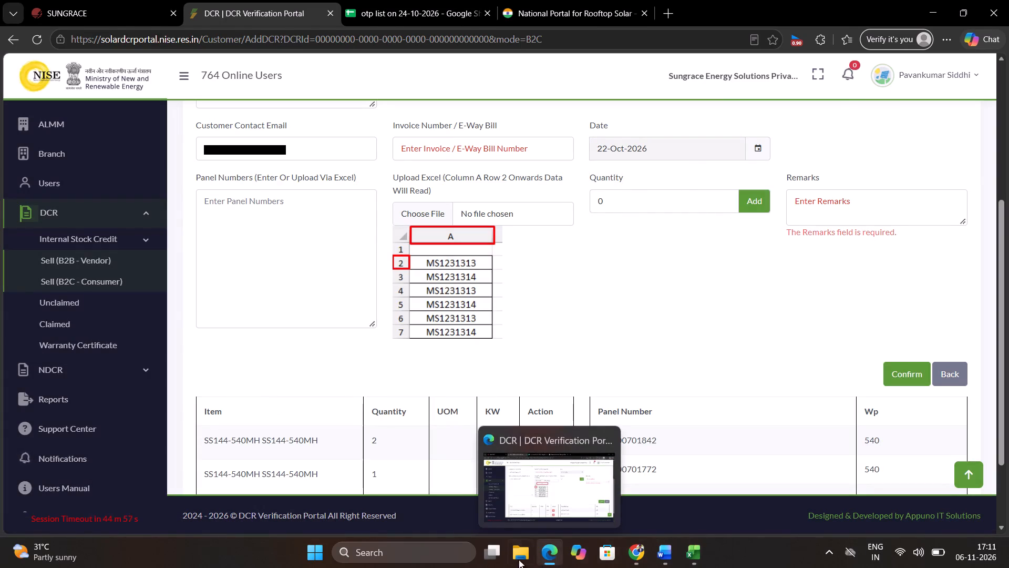
# Open folder 132_ in the DCR010 folder in File Explorer to check the last numbered certificate.
pyautogui.click(508, 558)
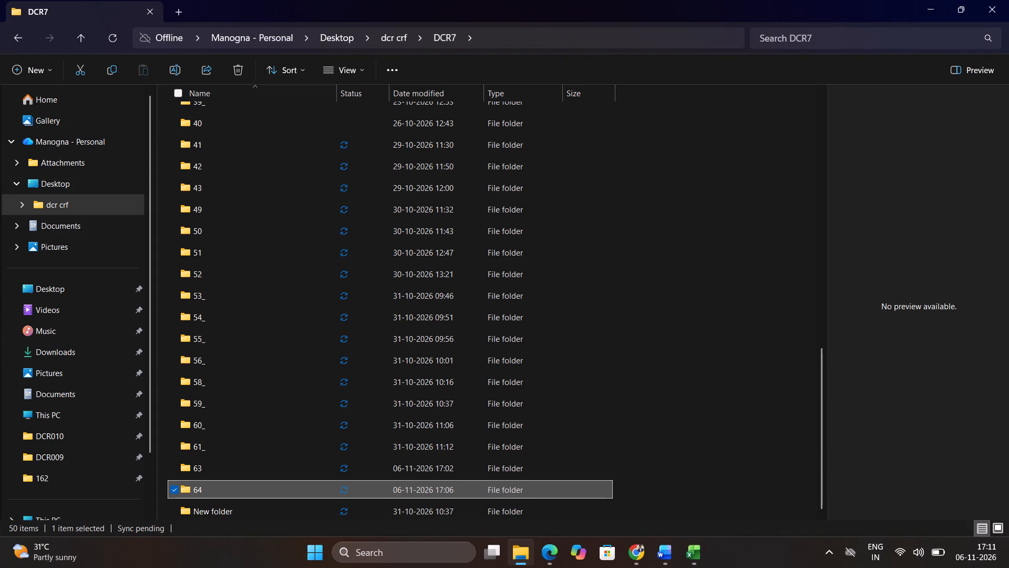
pyautogui.click(419, 37)
pyautogui.click(449, 230)
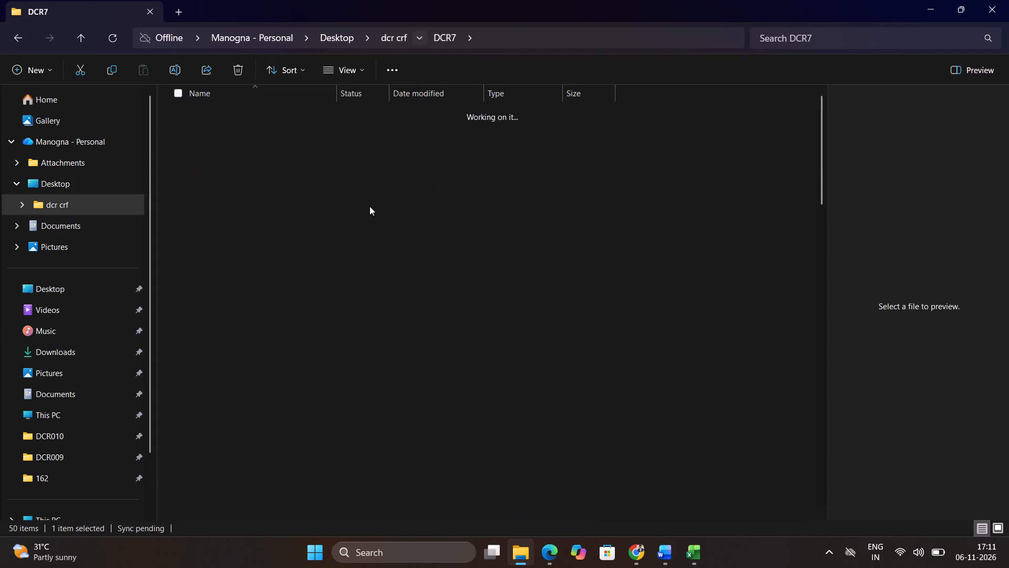
pyautogui.scroll(-4, 252, 201)
pyautogui.scroll(-20, 261, 234)
pyautogui.scroll(-6, 261, 234)
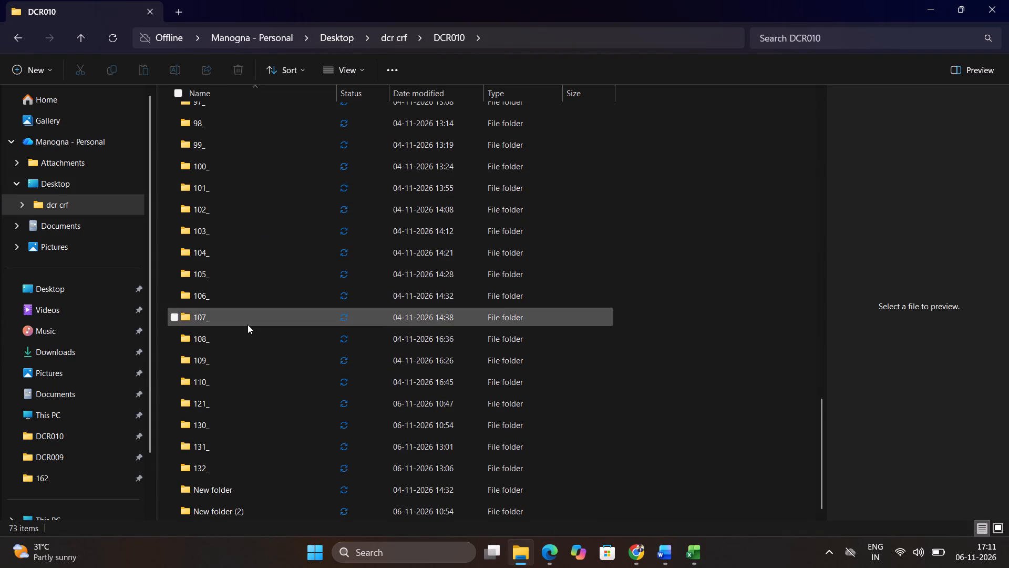
pyautogui.tripleClick(213, 471)
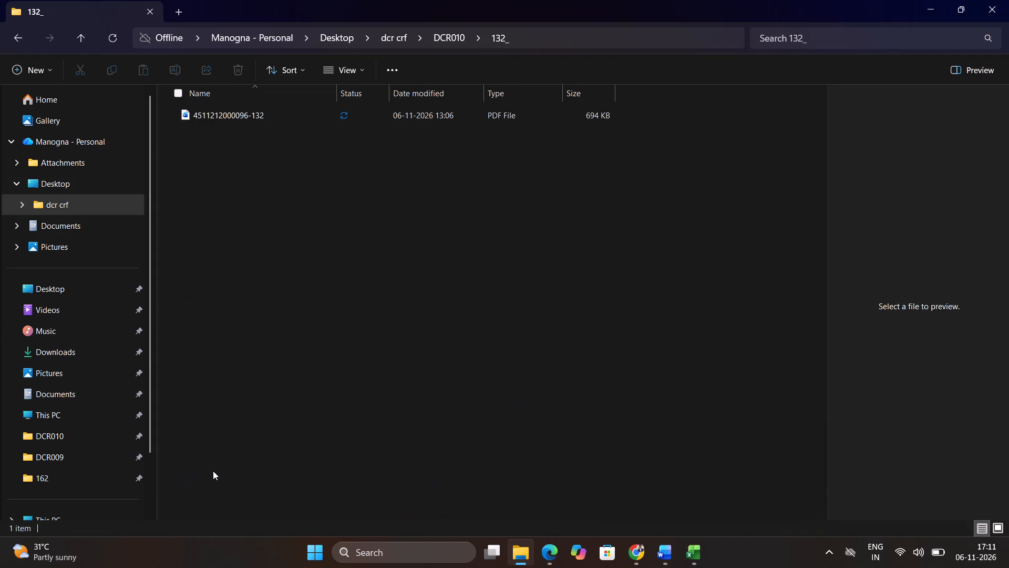
pyautogui.click(548, 559)
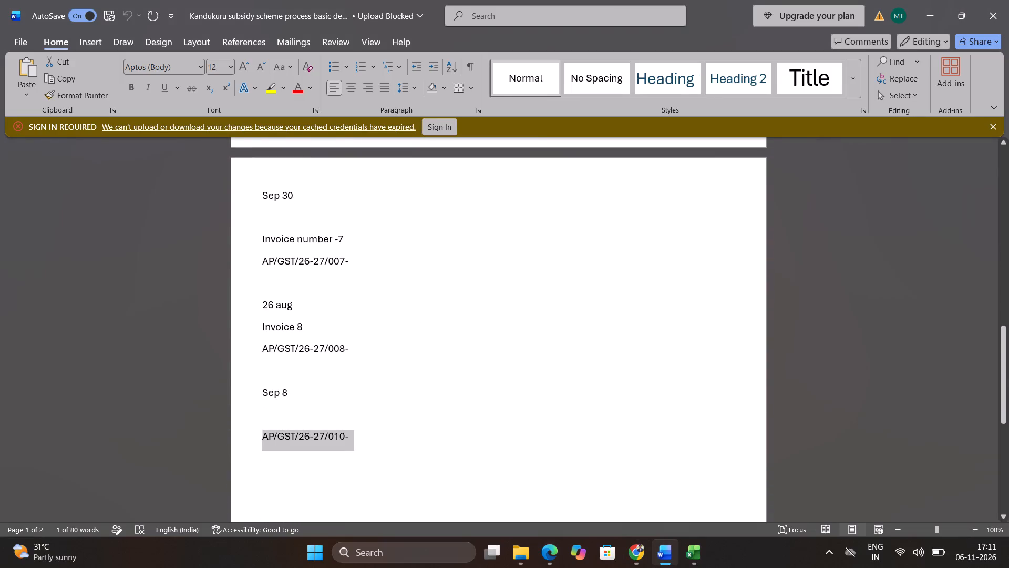
pyautogui.moveTo(243, 432); pyautogui.dragTo(232, 432)
pyautogui.hotkey('ctrl', 'c')
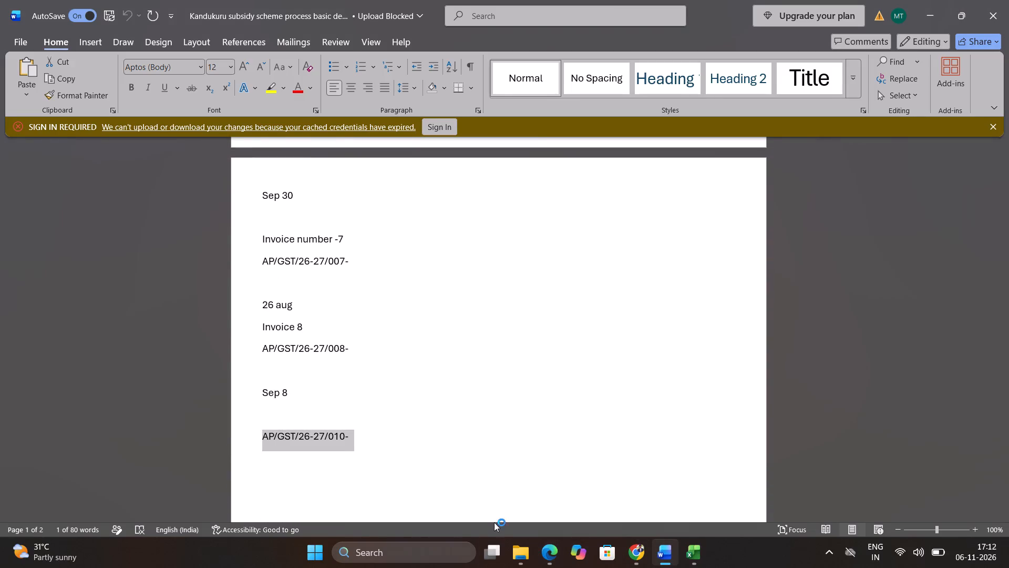
pyautogui.click(549, 559)
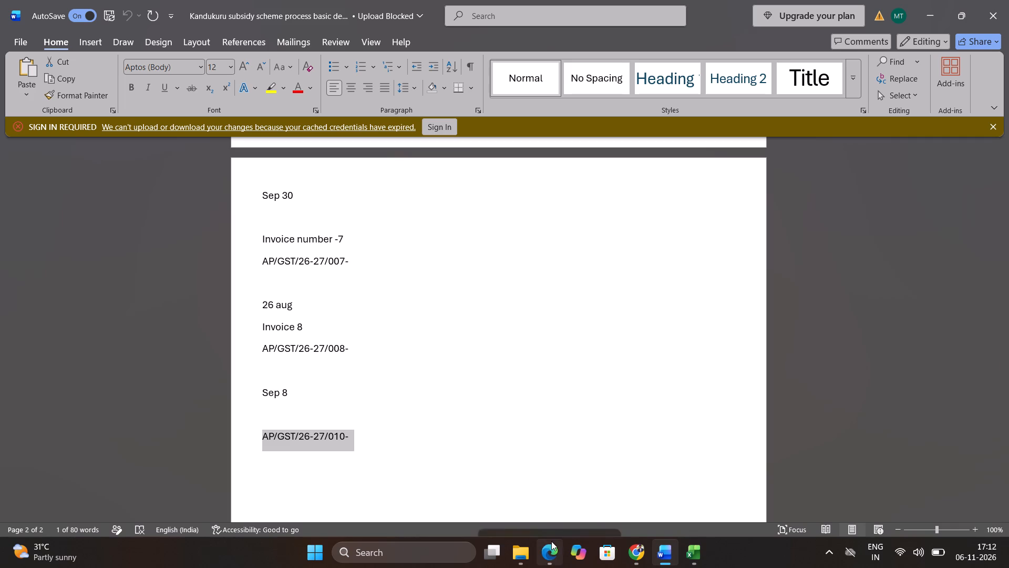
pyautogui.click(551, 542)
pyautogui.click(506, 145)
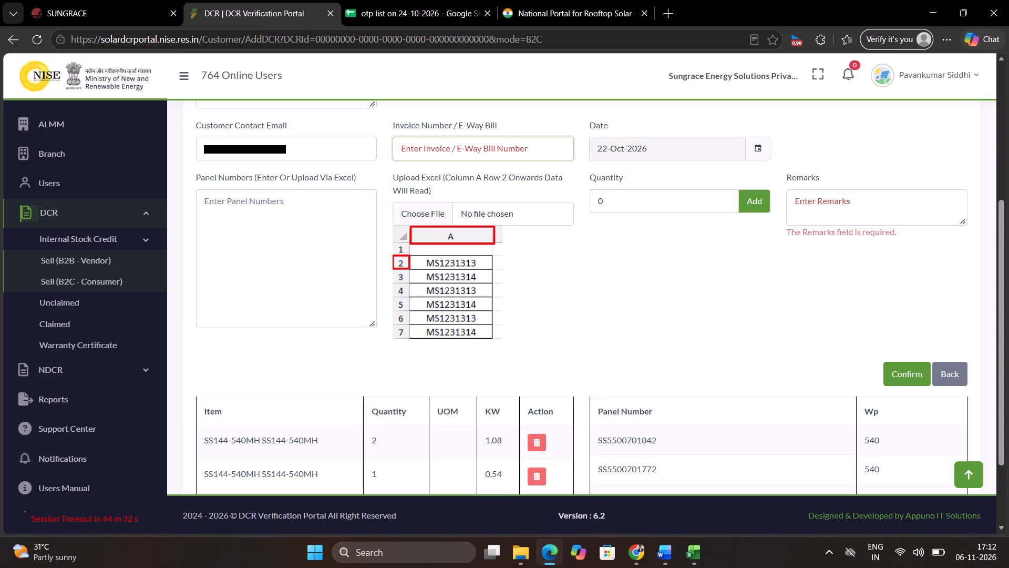
pyautogui.hotkey('ctrl', 'v')
pyautogui.keyDown('ctrl'); pyautogui.moveTo(501, 154); pyautogui.dragTo(515, 161); pyautogui.keyUp('ctrl')
pyautogui.write('13')
pyautogui.press('3')
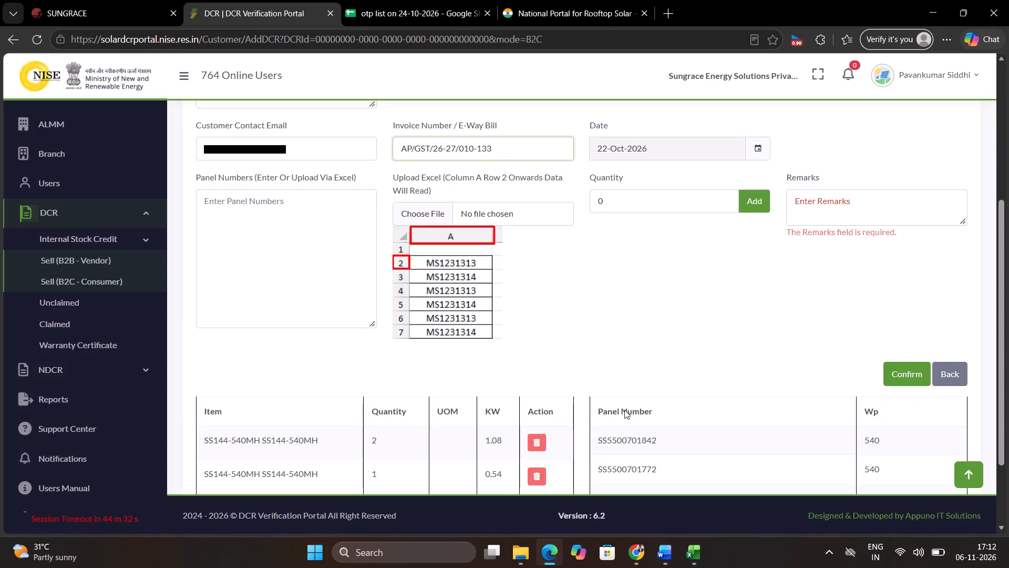
# Create a folder named 133 inside the DCR010 folder in File Explorer.
pyautogui.click(520, 559)
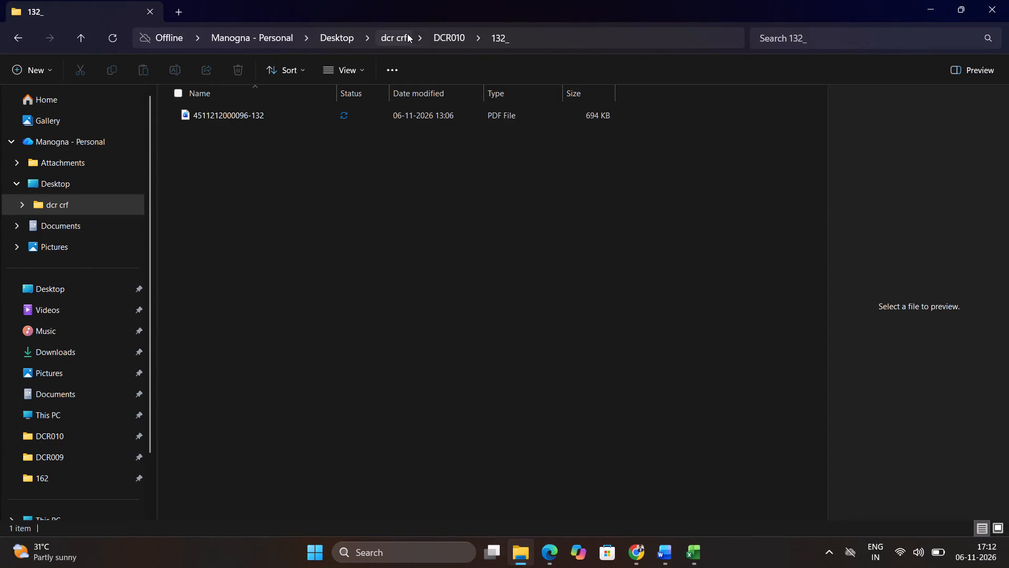
pyautogui.click(459, 35)
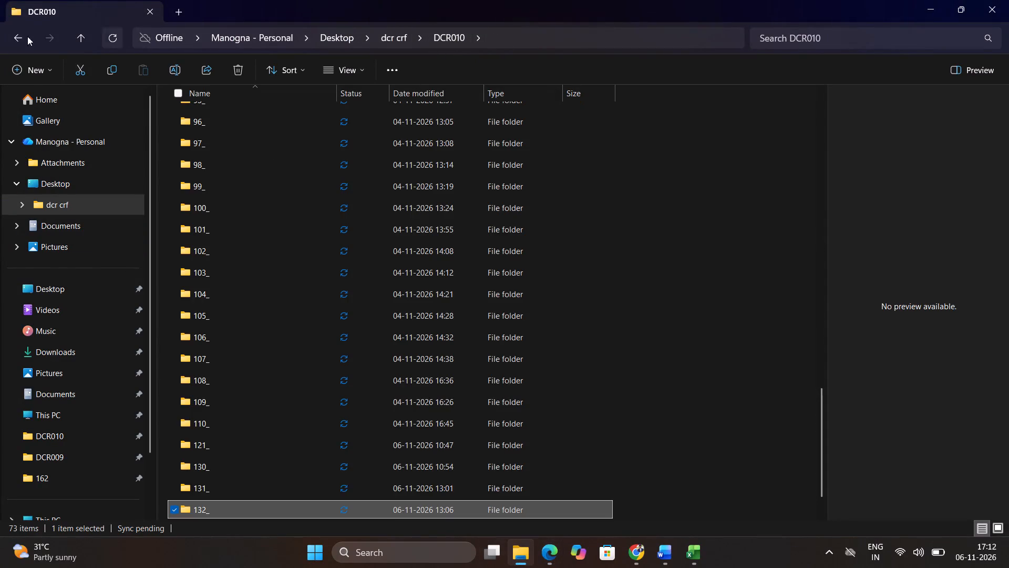
pyautogui.click(15, 72)
pyautogui.click(71, 97)
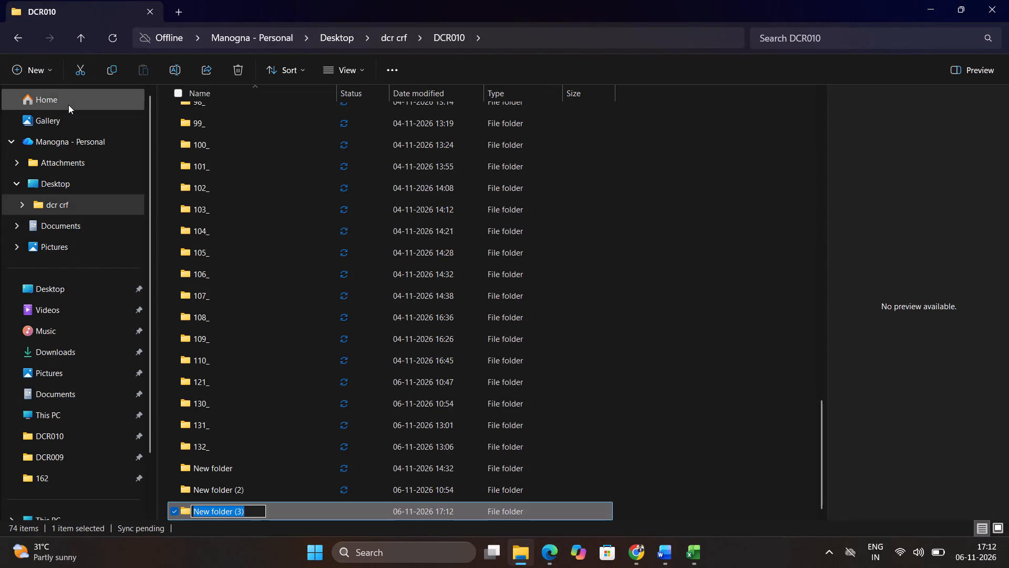
pyautogui.press('BackSpace')
pyautogui.write('13')
pyautogui.press('3')
pyautogui.press('Return')
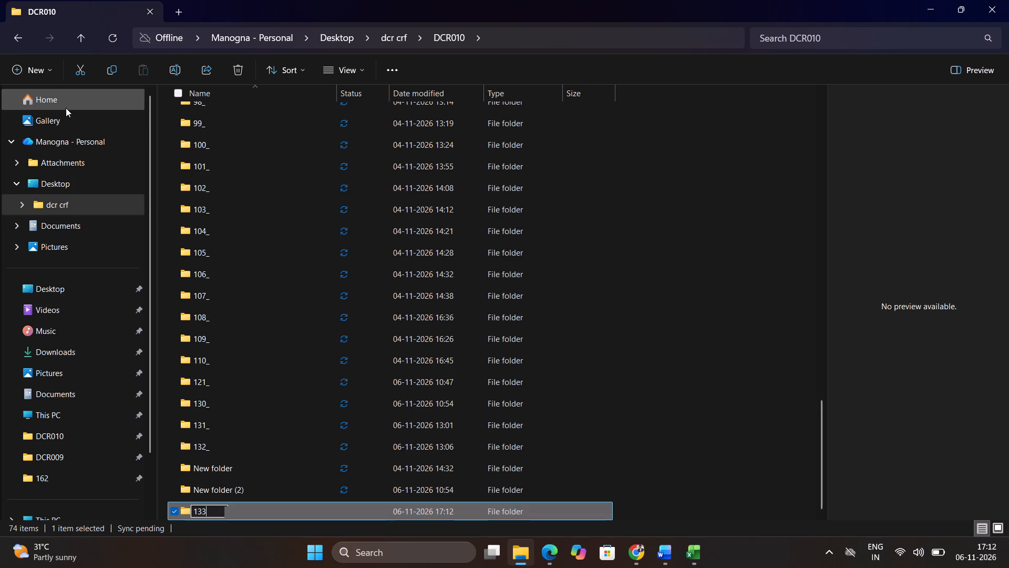
# Copy the S.No 134 installation's address from SUNGRACE into the DCR form's Remarks.
pyautogui.click(552, 553)
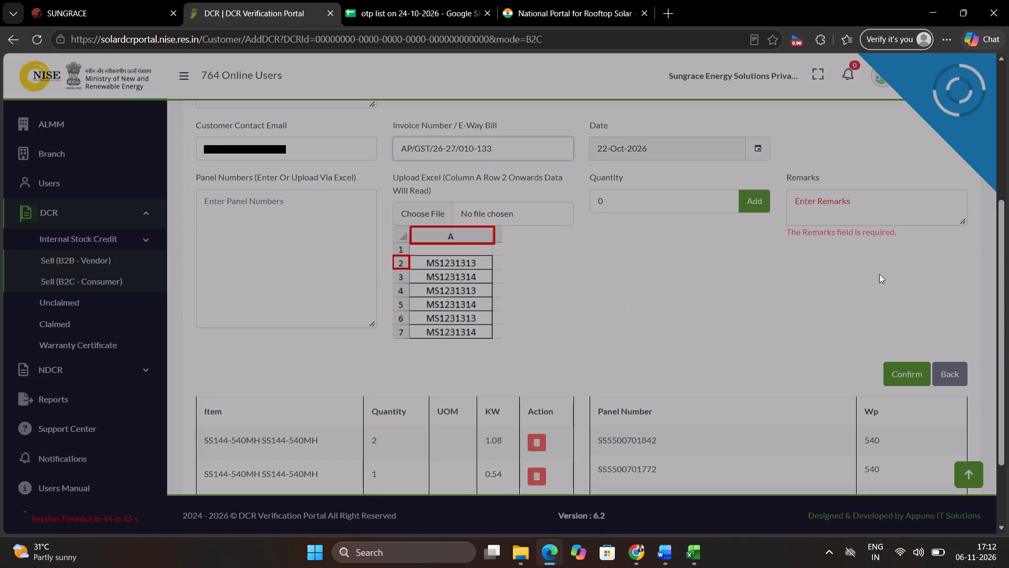
pyautogui.click(72, 5)
pyautogui.click(636, 425)
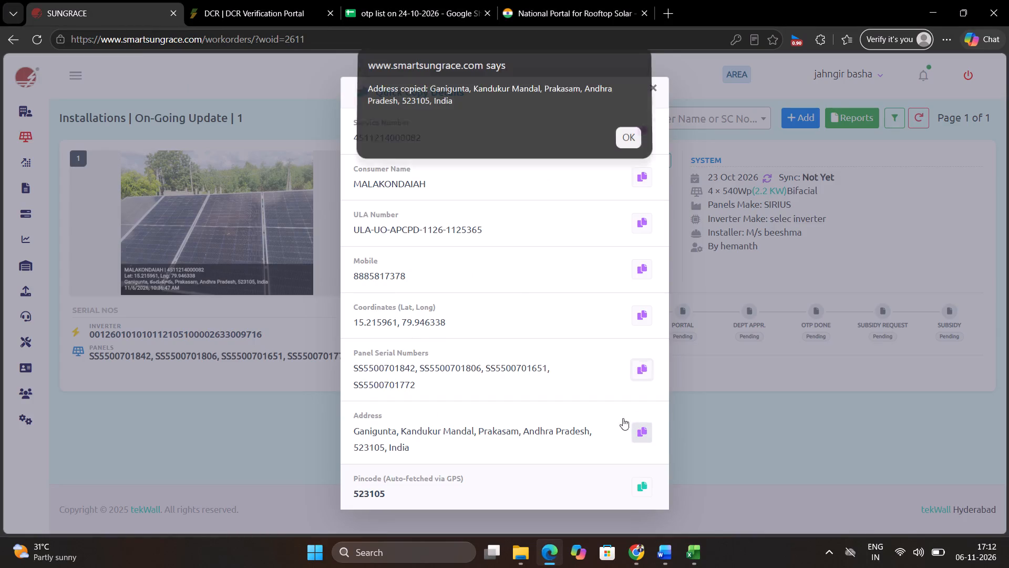
pyautogui.click(633, 152)
pyautogui.click(632, 138)
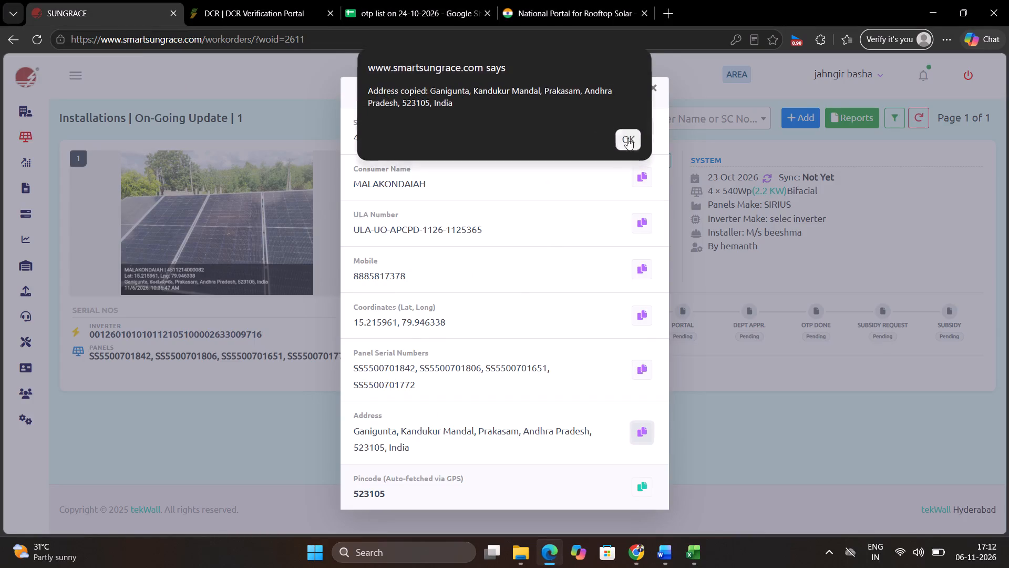
pyautogui.click(259, 0)
pyautogui.click(900, 207)
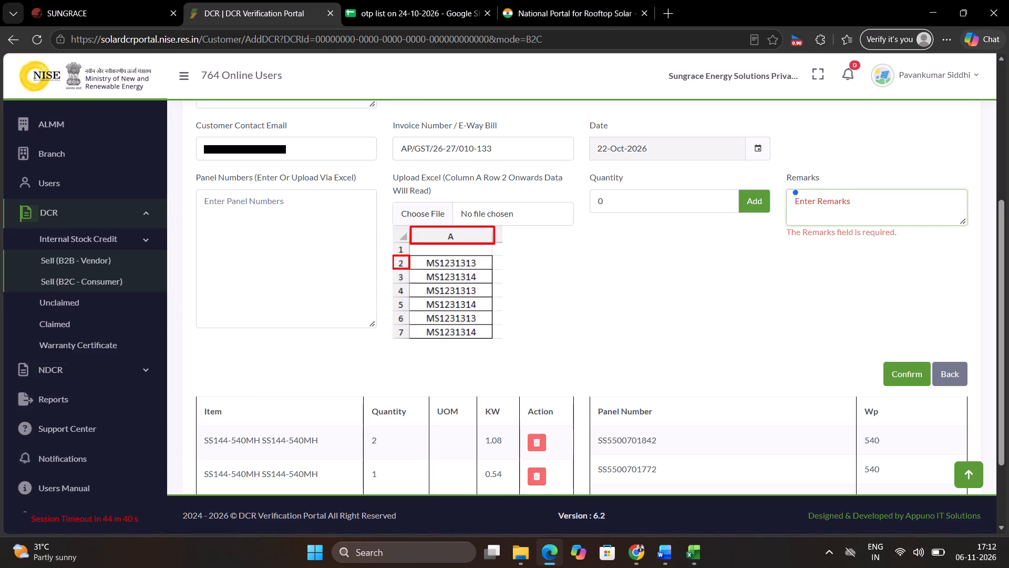
pyautogui.hotkey('ctrl', 'v')
pyautogui.doubleClick(874, 212)
pyautogui.hotkey('ctrl', 'c')
pyautogui.scroll(1, 694, 183)
pyautogui.click(689, 162)
pyautogui.click(687, 153)
pyautogui.hotkey('ctrl', 'v')
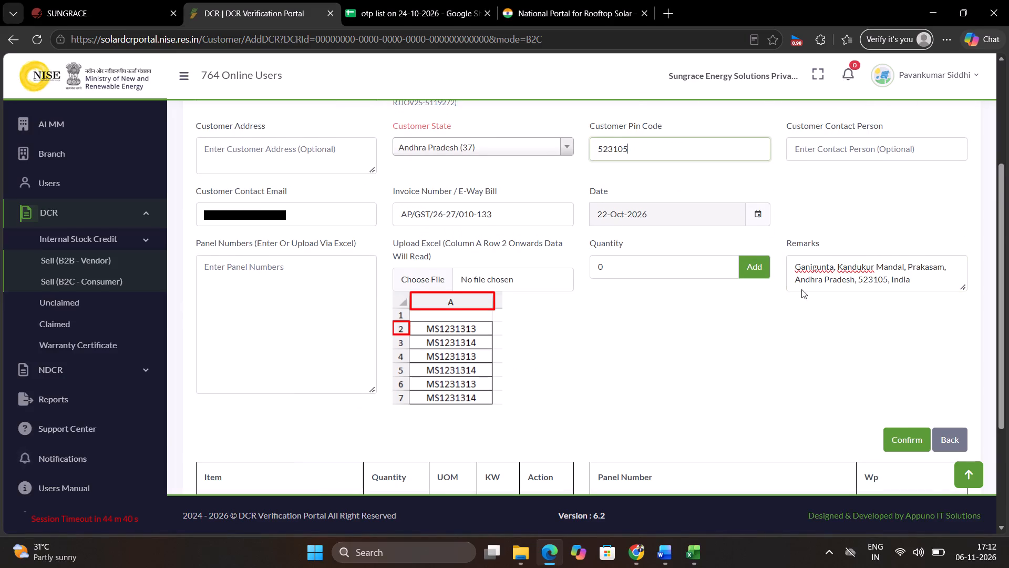
# Confirm and submit the B2C DCR for the S.No 134 installation.
pyautogui.scroll(-2, 807, 296)
pyautogui.click(905, 297)
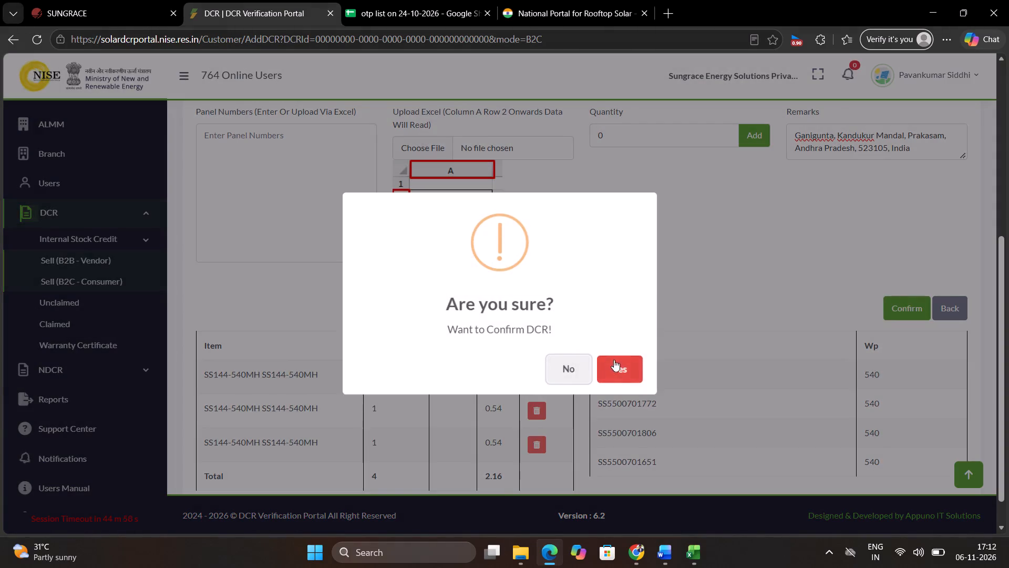
pyautogui.click(614, 360)
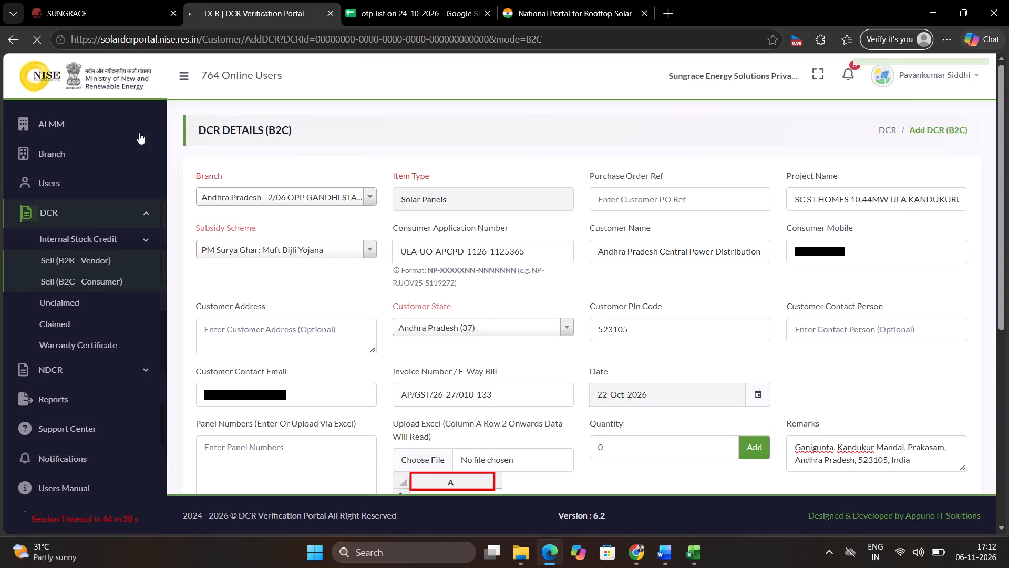
pyautogui.scroll(-6, 547, 241)
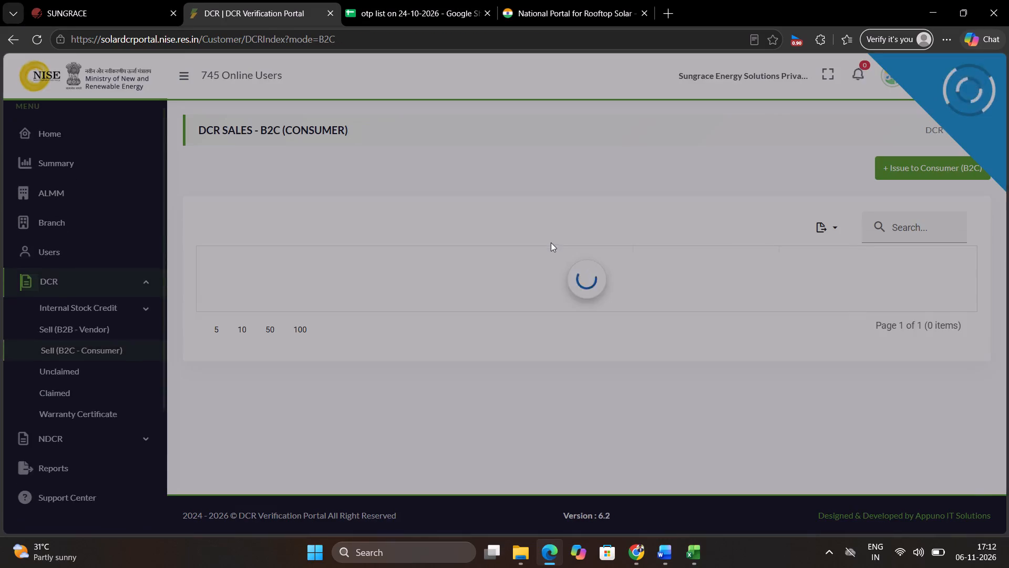
# Copy the S.No 134 installation's service number from its Quick Copy Details in SUNGRACE.
pyautogui.click(75, 9)
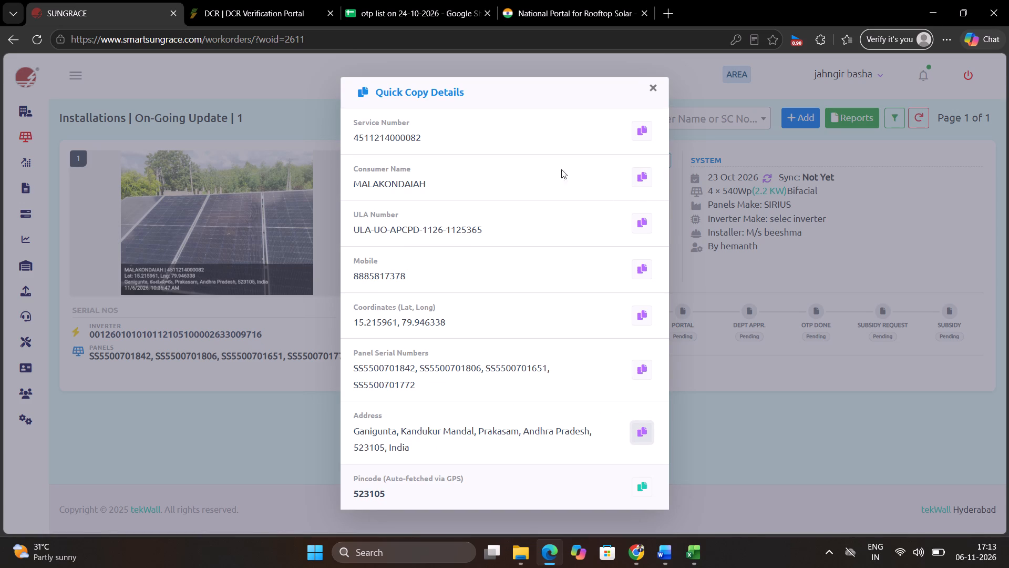
pyautogui.click(635, 129)
pyautogui.click(632, 131)
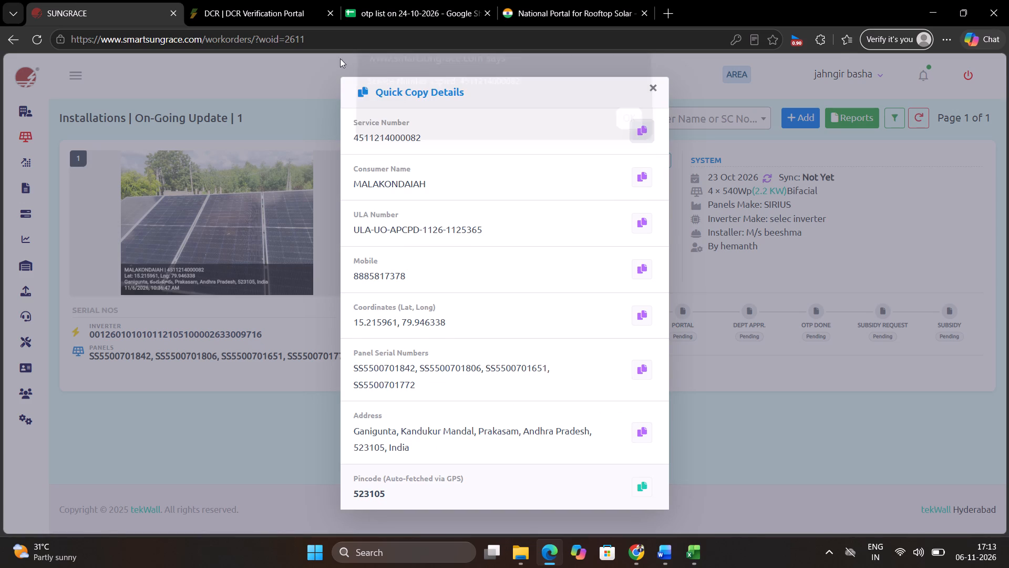
# Save the newly issued B2C DCR certificate as a PDF in DCR010 folder 133, named with the copied service number.
pyautogui.click(301, 10)
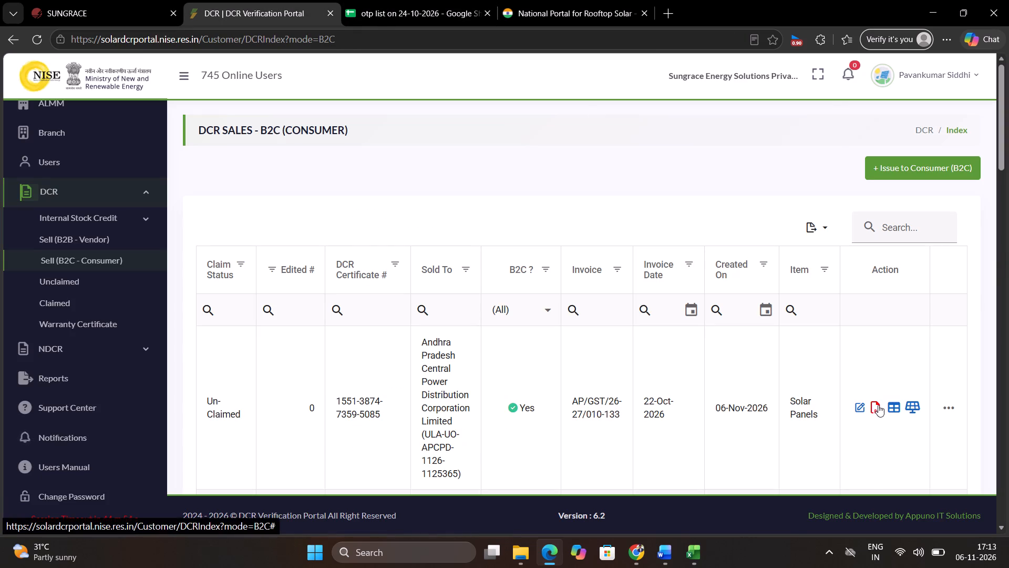
pyautogui.doubleClick(878, 402)
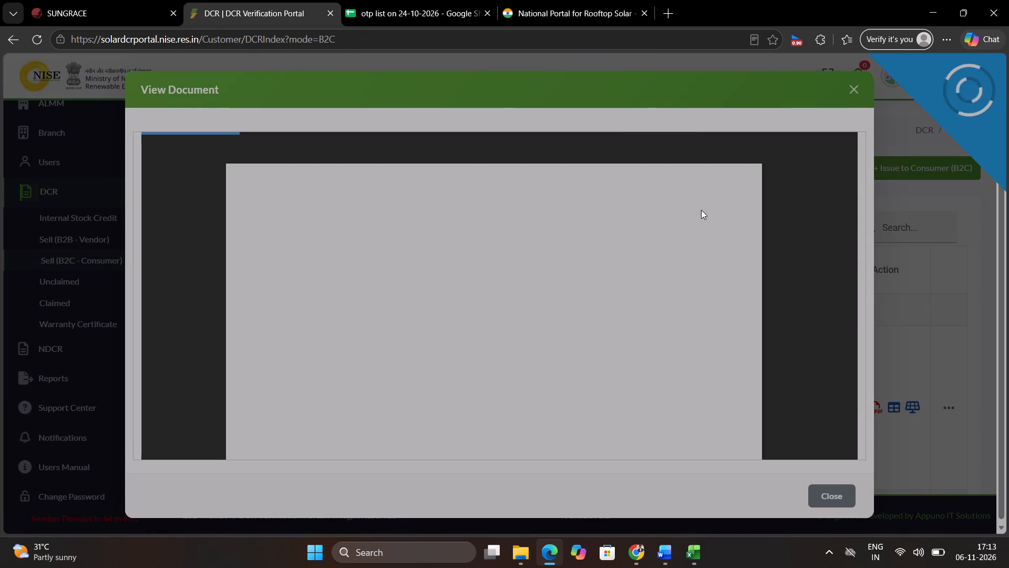
pyautogui.click(822, 147)
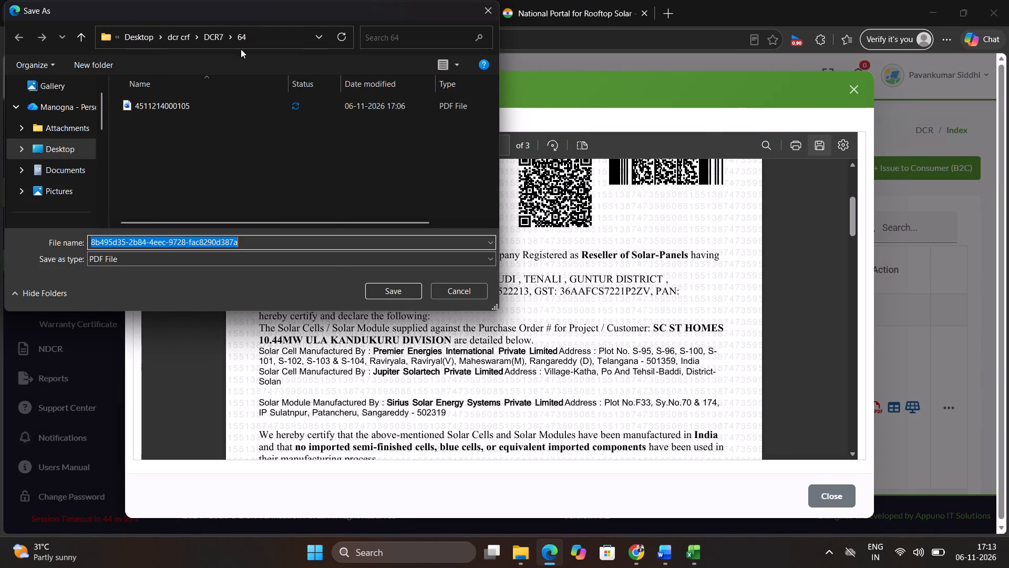
pyautogui.click(227, 38)
pyautogui.click(194, 32)
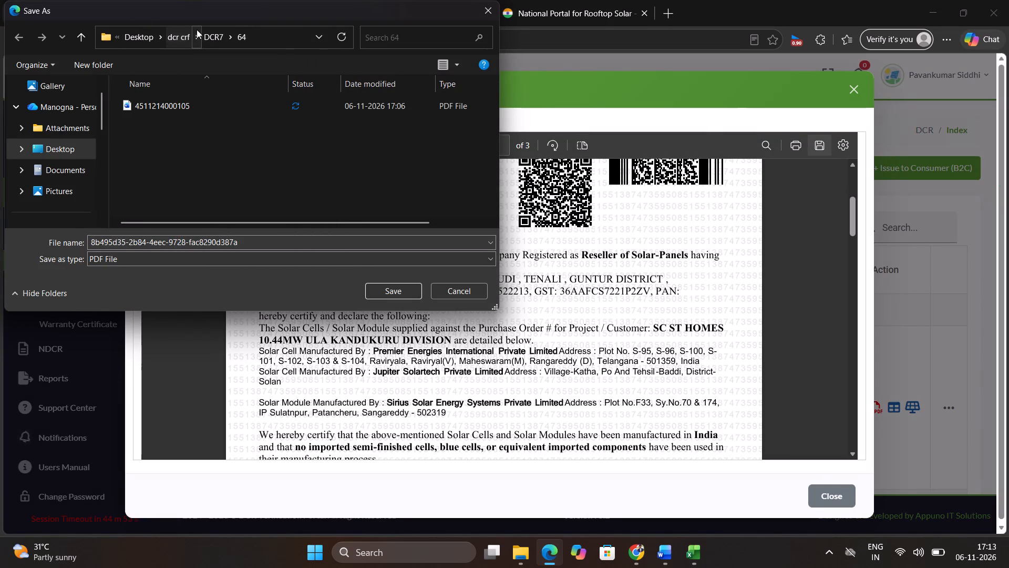
pyautogui.click(197, 29)
pyautogui.scroll(-3, 203, 91)
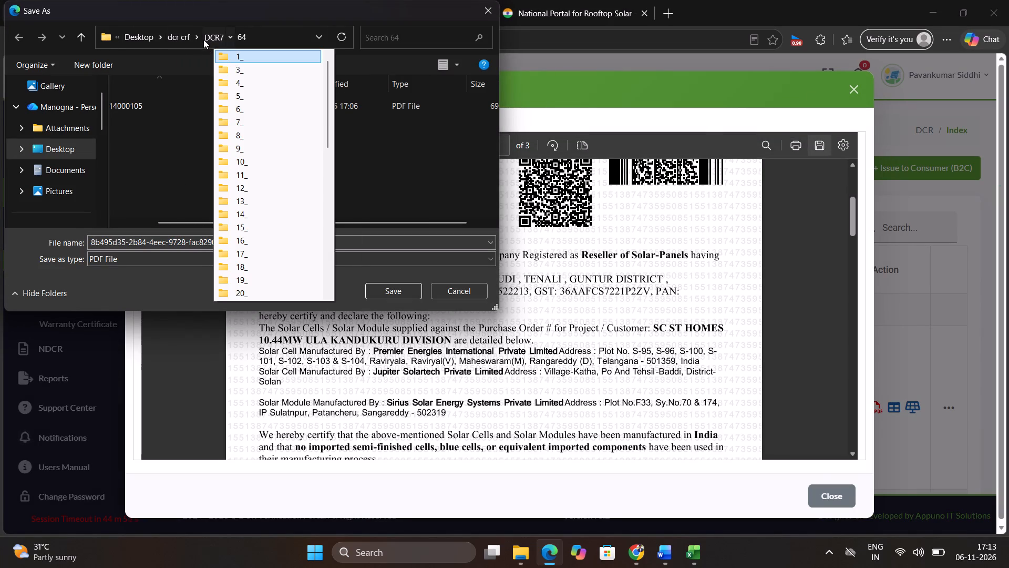
pyautogui.click(211, 158)
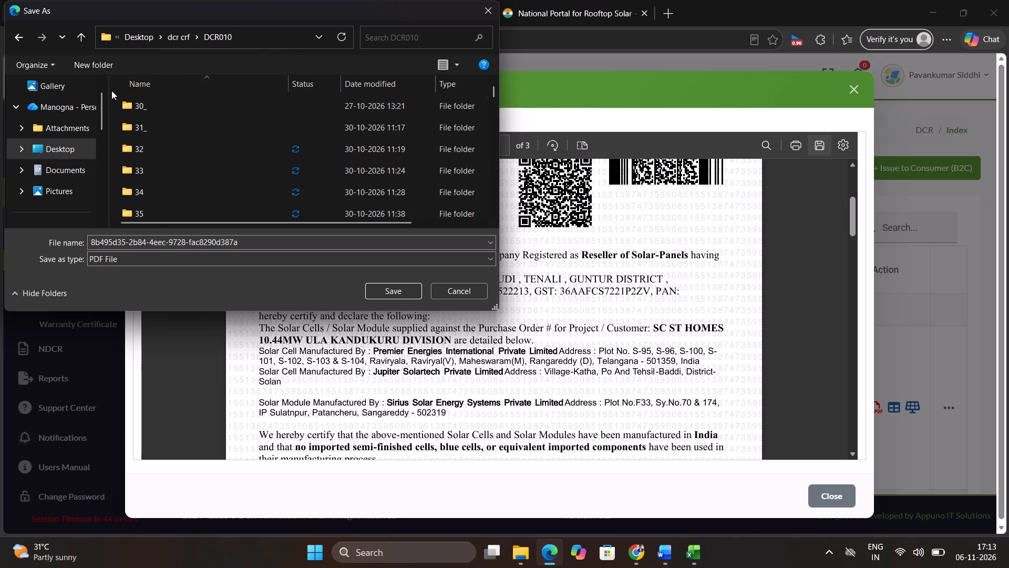
pyautogui.scroll(-20, 177, 131)
pyautogui.scroll(-15, 177, 131)
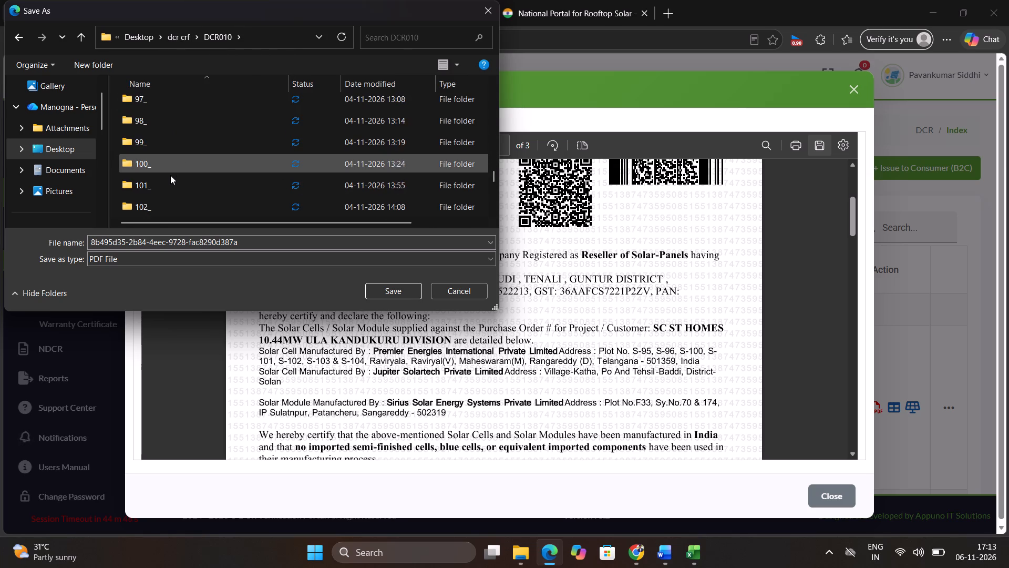
pyautogui.scroll(-13, 170, 175)
pyautogui.doubleClick(160, 165)
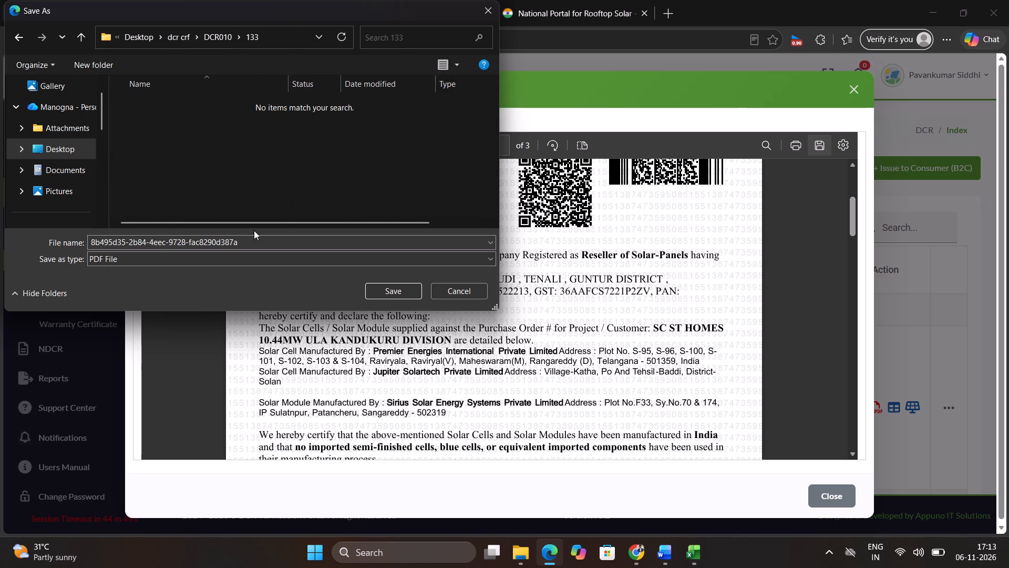
pyautogui.click(262, 239)
pyautogui.press('BackSpace')
pyautogui.hotkey('ctrl', 'v')
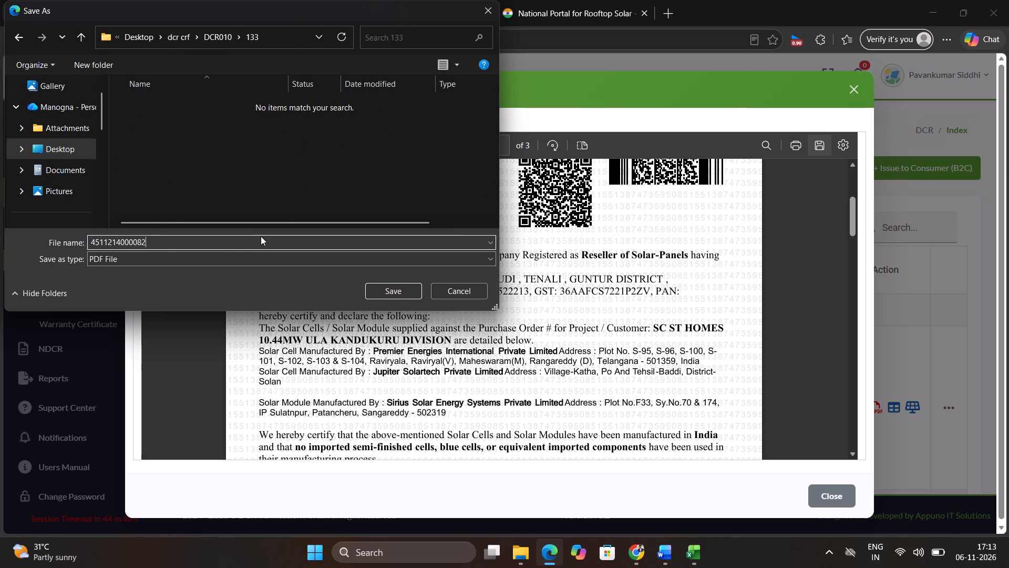
pyautogui.press('Return')
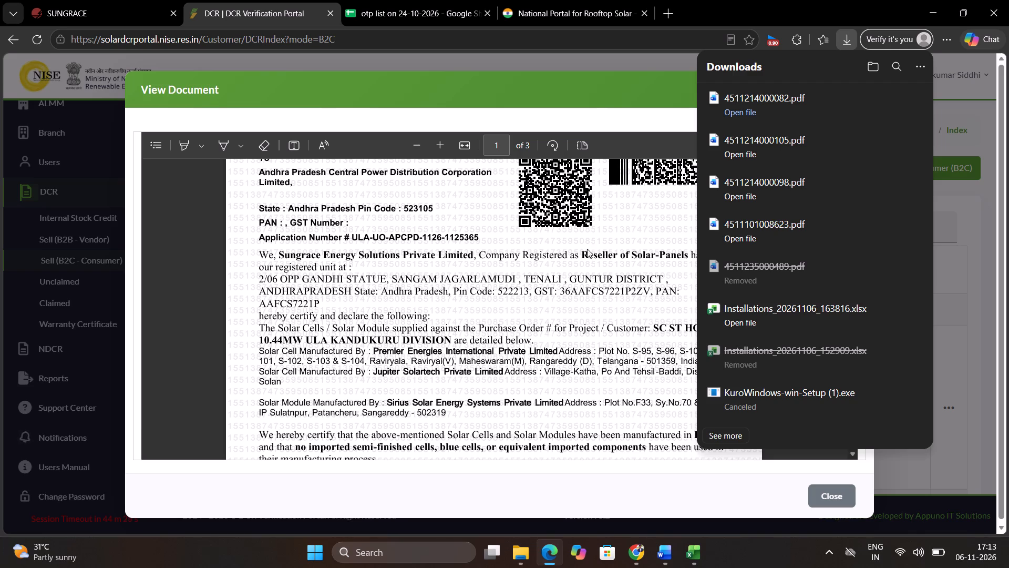
# Upload the certificate PDF from DCR010 folder 133 as the Dcr upload in the installation's SUNGRACE Project Stage form and submit it.
pyautogui.click(71, 14)
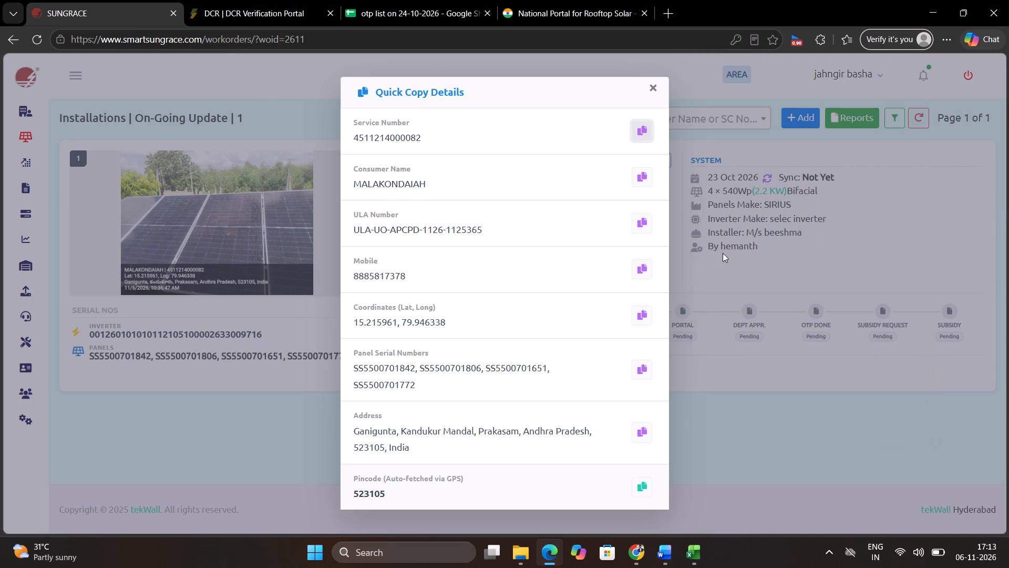
pyautogui.click(652, 86)
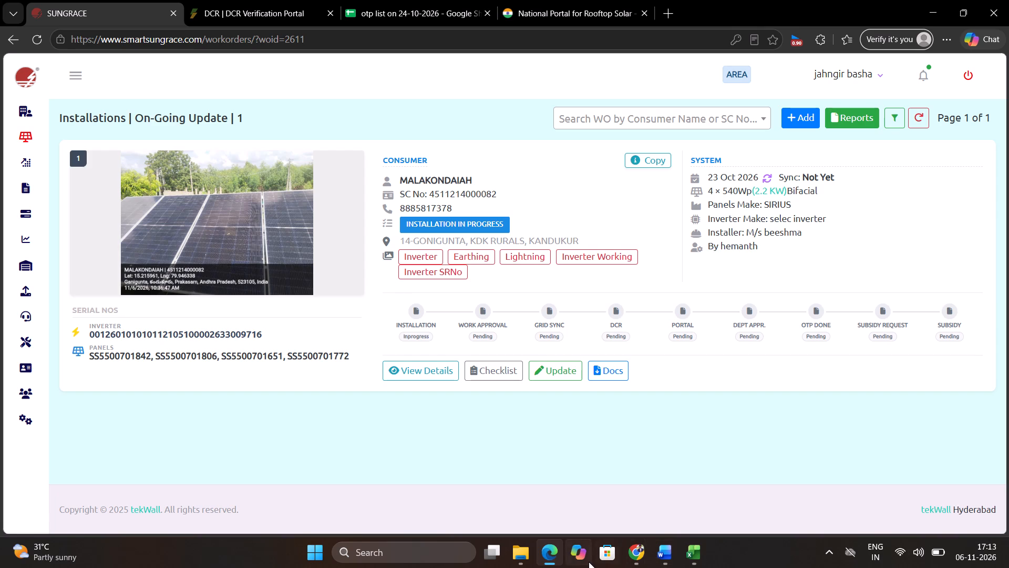
pyautogui.click(550, 370)
pyautogui.click(455, 339)
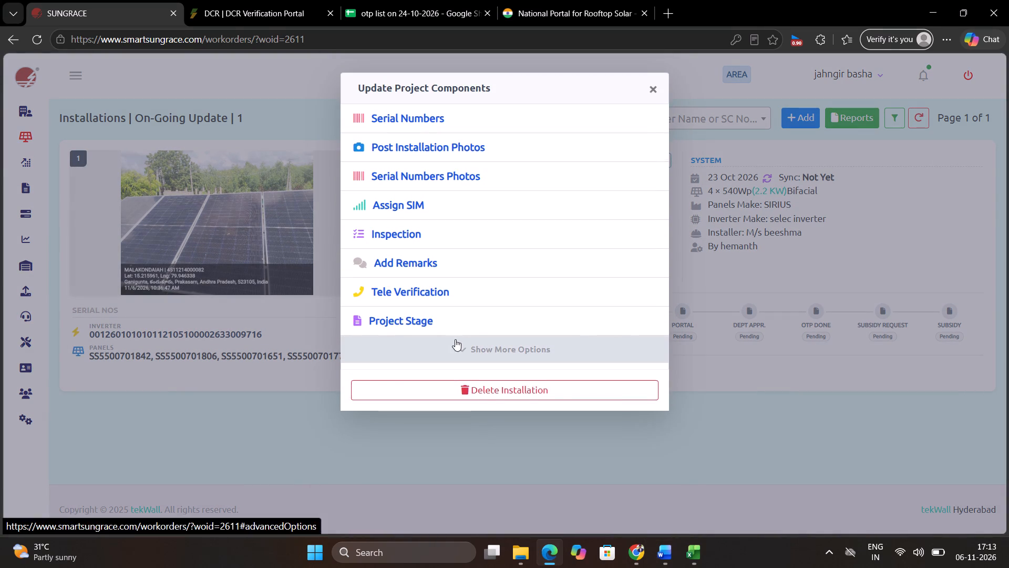
pyautogui.click(466, 324)
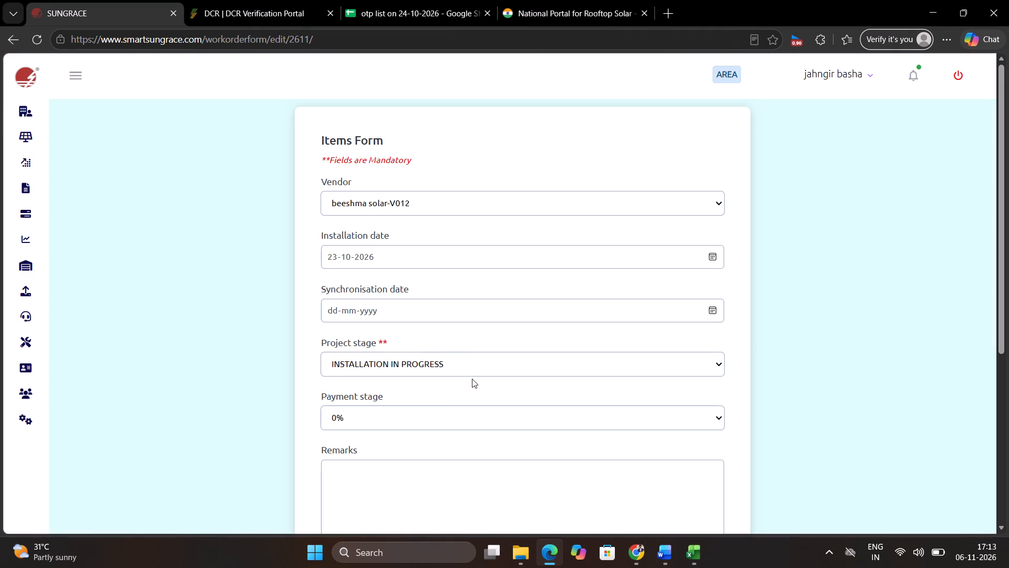
pyautogui.scroll(-5, 383, 384)
pyautogui.click(360, 332)
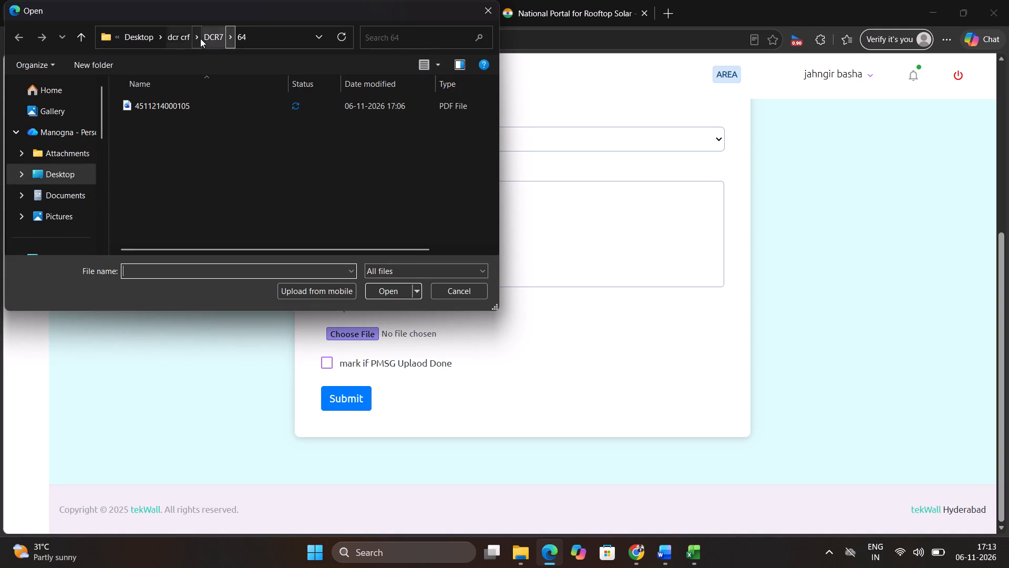
pyautogui.click(197, 39)
pyautogui.click(207, 167)
pyautogui.scroll(-3, 243, 138)
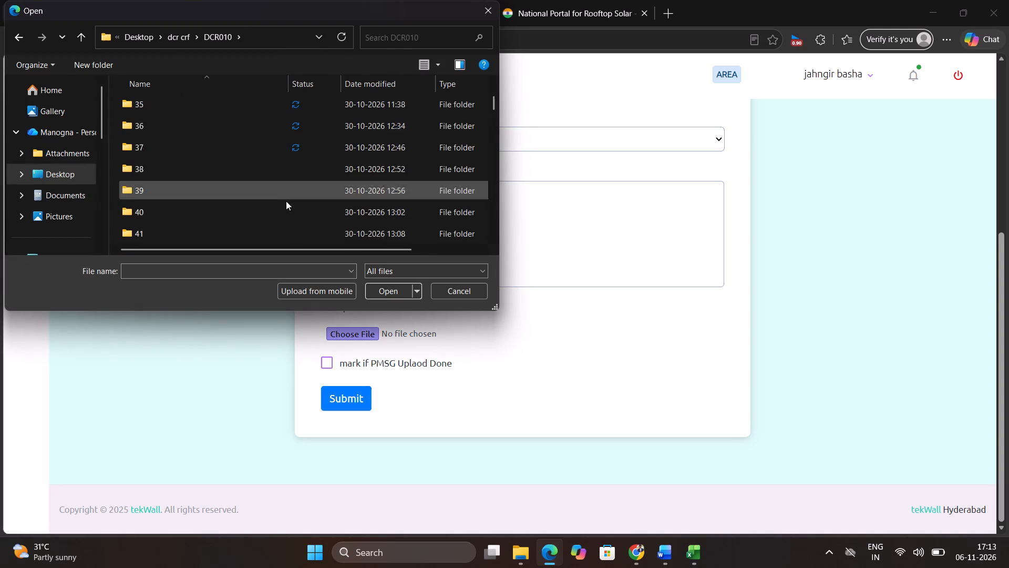
pyautogui.scroll(-20, 286, 201)
pyautogui.scroll(-8, 286, 201)
pyautogui.click(170, 180)
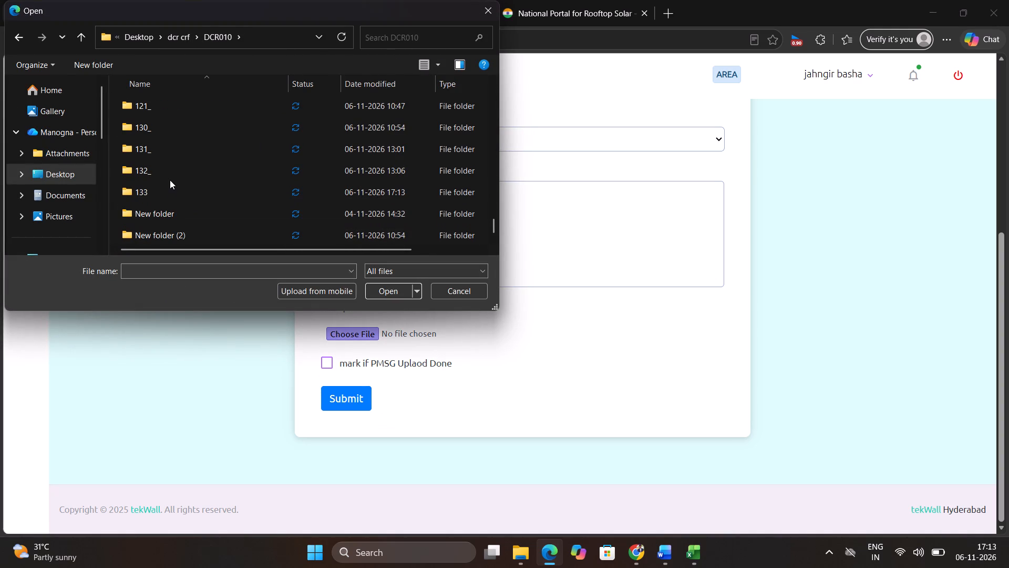
pyautogui.doubleClick(169, 187)
pyautogui.doubleClick(211, 114)
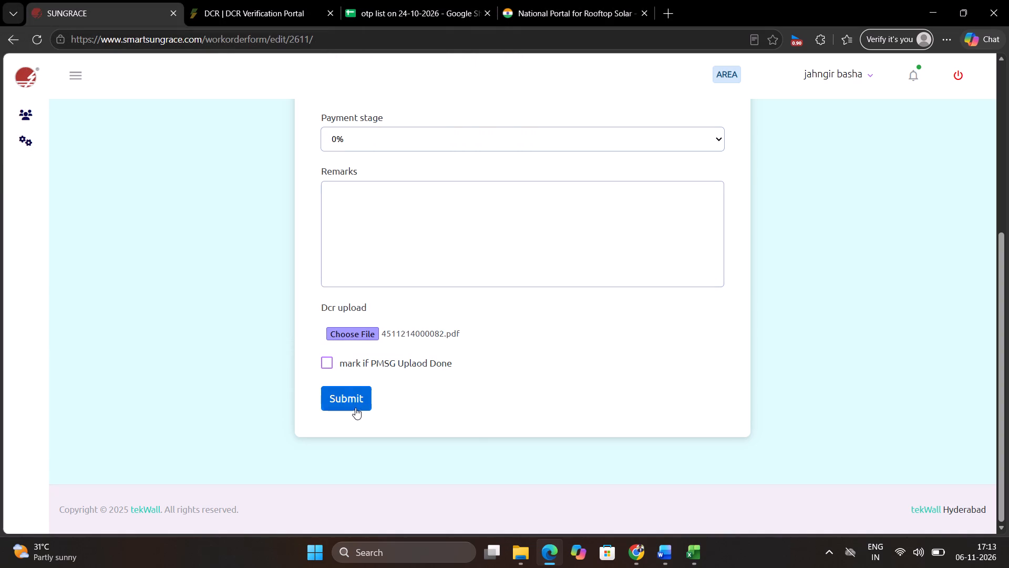
pyautogui.click(350, 399)
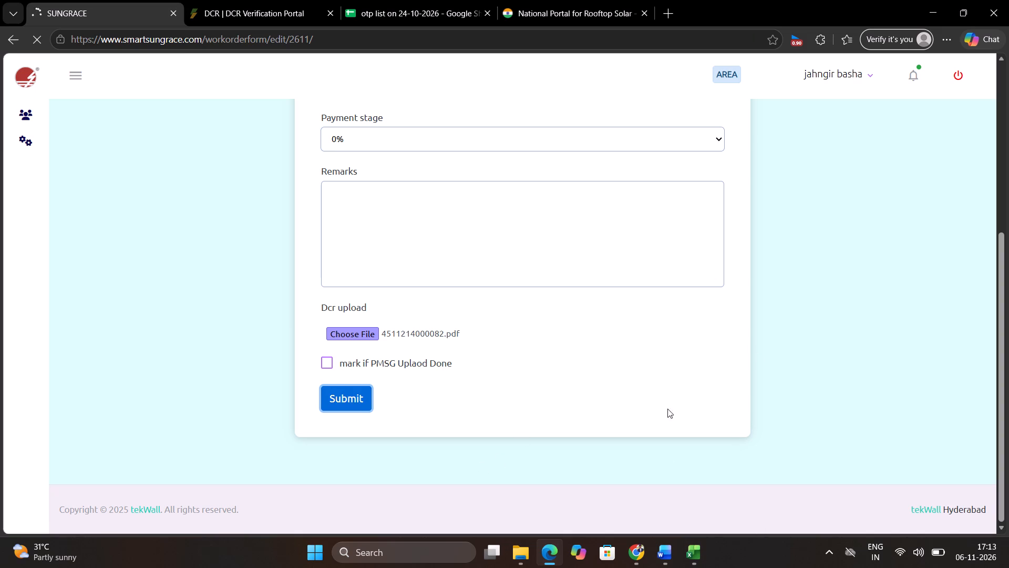
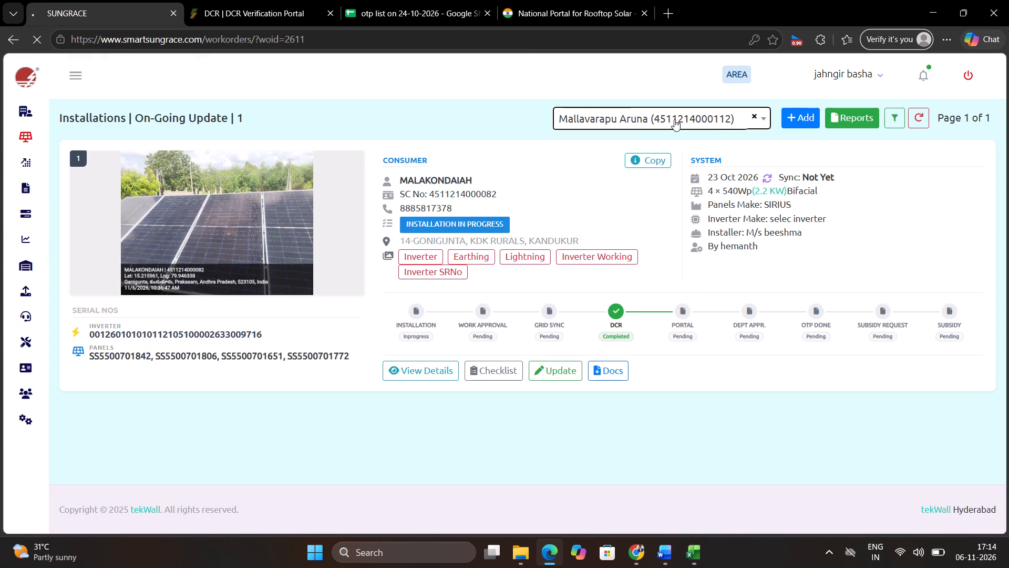
# Switch to the DCR Verification Portal, close the viewed certificate and start a new Issue to Consumer (B2C) entry.
pyautogui.click(232, 12)
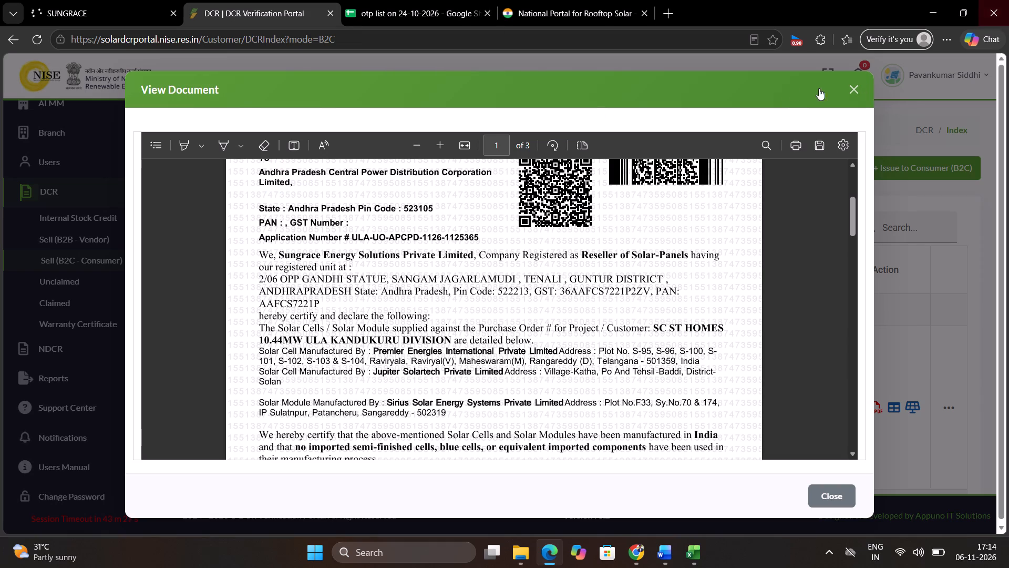
pyautogui.click(852, 89)
pyautogui.click(901, 162)
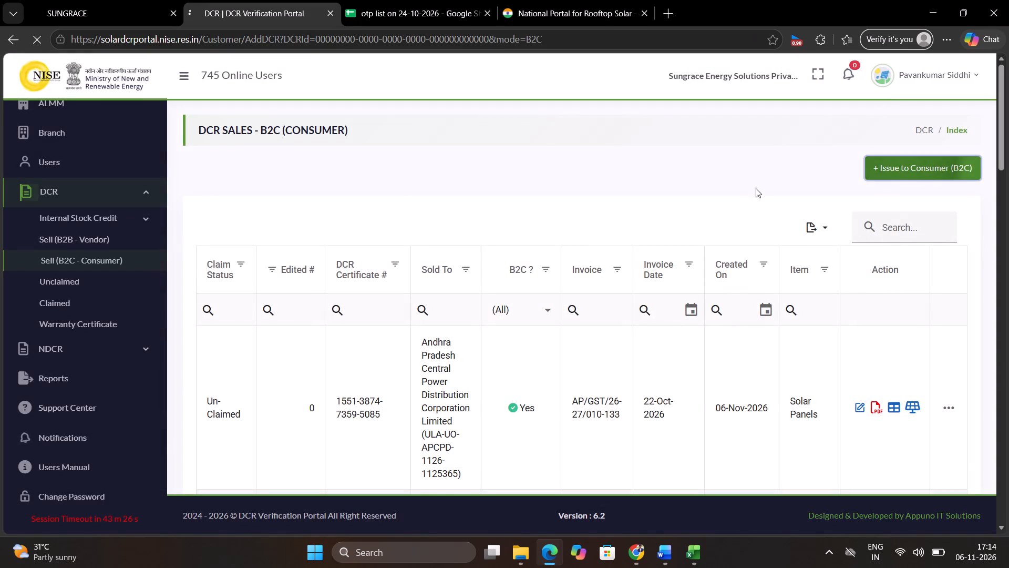
# Set the Andhra Pradesh branch, PM Surya Ghar: Muft Bijli Yojana scheme, Solar Panels item type and customer state Andhra Pradesh (37).
pyautogui.click(276, 196)
pyautogui.click(270, 257)
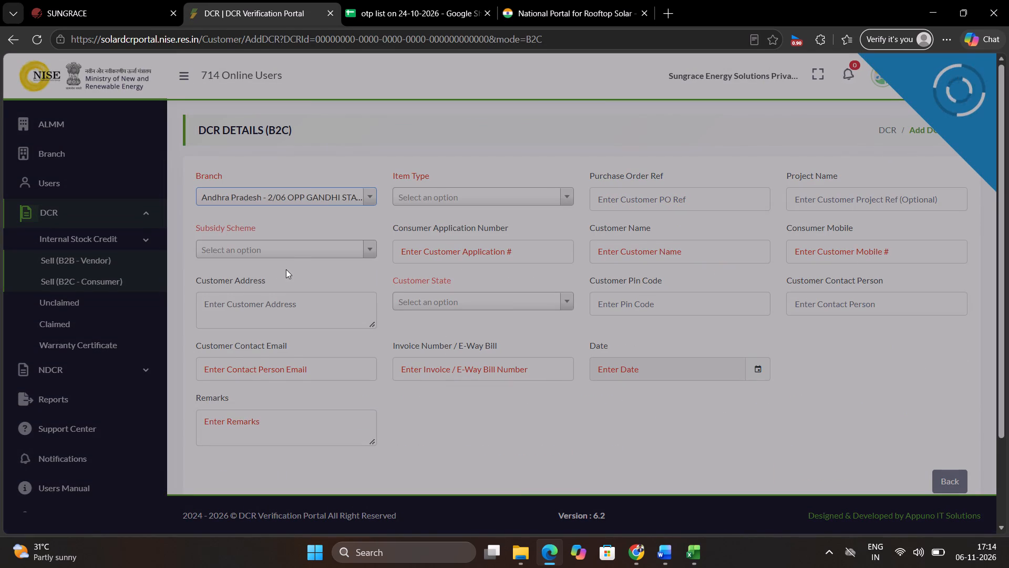
pyautogui.click(299, 250)
pyautogui.click(292, 347)
pyautogui.click(462, 181)
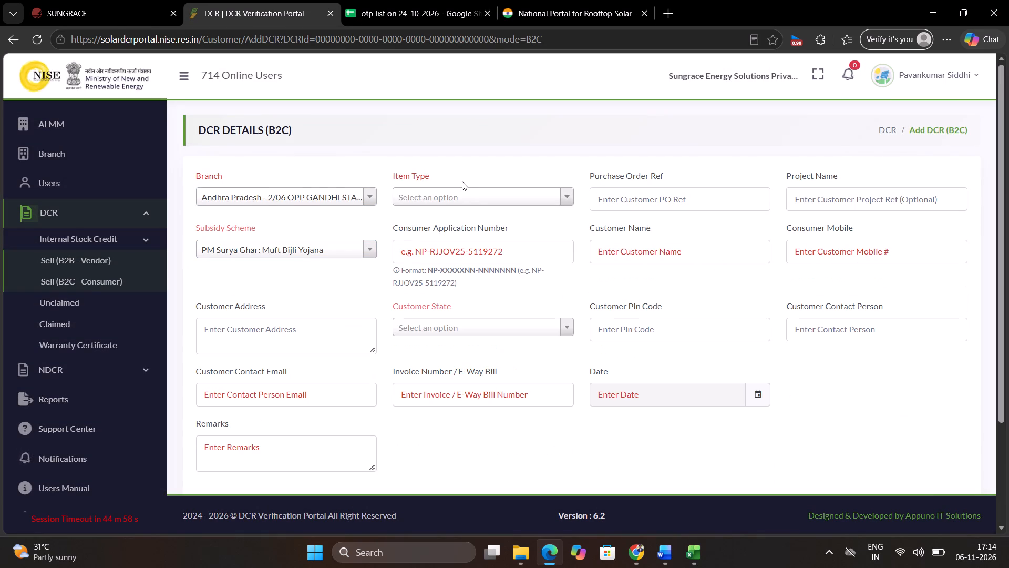
pyautogui.click(472, 201)
pyautogui.click(478, 238)
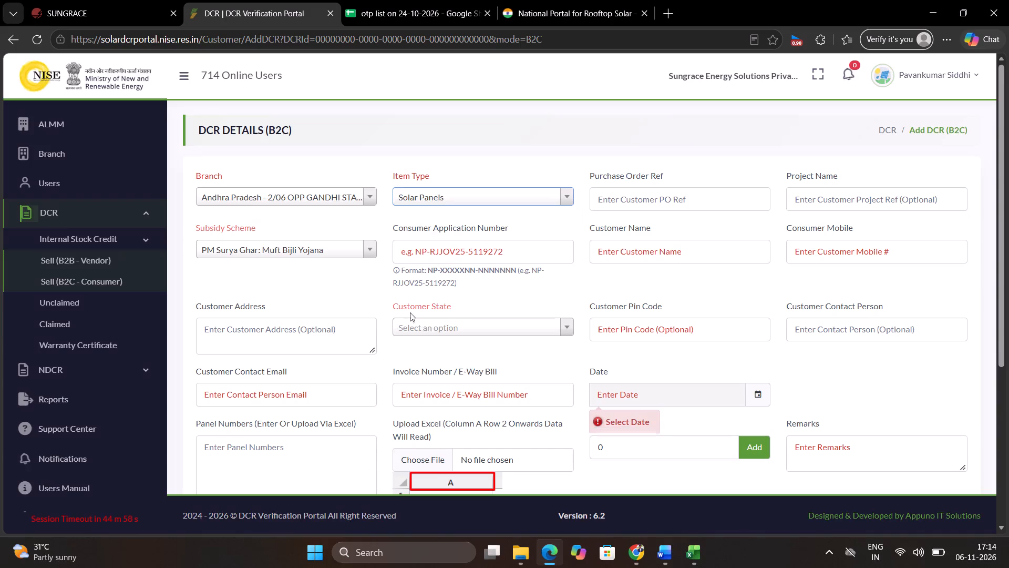
pyautogui.click(440, 328)
pyautogui.click(452, 410)
# Copy the consumer's ULA number from the SUNGRACE work order's Quick Copy Details into the DCR form's Consumer Application Number.
pyautogui.click(53, 21)
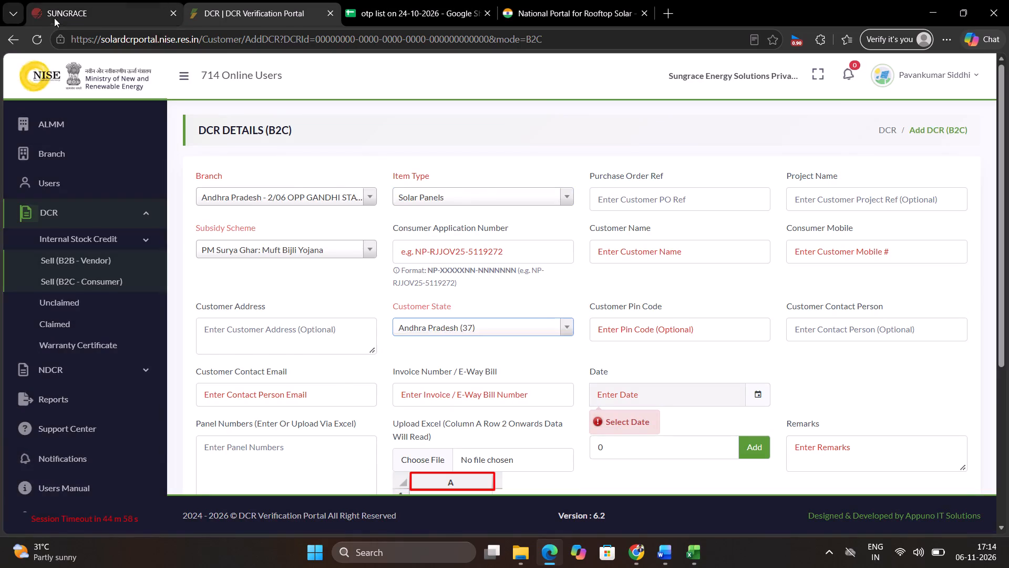
pyautogui.click(654, 169)
pyautogui.click(653, 161)
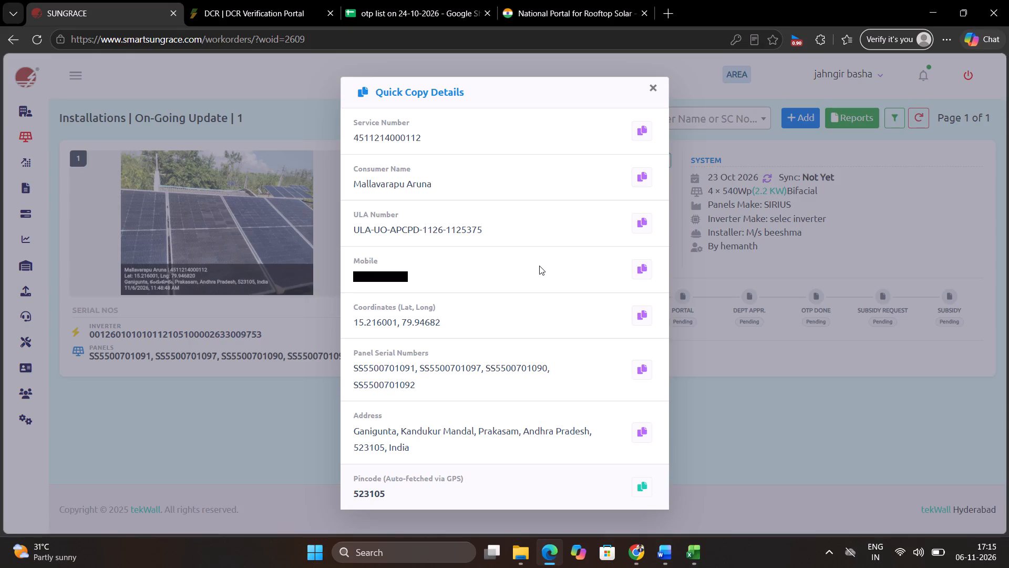
pyautogui.click(648, 233)
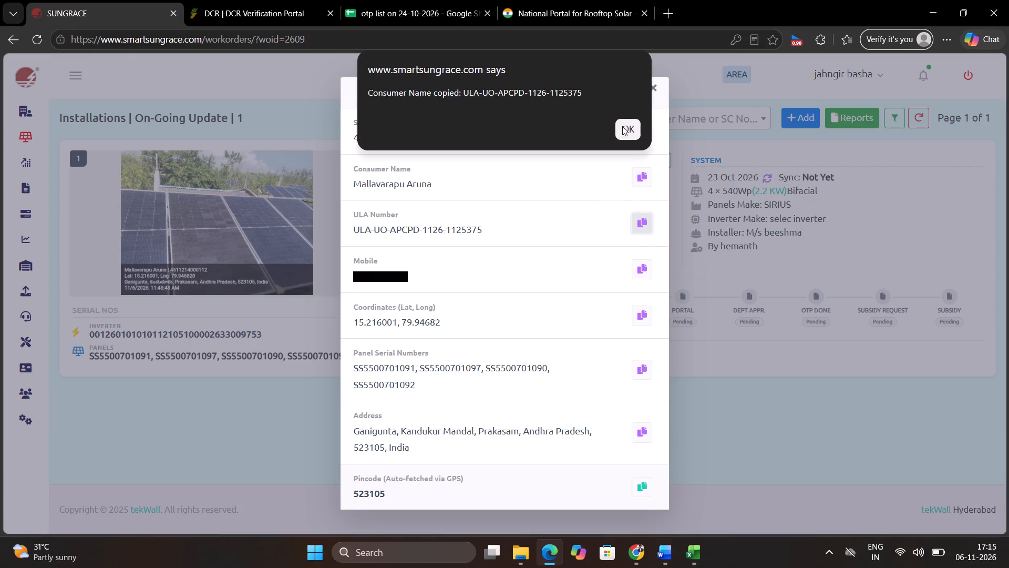
pyautogui.click(621, 135)
pyautogui.click(270, 1)
pyautogui.click(482, 246)
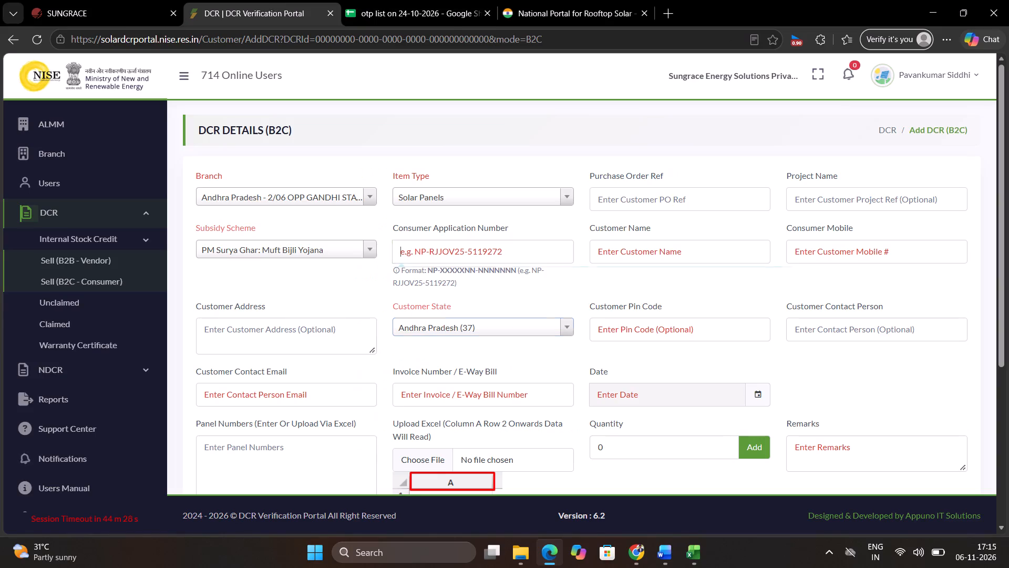
pyautogui.hotkey('ctrl', 'v')
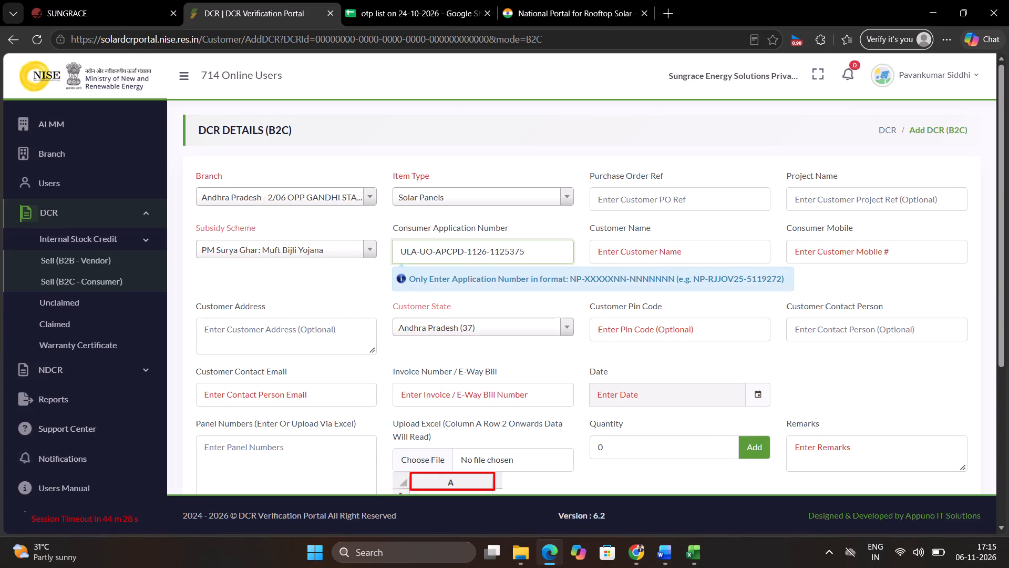
# Copy the panel serial numbers from the SUNGRACE Quick Copy Details into the DCR form's Panel Numbers.
pyautogui.click(142, 22)
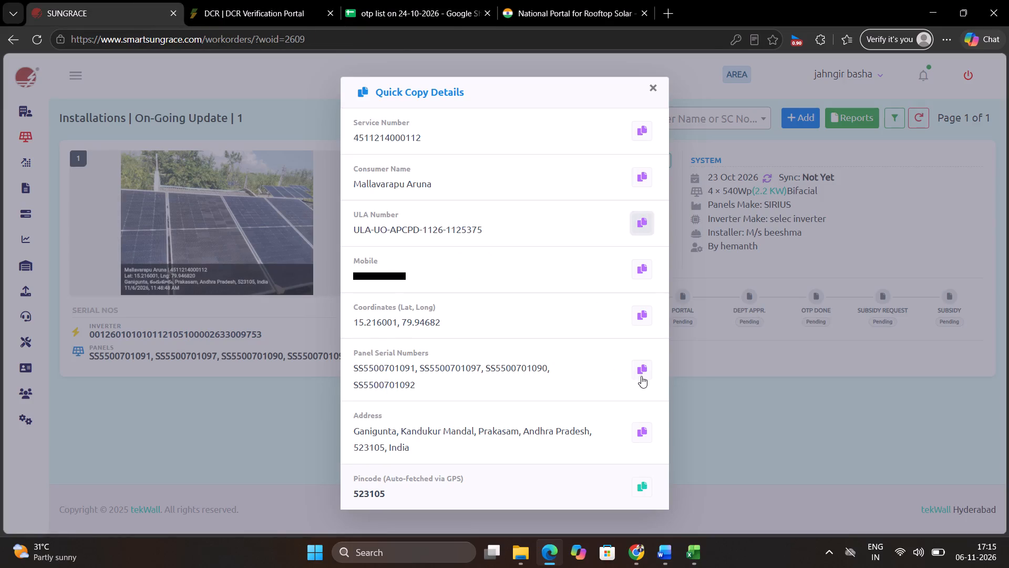
pyautogui.click(646, 372)
pyautogui.click(637, 151)
pyautogui.click(259, 4)
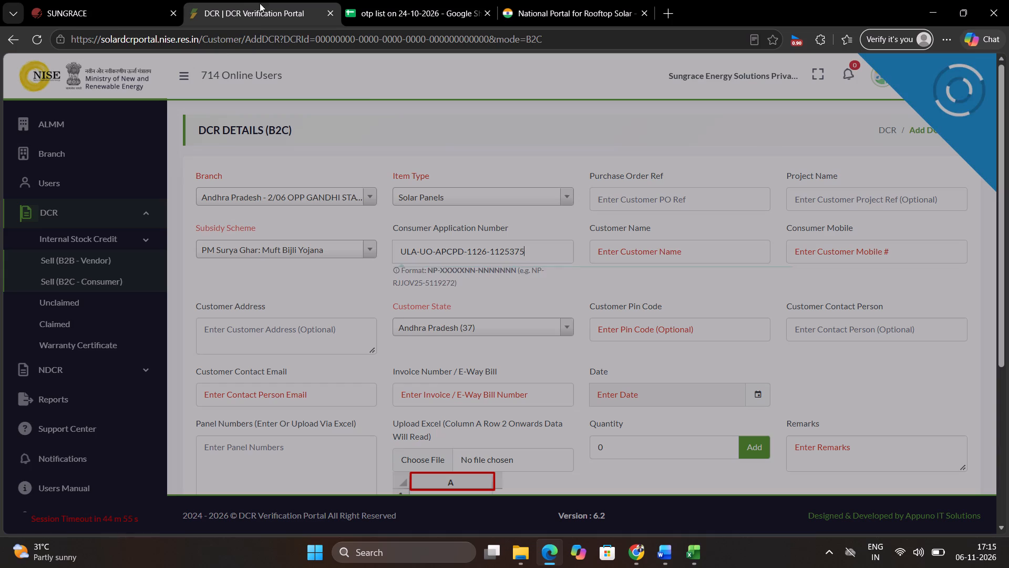
pyautogui.click(282, 459)
pyautogui.hotkey('ctrl', 'c')
pyautogui.hotkey('ctrl', 'v')
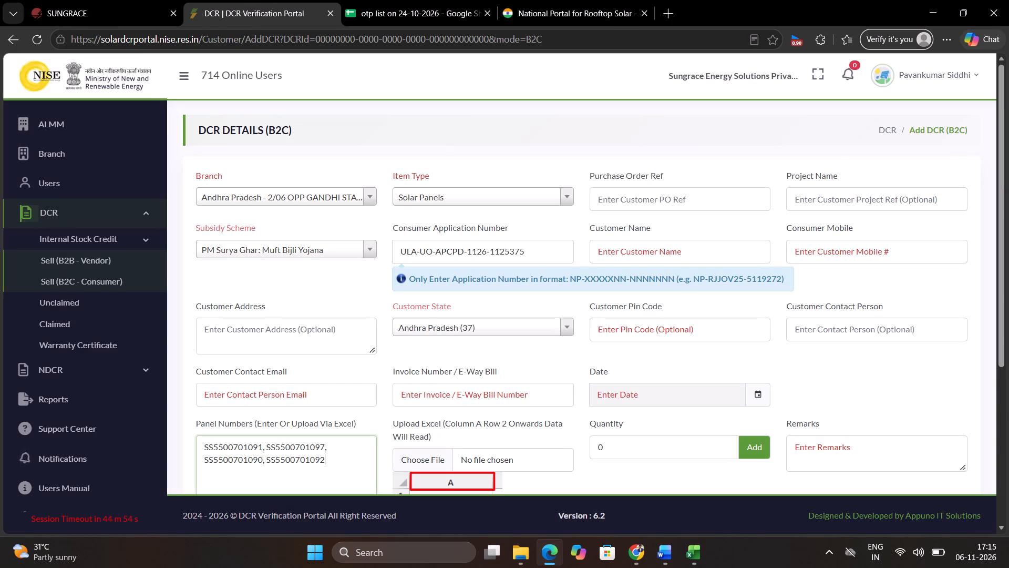
# Replace the commas between the four panel serial numbers with line breaks so each number is on its own line.
pyautogui.press('Up')
pyautogui.press('Left')
pyautogui.press('Left')
pyautogui.press('Left')
pyautogui.press('Left')
pyautogui.press('Left')
pyautogui.press('Left')
pyautogui.press('Left')
pyautogui.press('Left')
pyautogui.press('Left')
pyautogui.press('Left')
pyautogui.press('Left')
pyautogui.press('Left')
pyautogui.press('Left')
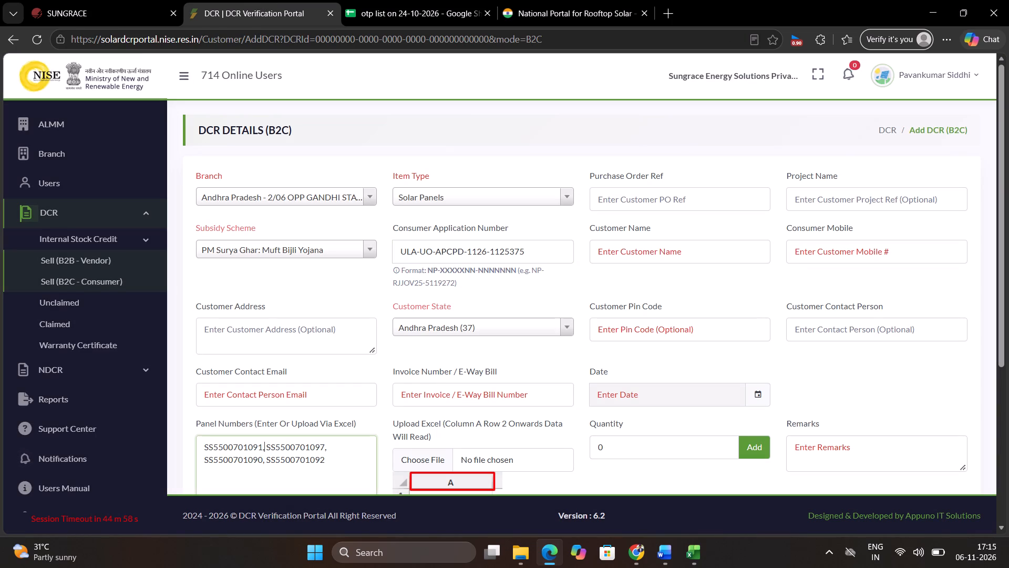
pyautogui.press('BackSpace')
pyautogui.press('Return')
pyautogui.press('Right')
pyautogui.press('Right')
pyautogui.press('Right')
pyautogui.press('Right')
pyautogui.press('Right')
pyautogui.press('Right')
pyautogui.press('Right')
pyautogui.press('Right')
pyautogui.press('Right')
pyautogui.press('Right')
pyautogui.press('Right')
pyautogui.press('Right')
pyautogui.press('Right')
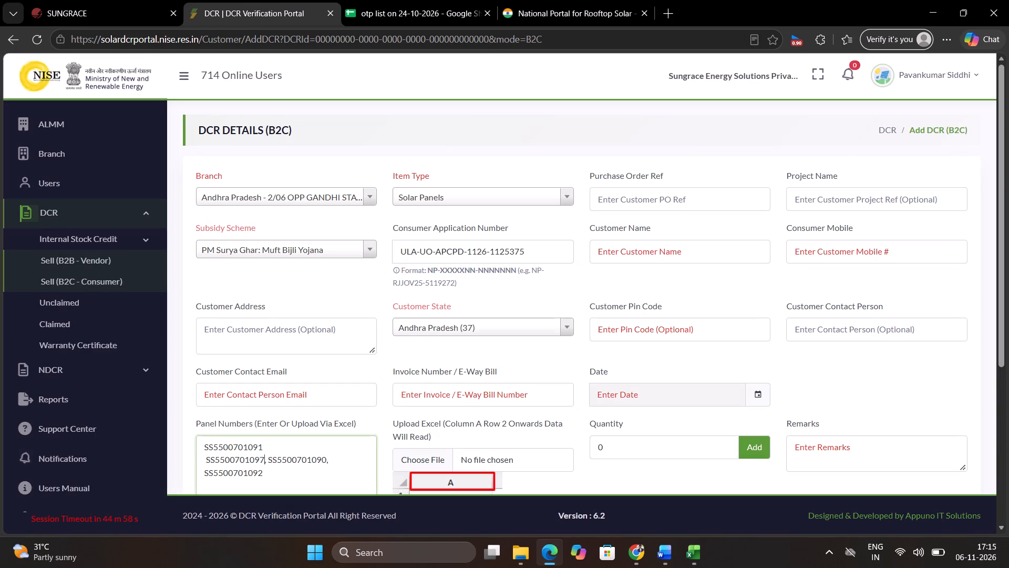
pyautogui.press('Right')
pyautogui.press('BackSpace')
pyautogui.press('Return')
pyautogui.press('Right')
pyautogui.press('Right')
pyautogui.press('Right')
pyautogui.press('Right')
pyautogui.press('Right')
pyautogui.press('Right')
pyautogui.press('Right')
pyautogui.press('Right')
pyautogui.press('Right')
pyautogui.press('Right')
pyautogui.press('Right')
pyautogui.press('Right')
pyautogui.press('Right')
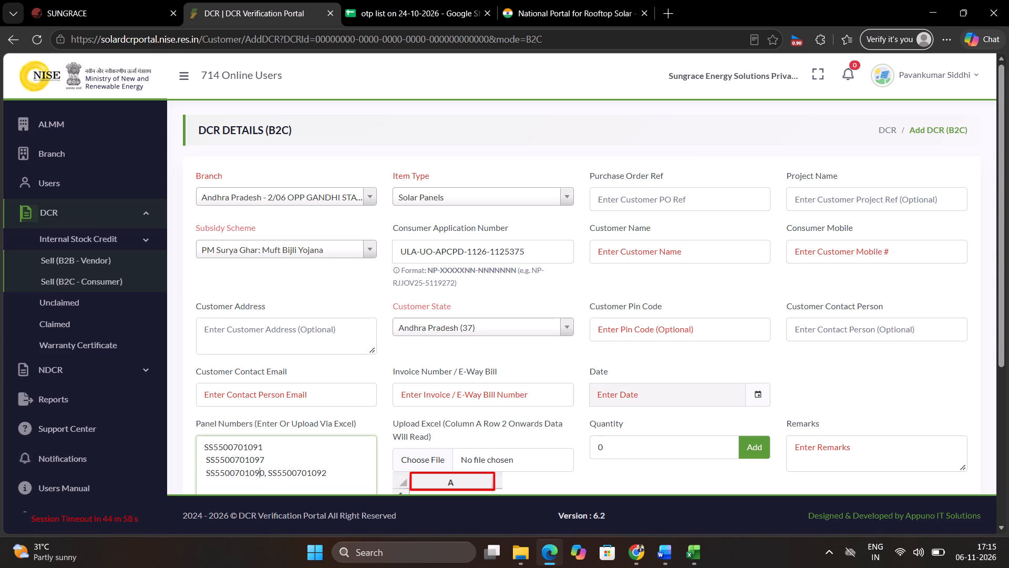
pyautogui.press('Right')
pyautogui.press('BackSpace')
pyautogui.hotkey('shift', 'Return')
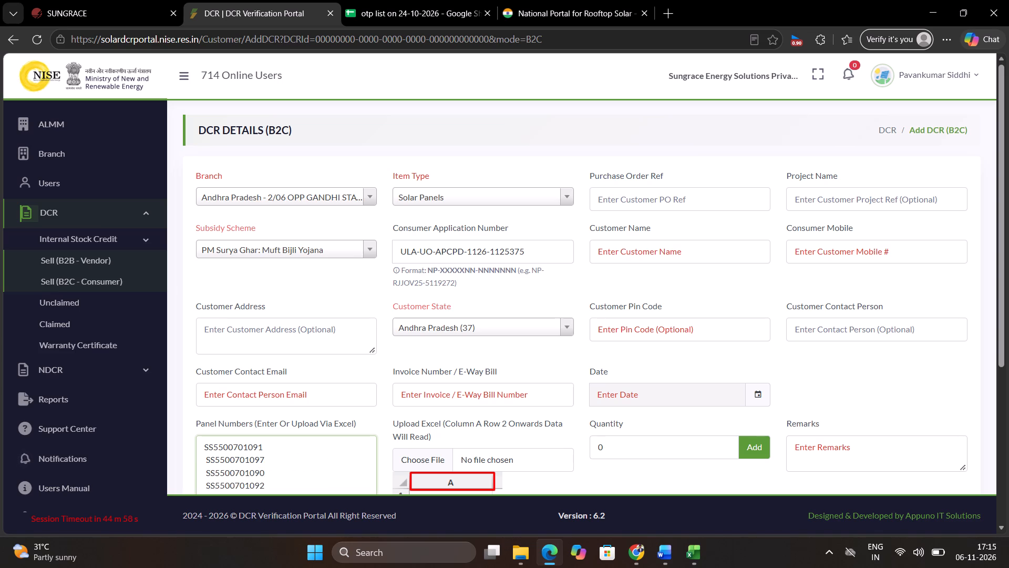
# Set the panel quantity to 4.
pyautogui.click(616, 442)
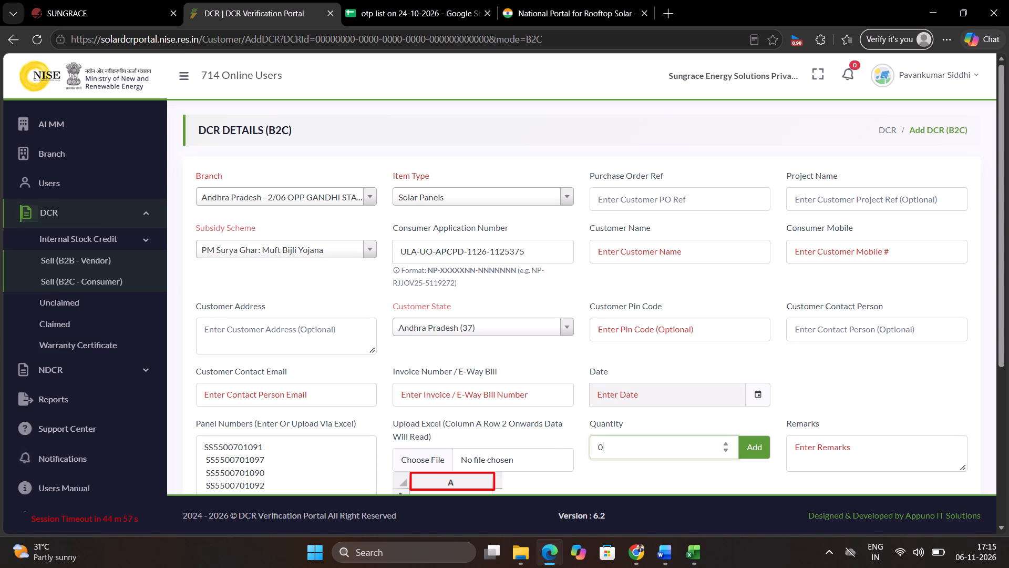
pyautogui.press('BackSpace')
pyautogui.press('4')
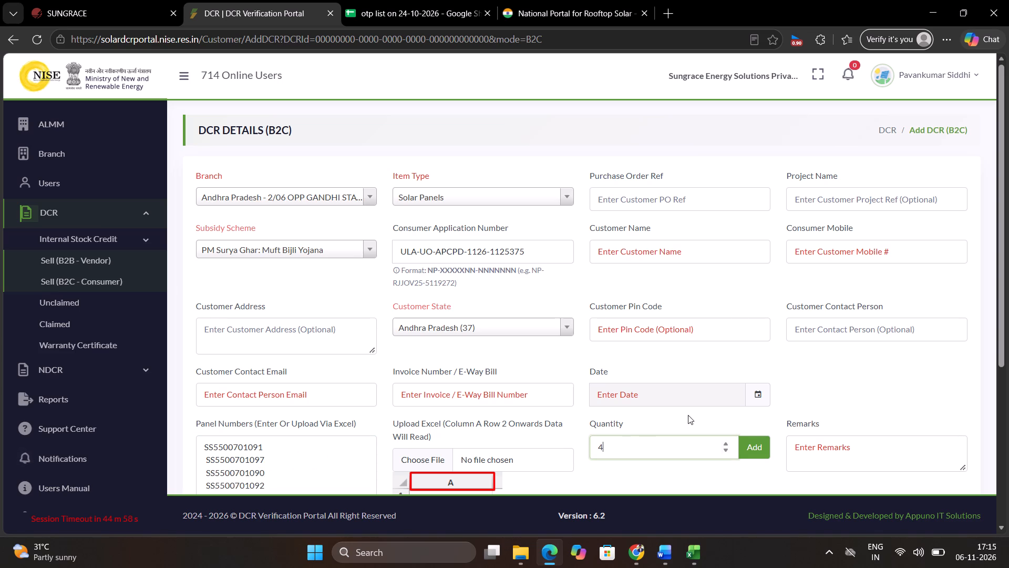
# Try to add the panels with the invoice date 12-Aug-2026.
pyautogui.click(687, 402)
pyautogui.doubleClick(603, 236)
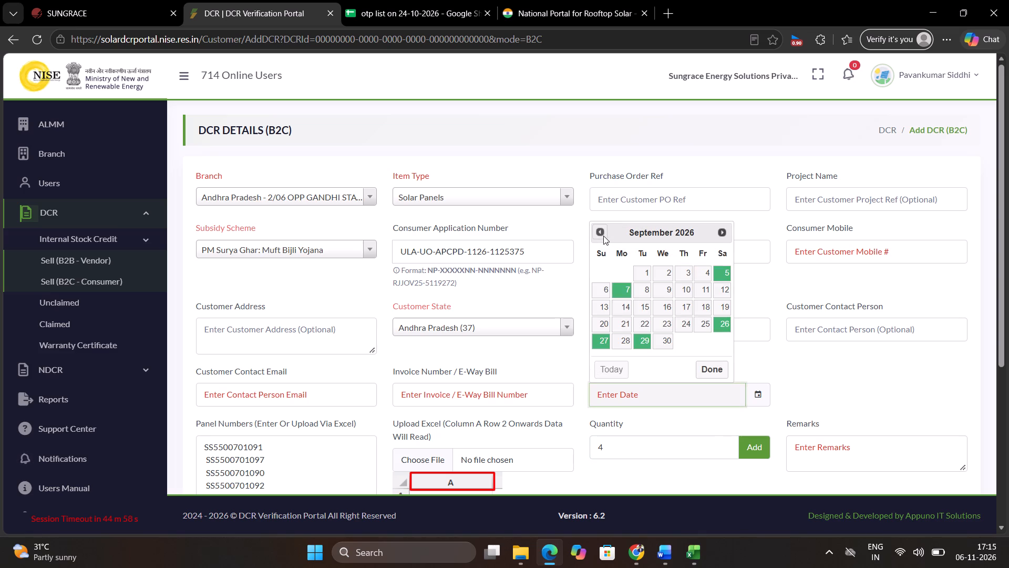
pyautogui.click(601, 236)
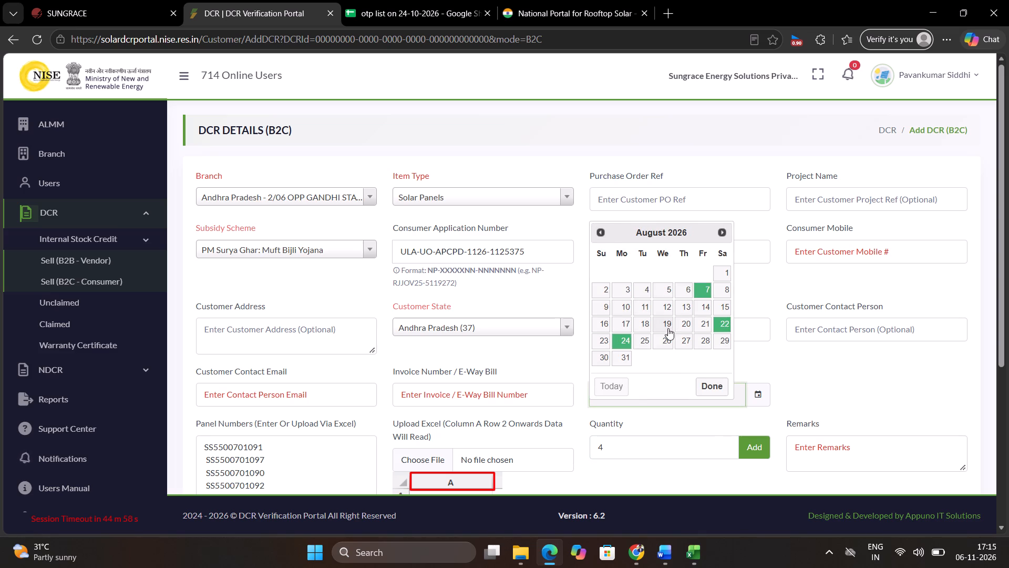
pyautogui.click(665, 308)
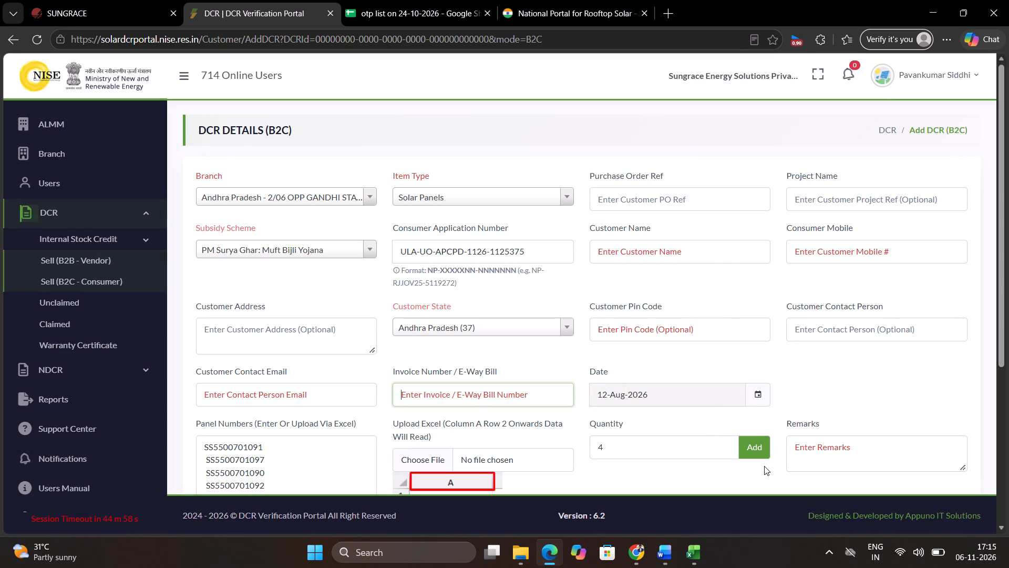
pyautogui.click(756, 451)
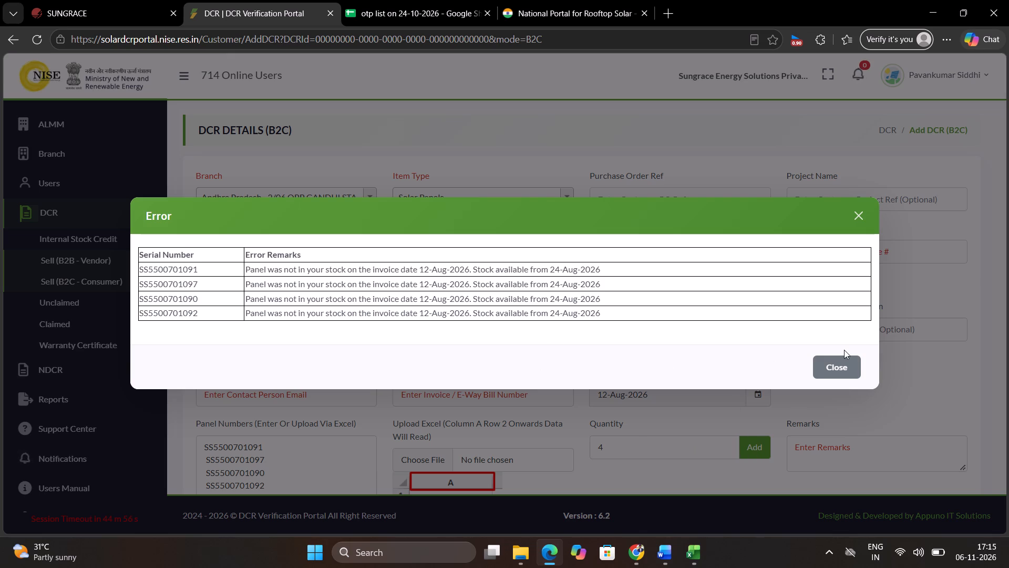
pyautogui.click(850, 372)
# Set the invoice date to 26-Aug-2026 and add the panels to the entry.
pyautogui.click(716, 390)
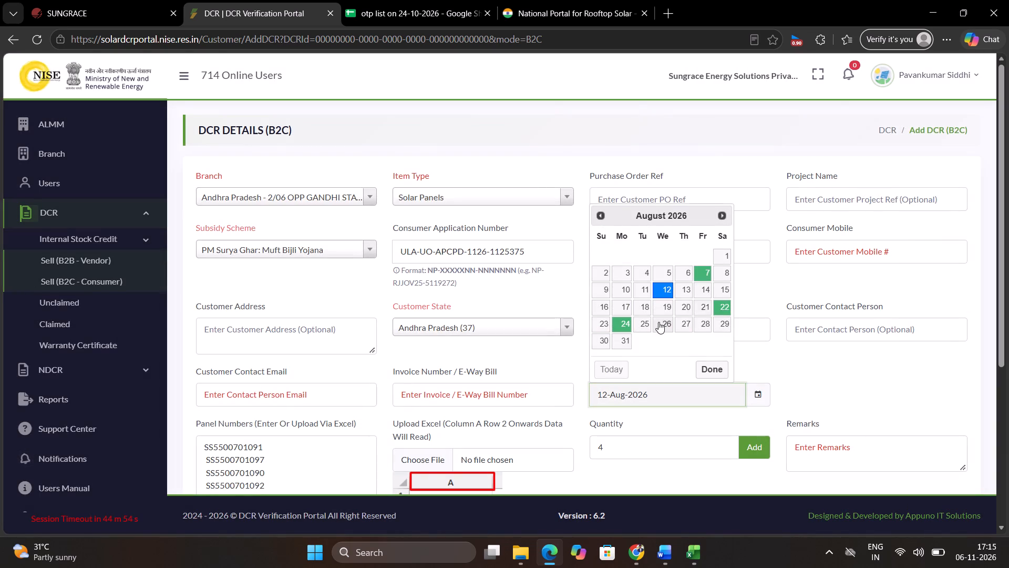
pyautogui.click(662, 330)
pyautogui.click(766, 451)
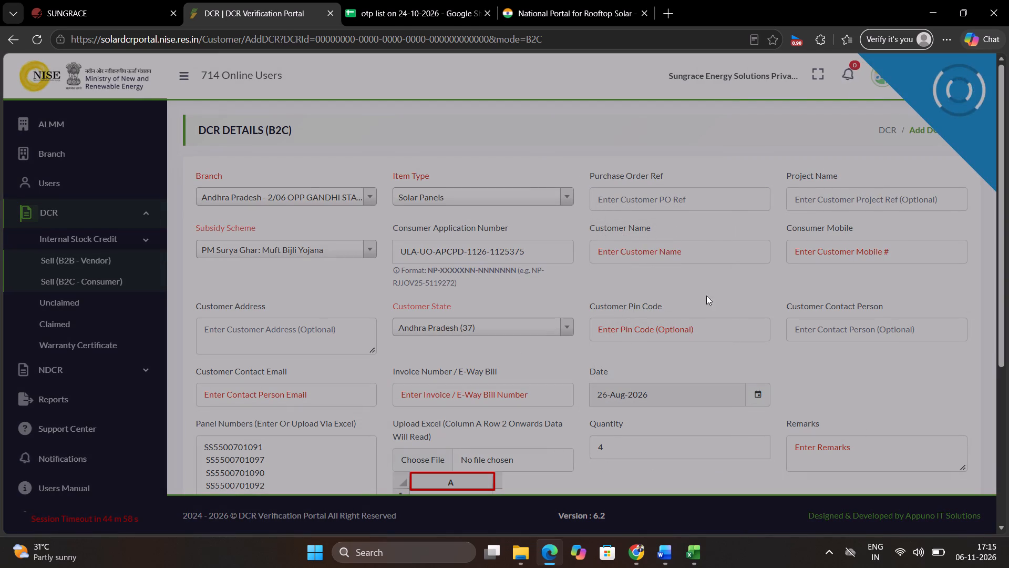
# Find invoice number 7 in the Word invoice list and copy its reference AP/GST/26-27/007-.
pyautogui.click(655, 550)
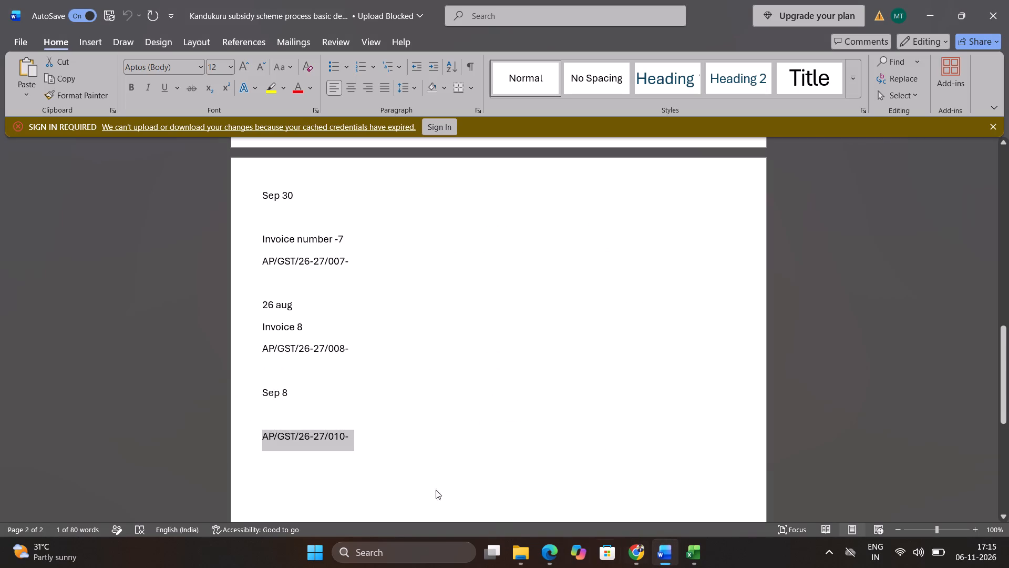
pyautogui.scroll(3, 375, 430)
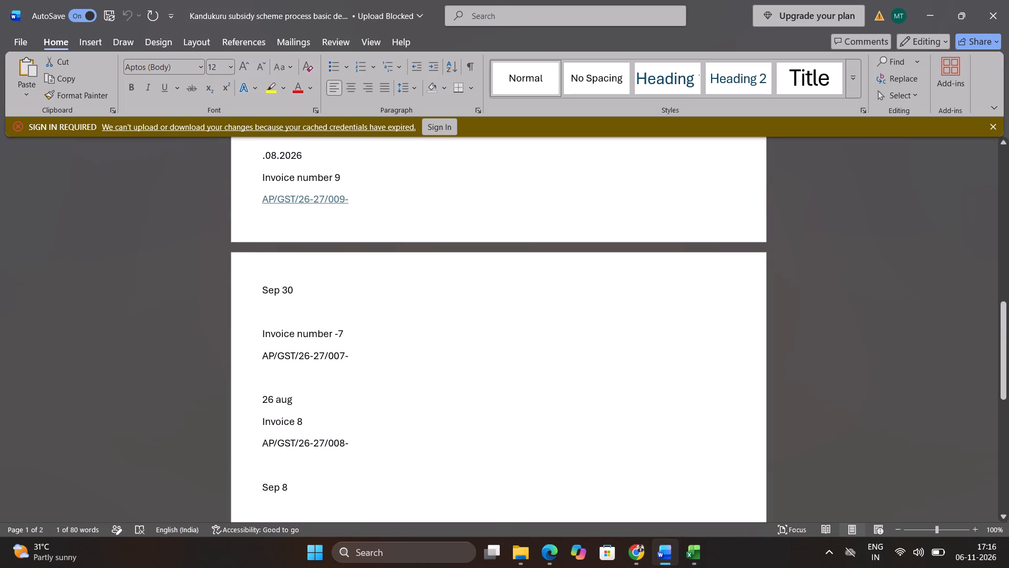
pyautogui.scroll(-4, 391, 439)
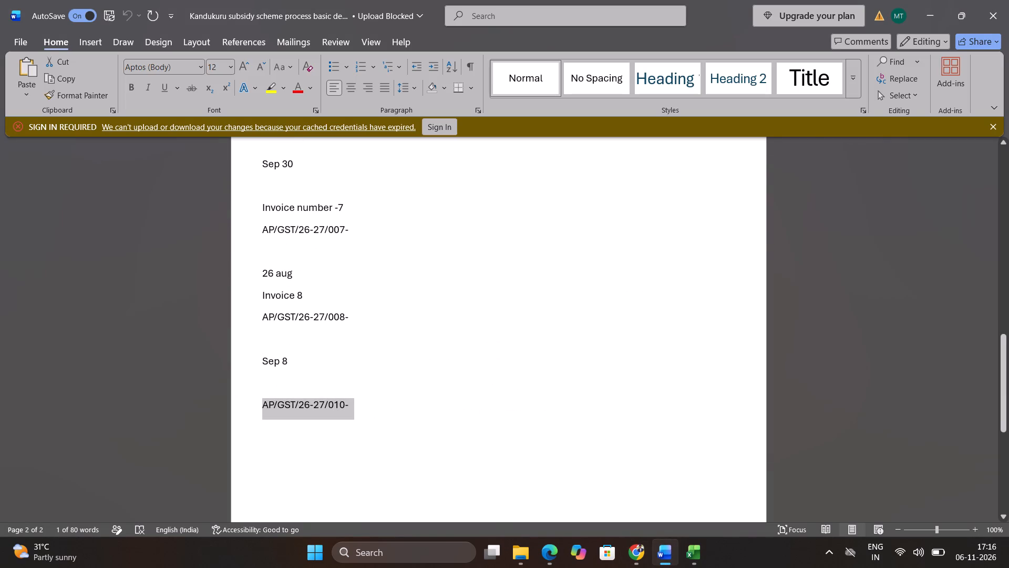
pyautogui.scroll(7, 420, 442)
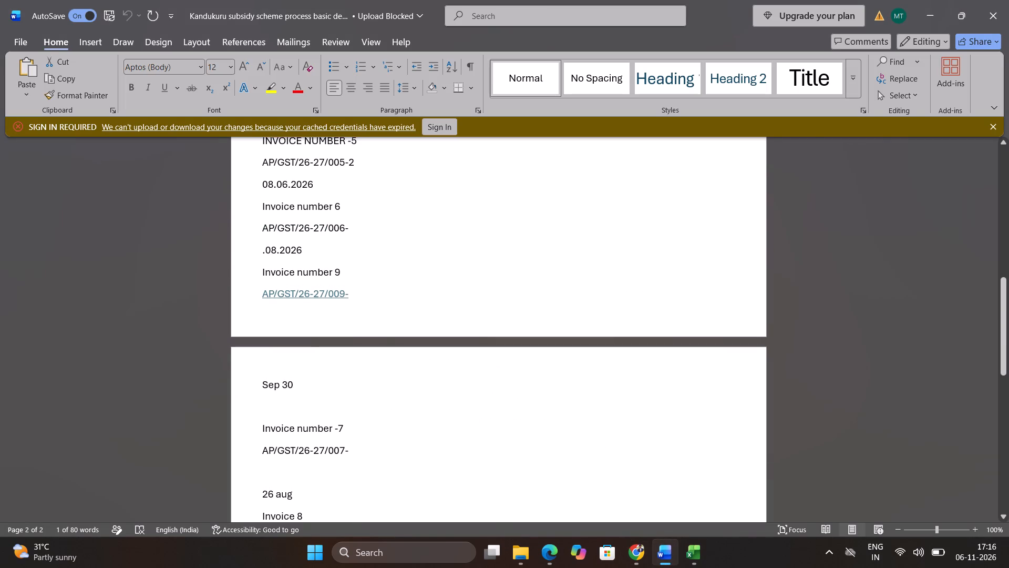
pyautogui.scroll(2, 424, 442)
pyautogui.scroll(5, 382, 415)
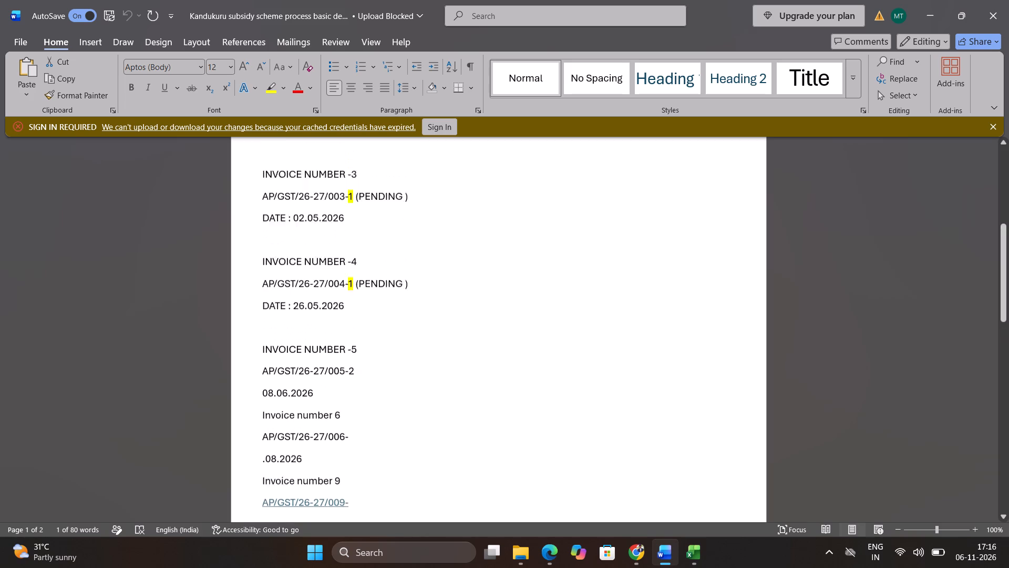
pyautogui.scroll(1, 358, 405)
pyautogui.scroll(-9, 359, 404)
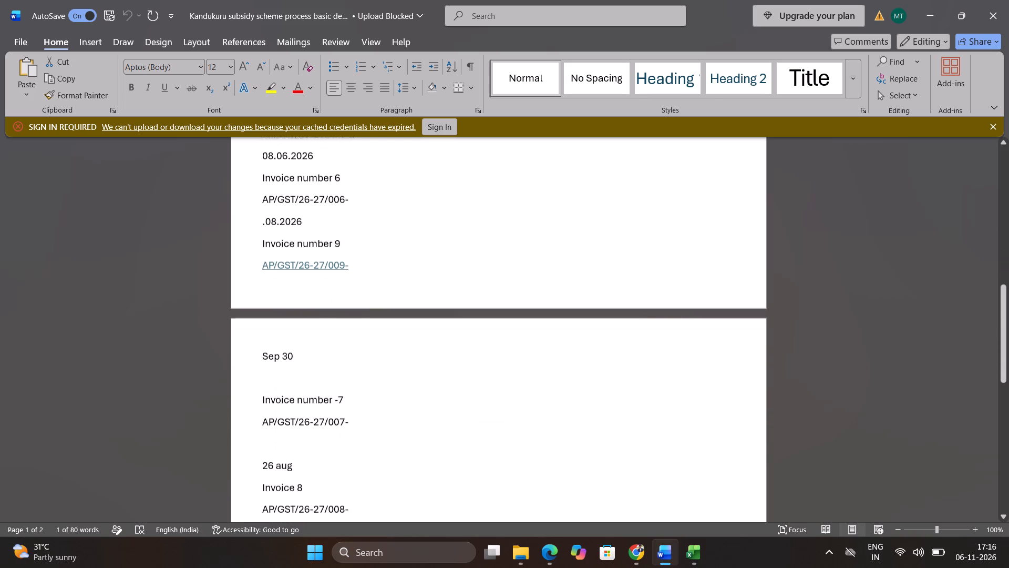
pyautogui.moveTo(362, 423); pyautogui.dragTo(237, 428)
pyautogui.doubleClick(237, 428)
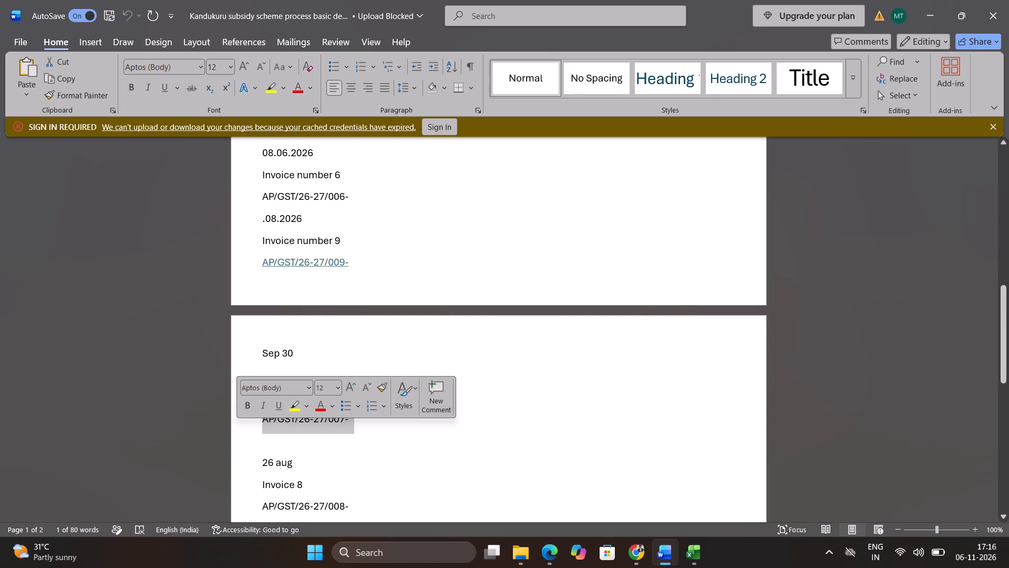
pyautogui.keyDown('ctrl'); pyautogui.click(238, 428); pyautogui.keyUp('ctrl')
pyautogui.hotkey('ctrl', 'c')
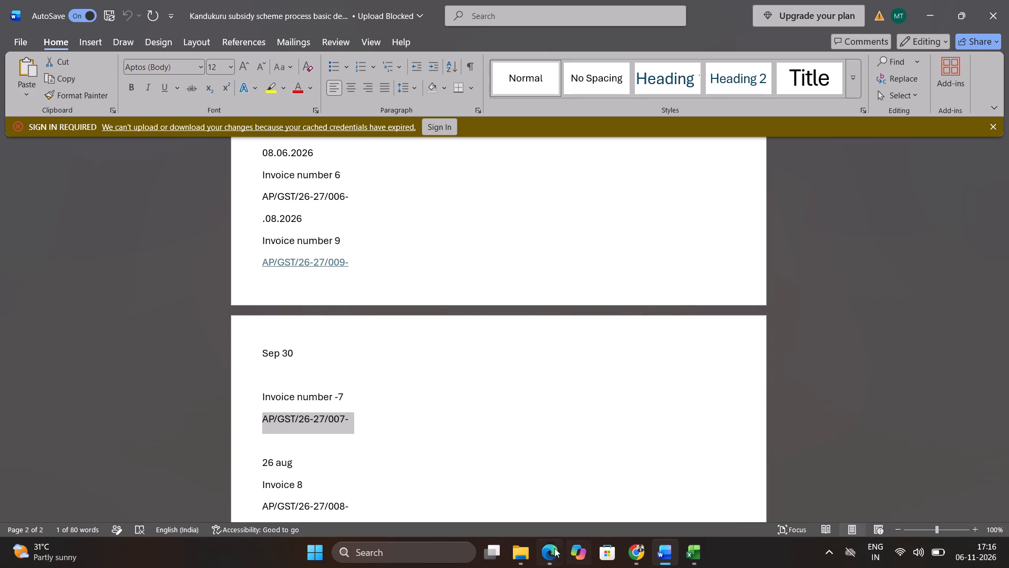
# Enter AP/GST/26-27/007-65 as the invoice number in the portal's DCR entry.
pyautogui.click(550, 544)
pyautogui.click(482, 387)
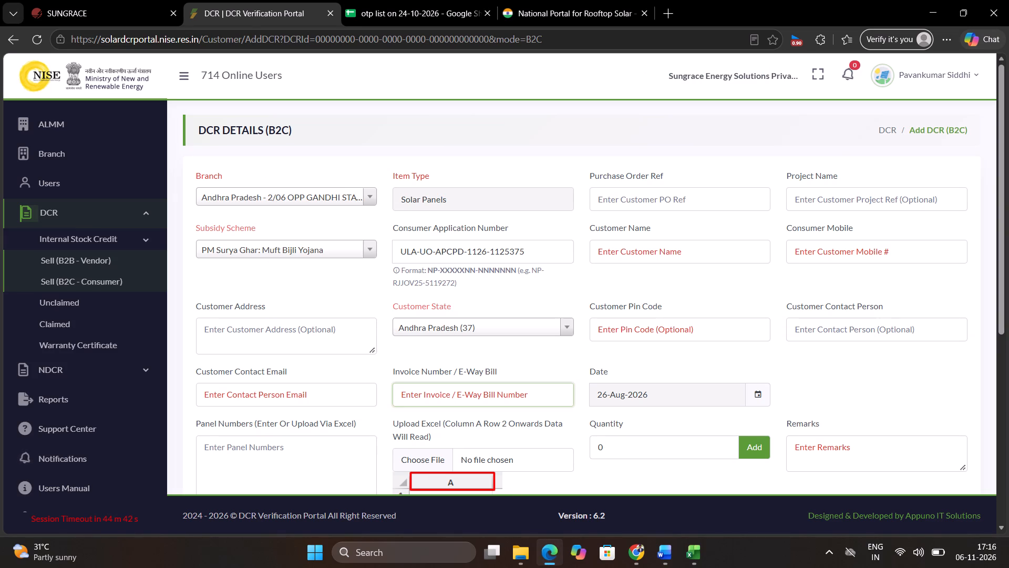
pyautogui.hotkey('ctrl', 'v')
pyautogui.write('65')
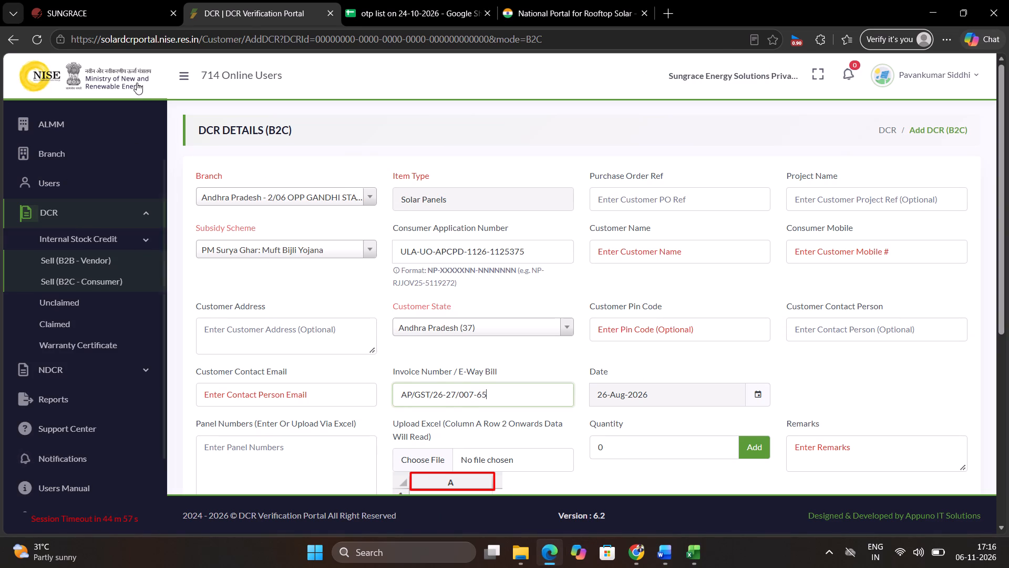
# Copy the consumer's address from the SUNGRACE work-order details into the DCR entry's Remarks.
pyautogui.click(101, 6)
pyautogui.click(651, 441)
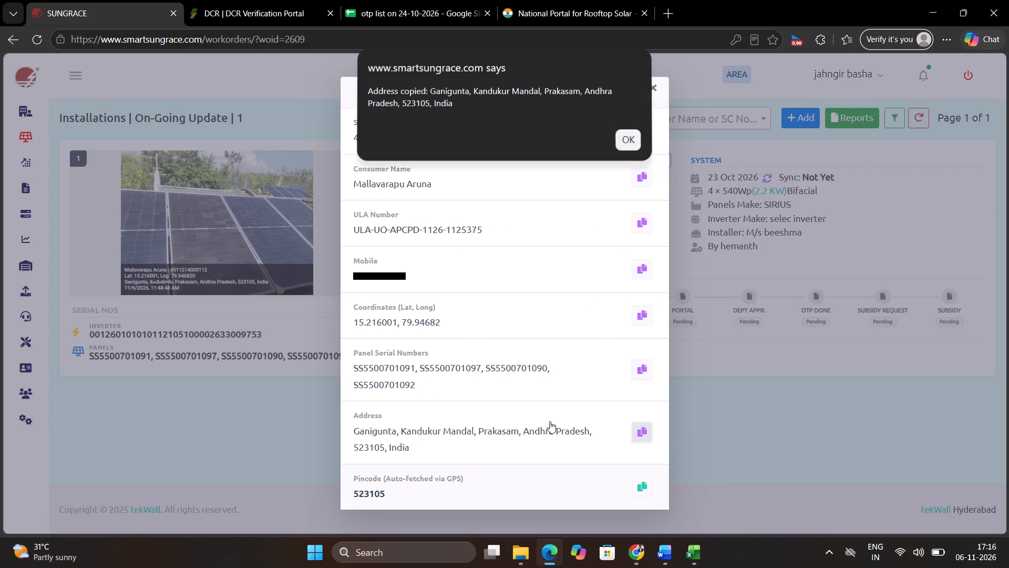
pyautogui.click(631, 136)
pyautogui.click(260, 1)
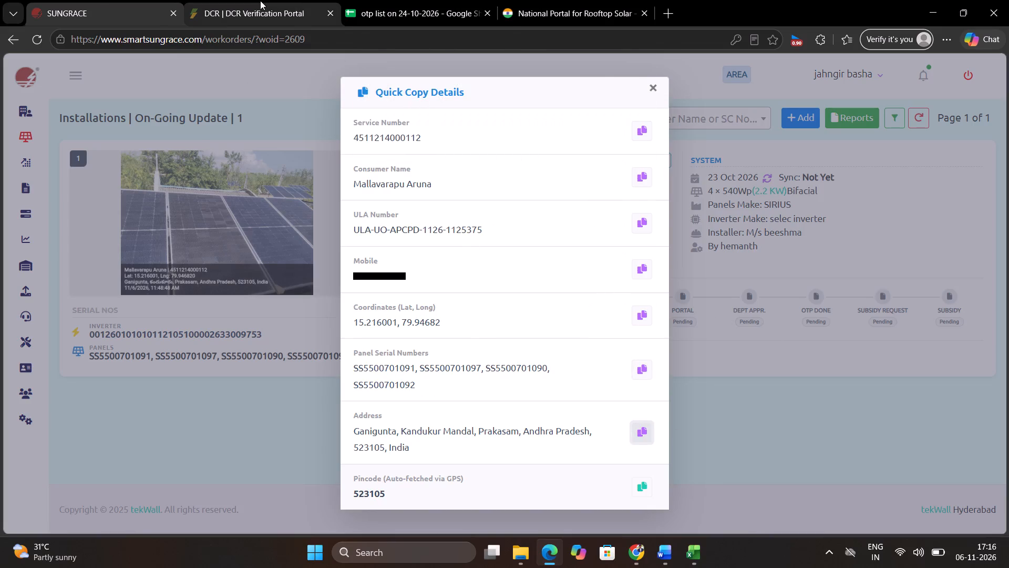
pyautogui.click(912, 458)
pyautogui.hotkey('ctrl', 'v')
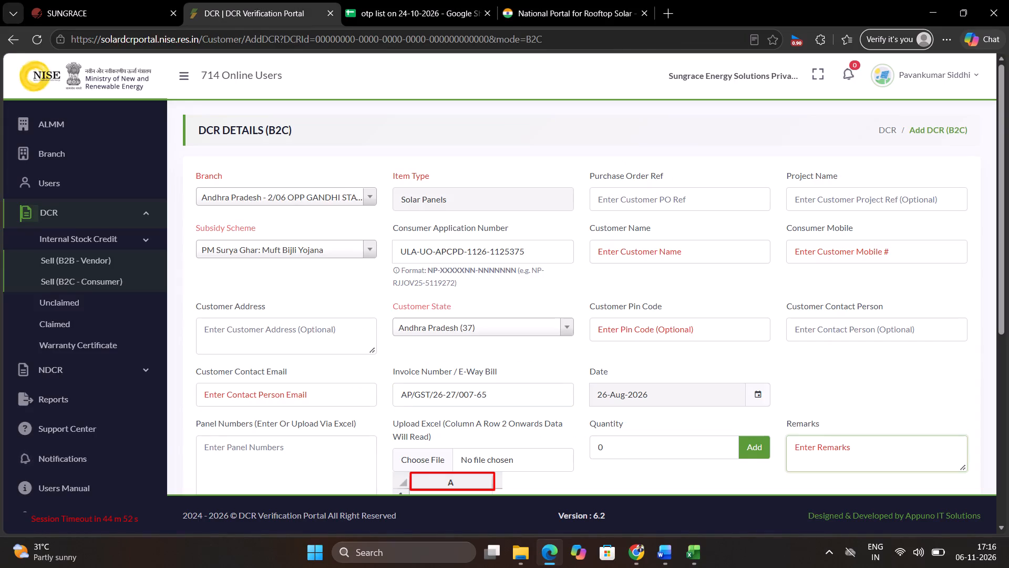
# Copy the PIN code out of the address in Remarks into Customer Pin Code.
pyautogui.doubleClick(862, 461)
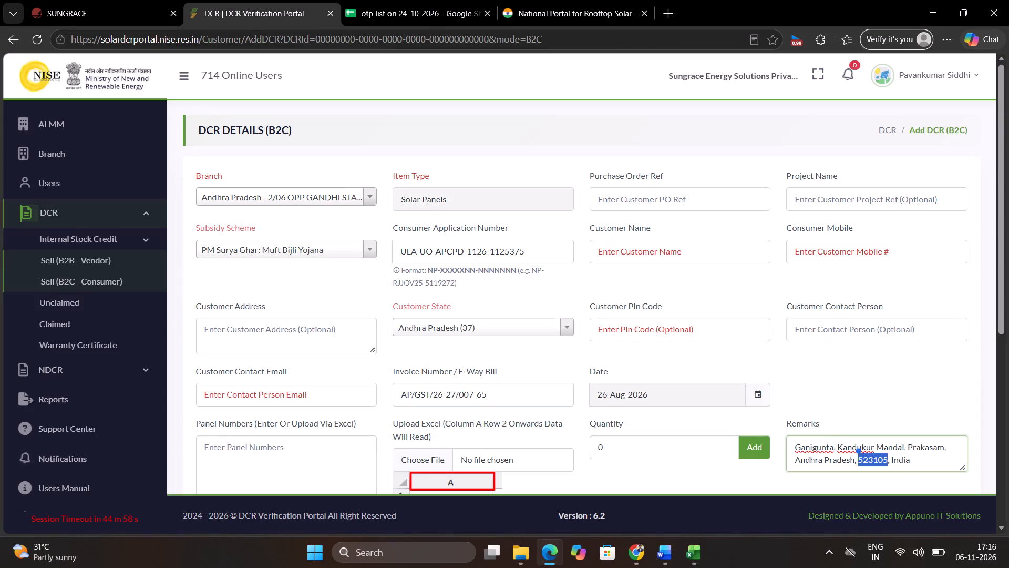
pyautogui.hotkey('ctrl', 'c')
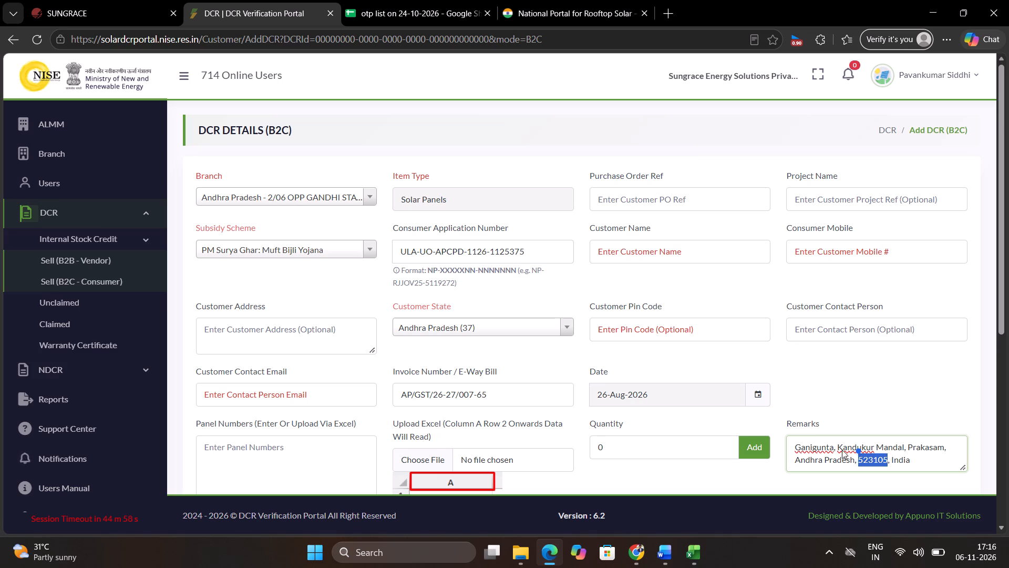
pyautogui.click(720, 331)
pyautogui.hotkey('ctrl', 'v')
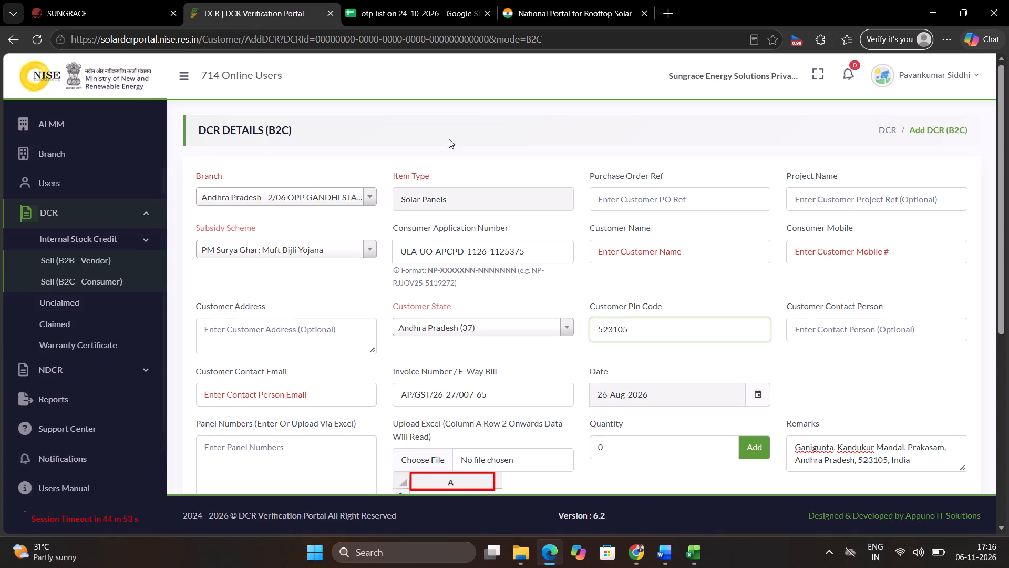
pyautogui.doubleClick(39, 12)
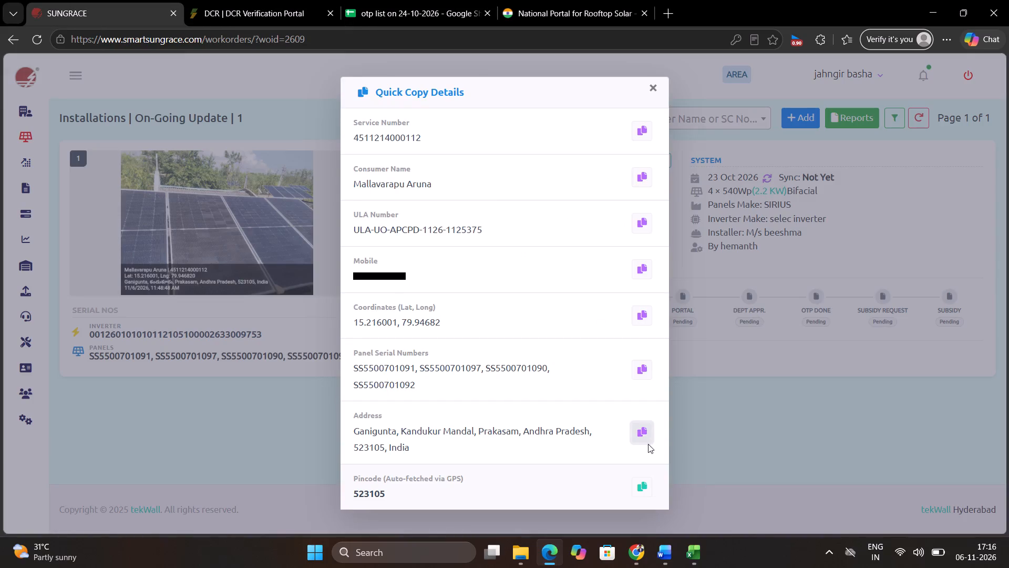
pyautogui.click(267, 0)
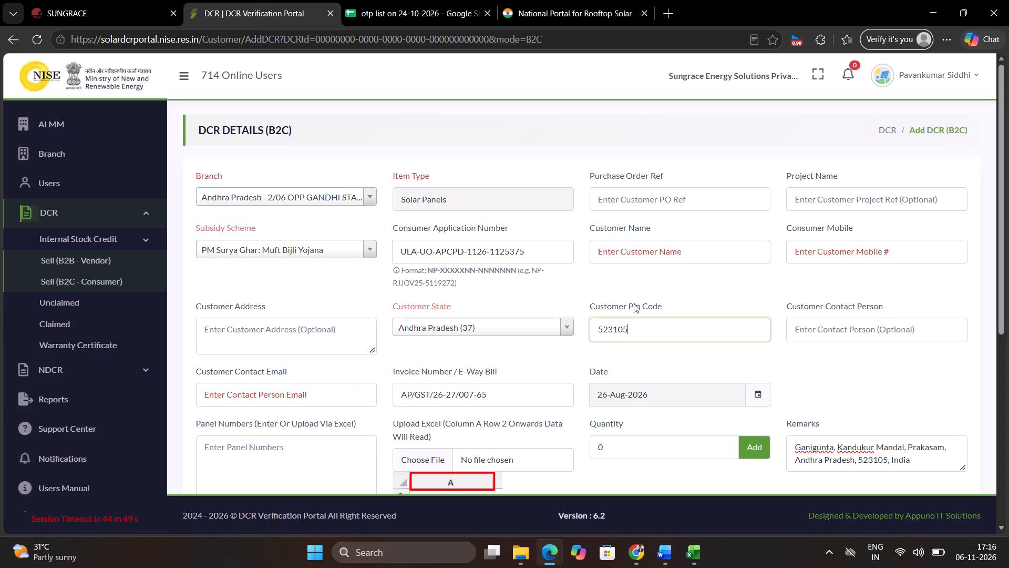
# Copy the contact mobile number from the header details of the Word document into the DCR entry's Consumer Mobile.
pyautogui.doubleClick(666, 561)
pyautogui.scroll(4, 498, 354)
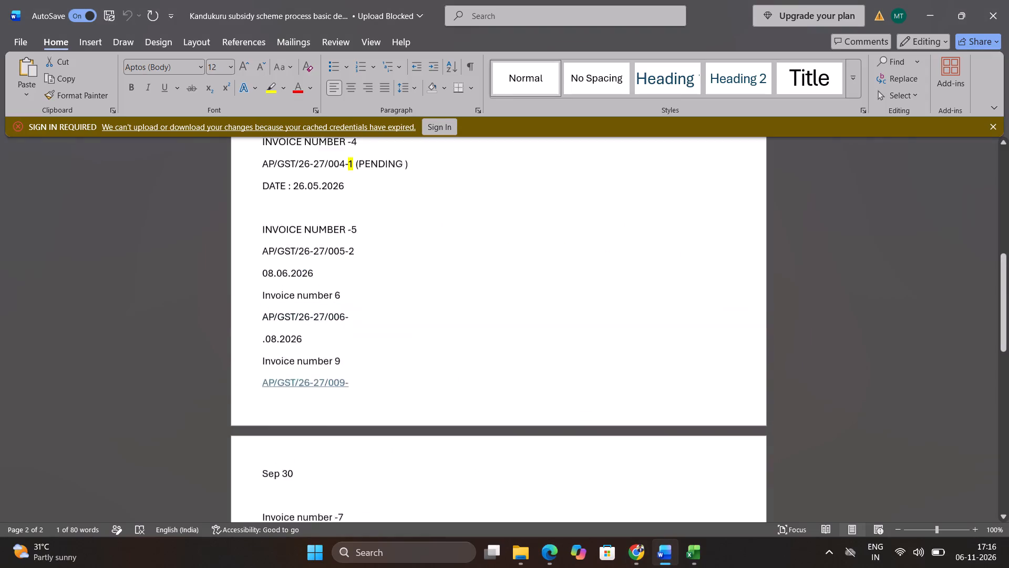
pyautogui.scroll(13, 481, 346)
pyautogui.moveTo(331, 323); pyautogui.dragTo(270, 333)
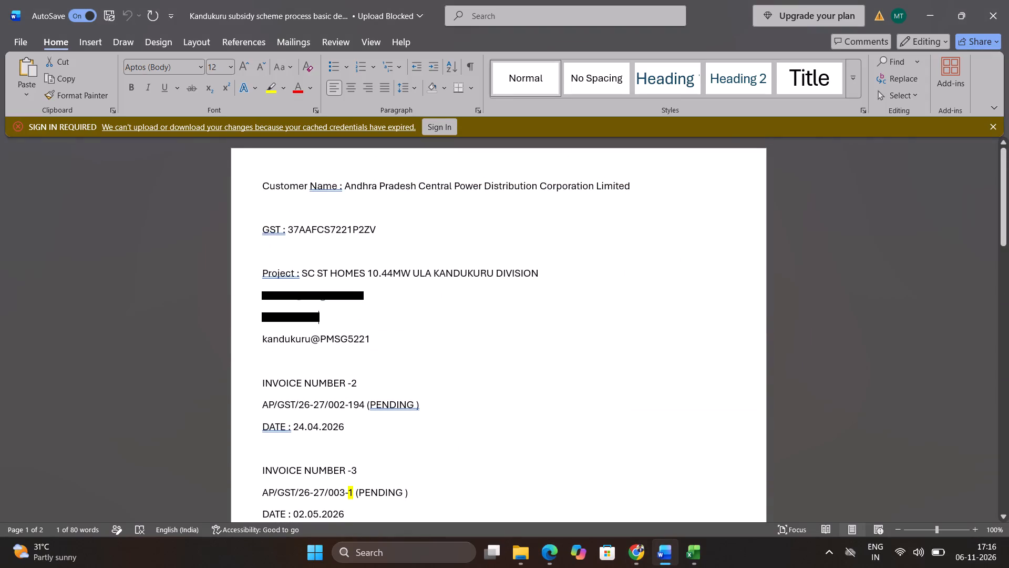
pyautogui.moveTo(270, 333); pyautogui.dragTo(221, 322)
pyautogui.keyDown('ctrl'); pyautogui.click(221, 323); pyautogui.keyUp('ctrl')
pyautogui.hotkey('ctrl', 'c')
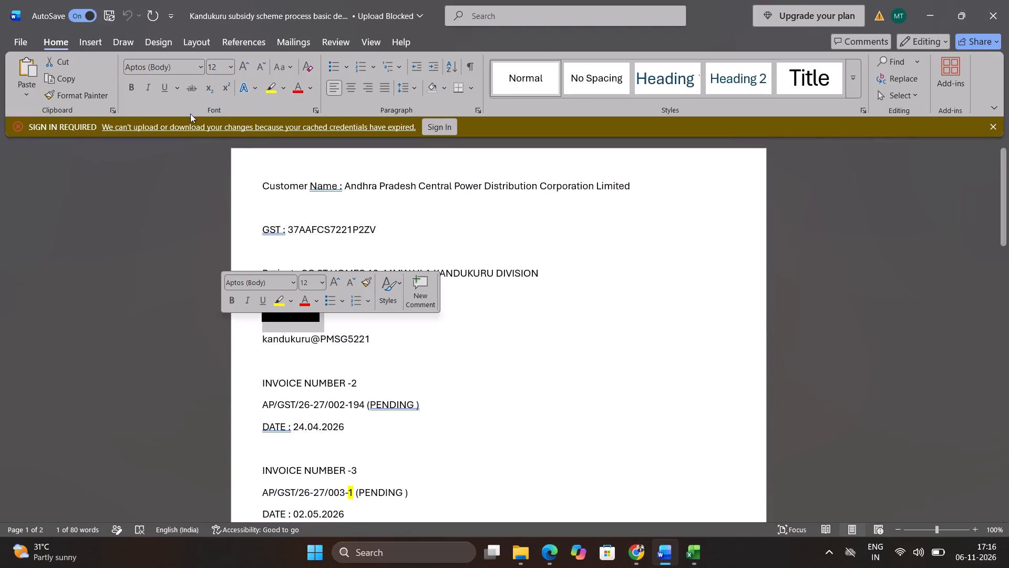
pyautogui.click(550, 555)
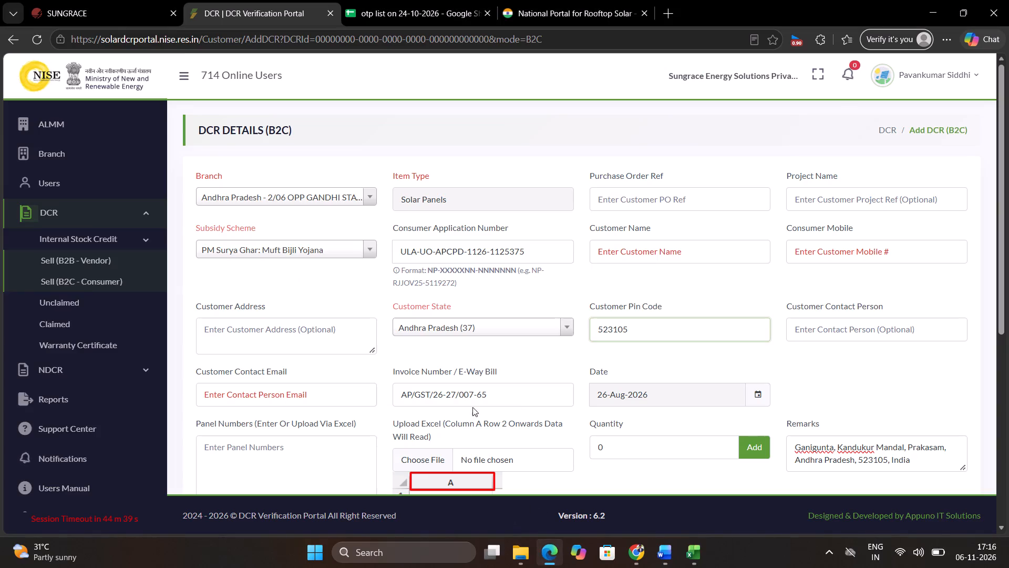
pyautogui.click(830, 257)
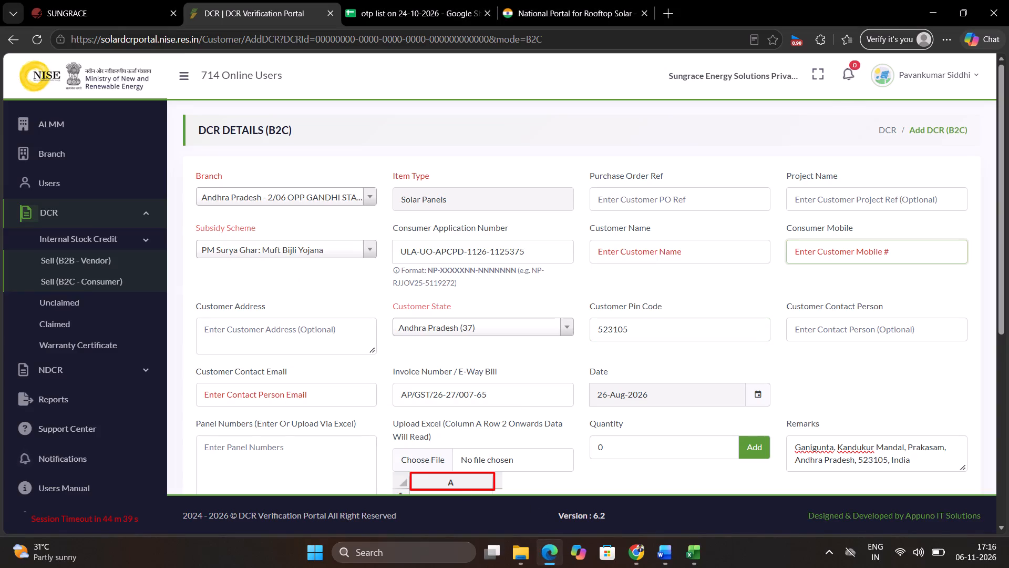
pyautogui.hotkey('ctrl', 'v')
# Copy the contact email address from the Word document into the DCR entry's Customer Contact Email.
pyautogui.click(672, 552)
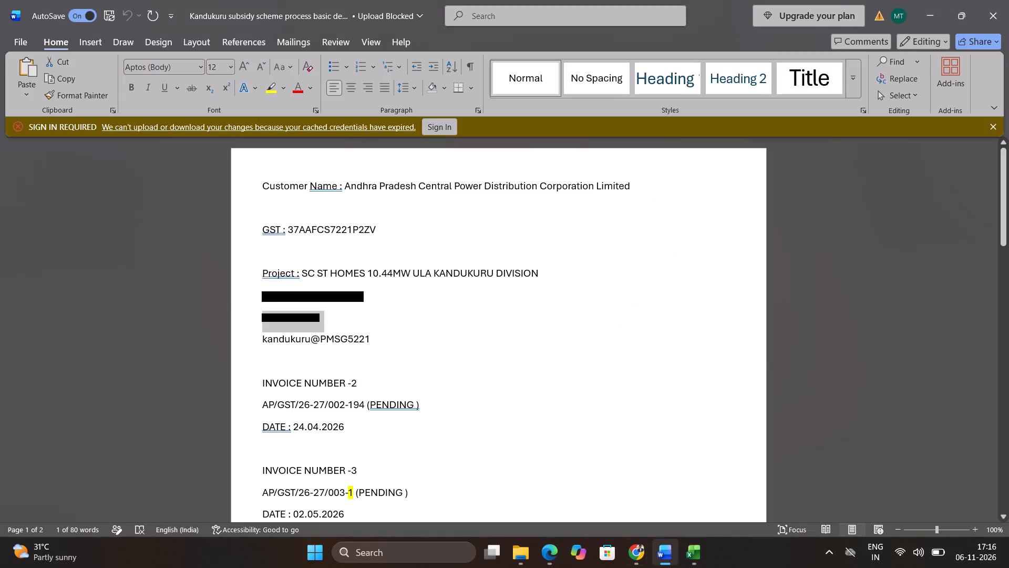
pyautogui.moveTo(371, 294); pyautogui.dragTo(277, 309)
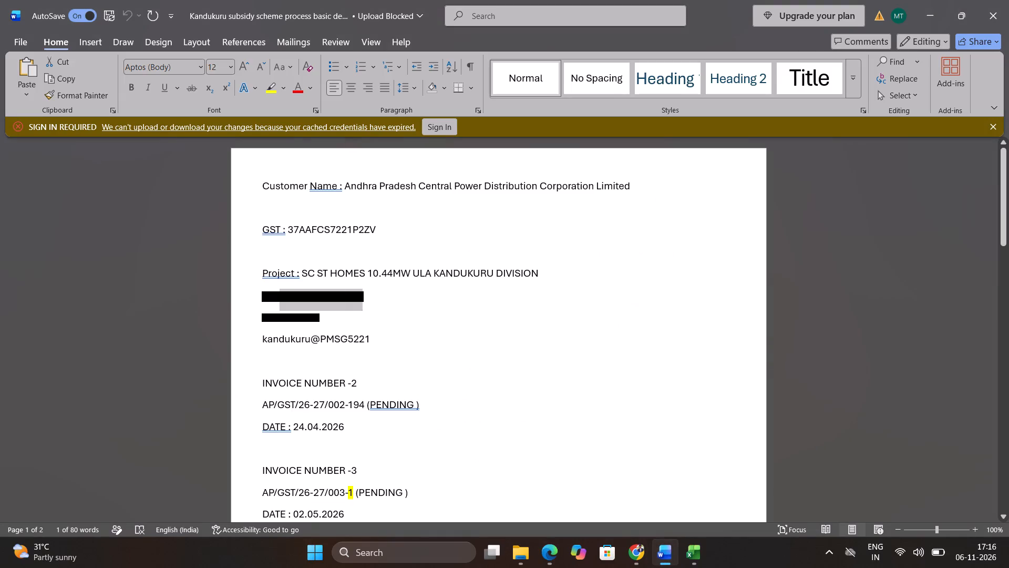
pyautogui.moveTo(277, 309); pyautogui.dragTo(255, 303)
pyautogui.hotkey('ctrl', 'c')
pyautogui.click(556, 567)
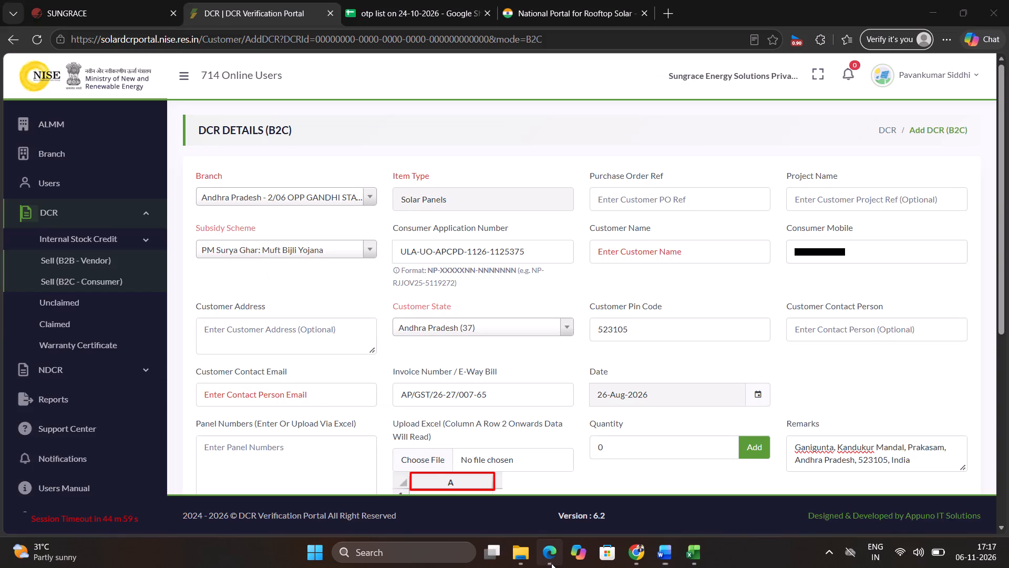
pyautogui.click(261, 401)
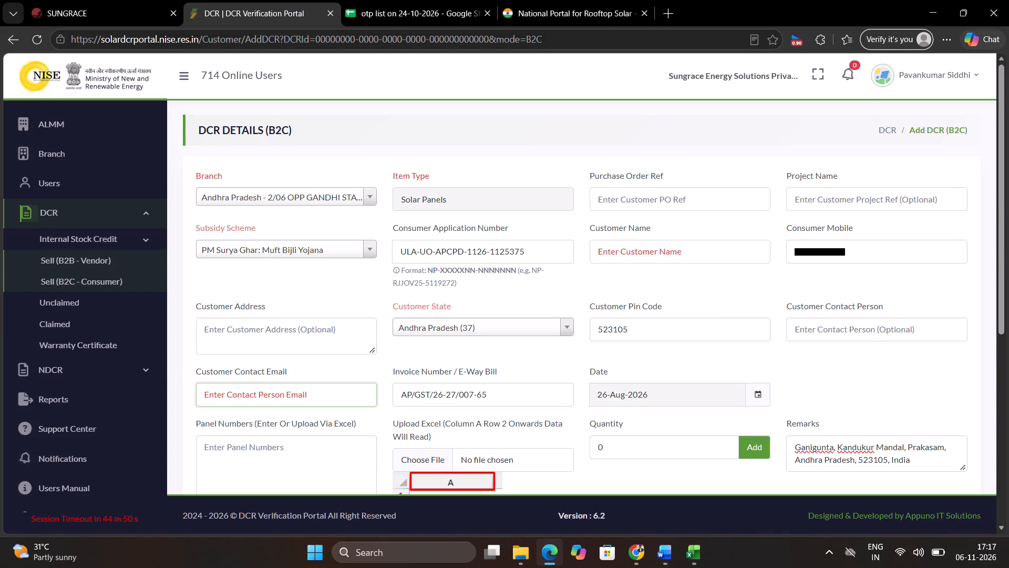
pyautogui.hotkey('ctrl', 'v')
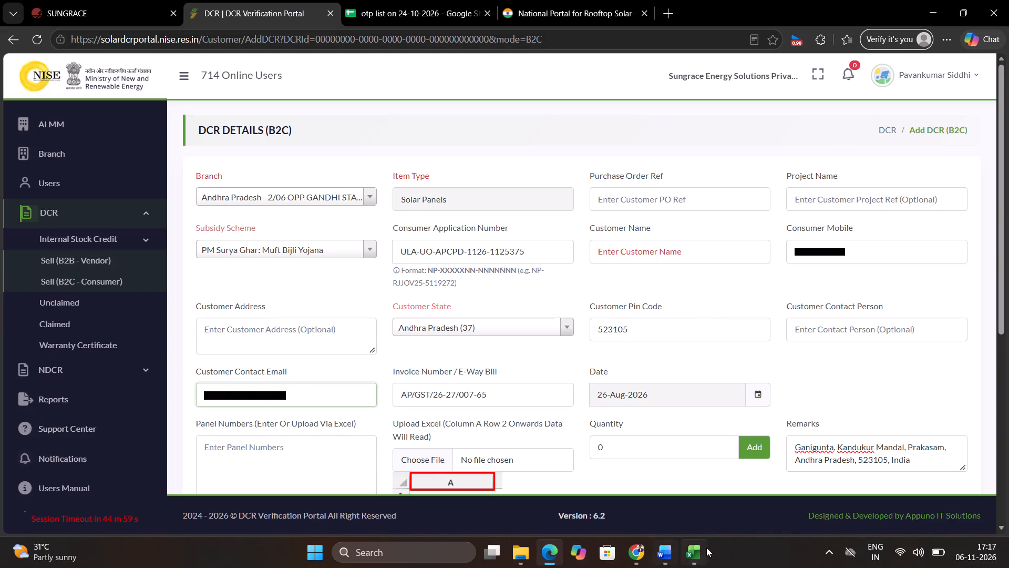
# Copy the project name SC ST HOMES 10.44MW ULA KANDUKURU DIVISION from the Word document into the DCR entry's Project Name.
pyautogui.click(664, 560)
pyautogui.click(377, 286)
pyautogui.moveTo(303, 275); pyautogui.dragTo(565, 276)
pyautogui.keyDown('ctrl'); pyautogui.click(573, 276); pyautogui.keyUp('ctrl')
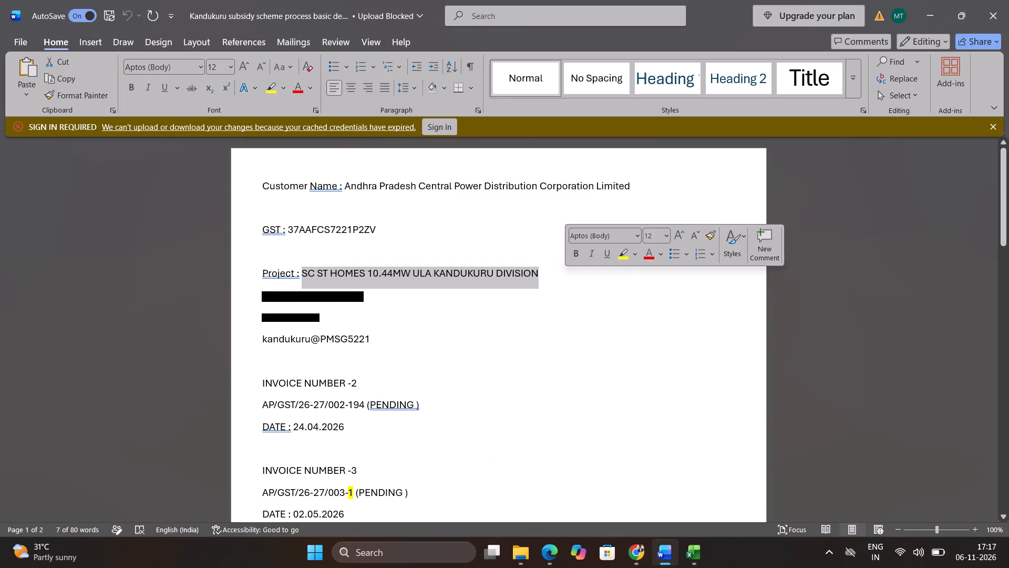
pyautogui.hotkey('ctrl', 'c')
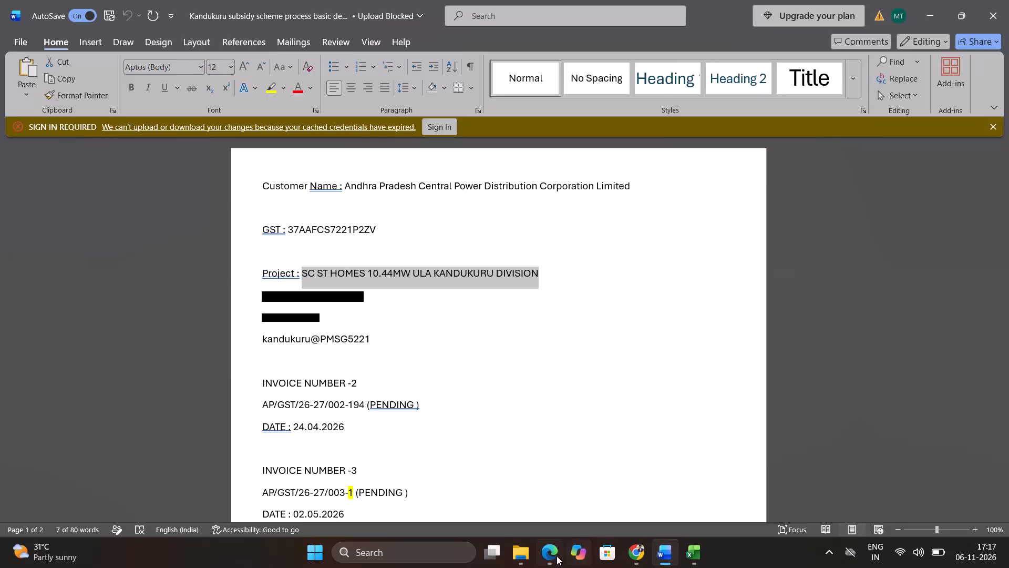
pyautogui.click(556, 555)
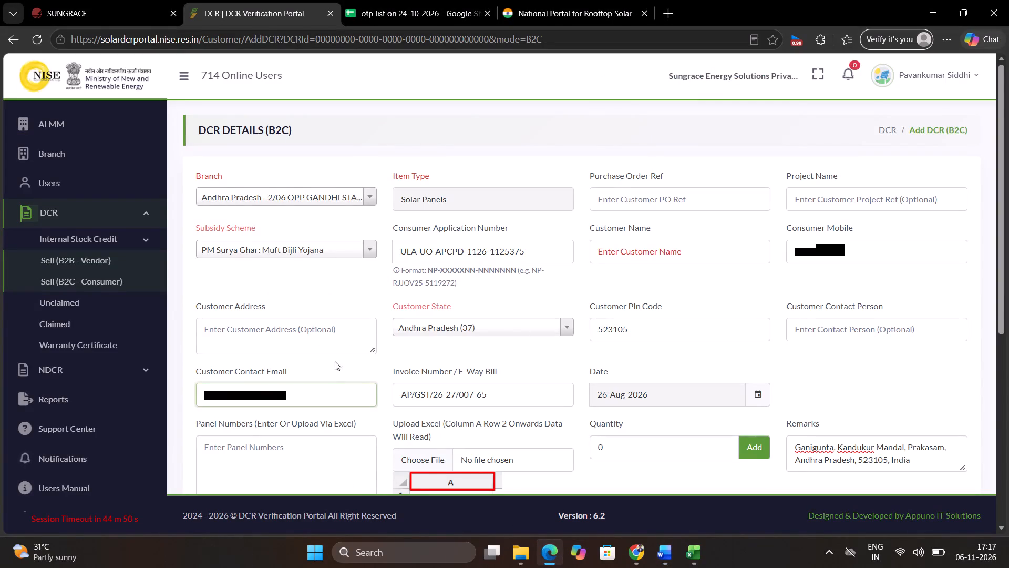
pyautogui.click(671, 249)
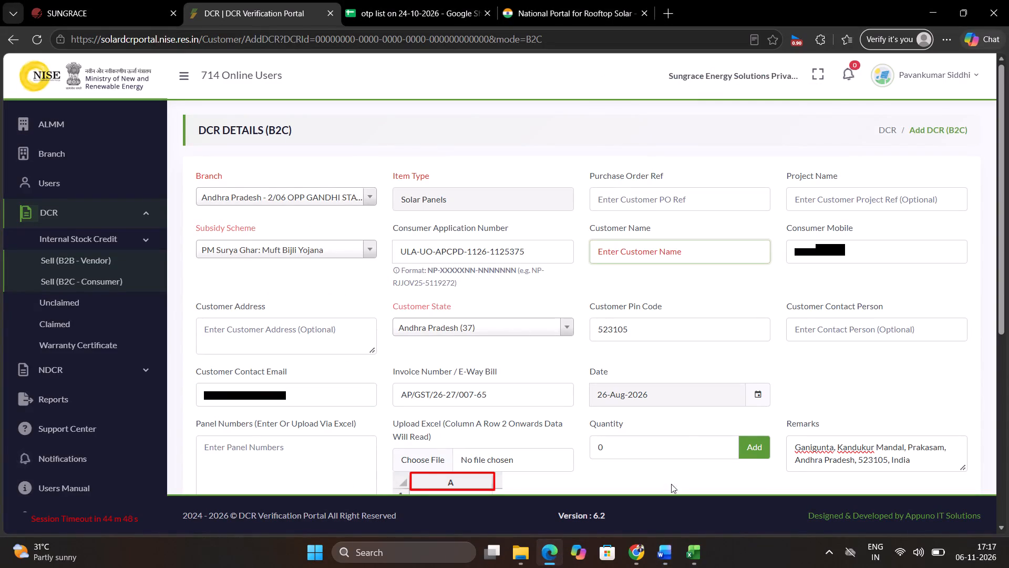
pyautogui.doubleClick(661, 563)
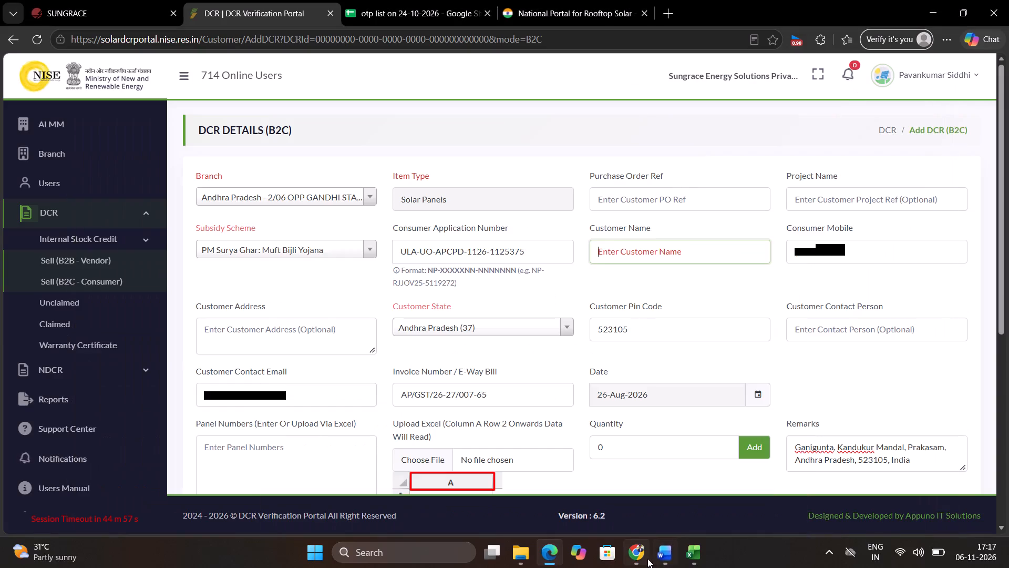
pyautogui.click(658, 562)
pyautogui.click(554, 563)
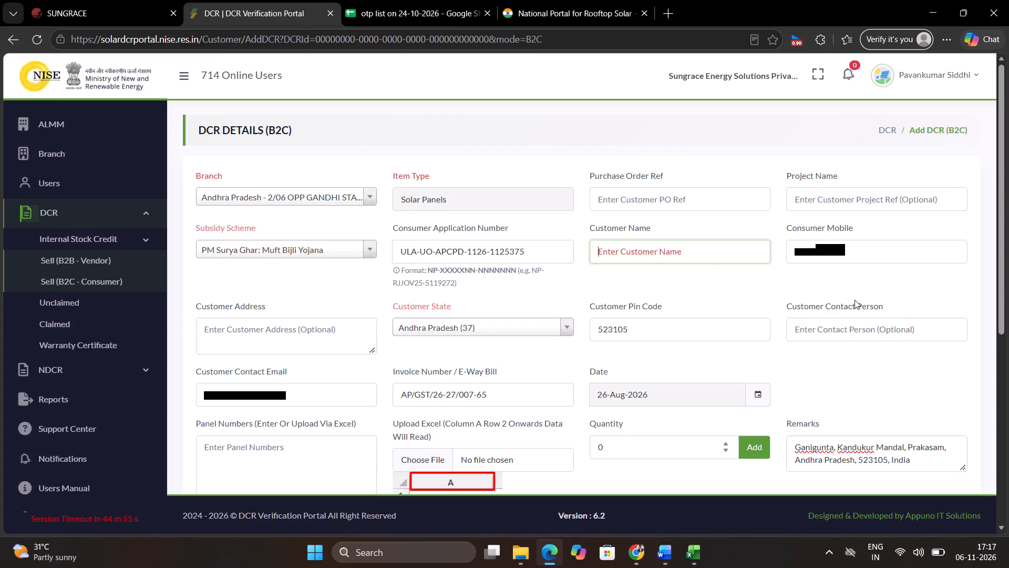
pyautogui.click(898, 197)
pyautogui.hotkey('ctrl', 'v')
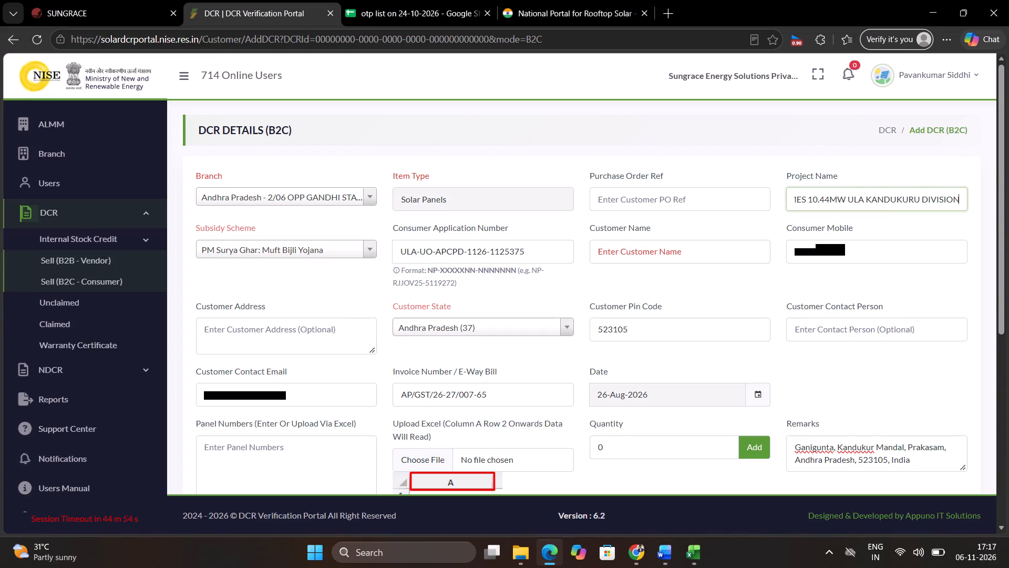
# Copy Andhra Pradesh Central Power Distribution Corporation Limited from the Word document into the DCR entry's Customer Name.
pyautogui.click(657, 551)
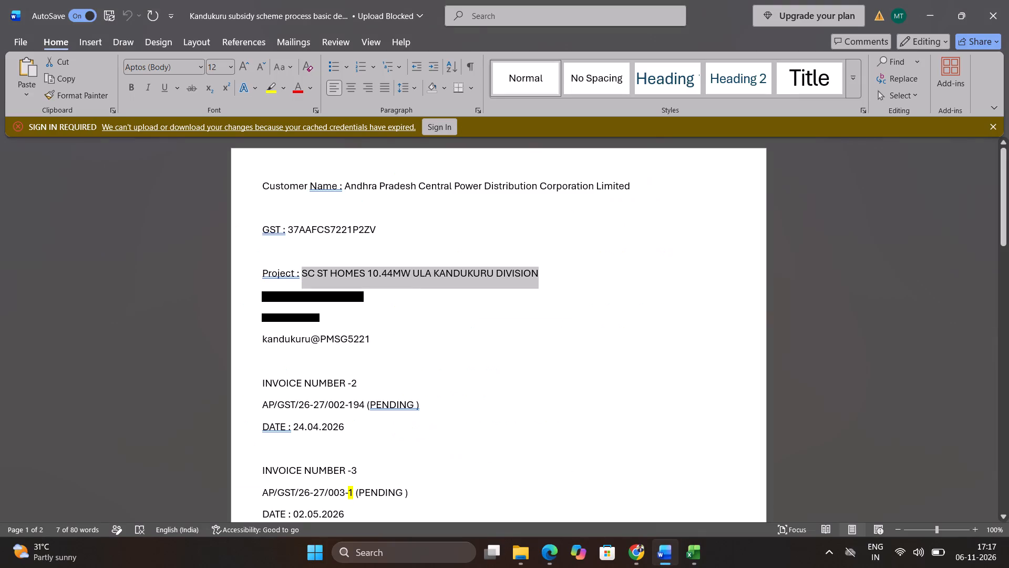
pyautogui.click(427, 241)
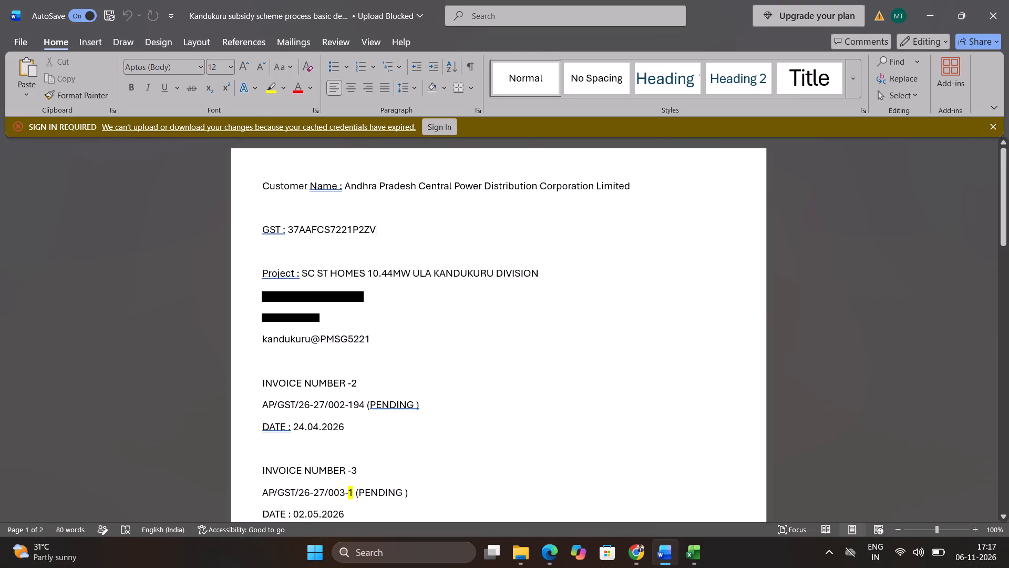
pyautogui.moveTo(347, 180); pyautogui.dragTo(450, 173)
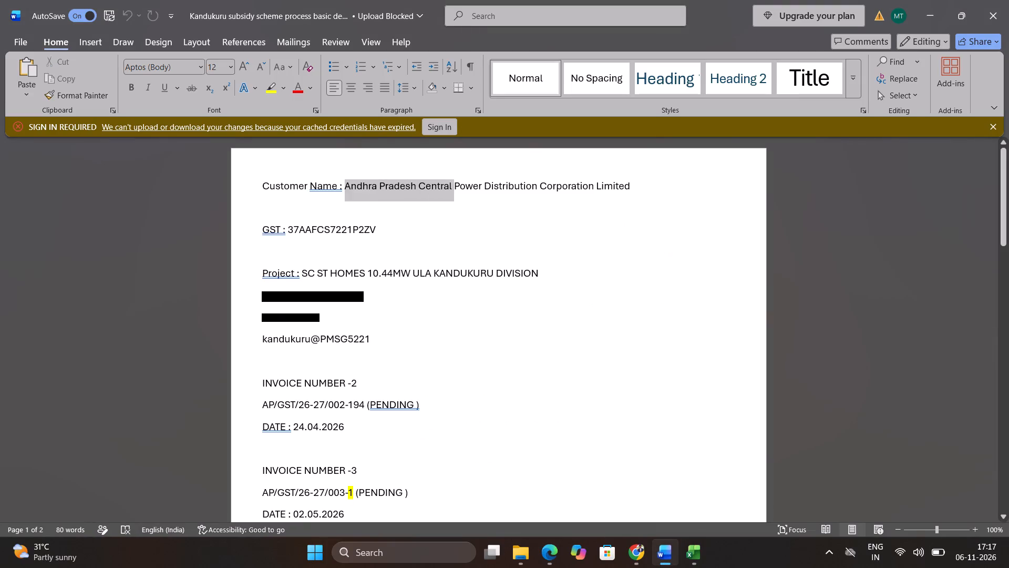
pyautogui.moveTo(450, 173); pyautogui.dragTo(620, 165)
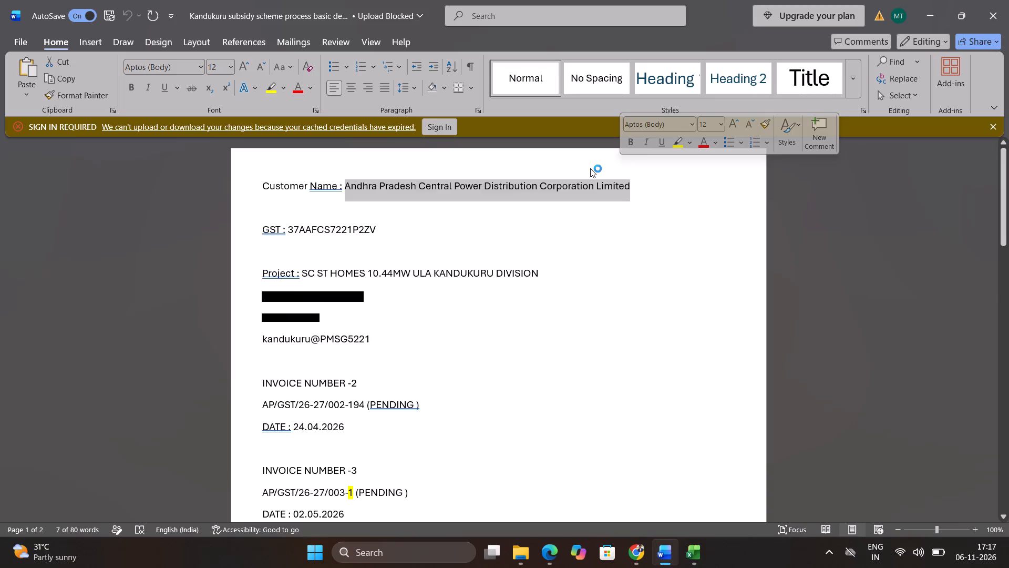
pyautogui.hotkey('ctrl', 'c')
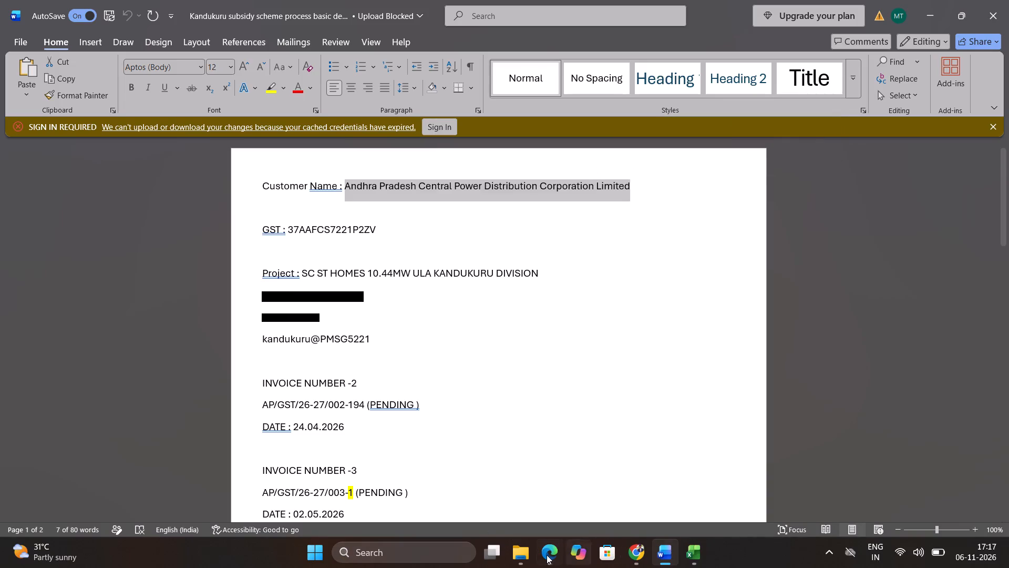
pyautogui.click(546, 555)
pyautogui.click(654, 250)
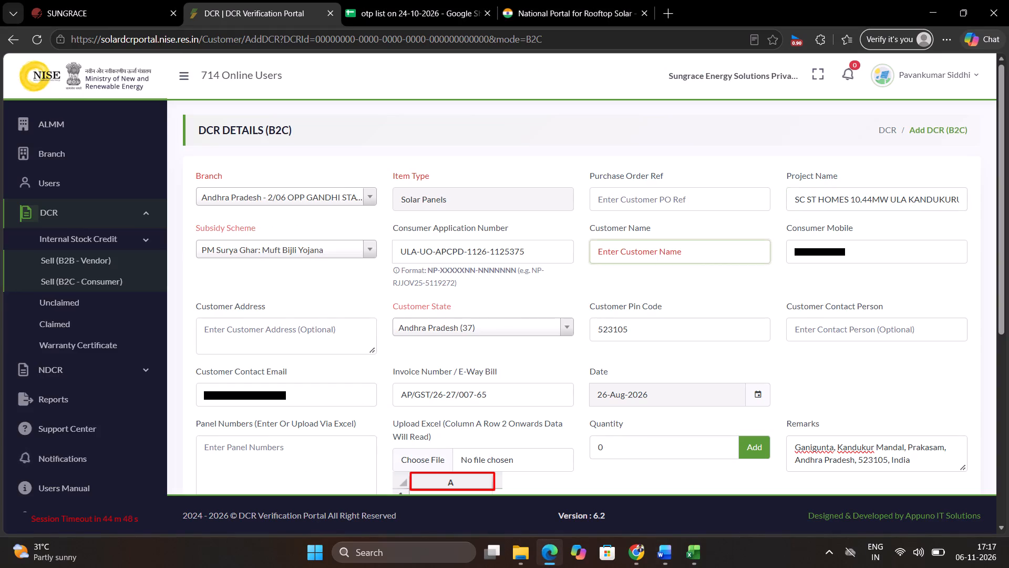
pyautogui.hotkey('ctrl', 'v')
# Submit the completed B2C DCR entry and accept its confirmation.
pyautogui.scroll(1, 664, 253)
pyautogui.scroll(-2, 667, 260)
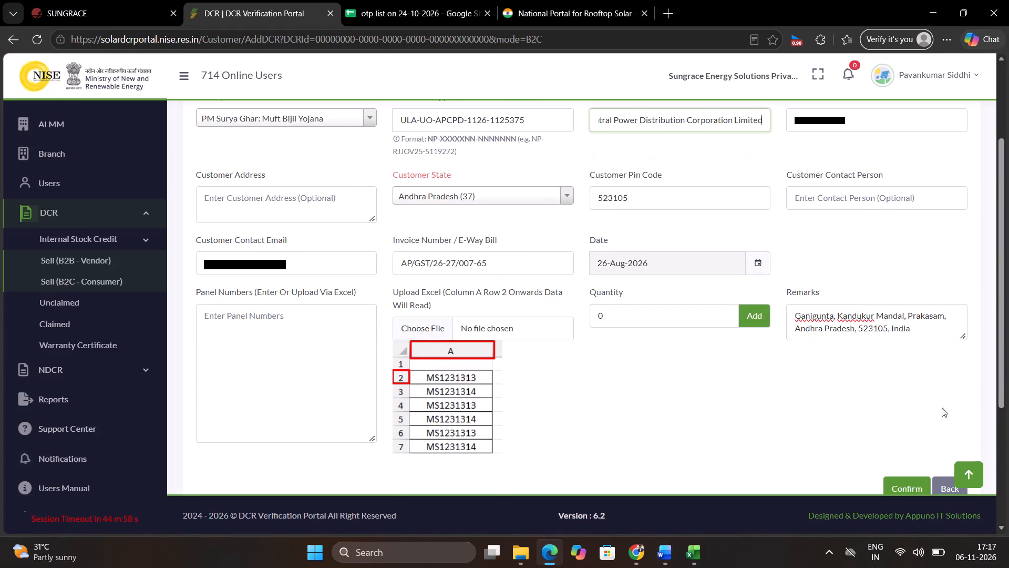
pyautogui.click(919, 494)
pyautogui.click(624, 367)
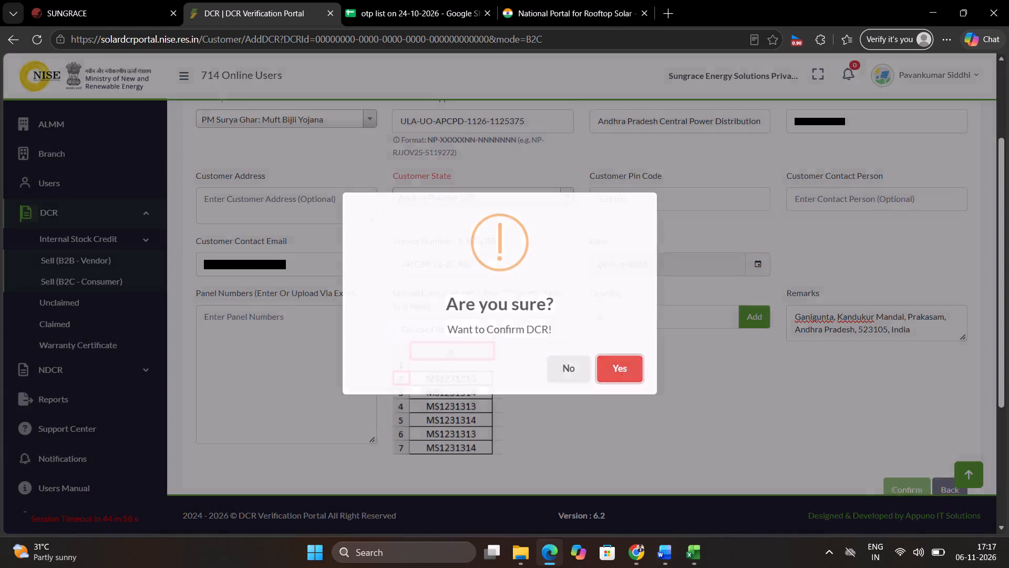
# Copy the consumer's service number from the SUNGRACE work-order details.
pyautogui.click(118, 1)
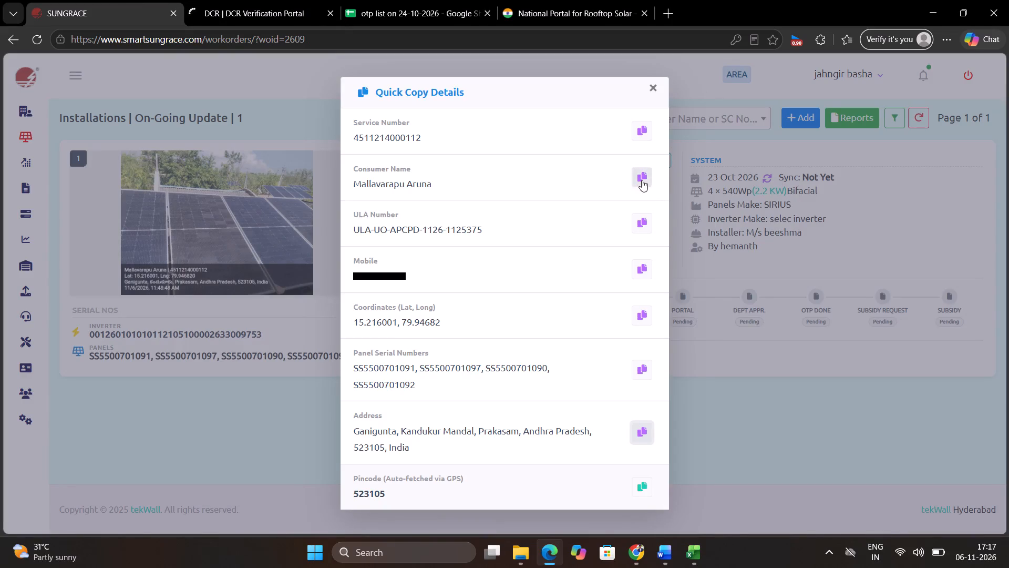
pyautogui.click(650, 132)
pyautogui.click(625, 137)
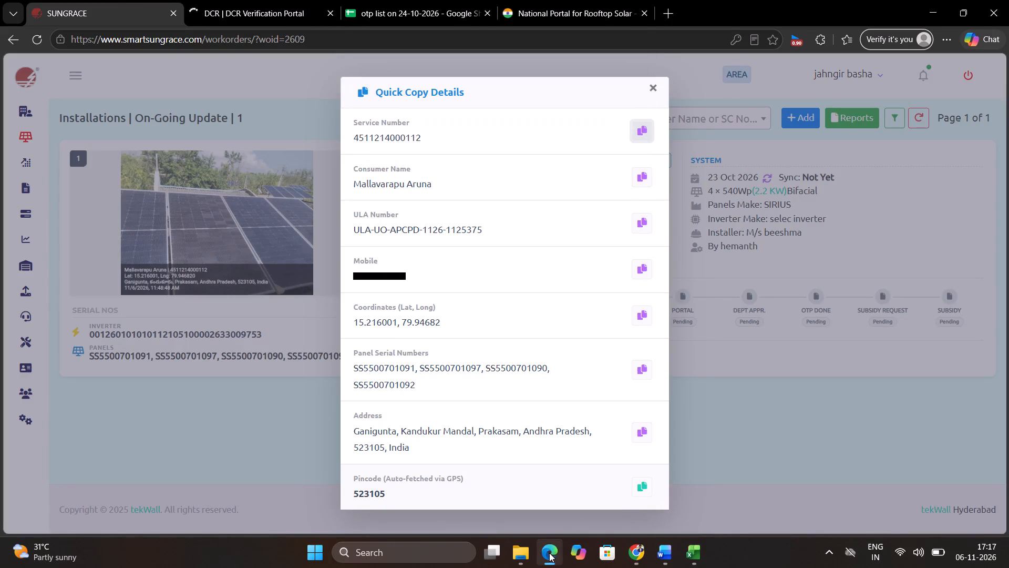
# Switch to File Explorer and create a new folder inside DCR7 in the dcr crf folder.
pyautogui.click(548, 563)
pyautogui.click(520, 567)
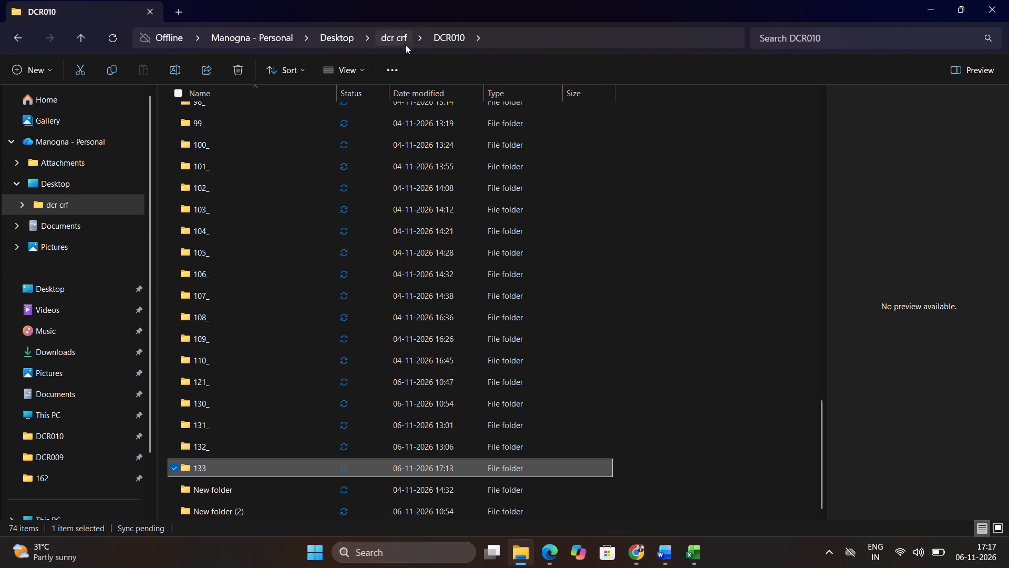
pyautogui.doubleClick(413, 40)
pyautogui.click(419, 37)
pyautogui.click(448, 177)
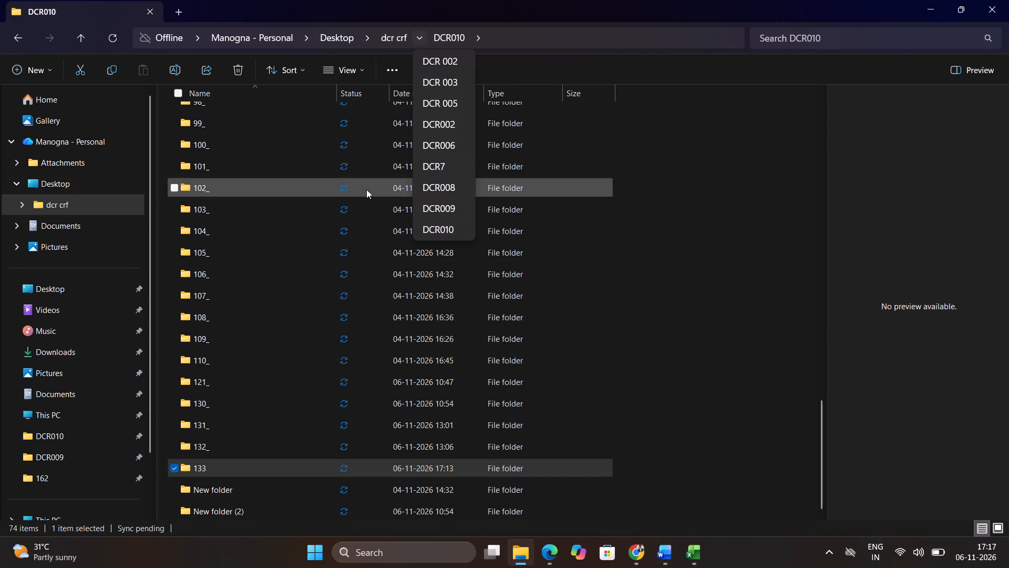
pyautogui.doubleClick(438, 172)
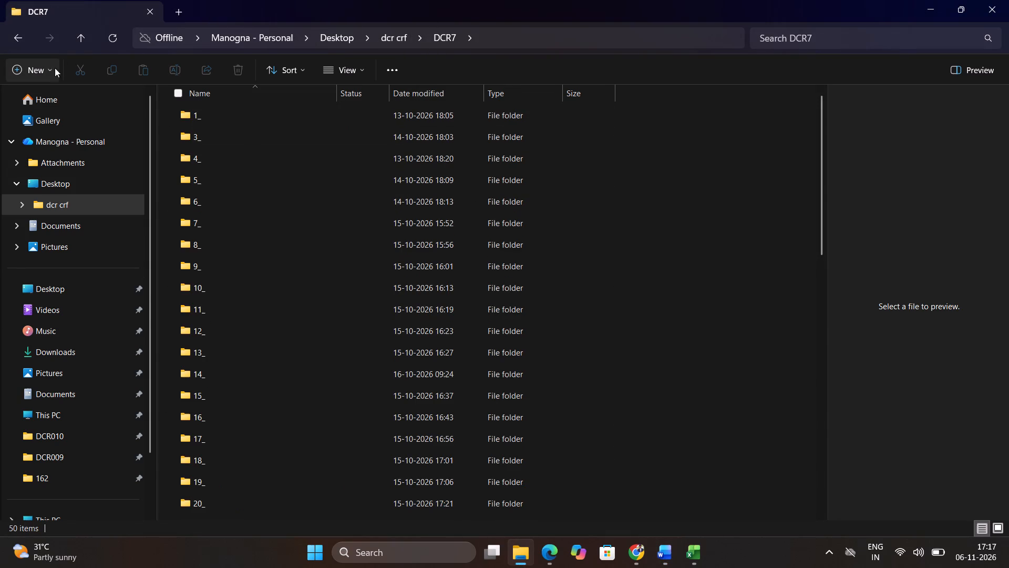
pyautogui.click(49, 70)
pyautogui.click(107, 98)
# Rename the folder called New folder in DCR7 as 65.
pyautogui.scroll(-2, 230, 87)
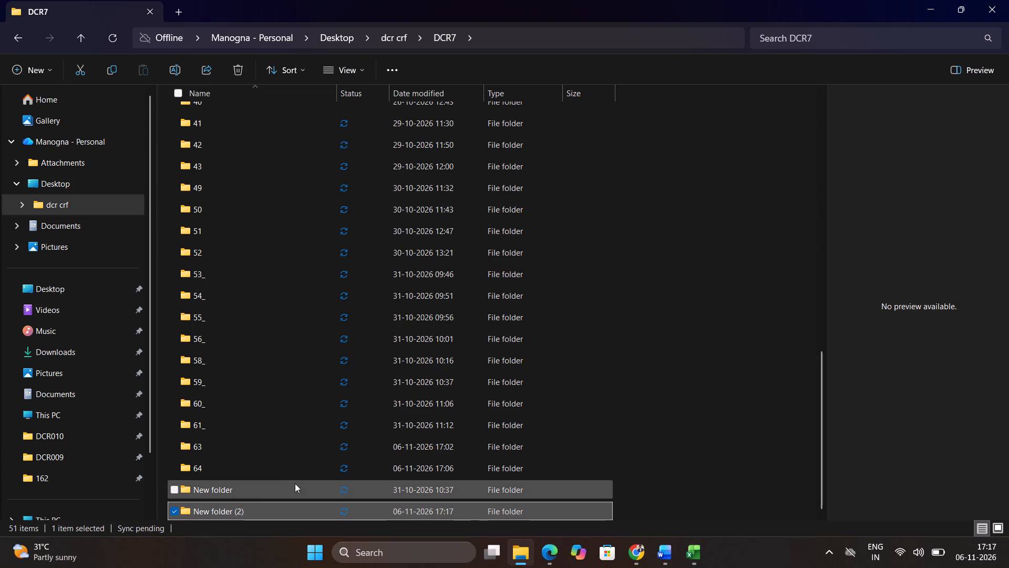
pyautogui.click(256, 493)
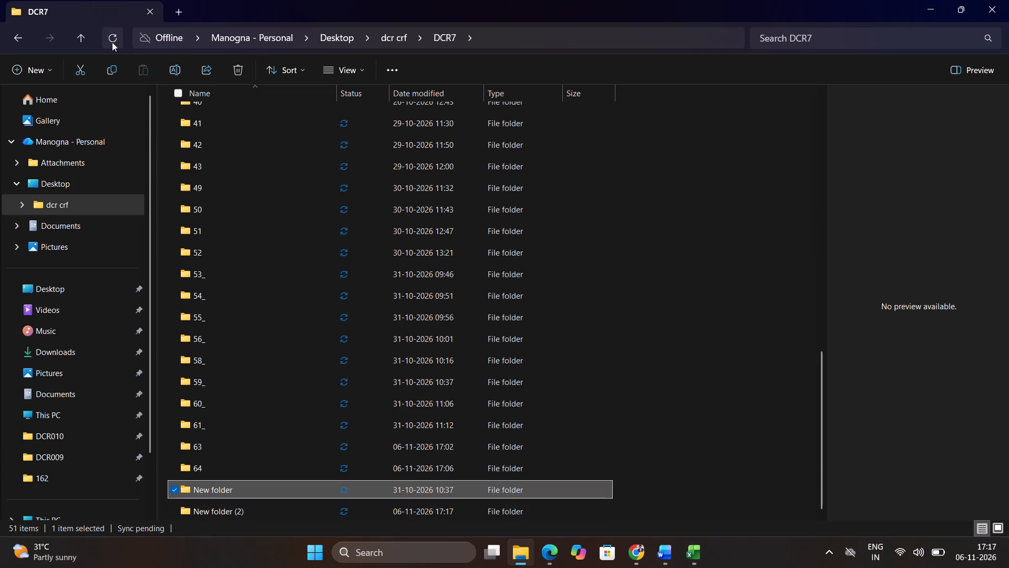
pyautogui.click(169, 67)
pyautogui.press('BackSpace')
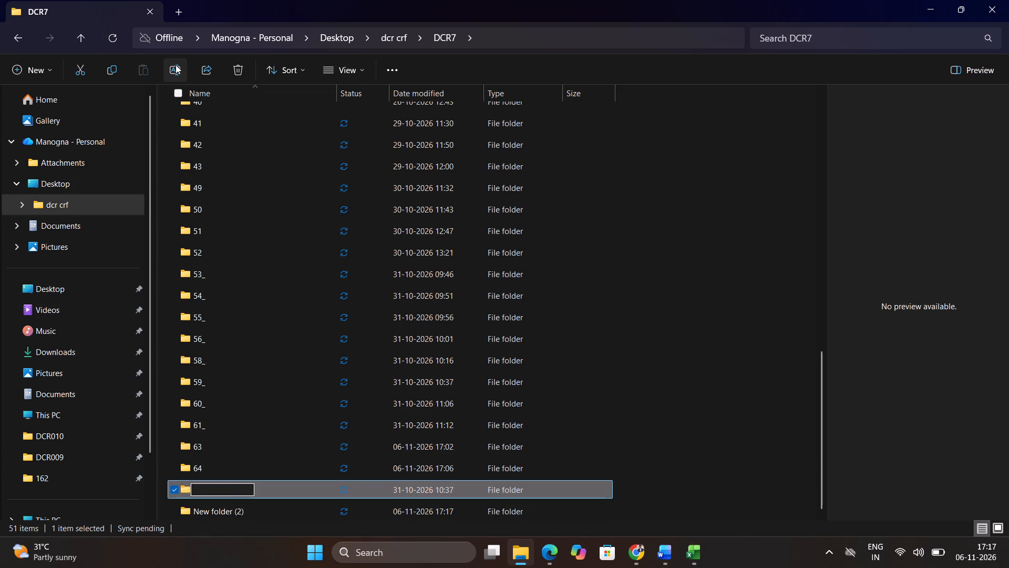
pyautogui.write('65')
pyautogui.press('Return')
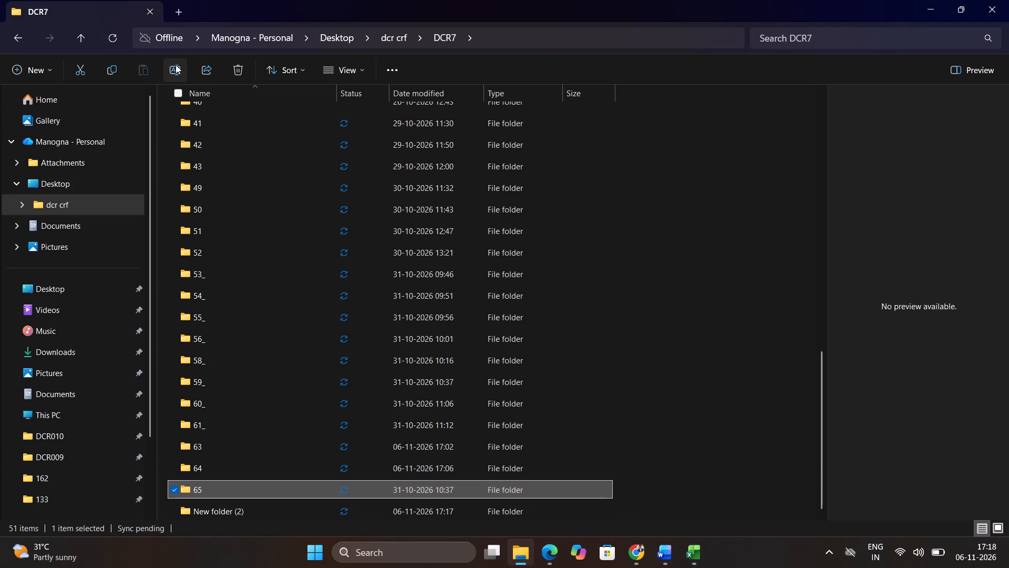
# Open the PDF certificate of the B2C sale with invoice AP/GST/26-27/007-65 in the DCR Verification Portal.
pyautogui.click(552, 553)
pyautogui.click(234, 7)
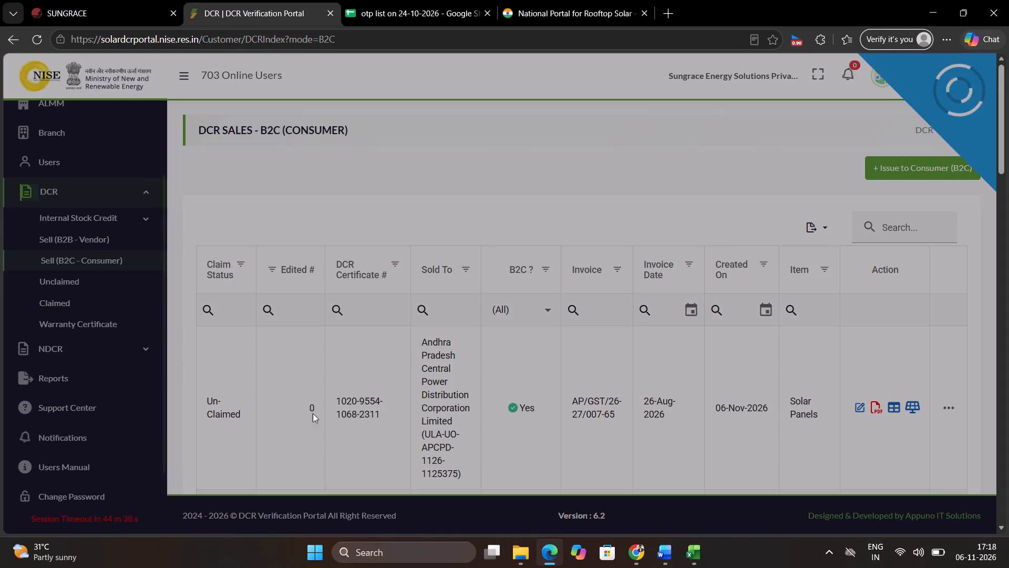
pyautogui.click(873, 410)
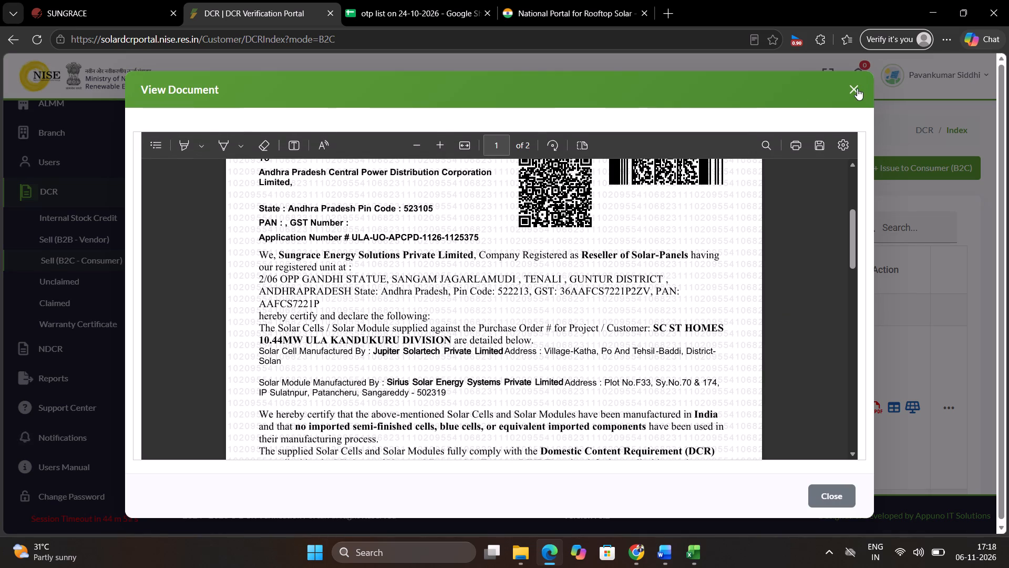
pyautogui.click(857, 88)
pyautogui.click(875, 411)
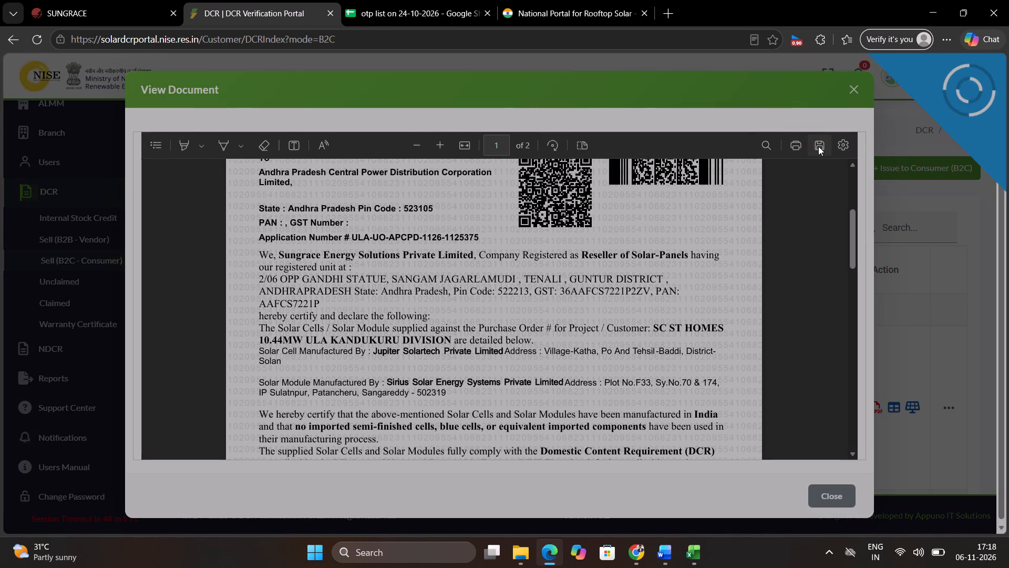
# Save the certificate PDF in dcr crf > DCR7 > 65, using the copied service number as its file name.
pyautogui.click(817, 151)
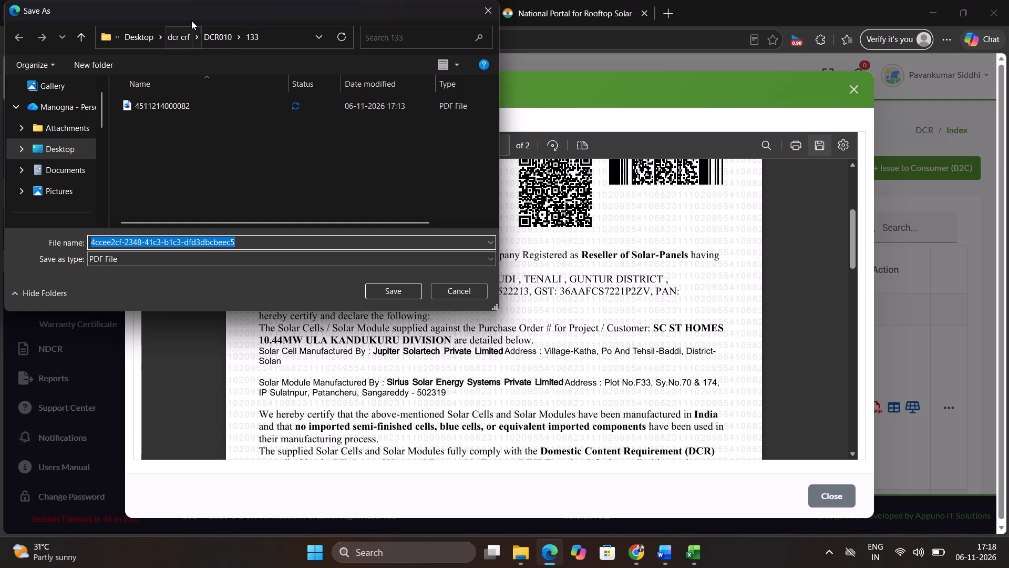
pyautogui.click(192, 38)
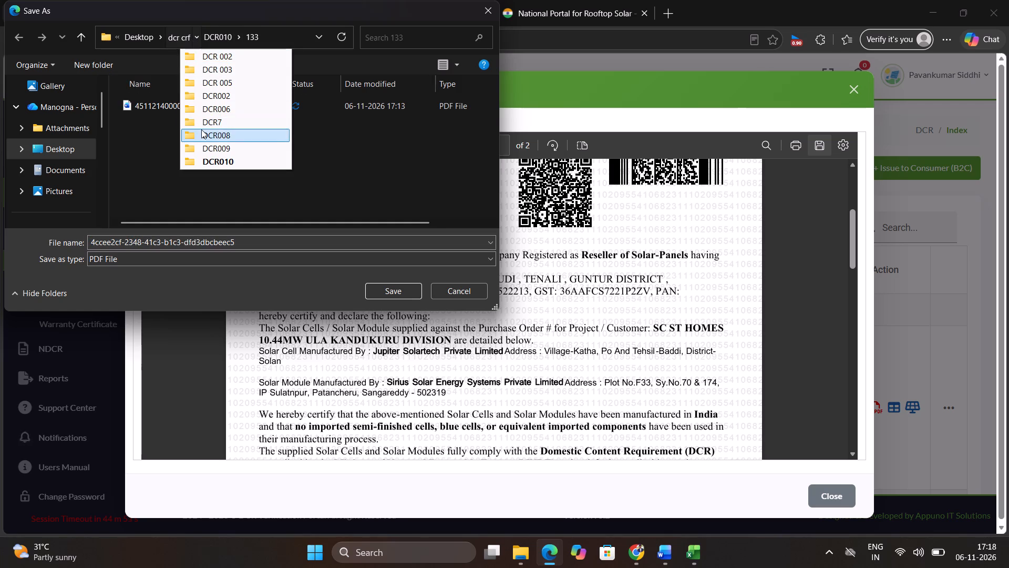
pyautogui.doubleClick(201, 124)
pyautogui.doubleClick(201, 124)
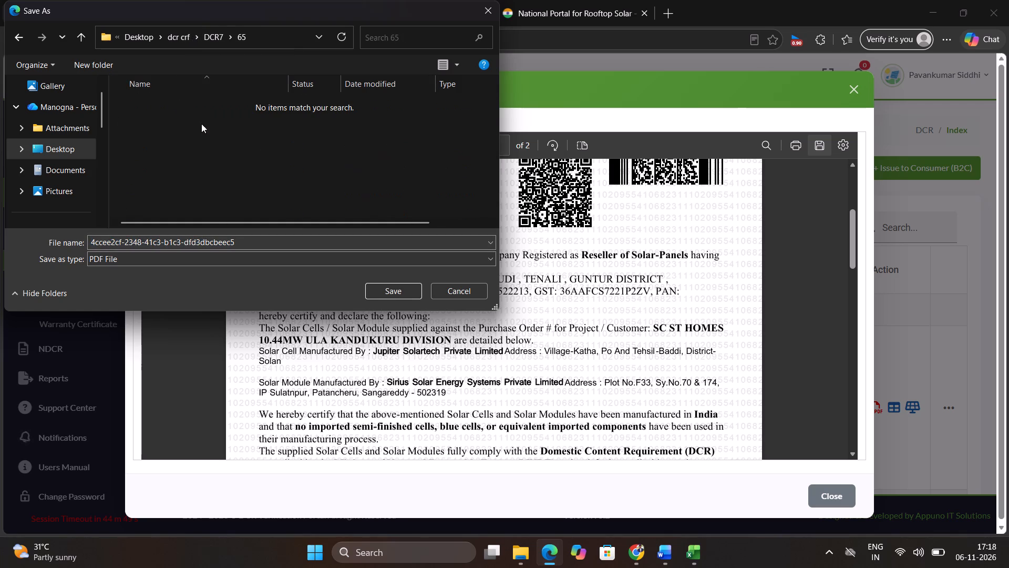
pyautogui.click(308, 238)
pyautogui.press('BackSpace')
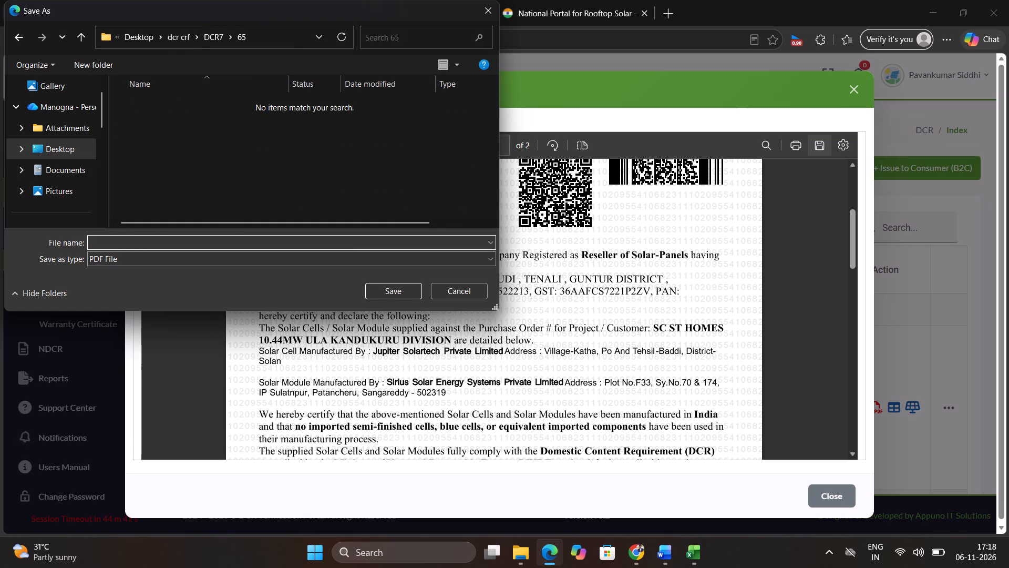
pyautogui.hotkey('ctrl', 'v')
pyautogui.press('Return')
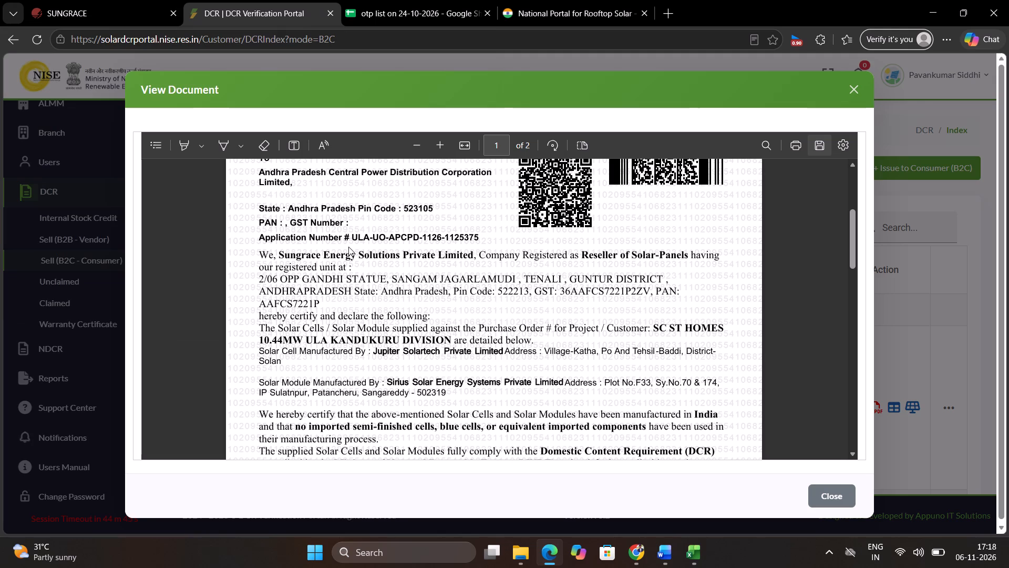
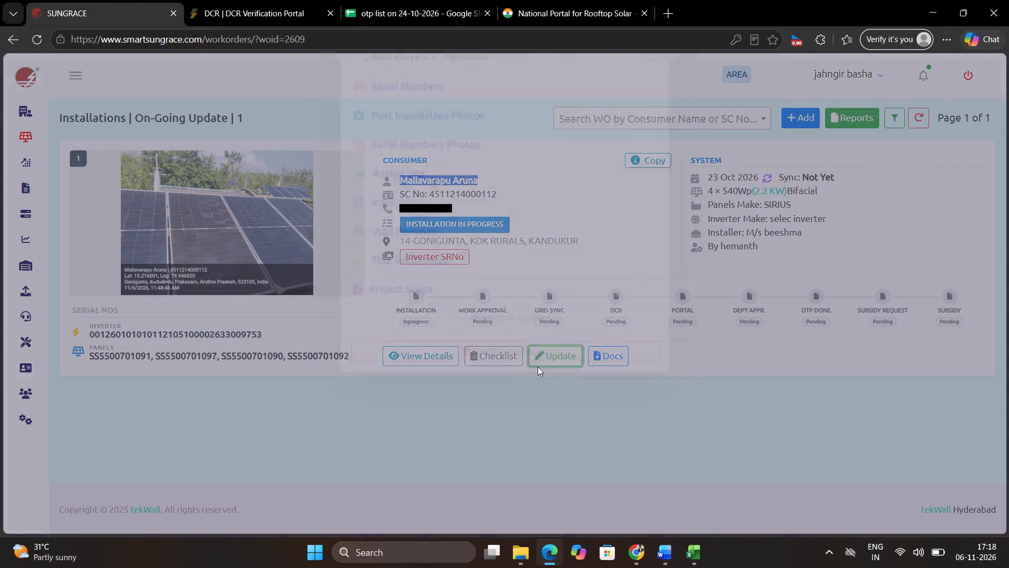
# Upload the certificate PDF from dcr crf > DCR7 > 65 as the work order's Dcr upload and submit the form.
pyautogui.doubleClick(423, 313)
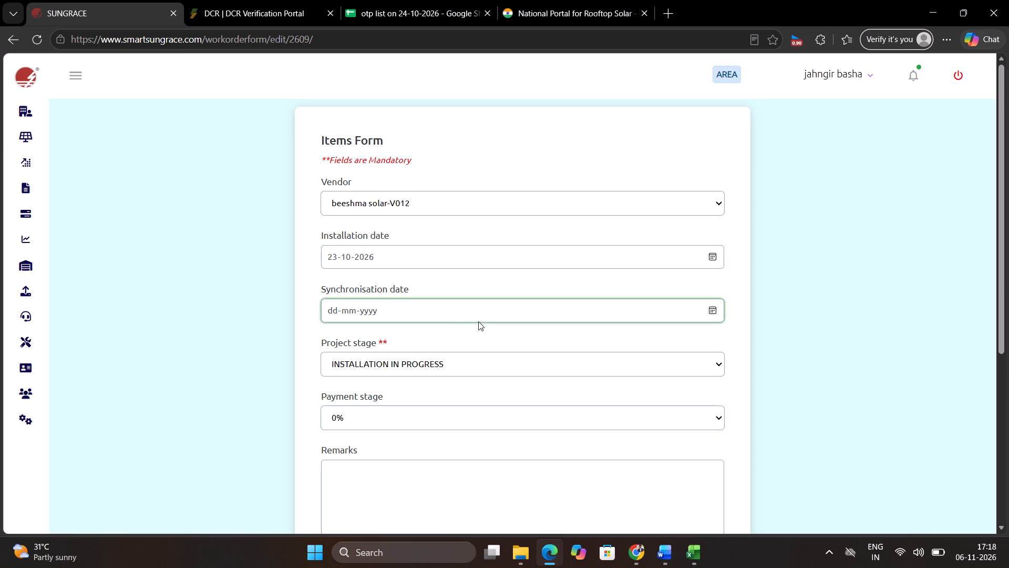
pyautogui.scroll(-4, 390, 377)
pyautogui.click(366, 344)
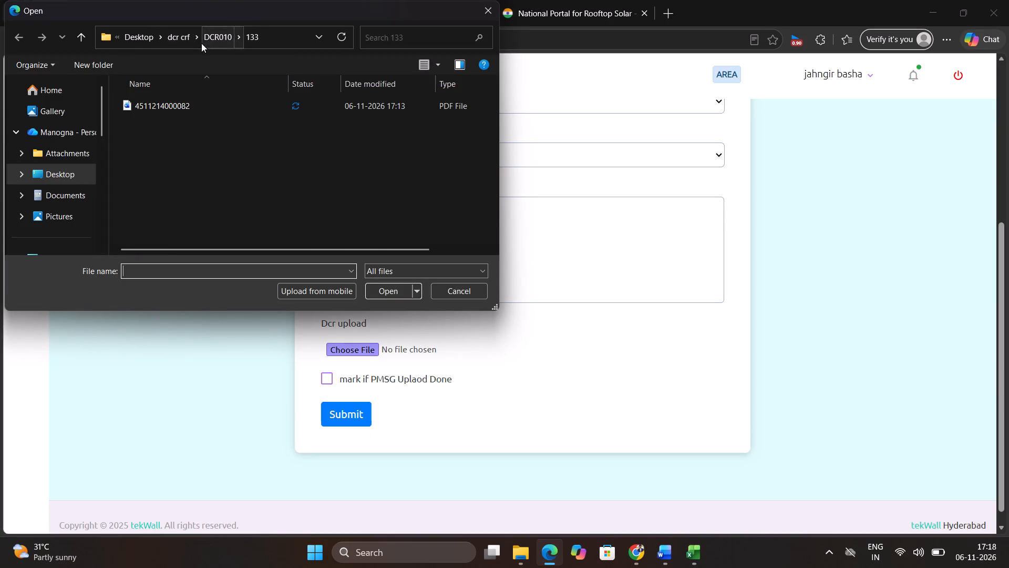
pyautogui.click(201, 42)
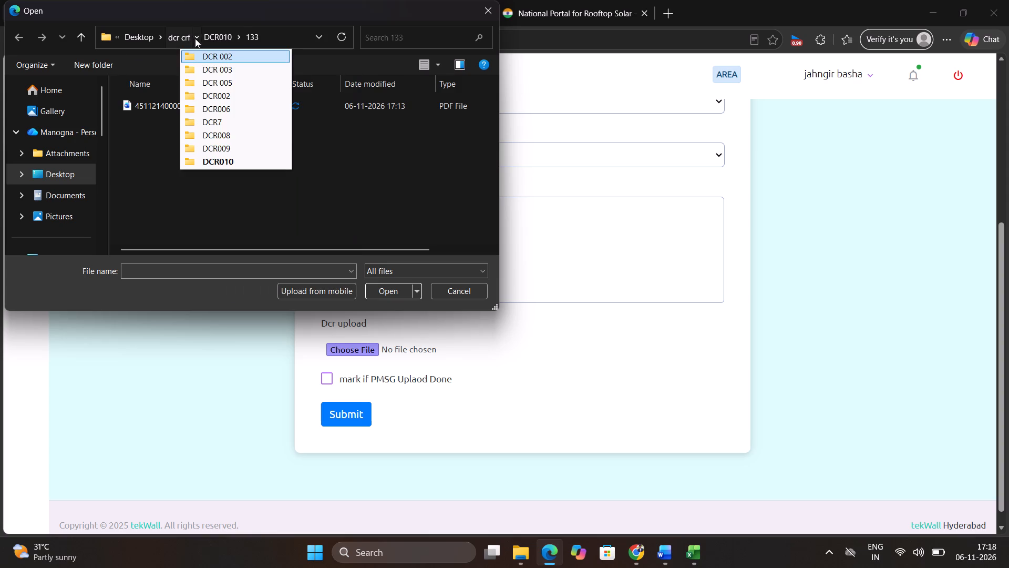
pyautogui.click(212, 121)
pyautogui.doubleClick(177, 129)
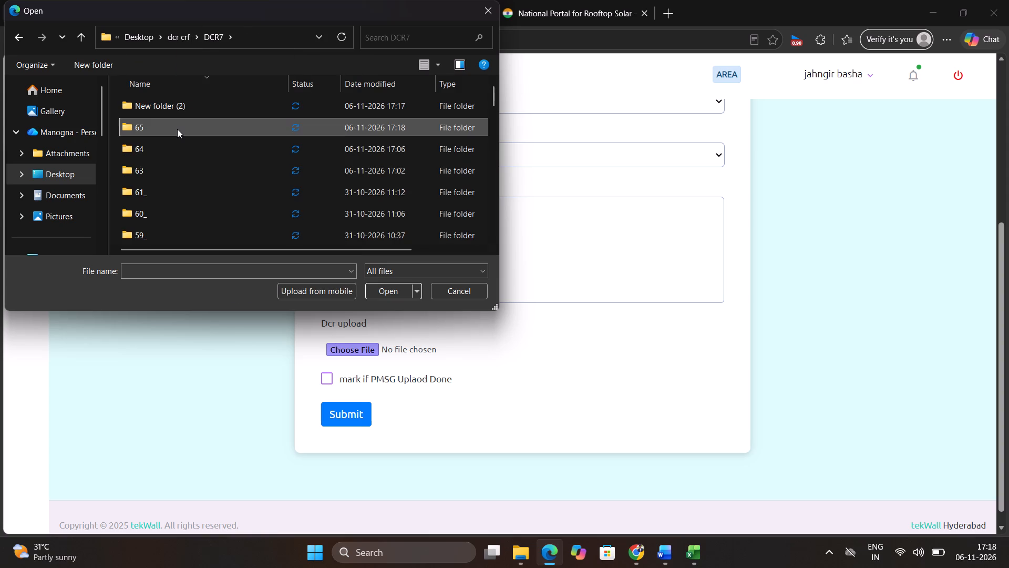
pyautogui.doubleClick(190, 109)
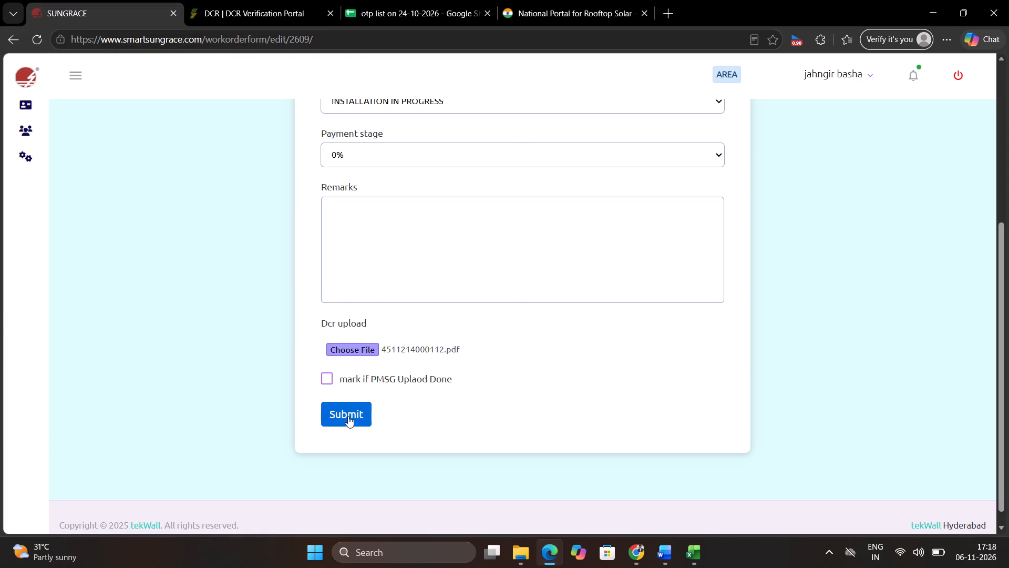
pyautogui.click(348, 416)
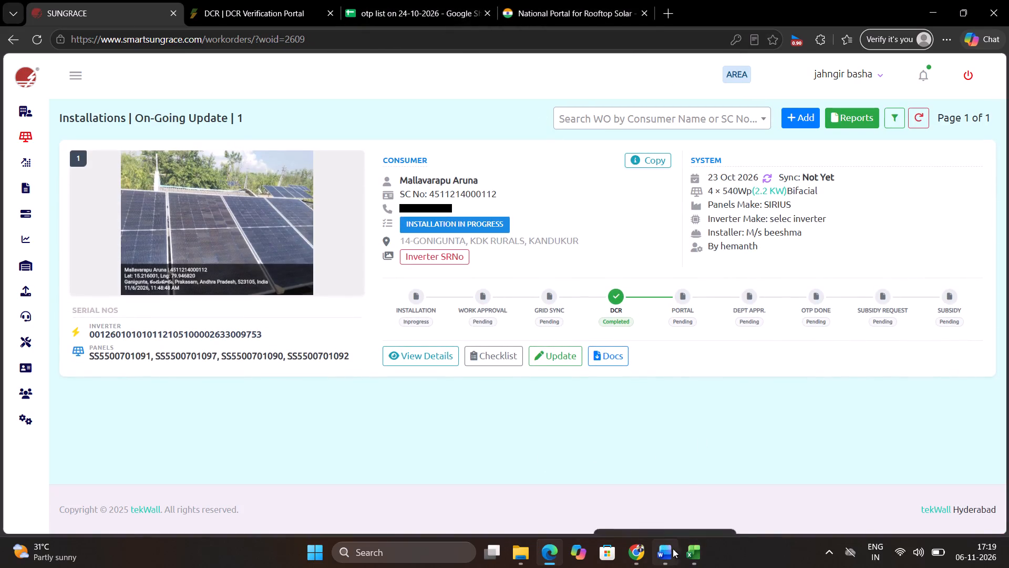
# Switch to the Excel installations list and fill the service number cell of S.No 136 with yellow.
pyautogui.click(692, 501)
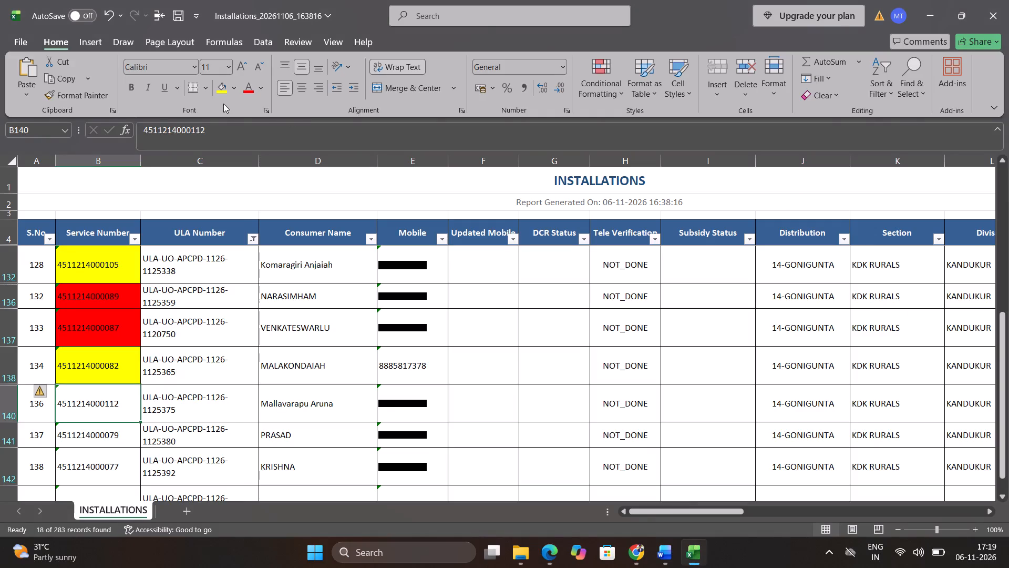
pyautogui.click(224, 96)
pyautogui.click(223, 92)
# Copy the service number of S.No 137 and use it to open that consumer's work order in SUNGRACE.
pyautogui.scroll(-3, 166, 379)
pyautogui.scroll(1, 130, 326)
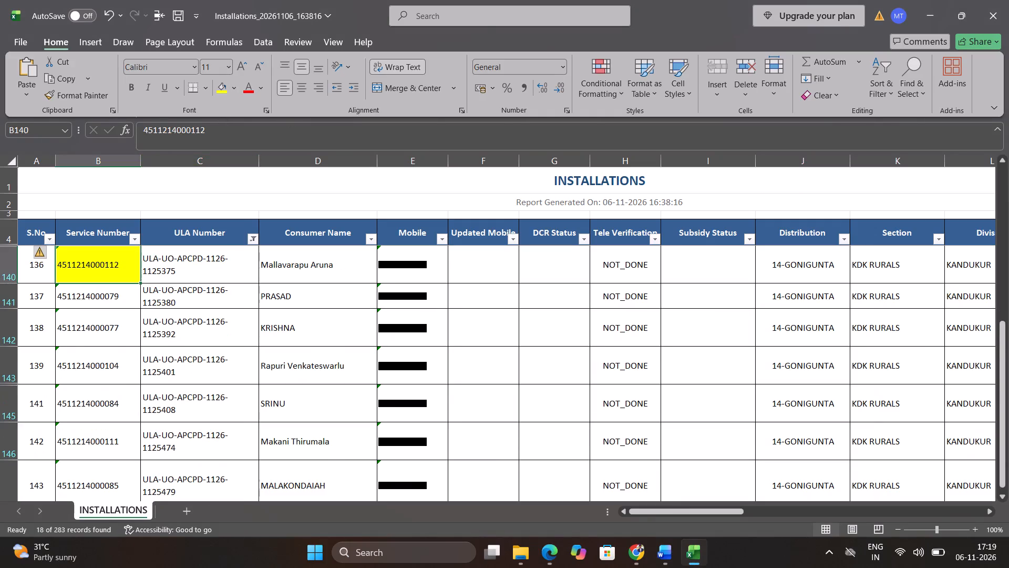
pyautogui.click(121, 306)
pyautogui.hotkey('ctrl', 'c')
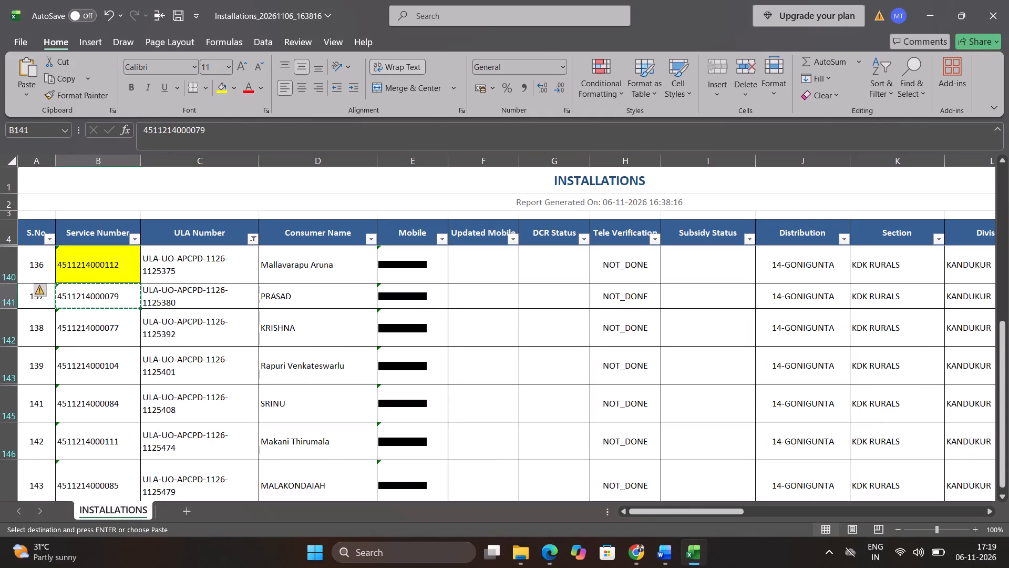
pyautogui.click(543, 550)
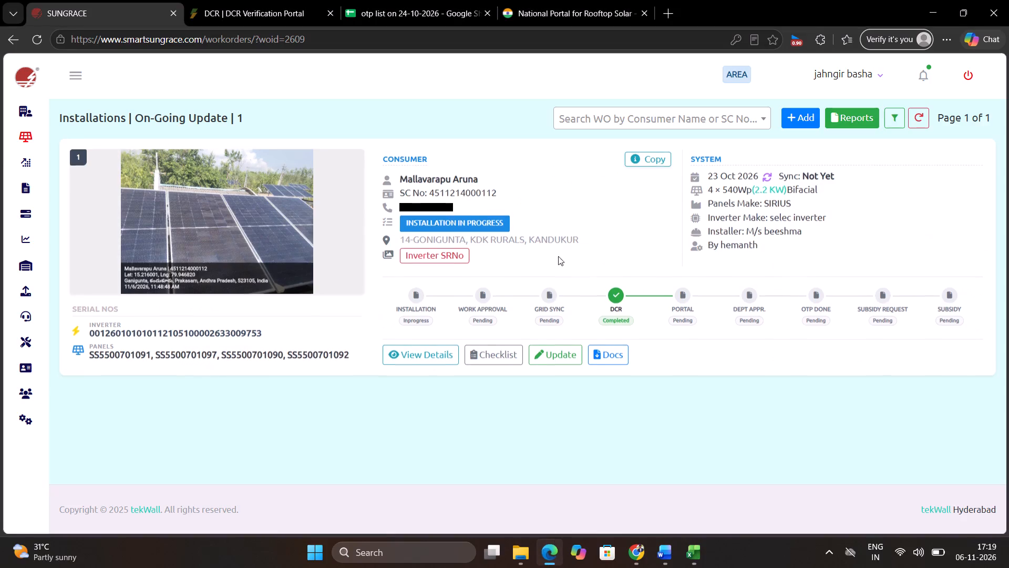
pyautogui.click(614, 117)
pyautogui.hotkey('ctrl', 'v')
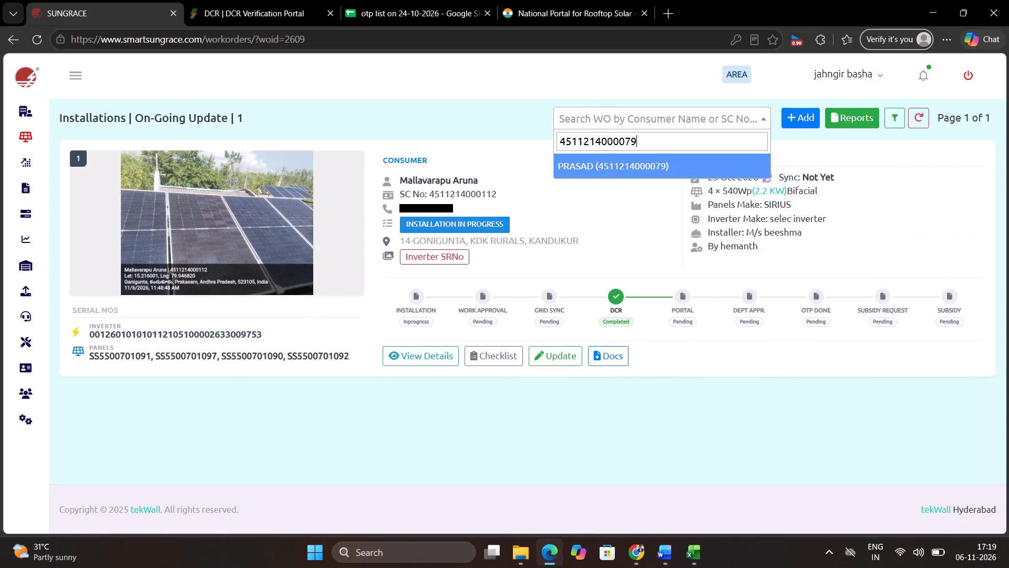
pyautogui.press('Return')
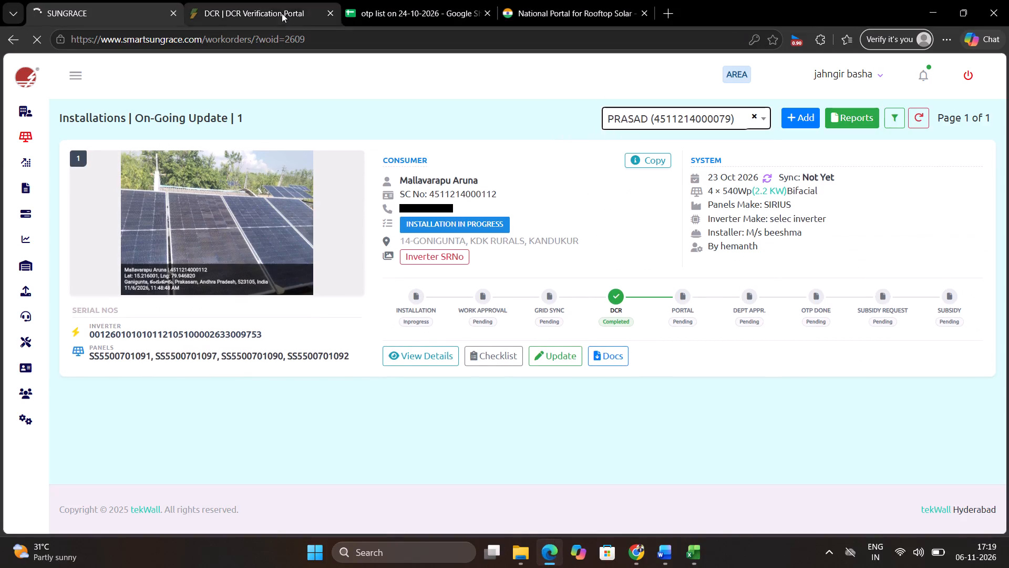
# Start a B2C consumer issue with branch Andhra Pradesh, Solar Panels, PM Surya Ghar: Muft Bijli Yojana and customer state Andhra Pradesh (37).
pyautogui.click(282, 14)
pyautogui.click(856, 90)
pyautogui.click(917, 166)
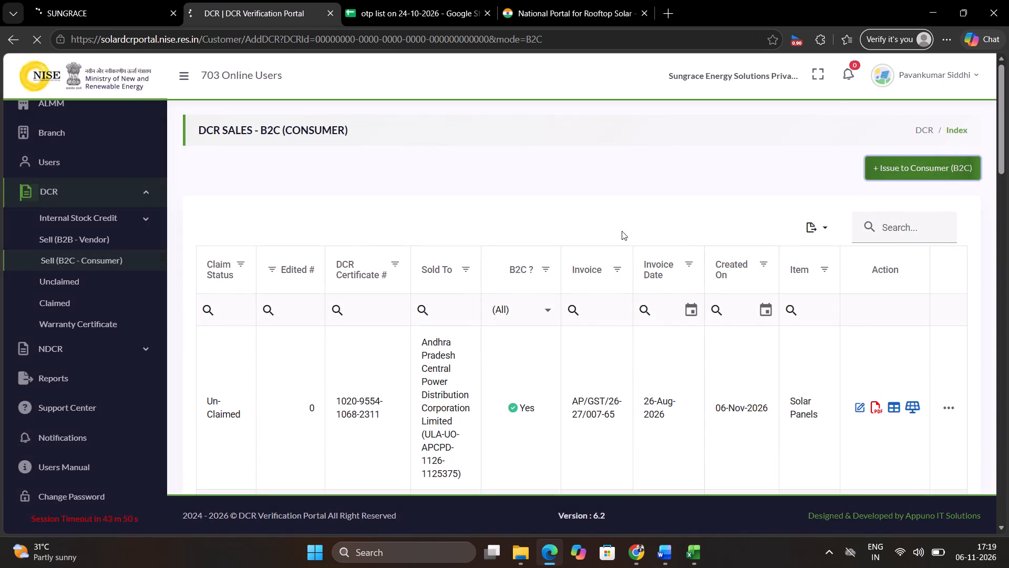
pyautogui.click(286, 197)
pyautogui.click(265, 233)
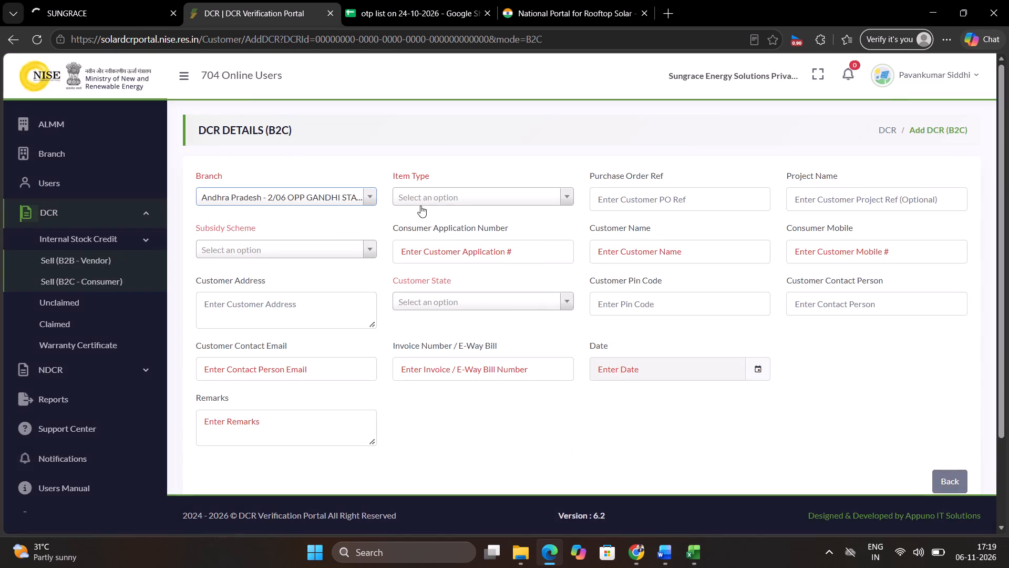
pyautogui.click(434, 197)
pyautogui.click(427, 241)
pyautogui.click(425, 251)
pyautogui.click(334, 257)
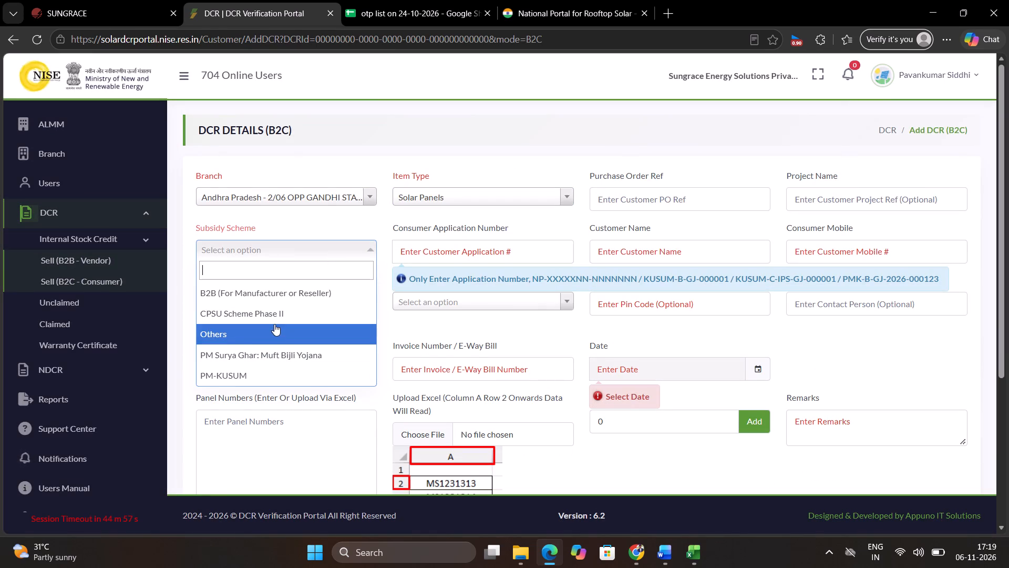
pyautogui.click(272, 350)
pyautogui.click(456, 336)
pyautogui.click(438, 417)
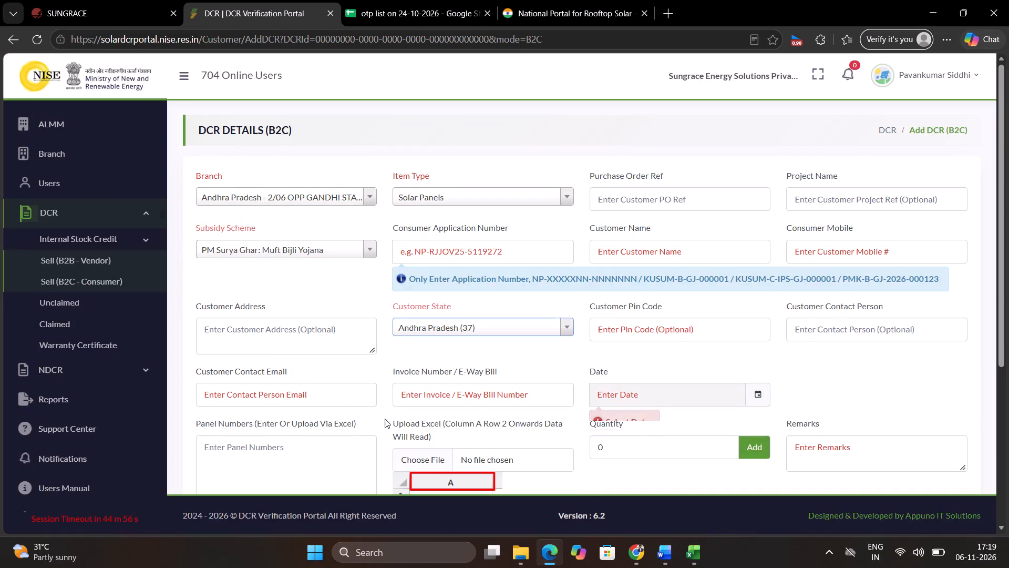
pyautogui.click(302, 393)
# Copy the ULA number from the SUNGRACE work order into the Consumer Application Number of the DCR form.
pyautogui.click(93, 14)
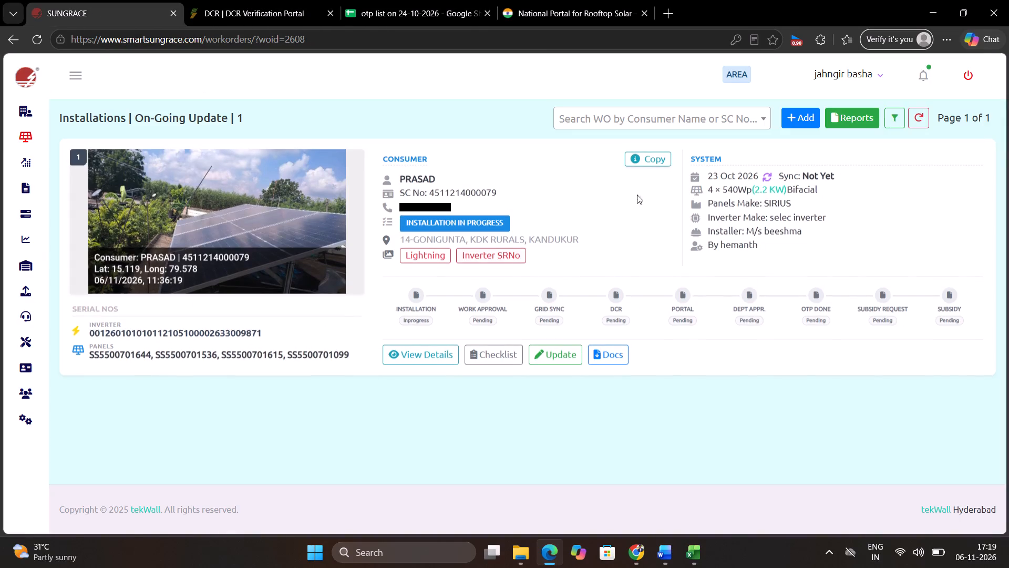
pyautogui.click(646, 165)
pyautogui.click(650, 224)
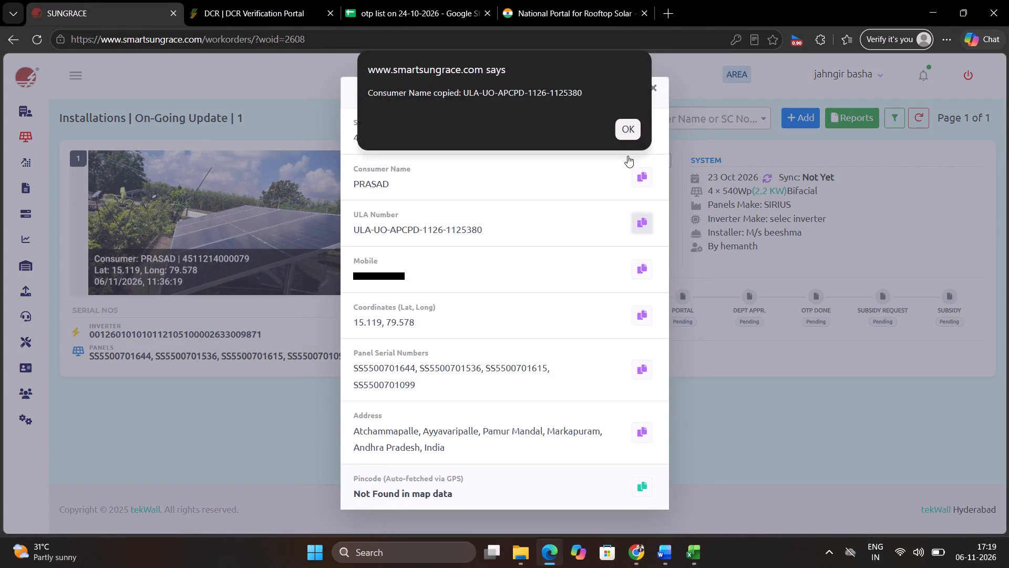
pyautogui.click(629, 138)
pyautogui.click(238, 3)
pyautogui.click(471, 273)
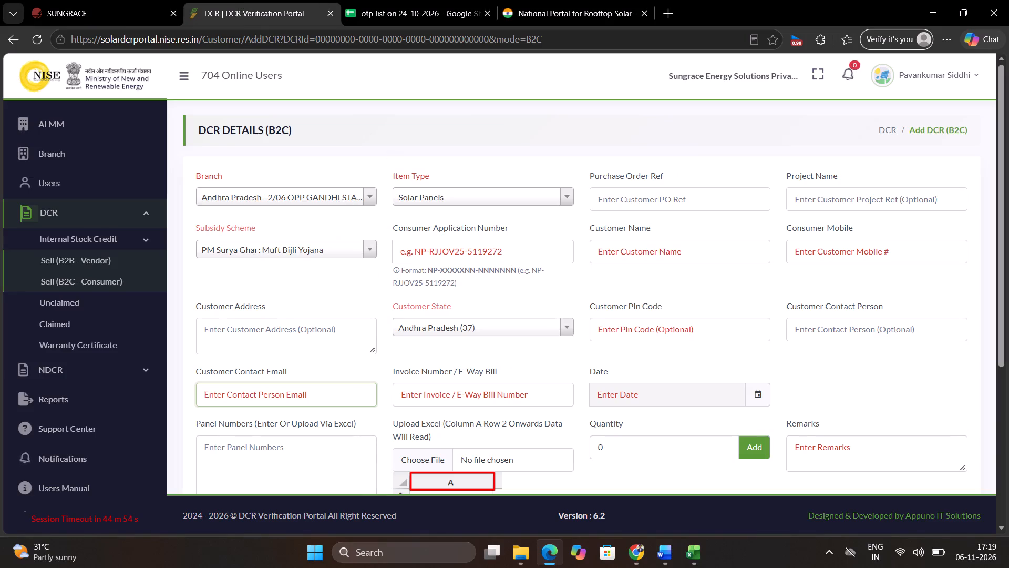
pyautogui.click(478, 260)
pyautogui.hotkey('ctrl', 'v')
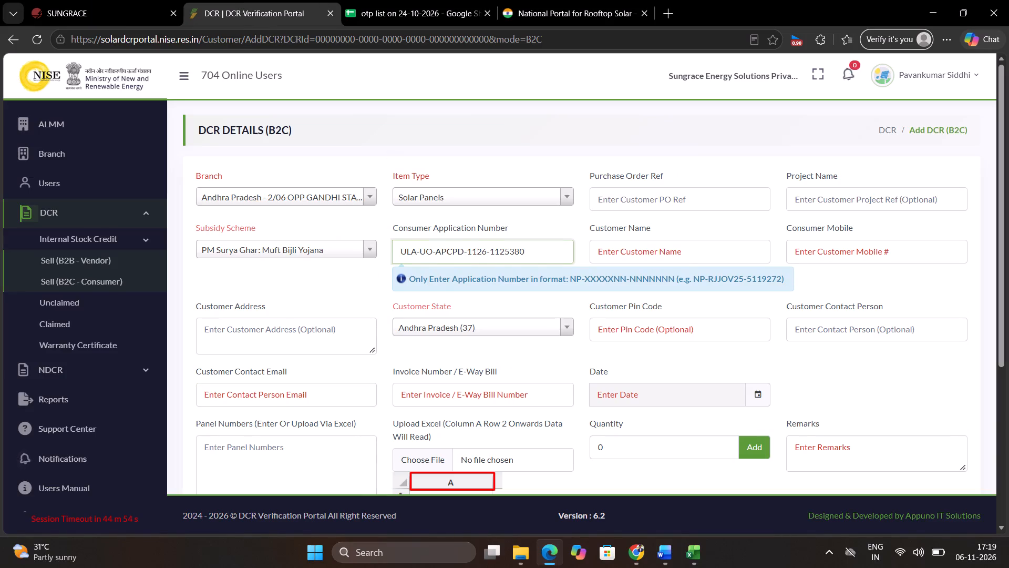
# Copy the four panel serial numbers from the SUNGRACE work order into Panel Numbers on the DCR form.
pyautogui.click(105, 0)
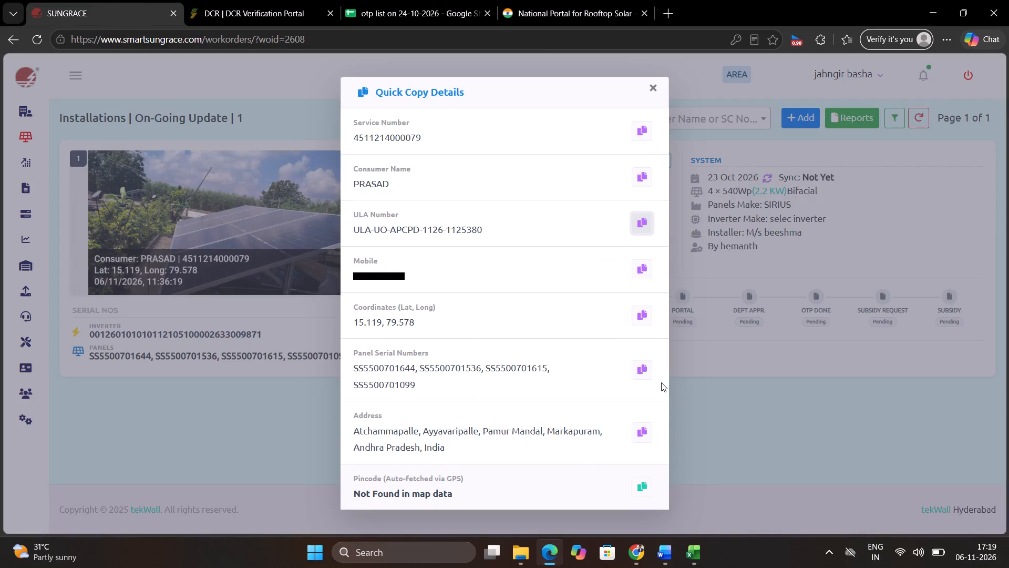
pyautogui.click(641, 374)
pyautogui.click(627, 146)
pyautogui.click(282, 14)
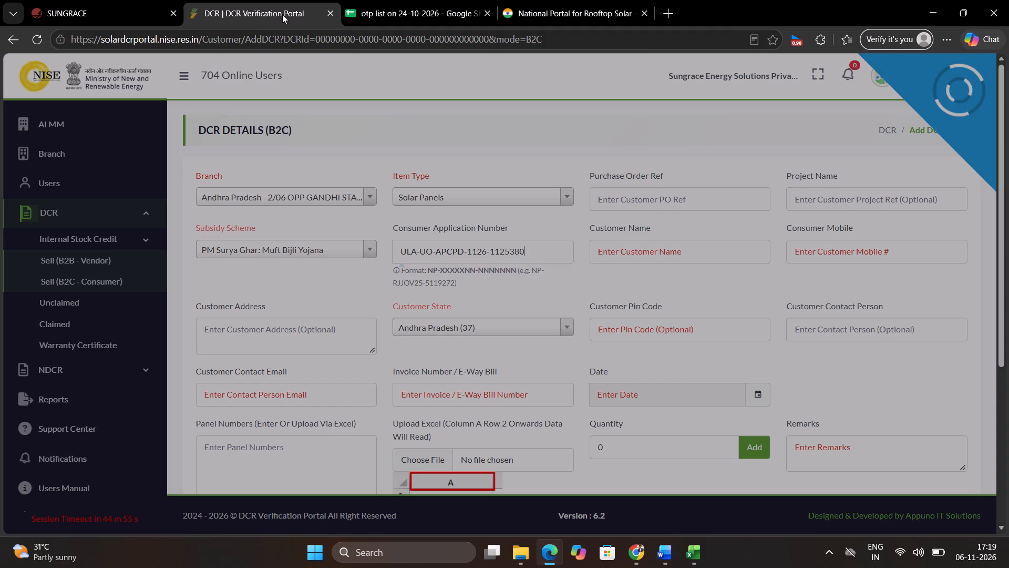
pyautogui.click(281, 479)
pyautogui.hotkey('ctrl', 'v')
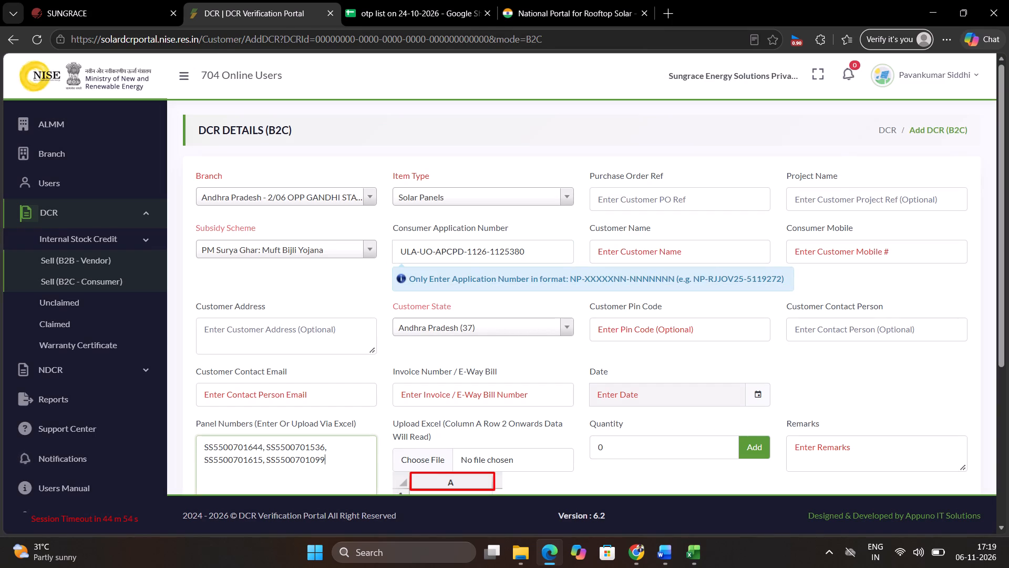
# Replace the commas between the four panel serial numbers with line breaks so each number is on its own line.
pyautogui.press('Up')
pyautogui.press('Left')
pyautogui.press('Left')
pyautogui.press('Left')
pyautogui.press('Left')
pyautogui.press('Left')
pyautogui.press('Left')
pyautogui.press('Left')
pyautogui.press('Left')
pyautogui.press('Left')
pyautogui.press('Left')
pyautogui.press('Left')
pyautogui.press('Left')
pyautogui.press('Left')
pyautogui.press('BackSpace')
pyautogui.press('Return')
pyautogui.press('Right')
pyautogui.press('Right')
pyautogui.press('Right')
pyautogui.press('Right')
pyautogui.press('Right')
pyautogui.press('Right')
pyautogui.press('Right')
pyautogui.press('Right')
pyautogui.press('Right')
pyautogui.press('Right')
pyautogui.press('Right')
pyautogui.press('Right')
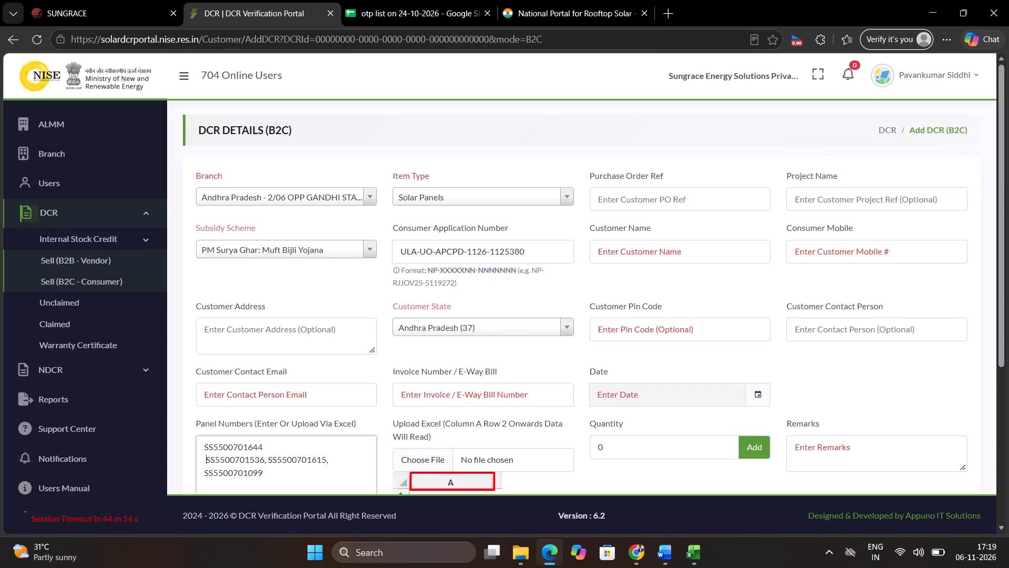
pyautogui.press('Right')
pyautogui.press('Right')
pyautogui.press('BackSpace')
pyautogui.press('Return')
pyautogui.press('Right')
pyautogui.press('Right')
pyautogui.press('Right')
pyautogui.press('Right')
pyautogui.press('Right')
pyautogui.press('Right')
pyautogui.press('Right')
pyautogui.press('Right')
pyautogui.press('Right')
pyautogui.press('Right')
pyautogui.press('Right')
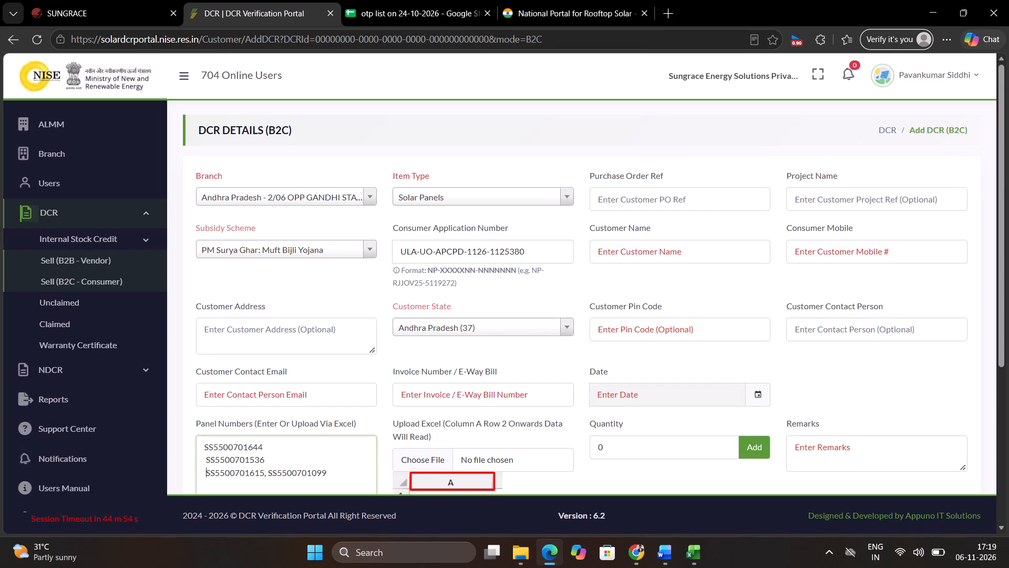
pyautogui.press('Right')
pyautogui.press('Right')
pyautogui.press('Right')
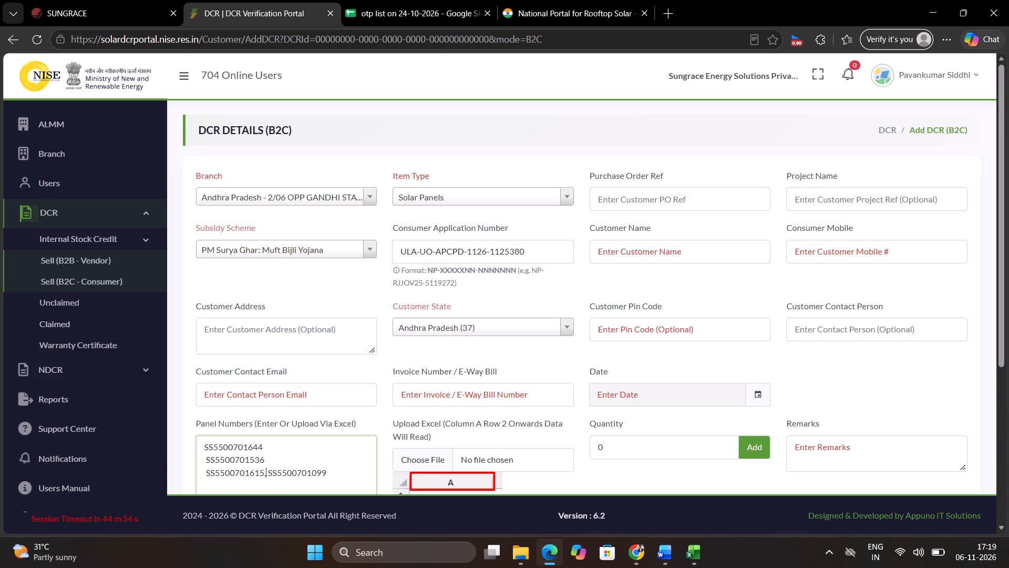
pyautogui.press('BackSpace')
pyautogui.press('Return')
# Set the panel quantity to 4.
pyautogui.click(632, 444)
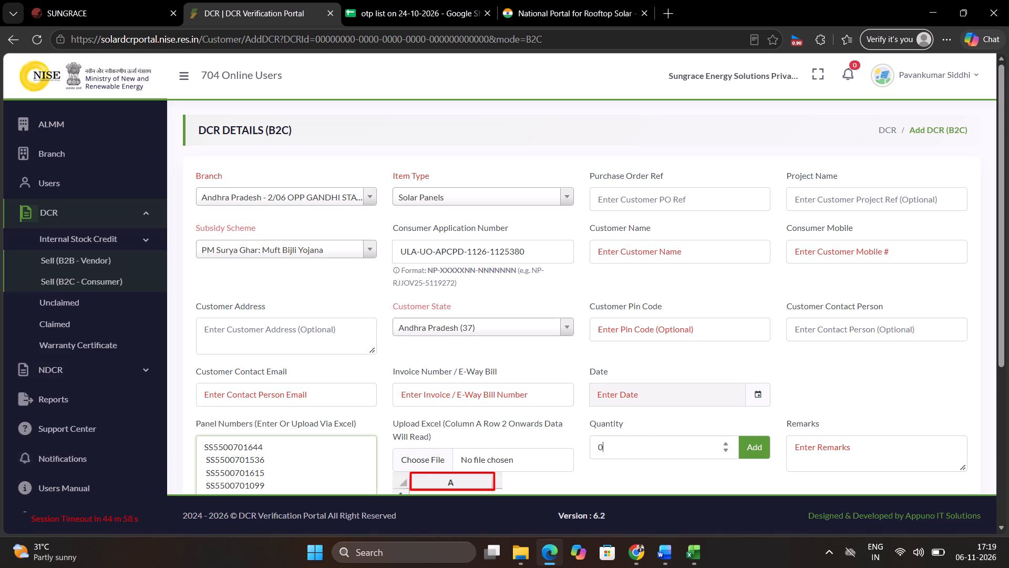
pyautogui.press('BackSpace')
pyautogui.press('4')
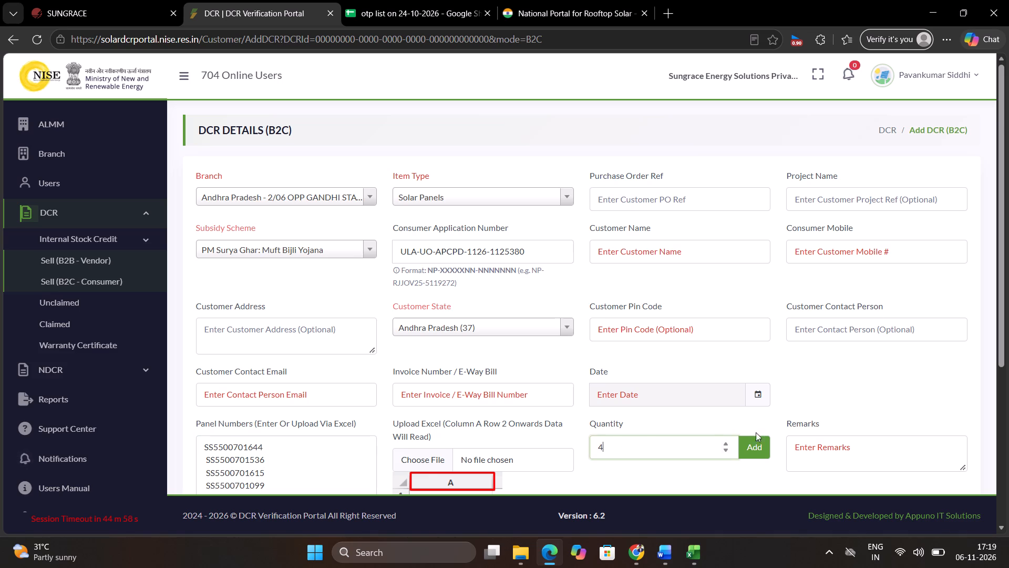
# Set the invoice date to 12-Aug-2026 and try to add the four panels.
pyautogui.click(697, 387)
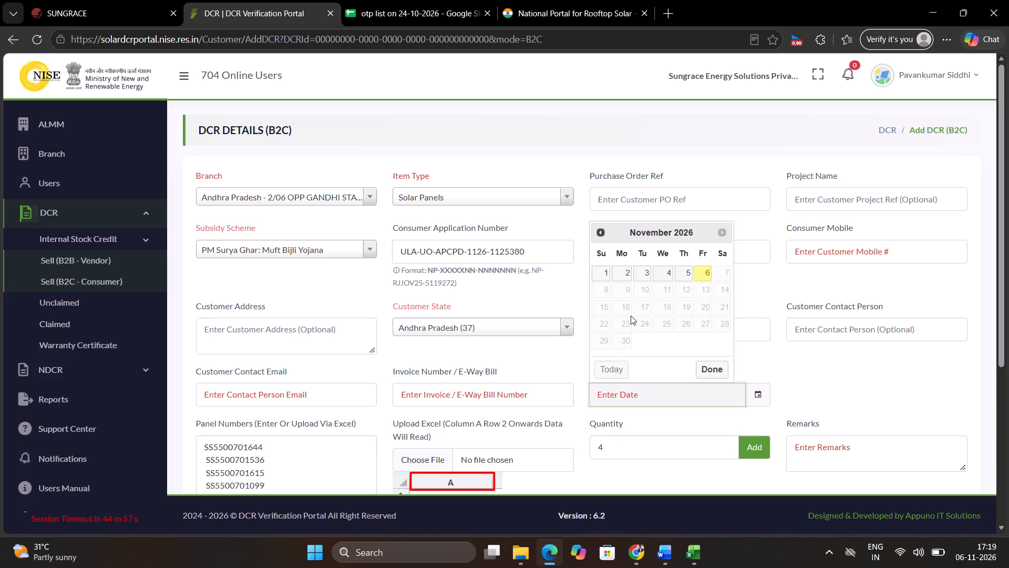
pyautogui.doubleClick(599, 236)
pyautogui.click(599, 236)
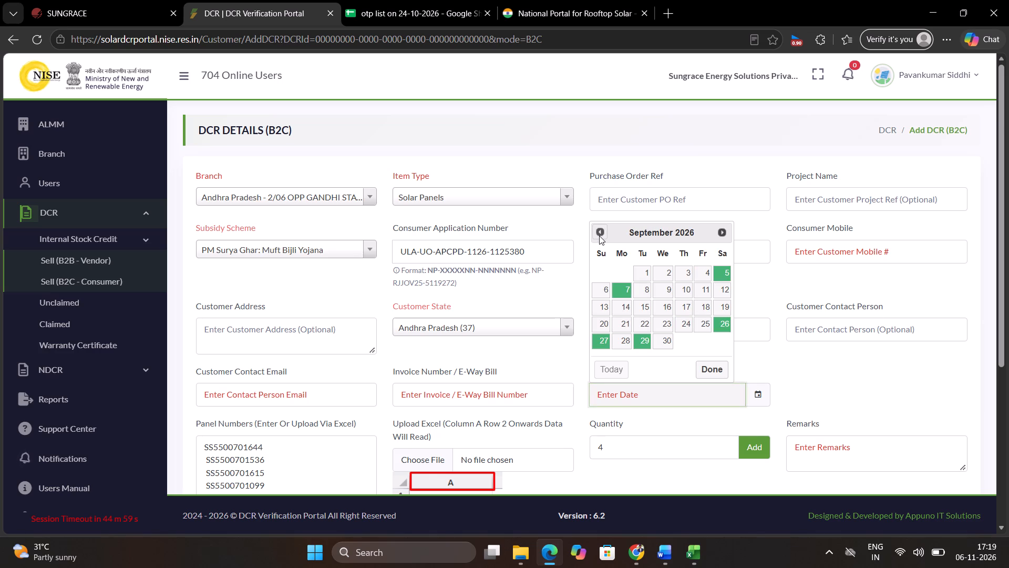
pyautogui.click(673, 304)
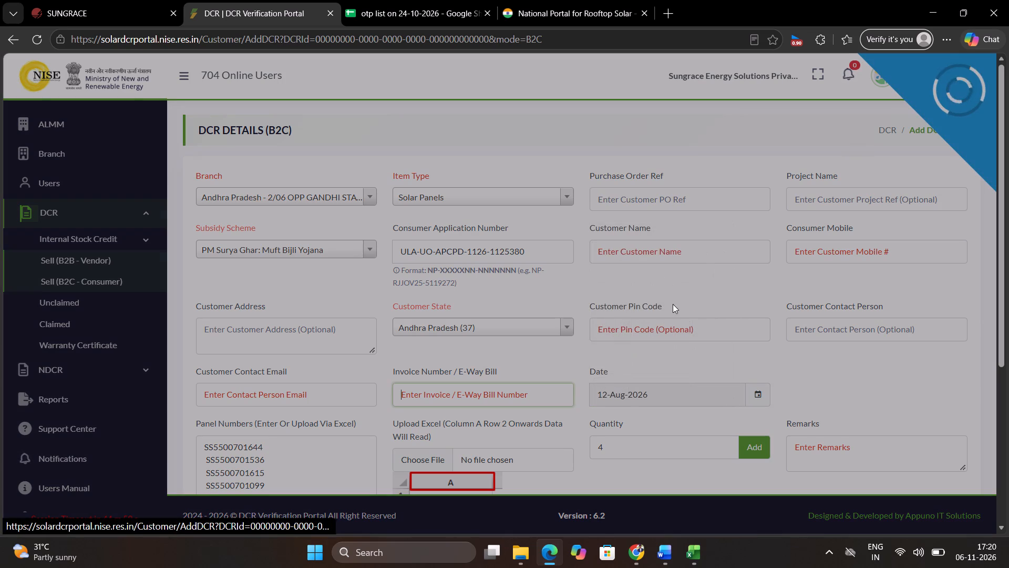
pyautogui.click(752, 444)
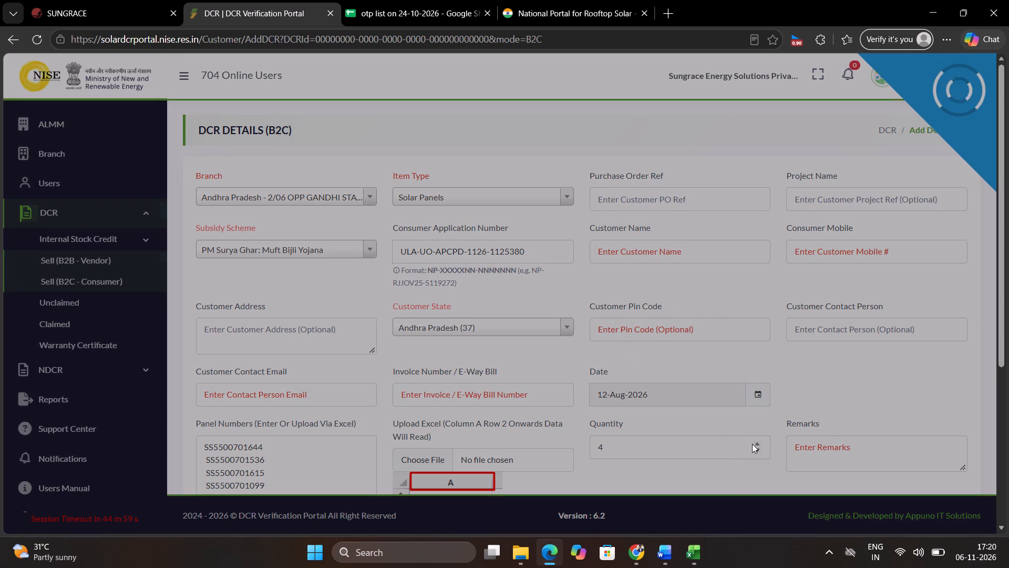
pyautogui.click(841, 363)
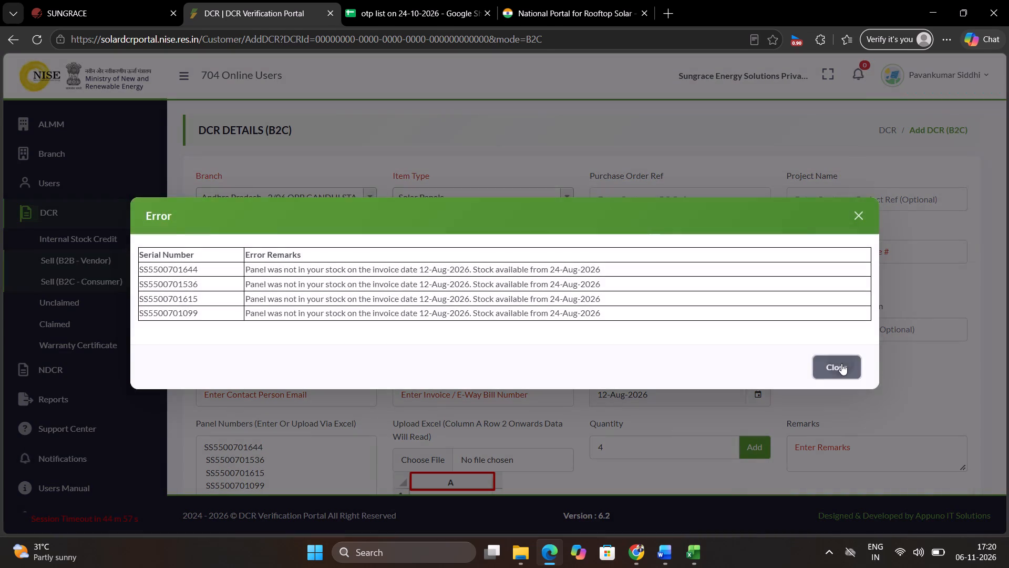
# Change the invoice date on the DCR form to 26-Aug-2026 and add the four panels.
pyautogui.click(756, 391)
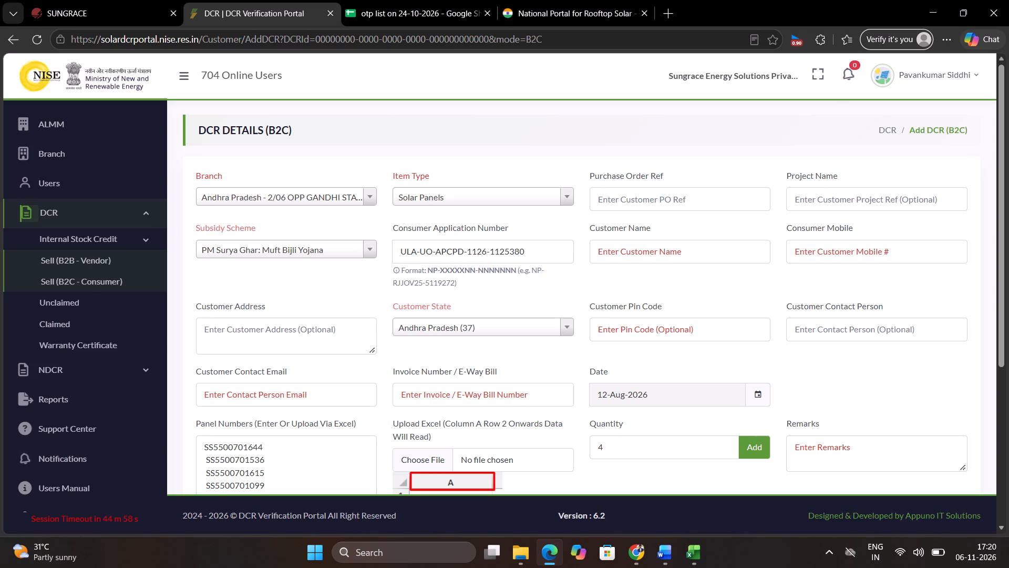
pyautogui.click(713, 393)
pyautogui.click(664, 332)
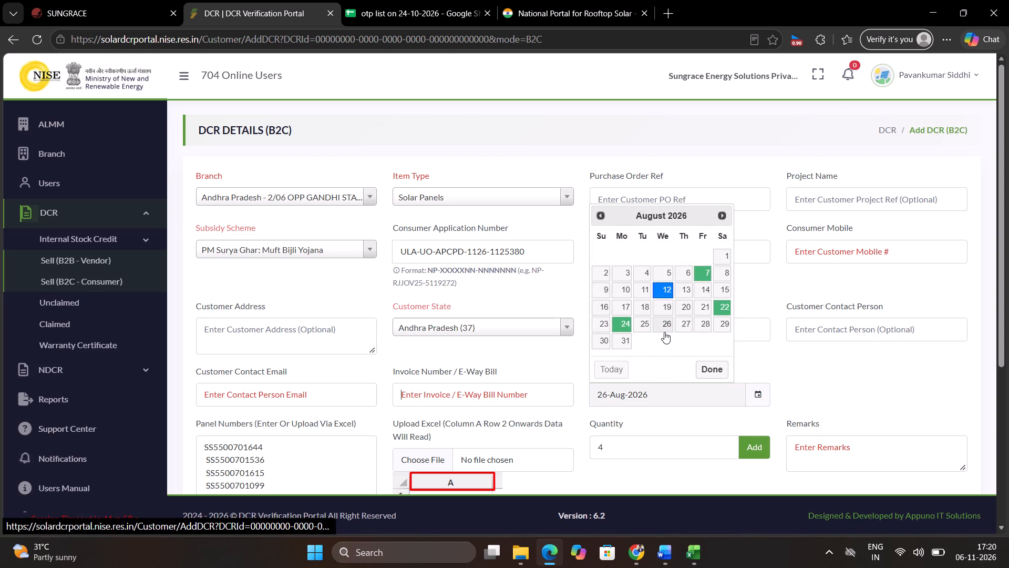
pyautogui.click(742, 444)
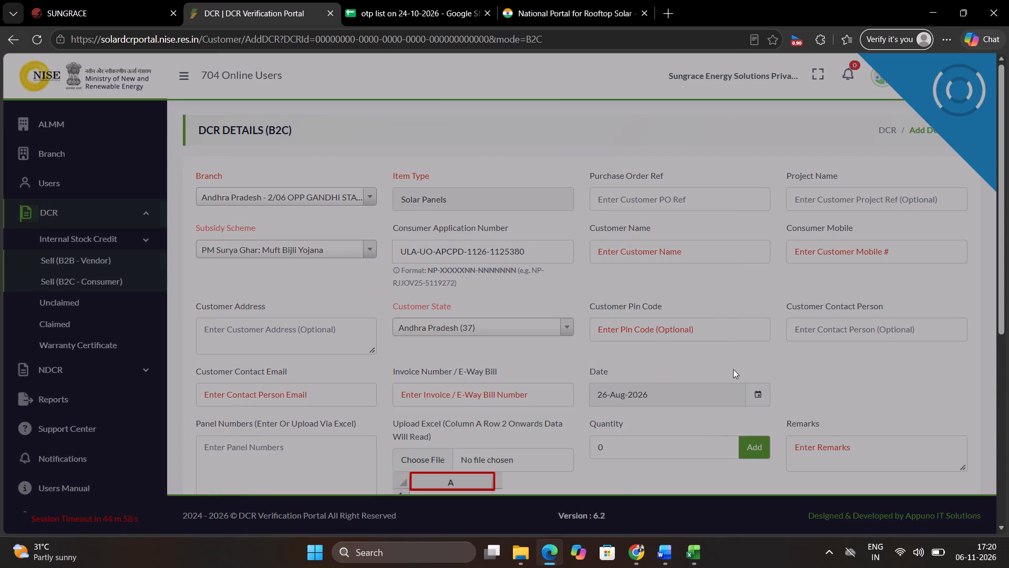
# Copy the customer name Andhra Pradesh Central Power Distribution Corporation Limited from the Word document into Customer Name on the DCR form.
pyautogui.click(671, 550)
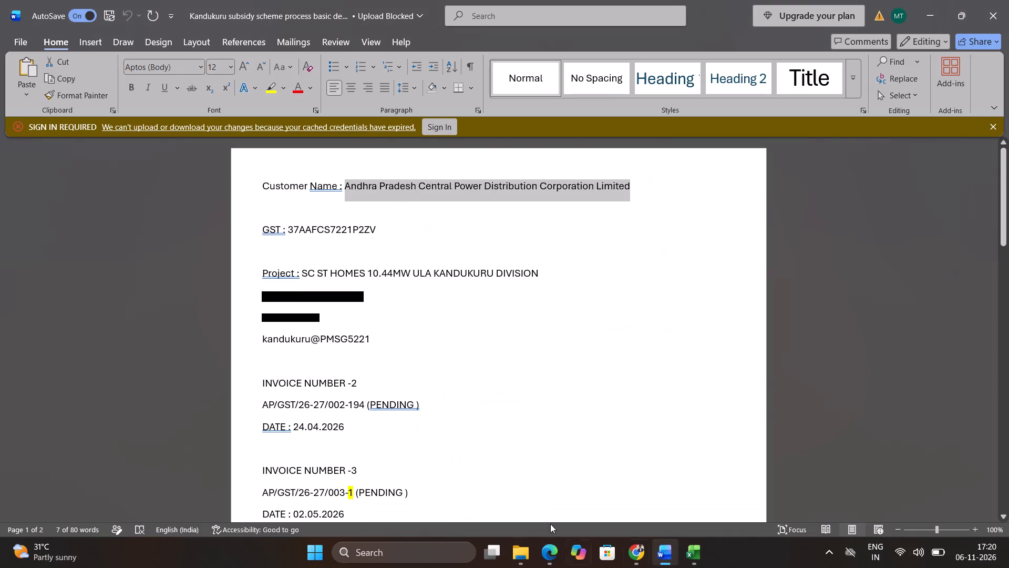
pyautogui.hotkey('ctrl', 'c')
pyautogui.click(552, 557)
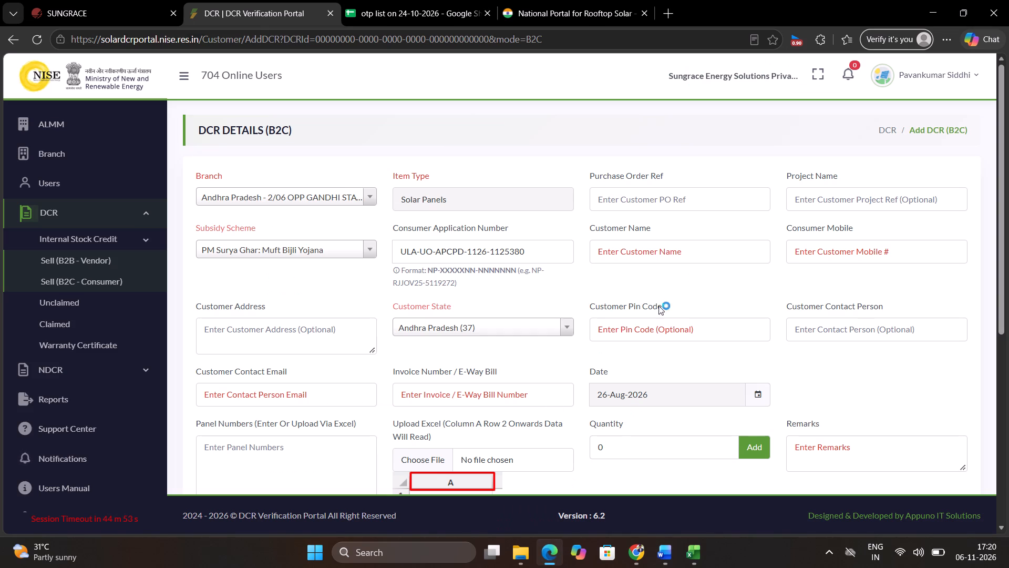
pyautogui.click(677, 257)
pyautogui.hotkey('ctrl', 'v')
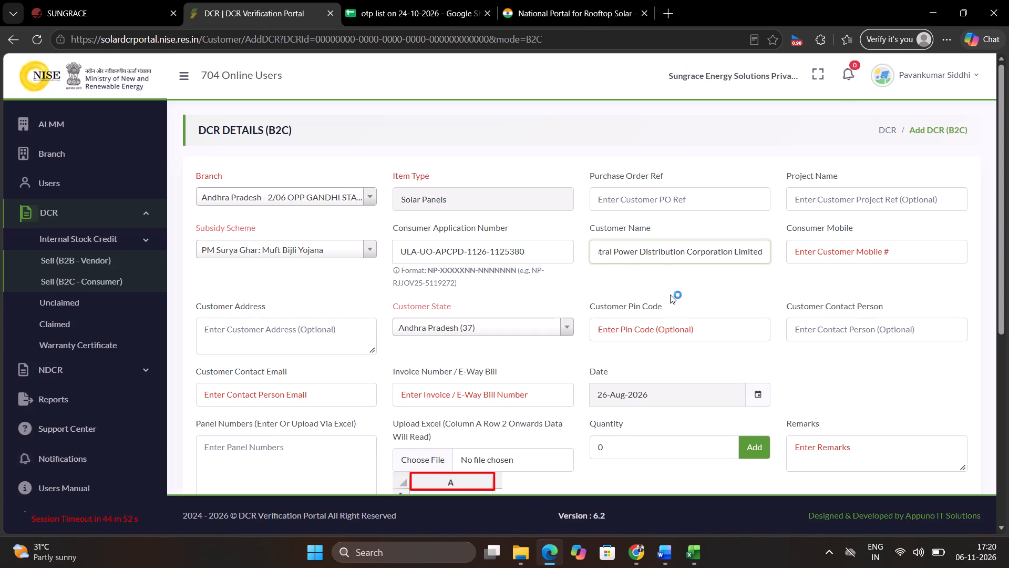
pyautogui.click(660, 545)
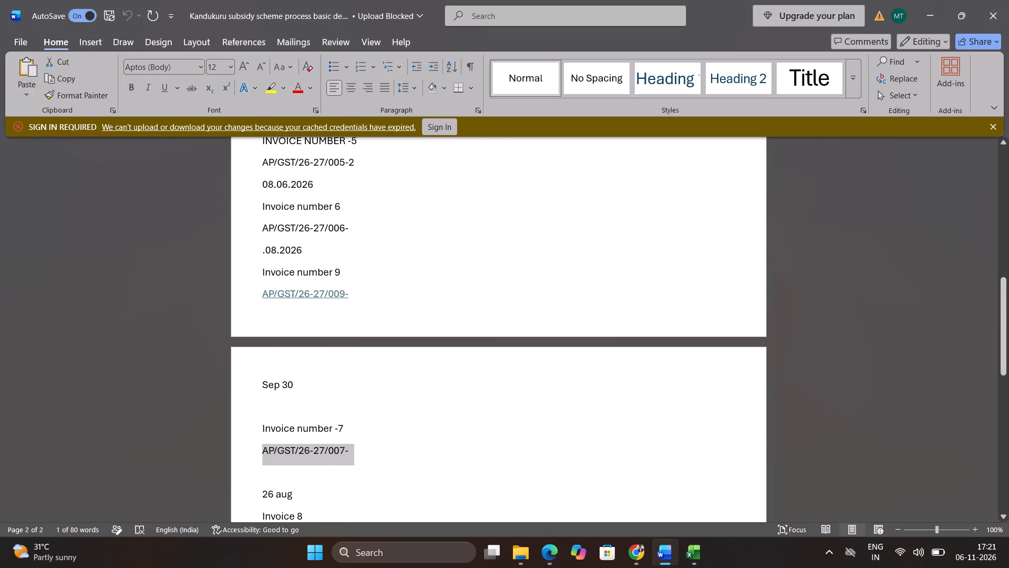
pyautogui.hotkey('ctrl', 'c')
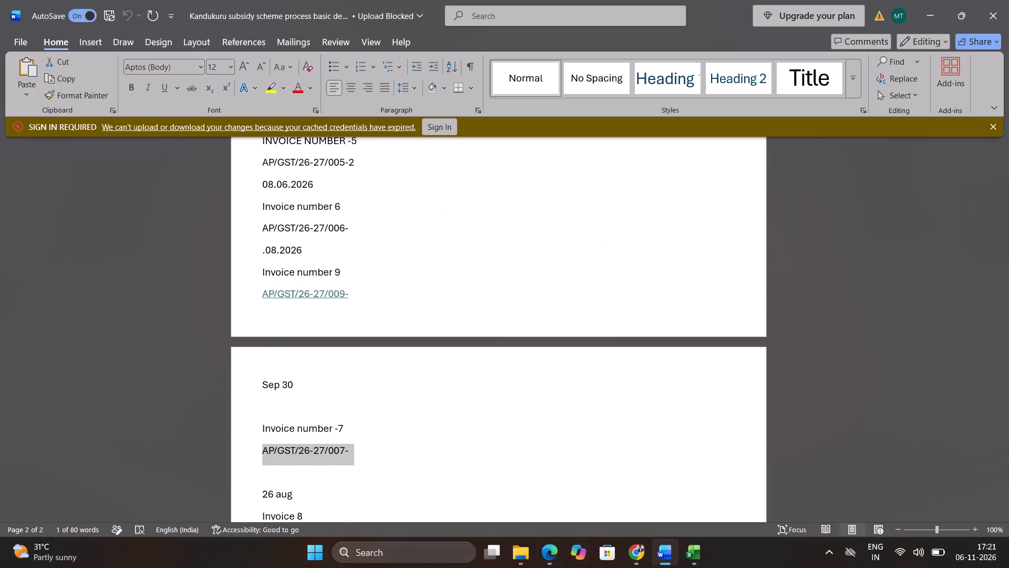
pyautogui.click(542, 552)
pyautogui.click(460, 392)
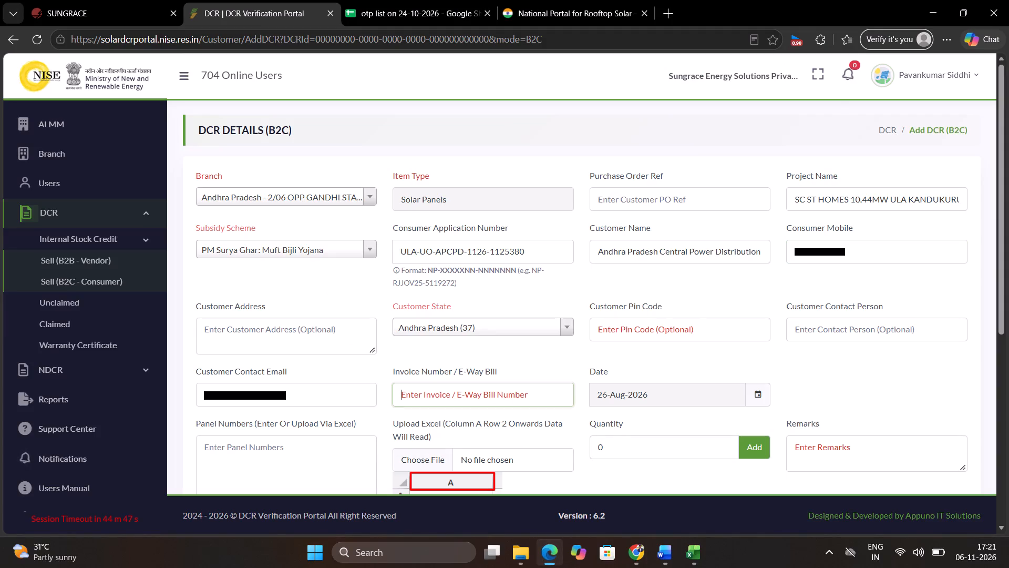
pyautogui.hotkey('ctrl', 'v')
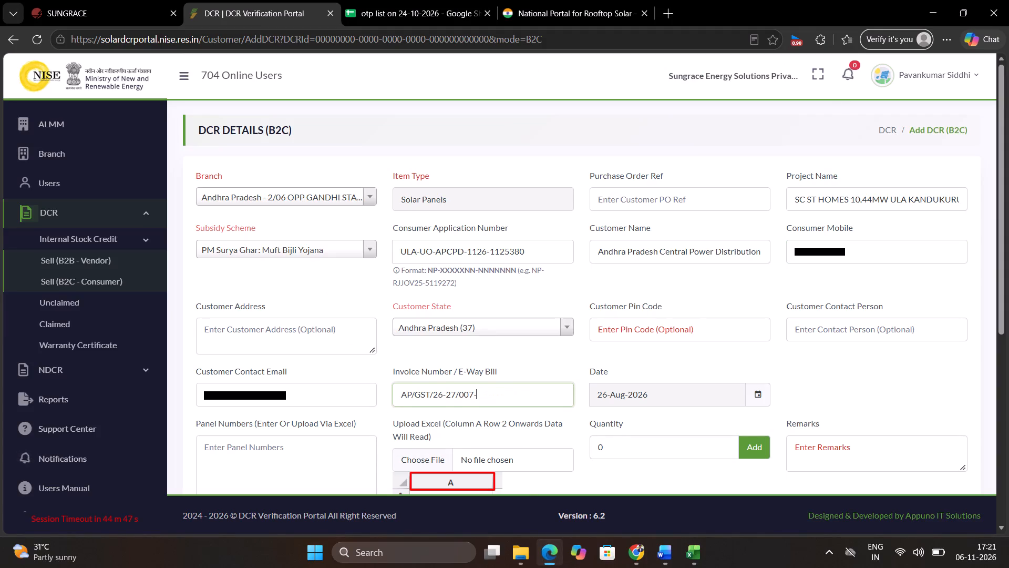
pyautogui.write('66')
# Copy the consumer's address from the SUNGRACE work order's quick copy details into Remarks on the DCR form.
pyautogui.click(115, 12)
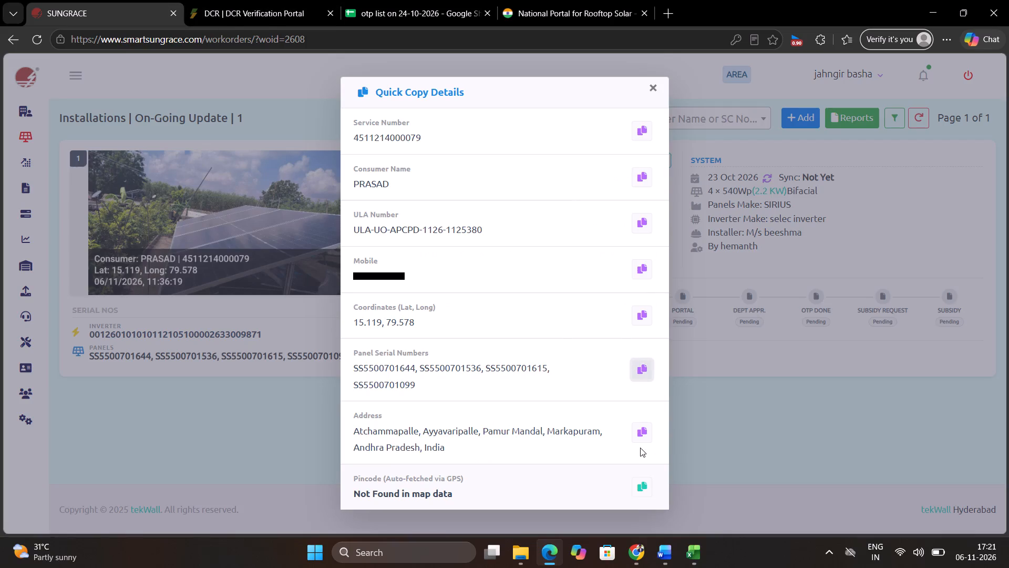
pyautogui.click(640, 437)
pyautogui.click(625, 133)
pyautogui.click(228, 14)
pyautogui.click(881, 452)
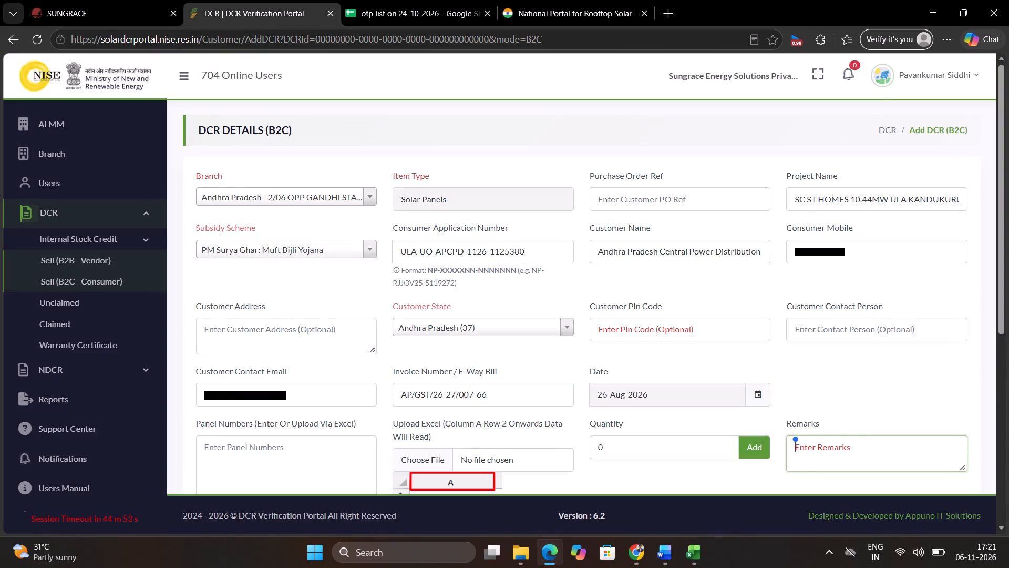
pyautogui.hotkey('ctrl', 'v')
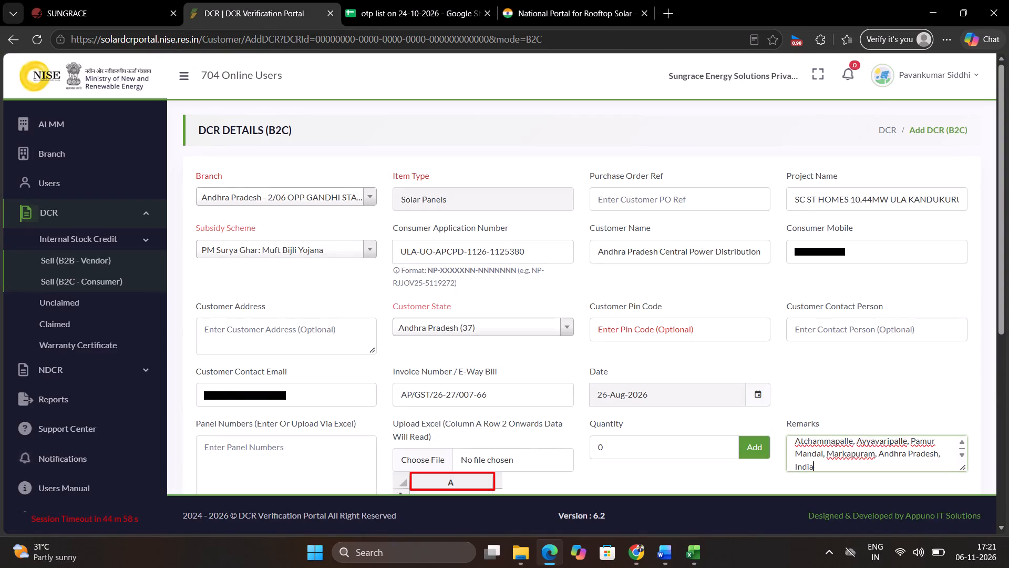
pyautogui.click(668, 12)
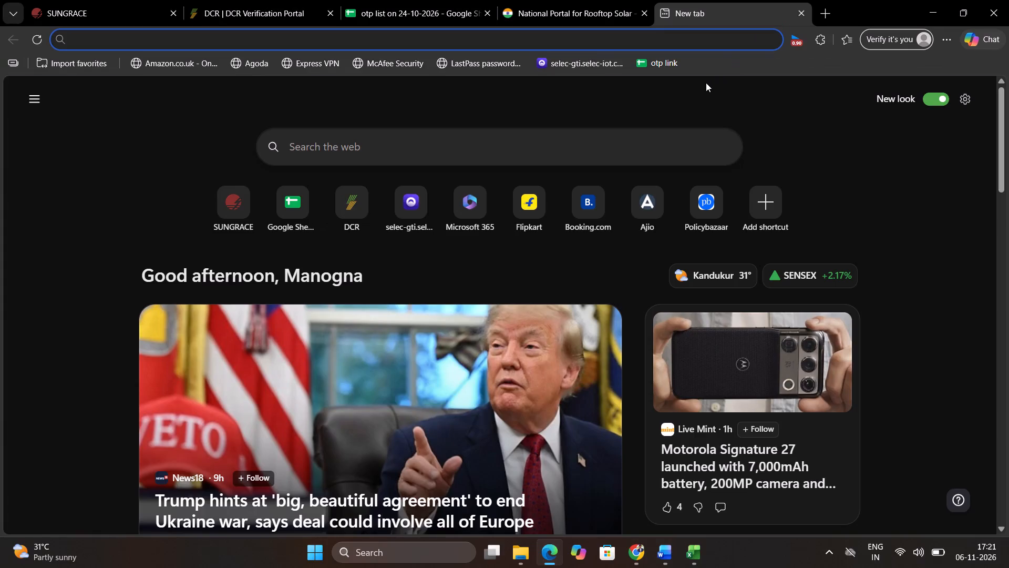
pyautogui.hotkey('ctrl', 'v')
pyautogui.press('space')
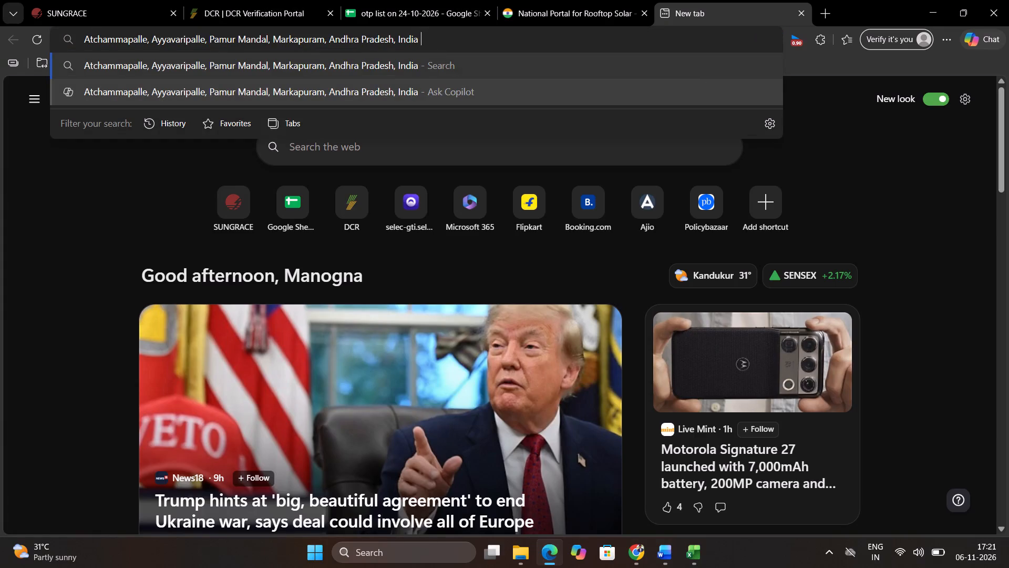
pyautogui.write('pin')
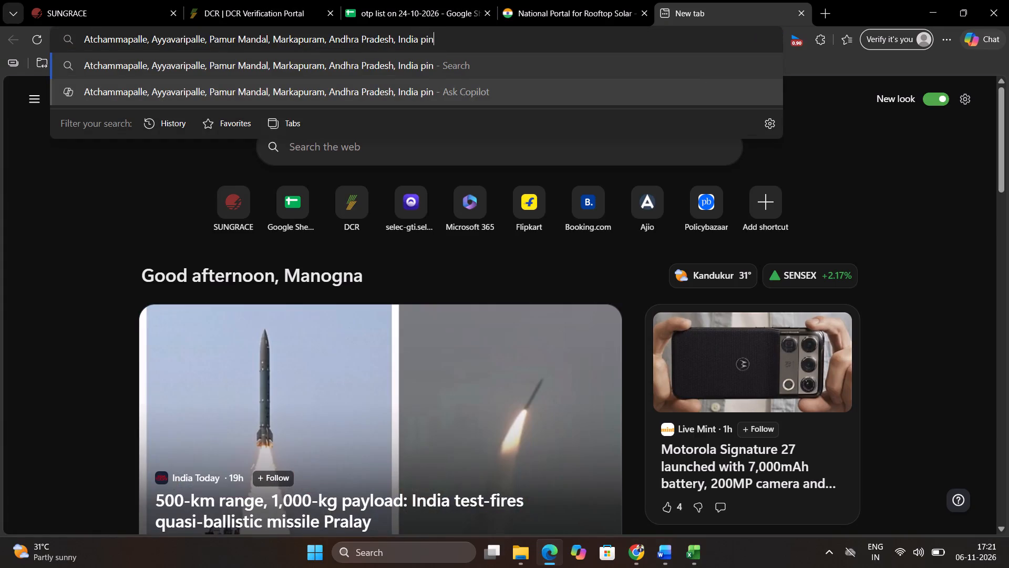
pyautogui.write('code')
pyautogui.press('Return')
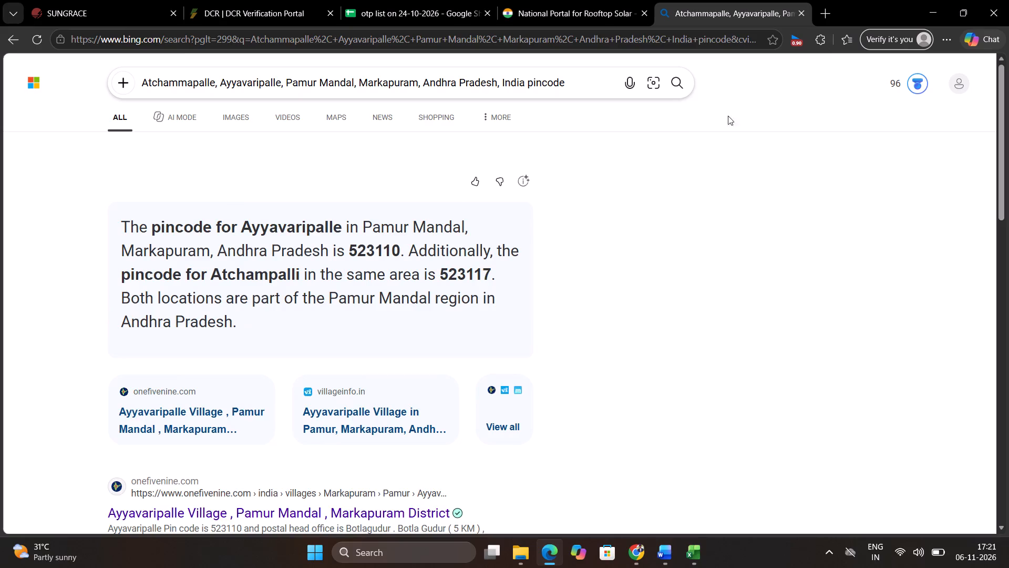
pyautogui.click(222, 26)
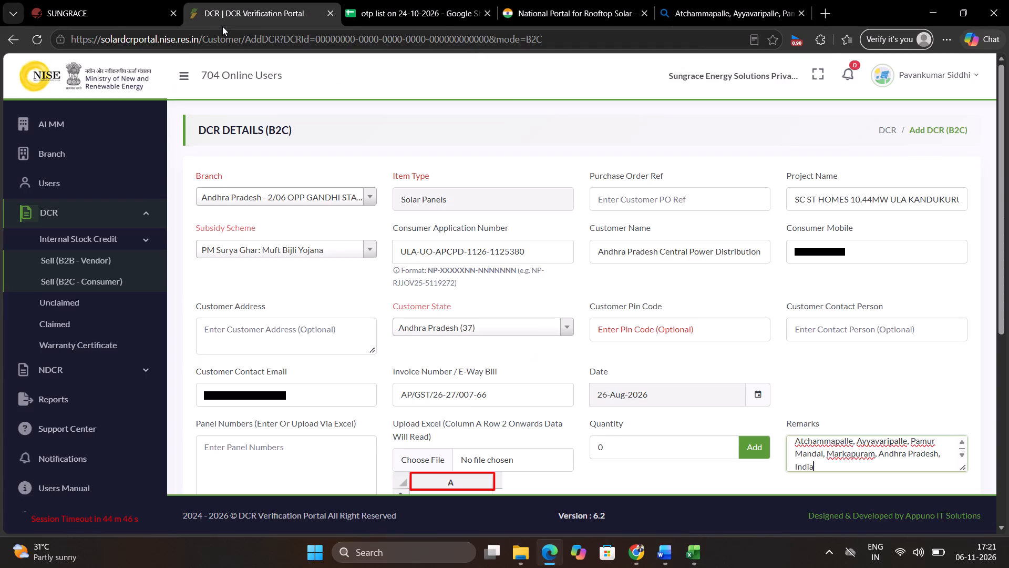
pyautogui.click(616, 326)
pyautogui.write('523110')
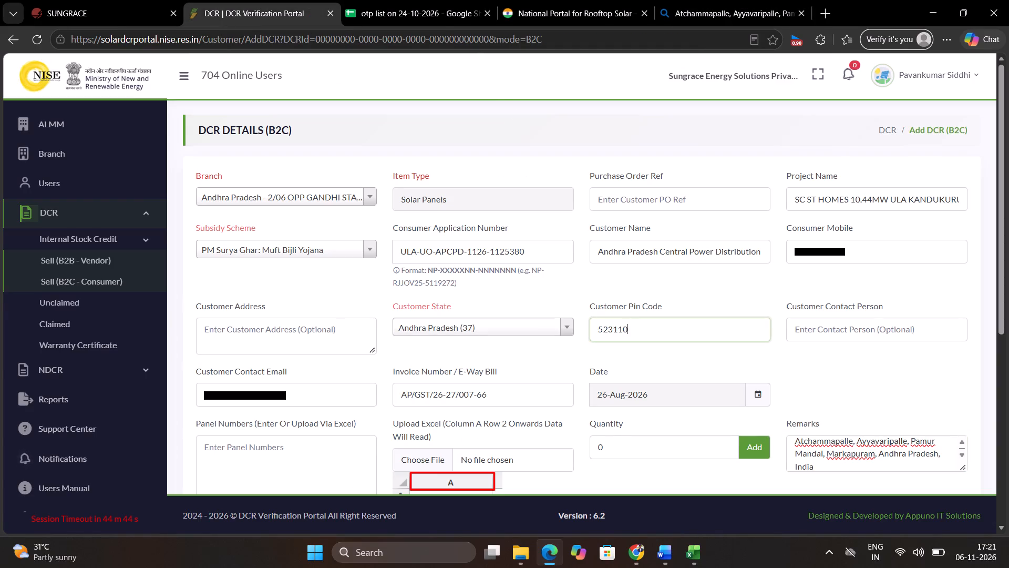
# Submit the completed B2C DCR form and confirm issuing the certificate for the four panels.
pyautogui.scroll(-5, 644, 327)
pyautogui.scroll(-4, 527, 320)
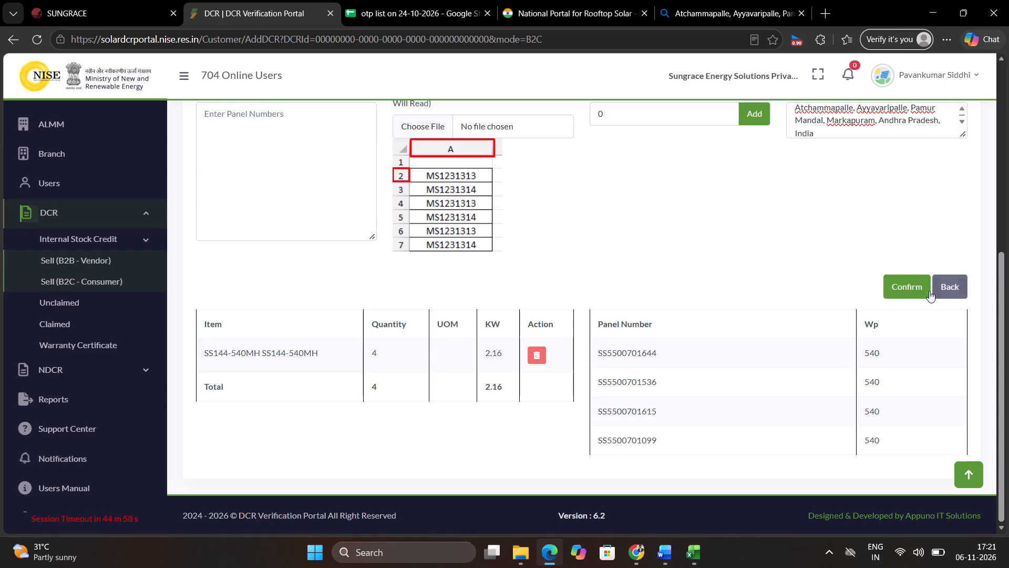
pyautogui.click(920, 287)
pyautogui.click(634, 363)
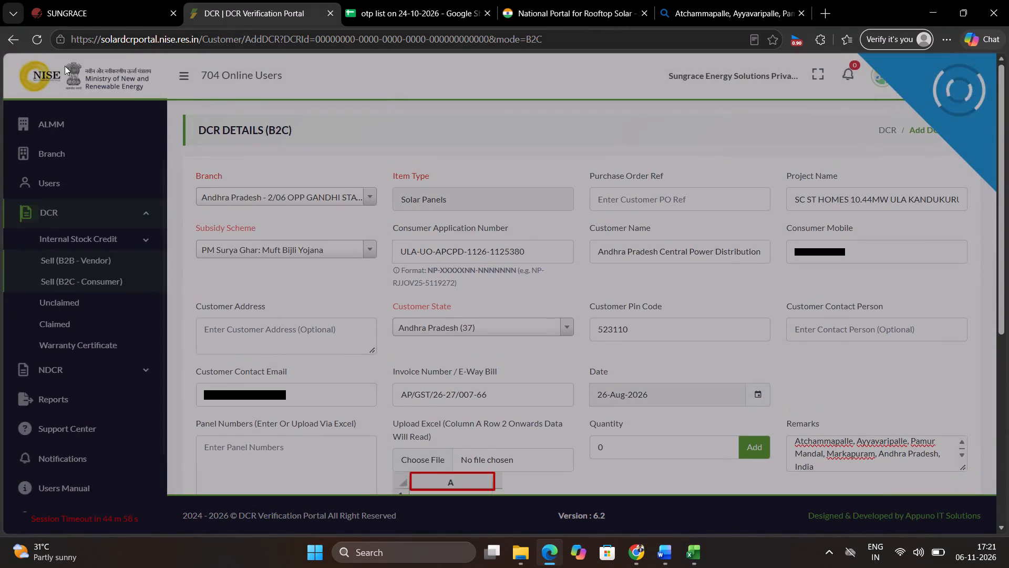
# Copy the consumer's service number from the SUNGRACE work order's quick copy details.
pyautogui.click(123, 0)
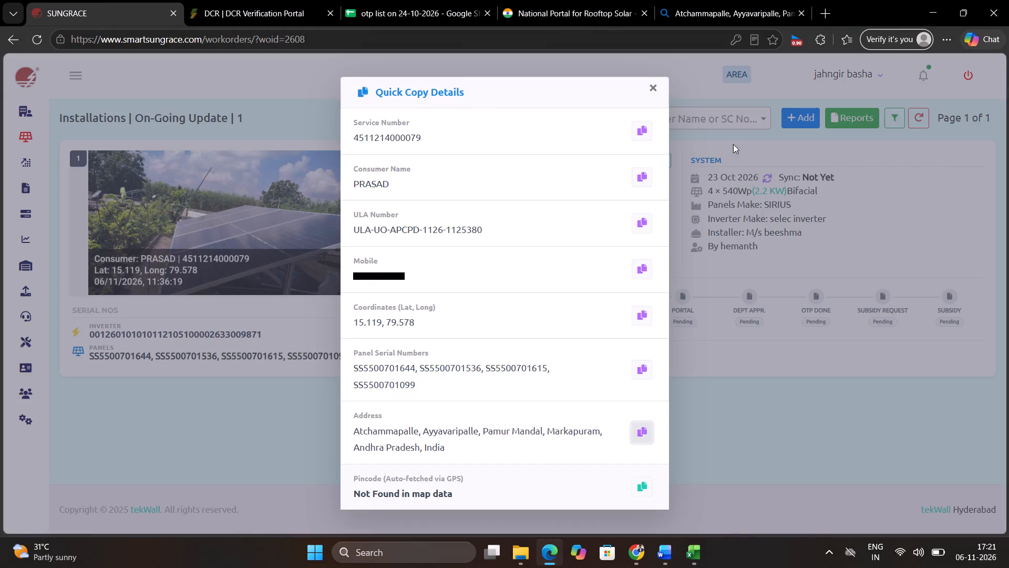
pyautogui.click(647, 134)
pyautogui.click(619, 134)
# Create a folder named 66 inside the DCR7 folder in File Explorer.
pyautogui.click(512, 550)
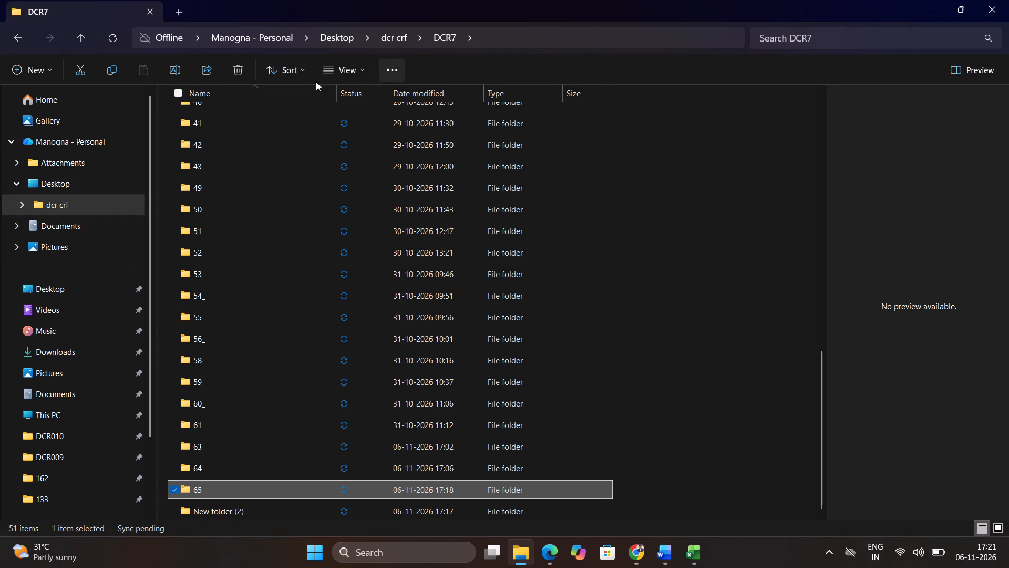
pyautogui.click(33, 70)
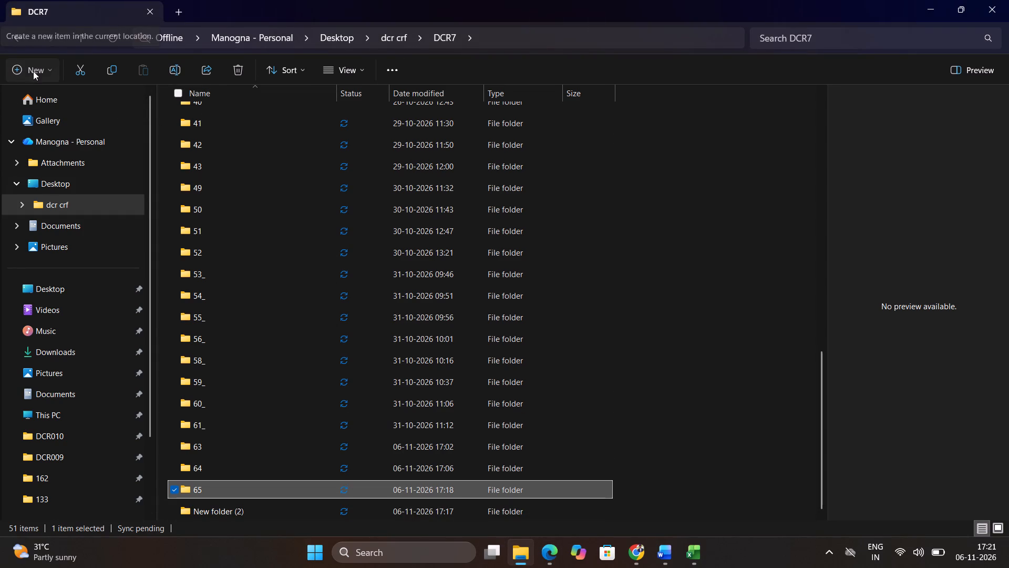
pyautogui.click(79, 99)
pyautogui.press('BackSpace')
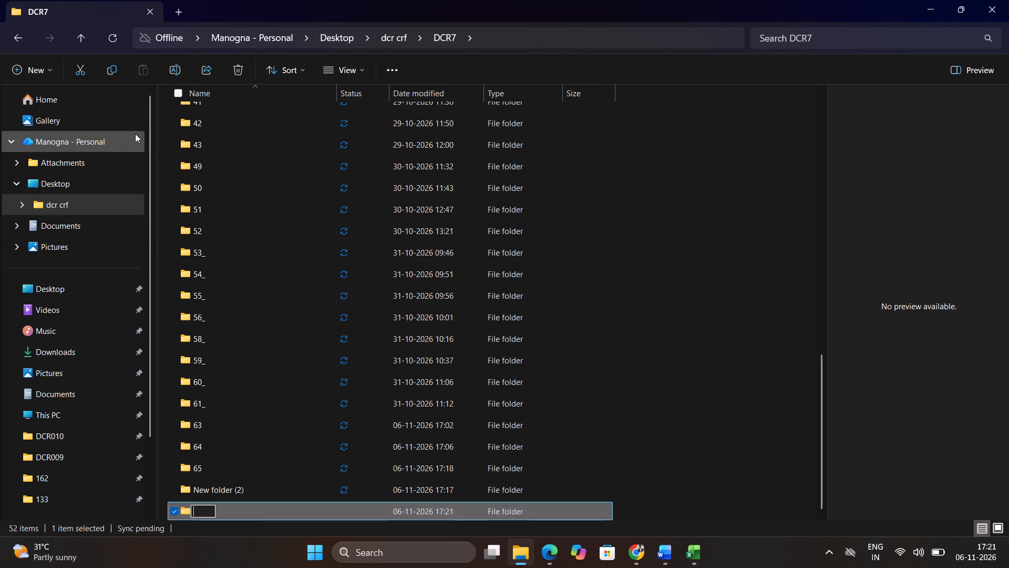
pyautogui.write('66')
pyautogui.press('Return')
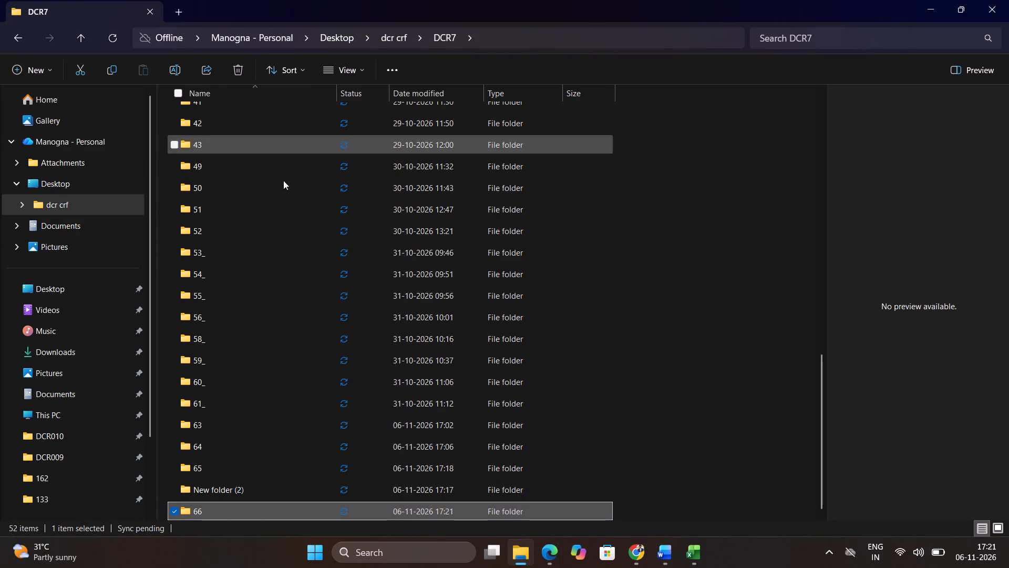
# Open the certificate PDF for invoice AP/GST/26-27/007-66 on the DCR portal and save it in DCR7 folder 66, named with the copied service number.
pyautogui.click(542, 547)
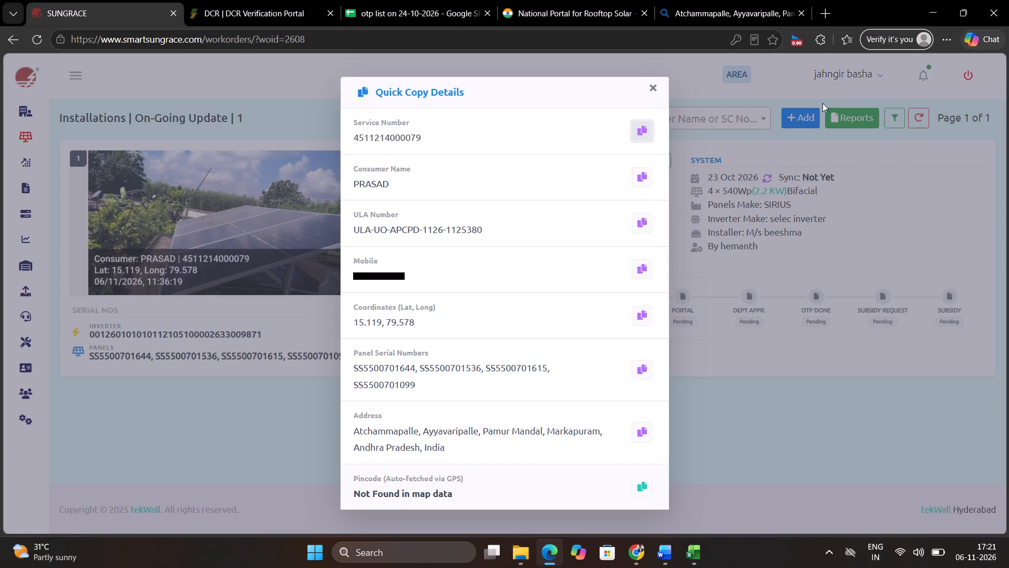
pyautogui.click(211, 0)
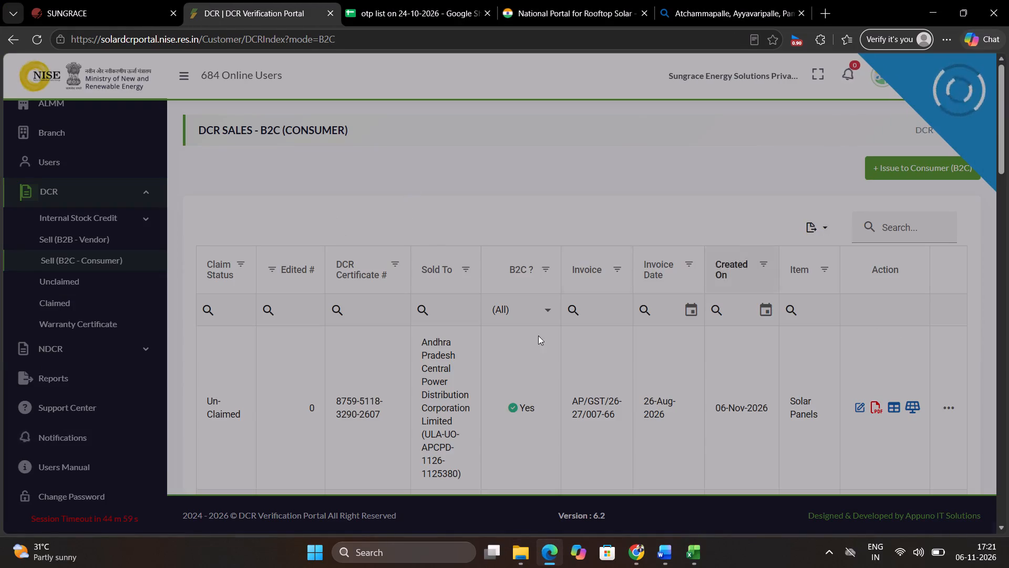
pyautogui.click(875, 404)
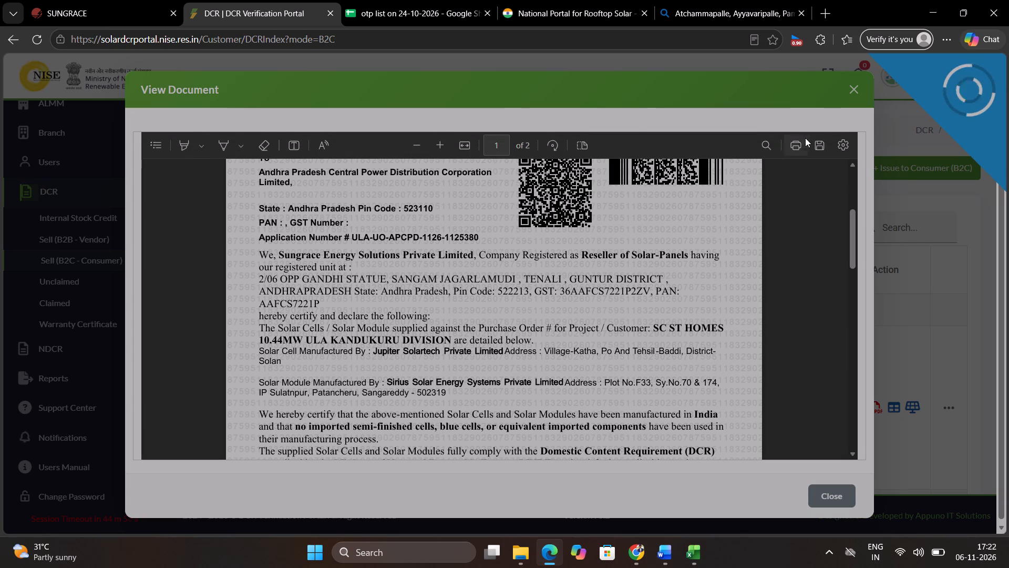
pyautogui.click(819, 147)
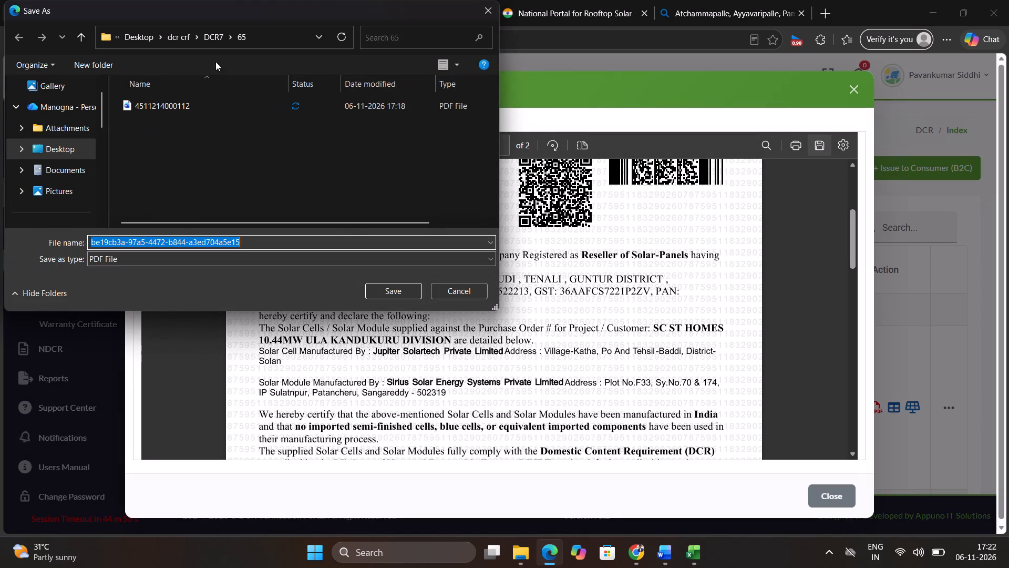
pyautogui.click(231, 35)
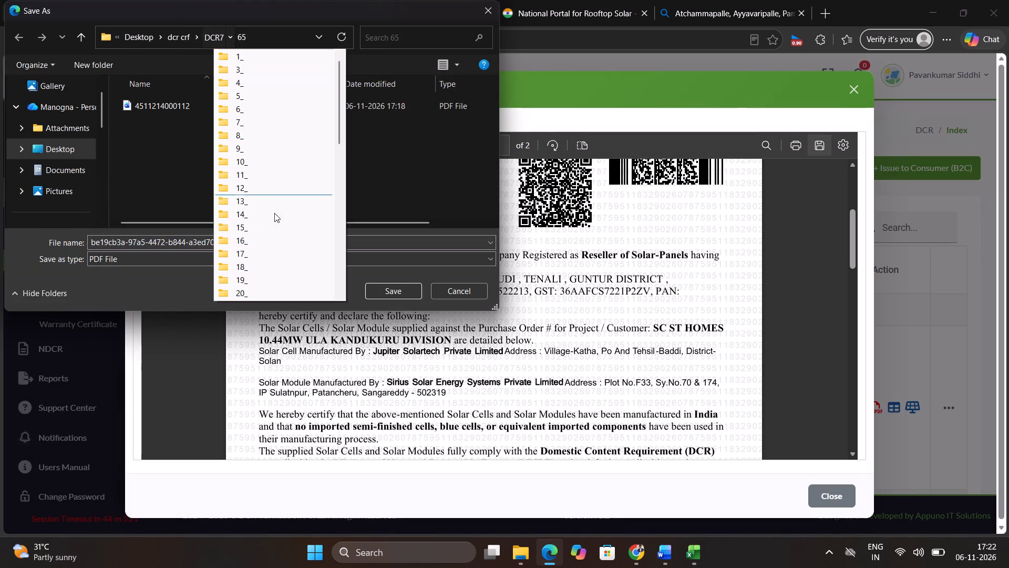
pyautogui.scroll(-13, 255, 289)
pyautogui.click(249, 276)
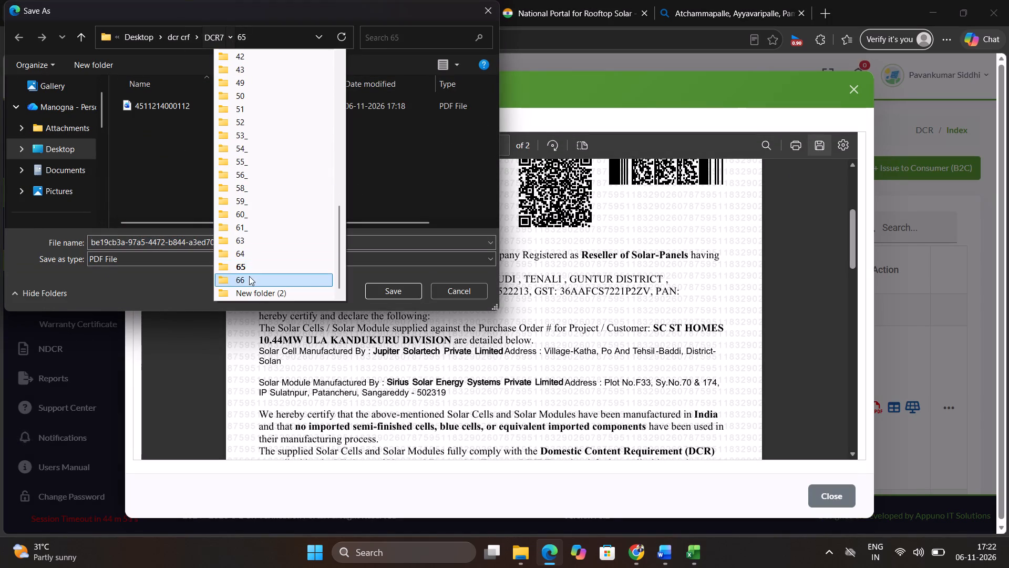
pyautogui.click(244, 243)
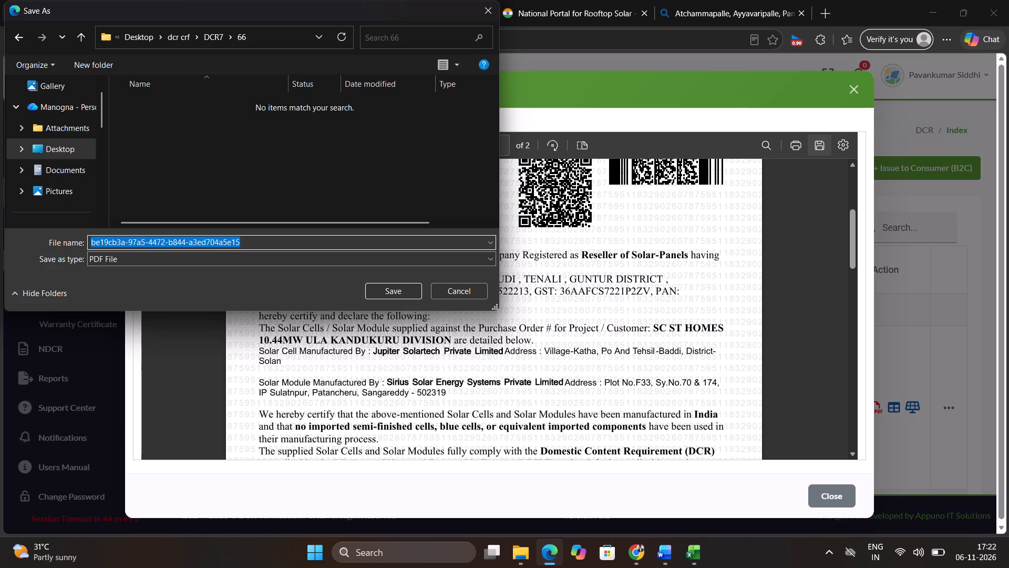
pyautogui.press('BackSpace')
pyautogui.hotkey('ctrl', 'v')
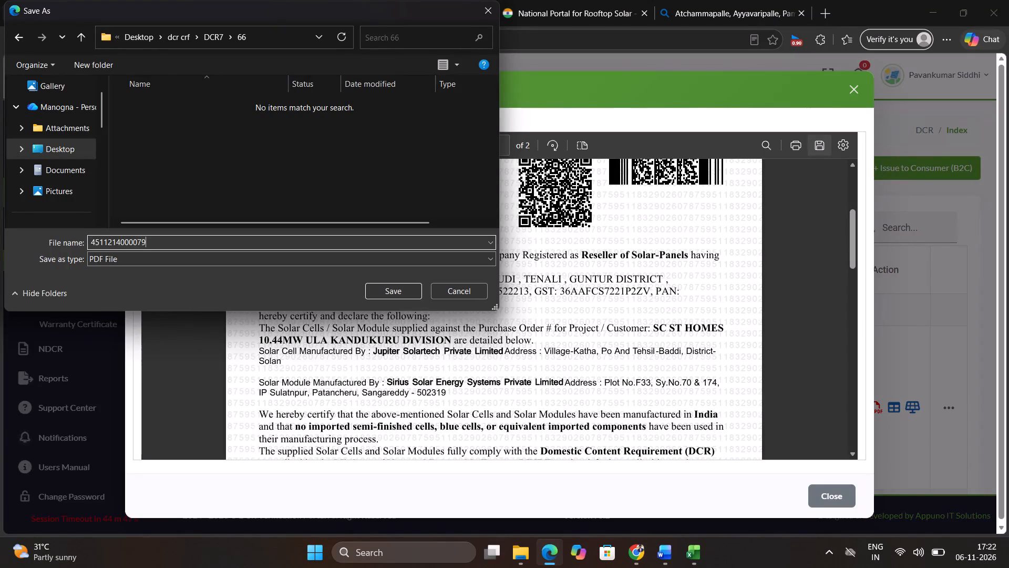
pyautogui.press('Return')
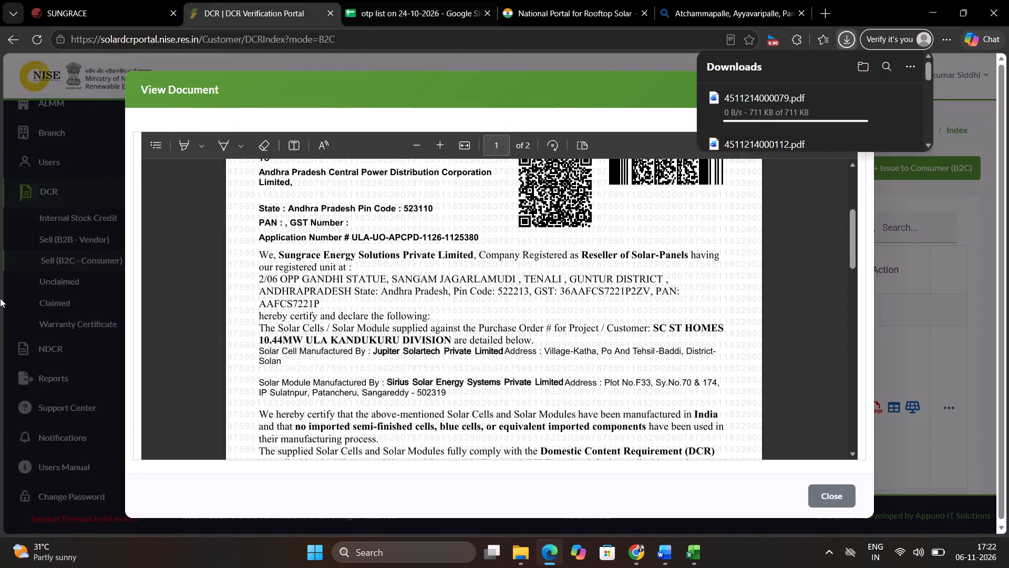
# Update the consumer's SUNGRACE work order by attaching the certificate PDF from folder 66 as the DCR upload and submit it.
pyautogui.click(110, 13)
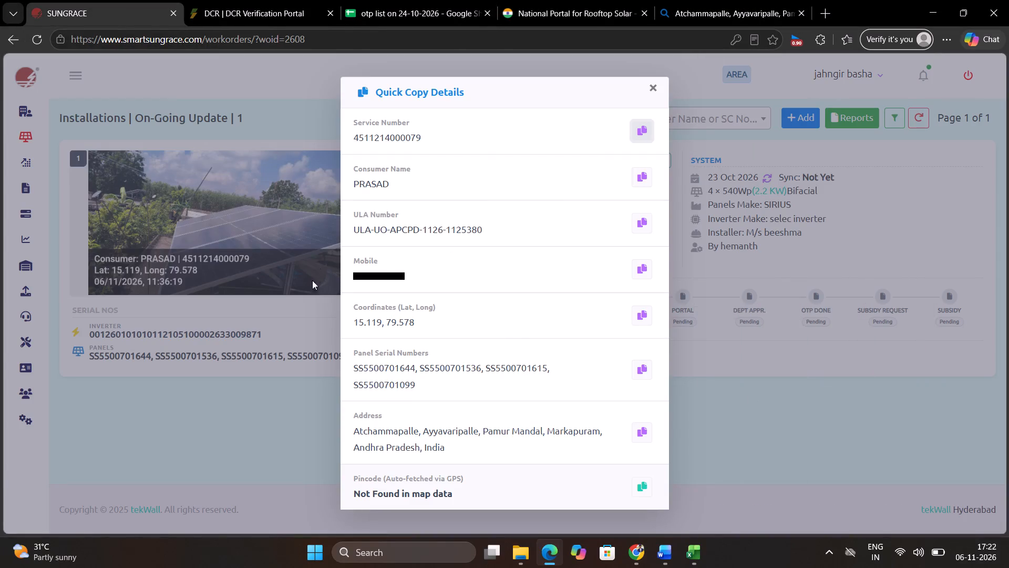
pyautogui.click(655, 86)
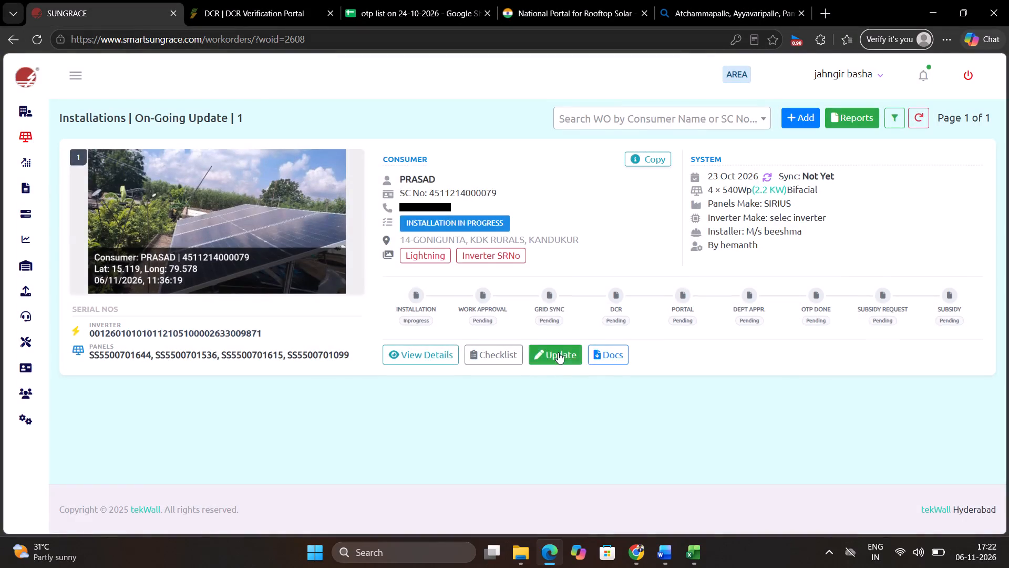
pyautogui.click(558, 352)
pyautogui.click(455, 321)
pyautogui.scroll(-2, 407, 305)
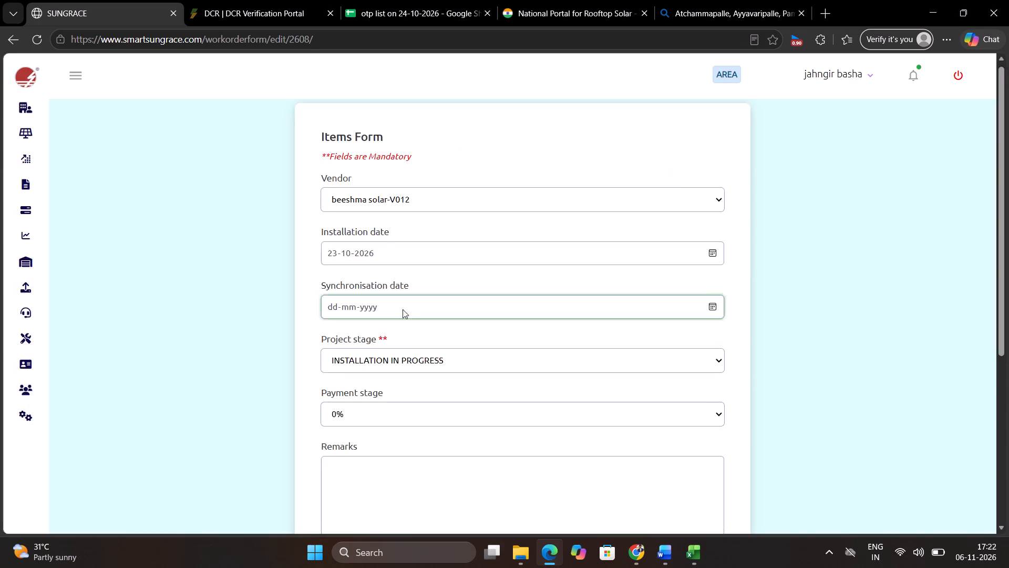
pyautogui.scroll(-2, 403, 309)
pyautogui.click(366, 351)
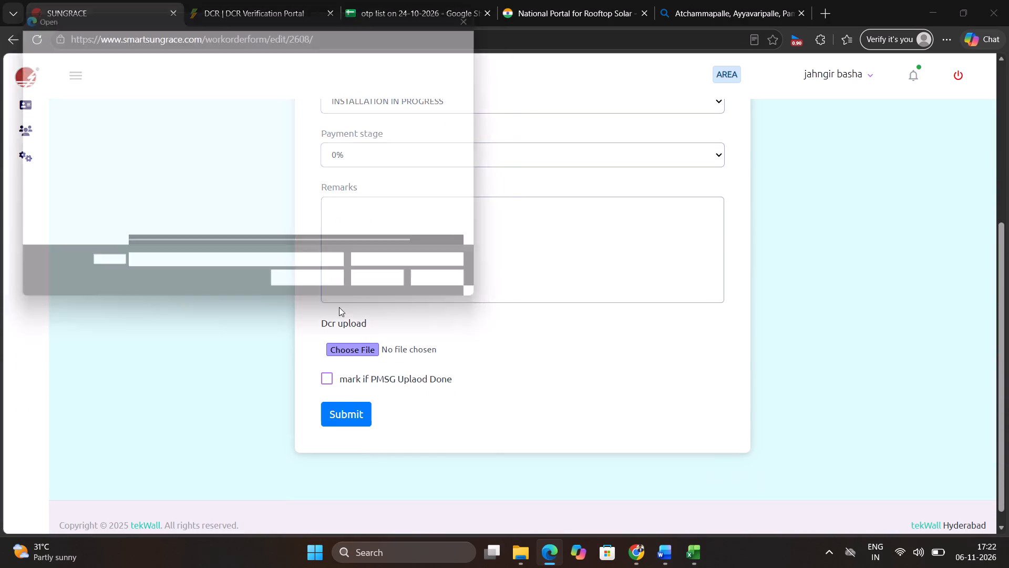
pyautogui.click(234, 34)
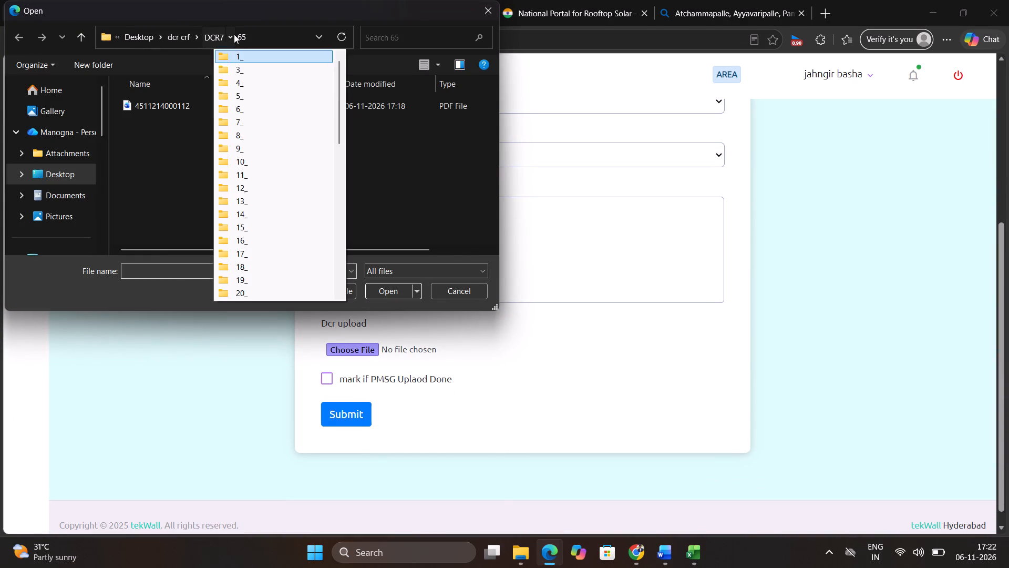
pyautogui.scroll(-20, 246, 95)
pyautogui.click(240, 281)
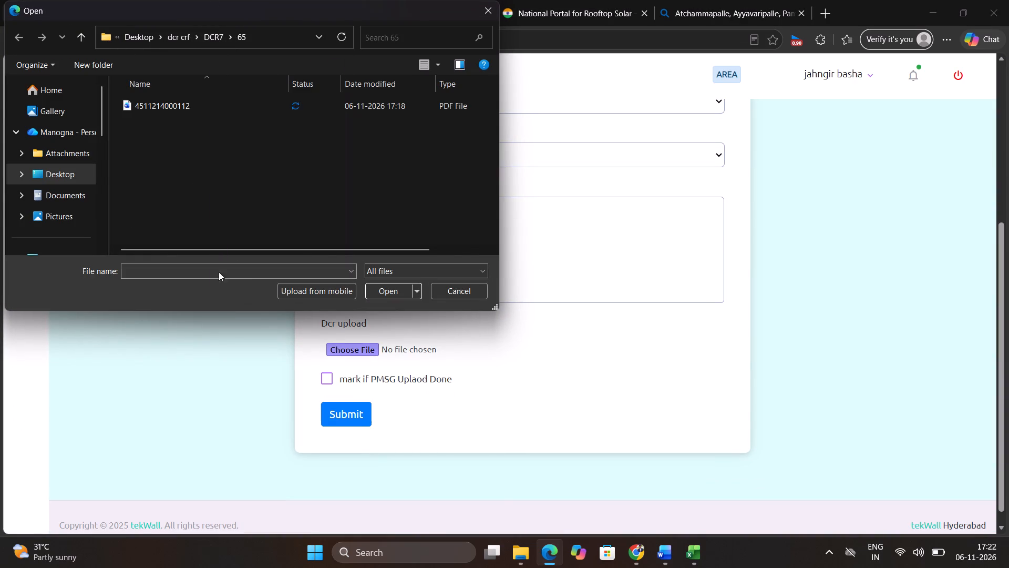
pyautogui.doubleClick(205, 108)
pyautogui.click(342, 420)
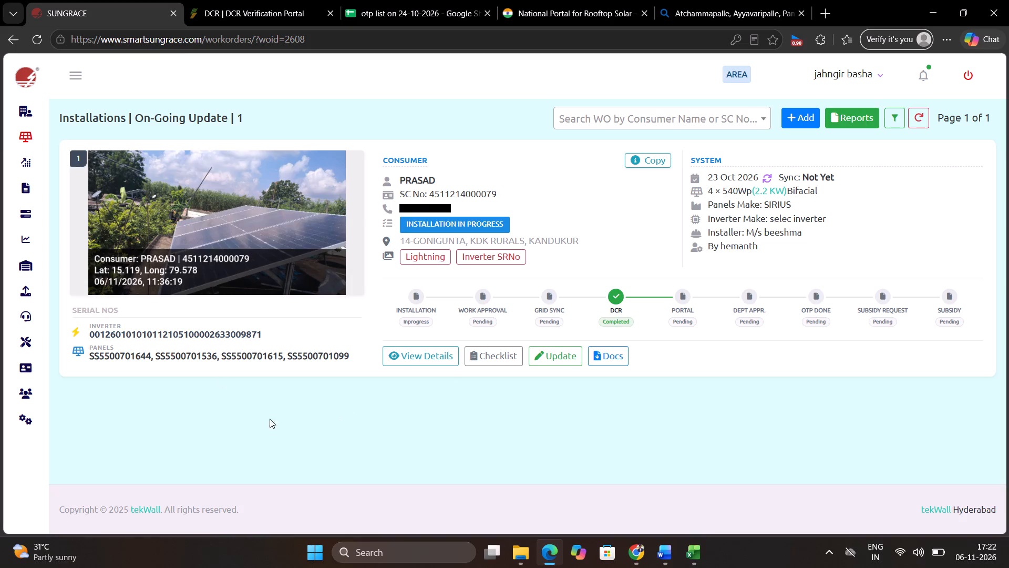
# Close the pincode search page and the certificate preview on the DCR portal.
pyautogui.click(245, 6)
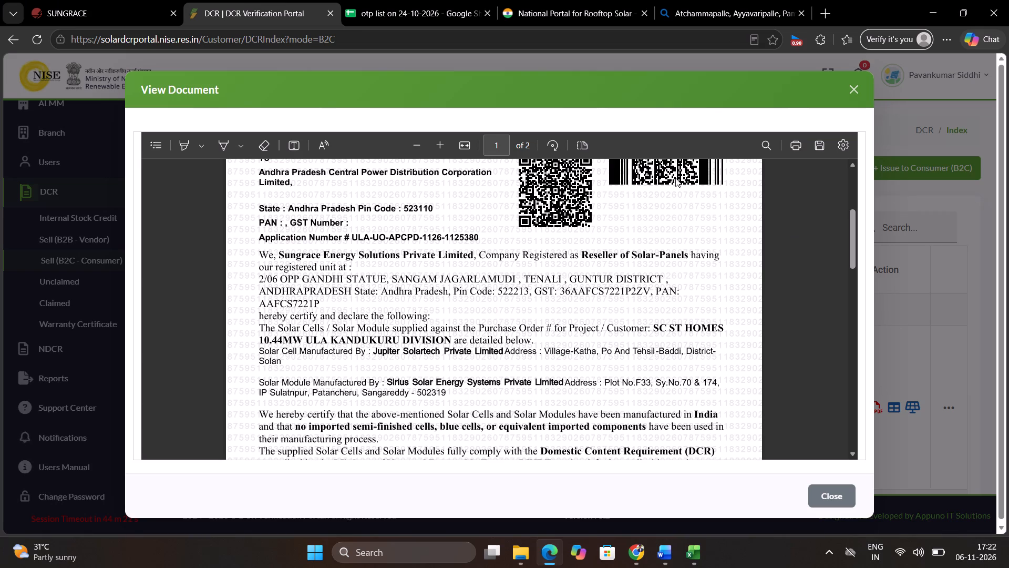
pyautogui.click(797, 17)
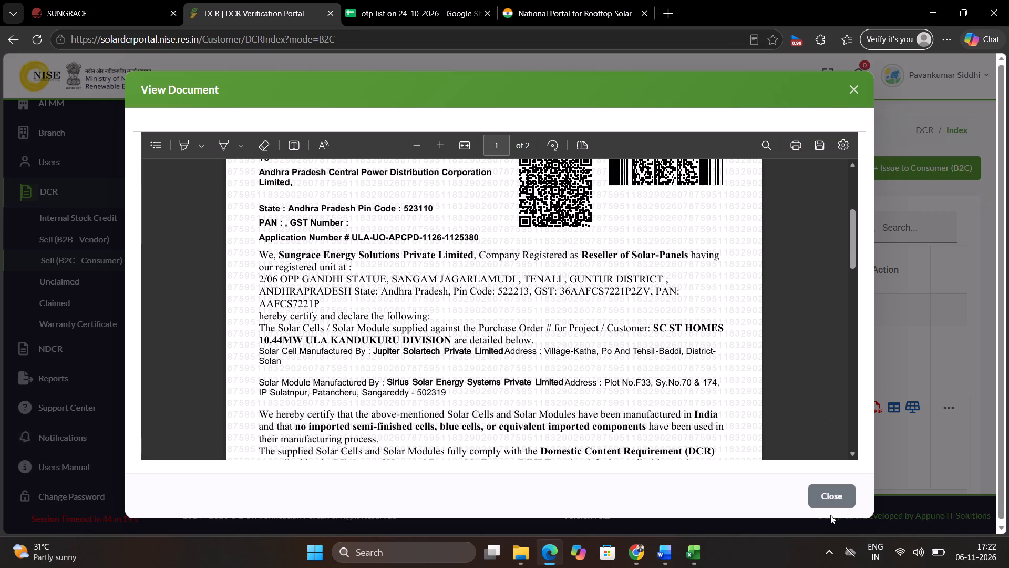
pyautogui.click(824, 503)
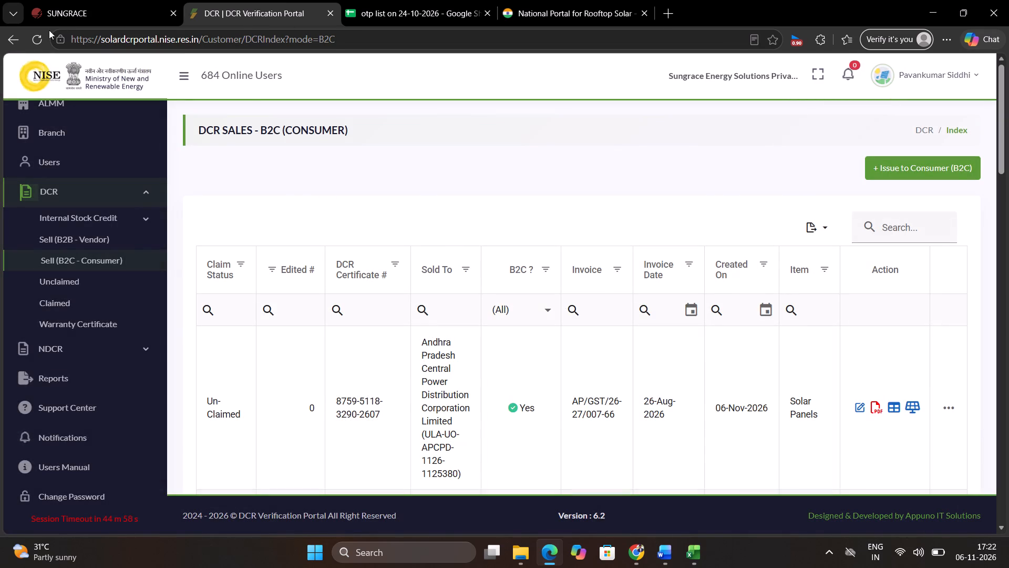
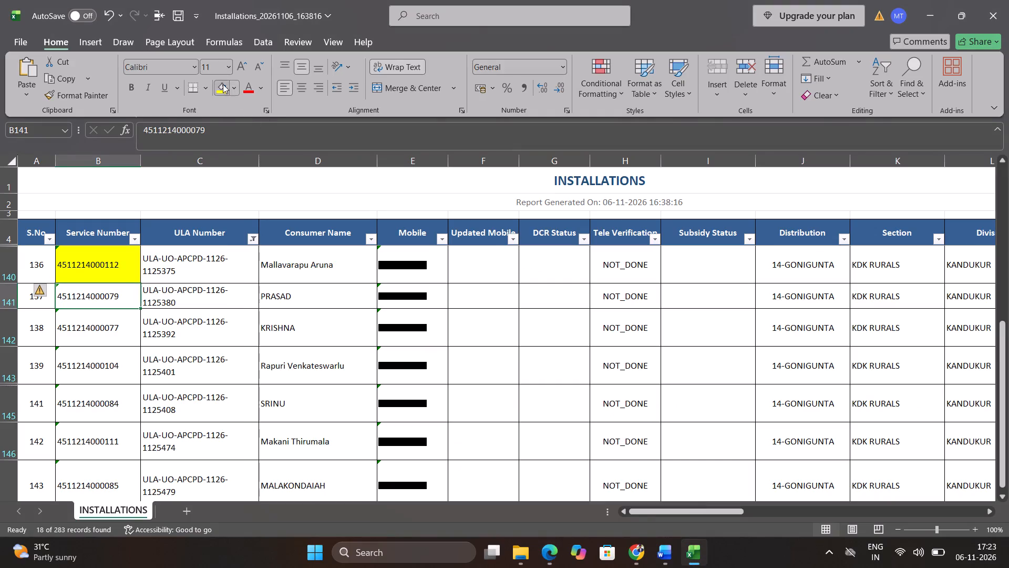
# Copy the service number of S.No 138 from the Excel list and open that consumer's work order in SUNGRACE.
pyautogui.click(106, 331)
pyautogui.hotkey('ctrl', 'c')
pyautogui.scroll(-2, 180, 379)
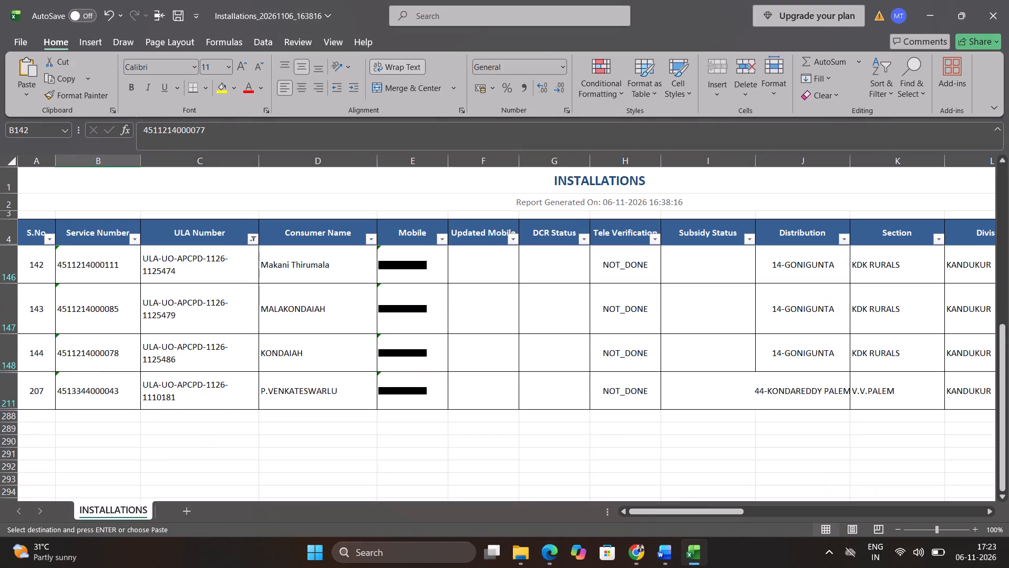
pyautogui.scroll(1, 181, 381)
pyautogui.scroll(1, 138, 369)
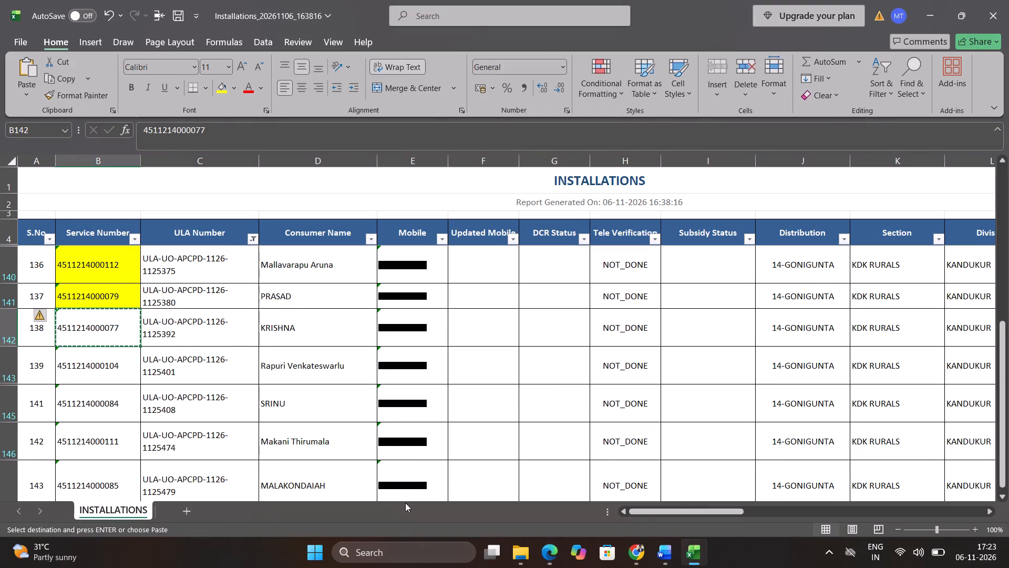
pyautogui.click(547, 553)
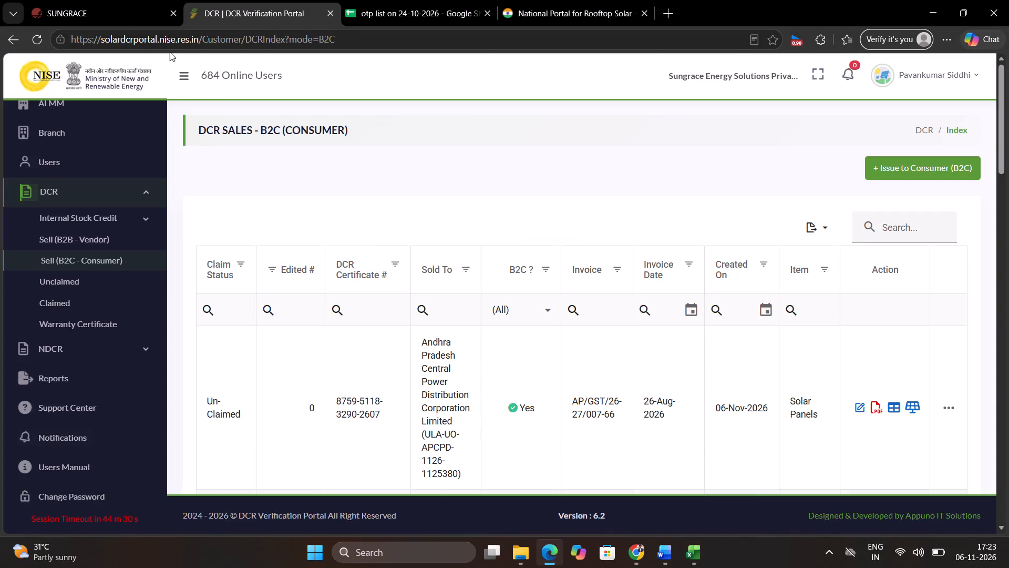
pyautogui.click(123, 6)
pyautogui.click(657, 91)
pyautogui.click(660, 122)
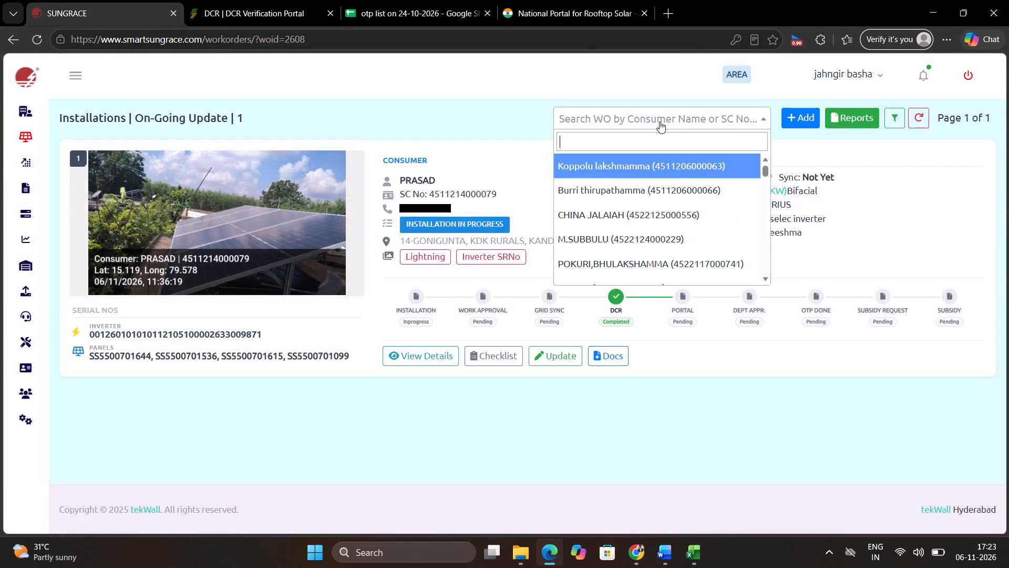
pyautogui.hotkey('ctrl', 'v')
pyautogui.hotkey('ctrl', 'Return')
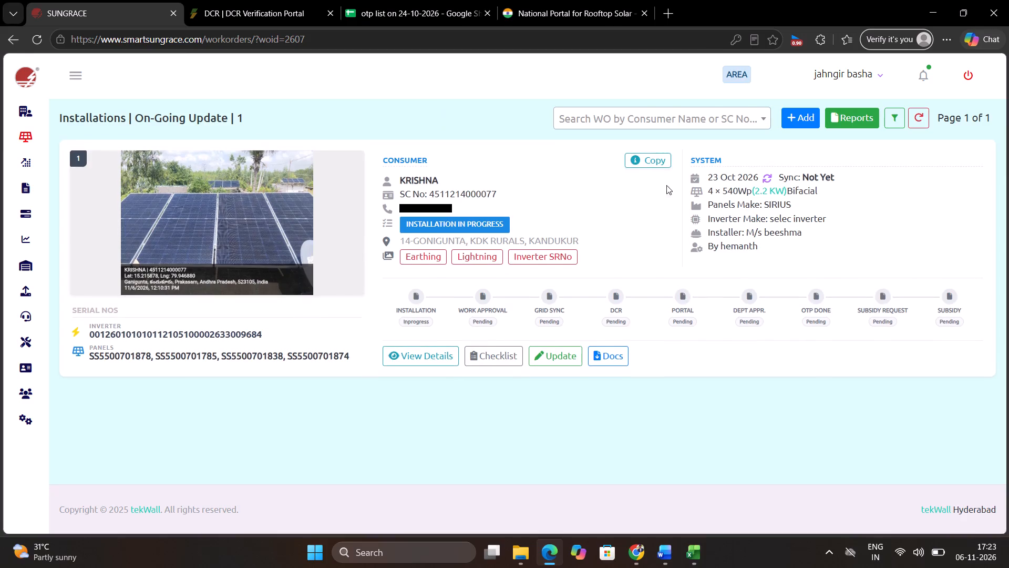
# Start a new B2C issue on the DCR portal with the Andhra Pradesh branch, Solar Panels, PM Surya Ghar: Muft Bijli Yojana and state Andhra Pradesh (37).
pyautogui.keyDown('ctrl'); pyautogui.click(274, 0); pyautogui.keyUp('ctrl')
pyautogui.keyDown('ctrl'); pyautogui.click(924, 167); pyautogui.keyUp('ctrl')
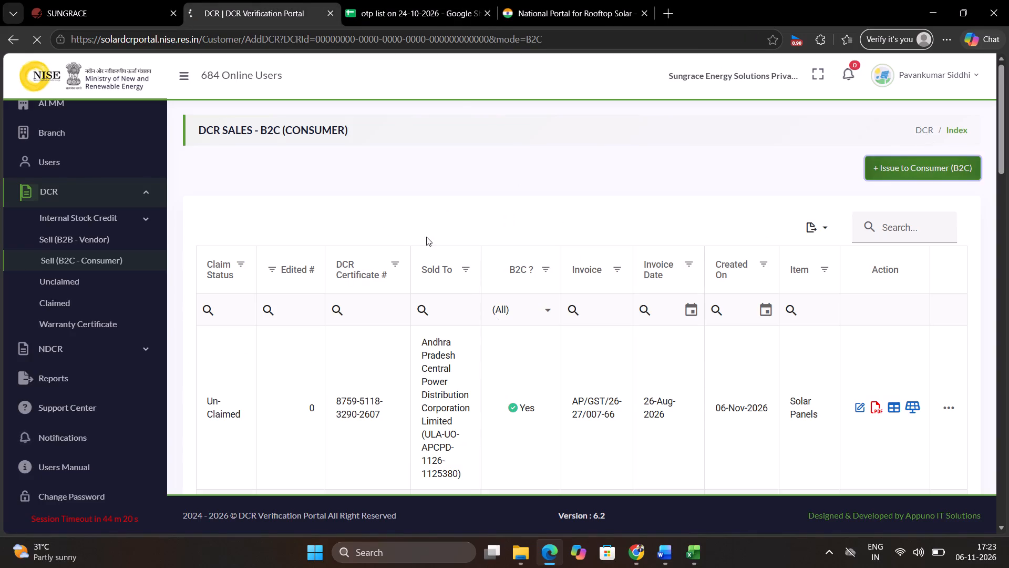
pyautogui.keyDown('ctrl'); pyautogui.click(276, 194); pyautogui.keyUp('ctrl')
pyautogui.keyDown('ctrl'); pyautogui.click(275, 239); pyautogui.keyUp('ctrl')
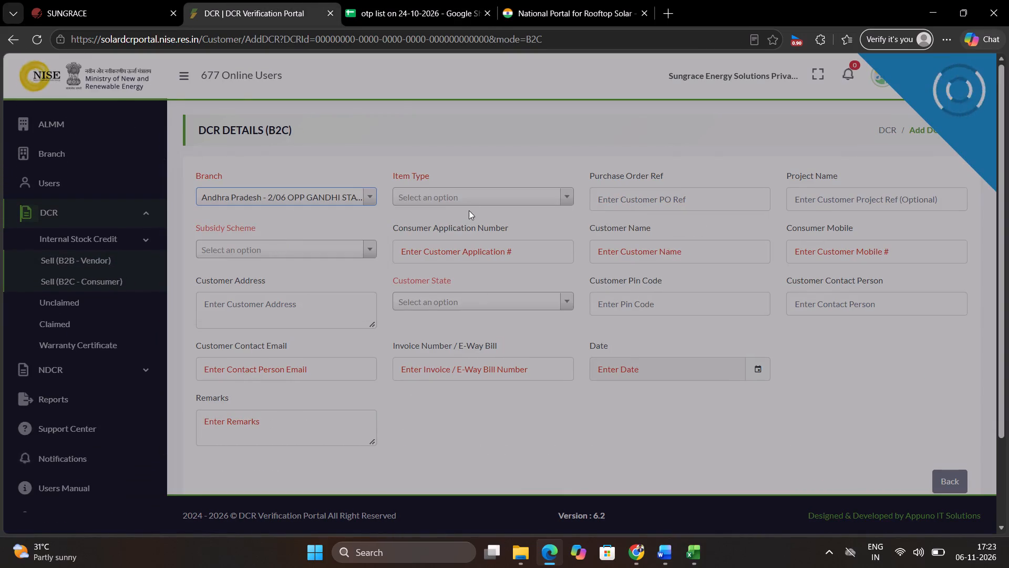
pyautogui.keyDown('ctrl'); pyautogui.click(477, 206); pyautogui.keyUp('ctrl')
pyautogui.keyDown('ctrl'); pyautogui.click(469, 240); pyautogui.keyUp('ctrl')
pyautogui.keyDown('ctrl'); pyautogui.click(369, 248); pyautogui.keyUp('ctrl')
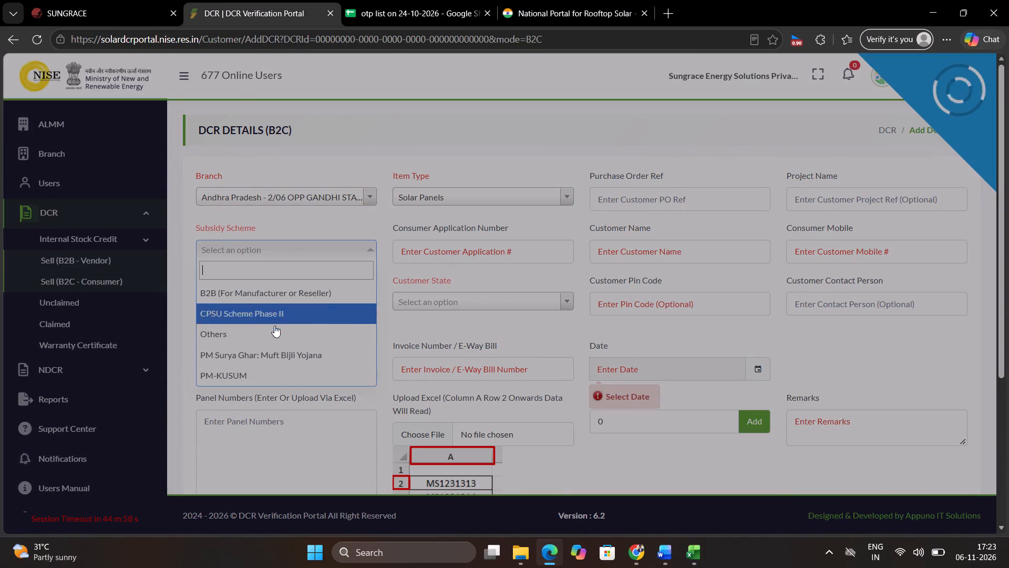
pyautogui.keyDown('ctrl'); pyautogui.click(282, 349); pyautogui.keyUp('ctrl')
pyautogui.keyDown('ctrl'); pyautogui.click(294, 324); pyautogui.keyUp('ctrl')
pyautogui.keyDown('ctrl'); pyautogui.click(433, 323); pyautogui.keyUp('ctrl')
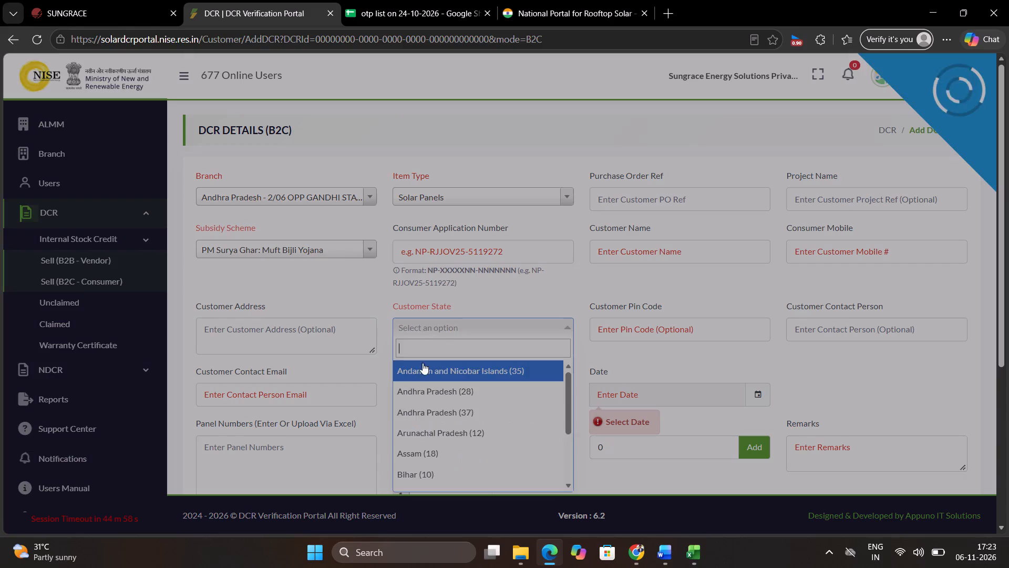
pyautogui.keyDown('ctrl'); pyautogui.click(431, 412); pyautogui.keyUp('ctrl')
pyautogui.keyDown('ctrl'); pyautogui.click(325, 404); pyautogui.keyUp('ctrl')
# Copy the ULA number from the SUNGRACE work order's quick copy details into the DCR form's Consumer Application Number.
pyautogui.keyDown('ctrl'); pyautogui.click(101, 13); pyautogui.keyUp('ctrl')
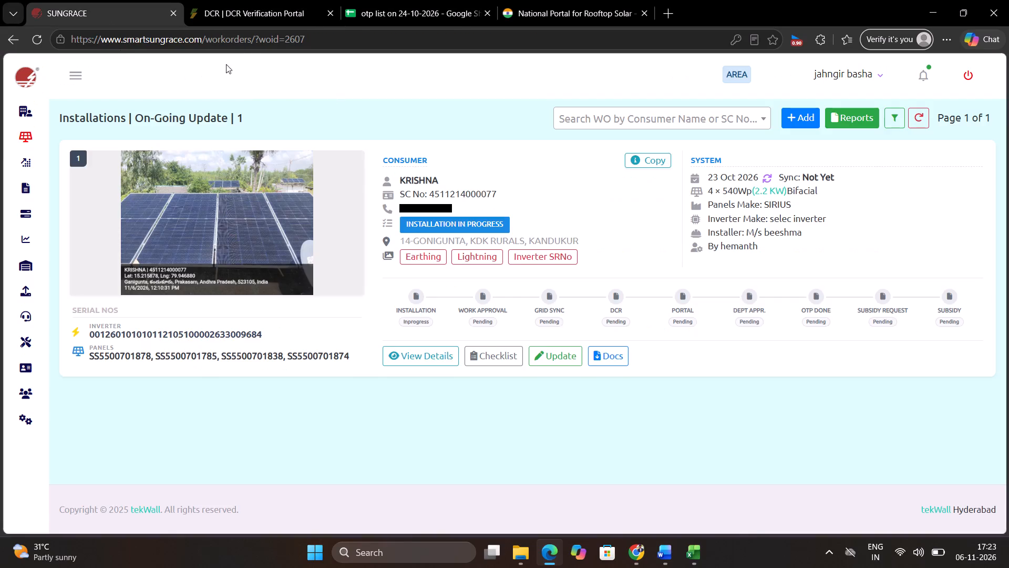
pyautogui.keyDown('ctrl'); pyautogui.click(651, 159); pyautogui.keyUp('ctrl')
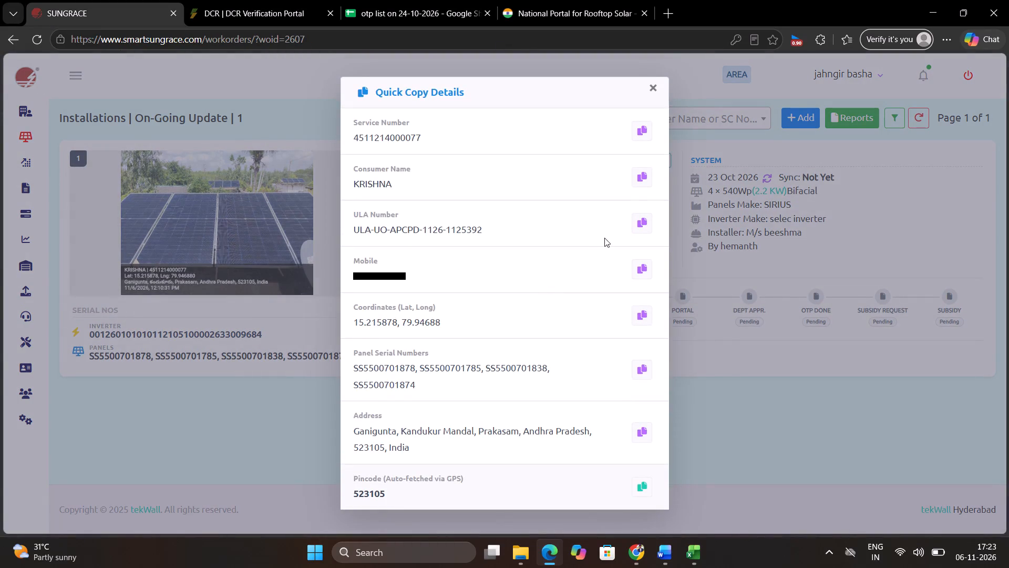
pyautogui.keyDown('ctrl'); pyautogui.click(650, 224); pyautogui.keyUp('ctrl')
pyautogui.keyDown('ctrl'); pyautogui.click(626, 138); pyautogui.keyUp('ctrl')
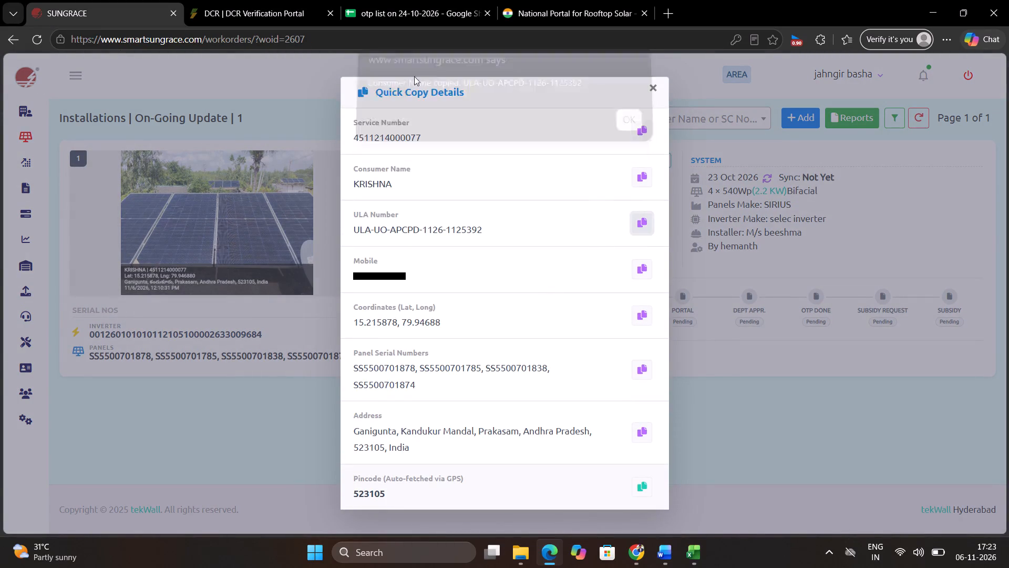
pyautogui.keyDown('ctrl'); pyautogui.click(297, 0); pyautogui.keyUp('ctrl')
pyautogui.keyDown('ctrl'); pyautogui.click(520, 270); pyautogui.keyUp('ctrl')
pyautogui.keyDown('ctrl'); pyautogui.click(522, 260); pyautogui.keyUp('ctrl')
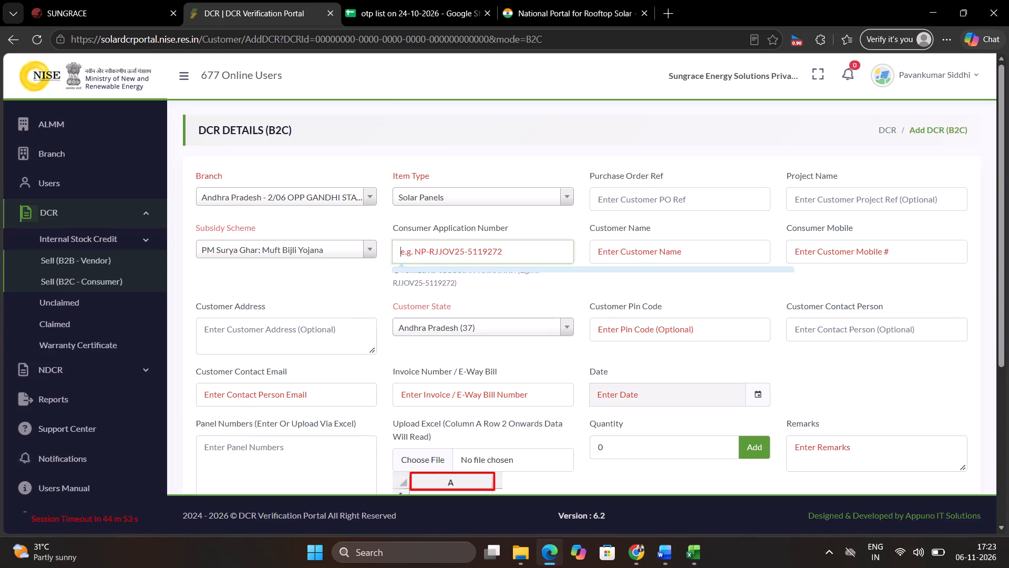
pyautogui.hotkey('ctrl', 'v')
# Copy the four panel serial numbers from the SUNGRACE quick copy details into the DCR form's Panel Numbers.
pyautogui.click(145, 0)
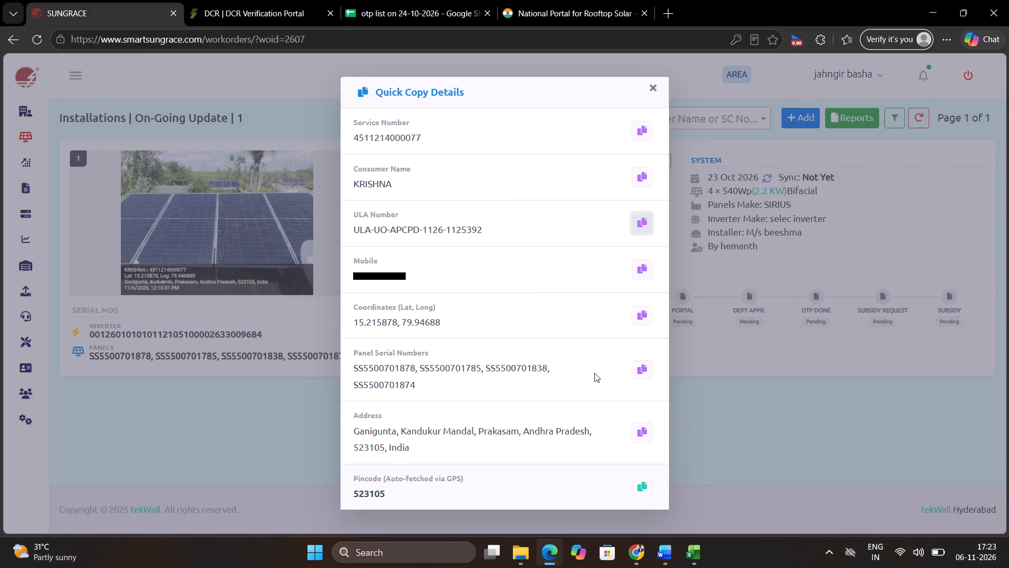
pyautogui.click(636, 372)
pyautogui.click(637, 150)
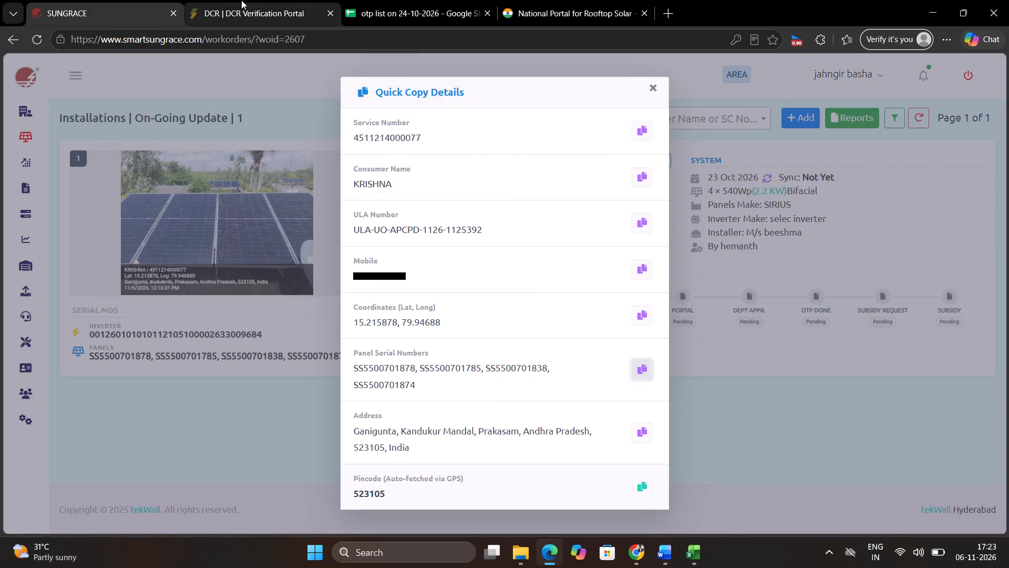
pyautogui.click(242, 0)
pyautogui.click(312, 462)
pyautogui.hotkey('ctrl', 'v')
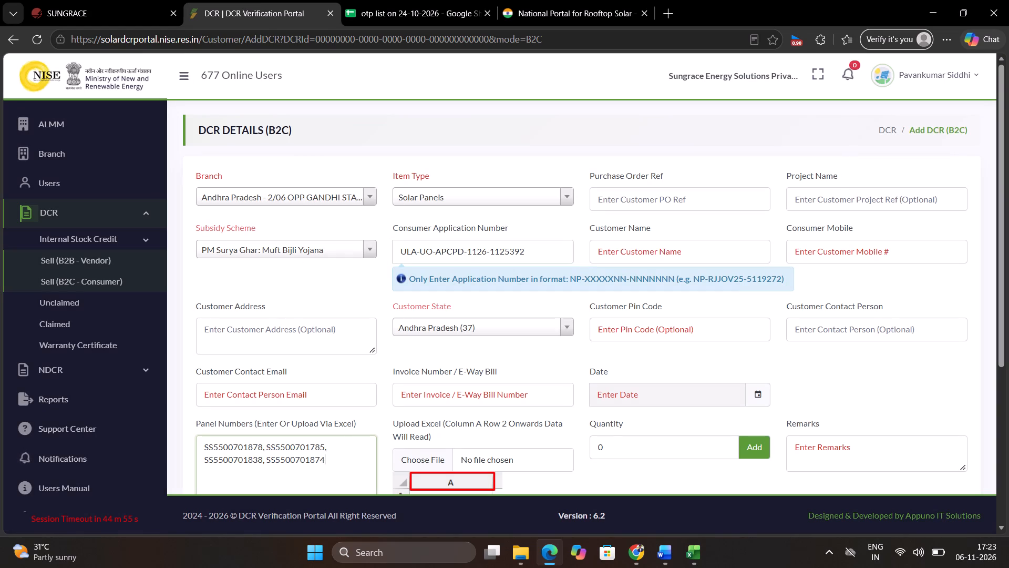
# Replace the commas between the four panel serial numbers with line breaks so each serial sits on its own line.
pyautogui.click(265, 442)
pyautogui.press('Left')
pyautogui.press('BackSpace')
pyautogui.press('Return')
pyautogui.press('Right')
pyautogui.press('Right')
pyautogui.press('Right')
pyautogui.press('Right')
pyautogui.press('Right')
pyautogui.press('Right')
pyautogui.press('Right')
pyautogui.press('Right')
pyautogui.press('Right')
pyautogui.press('Right')
pyautogui.press('Right')
pyautogui.press('Right')
pyautogui.press('Right')
pyautogui.press('Right')
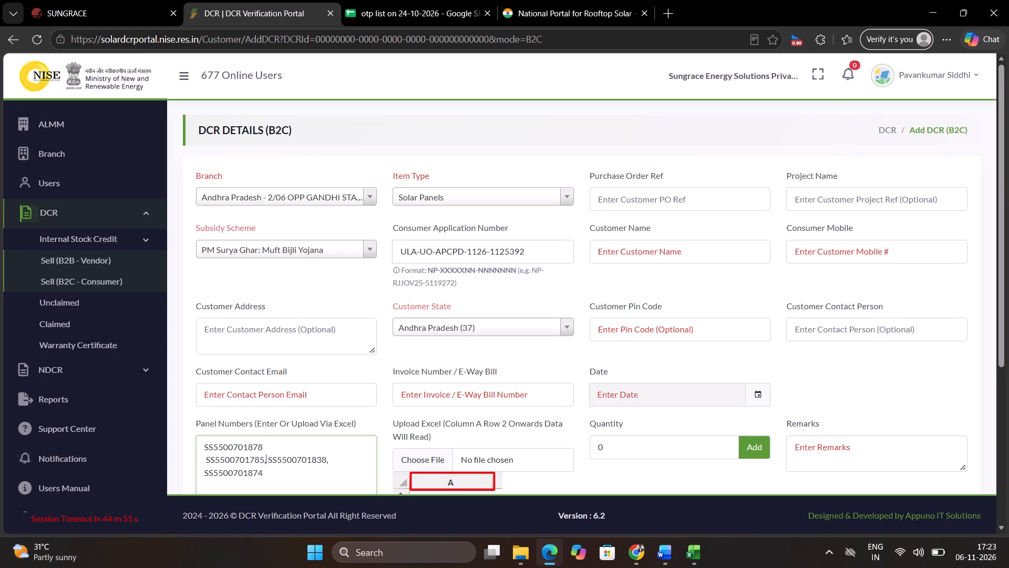
pyautogui.press('BackSpace')
pyautogui.press('Return')
pyautogui.press('Right')
pyautogui.press('Right')
pyautogui.press('Right')
pyautogui.press('Right')
pyautogui.press('Right')
pyautogui.press('Right')
pyautogui.press('Right')
pyautogui.press('Right')
pyautogui.press('Right')
pyautogui.press('Right')
pyautogui.press('Right')
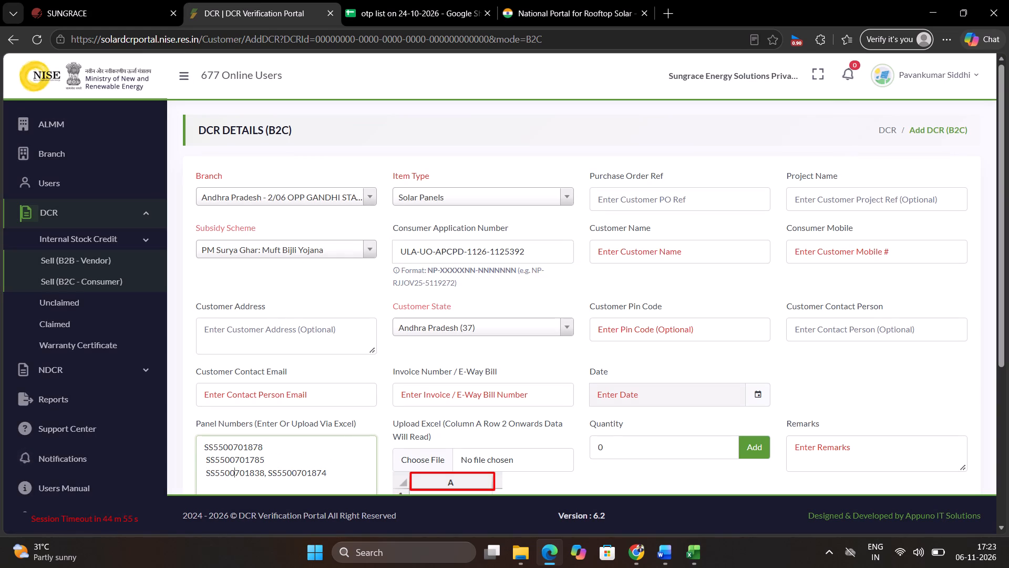
pyautogui.press('Right')
pyautogui.press('Right')
pyautogui.press('Right')
pyautogui.press('BackSpace')
pyautogui.press('Return')
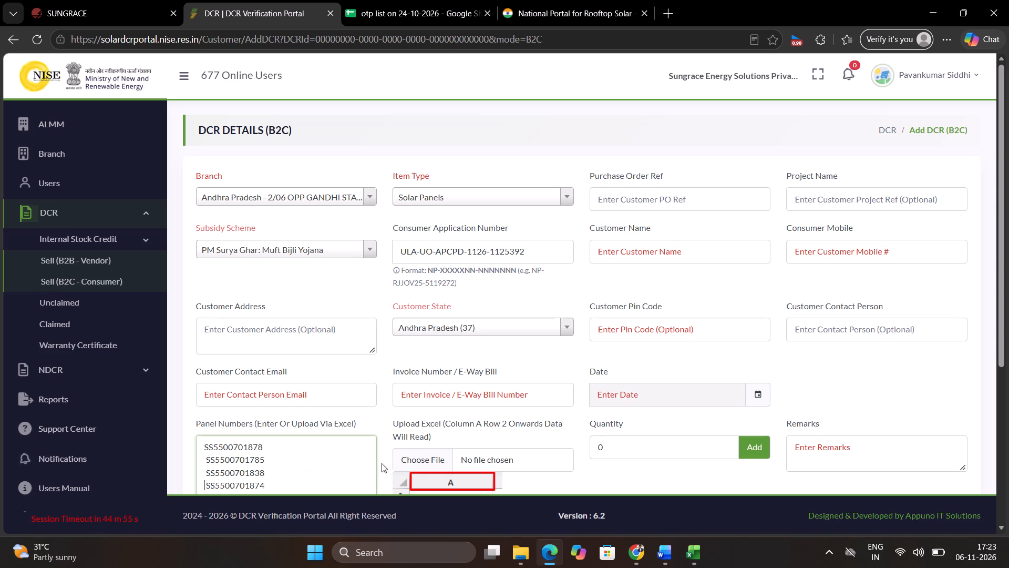
# Set the panel quantity to 4.
pyautogui.click(662, 441)
pyautogui.press('BackSpace')
pyautogui.press('4')
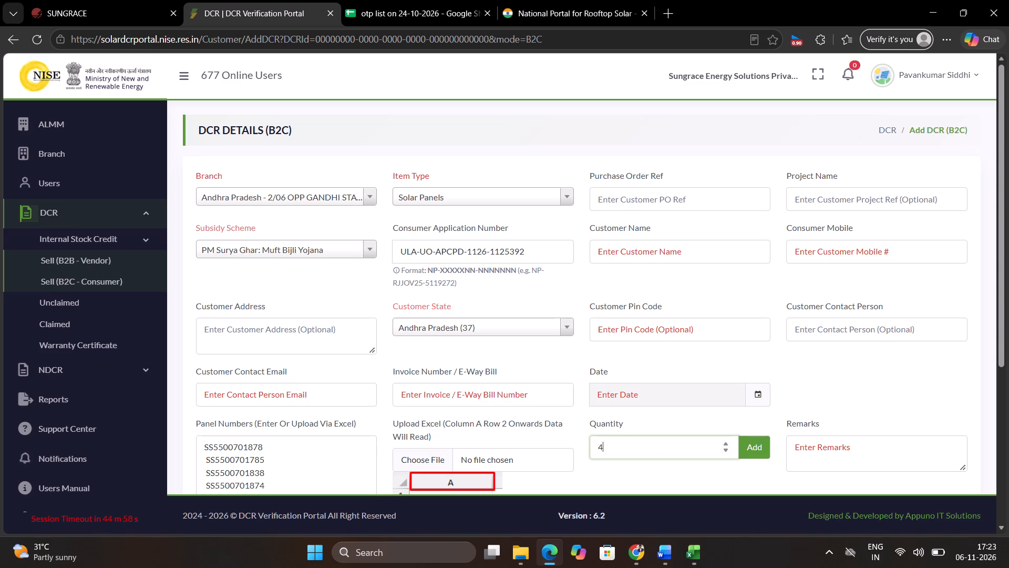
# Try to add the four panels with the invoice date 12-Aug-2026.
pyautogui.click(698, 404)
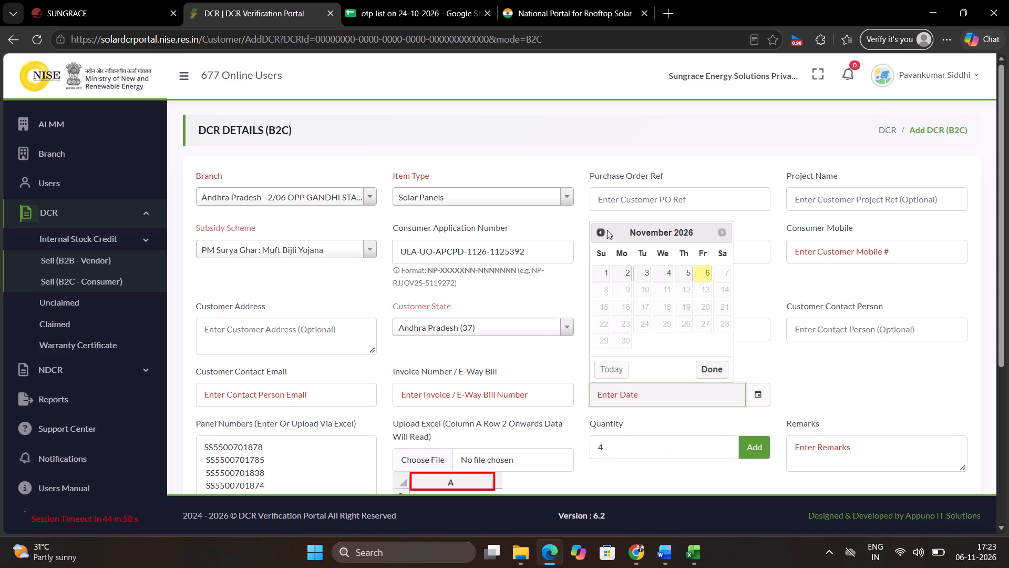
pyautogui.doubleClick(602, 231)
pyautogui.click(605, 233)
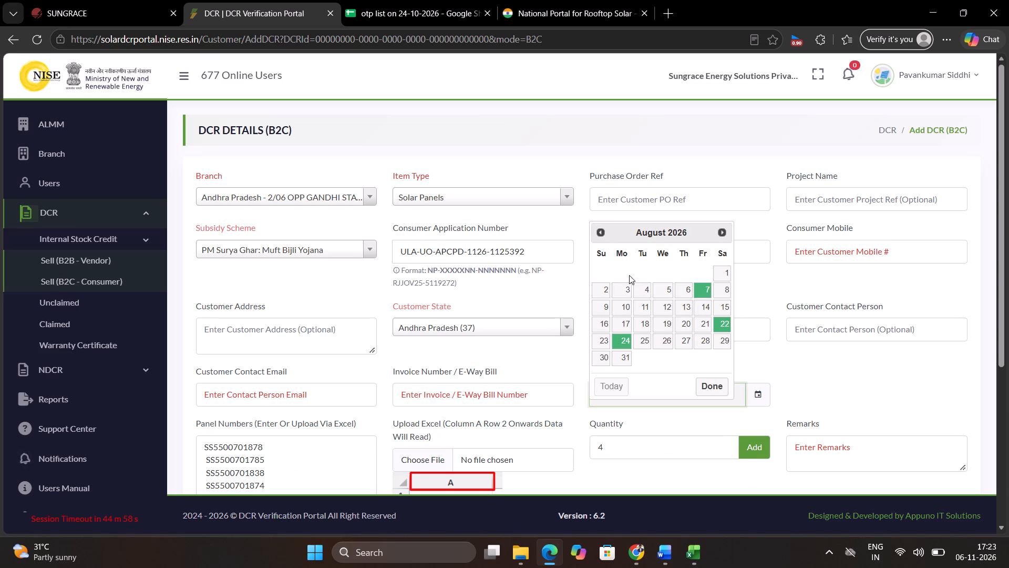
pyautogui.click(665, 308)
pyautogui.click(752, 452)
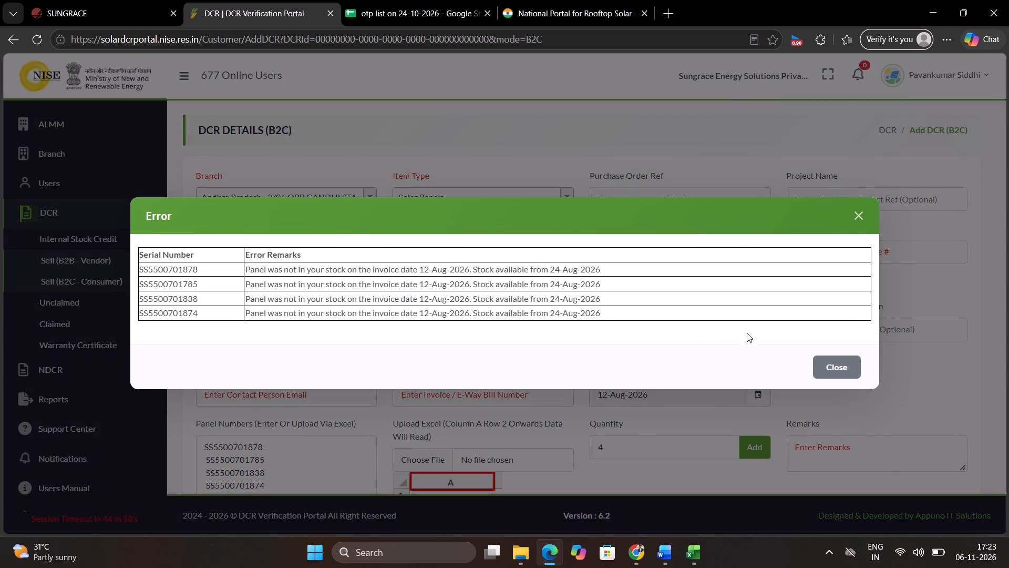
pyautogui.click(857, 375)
# Set the invoice date to 26-Aug-2026 and add the four panels to the DCR entry.
pyautogui.click(742, 390)
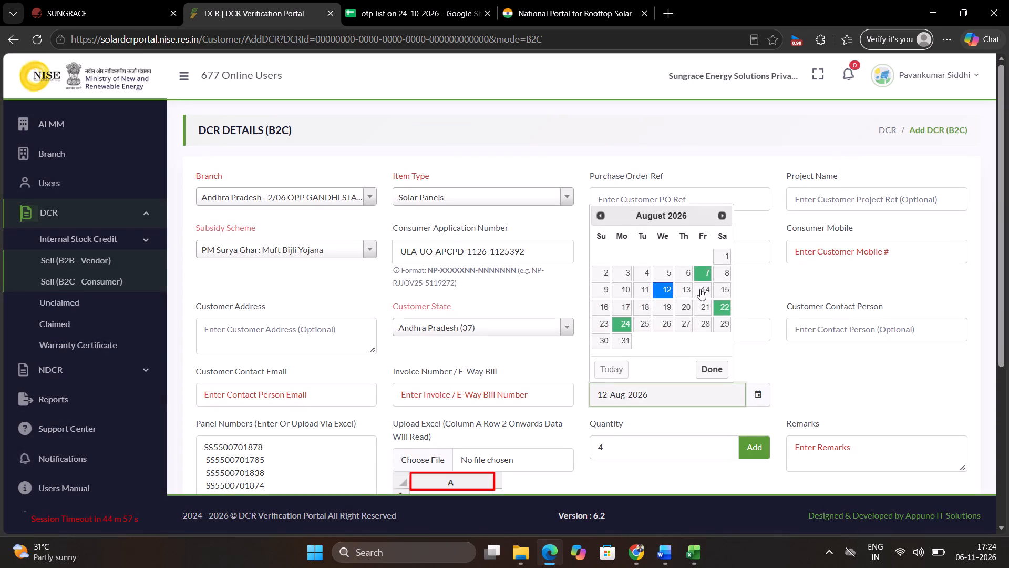
pyautogui.click(671, 324)
pyautogui.click(758, 451)
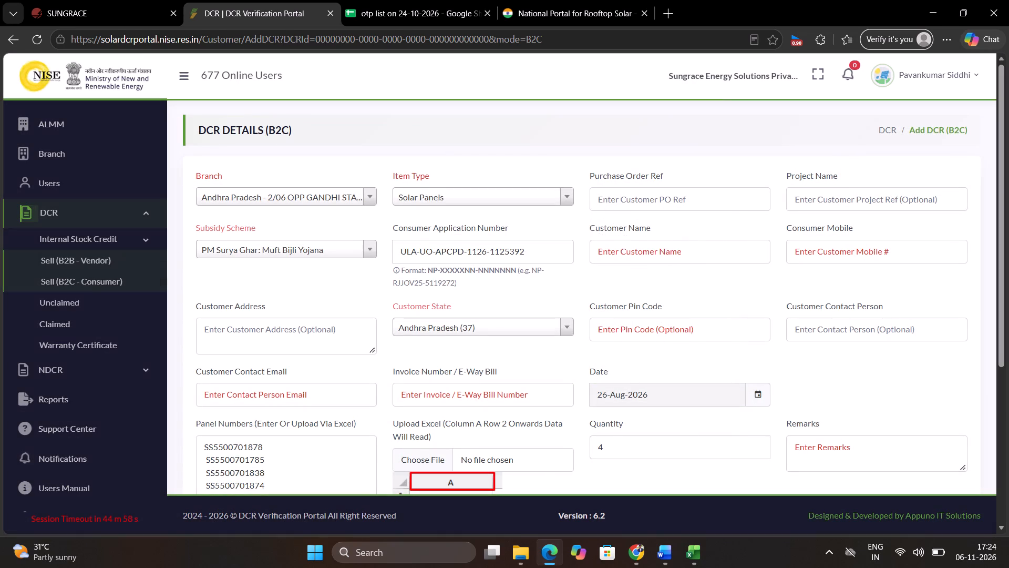
# Copy the consumer's address from the SUNGRACE quick copy details into the DCR form's Remarks.
pyautogui.click(95, 0)
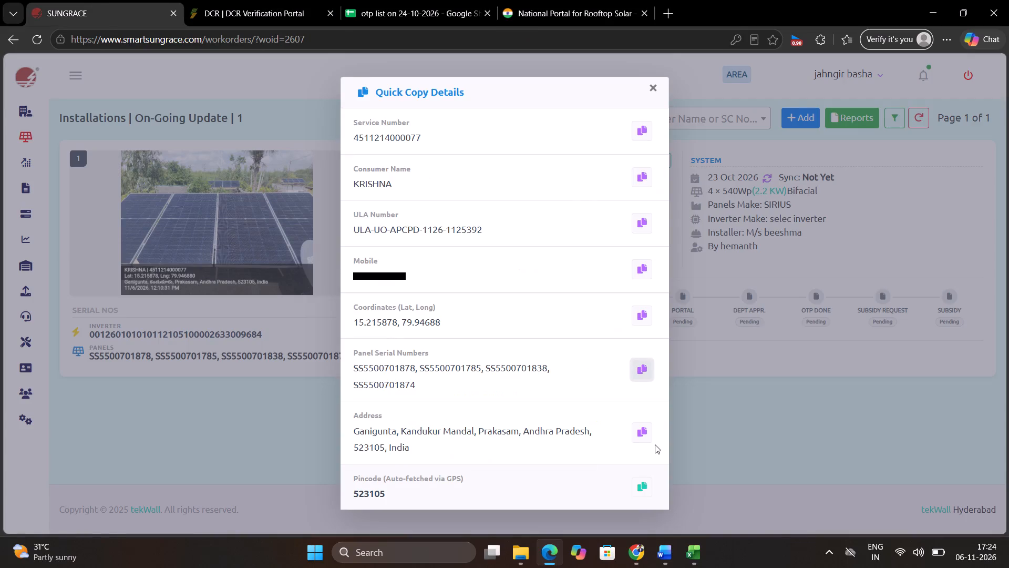
pyautogui.click(644, 437)
pyautogui.click(621, 146)
pyautogui.click(314, 7)
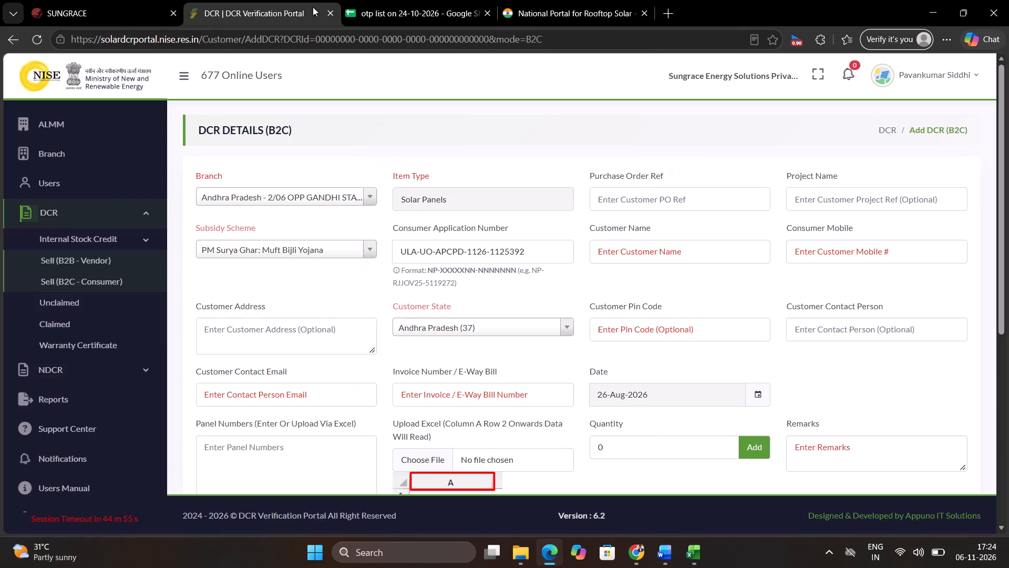
pyautogui.click(894, 448)
pyautogui.hotkey('ctrl', 'v')
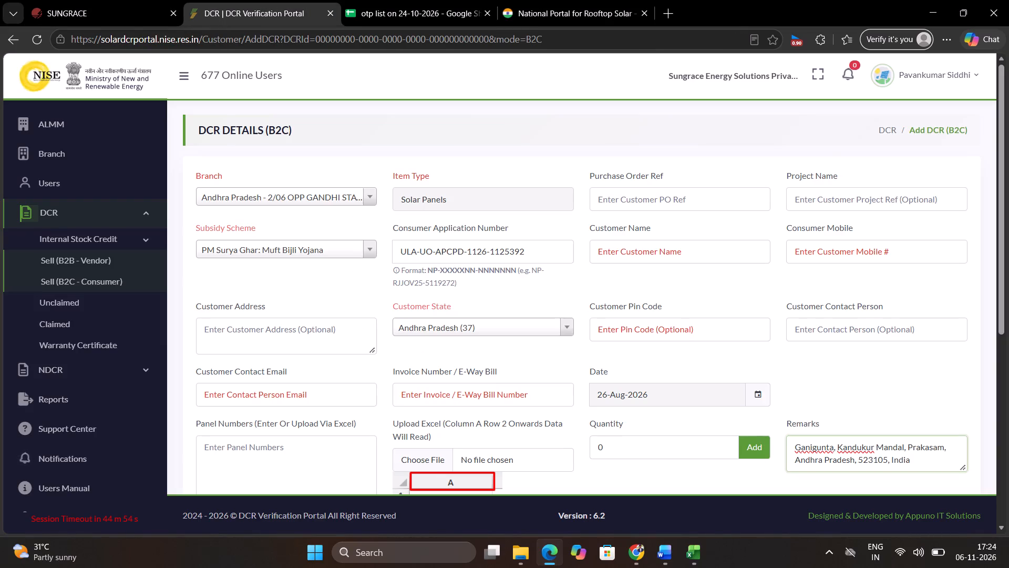
# Copy the pincode from the address in Remarks into the Customer Pin Code field.
pyautogui.doubleClick(873, 462)
pyautogui.hotkey('ctrl', 'c')
pyautogui.click(743, 331)
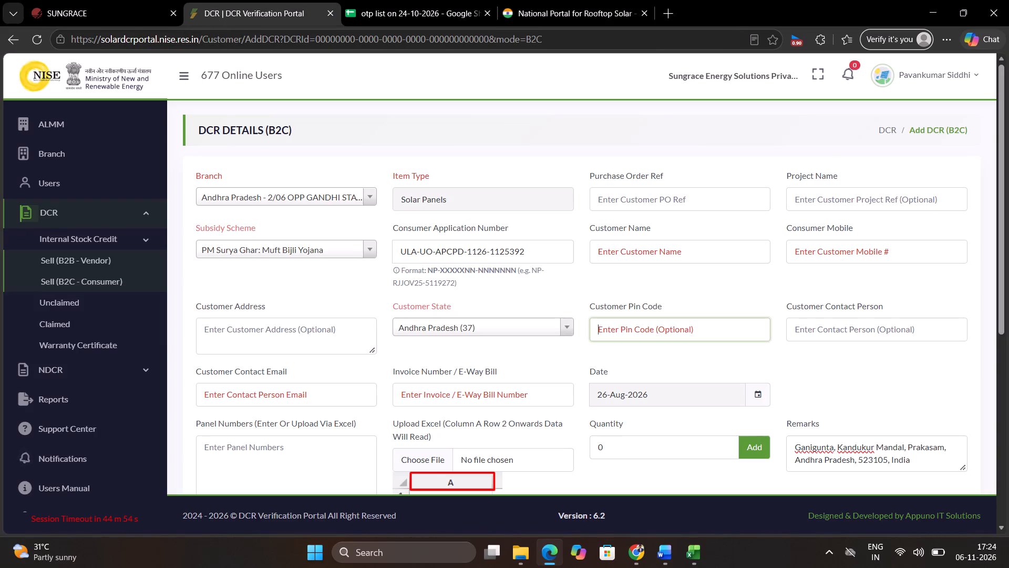
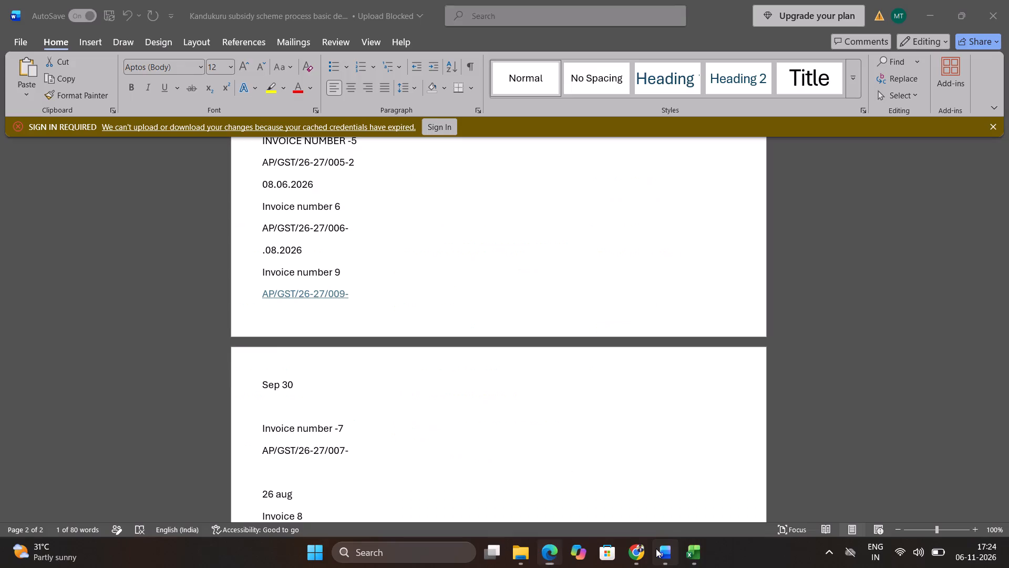
# Copy the mobile number from the Kandukuru subsidy scheme Word document into the DCR form's Consumer Mobile field.
pyautogui.scroll(2, 454, 354)
pyautogui.scroll(19, 435, 337)
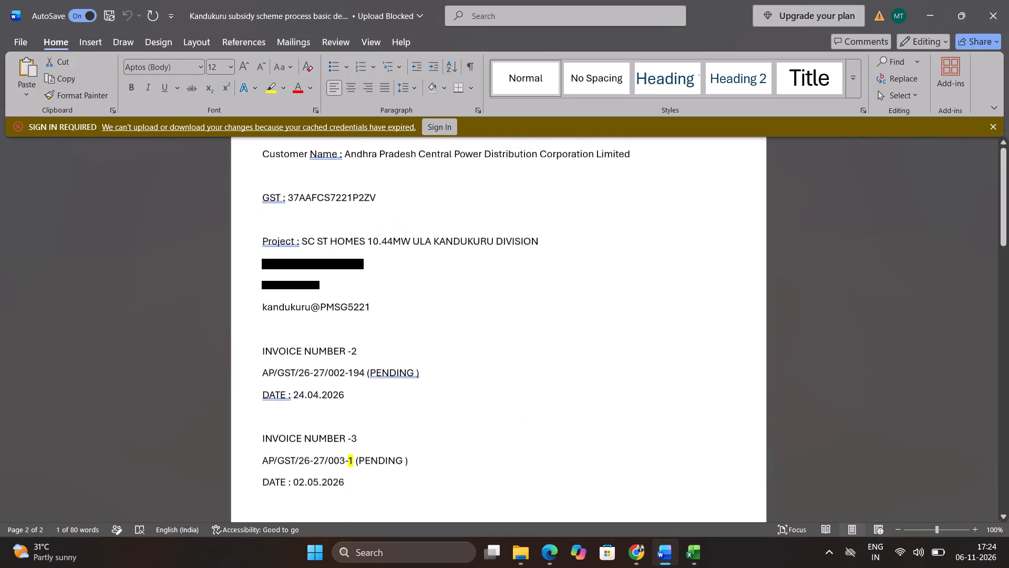
pyautogui.doubleClick(309, 332)
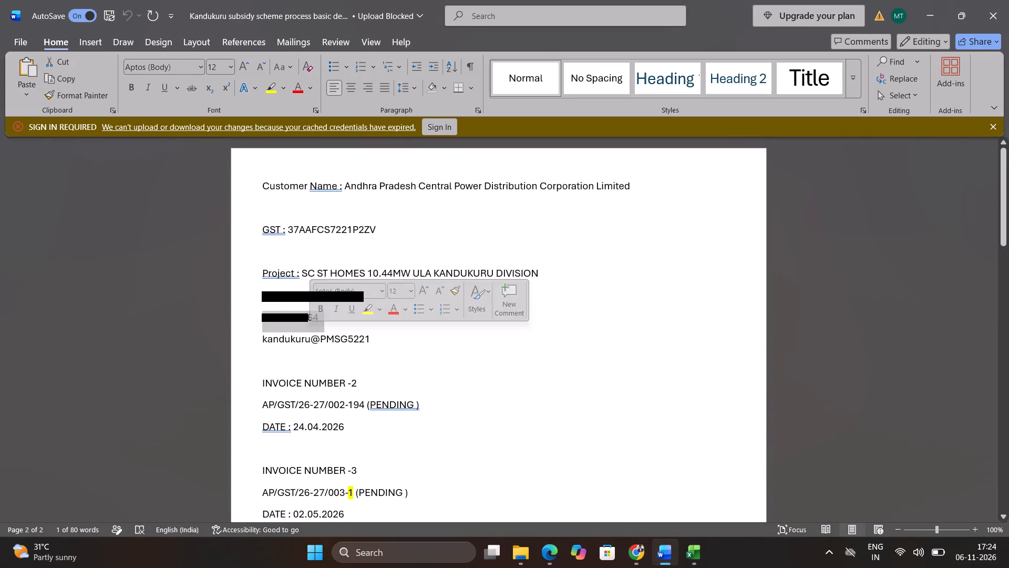
pyautogui.hotkey('ctrl', 'c')
pyautogui.click(553, 550)
pyautogui.scroll(1, 736, 309)
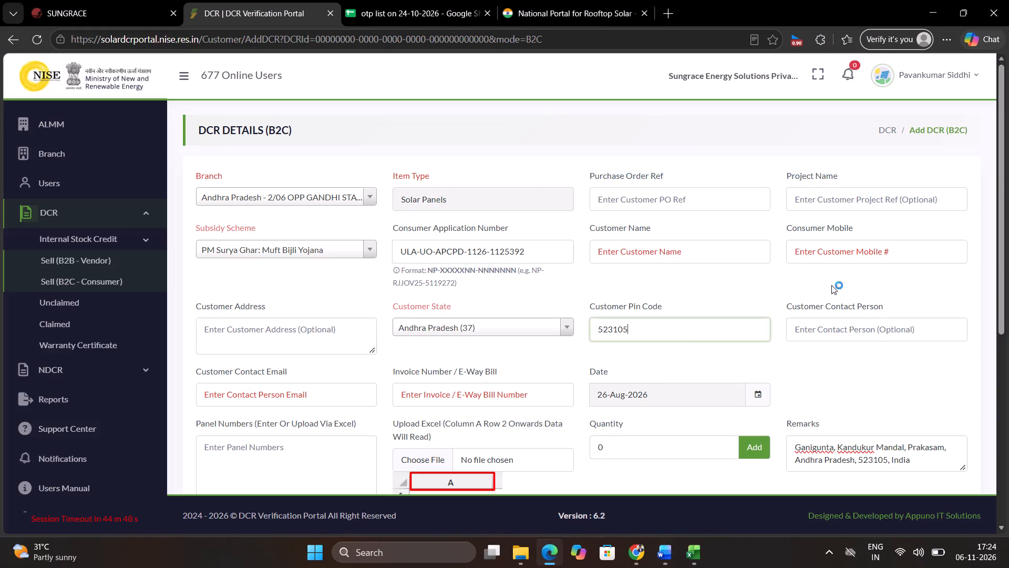
pyautogui.click(852, 262)
pyautogui.hotkey('ctrl', 'v')
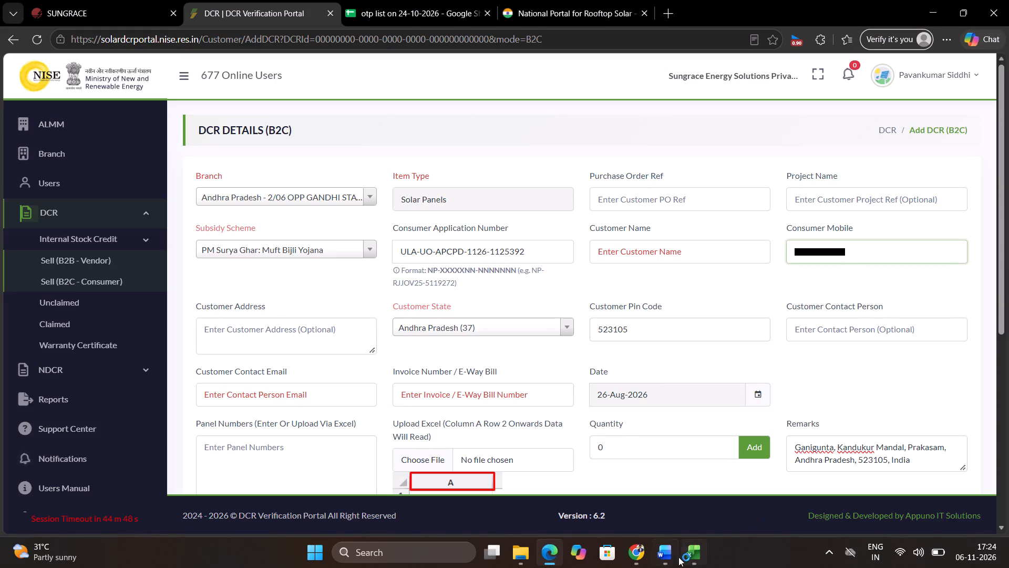
# Copy the e-mail address from the Word document into the DCR form's Customer Contact Email field.
pyautogui.click(670, 554)
pyautogui.click(383, 286)
pyautogui.moveTo(375, 295); pyautogui.dragTo(284, 292)
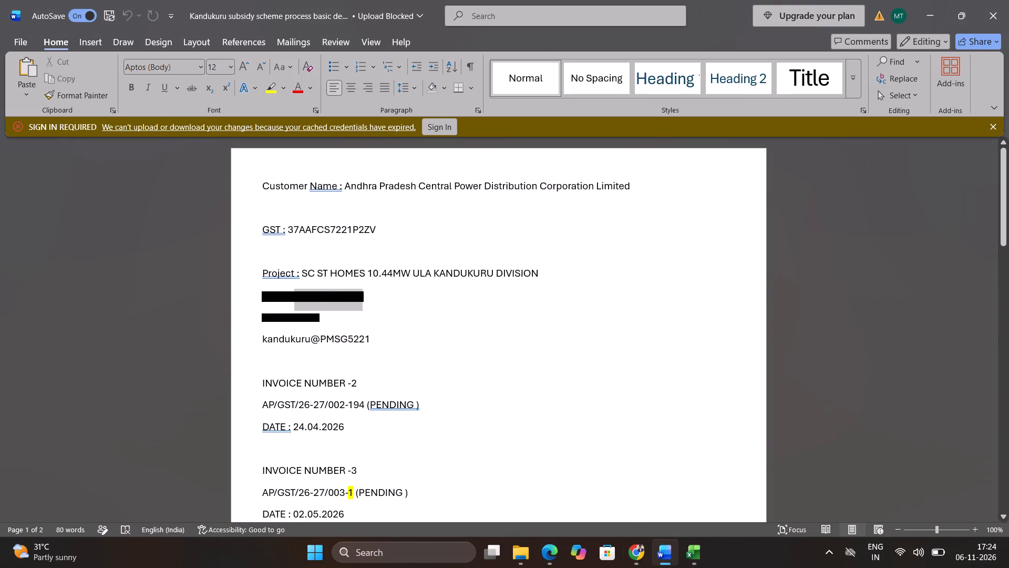
pyautogui.moveTo(284, 292); pyautogui.dragTo(252, 297)
pyautogui.hotkey('ctrl', 'c')
pyautogui.click(545, 553)
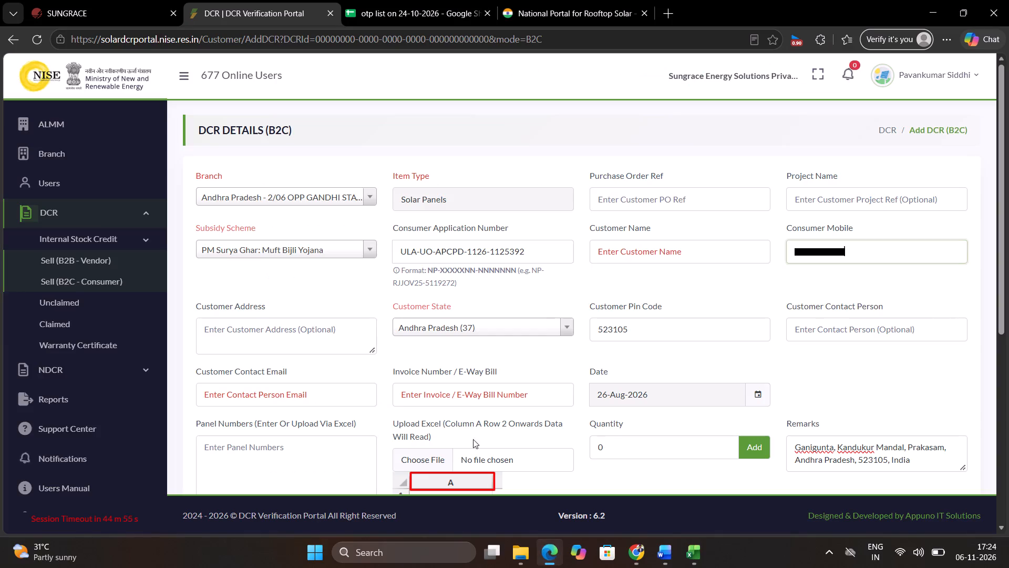
pyautogui.click(352, 392)
pyautogui.hotkey('ctrl', 'v')
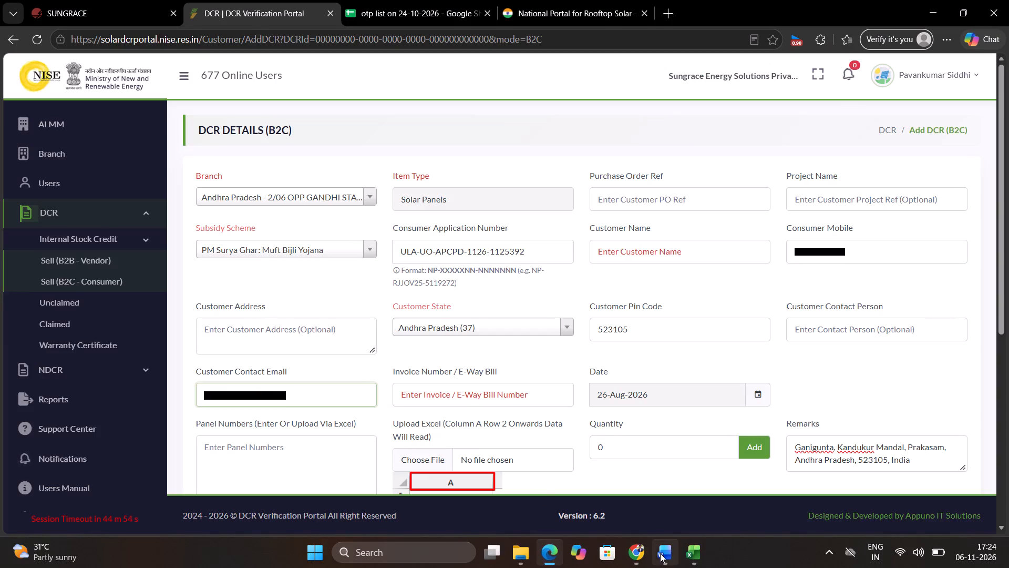
# Copy the project name SC ST HOMES 10.44MW ULA KANDUKURU DIVISION from the Word document into the Project Name field.
pyautogui.click(666, 552)
pyautogui.click(462, 334)
pyautogui.moveTo(303, 271); pyautogui.dragTo(370, 270)
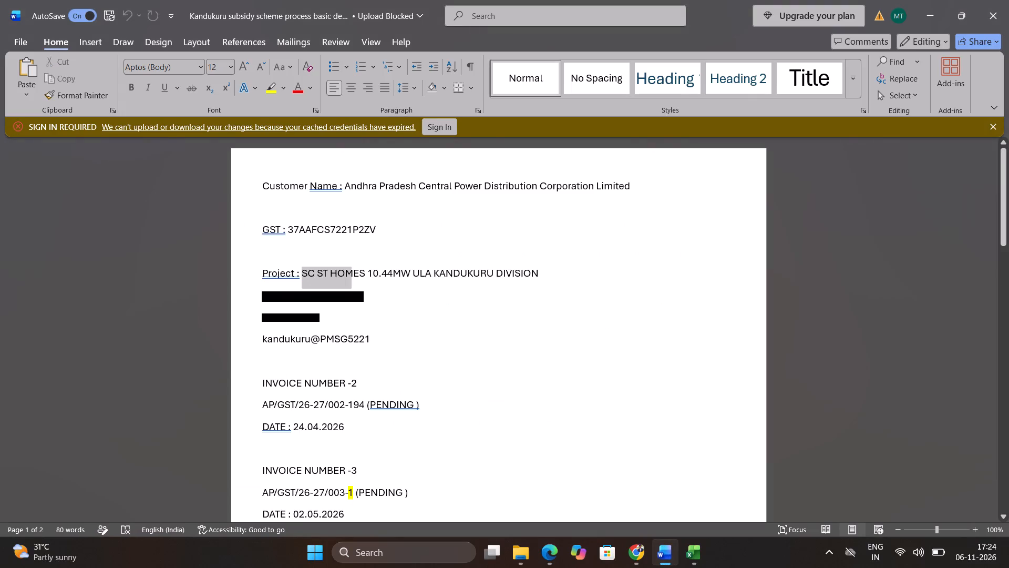
pyautogui.moveTo(370, 270); pyautogui.dragTo(543, 280)
pyautogui.hotkey('ctrl', 'c')
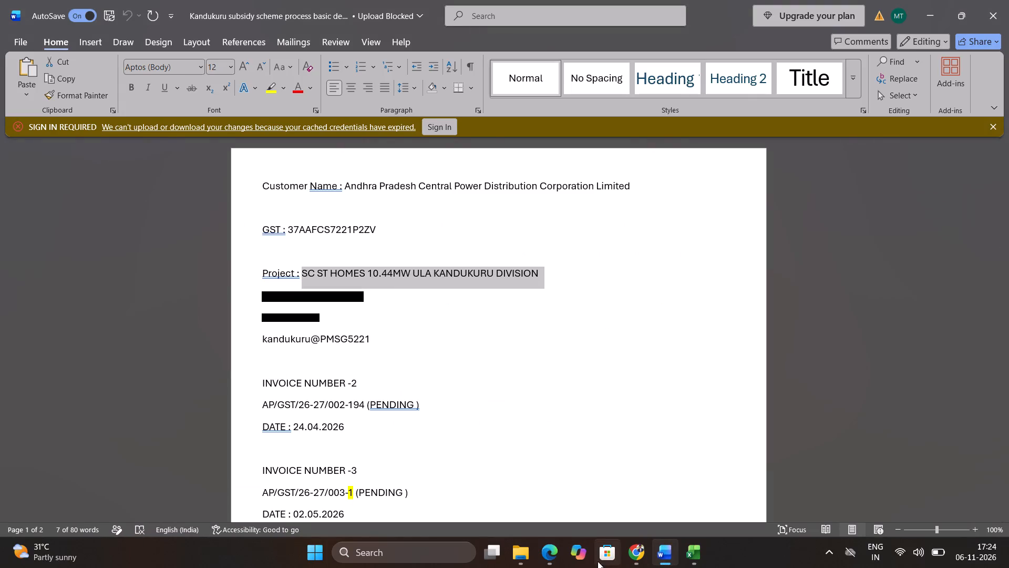
pyautogui.click(555, 552)
pyautogui.click(814, 189)
pyautogui.hotkey('ctrl', 'v')
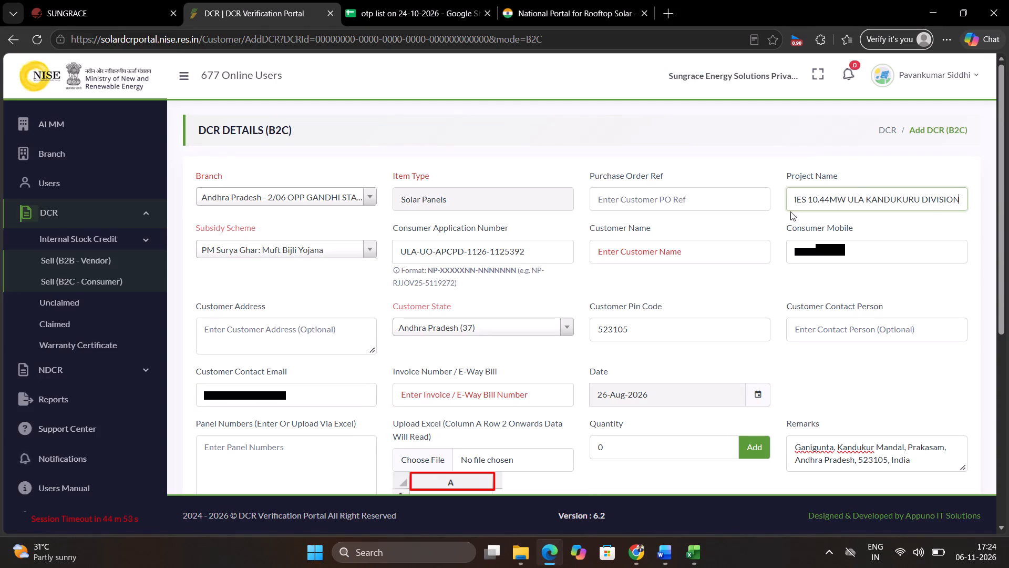
# Copy the customer name Andhra Pradesh Central Power Distribution Corporation Limited from the Word document into the Customer Name field.
pyautogui.click(672, 544)
pyautogui.click(506, 308)
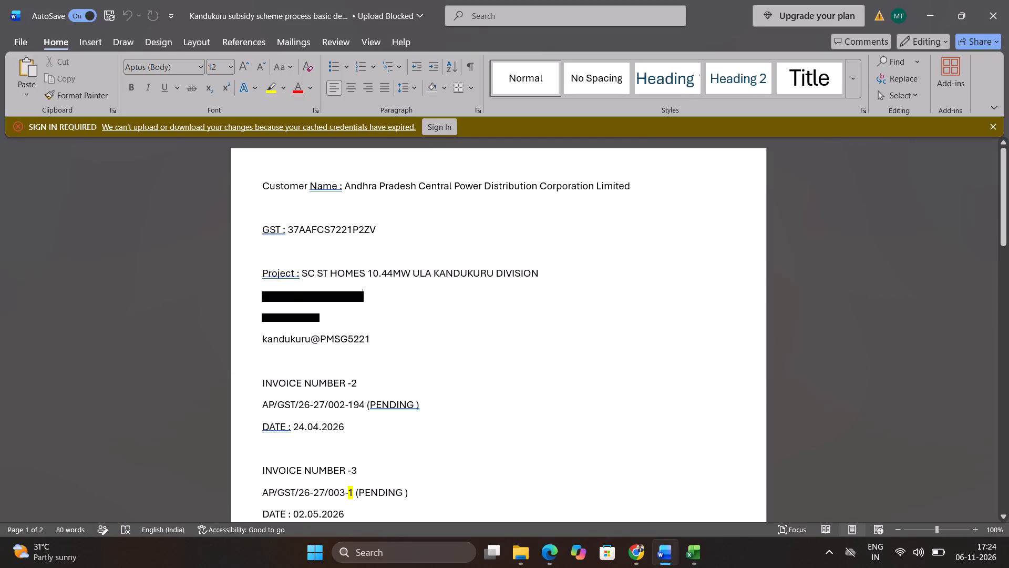
pyautogui.moveTo(354, 186); pyautogui.dragTo(616, 188)
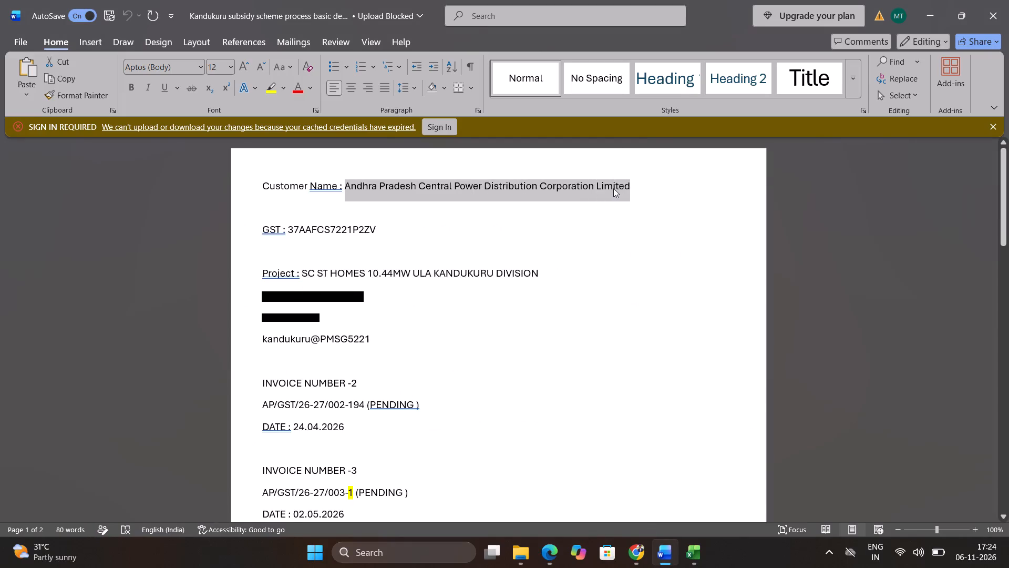
pyautogui.hotkey('ctrl', 'c')
pyautogui.click(552, 560)
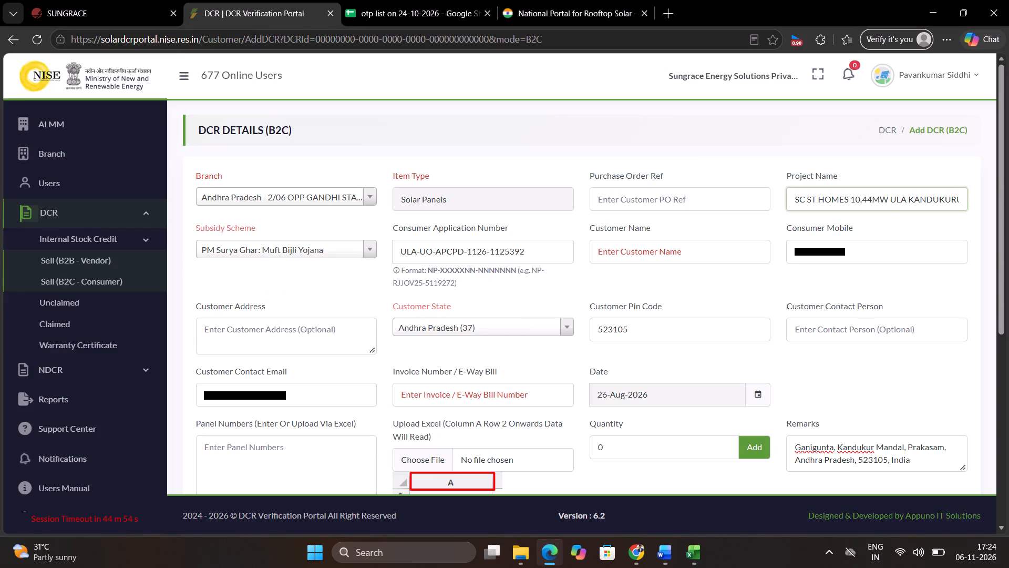
pyautogui.keyDown('ctrl'); pyautogui.click(633, 253); pyautogui.keyUp('ctrl')
pyautogui.hotkey('ctrl', 'v')
# Copy the invoice 7 prefix from the Word document into the Invoice Number field and complete it as AP/GST/26-27/007-67.
pyautogui.scroll(-3, 666, 321)
pyautogui.click(507, 200)
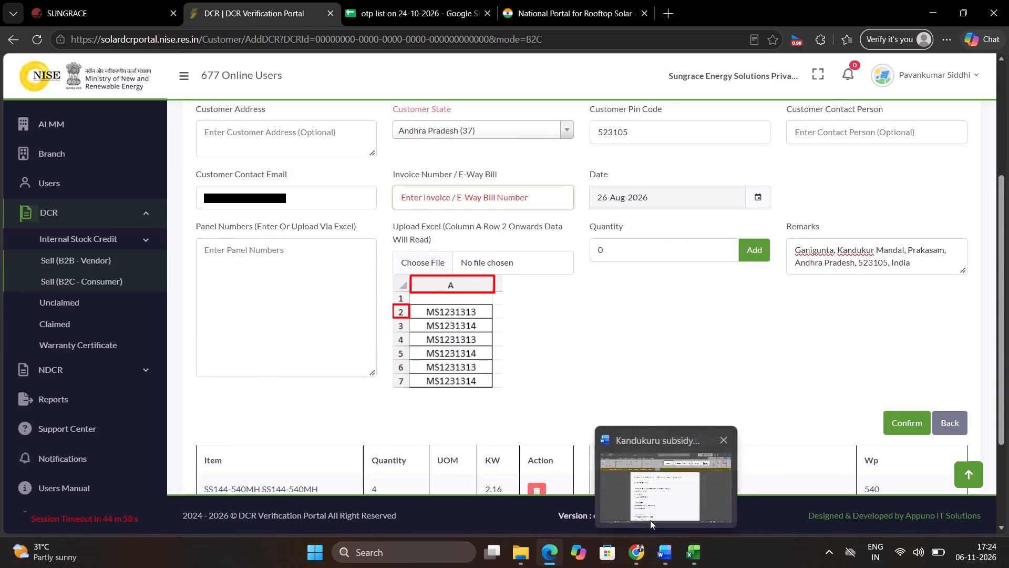
pyautogui.click(648, 505)
pyautogui.scroll(-13, 462, 428)
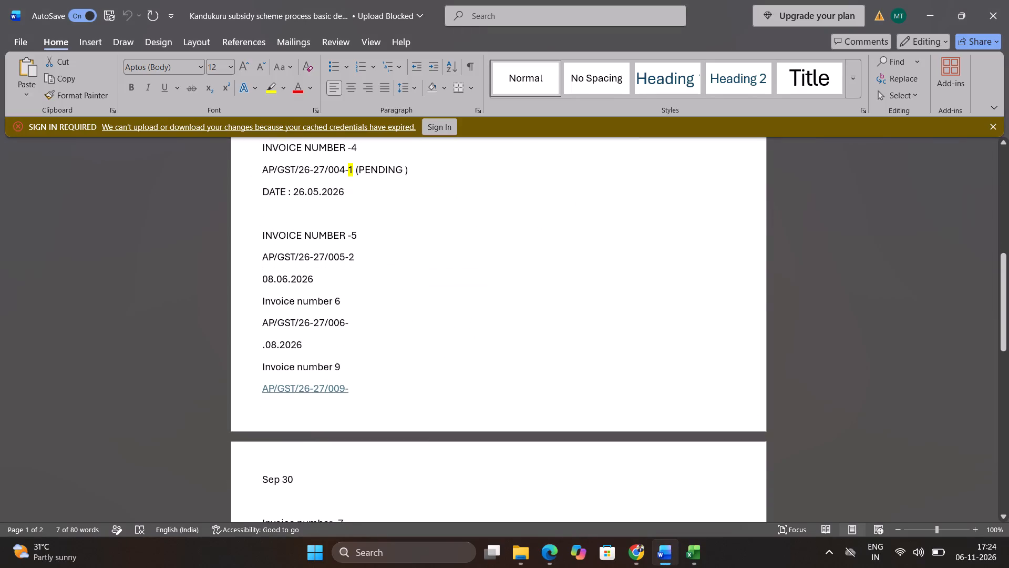
pyautogui.scroll(-3, 368, 372)
pyautogui.moveTo(354, 450); pyautogui.dragTo(257, 448)
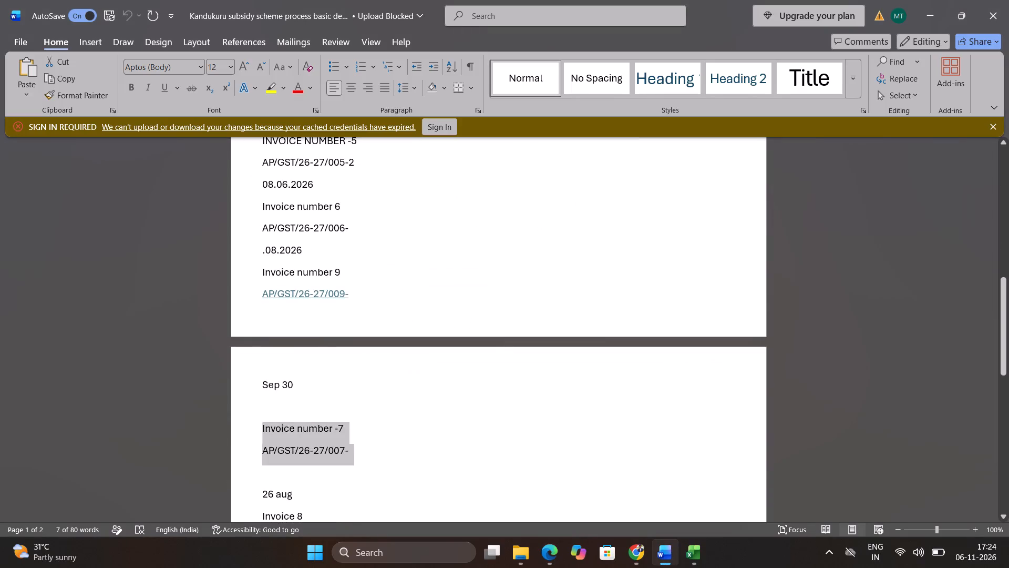
pyautogui.moveTo(257, 448); pyautogui.dragTo(244, 464)
pyautogui.hotkey('ctrl', 'c')
pyautogui.click(544, 543)
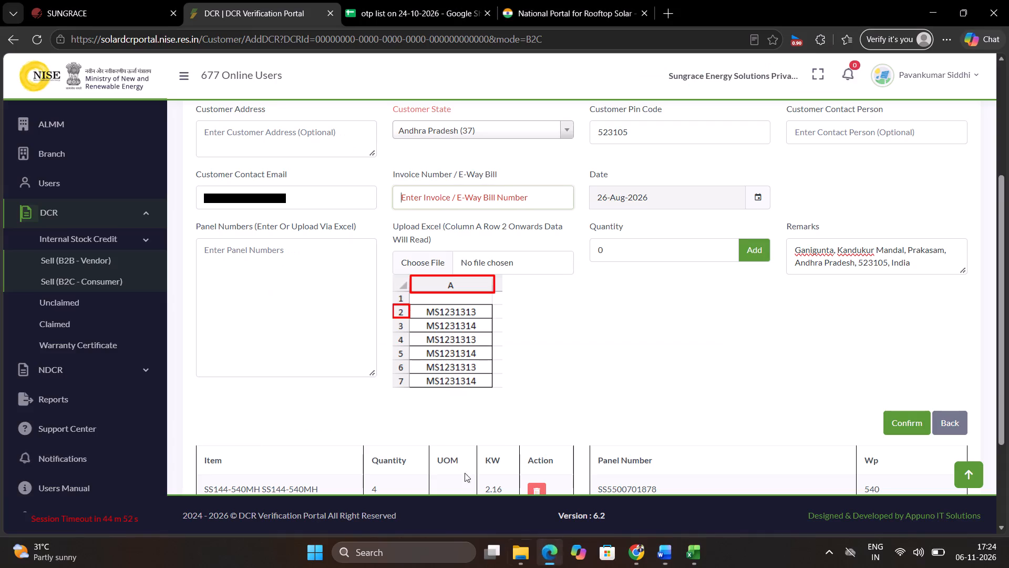
pyautogui.hotkey('ctrl', 'v')
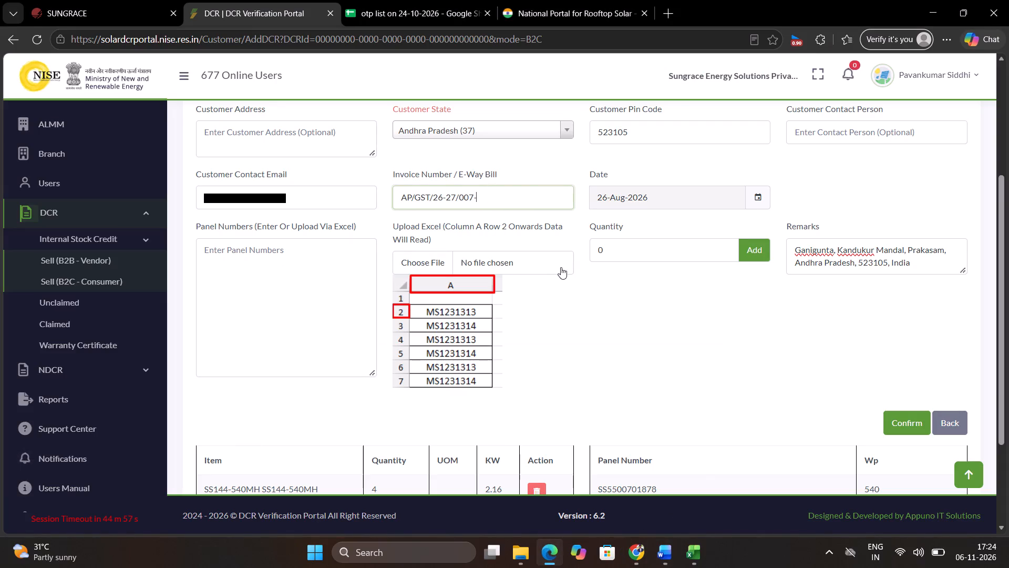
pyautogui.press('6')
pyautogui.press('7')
# Create a folder named 67 inside the DCR7 folder in File Explorer.
pyautogui.click(518, 556)
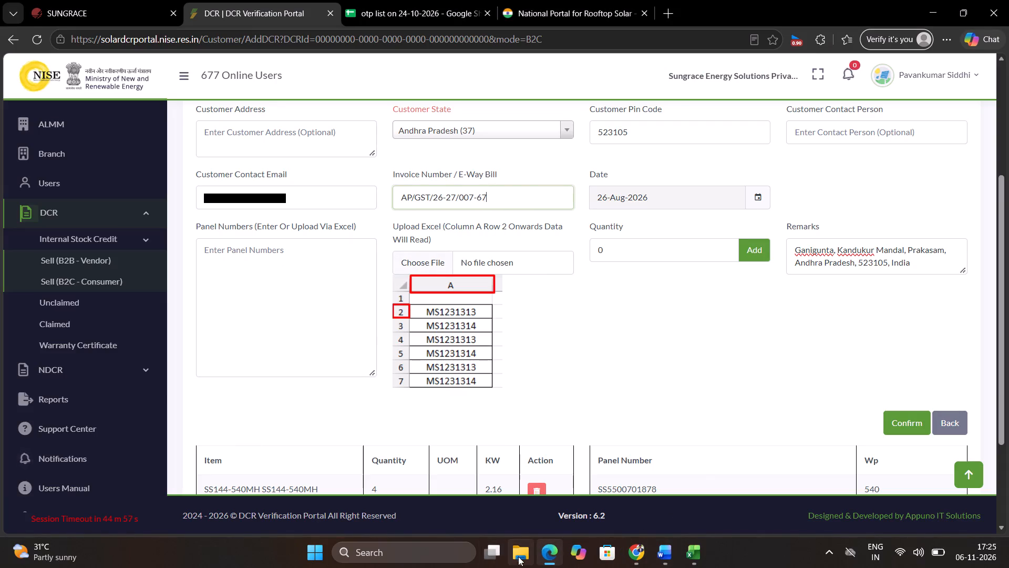
pyautogui.click(30, 82)
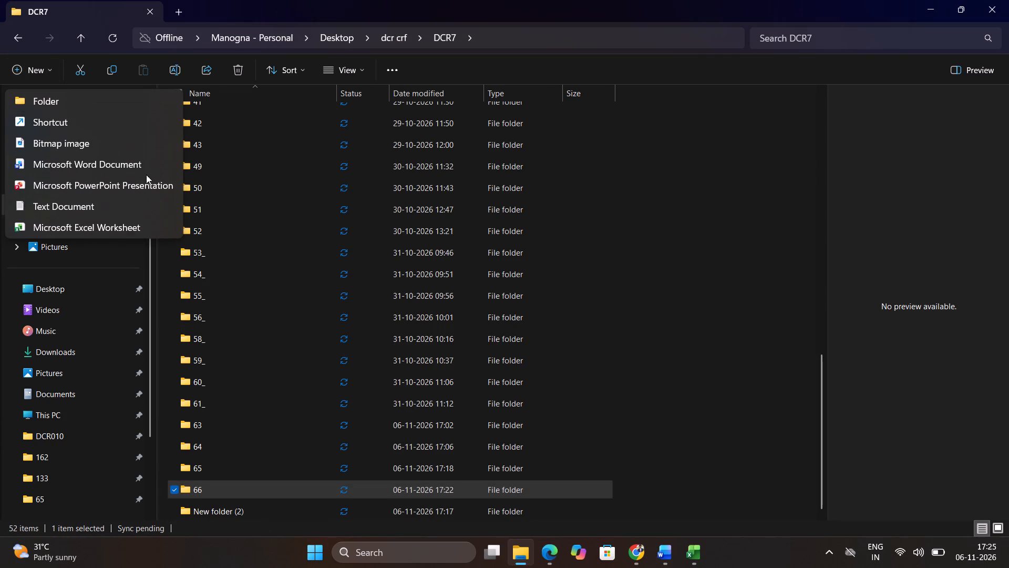
pyautogui.click(111, 104)
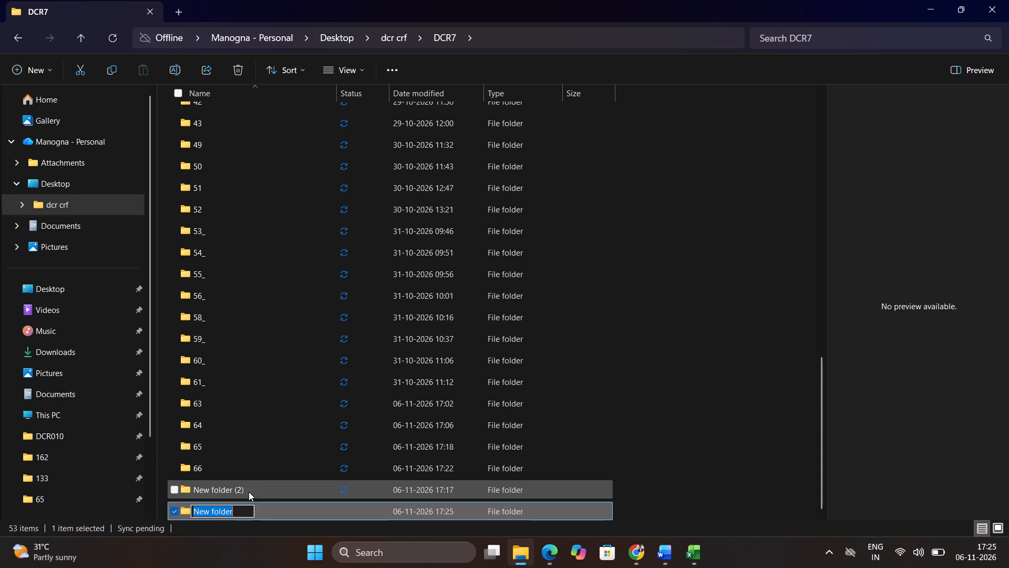
pyautogui.press('BackSpace')
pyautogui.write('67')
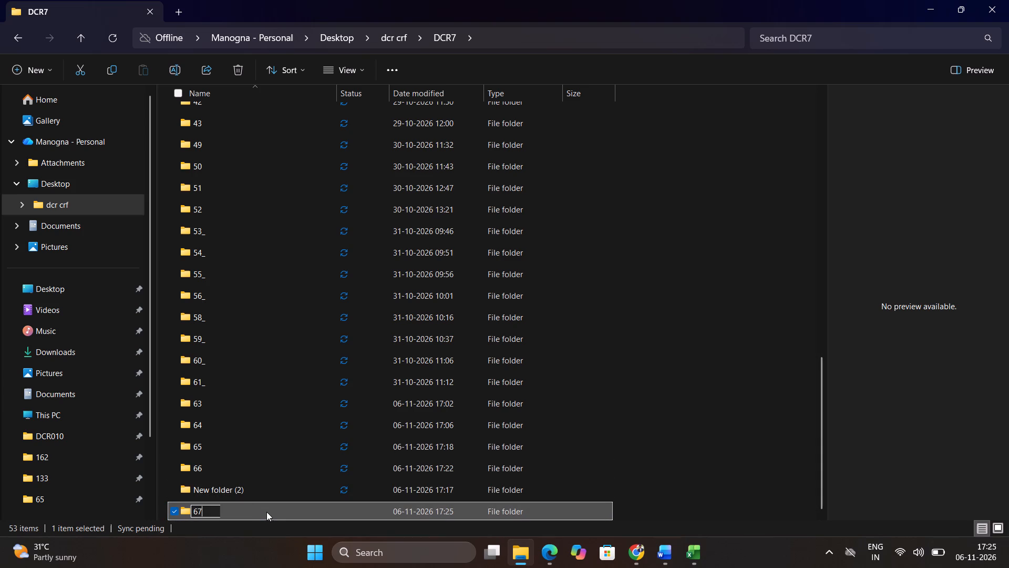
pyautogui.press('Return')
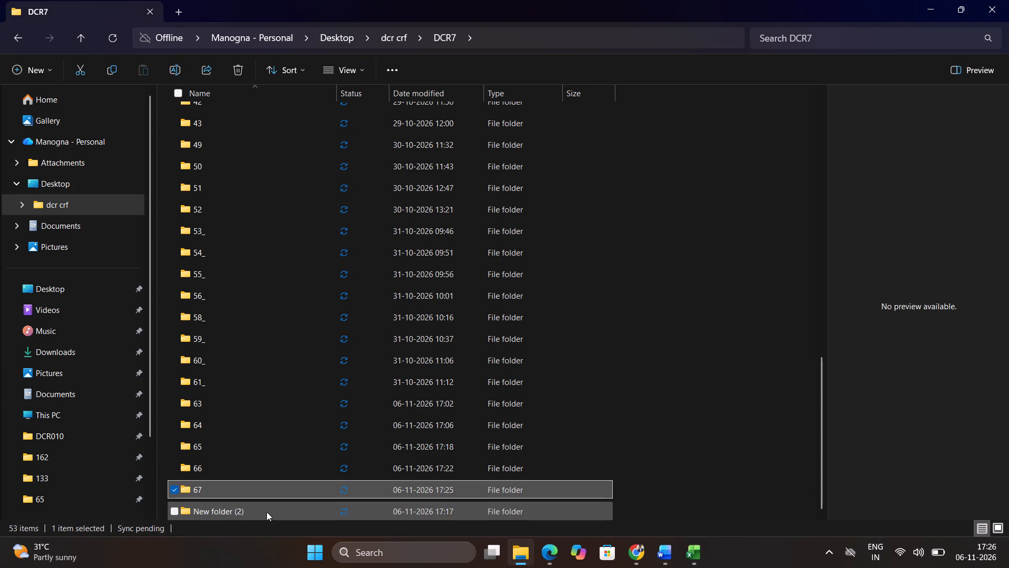
pyautogui.click(703, 556)
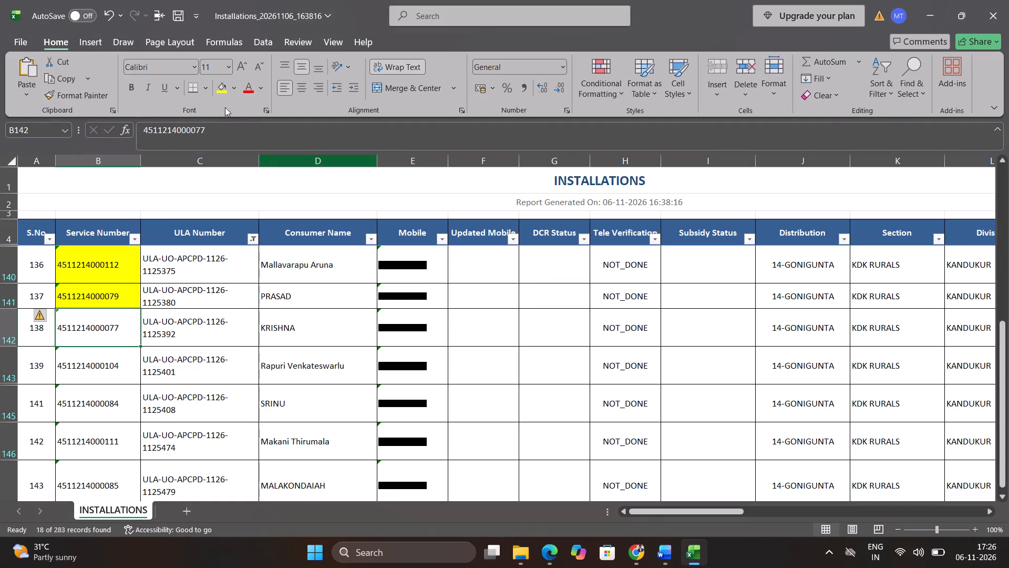
pyautogui.click(225, 89)
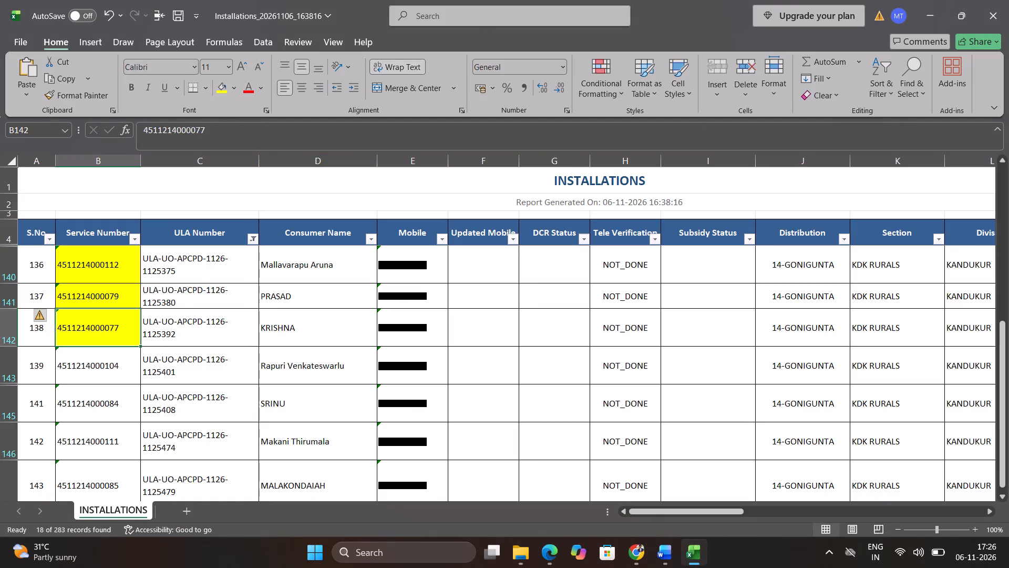
# Check the filled DCR form against the consumer's SUNGRACE work order.
pyautogui.doubleClick(543, 556)
pyautogui.scroll(5, 376, 181)
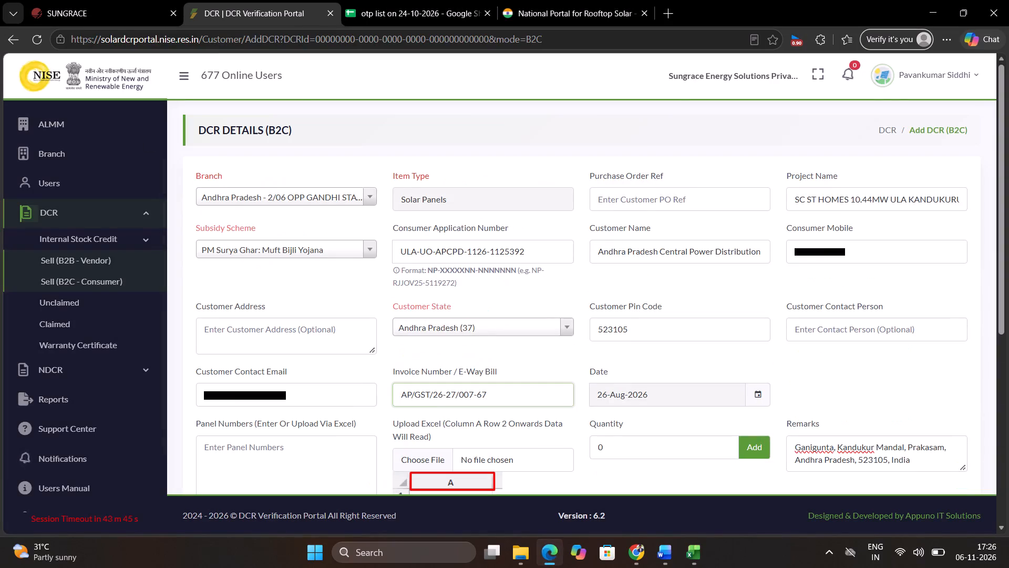
pyautogui.click(98, 3)
pyautogui.click(252, 155)
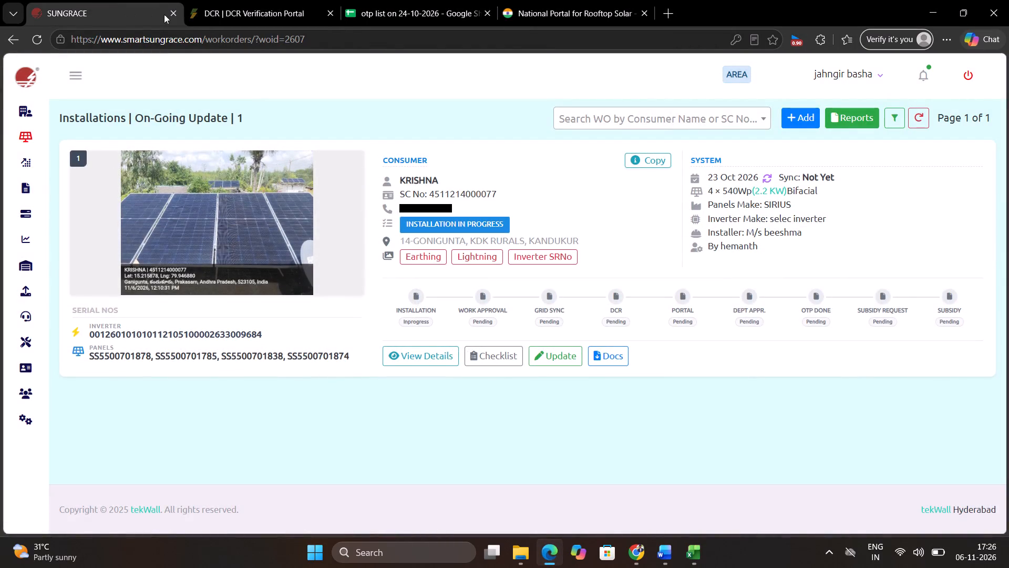
pyautogui.click(239, 9)
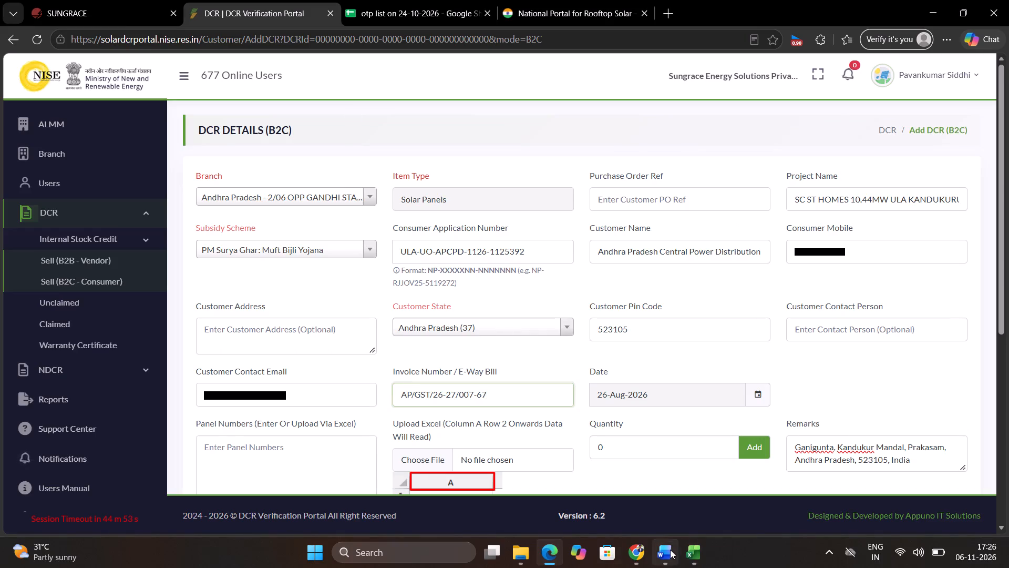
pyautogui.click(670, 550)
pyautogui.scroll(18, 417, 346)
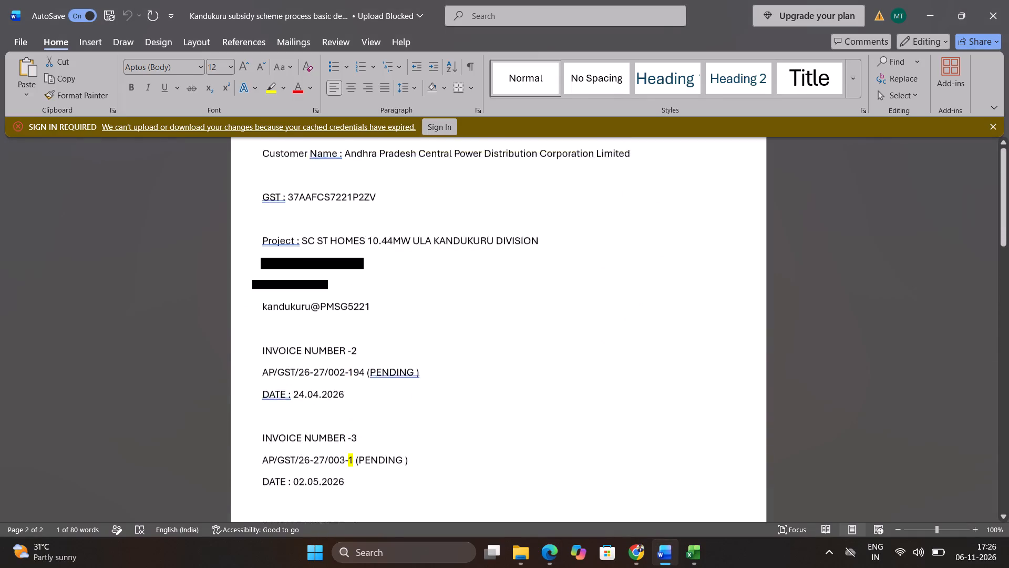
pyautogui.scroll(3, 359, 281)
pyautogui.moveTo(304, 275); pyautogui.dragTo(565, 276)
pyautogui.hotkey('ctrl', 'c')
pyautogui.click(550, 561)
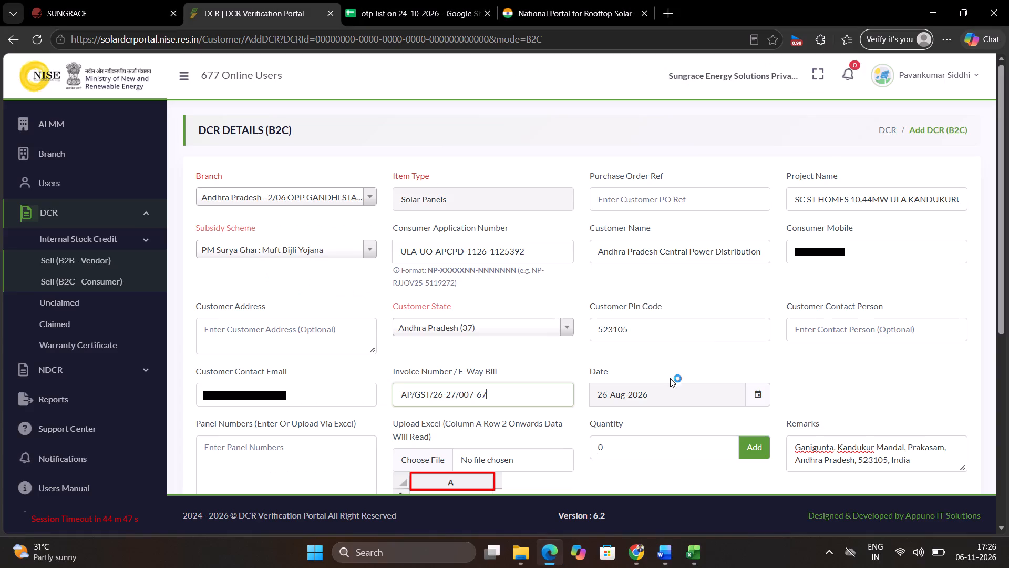
# Confirm the DCR entry with its four panels to issue the B2C certificate.
pyautogui.scroll(-6, 626, 417)
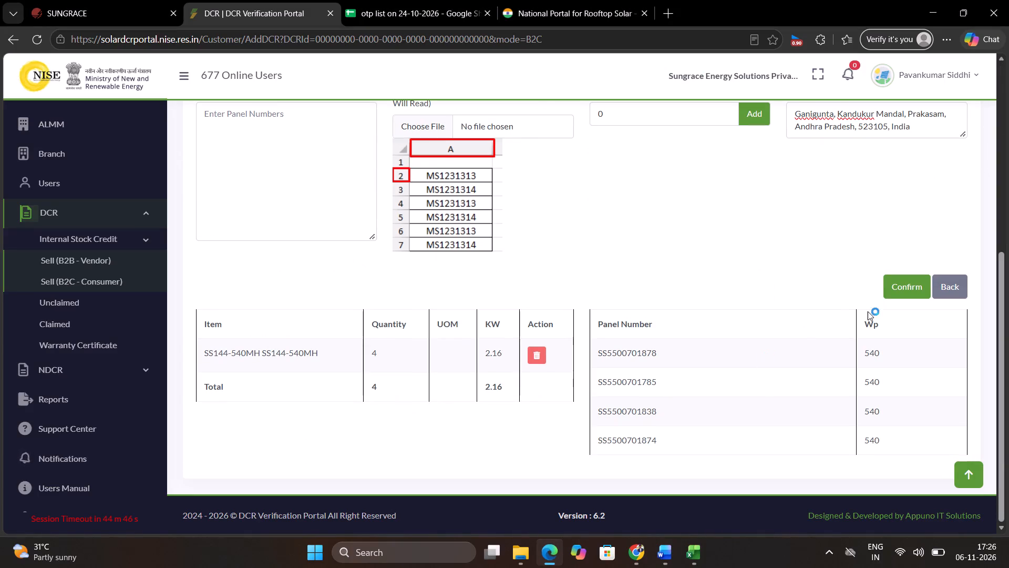
pyautogui.click(885, 290)
pyautogui.click(618, 365)
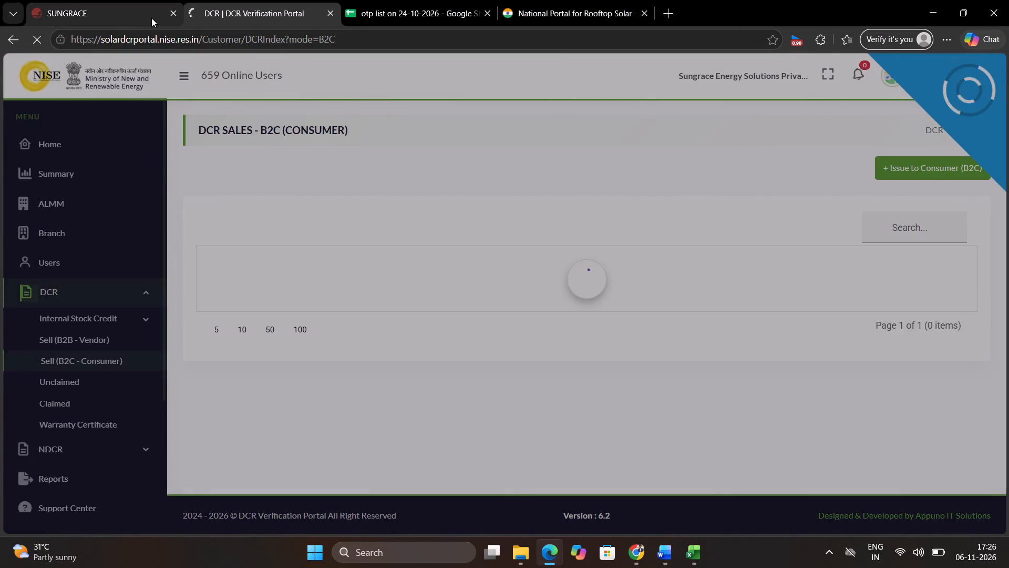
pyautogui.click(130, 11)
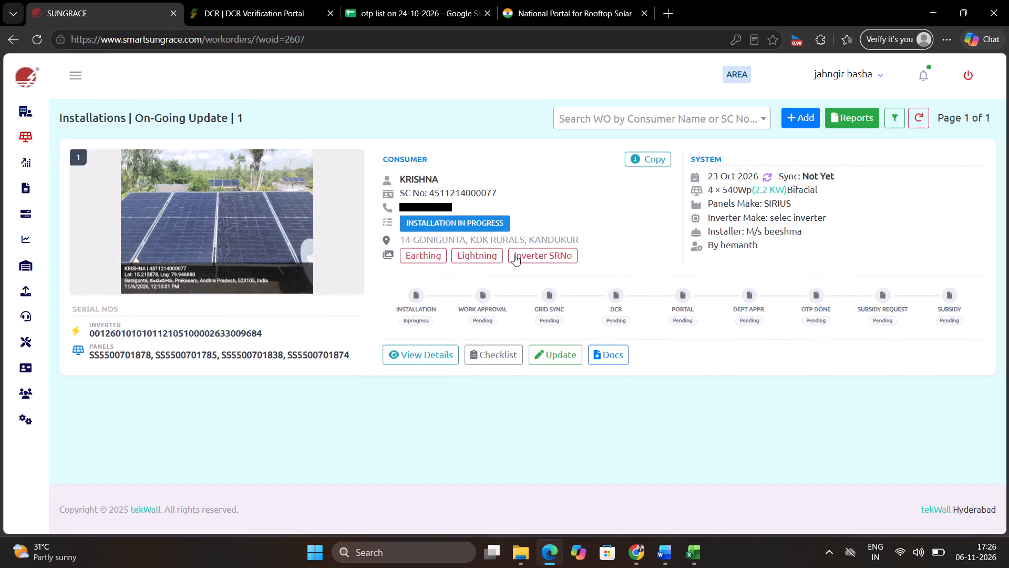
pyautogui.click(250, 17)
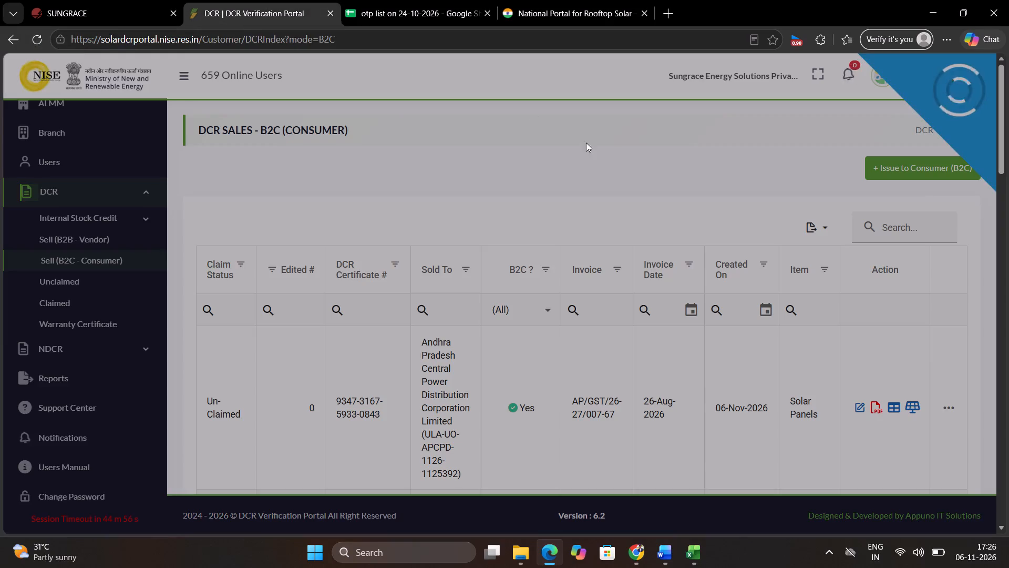
pyautogui.click(140, 0)
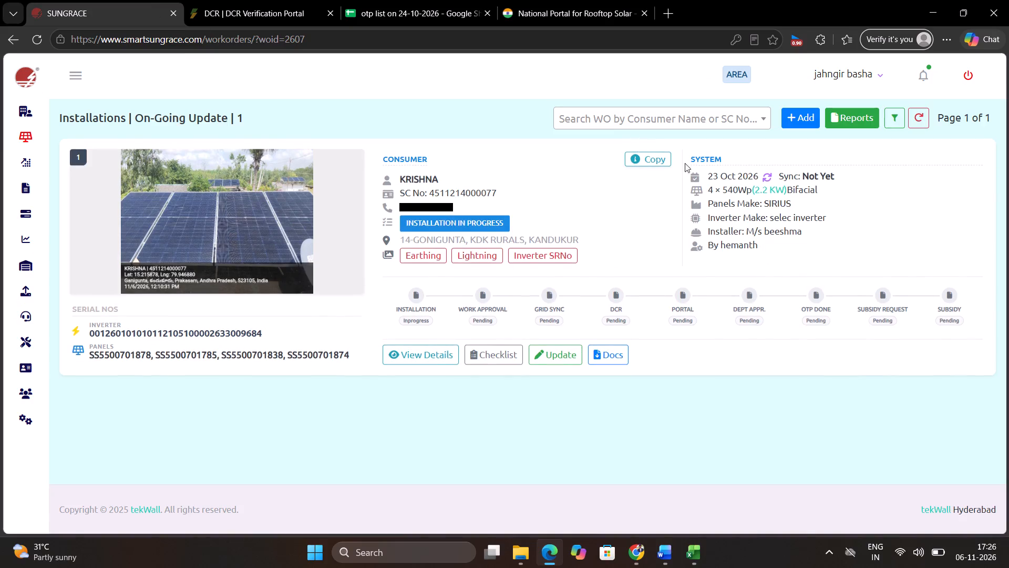
pyautogui.click(659, 163)
pyautogui.click(647, 136)
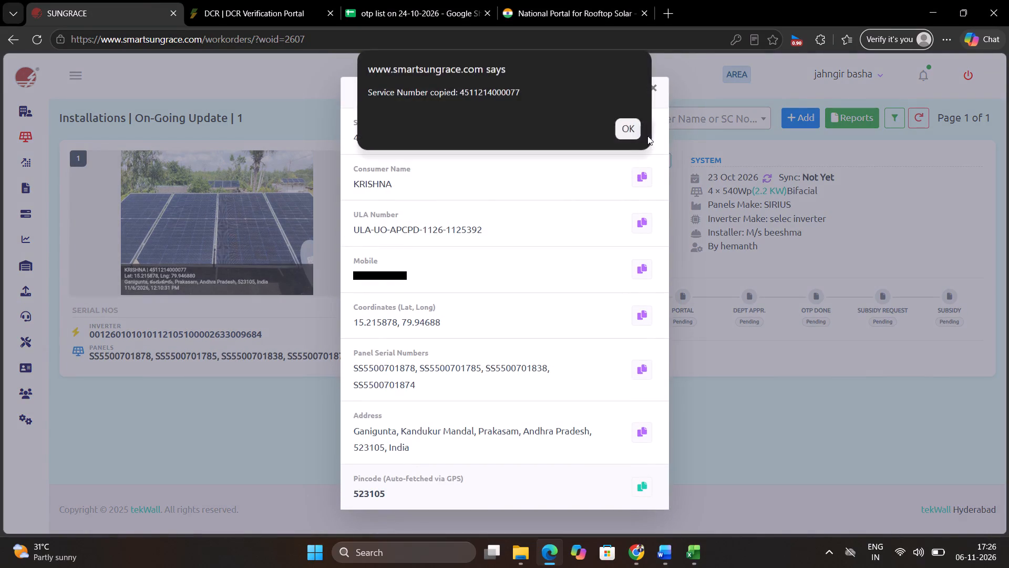
pyautogui.click(637, 138)
pyautogui.click(244, 3)
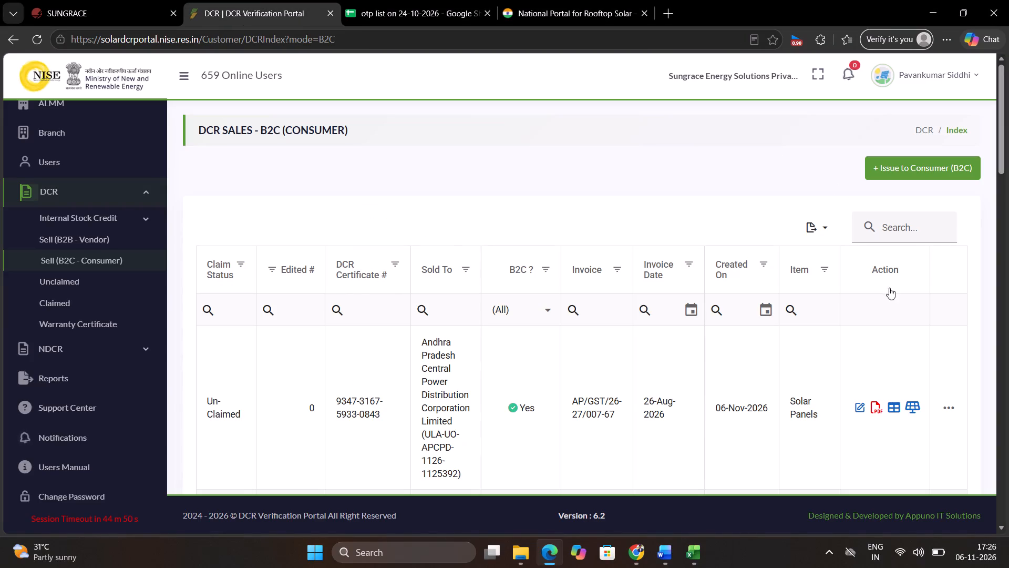
pyautogui.click(874, 405)
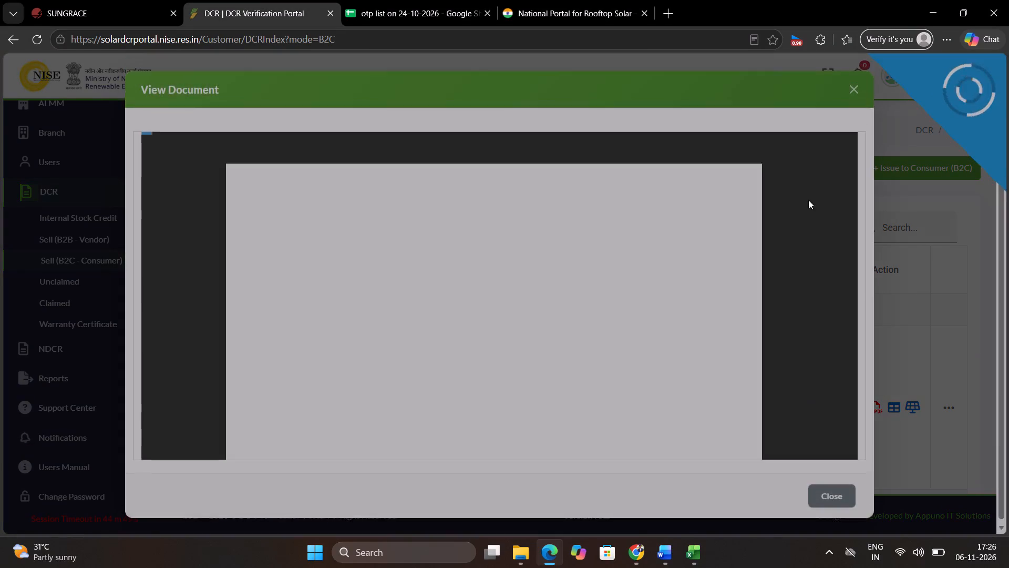
pyautogui.click(822, 149)
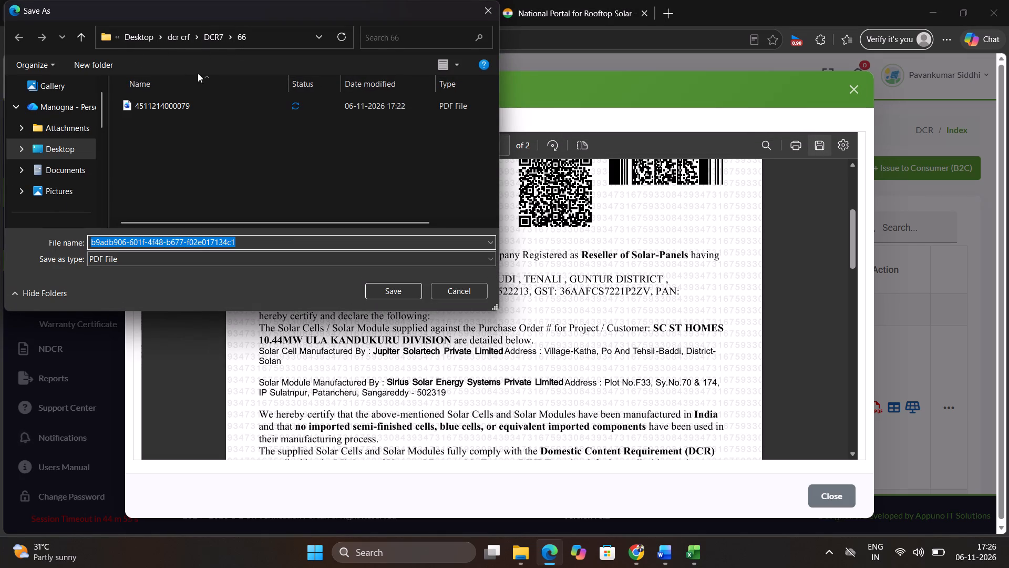
pyautogui.click(226, 33)
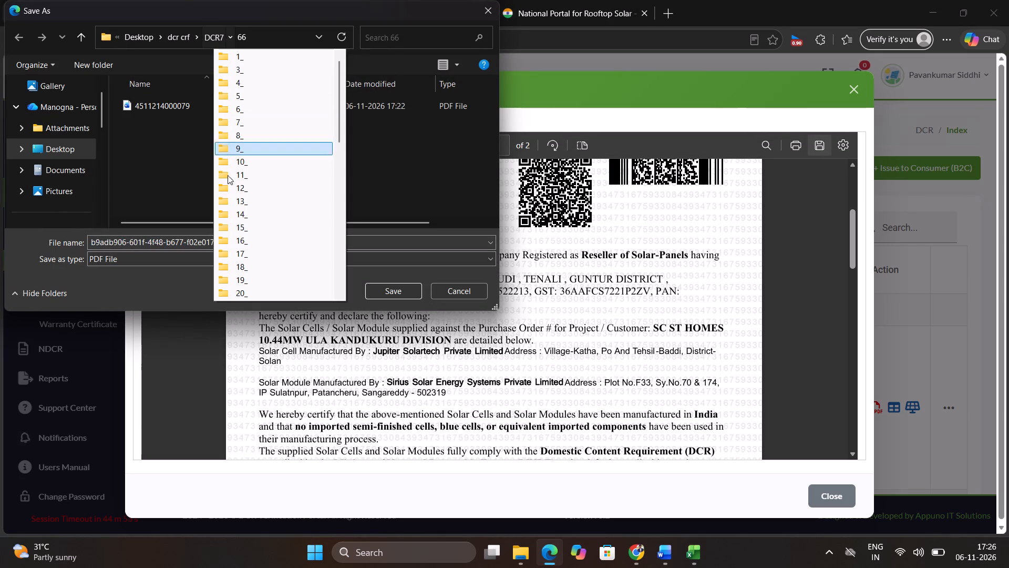
pyautogui.scroll(-12, 233, 263)
pyautogui.click(243, 277)
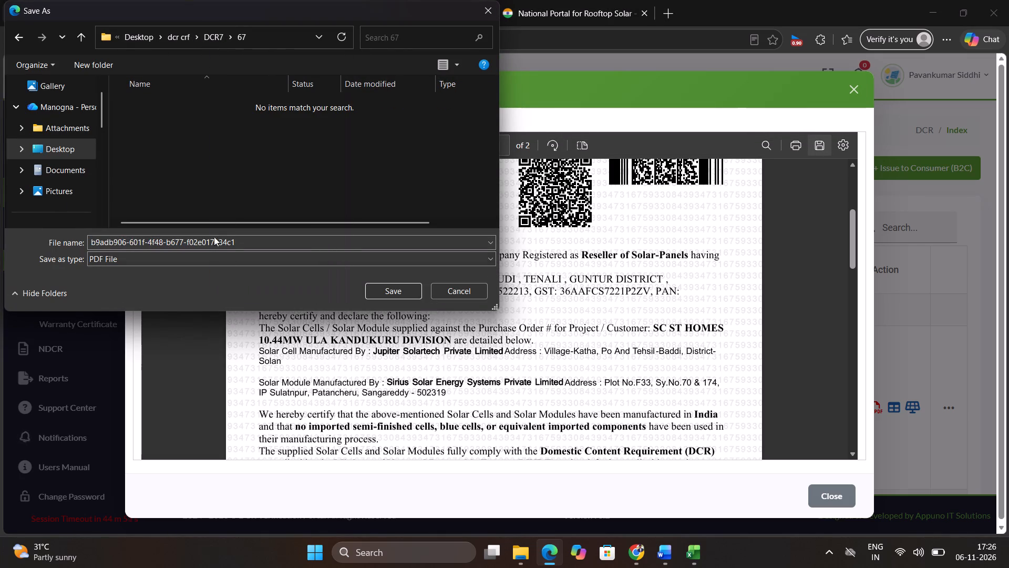
pyautogui.click(245, 240)
pyautogui.press('BackSpace')
pyautogui.hotkey('ctrl', 'v')
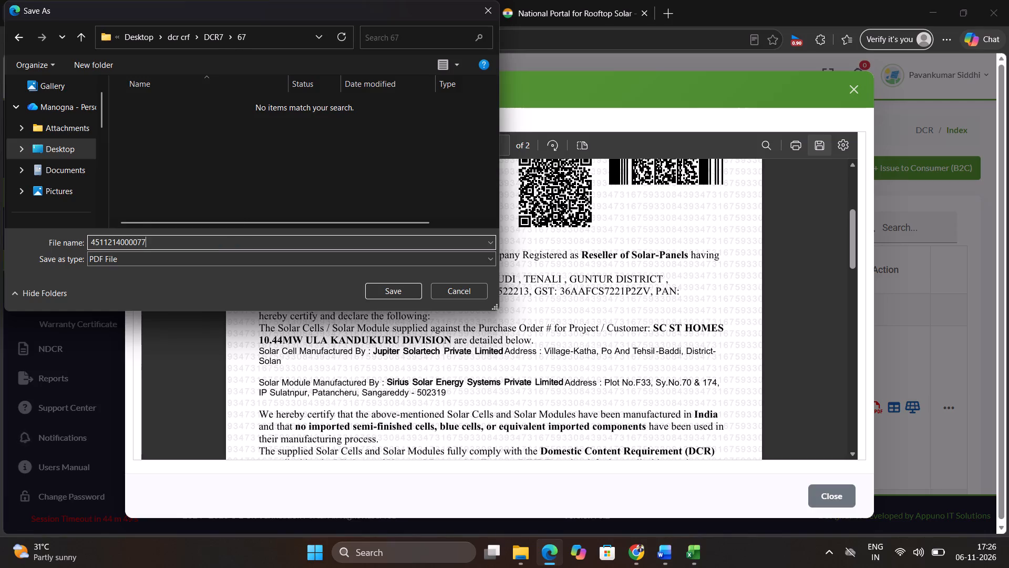
pyautogui.press('Return')
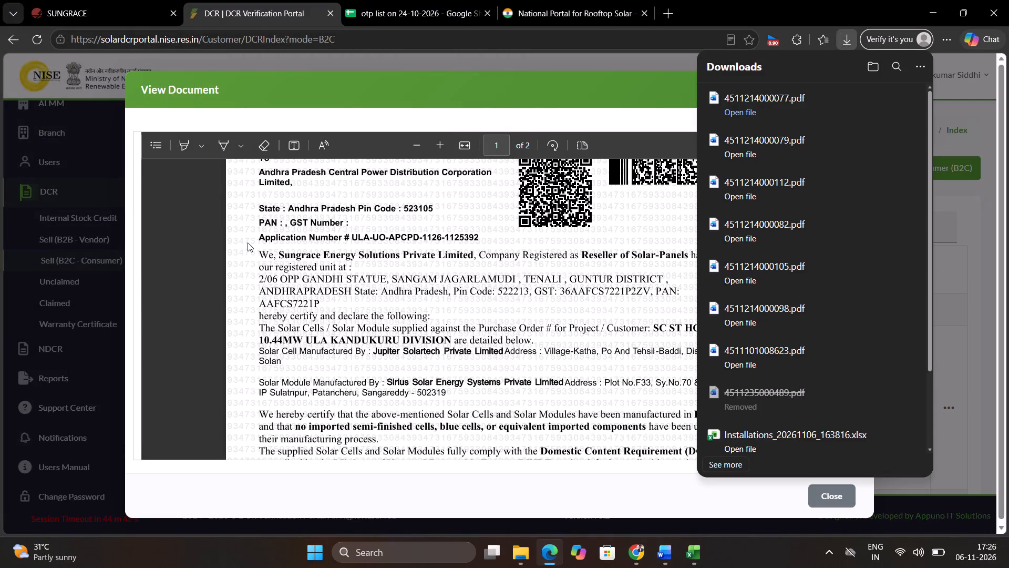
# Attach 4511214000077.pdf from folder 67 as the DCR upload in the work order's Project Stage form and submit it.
pyautogui.click(91, 0)
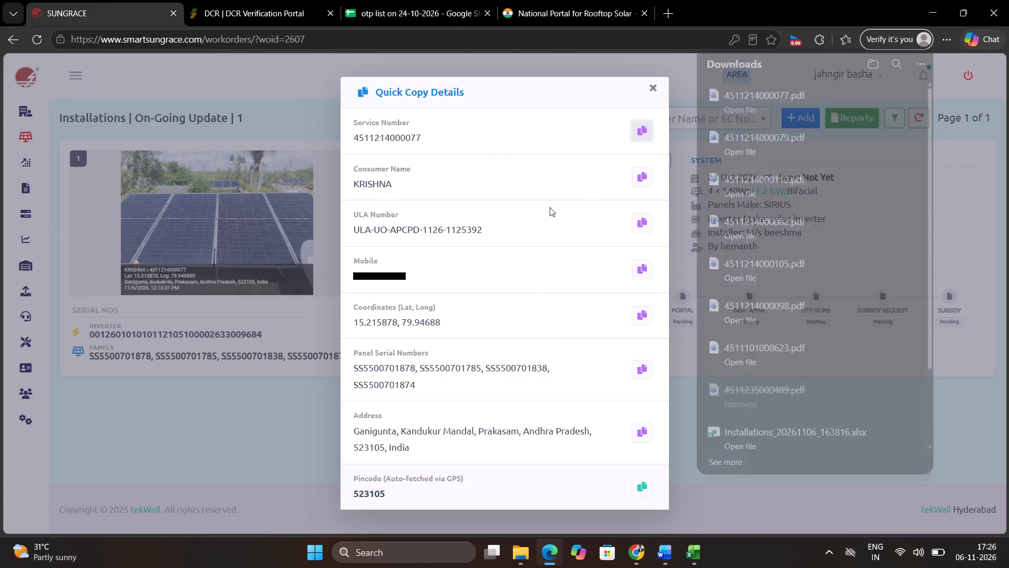
pyautogui.click(646, 82)
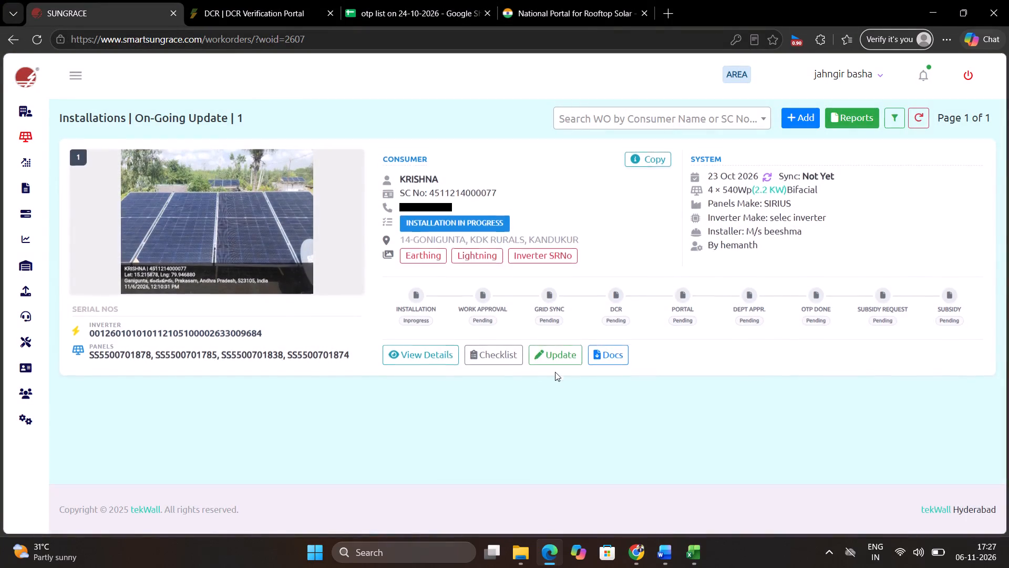
pyautogui.click(554, 358)
pyautogui.click(469, 316)
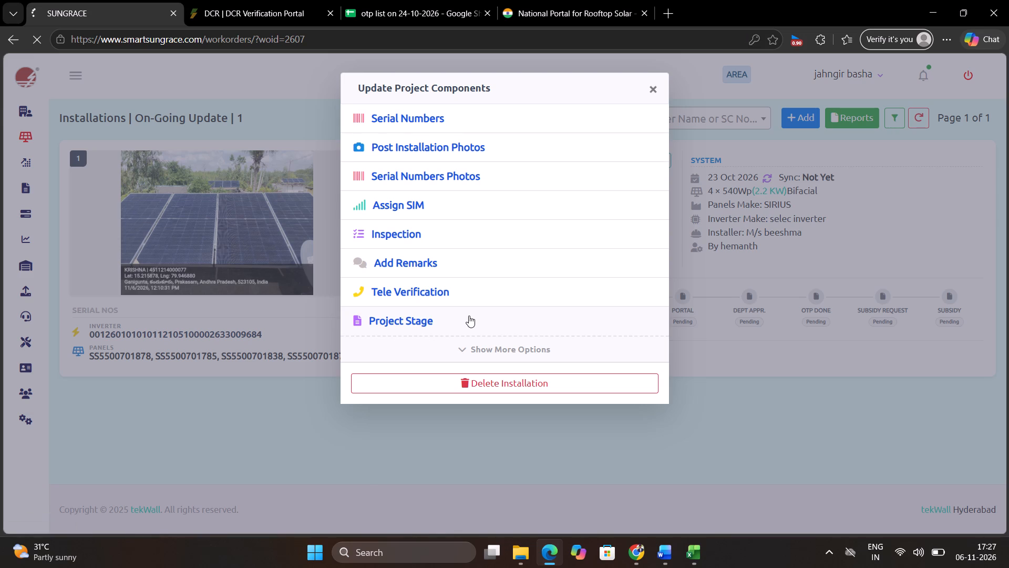
pyautogui.scroll(-4, 469, 316)
pyautogui.scroll(1, 469, 316)
pyautogui.scroll(-9, 469, 316)
pyautogui.click(368, 338)
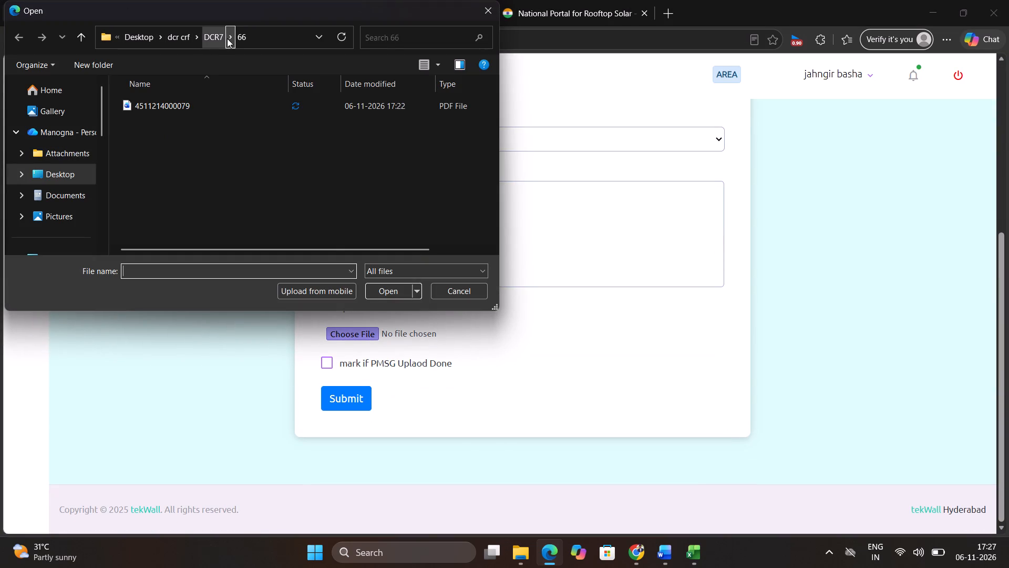
pyautogui.doubleClick(228, 37)
pyautogui.scroll(-4, 230, 98)
pyautogui.click(231, 35)
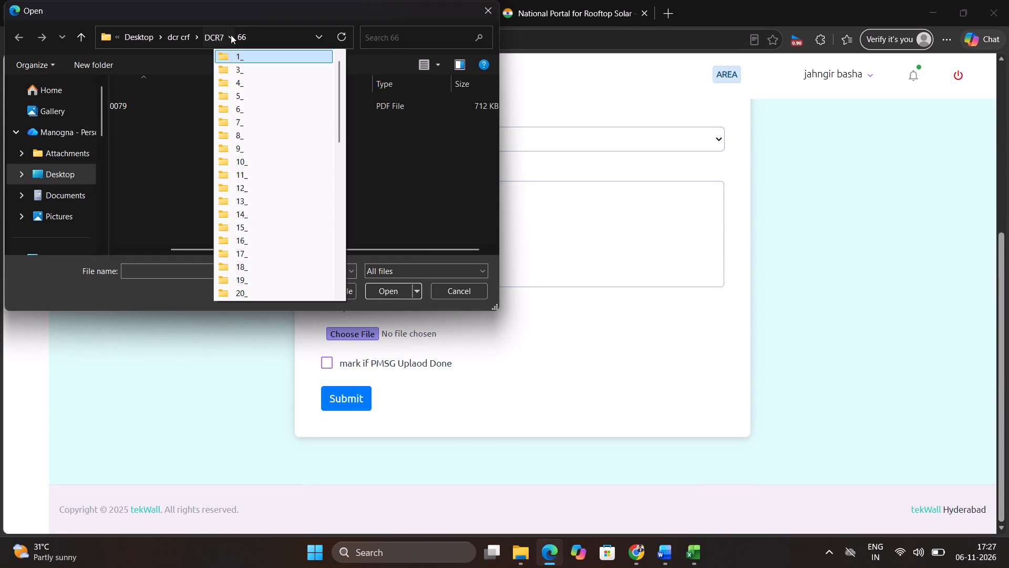
pyautogui.scroll(-20, 250, 112)
pyautogui.click(232, 285)
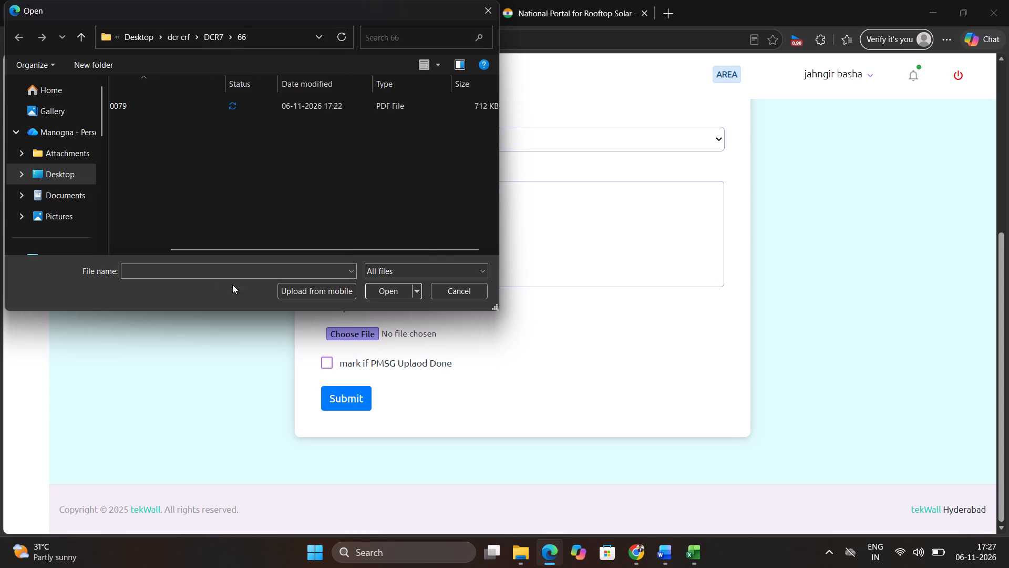
pyautogui.doubleClick(228, 102)
pyautogui.click(332, 401)
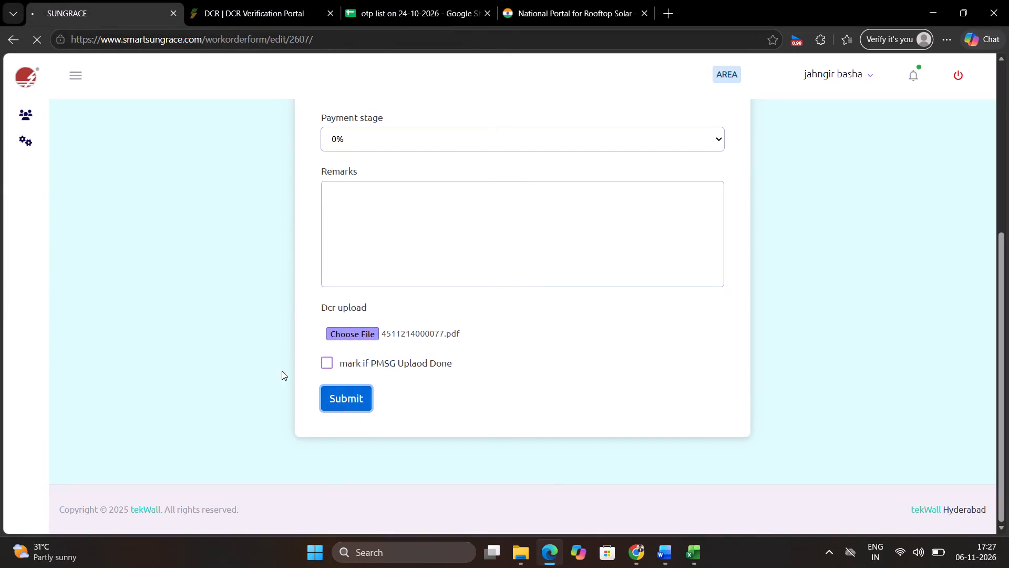
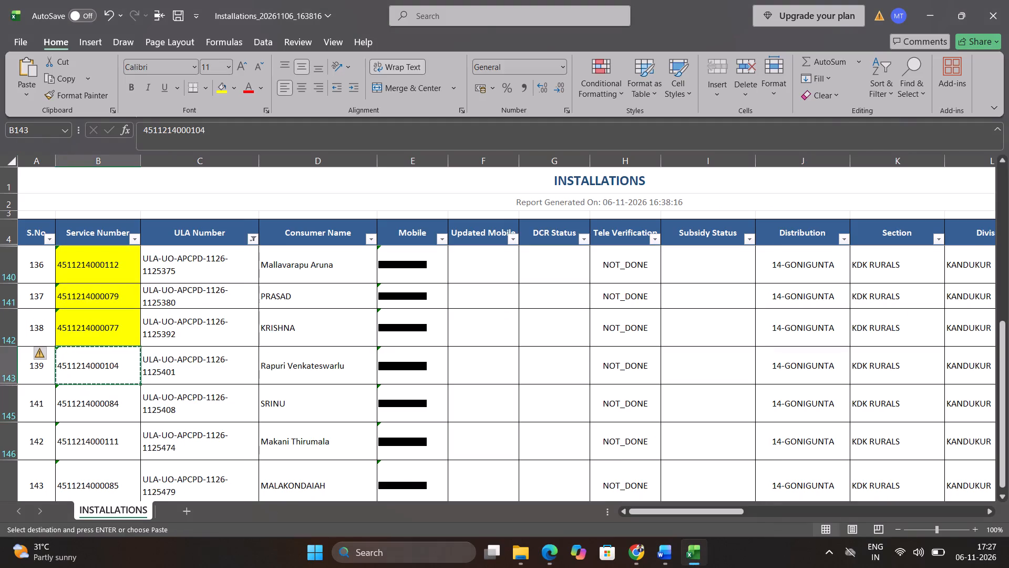
pyautogui.click(555, 542)
pyautogui.click(640, 115)
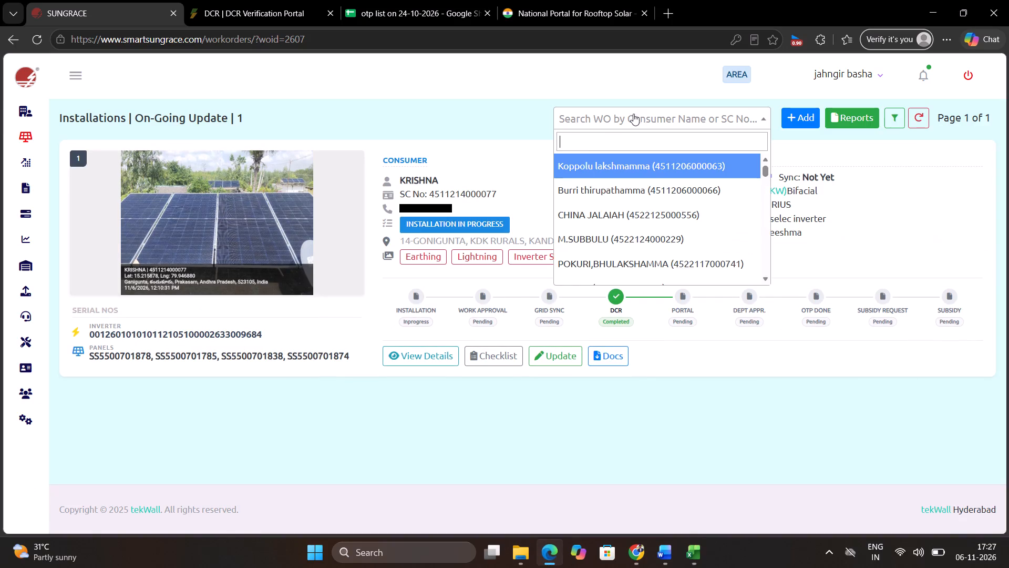
pyautogui.hotkey('ctrl', 'v')
pyautogui.hotkey('ctrl', 'Return')
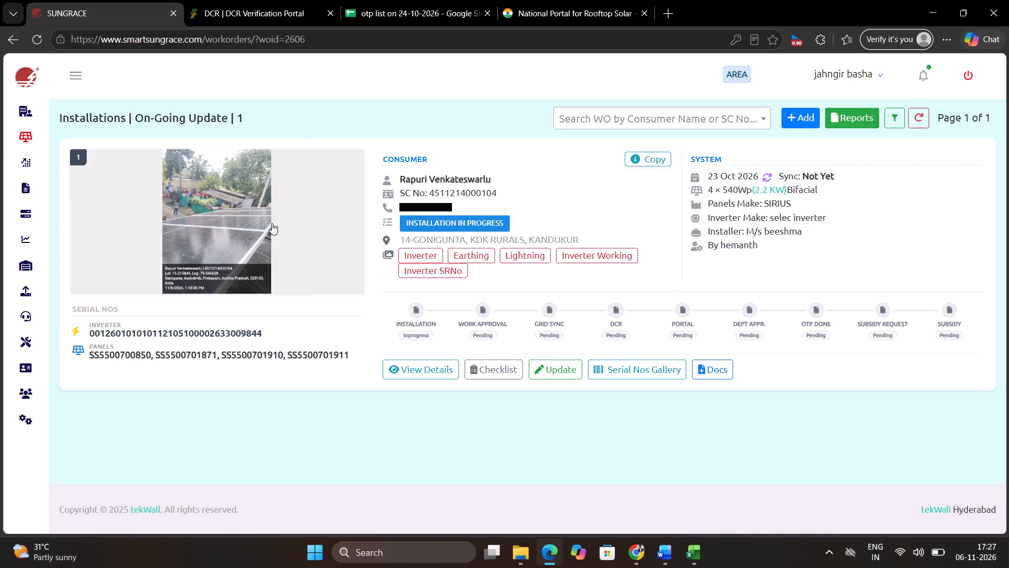
# Start a new B2C DCR entry with the Andhra Pradesh branch, Solar Panels item type and PM Surya Ghar: Muft Bijli Yojana scheme.
pyautogui.keyDown('ctrl'); pyautogui.click(290, 17); pyautogui.keyUp('ctrl')
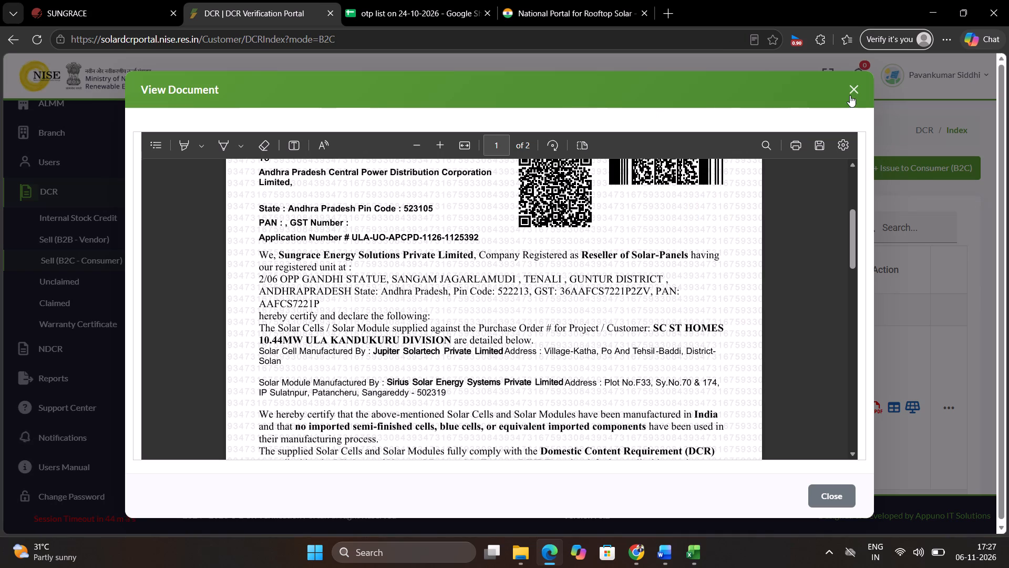
pyautogui.keyDown('ctrl'); pyautogui.click(850, 95); pyautogui.keyUp('ctrl')
pyautogui.keyDown('ctrl'); pyautogui.click(908, 168); pyautogui.keyUp('ctrl')
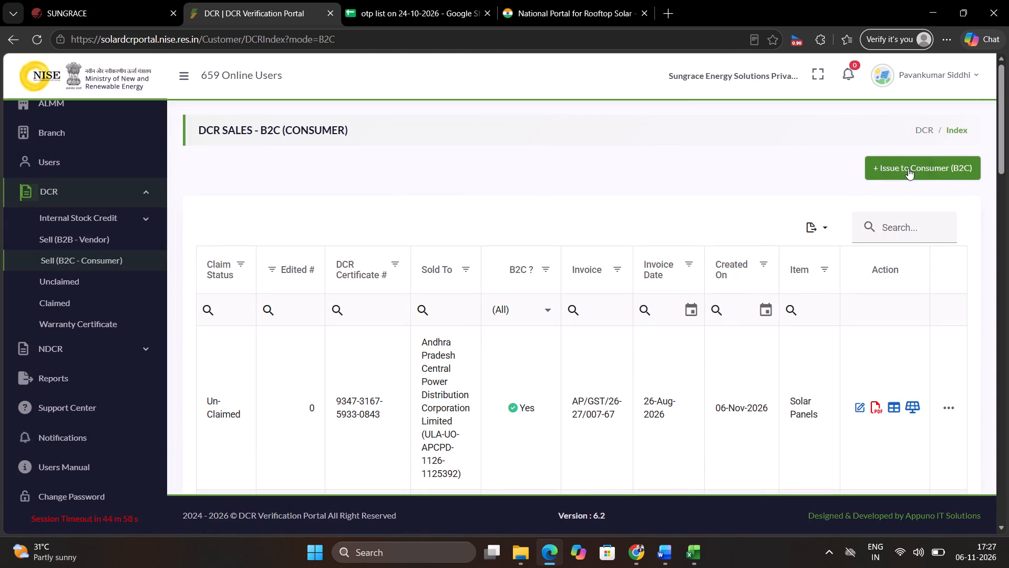
pyautogui.keyDown('ctrl'); pyautogui.click(327, 198); pyautogui.keyUp('ctrl')
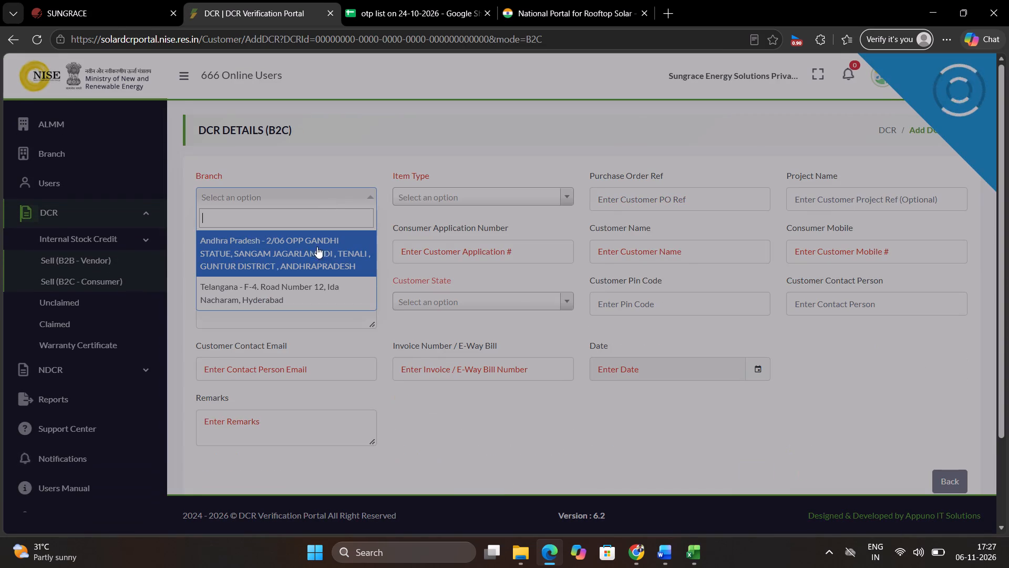
pyautogui.keyDown('ctrl'); pyautogui.click(302, 241); pyautogui.keyUp('ctrl')
pyautogui.keyDown('ctrl'); pyautogui.click(466, 194); pyautogui.keyUp('ctrl')
pyautogui.keyDown('ctrl'); pyautogui.click(446, 241); pyautogui.keyUp('ctrl')
pyautogui.keyDown('ctrl'); pyautogui.click(367, 246); pyautogui.keyUp('ctrl')
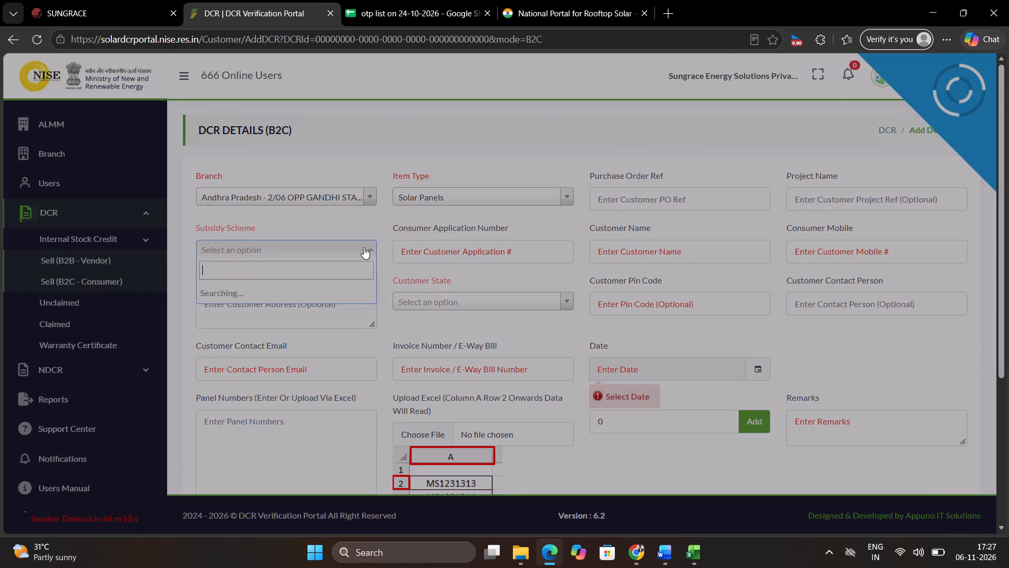
pyautogui.keyDown('ctrl'); pyautogui.click(293, 346); pyautogui.keyUp('ctrl')
pyautogui.keyDown('ctrl'); pyautogui.click(435, 257); pyautogui.keyUp('ctrl')
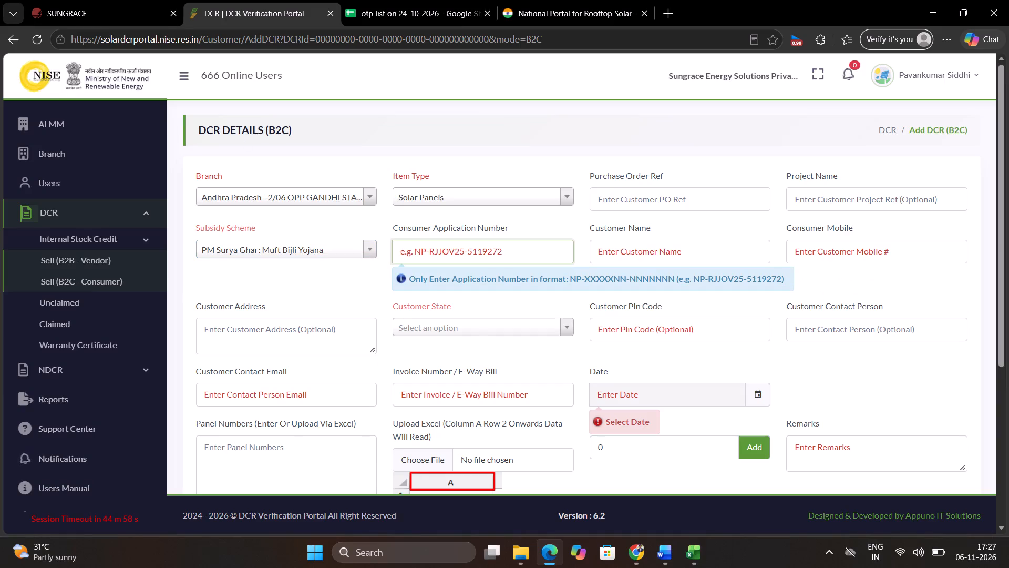
pyautogui.click(128, 11)
pyautogui.click(657, 158)
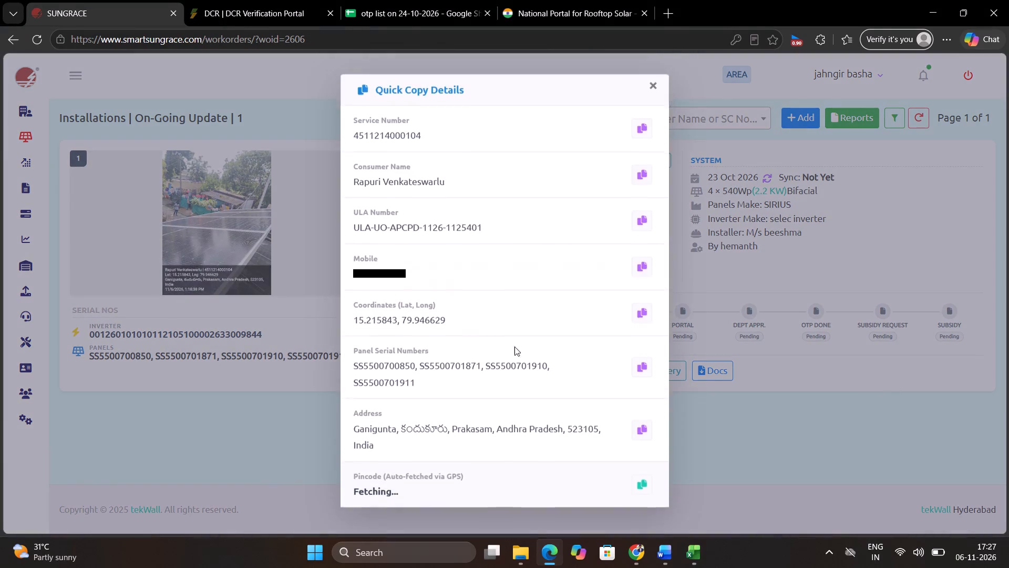
pyautogui.click(652, 227)
pyautogui.click(633, 123)
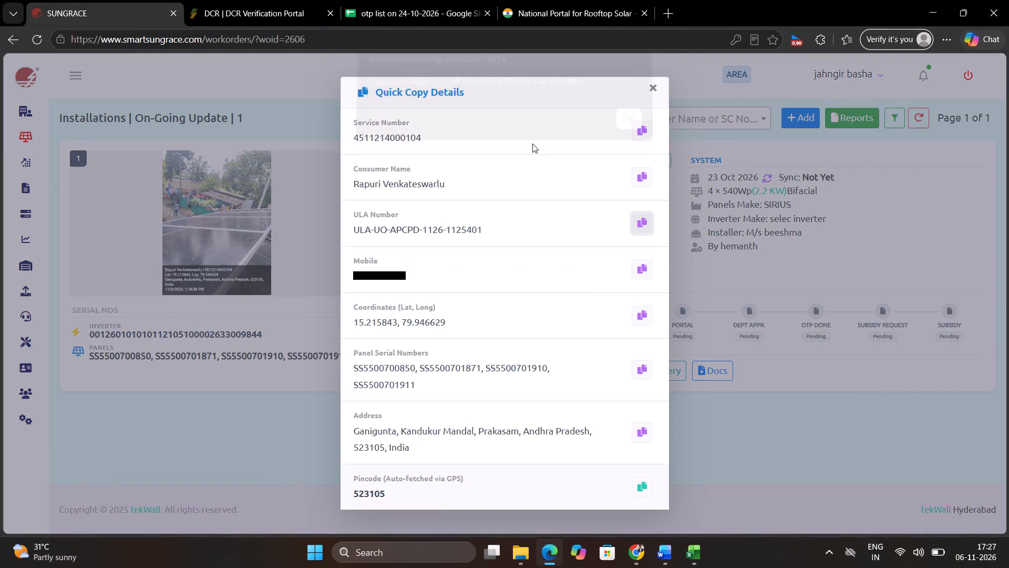
pyautogui.click(282, 0)
pyautogui.hotkey('ctrl', 'v')
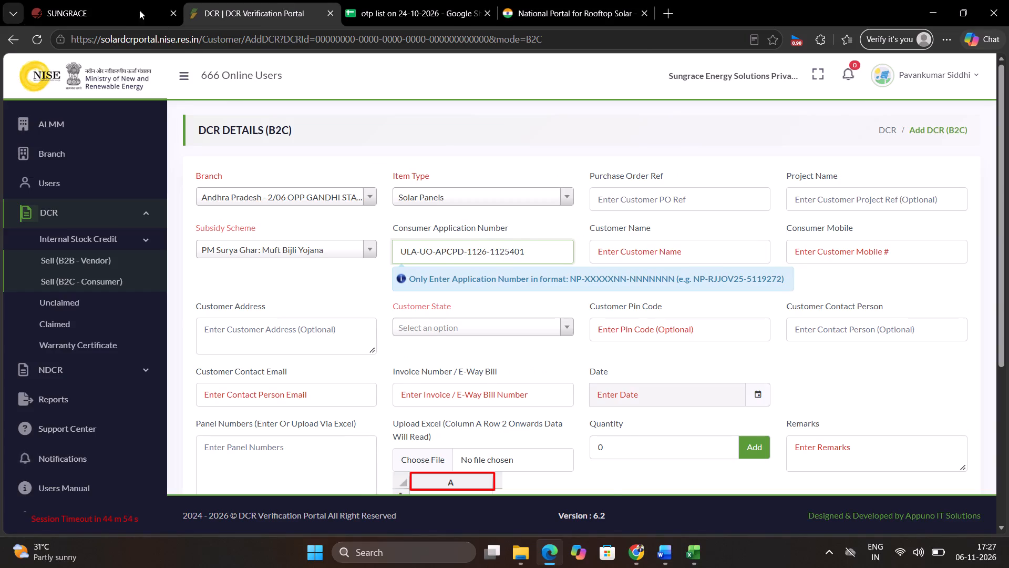
pyautogui.click(123, 0)
pyautogui.click(640, 376)
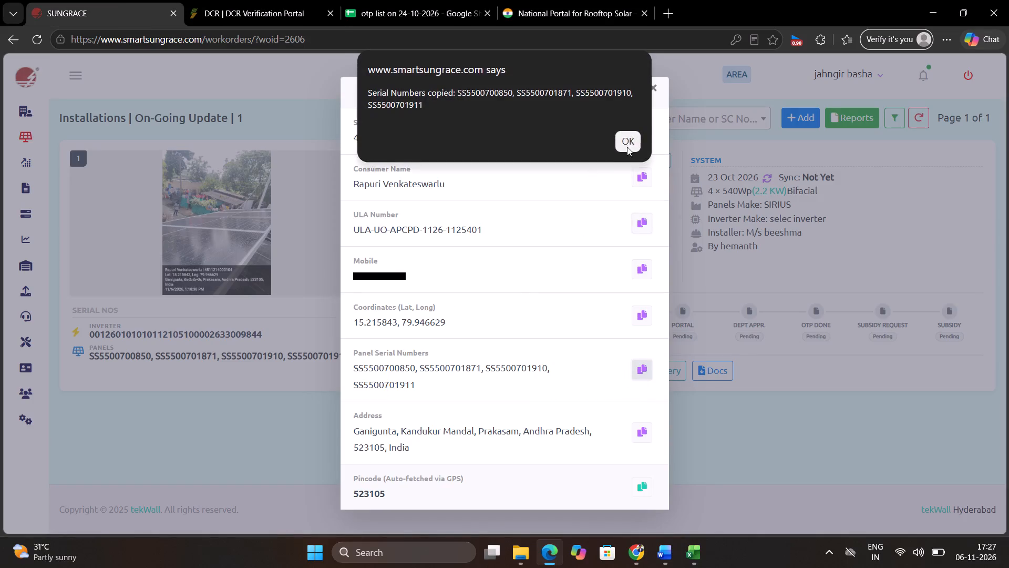
pyautogui.click(634, 139)
pyautogui.click(250, 13)
pyautogui.scroll(-4, 328, 283)
pyautogui.click(300, 266)
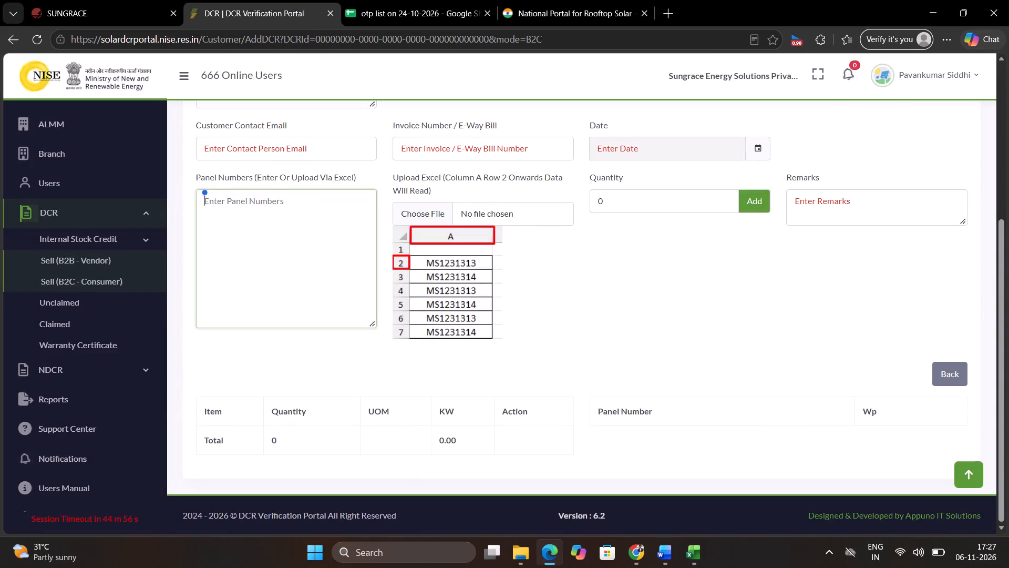
pyautogui.hotkey('ctrl', 'v')
pyautogui.click(263, 206)
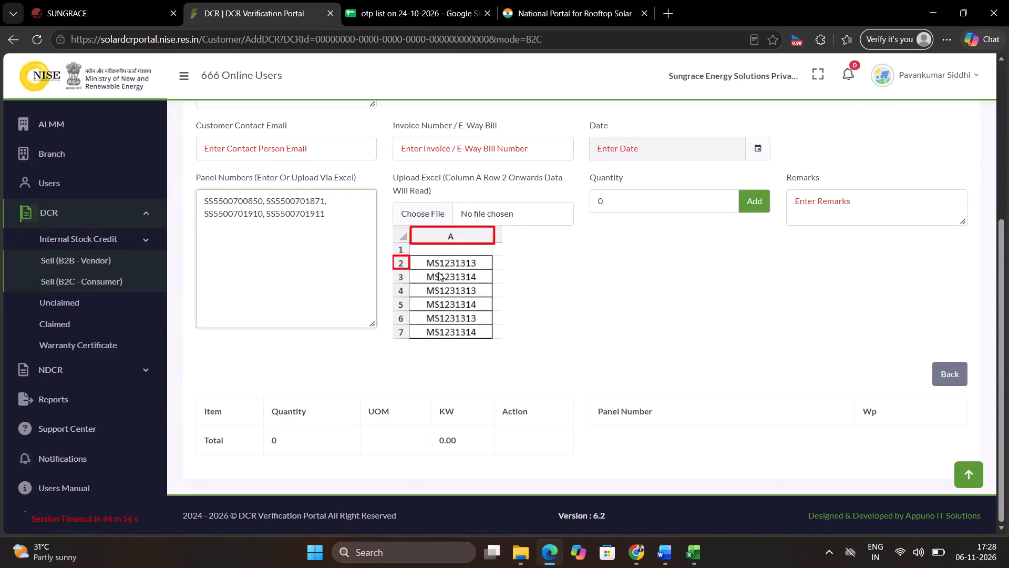
pyautogui.press('Right')
pyautogui.press('BackSpace')
pyautogui.press('Return')
pyautogui.press('Right')
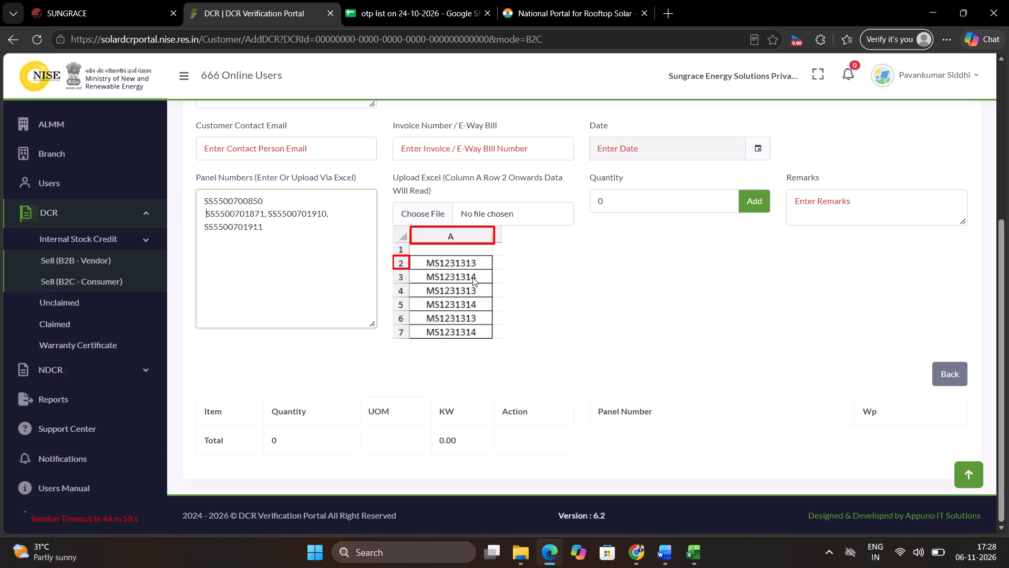
pyautogui.press('Right')
pyautogui.press('Right')
pyautogui.press('Right')
pyautogui.press('Right')
pyautogui.press('Right')
pyautogui.press('Right')
pyautogui.press('Right')
pyautogui.press('Right')
pyautogui.press('Right')
pyautogui.press('Right')
pyautogui.press('Right')
pyautogui.press('Right')
pyautogui.press('Right')
pyautogui.press('BackSpace')
pyautogui.press('Return')
pyautogui.press('Right')
pyautogui.press('Right')
pyautogui.press('Right')
pyautogui.press('Right')
pyautogui.press('Right')
pyautogui.press('Right')
pyautogui.press('Right')
pyautogui.press('Right')
pyautogui.press('Right')
pyautogui.press('Right')
pyautogui.press('Right')
pyautogui.press('Right')
pyautogui.press('Right')
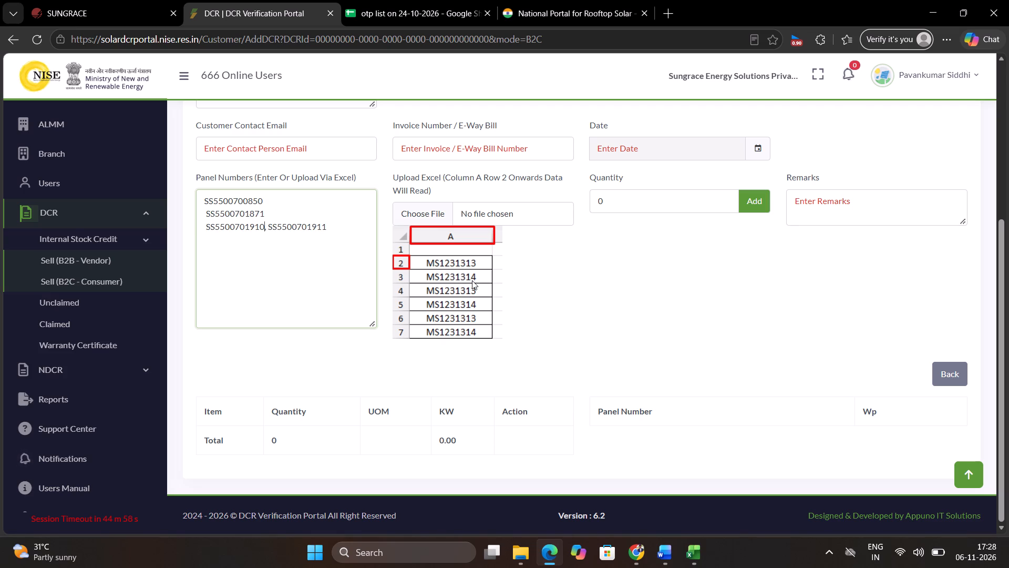
pyautogui.press('Right')
pyautogui.press('BackSpace')
pyautogui.press('Return')
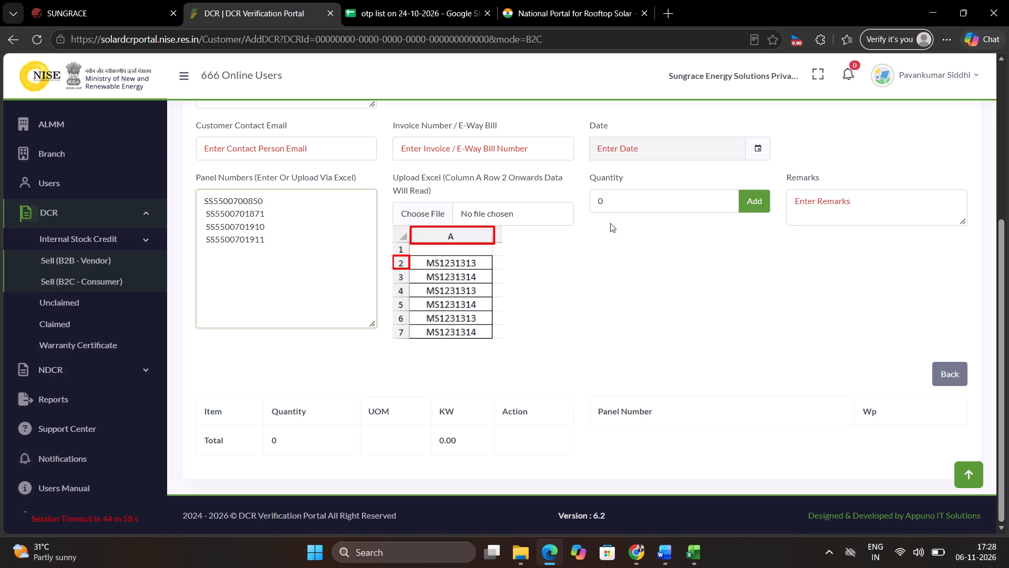
# Set the quantity to 4 and the date to 12-Aug-2026, and try to add the four panels to the DCR.
pyautogui.click(642, 204)
pyautogui.scroll(4, 642, 205)
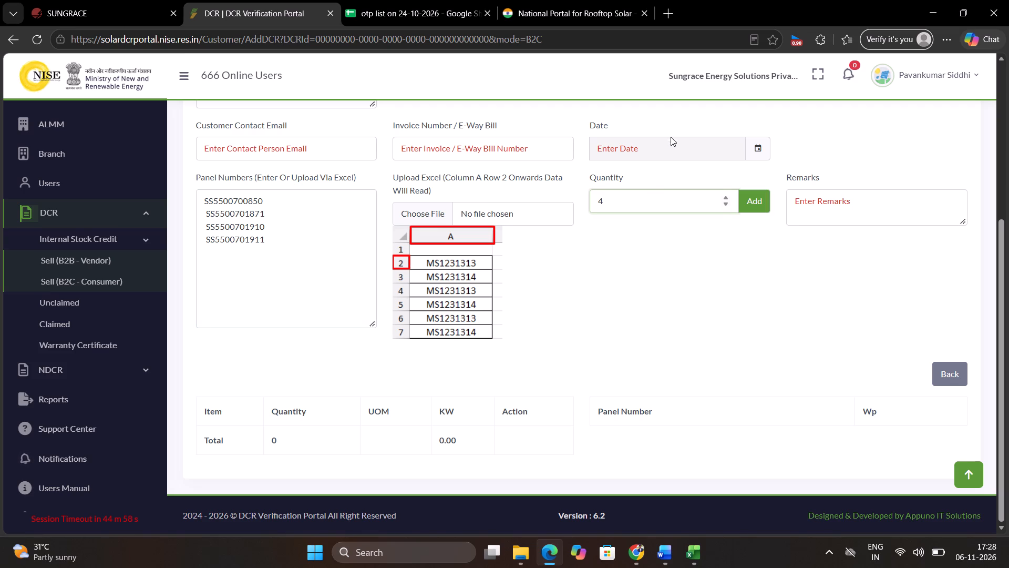
pyautogui.click(671, 132)
pyautogui.click(664, 169)
pyautogui.click(673, 154)
pyautogui.tripleClick(603, 181)
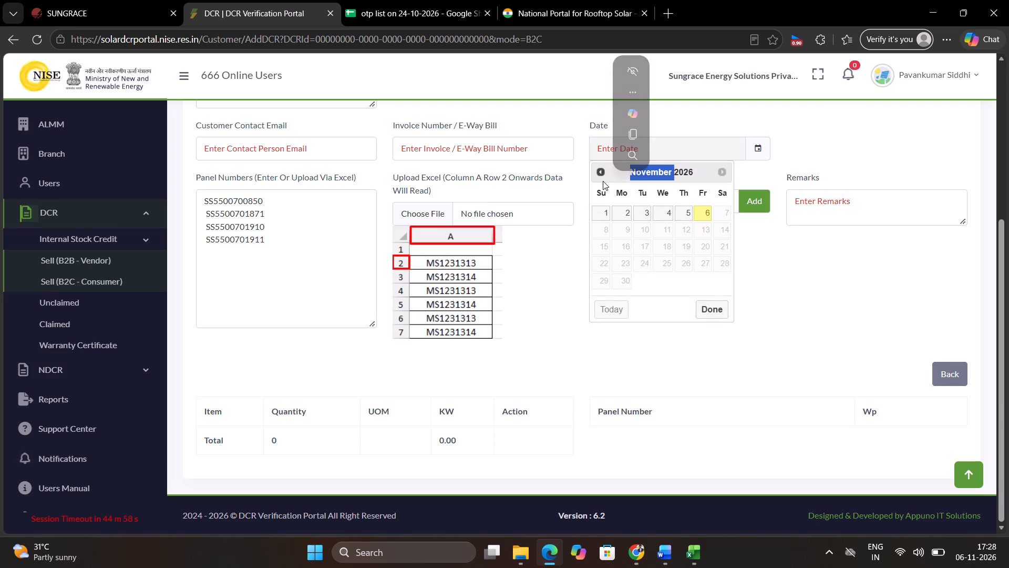
pyautogui.doubleClick(599, 169)
pyautogui.click(599, 169)
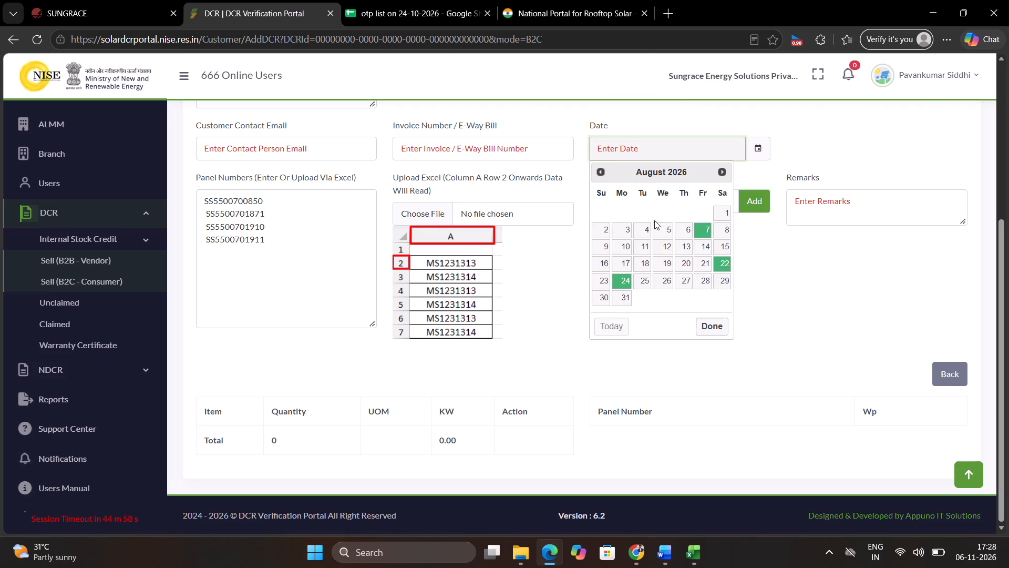
pyautogui.click(669, 245)
pyautogui.click(754, 208)
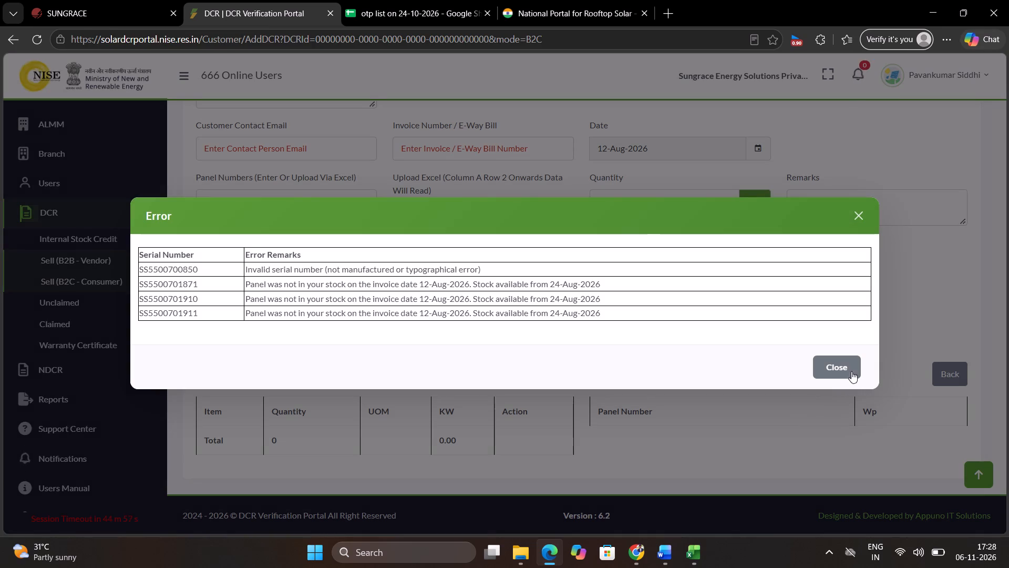
pyautogui.click(849, 368)
pyautogui.click(698, 545)
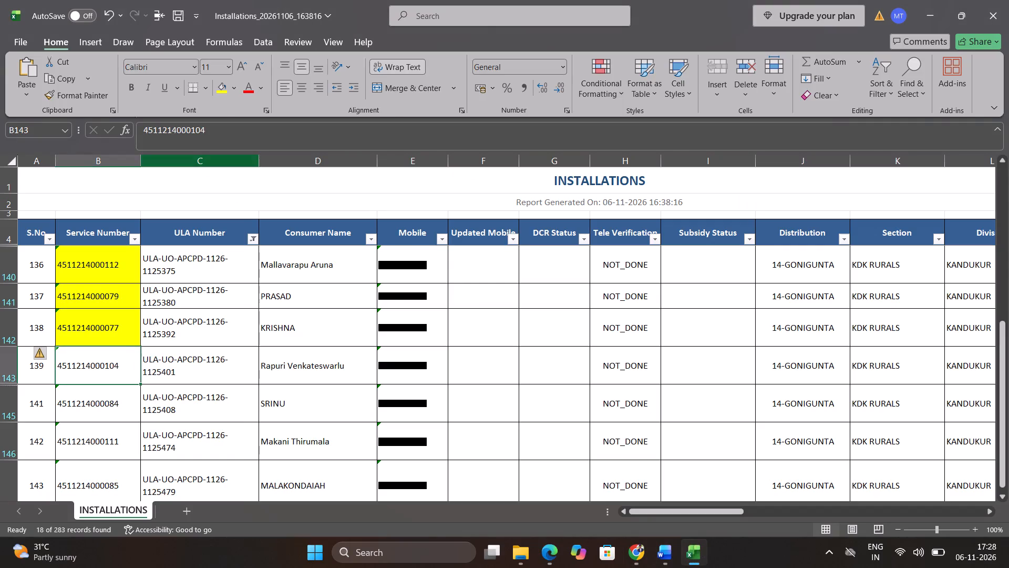
pyautogui.click(233, 86)
pyautogui.click(237, 290)
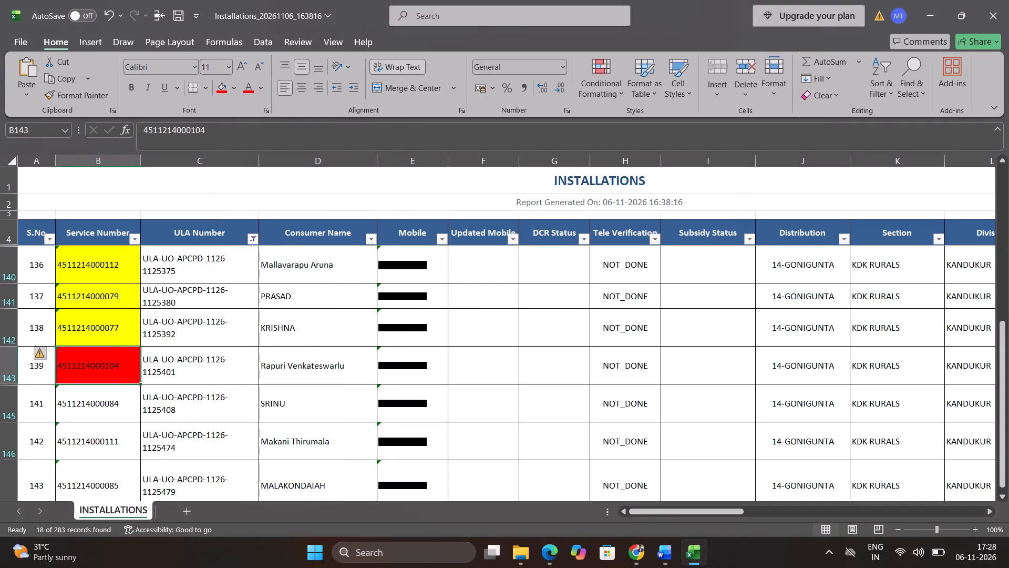
pyautogui.click(112, 411)
pyautogui.hotkey('ctrl', 'c')
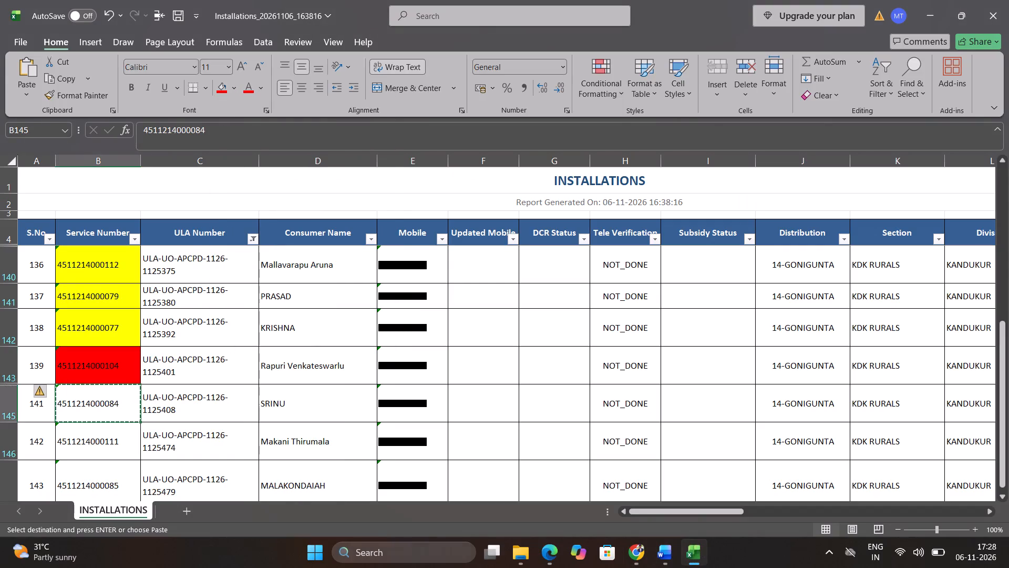
pyautogui.click(555, 554)
pyautogui.scroll(5, 426, 176)
pyautogui.click(100, 0)
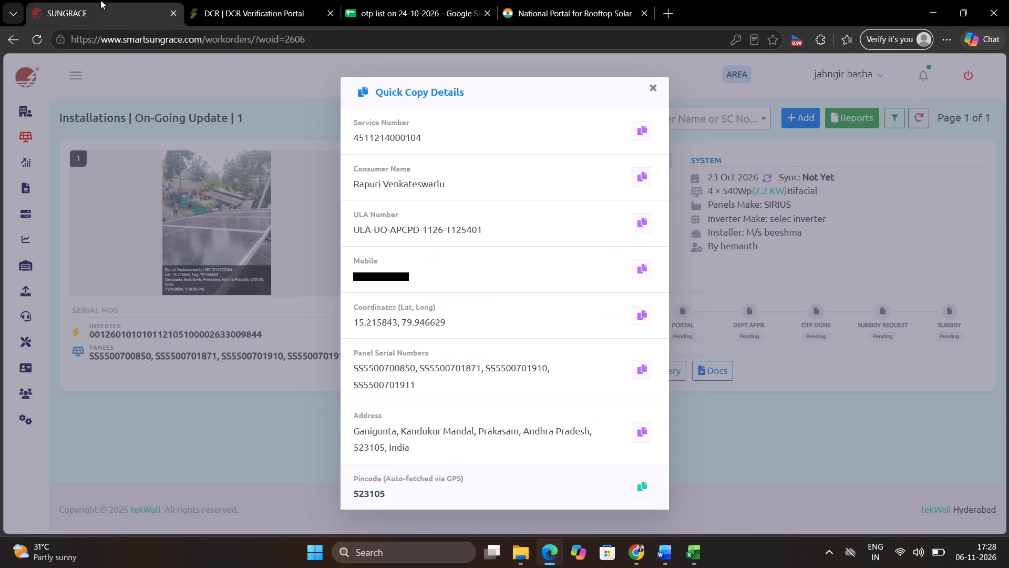
pyautogui.click(658, 88)
pyautogui.click(612, 125)
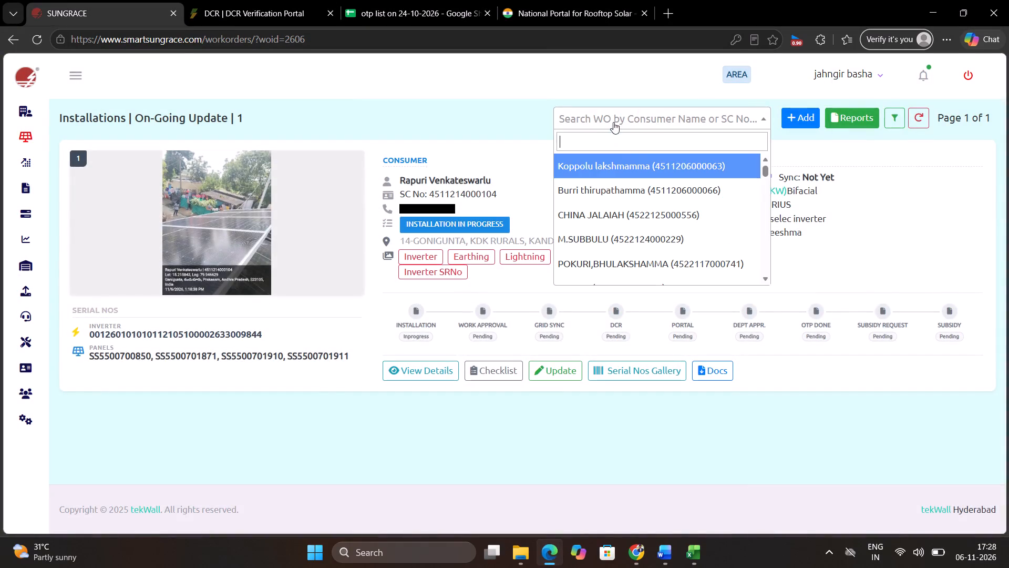
pyautogui.hotkey('ctrl', 'v')
pyautogui.click(648, 178)
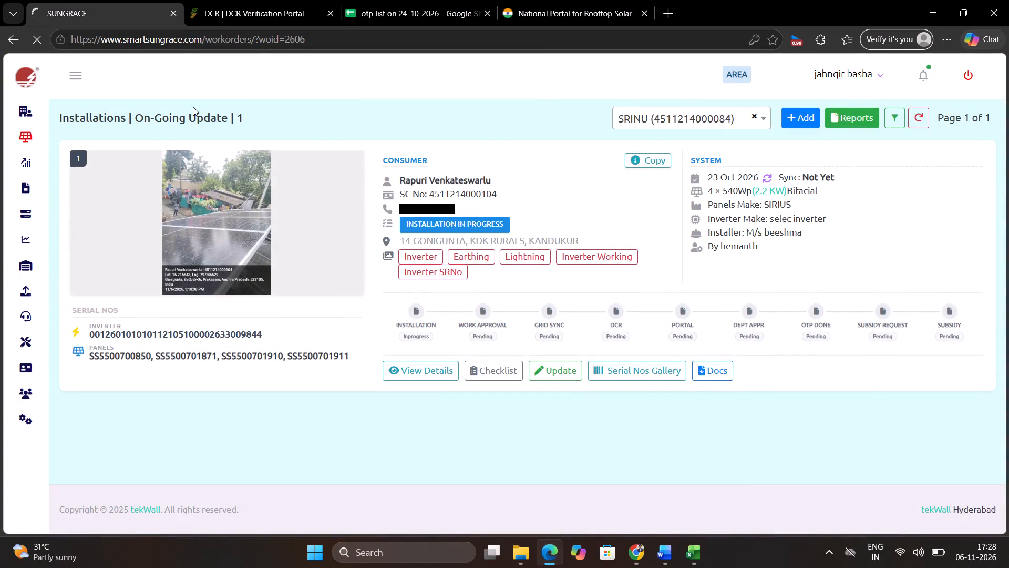
pyautogui.click(280, 3)
pyautogui.scroll(-4, 265, 334)
pyautogui.moveTo(276, 261); pyautogui.dragTo(202, 207)
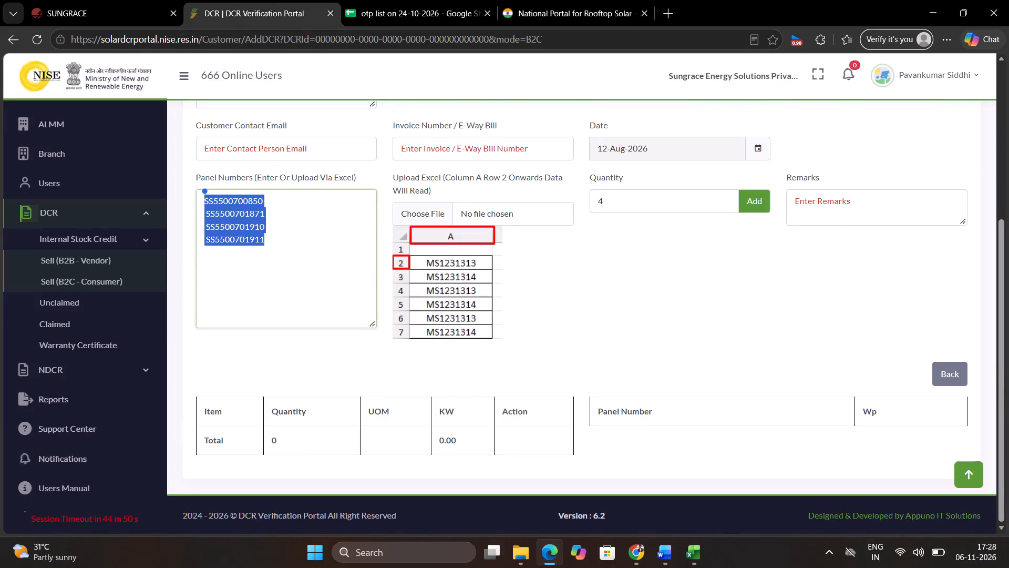
pyautogui.click(78, 11)
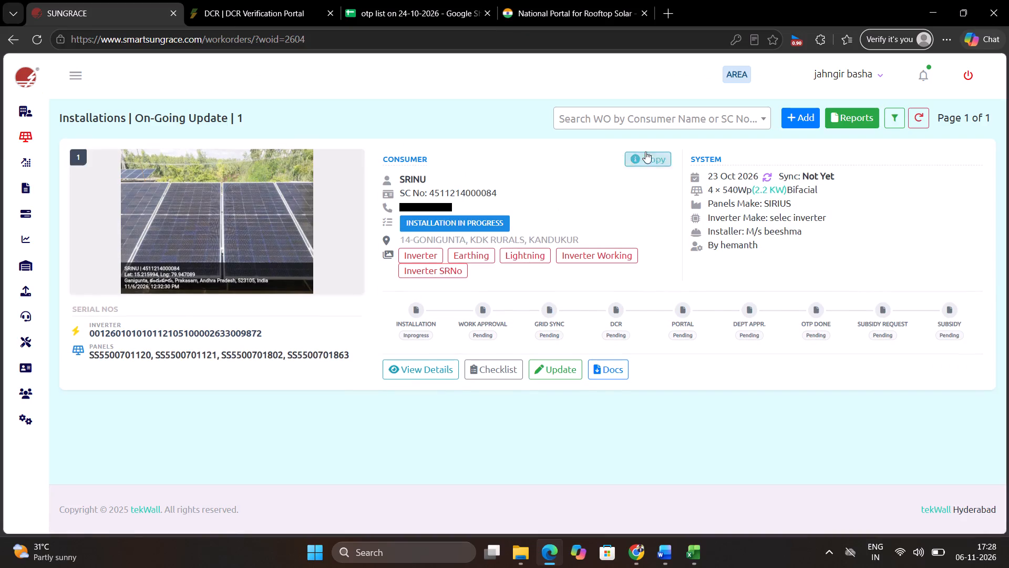
pyautogui.click(646, 151)
pyautogui.click(663, 161)
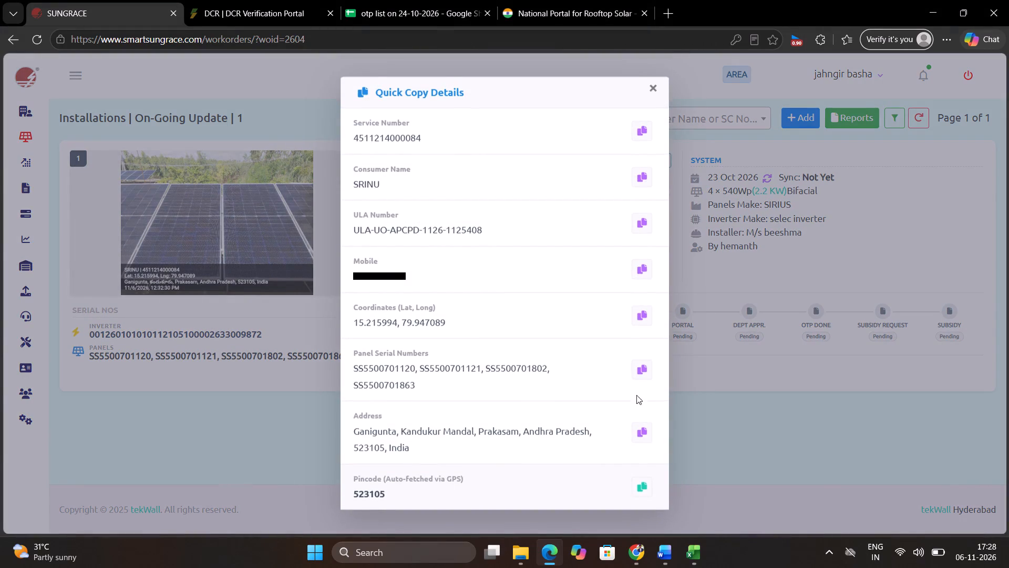
pyautogui.click(646, 377)
pyautogui.click(632, 147)
pyautogui.click(247, 0)
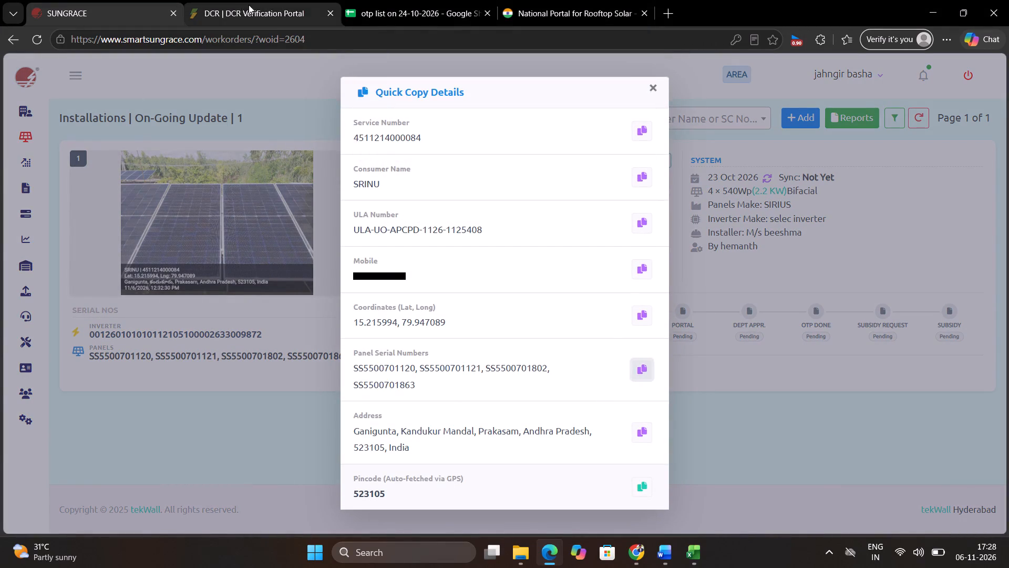
pyautogui.hotkey('ctrl', 'v')
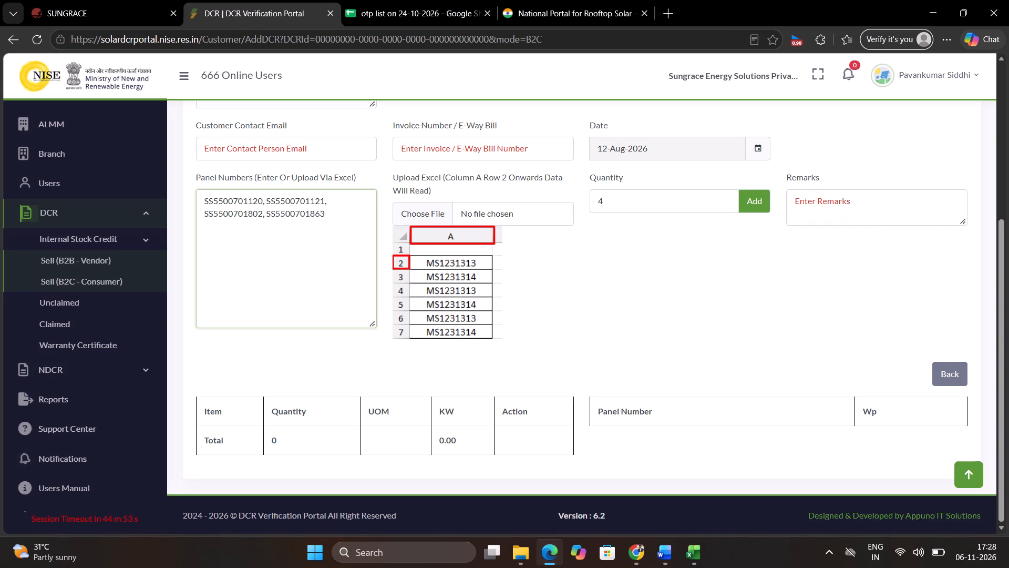
# Remove the separating commas in the DCR form's panel numbers and put each of the four numbers on its own line.
pyautogui.click(263, 202)
pyautogui.press('Right')
pyautogui.press('BackSpace')
pyautogui.press('Return')
pyautogui.press('Right')
pyautogui.press('Right')
pyautogui.press('Right')
pyautogui.press('Right')
pyautogui.press('Right')
pyautogui.press('Right')
pyautogui.press('Right')
pyautogui.press('Right')
pyautogui.press('Right')
pyautogui.press('Right')
pyautogui.press('Right')
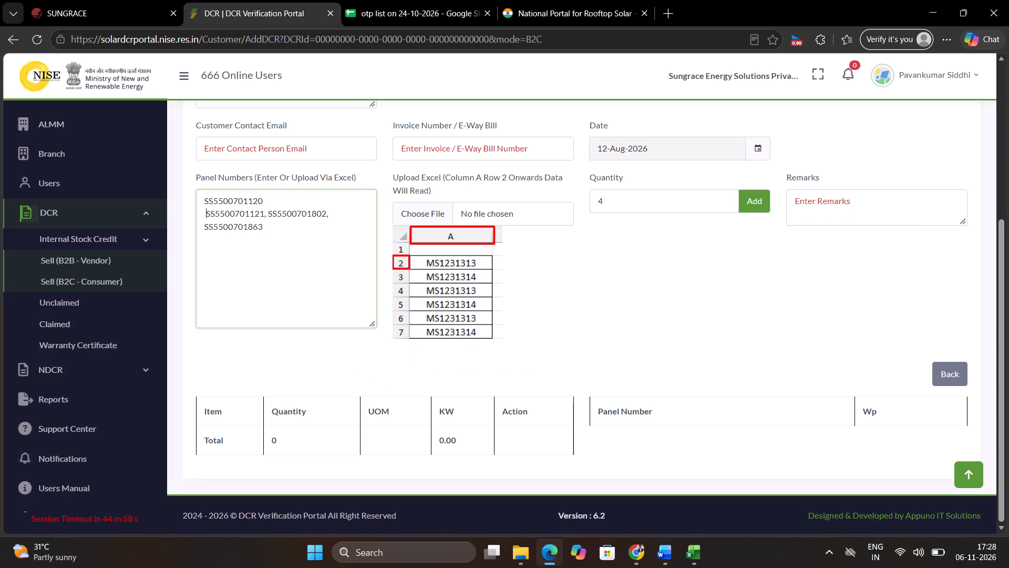
pyautogui.press('Right')
pyautogui.press('Right')
pyautogui.press('Right')
pyautogui.press('BackSpace')
pyautogui.press('Return')
pyautogui.press('Right')
pyautogui.press('Right')
pyautogui.press('Right')
pyautogui.press('Right')
pyautogui.press('Right')
pyautogui.press('Right')
pyautogui.press('Right')
pyautogui.press('Right')
pyautogui.press('Right')
pyautogui.press('Right')
pyautogui.press('Right')
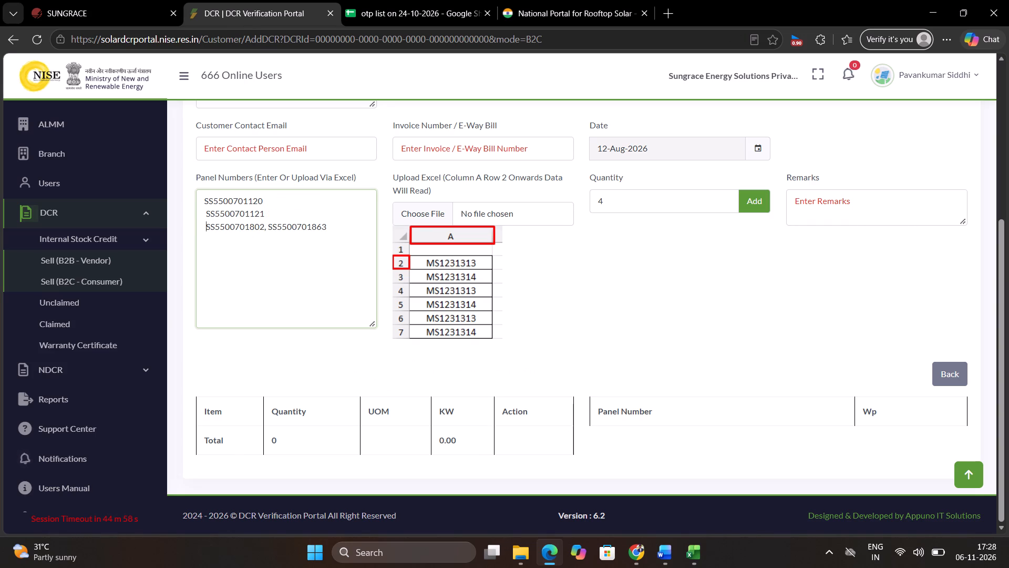
pyautogui.press('Right')
pyautogui.press('Right')
pyautogui.press('Right')
pyautogui.press('BackSpace')
pyautogui.press('Return')
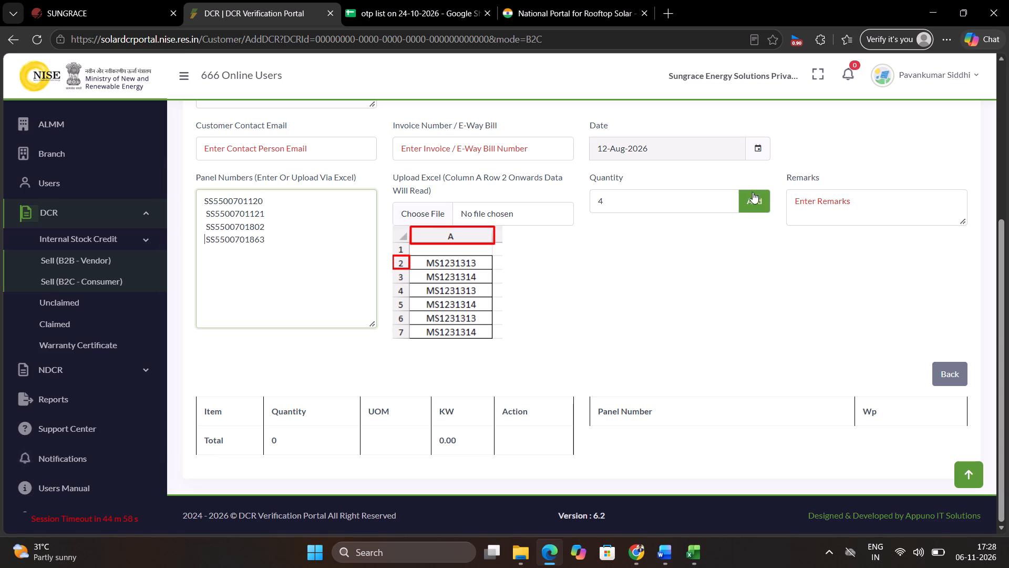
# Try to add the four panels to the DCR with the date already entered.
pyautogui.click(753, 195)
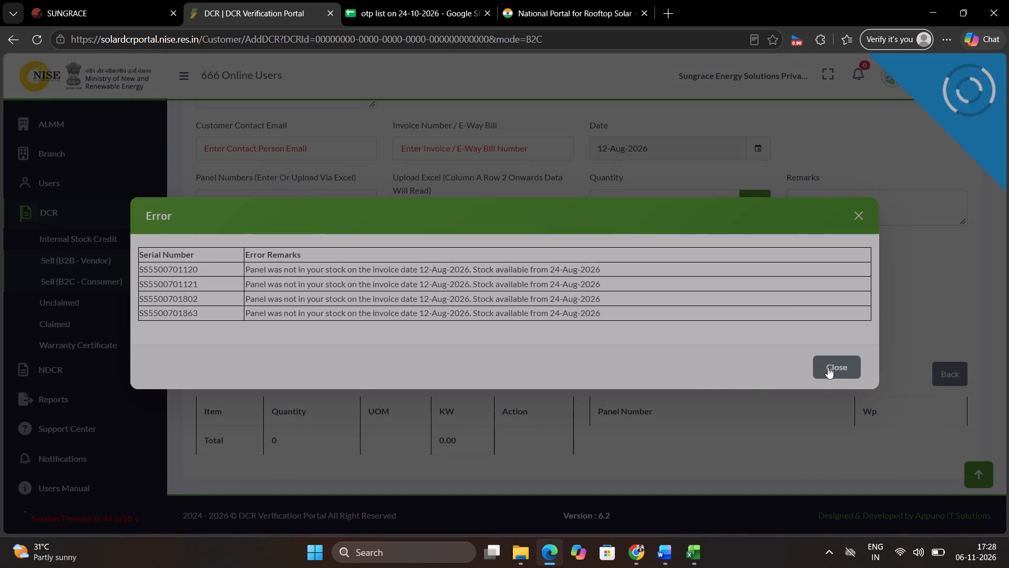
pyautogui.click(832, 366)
# Set the DCR date to 26-Aug-2026 and add the four panels.
pyautogui.click(679, 149)
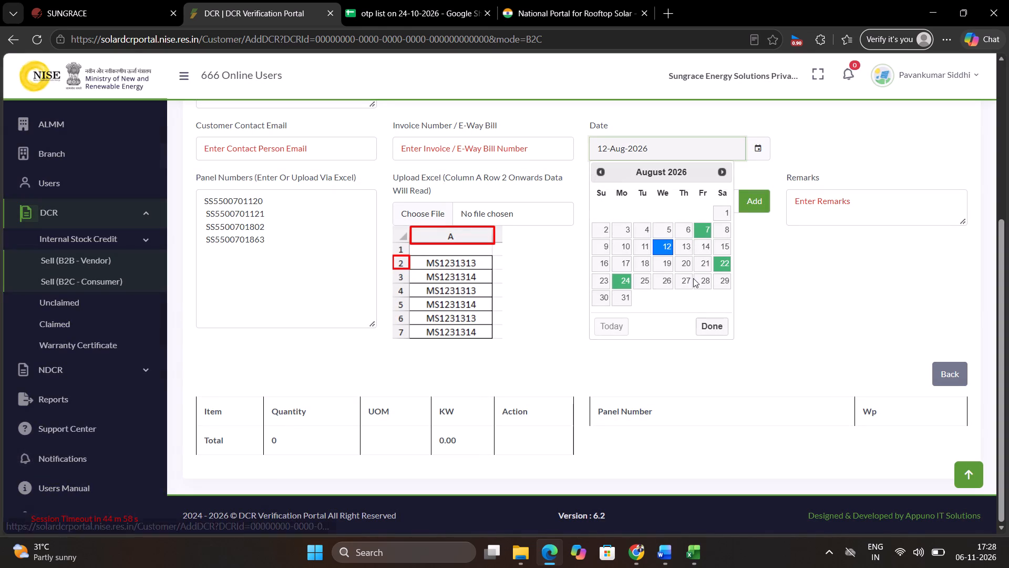
pyautogui.click(672, 282)
pyautogui.click(767, 202)
# Set the customer state to Andhra Pradesh (37).
pyautogui.scroll(3, 627, 265)
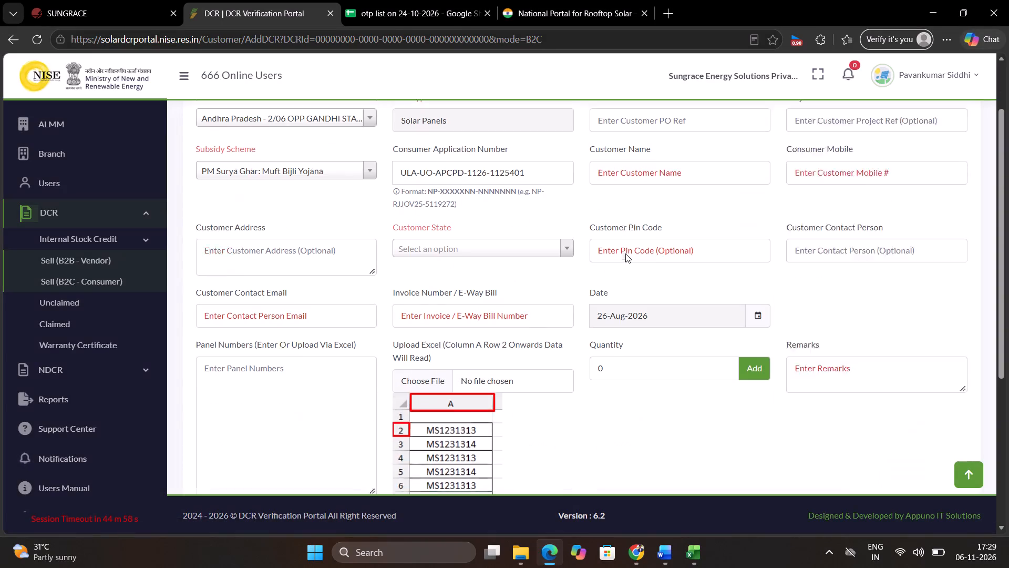
pyautogui.click(539, 275)
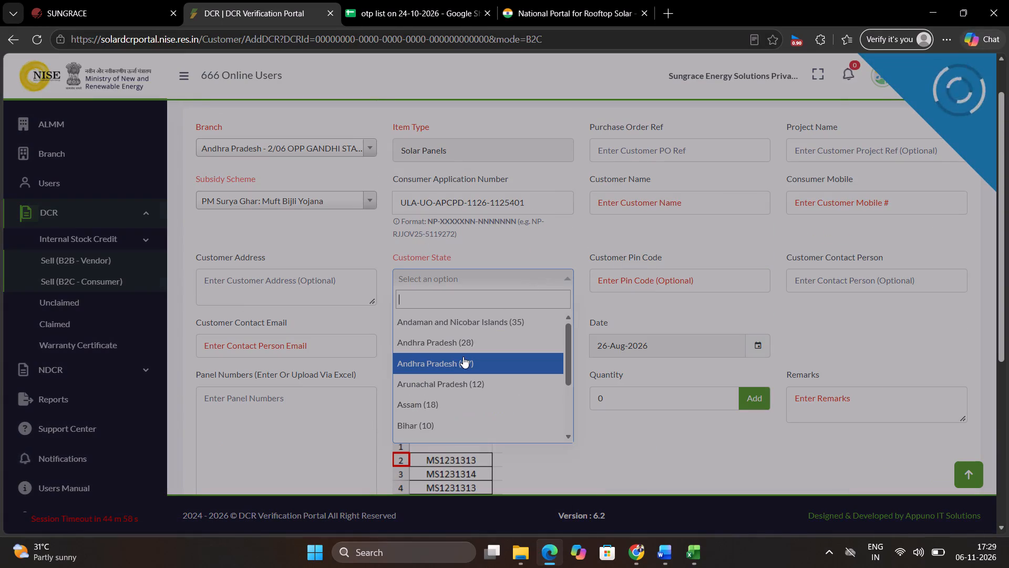
pyautogui.click(466, 362)
# Replace the consumer application number in the DCR form with the ULA number copied from the SUNGRACE work order.
pyautogui.click(90, 0)
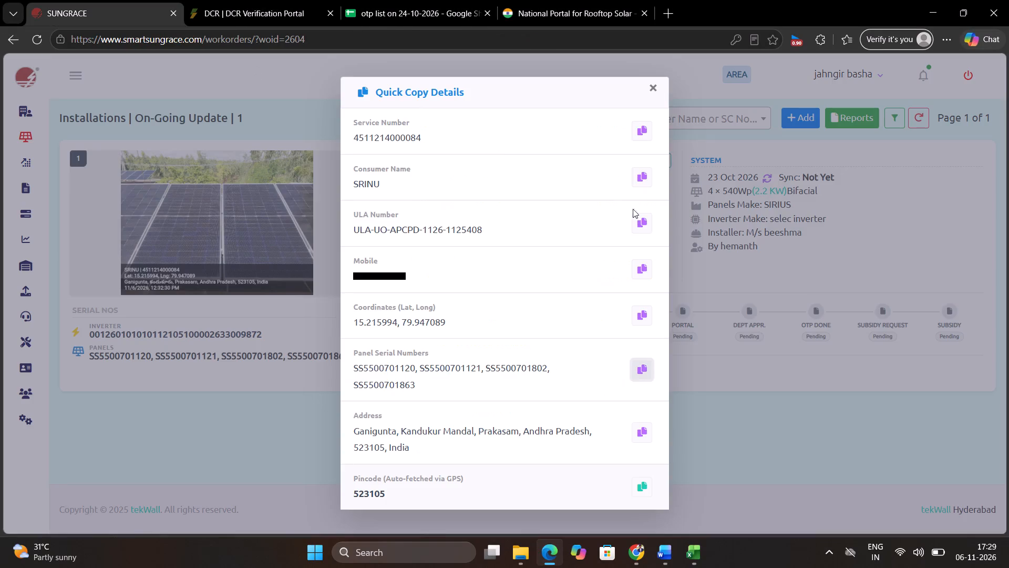
pyautogui.click(647, 220)
pyautogui.click(629, 130)
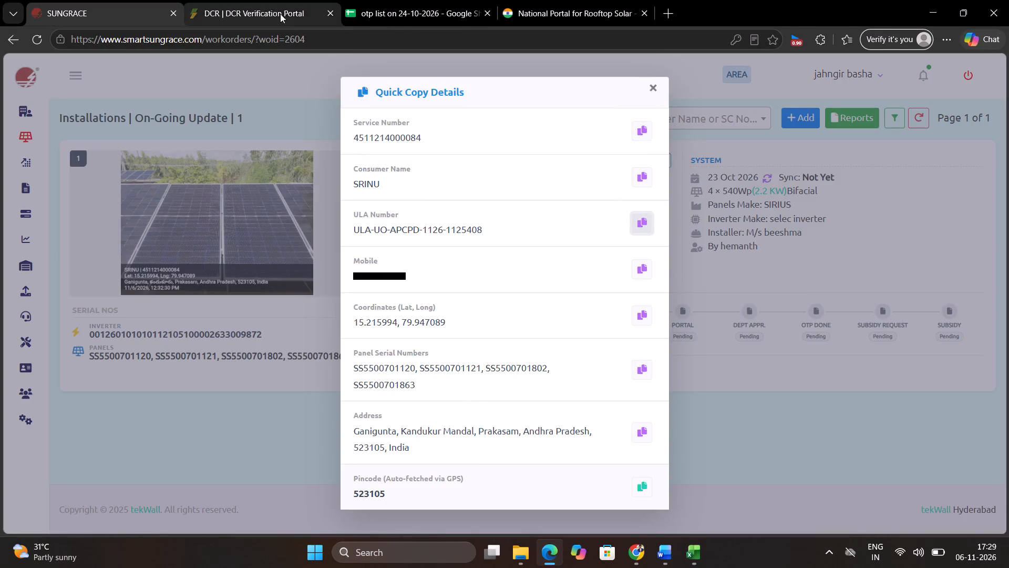
pyautogui.click(280, 12)
pyautogui.moveTo(537, 203); pyautogui.dragTo(380, 202)
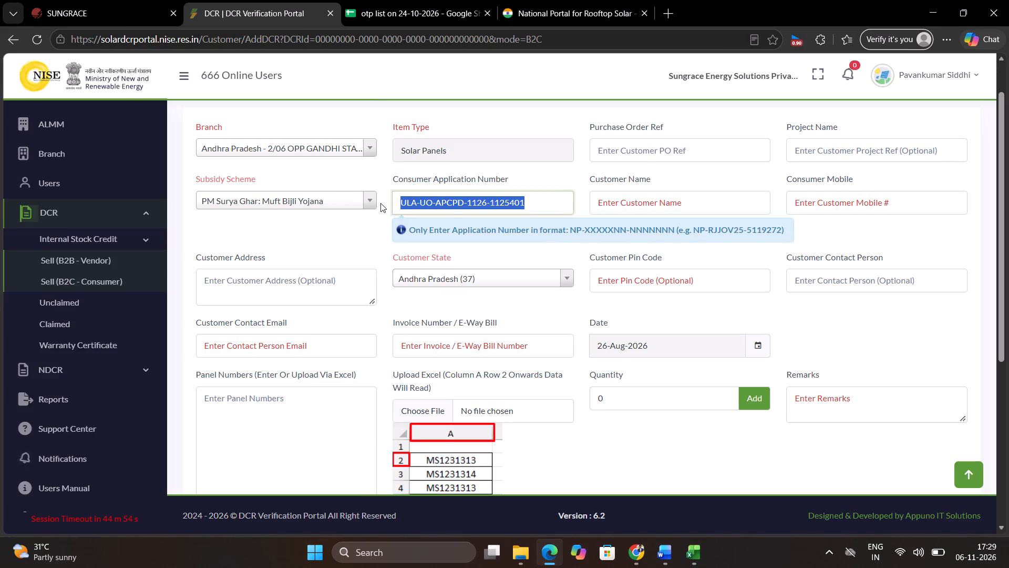
pyautogui.hotkey('ctrl', 'v')
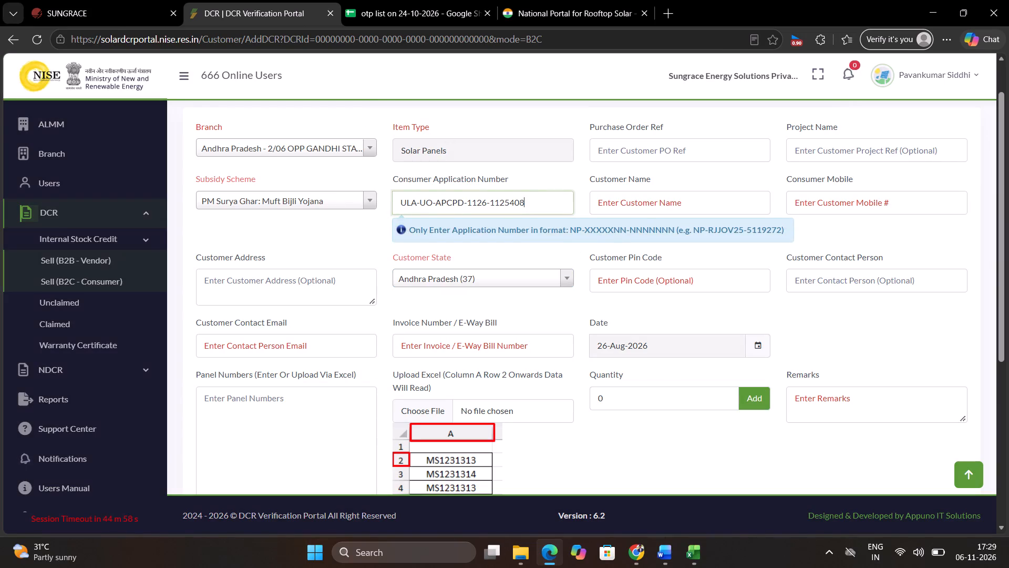
# Copy the consumer's address from the SUNGRACE work order into the DCR form's remarks.
pyautogui.click(646, 212)
pyautogui.click(66, 6)
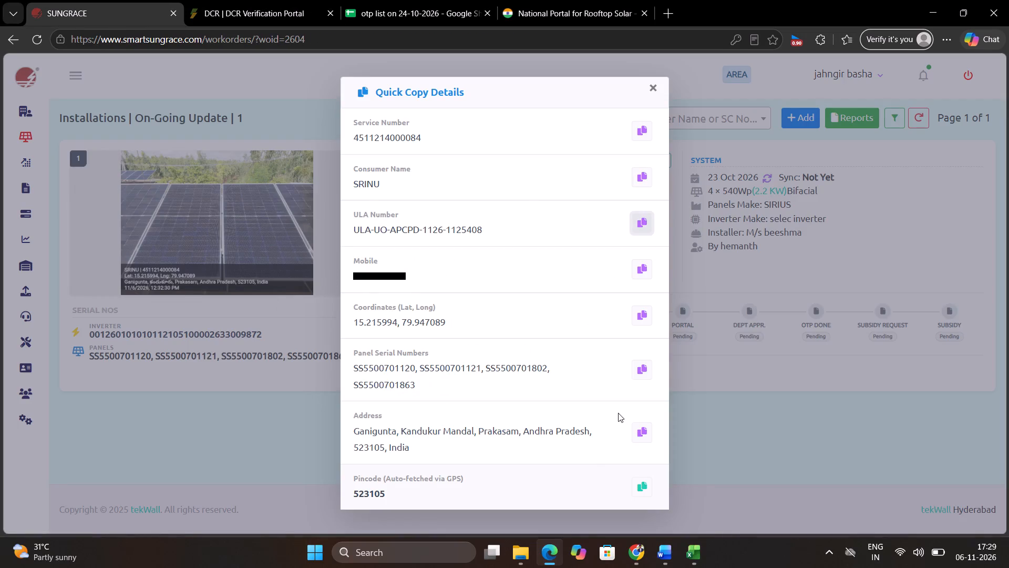
pyautogui.click(637, 427)
pyautogui.click(629, 143)
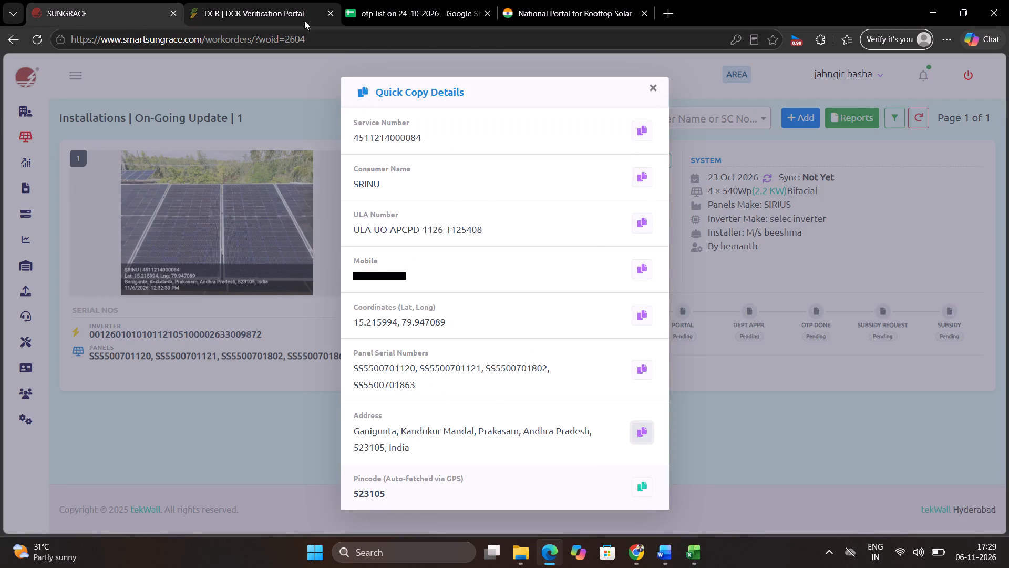
pyautogui.click(303, 16)
pyautogui.click(848, 388)
pyautogui.hotkey('ctrl', 'v')
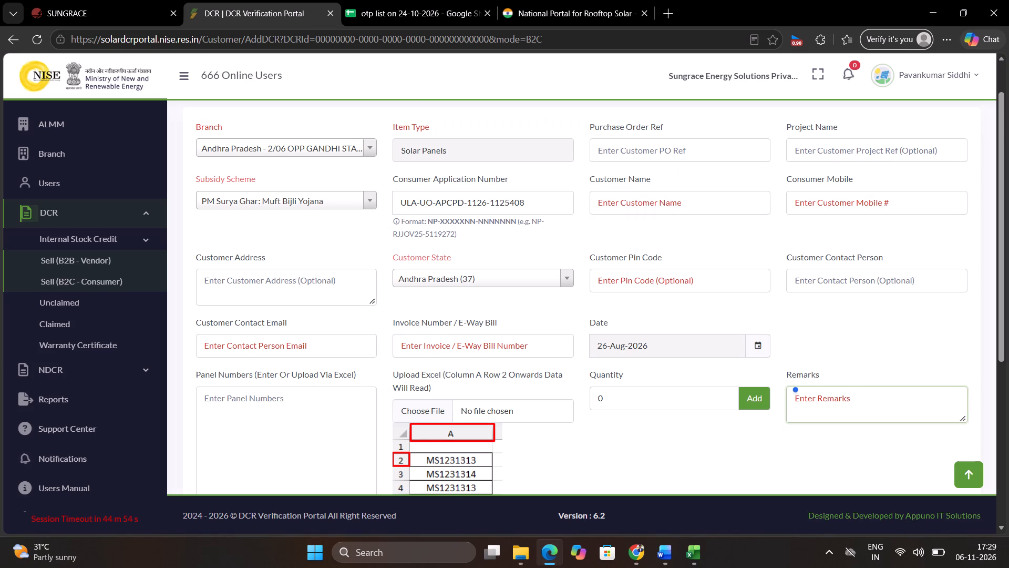
# Copy the pincode from the address in the remarks into the customer pin code field.
pyautogui.doubleClick(861, 414)
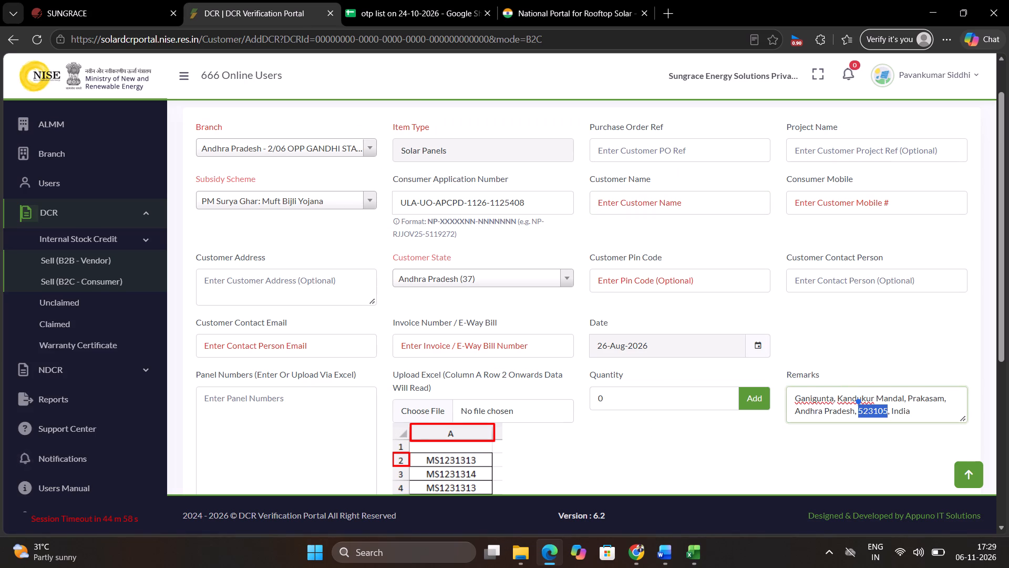
pyautogui.hotkey('ctrl', 'c')
pyautogui.click(738, 273)
pyautogui.hotkey('ctrl', 'v')
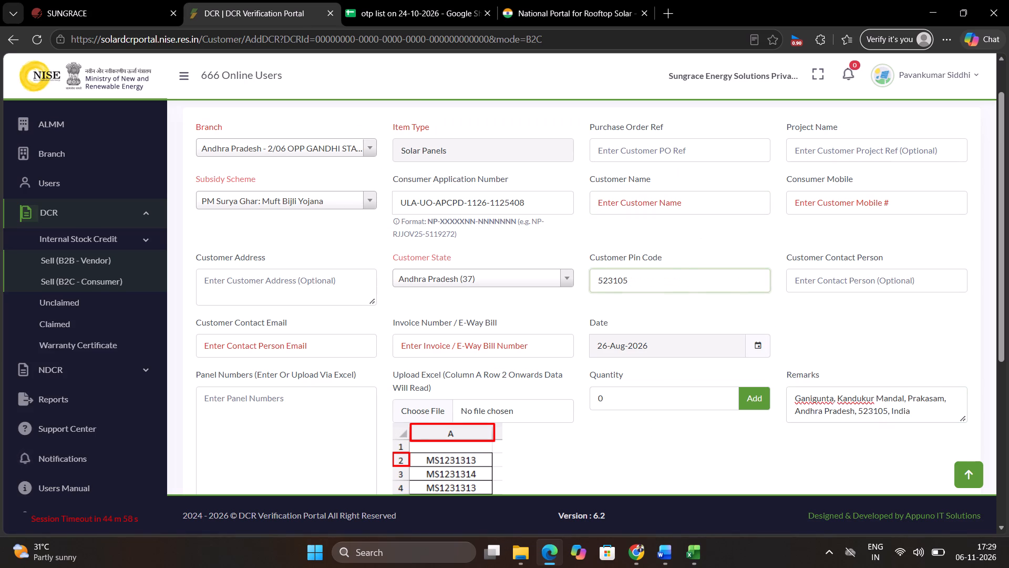
# Copy the project name SC ST HOMES 10.44MW ULA KANDUKURU DIVISION from the Word document into the DCR form's project name.
pyautogui.click(708, 206)
pyautogui.click(658, 558)
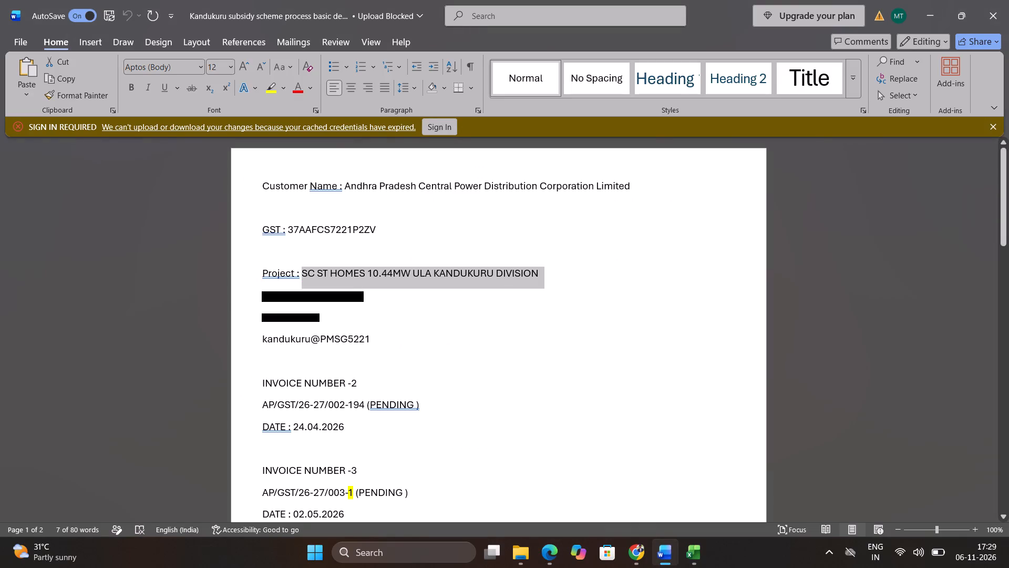
pyautogui.hotkey('ctrl', 'c')
pyautogui.click(548, 546)
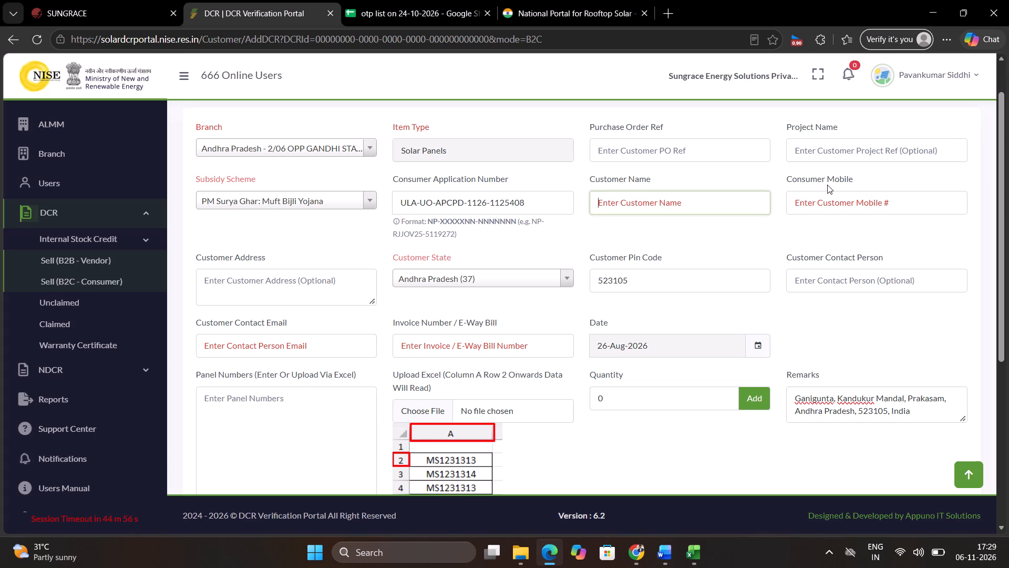
pyautogui.click(868, 145)
pyautogui.hotkey('ctrl', 'v')
# Copy Andhra Pradesh Central Power Distribution Corporation Limited from the Word document into the DCR form's customer name.
pyautogui.click(672, 547)
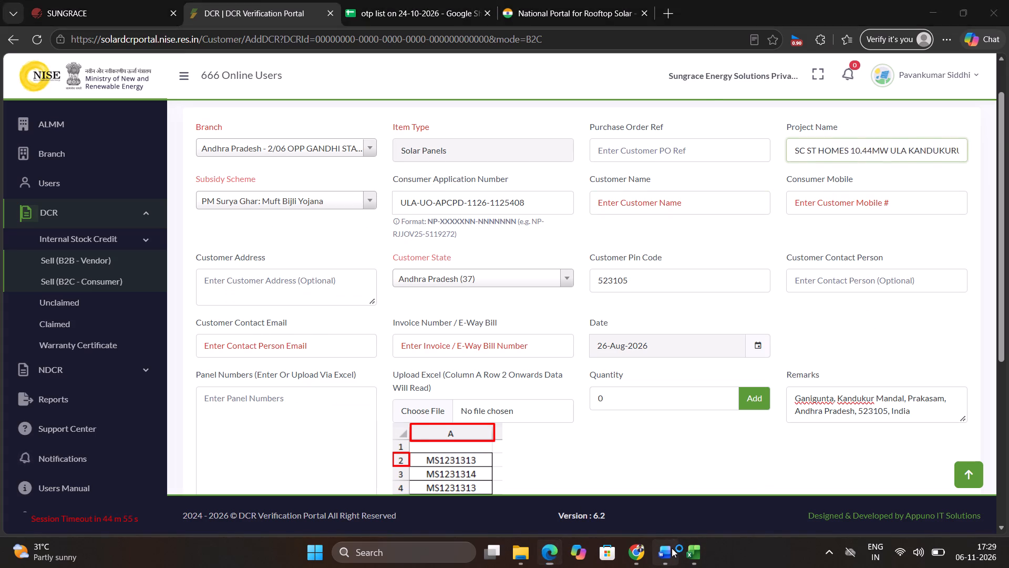
pyautogui.click(509, 317)
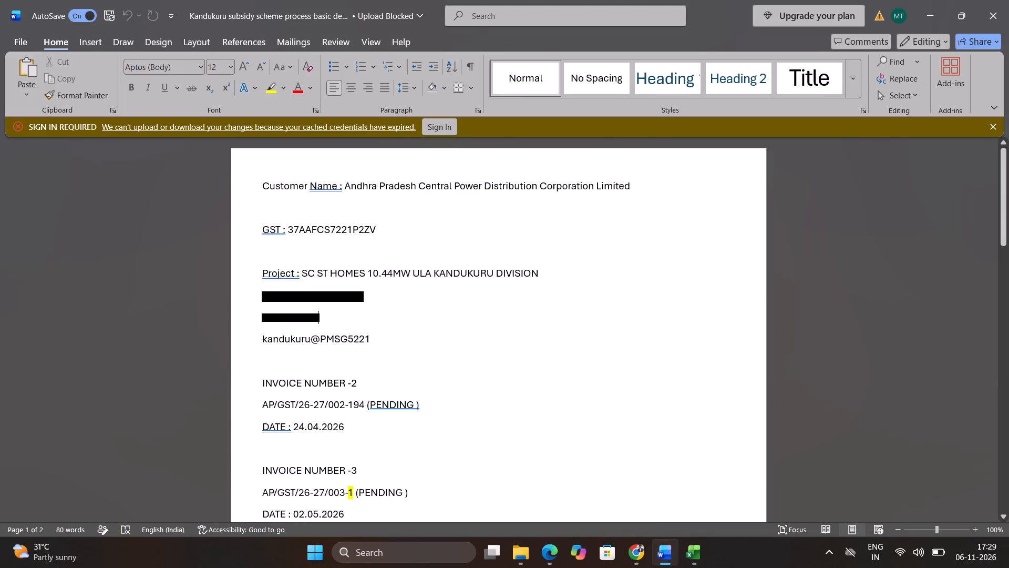
pyautogui.moveTo(347, 181); pyautogui.dragTo(634, 189)
pyautogui.hotkey('ctrl', 'c')
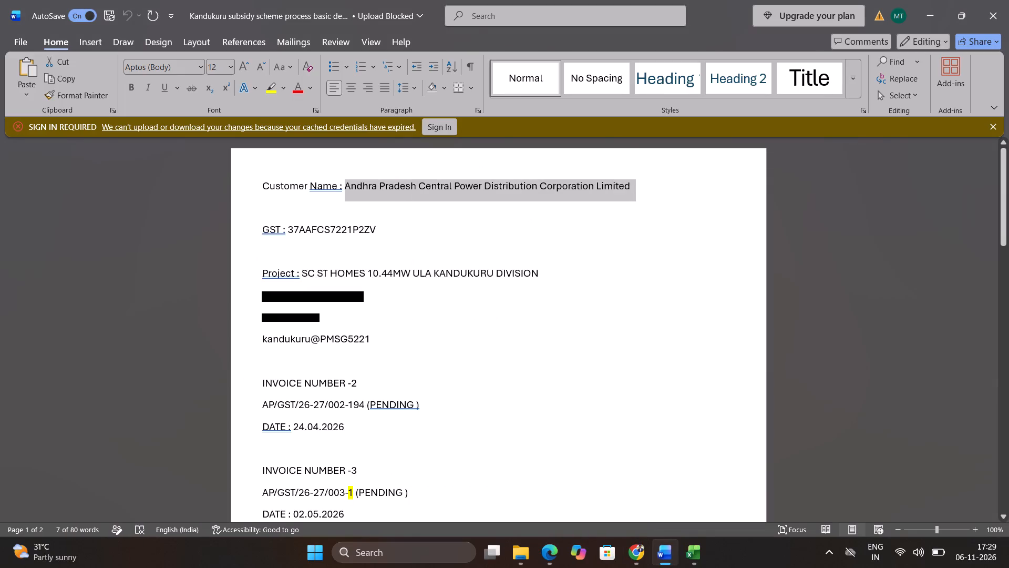
pyautogui.click(548, 563)
pyautogui.click(725, 211)
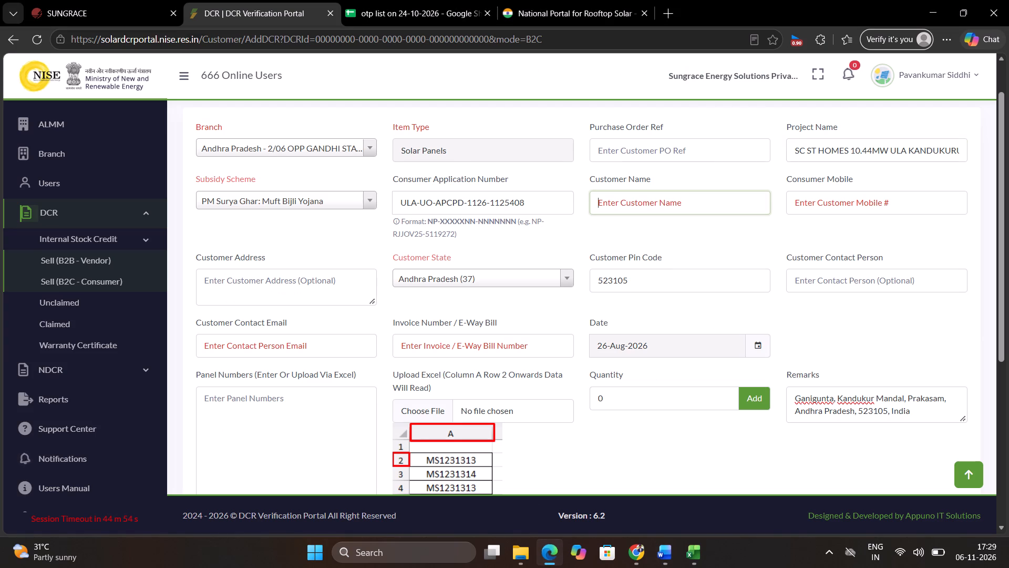
pyautogui.hotkey('ctrl', 'v')
# Copy the contact mobile number from the Word document into the DCR form's consumer mobile field.
pyautogui.click(656, 556)
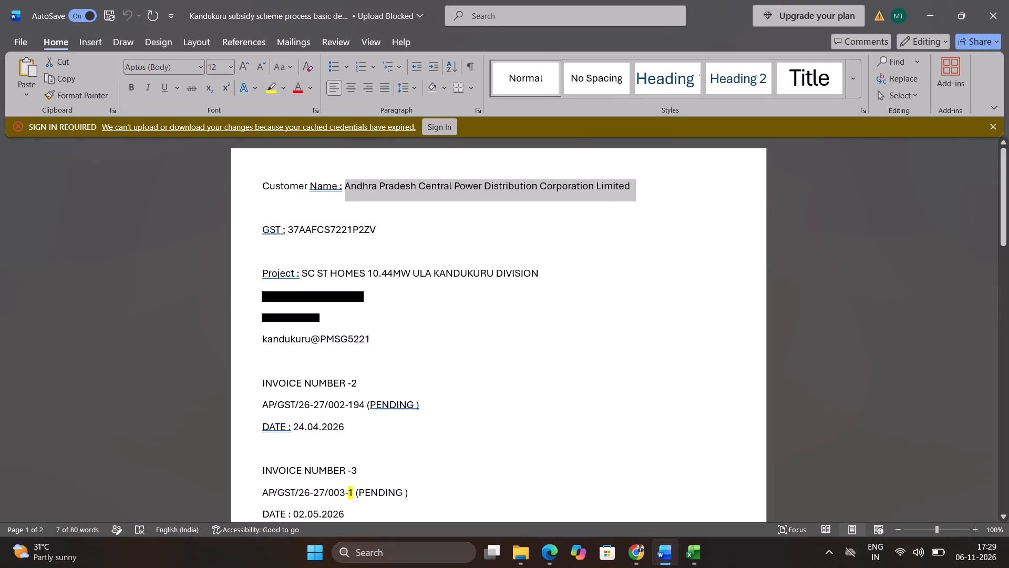
pyautogui.click(405, 366)
pyautogui.moveTo(342, 327); pyautogui.dragTo(242, 319)
pyautogui.hotkey('ctrl', 'c')
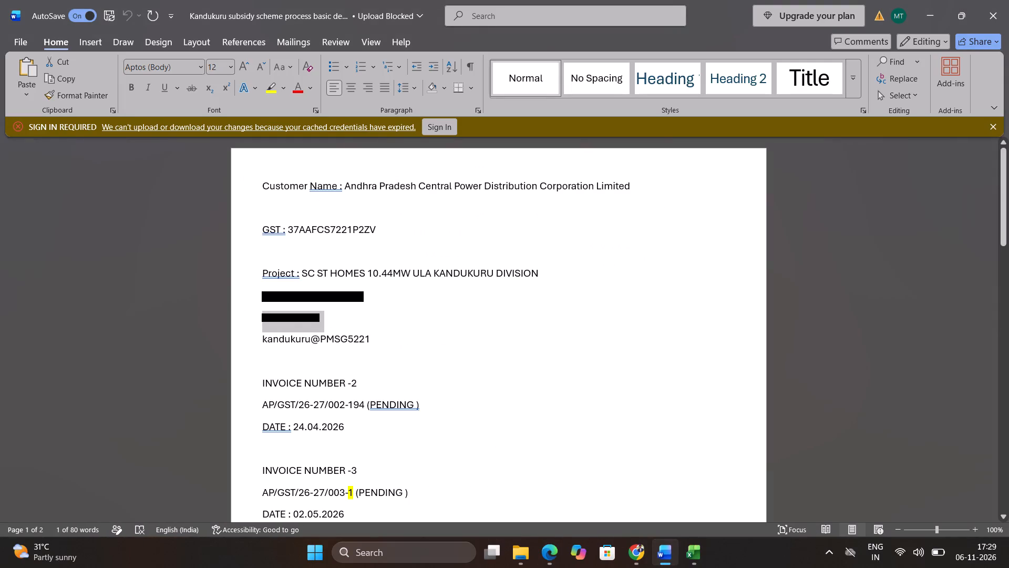
pyautogui.click(537, 551)
pyautogui.click(890, 202)
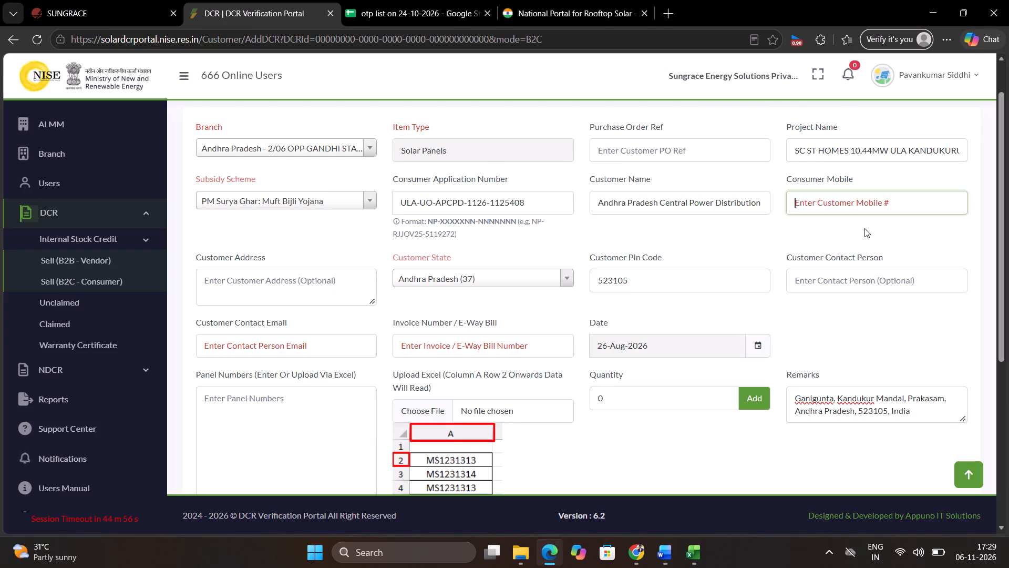
pyautogui.hotkey('ctrl', 'v')
pyautogui.scroll(-1, 734, 280)
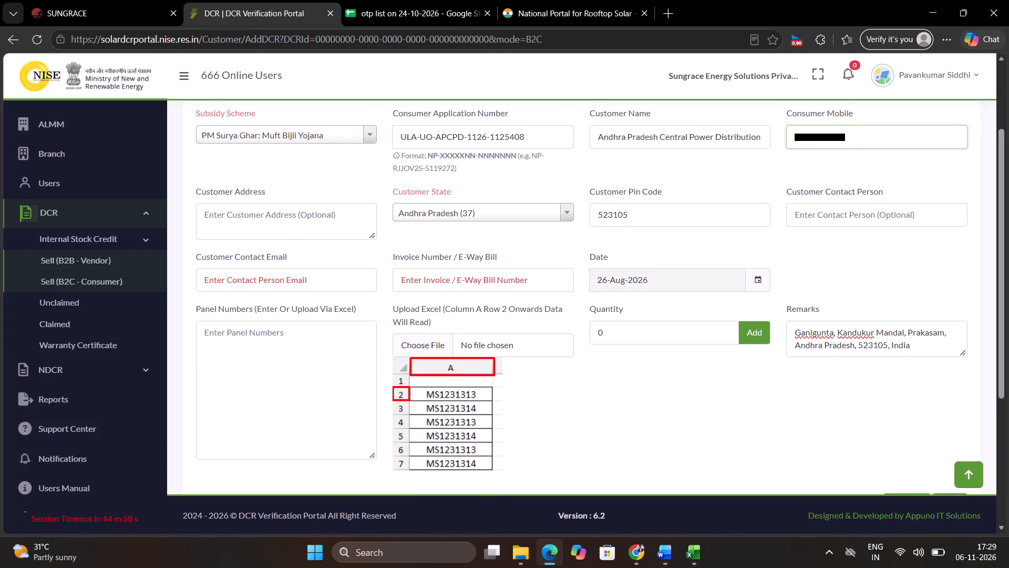
pyautogui.click(447, 278)
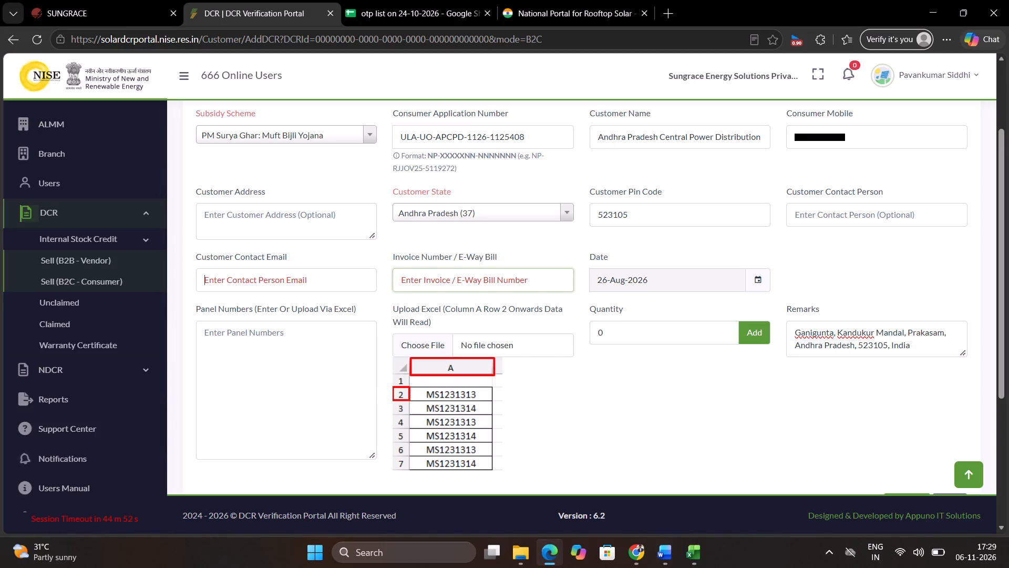
pyautogui.hotkey('ctrl', 'v')
# Copy the invoice 7 prefix from the Word document into the invoice number field and complete it as AP/GST/26-27/007-67.
pyautogui.click(657, 546)
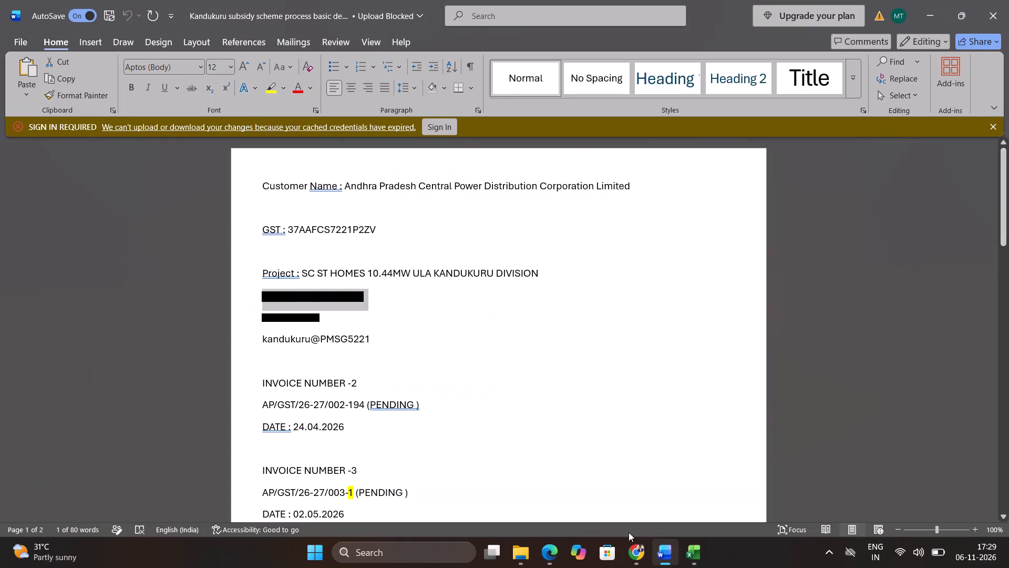
pyautogui.click(353, 400)
pyautogui.scroll(-14, 352, 395)
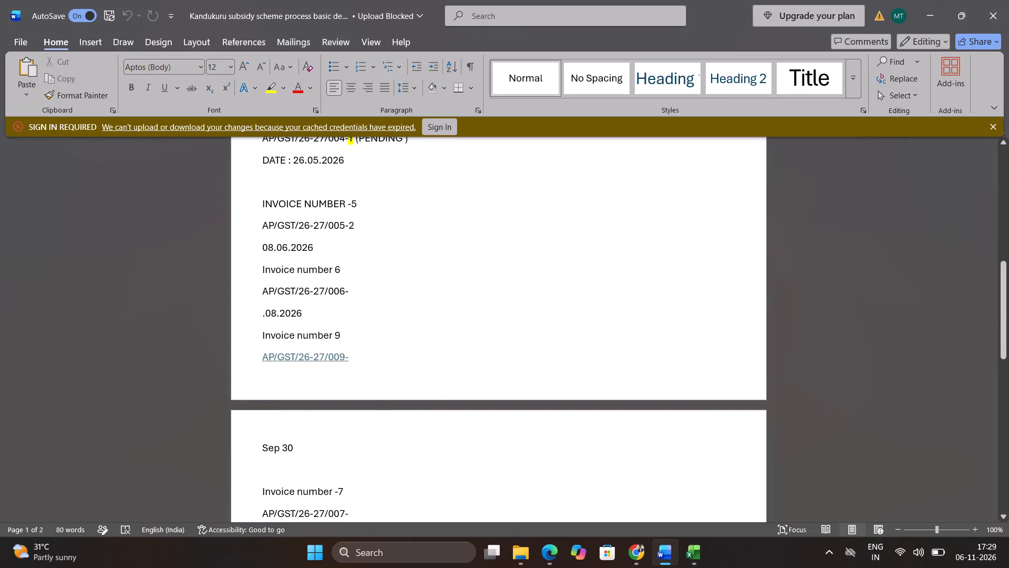
pyautogui.scroll(-2, 540, 302)
pyautogui.scroll(-3, 422, 322)
pyautogui.moveTo(358, 352); pyautogui.dragTo(282, 365)
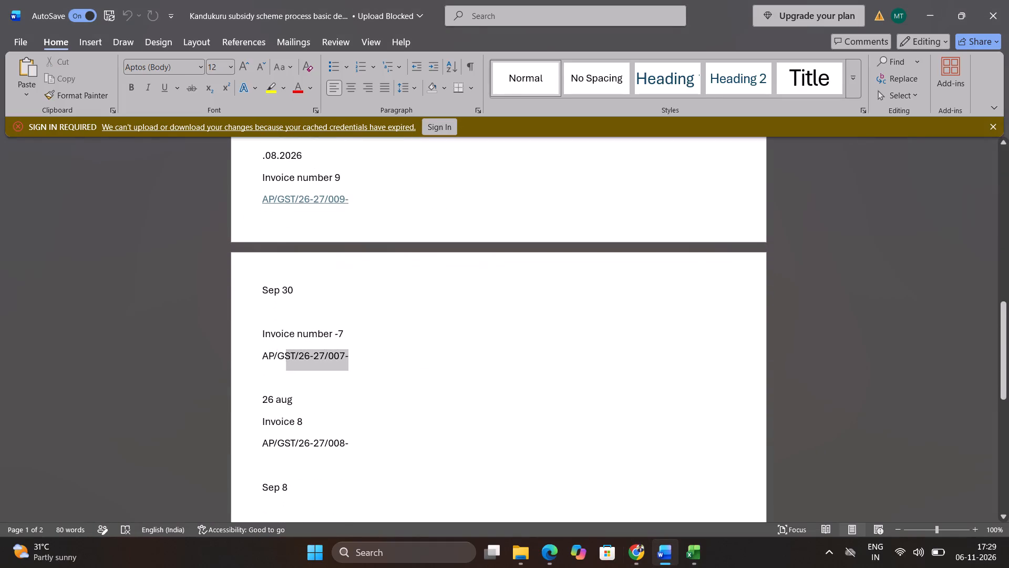
pyautogui.moveTo(282, 365); pyautogui.dragTo(265, 359)
pyautogui.hotkey('ctrl', 'c')
pyautogui.click(548, 550)
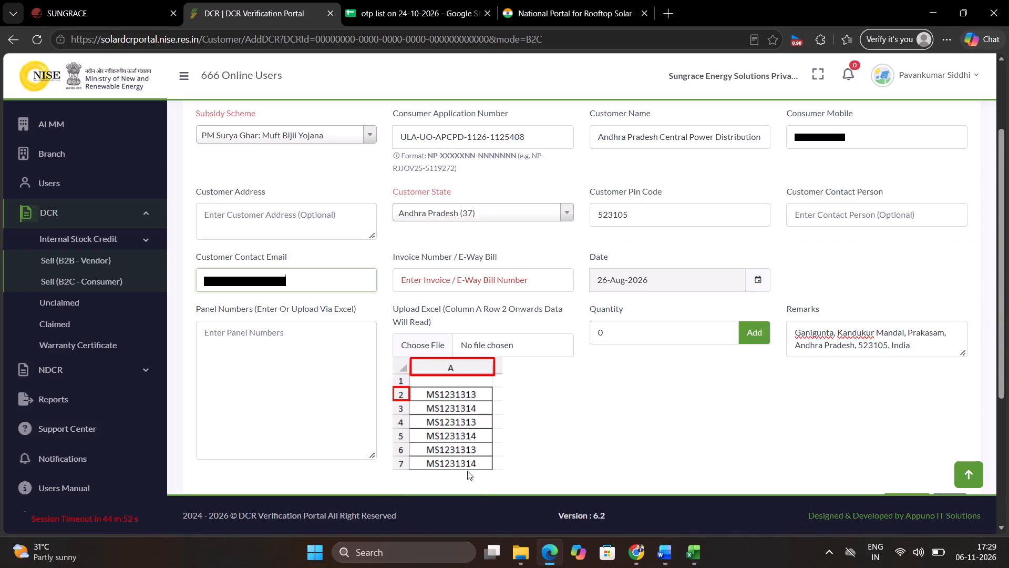
pyautogui.scroll(2, 488, 364)
pyautogui.moveTo(504, 382); pyautogui.dragTo(506, 387)
pyautogui.hotkey('ctrl', 'v')
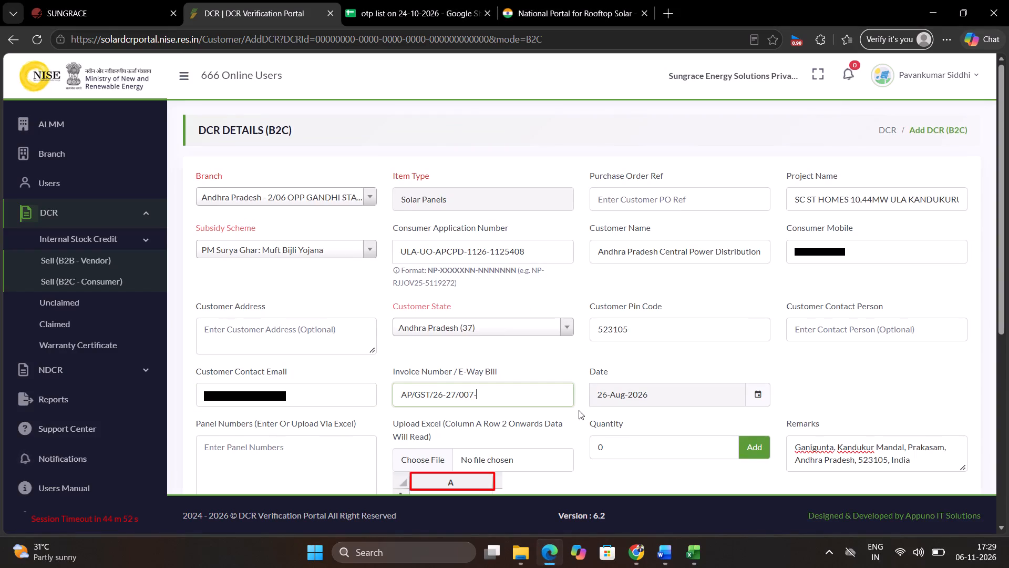
pyautogui.press('6')
pyautogui.write('\\7')
pyautogui.press('BackSpace')
pyautogui.press('BackSpace')
pyautogui.press('7')
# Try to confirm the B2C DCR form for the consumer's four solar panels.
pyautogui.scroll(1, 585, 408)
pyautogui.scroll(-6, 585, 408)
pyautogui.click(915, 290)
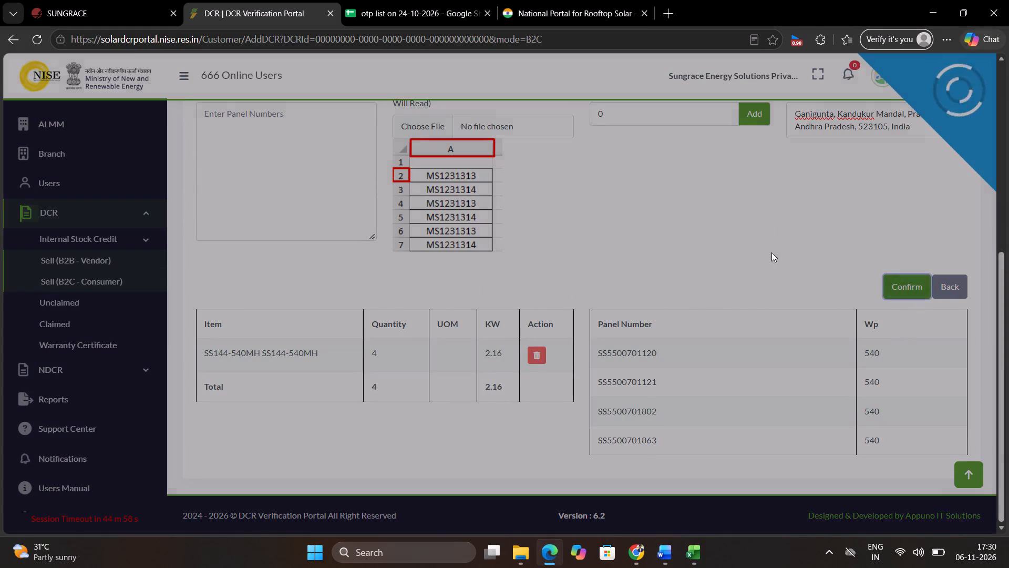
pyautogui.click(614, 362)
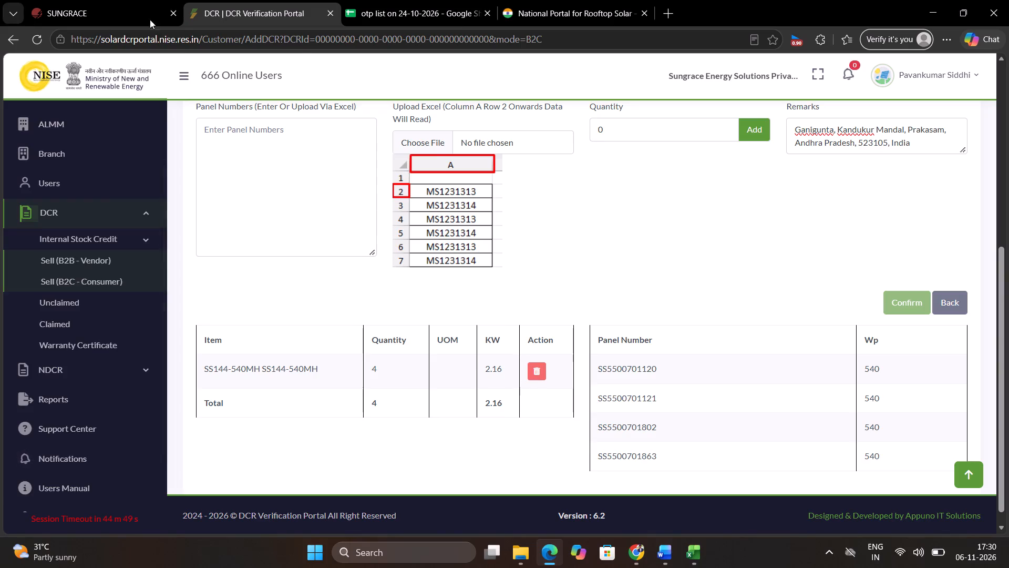
pyautogui.click(129, 5)
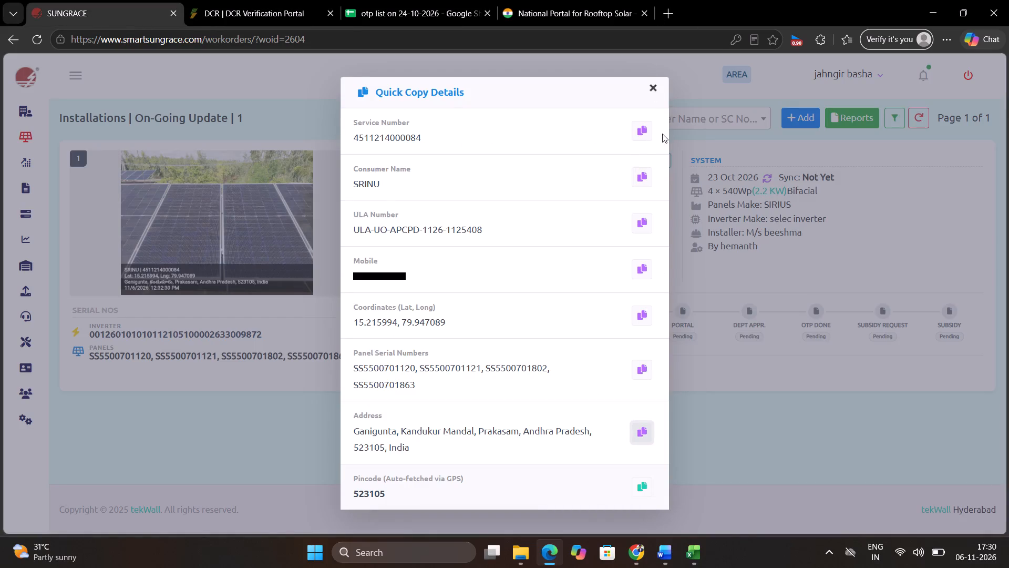
pyautogui.click(644, 135)
pyautogui.click(629, 133)
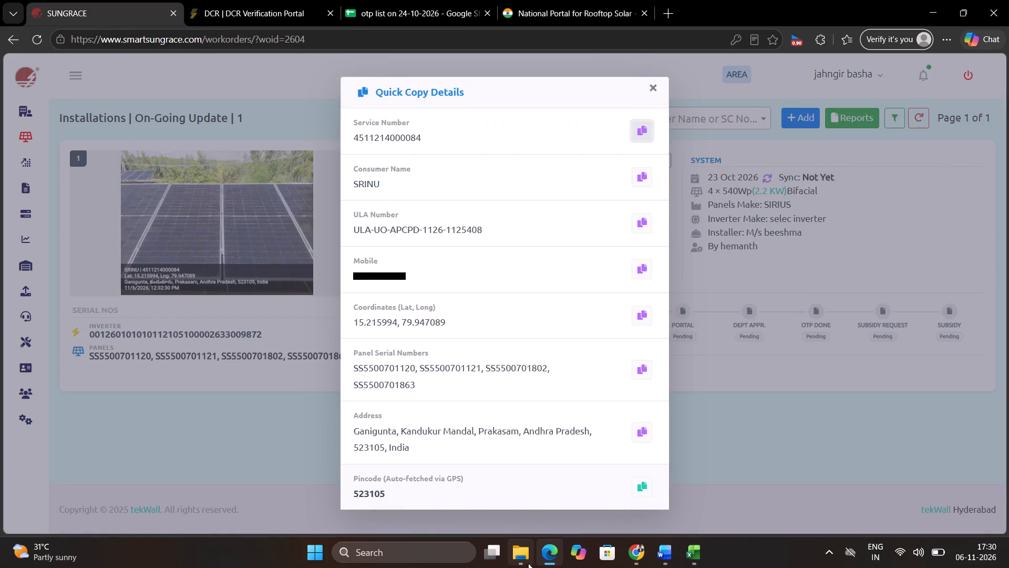
# Check the contents of folder 67 inside the DCR7 folder in File Explorer.
pyautogui.click(529, 559)
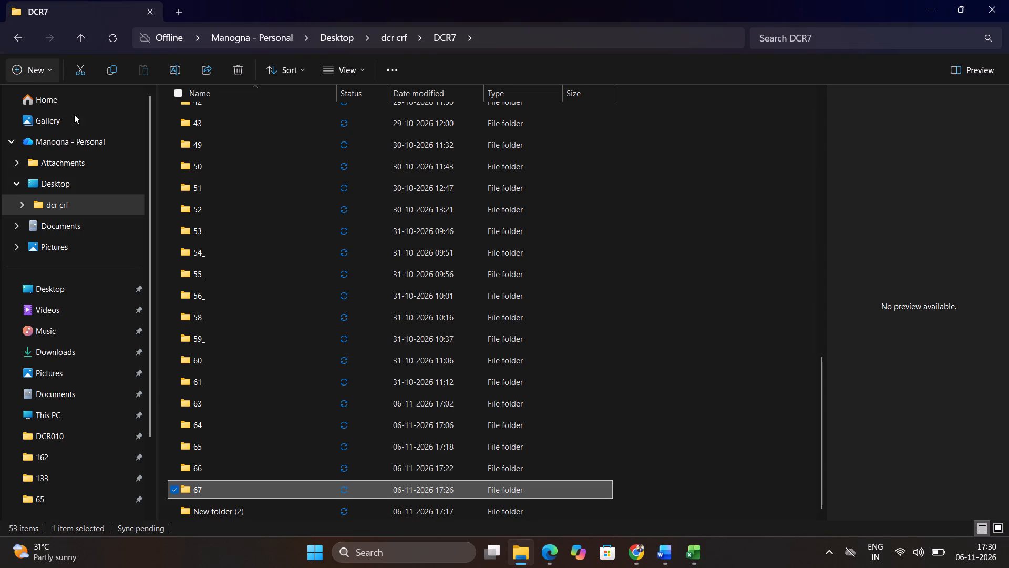
pyautogui.doubleClick(247, 486)
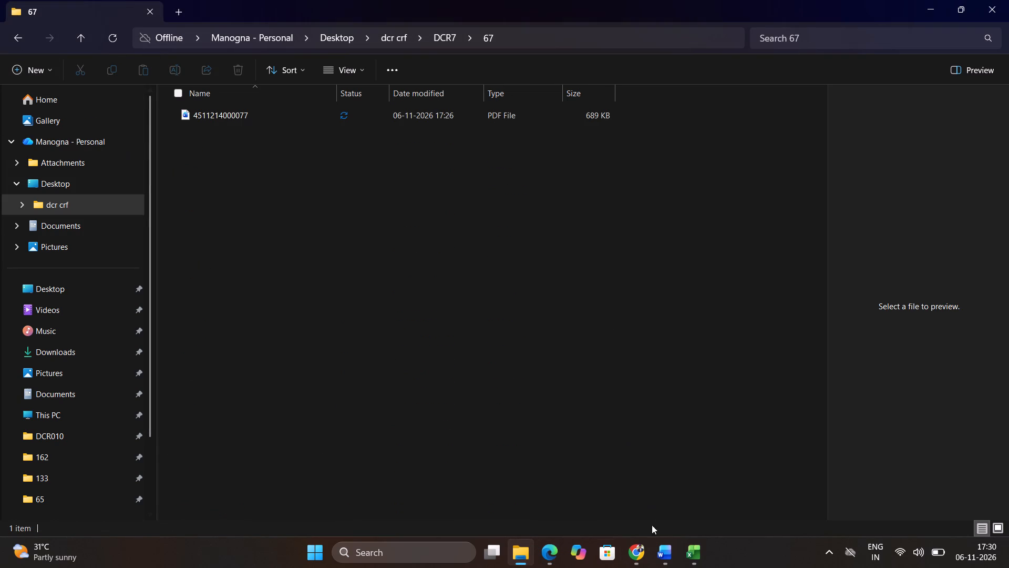
# Return to the DCR form in the browser and change the invoice number to AP/GST/26-27/007-68.
pyautogui.doubleClick(551, 563)
pyautogui.click(546, 551)
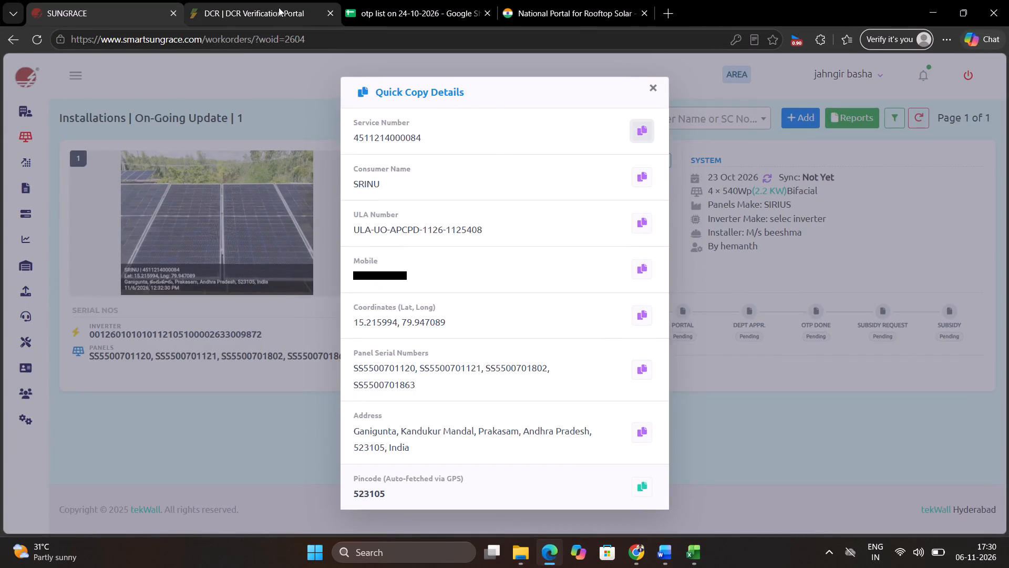
pyautogui.click(279, 7)
pyautogui.scroll(3, 572, 253)
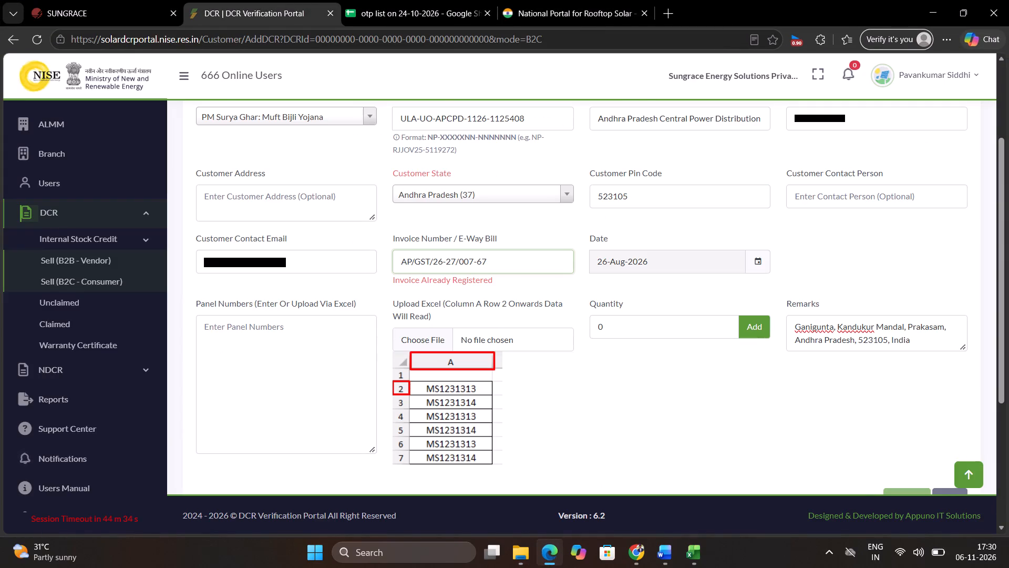
pyautogui.press('BackSpace')
pyautogui.press('8')
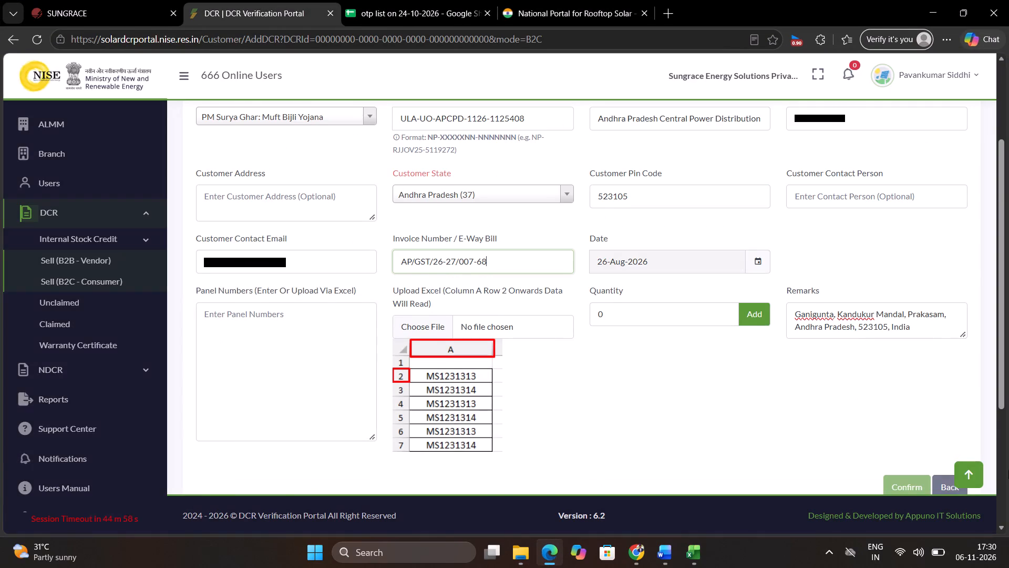
# Confirm the B2C DCR form for the consumer's four solar panels with the corrected invoice number.
pyautogui.scroll(-3, 987, 473)
pyautogui.click(896, 269)
pyautogui.doubleClick(897, 286)
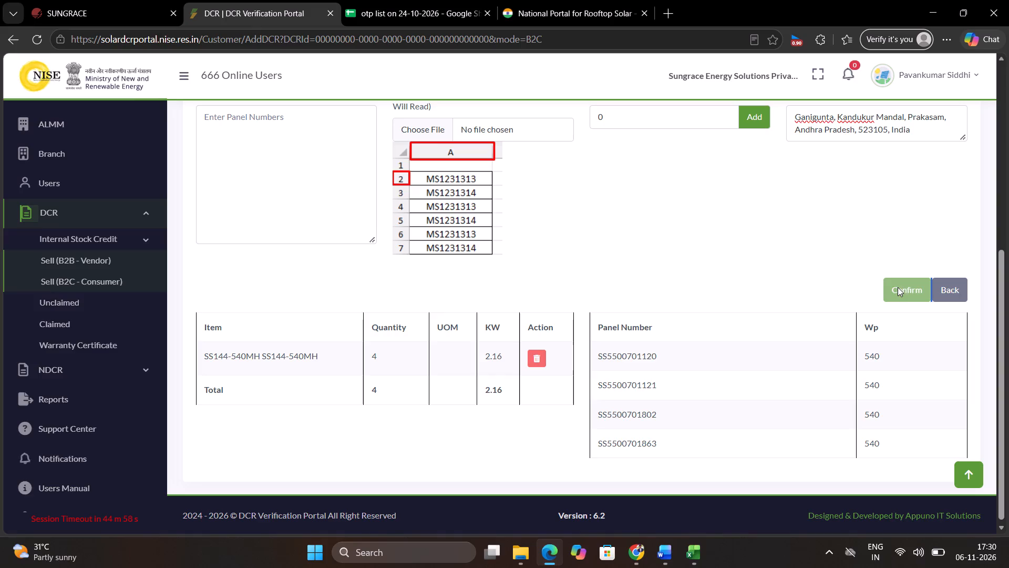
pyautogui.doubleClick(898, 287)
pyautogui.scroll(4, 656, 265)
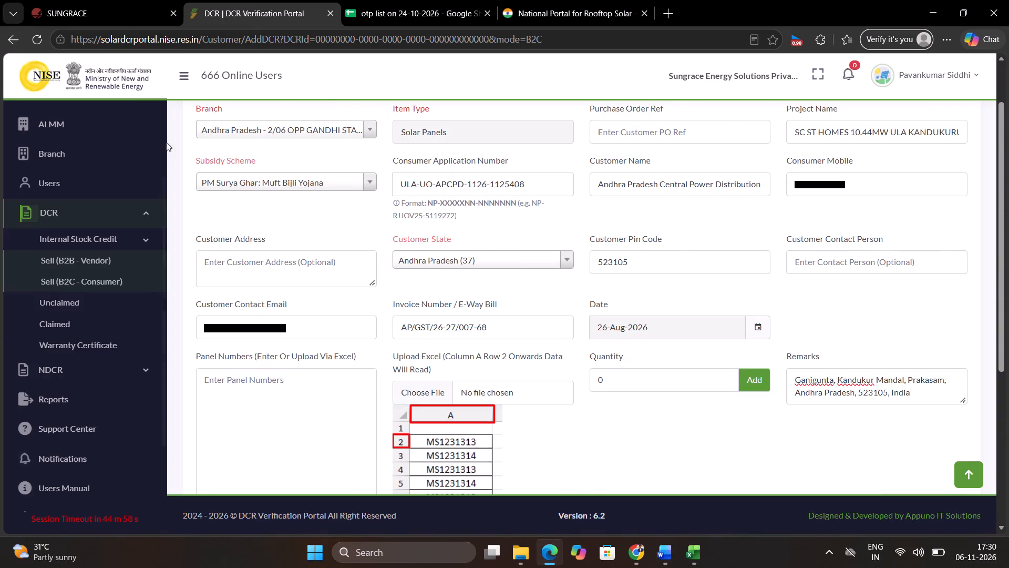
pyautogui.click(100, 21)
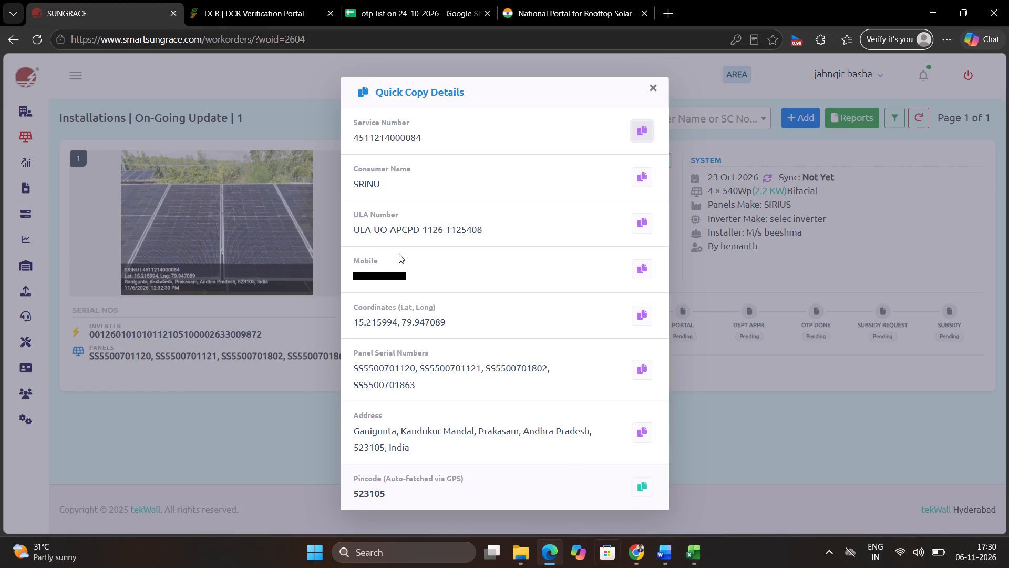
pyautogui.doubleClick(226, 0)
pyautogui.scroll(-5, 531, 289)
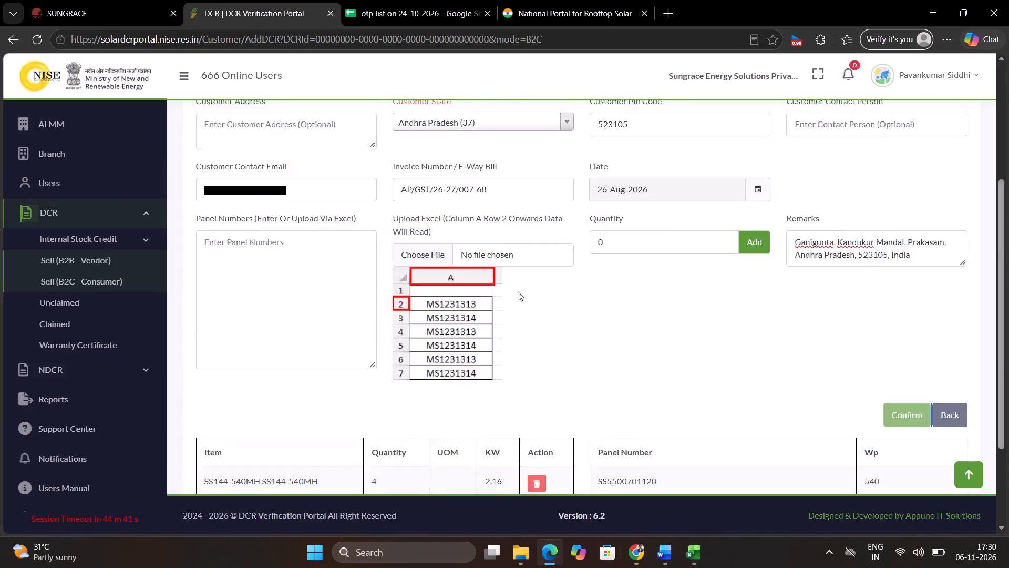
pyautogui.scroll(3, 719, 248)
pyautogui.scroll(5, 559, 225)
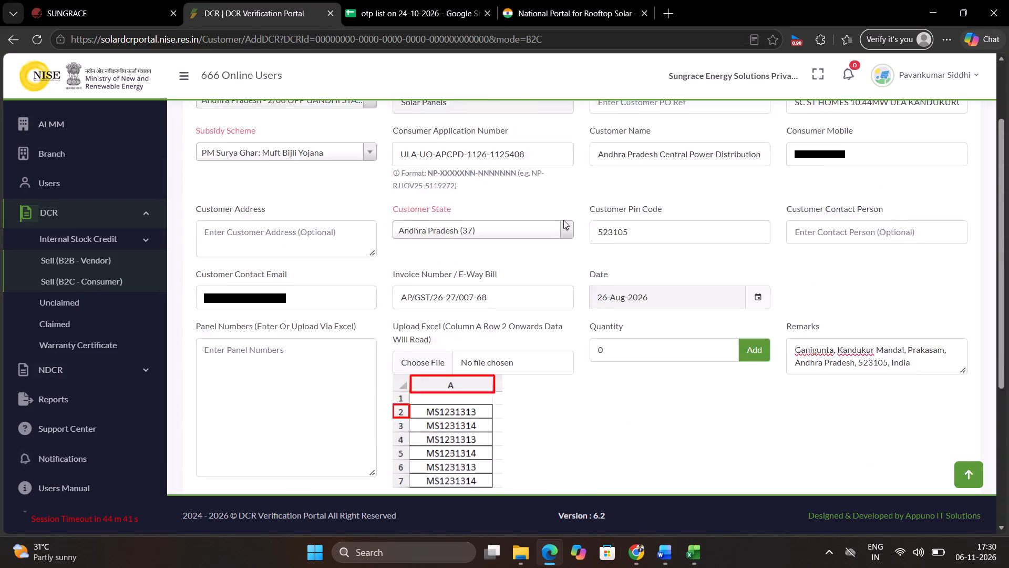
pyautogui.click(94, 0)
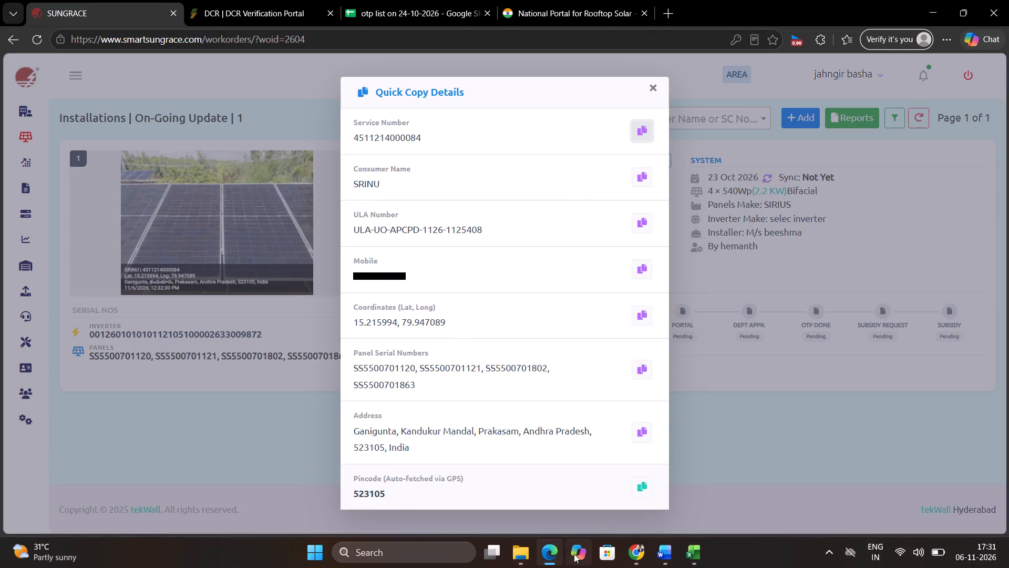
# Create a folder named 68 inside the DCR7 folder in File Explorer, open it, and switch back to the browser.
pyautogui.click(517, 550)
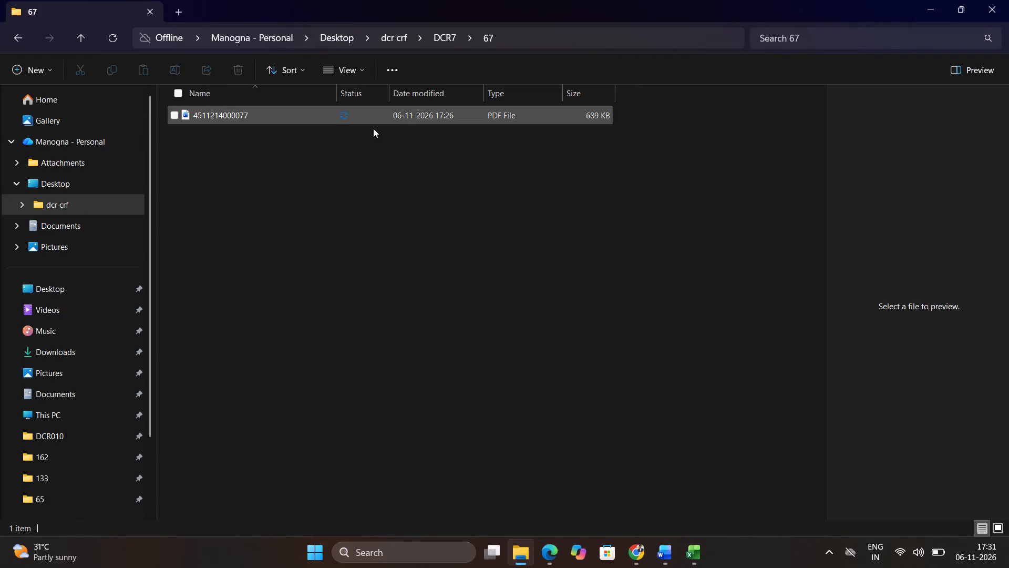
pyautogui.click(459, 34)
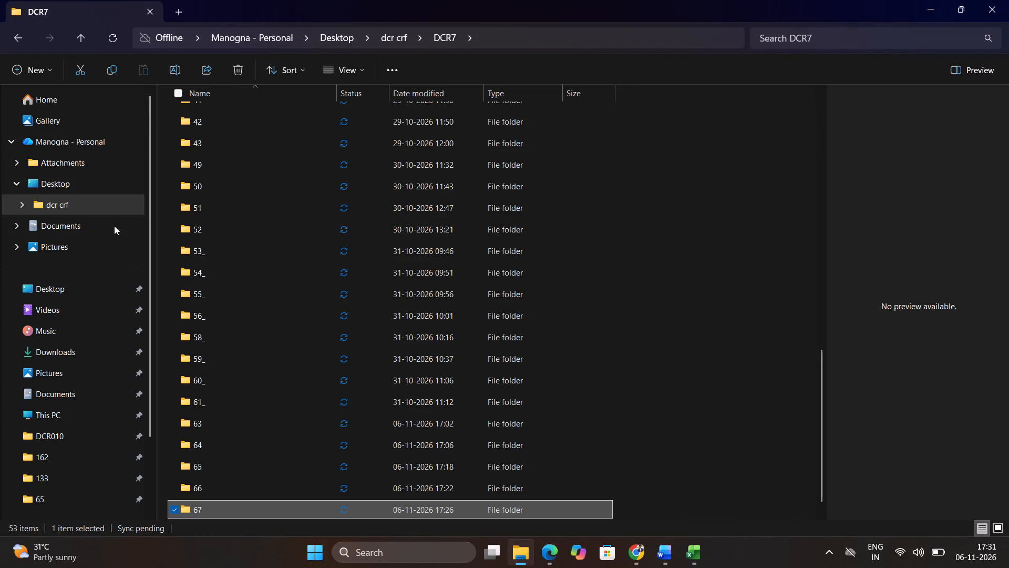
pyautogui.click(24, 75)
pyautogui.click(88, 108)
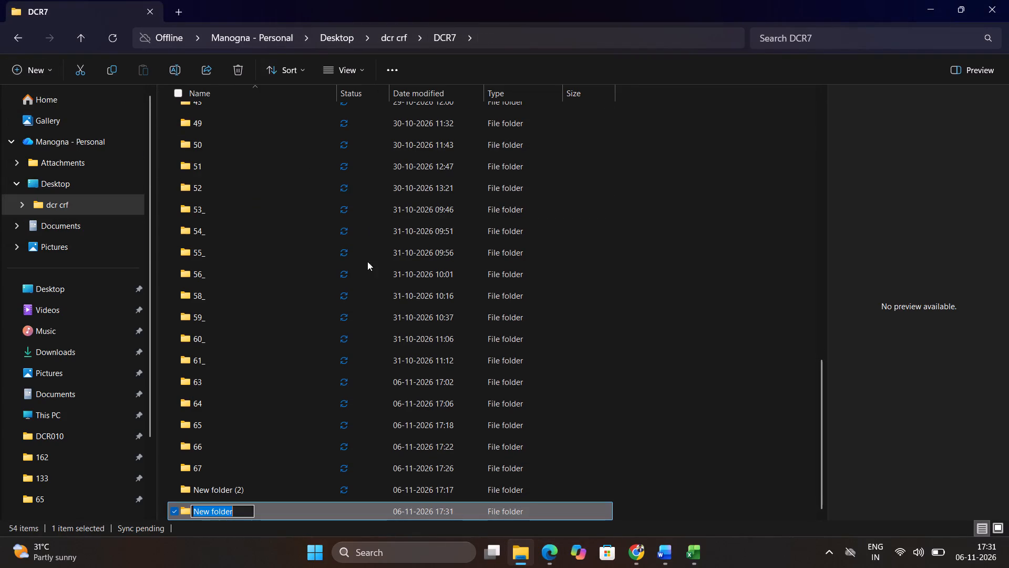
pyautogui.press('BackSpace')
pyautogui.write('68')
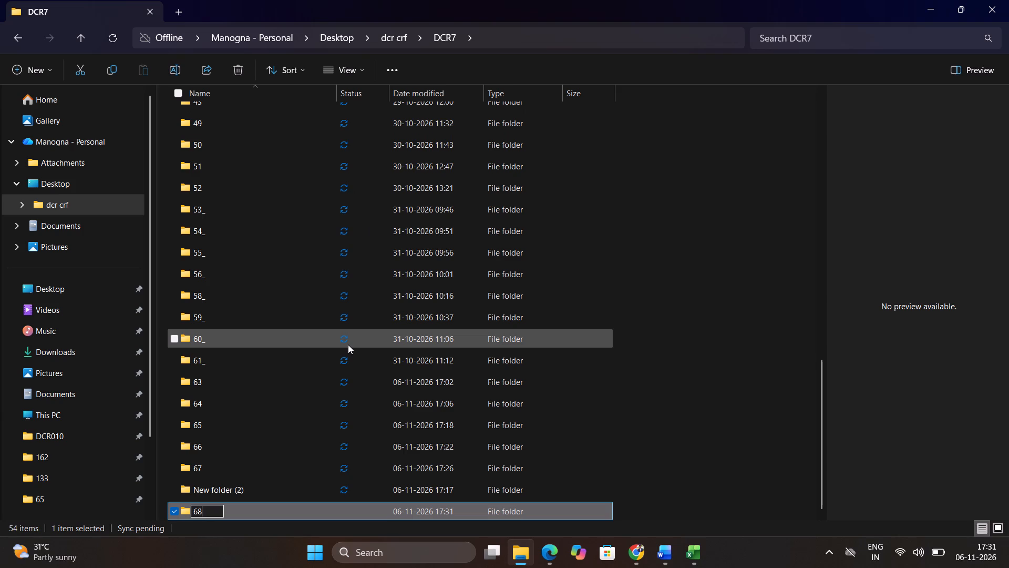
pyautogui.press('Return')
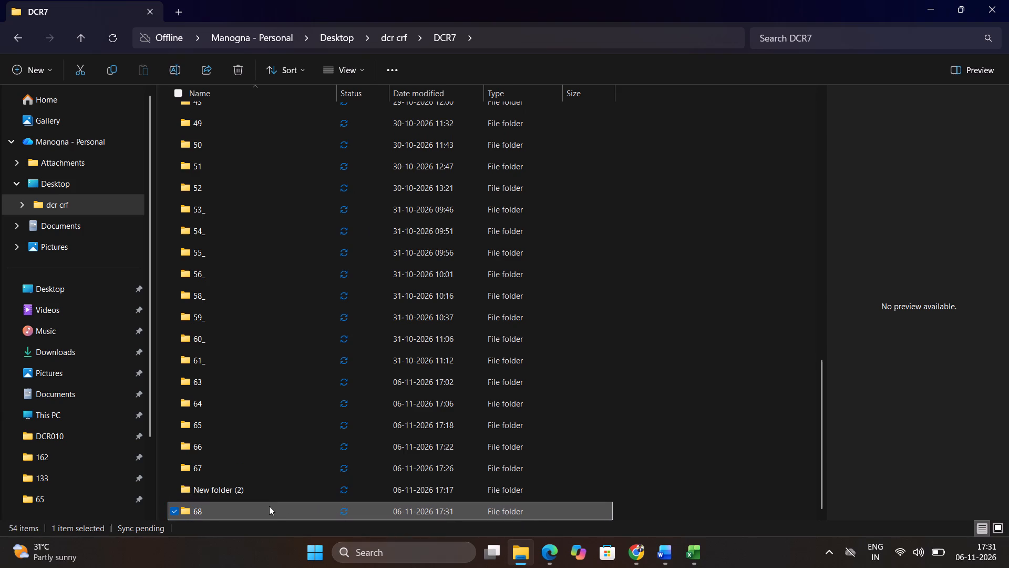
pyautogui.doubleClick(270, 508)
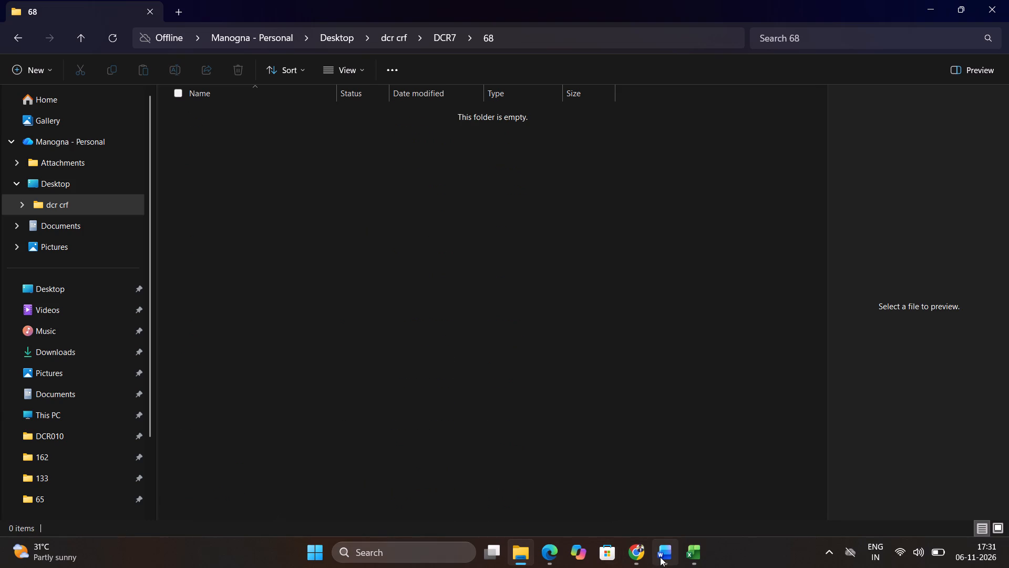
pyautogui.click(550, 560)
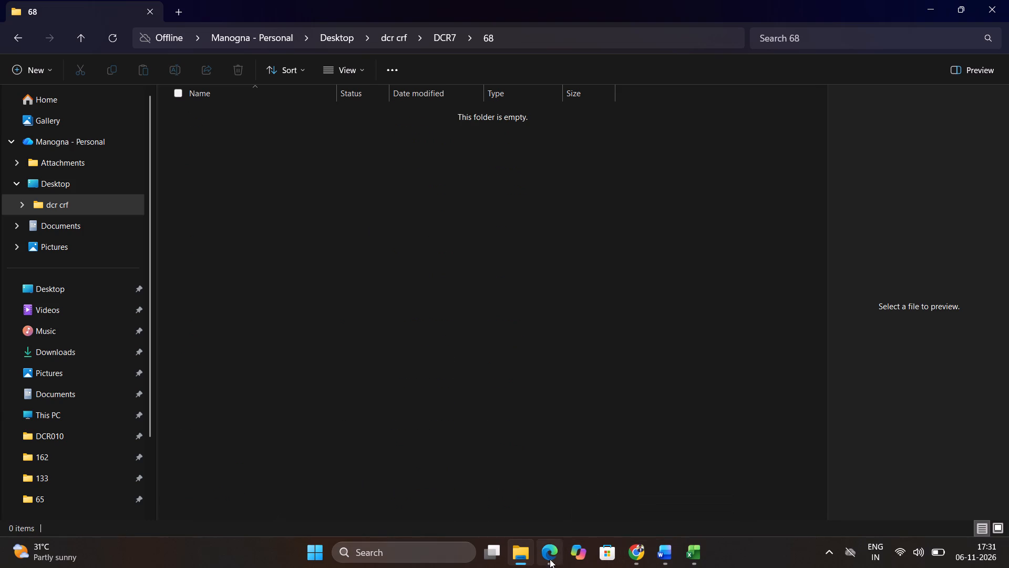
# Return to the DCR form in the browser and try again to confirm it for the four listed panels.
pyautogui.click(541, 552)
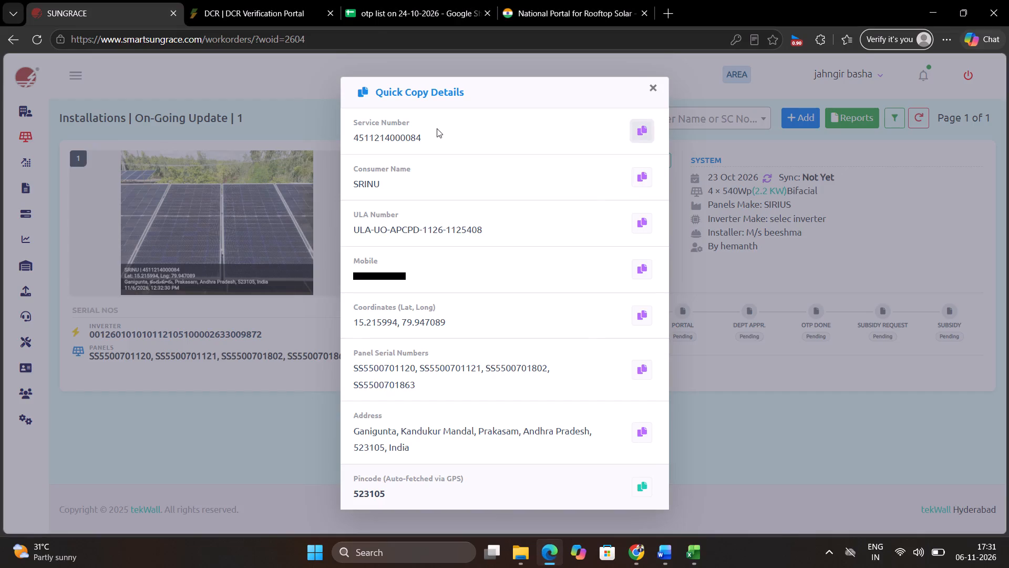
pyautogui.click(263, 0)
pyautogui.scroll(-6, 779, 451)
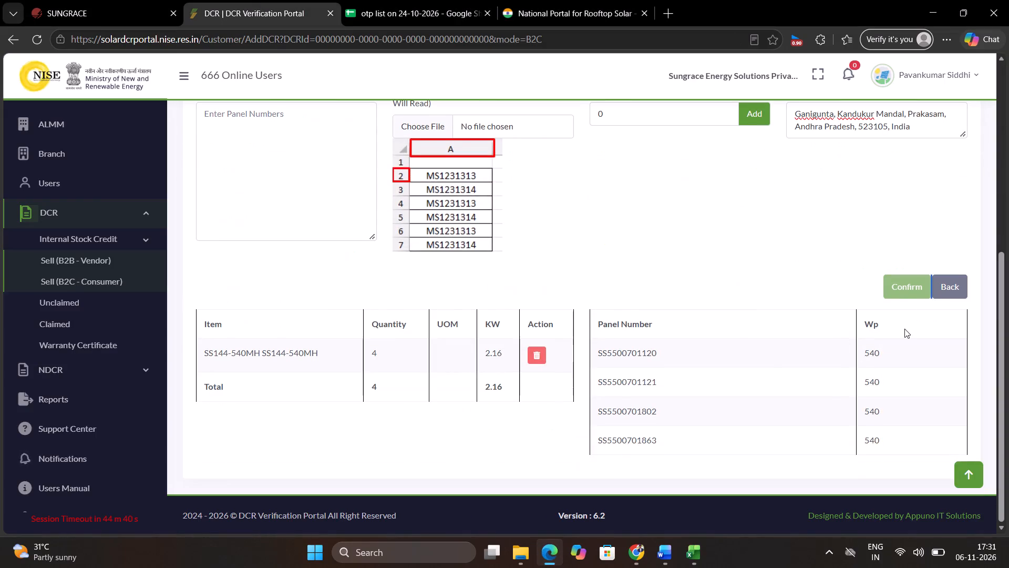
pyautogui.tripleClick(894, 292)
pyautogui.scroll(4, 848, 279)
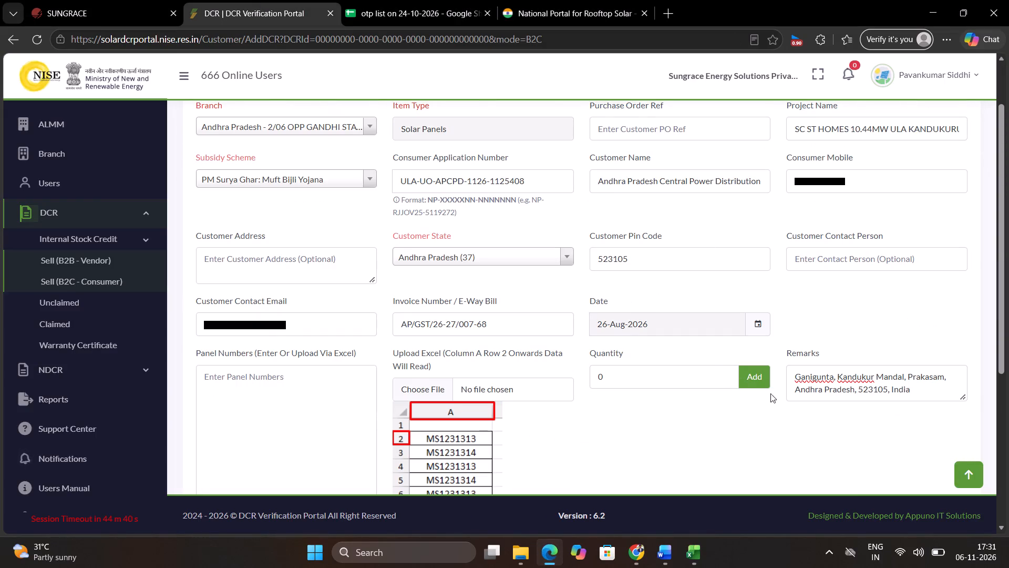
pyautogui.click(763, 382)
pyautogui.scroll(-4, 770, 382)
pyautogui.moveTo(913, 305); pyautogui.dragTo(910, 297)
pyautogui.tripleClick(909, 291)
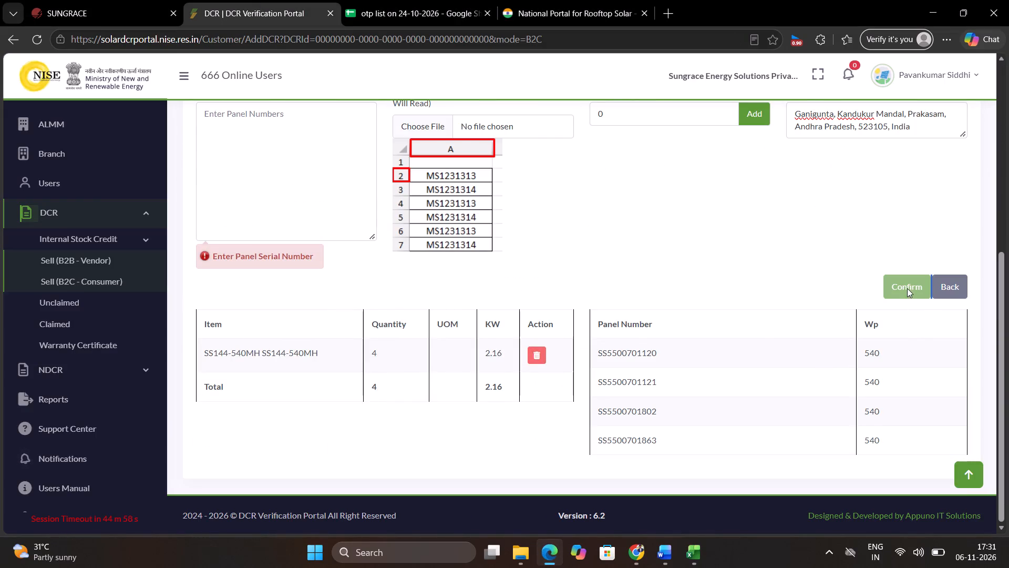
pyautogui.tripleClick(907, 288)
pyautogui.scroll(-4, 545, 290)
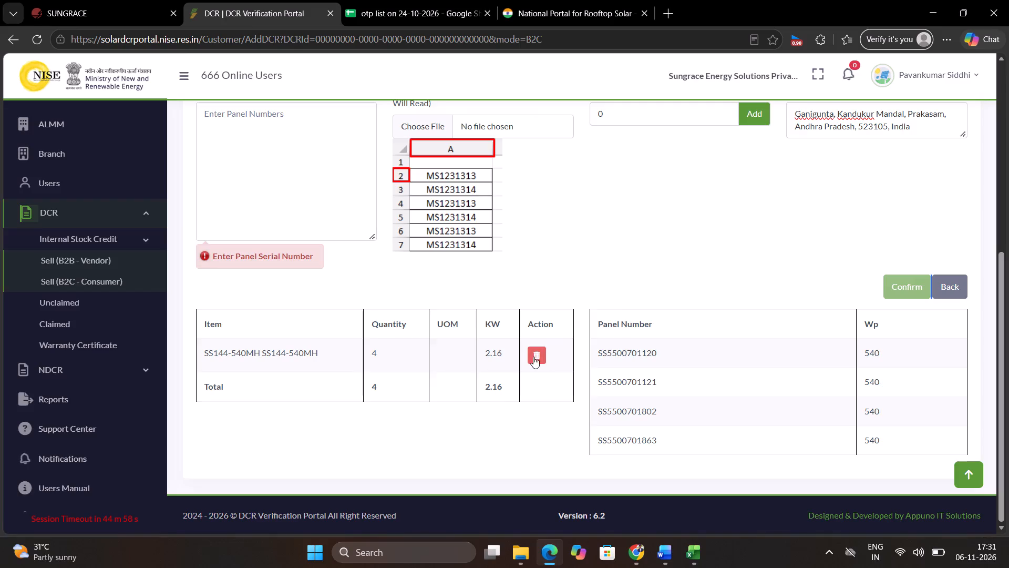
# Delete the SS144-540MH item with its four panels from the DCR form's item table.
pyautogui.click(533, 357)
pyautogui.click(609, 372)
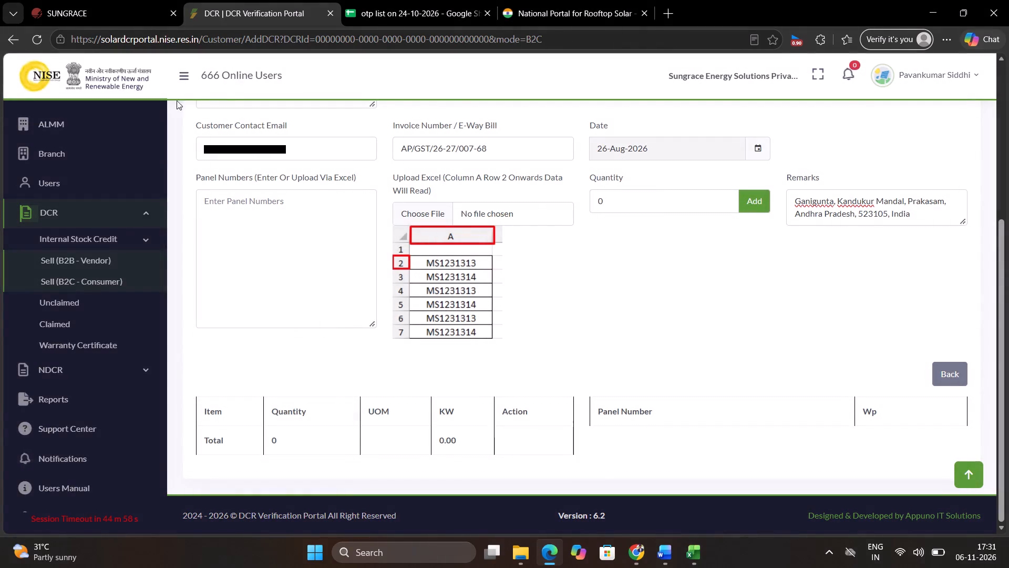
# Copy the four panel serial numbers from the SUNGRACE work order's quick copy details into the DCR form's Panel Numbers box.
pyautogui.click(123, 9)
pyautogui.click(641, 372)
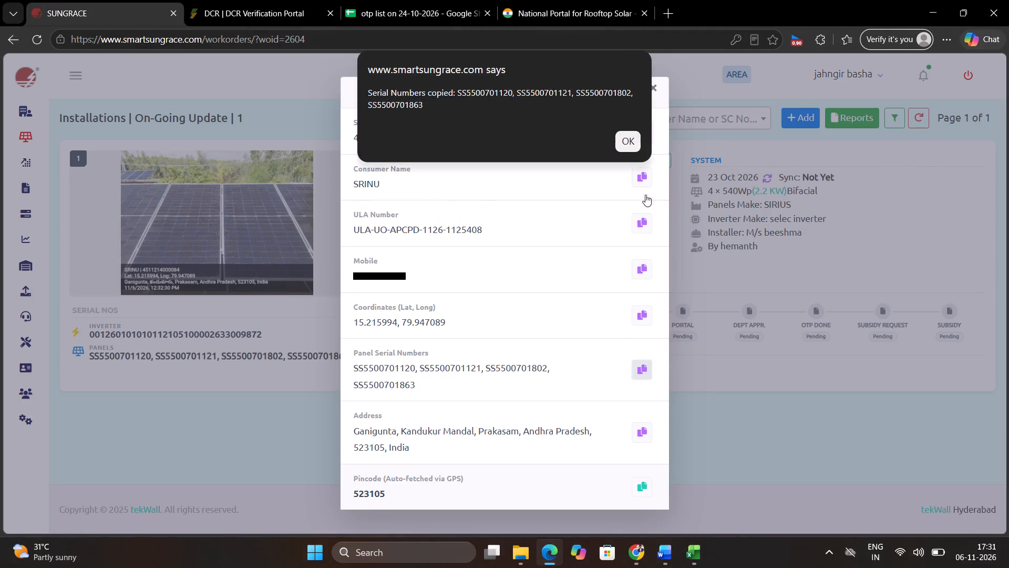
pyautogui.click(628, 128)
pyautogui.click(628, 135)
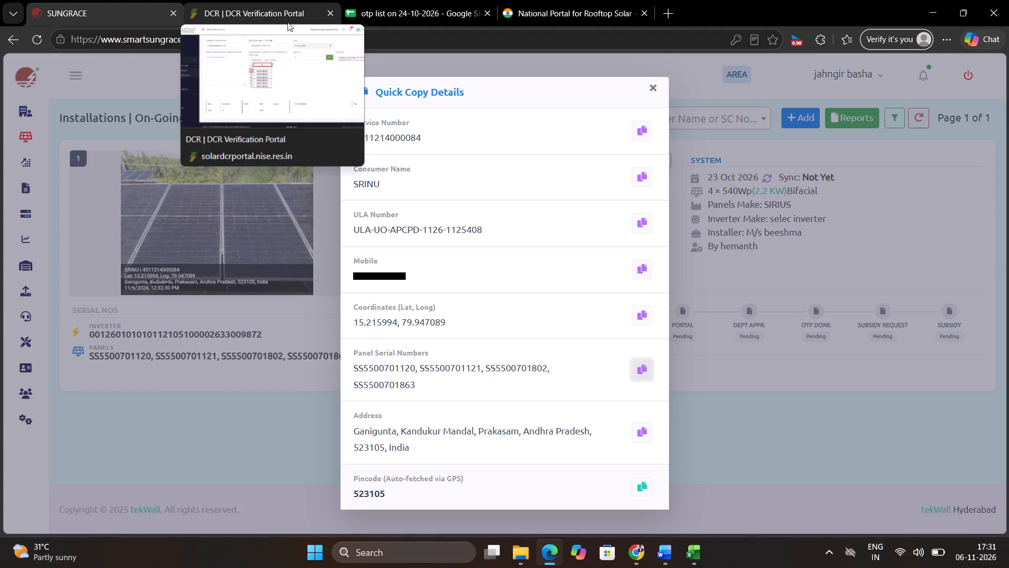
pyautogui.click(275, 15)
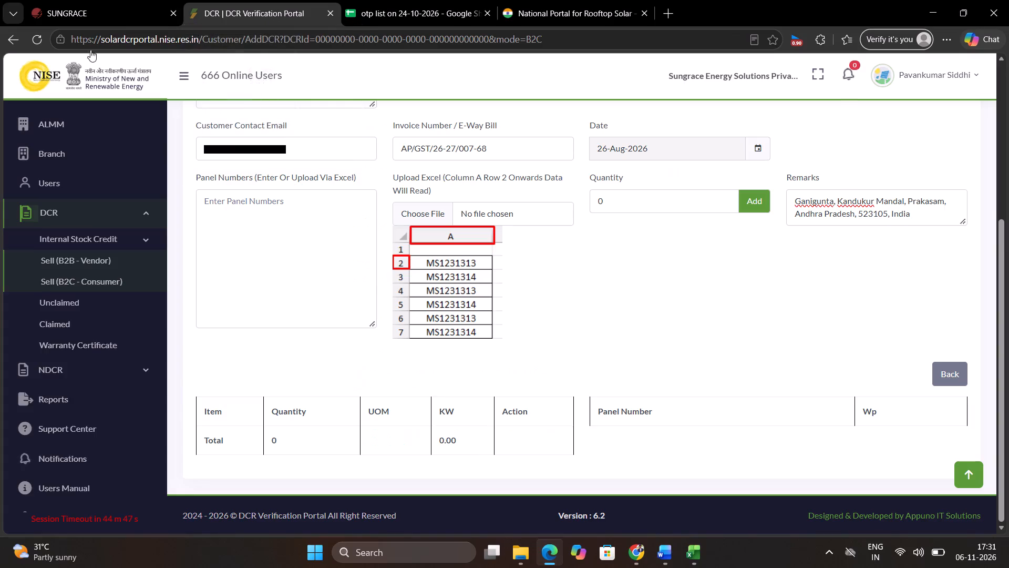
pyautogui.click(125, 1)
pyautogui.click(635, 371)
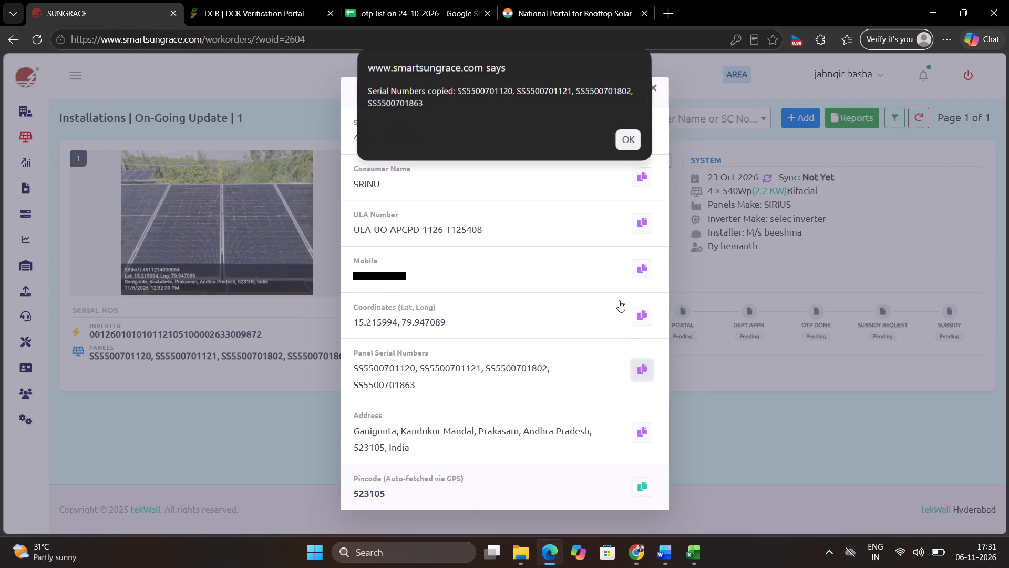
pyautogui.click(625, 141)
pyautogui.click(256, 4)
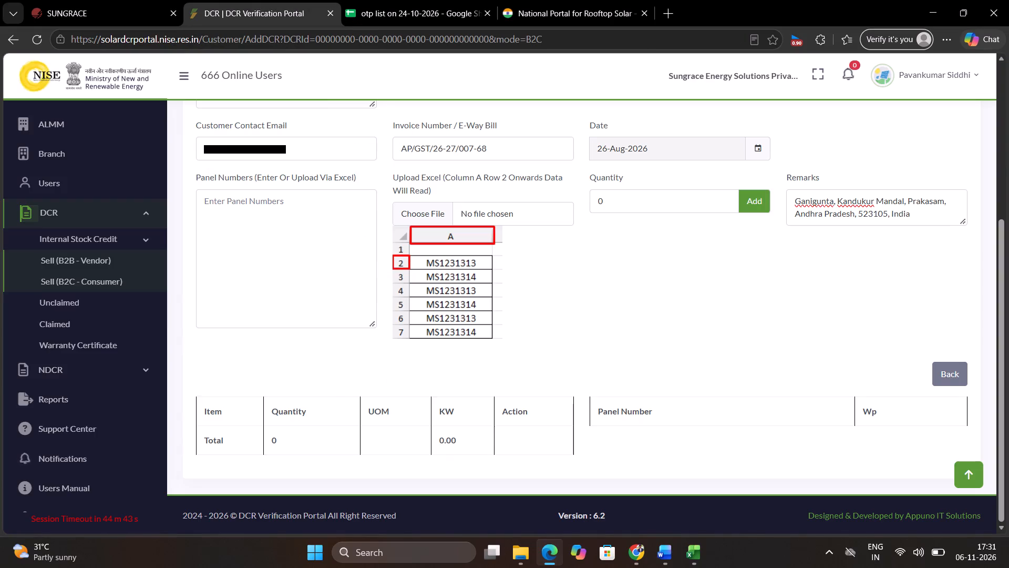
pyautogui.hotkey('ctrl', 'v')
pyautogui.click(297, 238)
pyautogui.hotkey('ctrl', 'v')
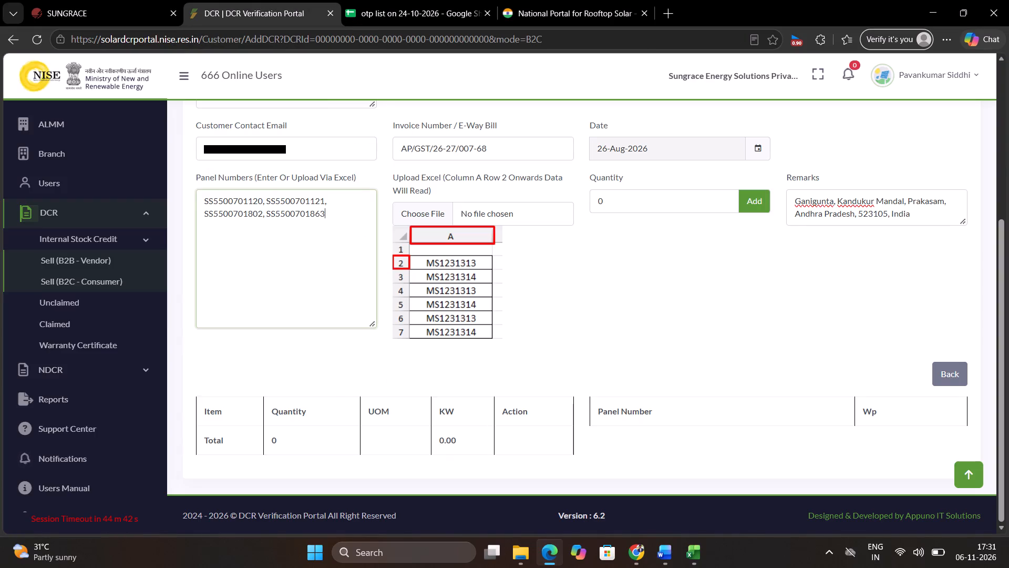
pyautogui.click(264, 205)
pyautogui.press('BackSpace')
pyautogui.press('\\')
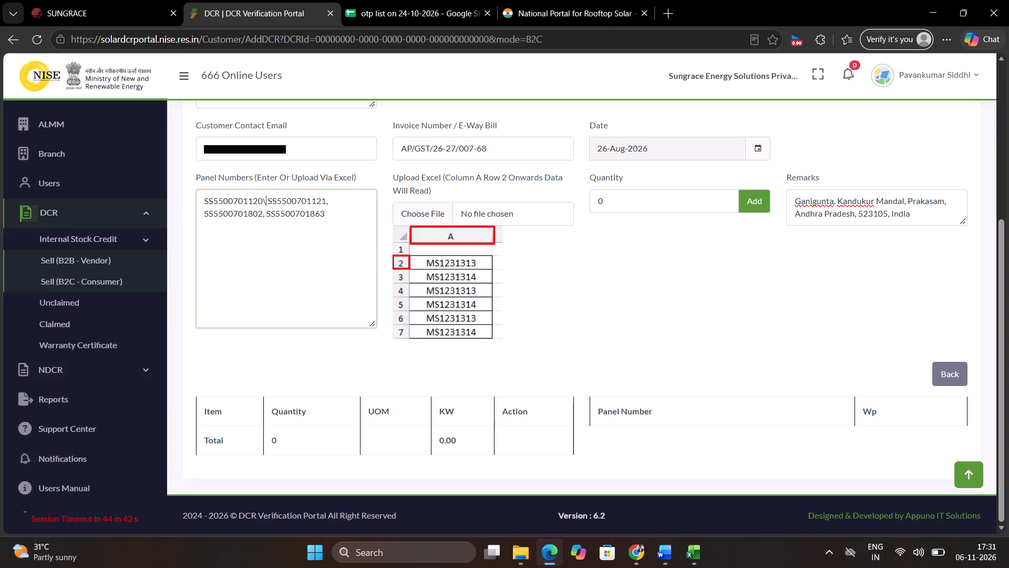
pyautogui.press('BackSpace')
pyautogui.press('Return')
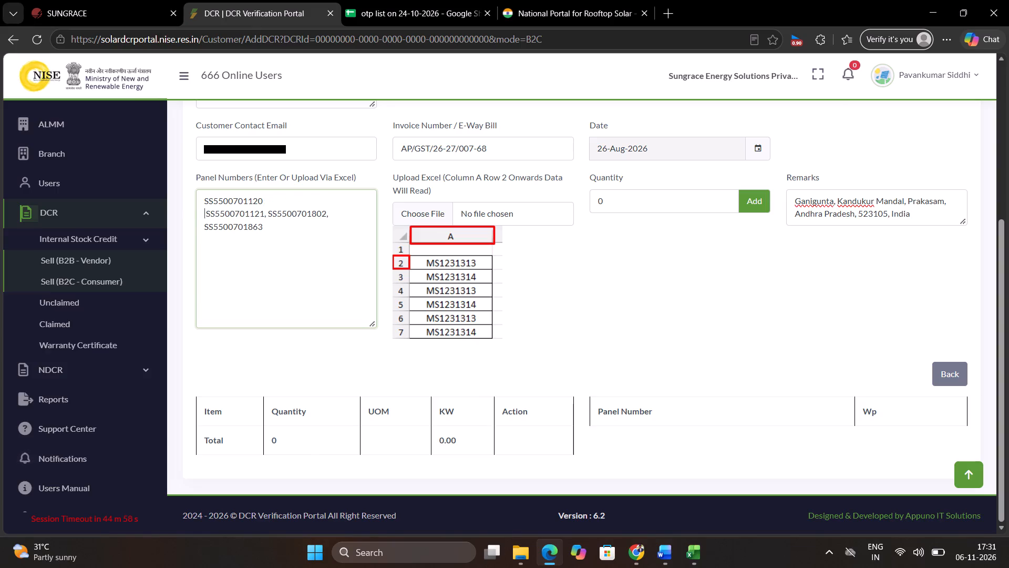
pyautogui.press('Right')
pyautogui.press('Right')
pyautogui.press('Right')
pyautogui.press('Right')
pyautogui.press('Right')
pyautogui.press('Right')
pyautogui.press('Right')
pyautogui.press('Right')
pyautogui.press('Right')
pyautogui.press('Right')
pyautogui.press('Right')
pyautogui.press('Right')
pyautogui.press('Right')
pyautogui.press('Right')
pyautogui.press('BackSpace')
pyautogui.press('Return')
pyautogui.press('Right')
pyautogui.press('Right')
pyautogui.press('Right')
pyautogui.press('Right')
pyautogui.press('Right')
pyautogui.press('Right')
pyautogui.press('Right')
pyautogui.press('Right')
pyautogui.press('Right')
pyautogui.press('Right')
pyautogui.press('Right')
pyautogui.press('Right')
pyautogui.press('Right')
pyautogui.press('Right')
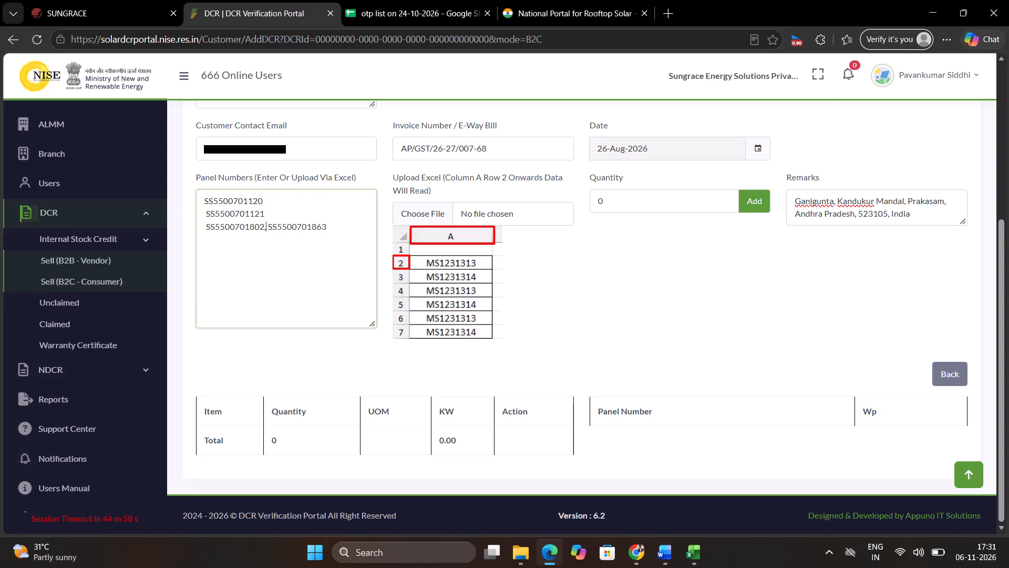
pyautogui.press('BackSpace')
pyautogui.press('Return')
pyautogui.press('Right')
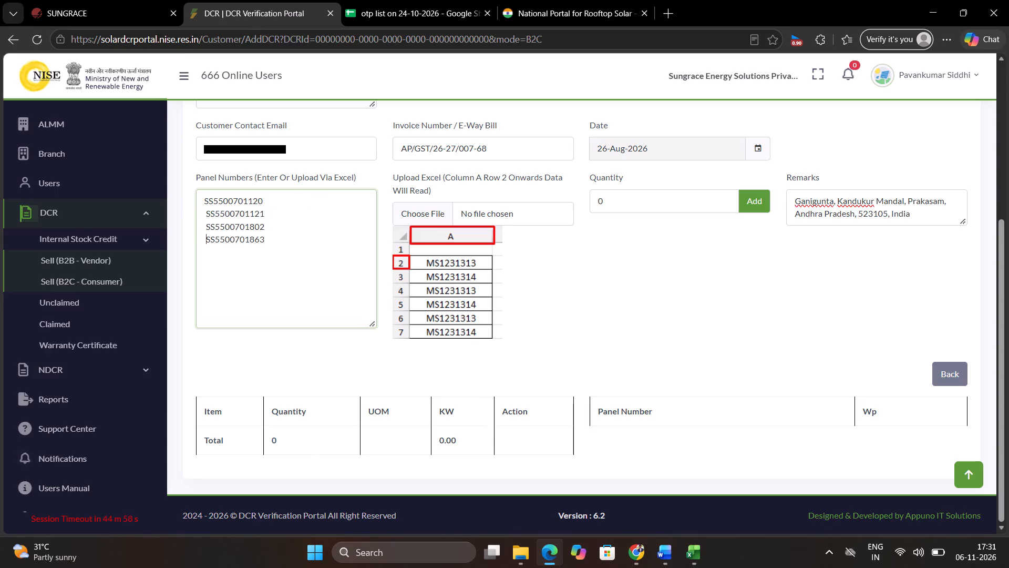
# Set the panel quantity to 4 and add the four serial numbers to the DCR form's item table.
pyautogui.click(625, 198)
pyautogui.scroll(-2, 625, 199)
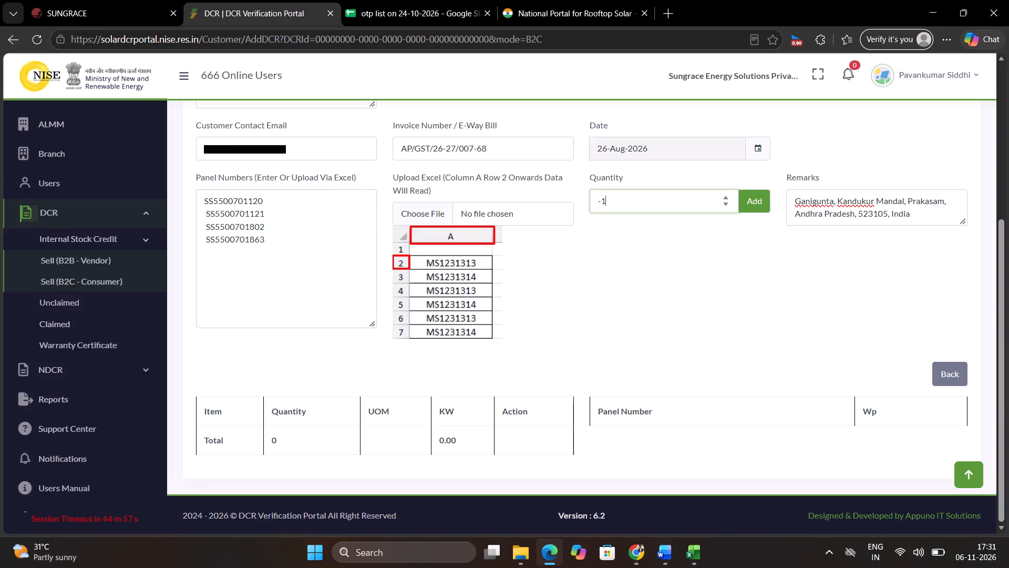
pyautogui.scroll(-1, 626, 210)
pyautogui.scroll(7, 626, 210)
pyautogui.click(683, 148)
pyautogui.click(763, 237)
pyautogui.click(751, 206)
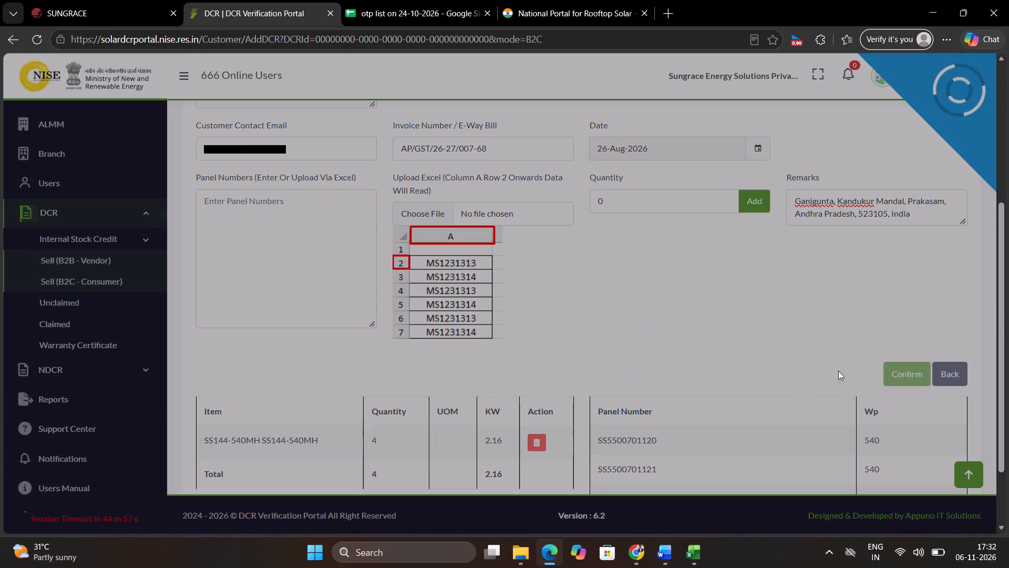
# Review the filled-in B2C DCR details and try to confirm the form with the re-added panels.
pyautogui.scroll(4, 759, 244)
pyautogui.scroll(-4, 731, 293)
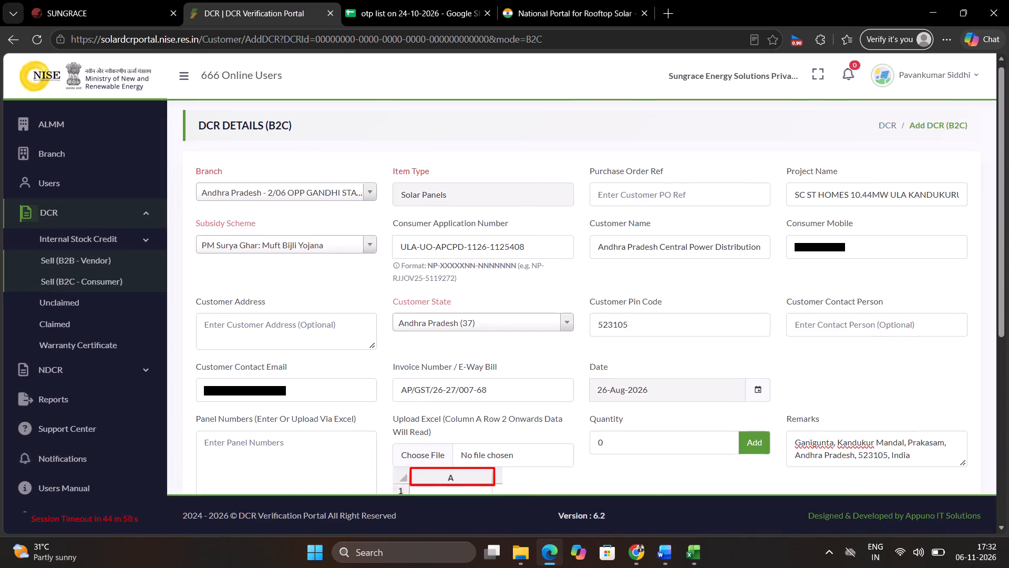
pyautogui.click(898, 359)
pyautogui.scroll(9, 601, 160)
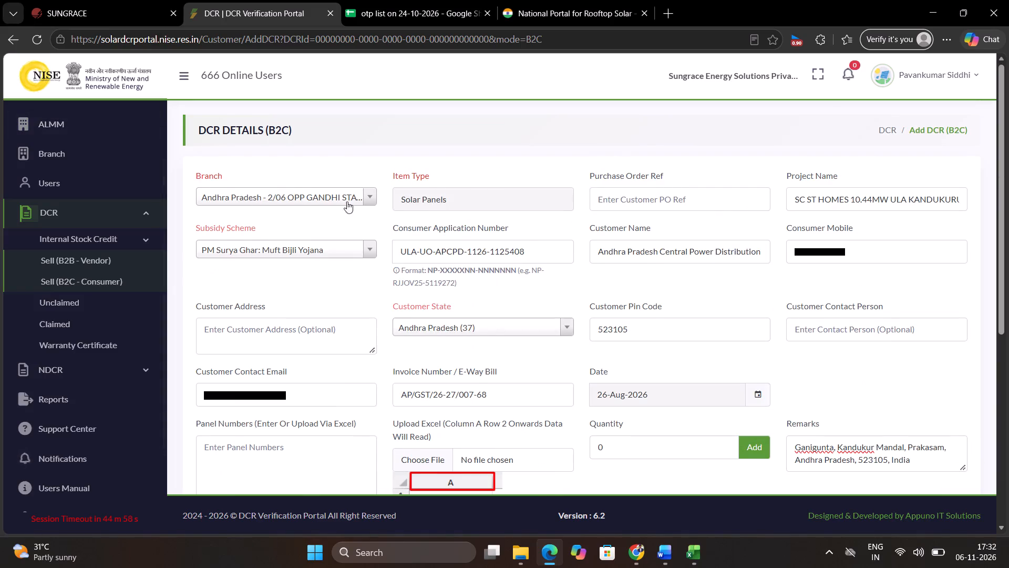
pyautogui.scroll(-9, 399, 191)
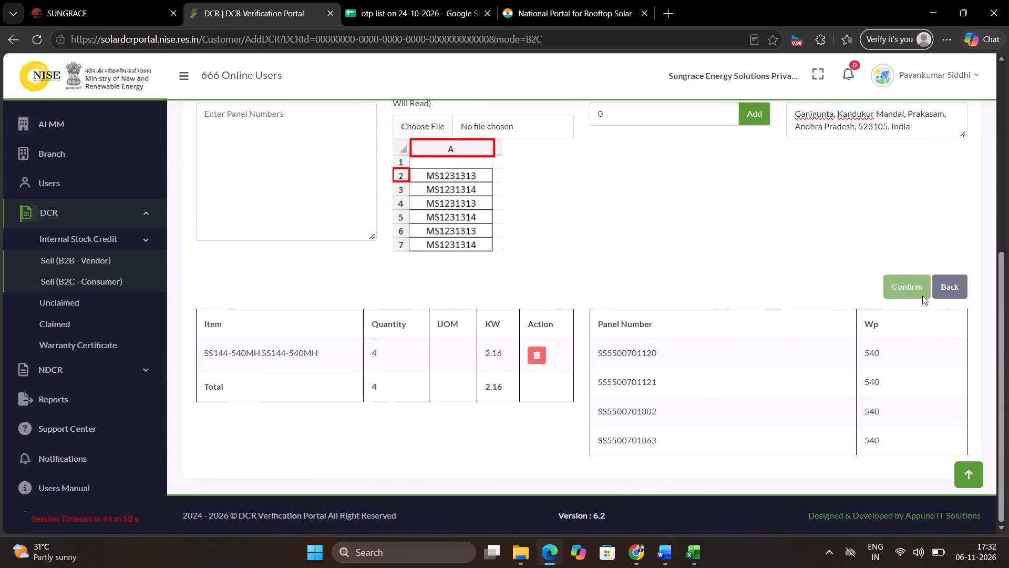
pyautogui.tripleClick(918, 293)
pyautogui.doubleClick(917, 291)
pyautogui.doubleClick(911, 291)
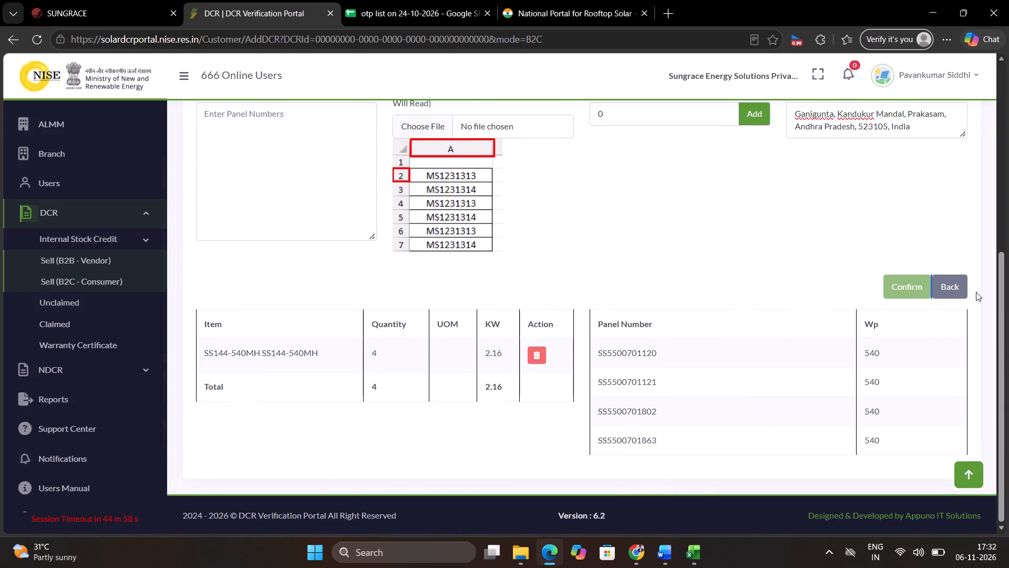
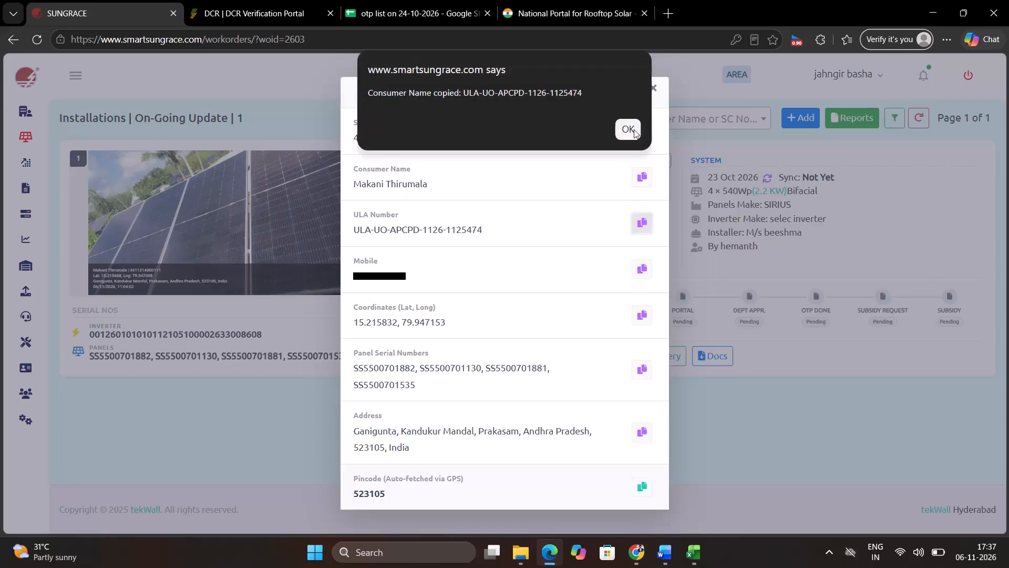
# Paste the copied ULA number as the DCR form's consumer application number and set the customer state to Andhra Pradesh (37).
pyautogui.click(295, 14)
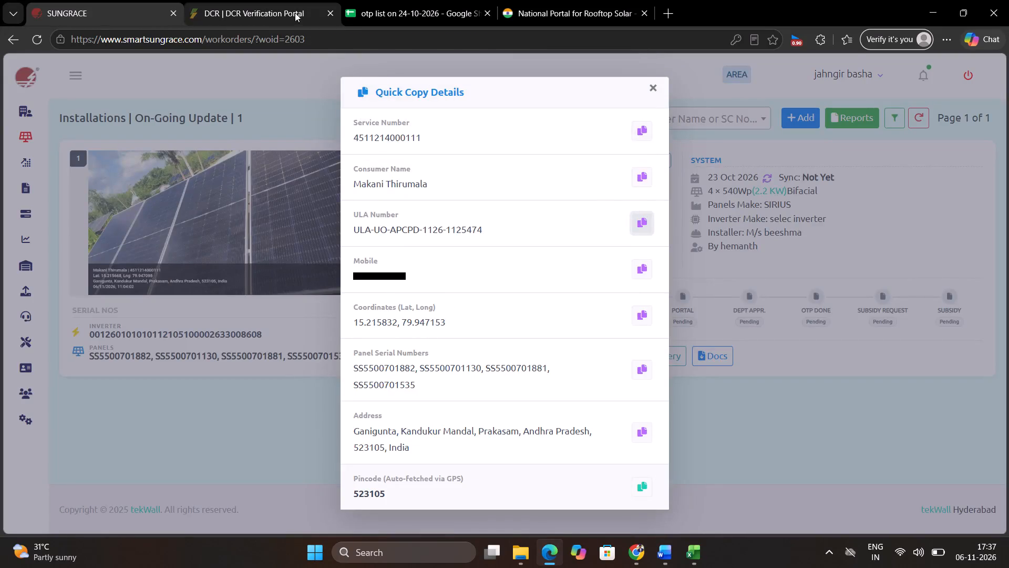
pyautogui.click(489, 254)
pyautogui.hotkey('ctrl', 'v')
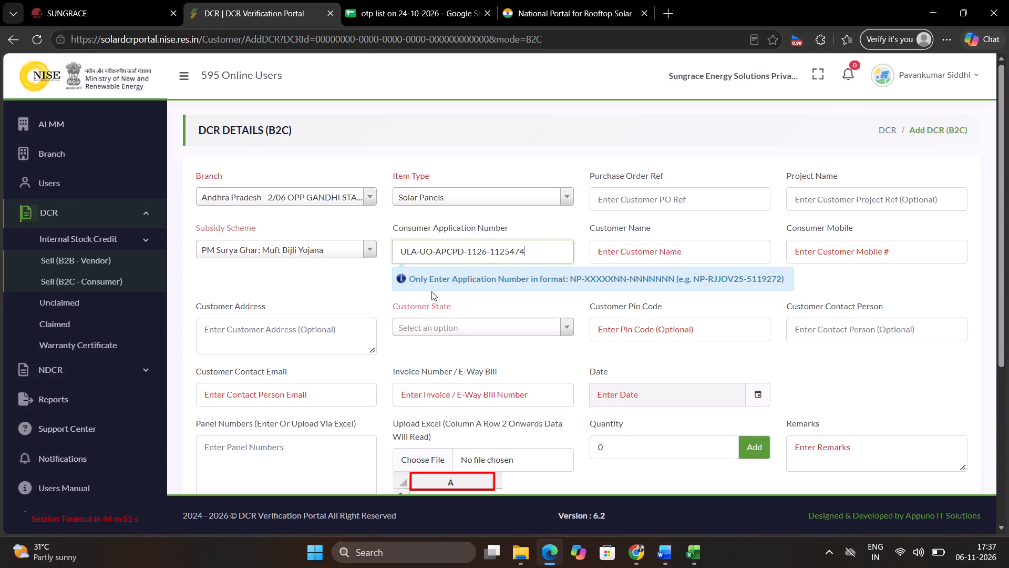
pyautogui.click(500, 326)
pyautogui.click(472, 417)
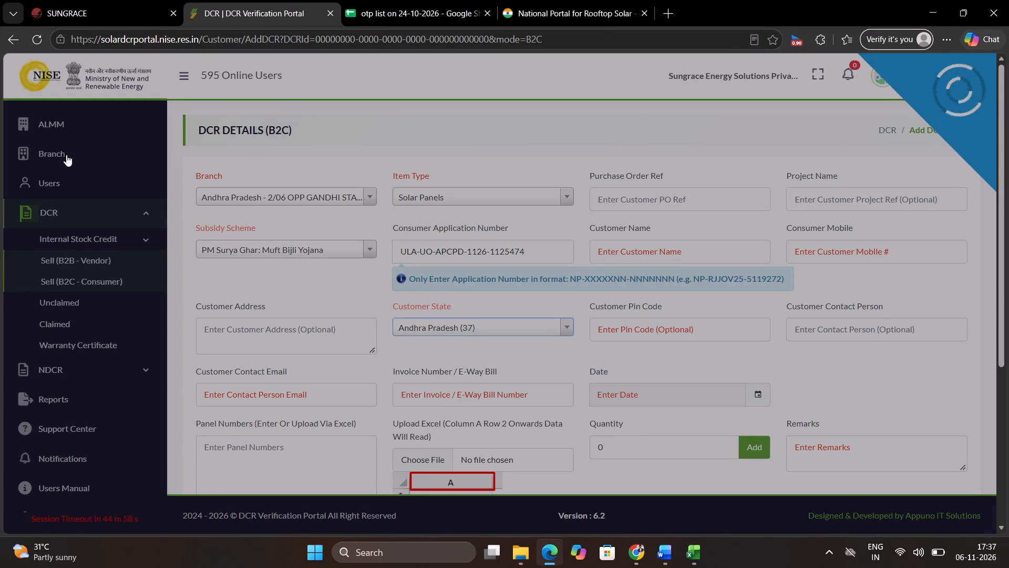
# Copy the four panel serial numbers from the SUNGRACE quick copy details into the DCR form's Panel Numbers box.
pyautogui.click(88, 0)
pyautogui.click(636, 372)
pyautogui.click(632, 145)
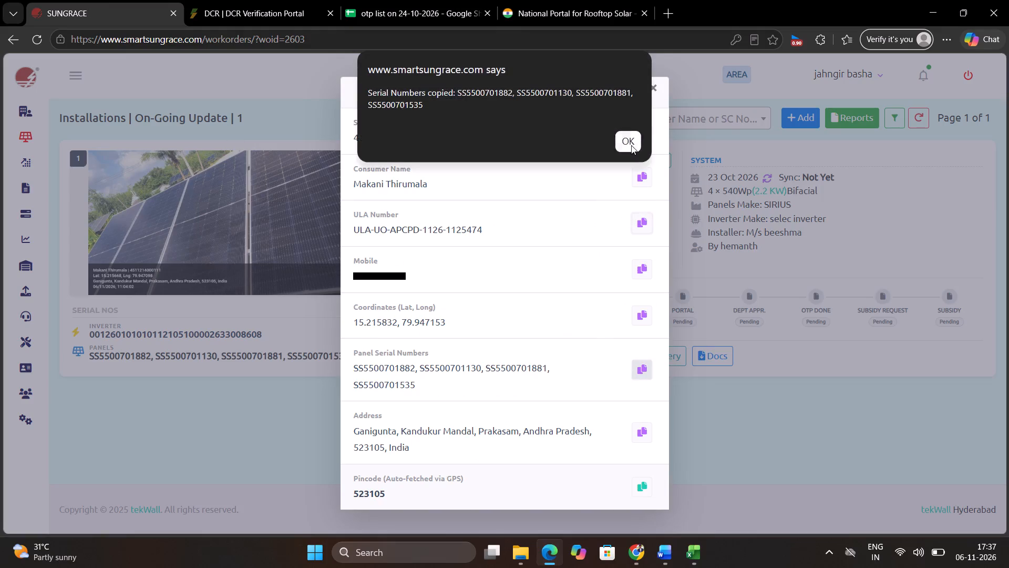
pyautogui.click(303, 2)
pyautogui.scroll(-2, 297, 315)
pyautogui.click(269, 358)
pyautogui.hotkey('ctrl', 'v')
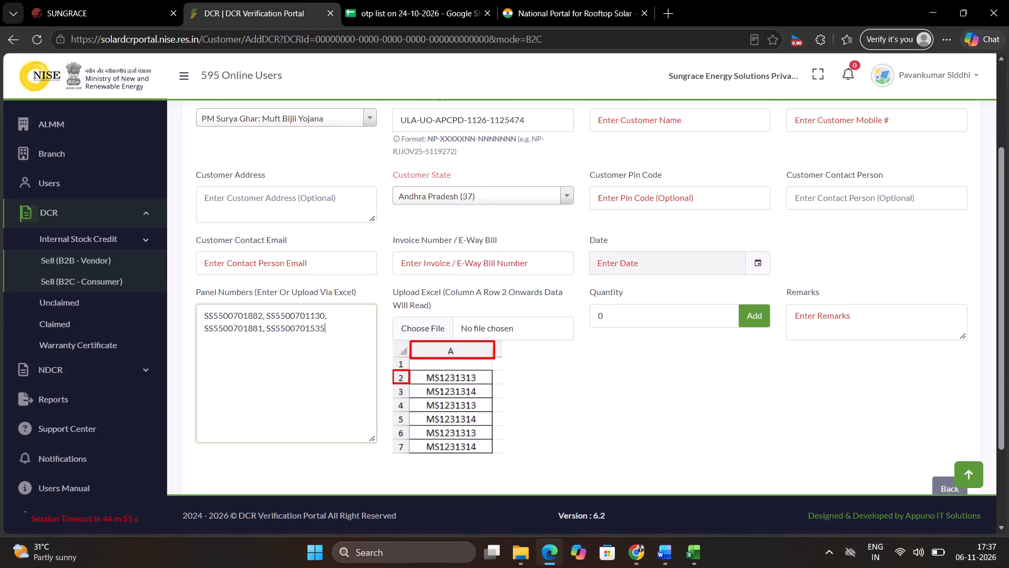
# Copy the consumer's address from the SUNGRACE quick copy details into the DCR form's Remarks box.
pyautogui.click(79, 0)
pyautogui.click(644, 439)
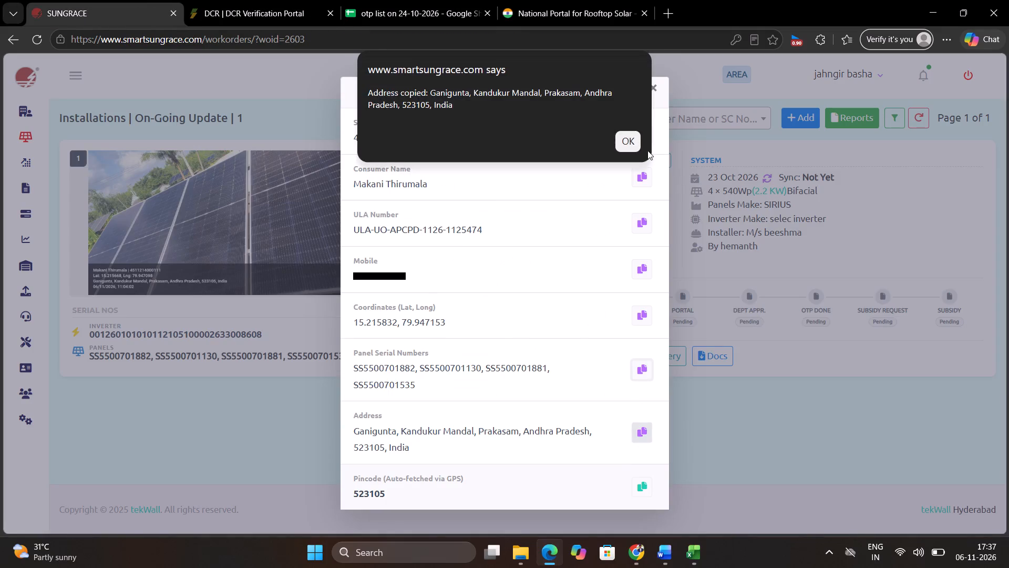
pyautogui.click(633, 146)
pyautogui.click(254, 2)
pyautogui.click(877, 329)
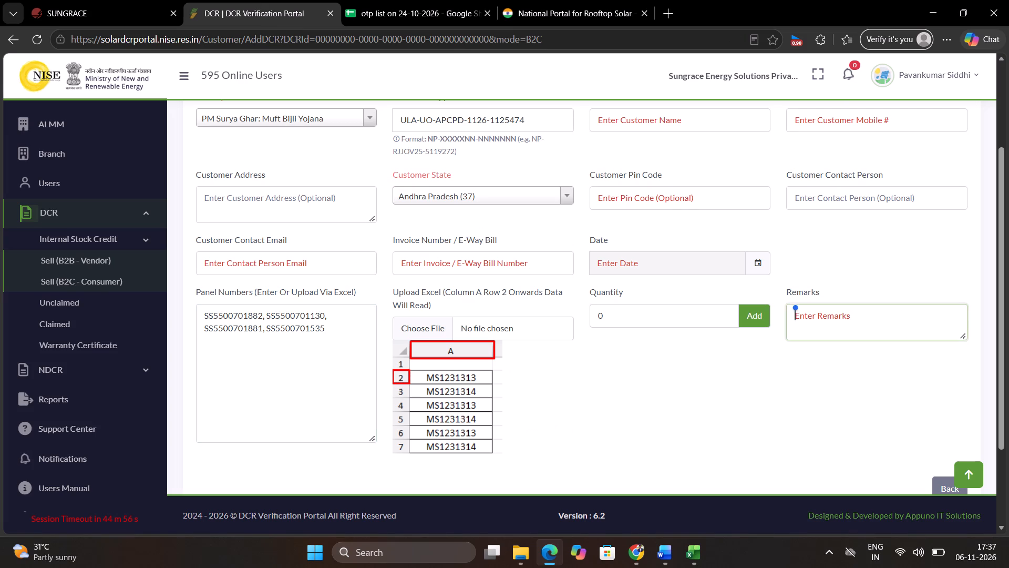
pyautogui.hotkey('ctrl', 'v')
pyautogui.click(265, 316)
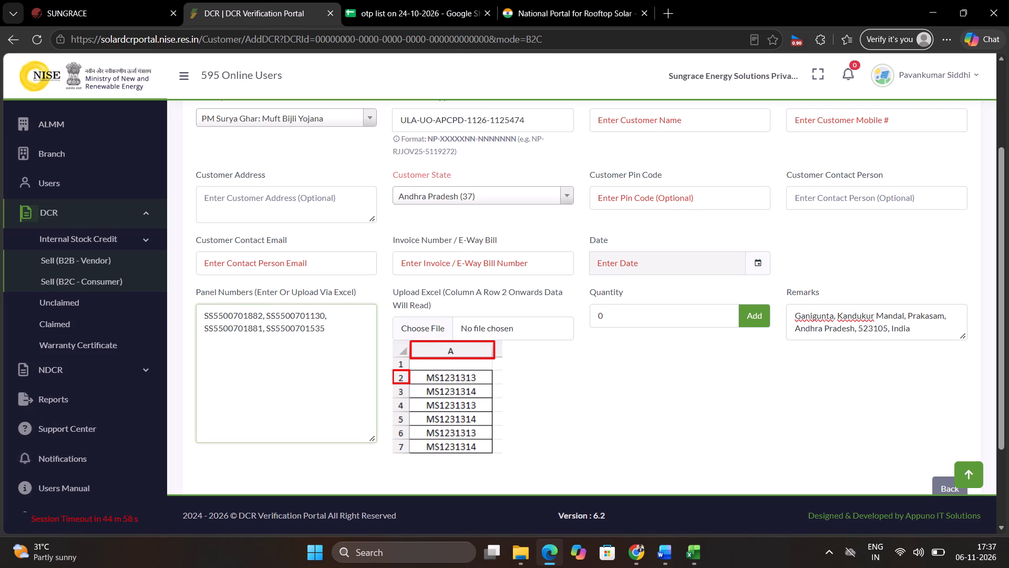
pyautogui.press('Left')
pyautogui.press('BackSpace')
pyautogui.press('Return')
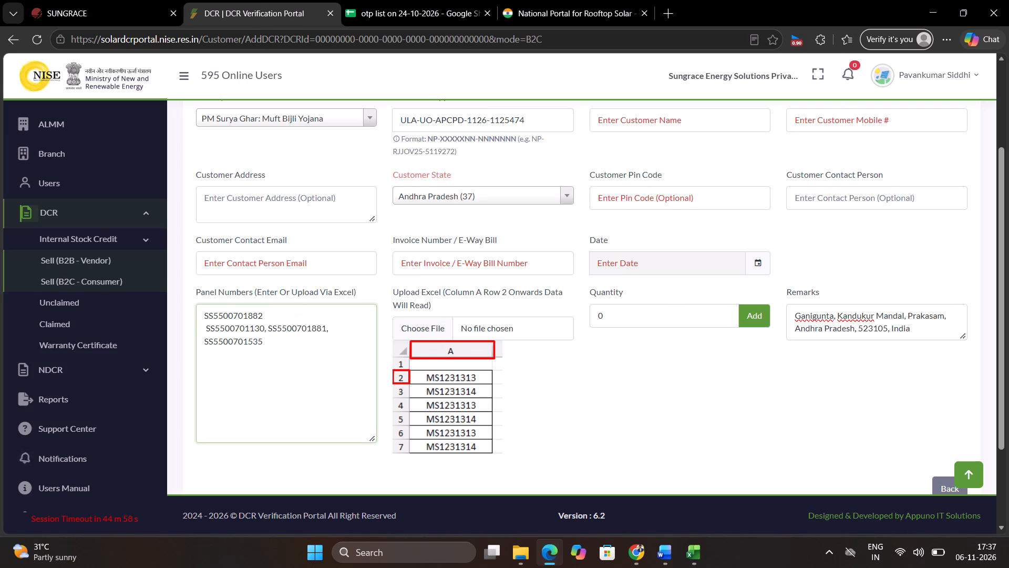
pyautogui.press('Right')
pyautogui.press('Right')
pyautogui.press('Right')
pyautogui.press('Right')
pyautogui.press('Right')
pyautogui.press('Right')
pyautogui.press('Right')
pyautogui.press('Right')
pyautogui.press('Right')
pyautogui.press('Right')
pyautogui.press('Right')
pyautogui.press('Right')
pyautogui.press('Right')
pyautogui.press('Right')
pyautogui.press('BackSpace')
pyautogui.press('Return')
pyautogui.press('Right')
pyautogui.press('Right')
pyautogui.press('Right')
pyautogui.press('Right')
pyautogui.press('Right')
pyautogui.press('Right')
pyautogui.press('Right')
pyautogui.press('Right')
pyautogui.press('Right')
pyautogui.press('Right')
pyautogui.press('Right')
pyautogui.press('Right')
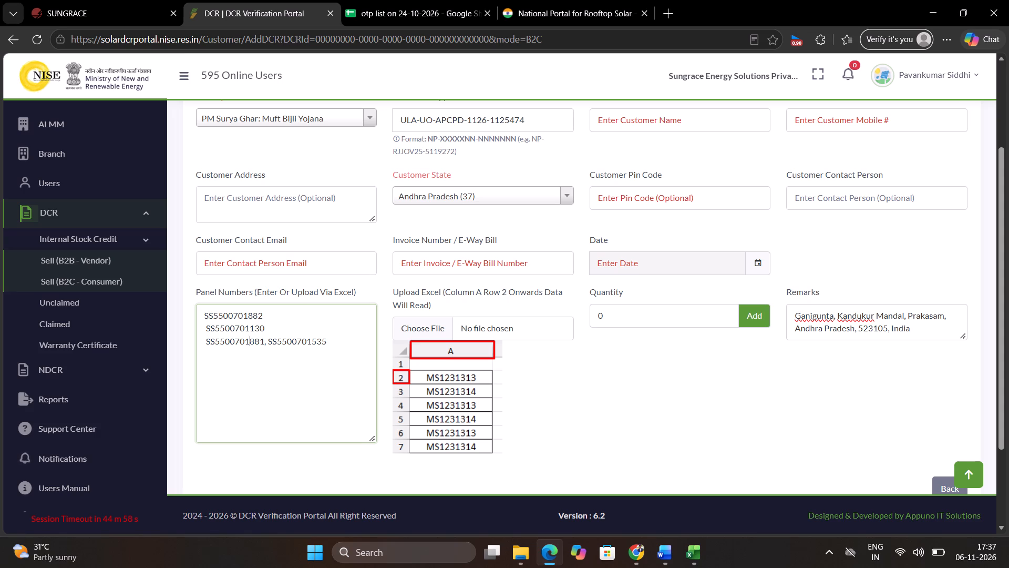
pyautogui.press('Right')
pyautogui.press('Right')
pyautogui.press('BackSpace')
pyautogui.press('Return')
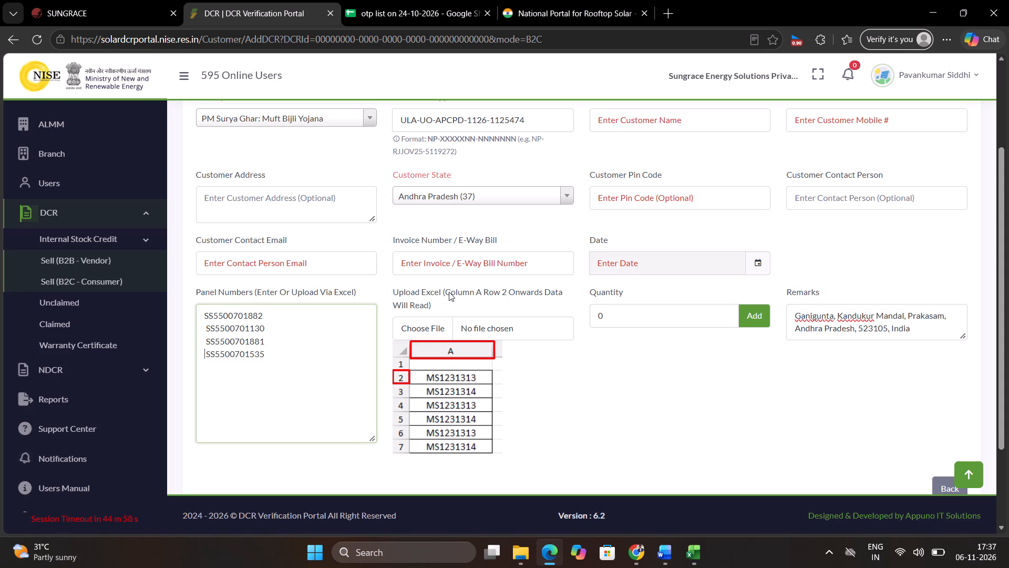
# Set the panel quantity to 4.
pyautogui.click(616, 315)
pyautogui.scroll(4, 620, 317)
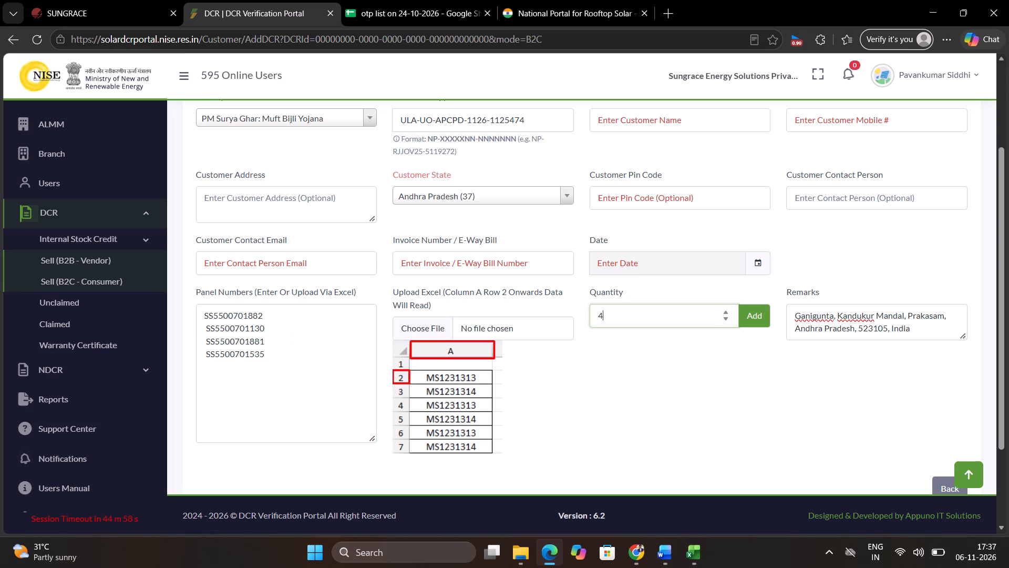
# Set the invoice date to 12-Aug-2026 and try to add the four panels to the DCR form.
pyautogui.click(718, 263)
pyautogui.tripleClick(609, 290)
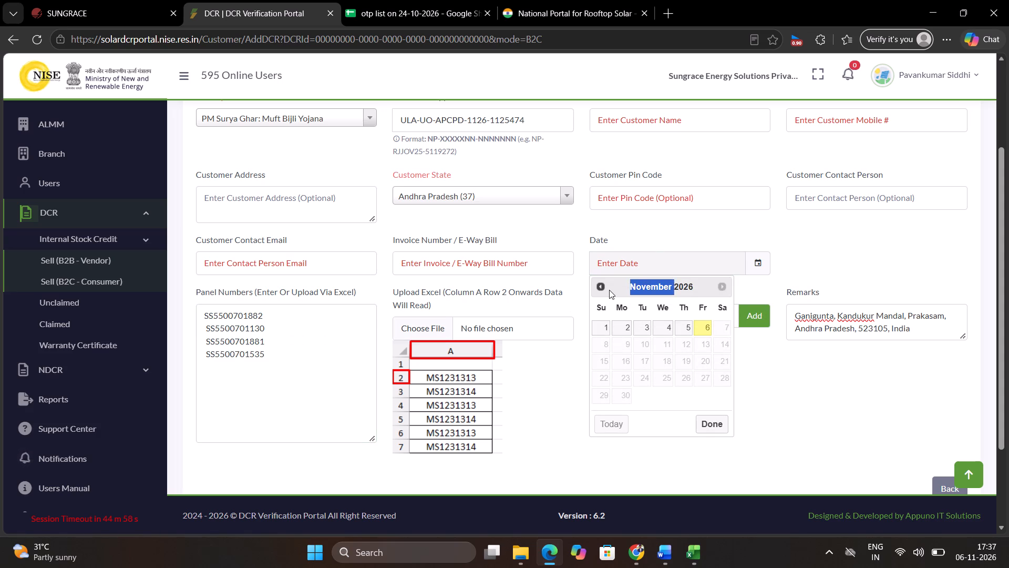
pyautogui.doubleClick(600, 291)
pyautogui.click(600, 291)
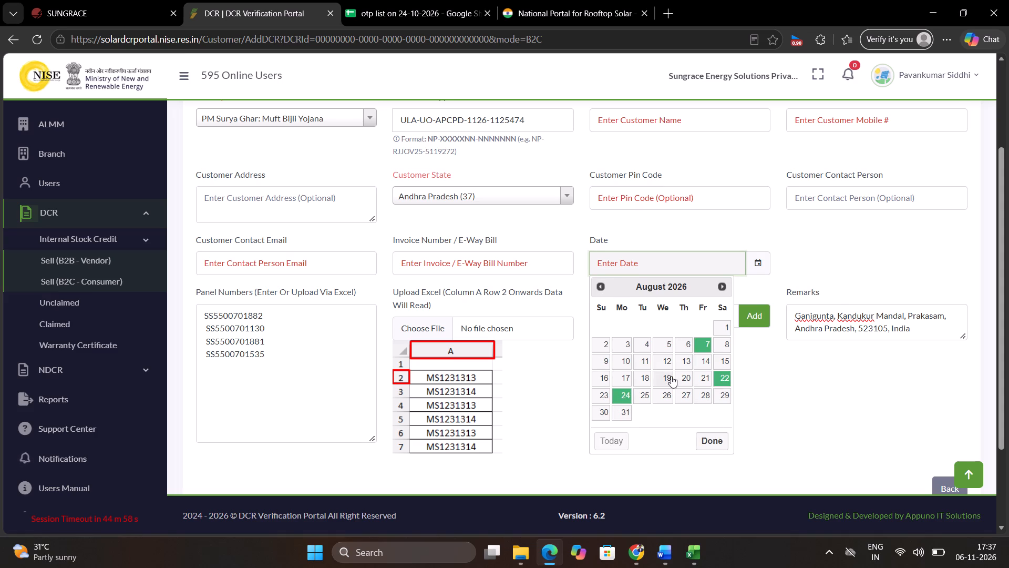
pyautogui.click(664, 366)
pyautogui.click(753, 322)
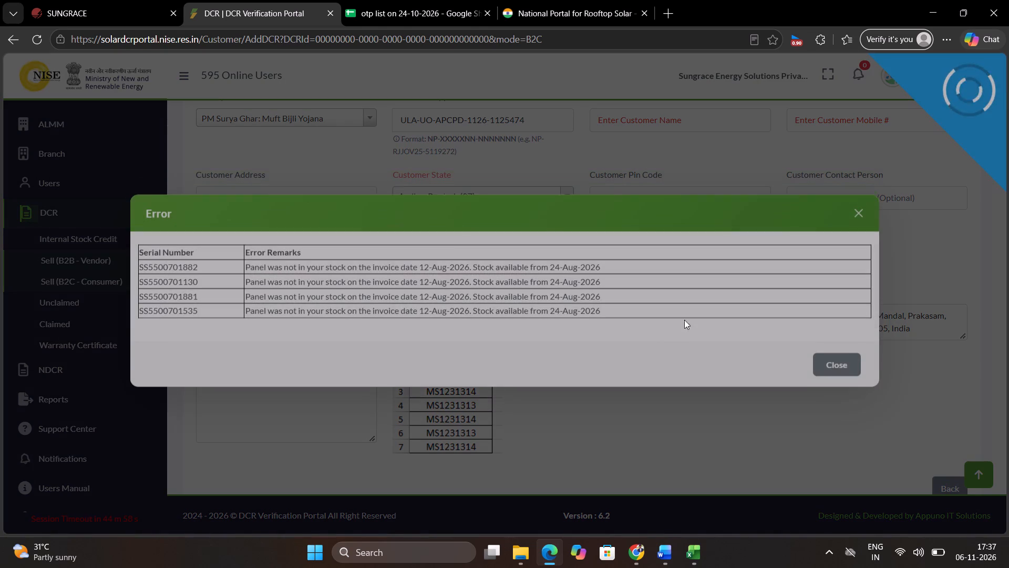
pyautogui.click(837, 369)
# Set the invoice date to 26-Aug-2026 and add the four panels to the DCR form.
pyautogui.click(732, 266)
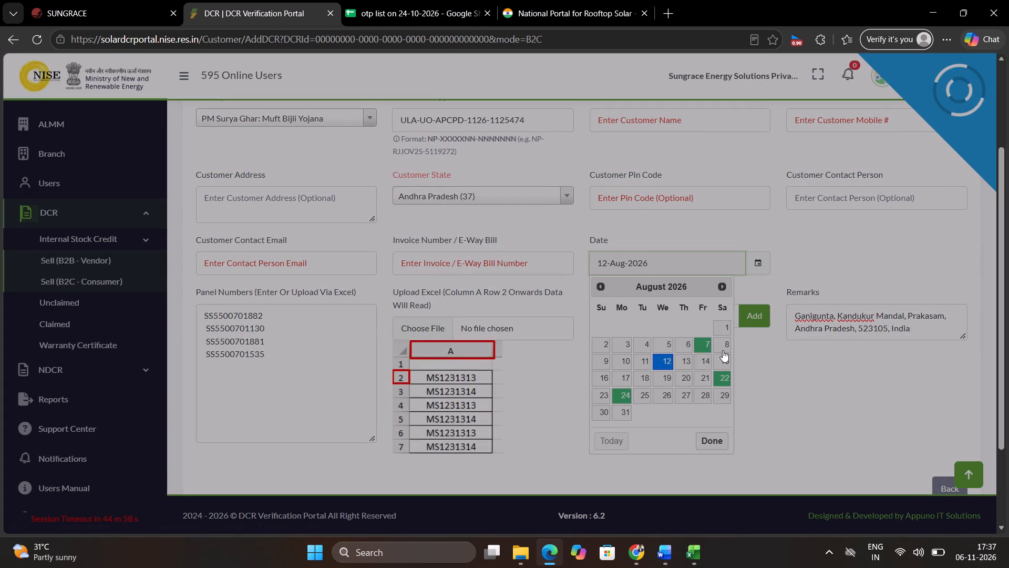
pyautogui.click(667, 390)
pyautogui.click(754, 316)
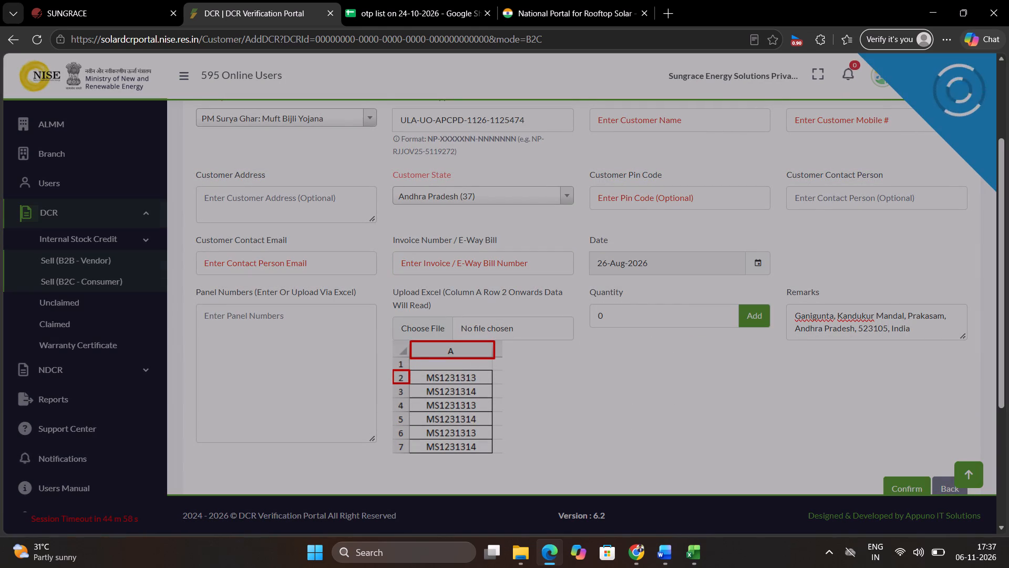
# Copy the pin code from the address in the Remarks box into the Customer Pin Code field.
pyautogui.click(94, 0)
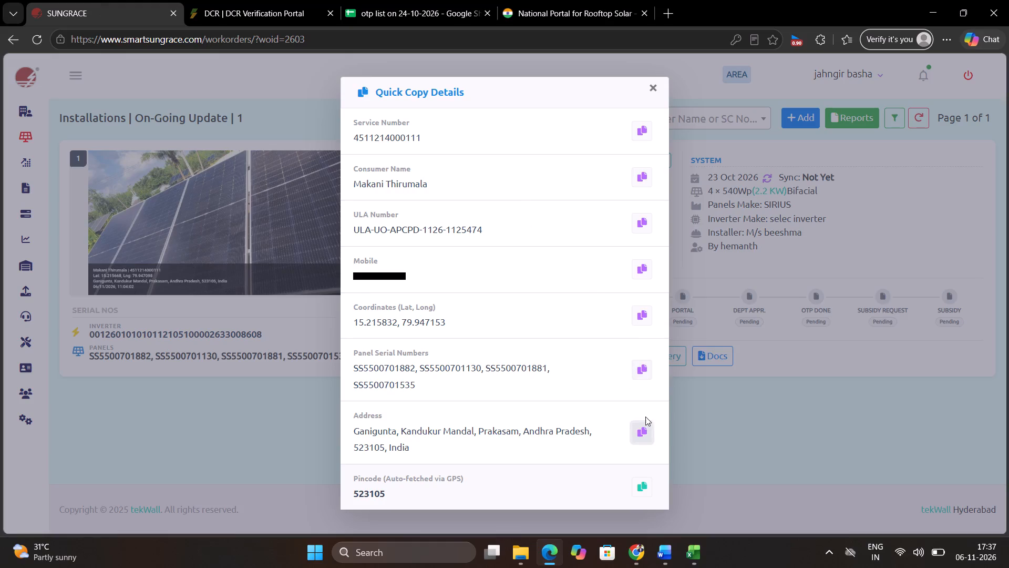
pyautogui.click(240, 13)
pyautogui.doubleClick(873, 332)
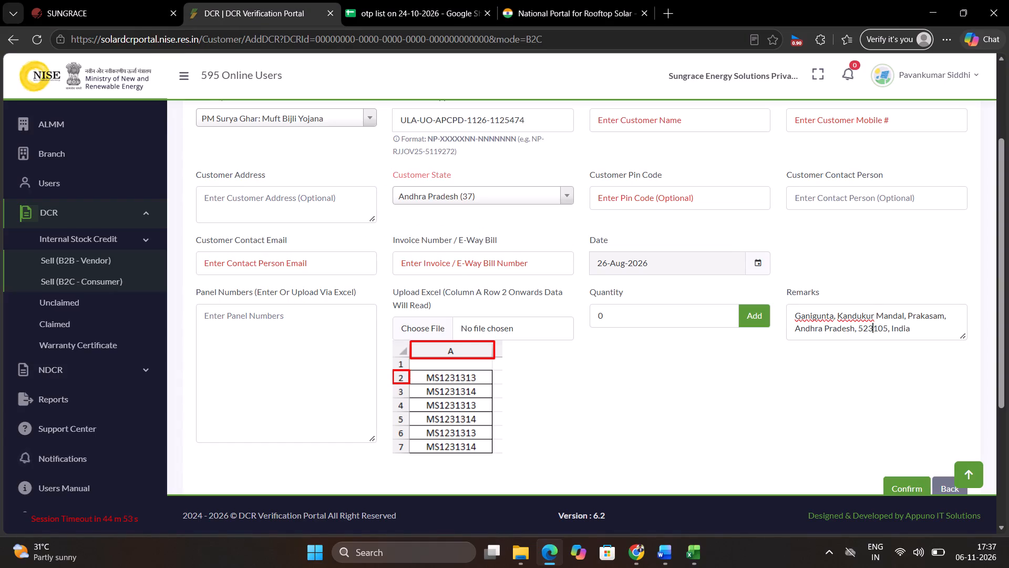
pyautogui.hotkey('ctrl', 'c')
pyautogui.click(650, 209)
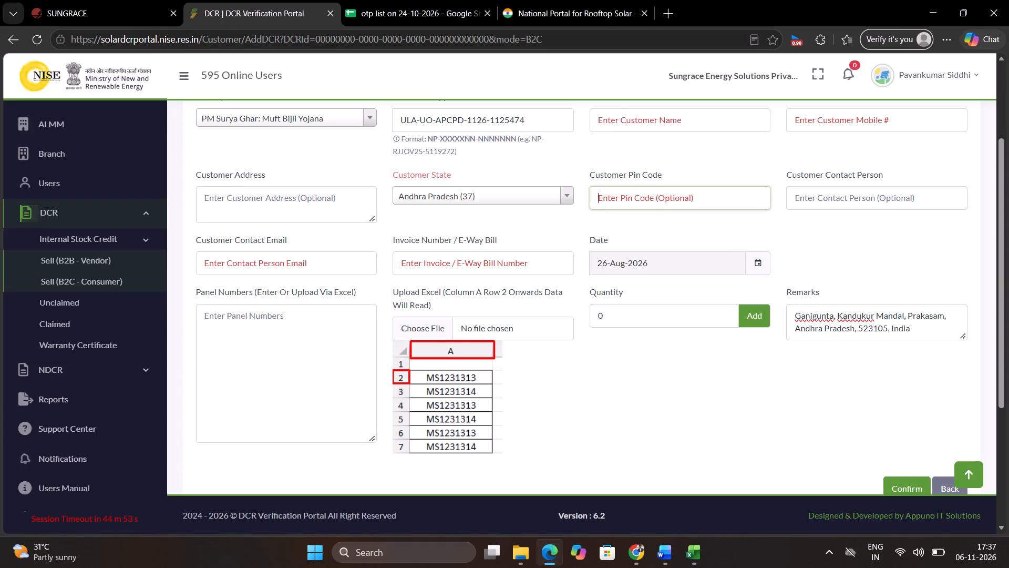
pyautogui.hotkey('ctrl', 'v')
pyautogui.scroll(3, 649, 247)
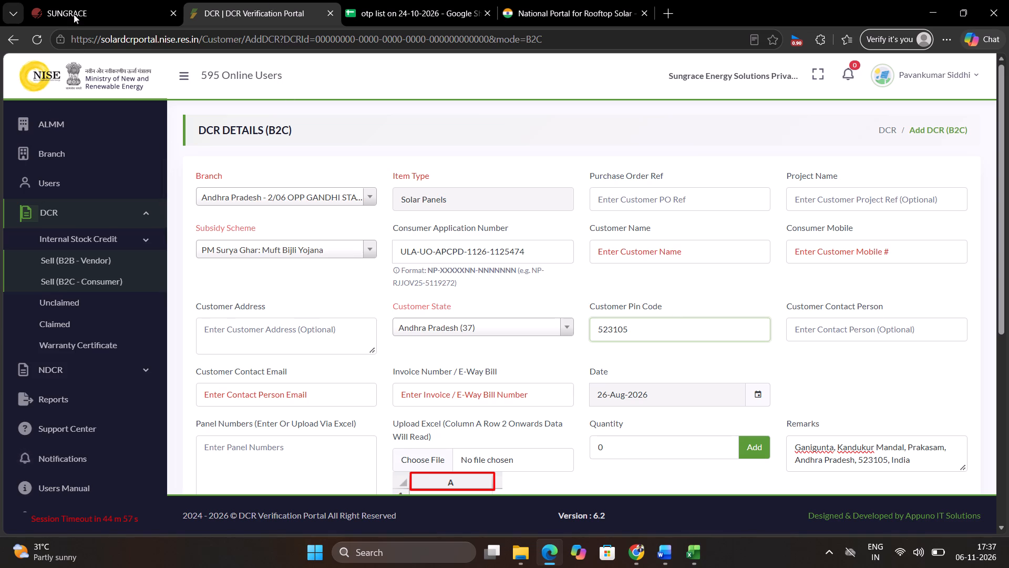
# In File Explorer, create a new folder named 69 inside the DCR7 folder.
pyautogui.click(508, 550)
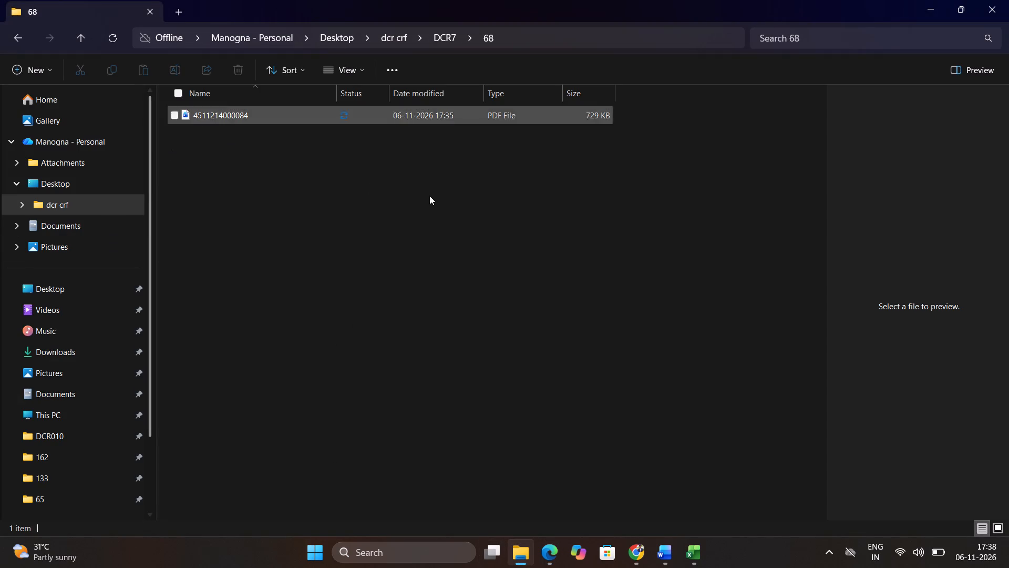
pyautogui.click(452, 41)
pyautogui.click(44, 71)
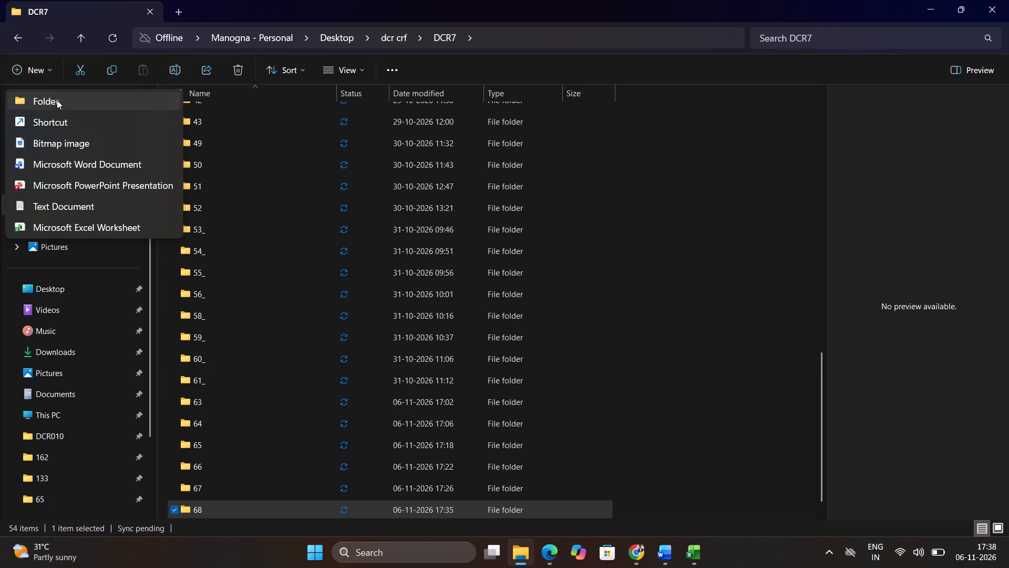
pyautogui.click(59, 103)
pyautogui.press('BackSpace')
pyautogui.press('\\')
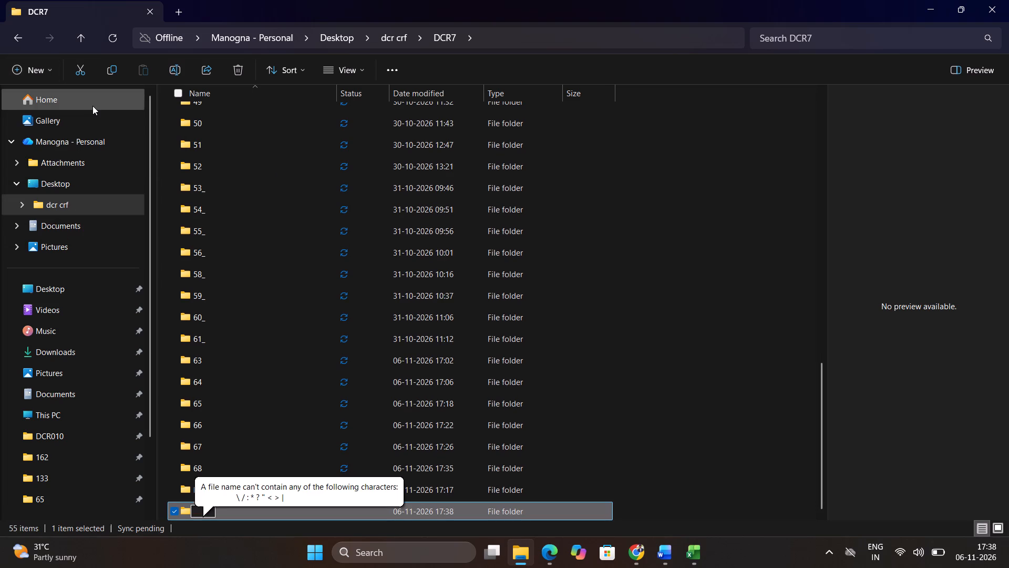
pyautogui.write('69')
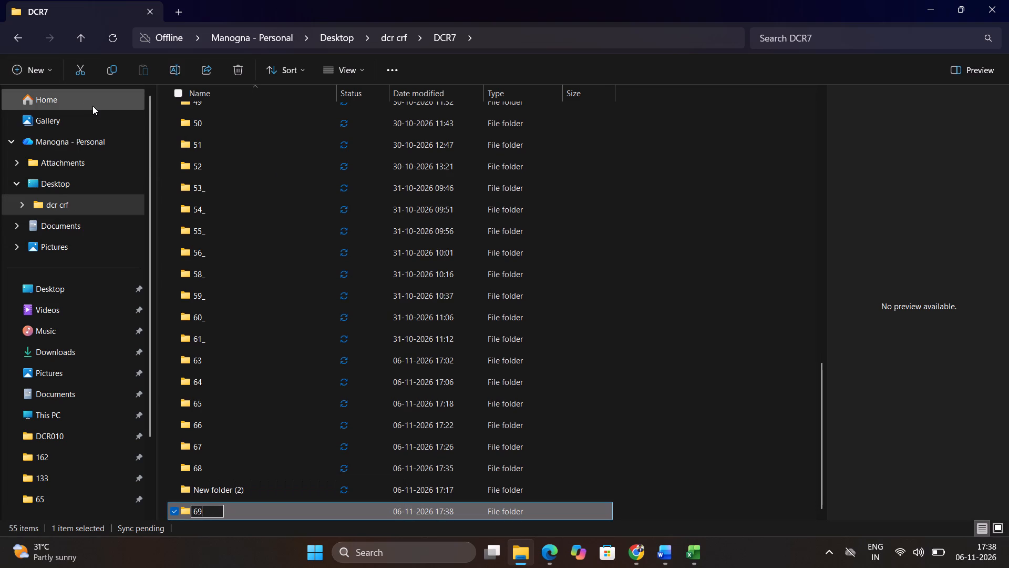
pyautogui.press('Return')
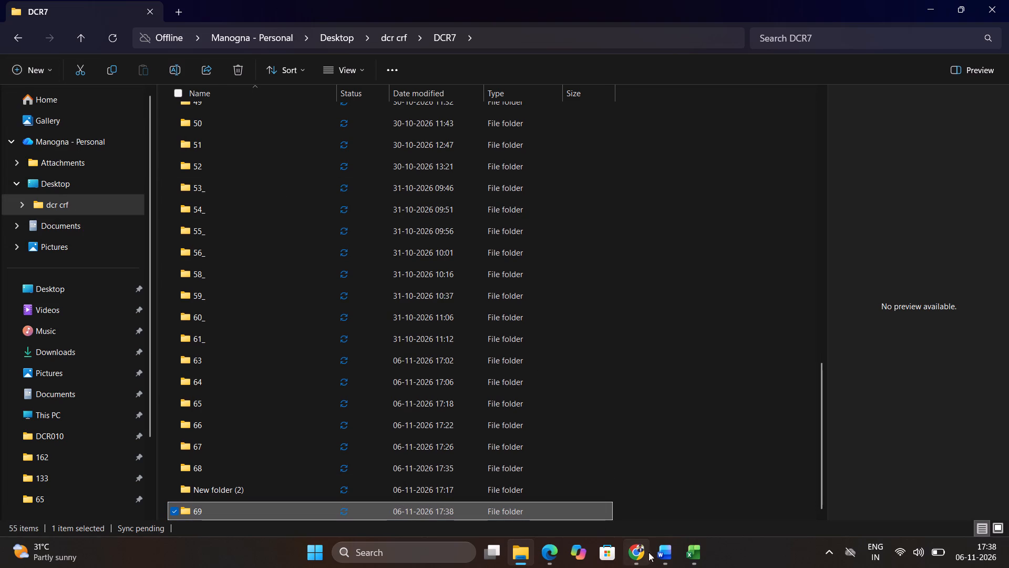
pyautogui.doubleClick(669, 558)
pyautogui.moveTo(349, 186); pyautogui.dragTo(348, 185)
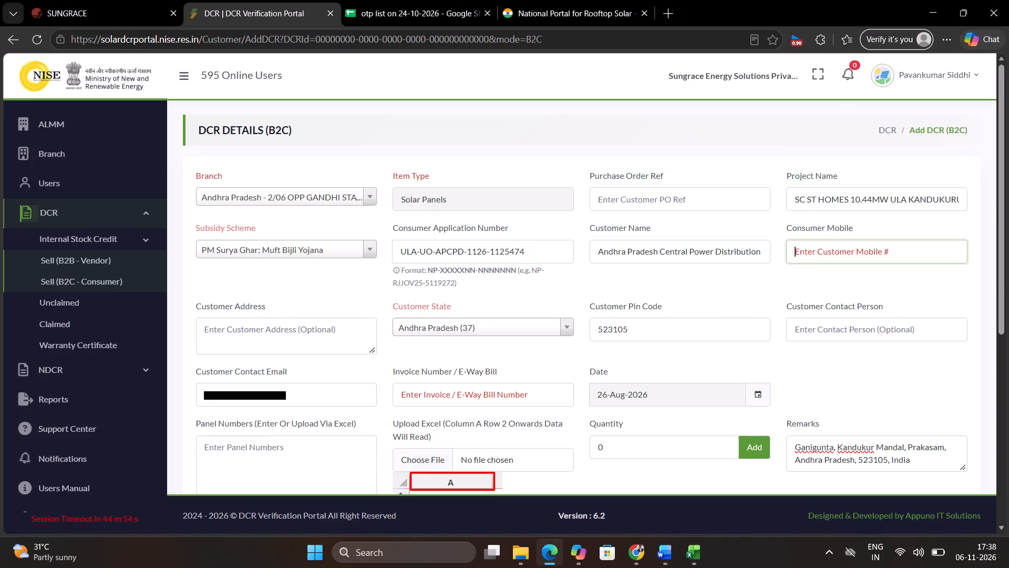
pyautogui.hotkey('ctrl', 'v')
# Copy the invoice 7 prefix AP/GST/26-27/007- from the Word document into the Invoice Number field and complete it as AP/GST/26-27/007-69.
pyautogui.scroll(-2, 714, 335)
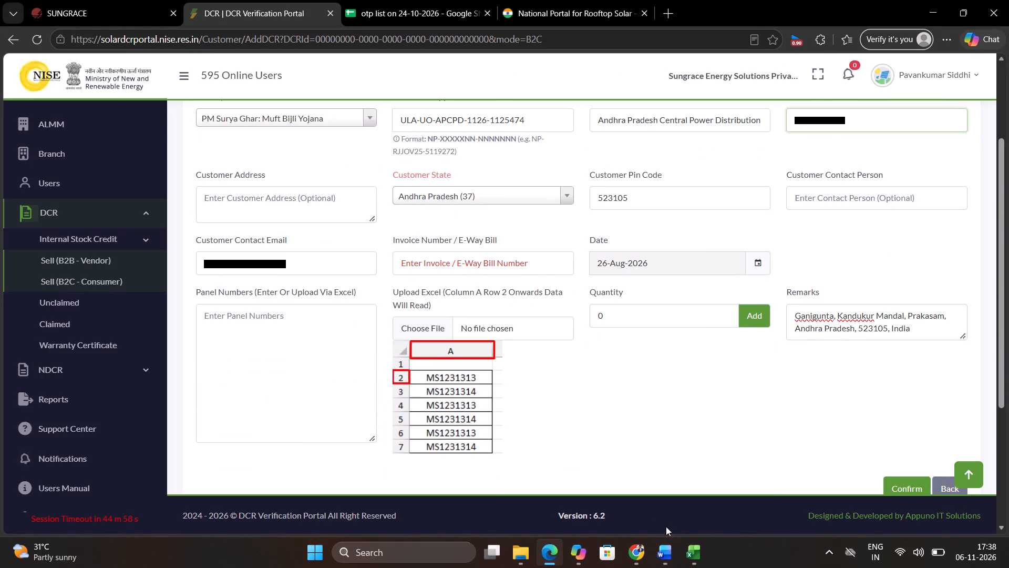
pyautogui.click(672, 521)
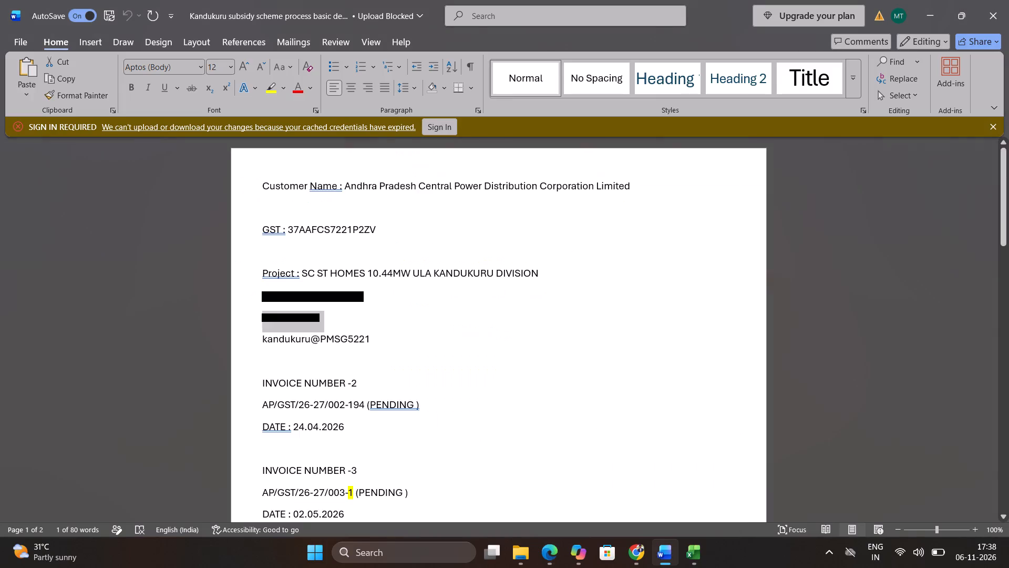
pyautogui.scroll(-8, 509, 425)
pyautogui.scroll(-8, 427, 397)
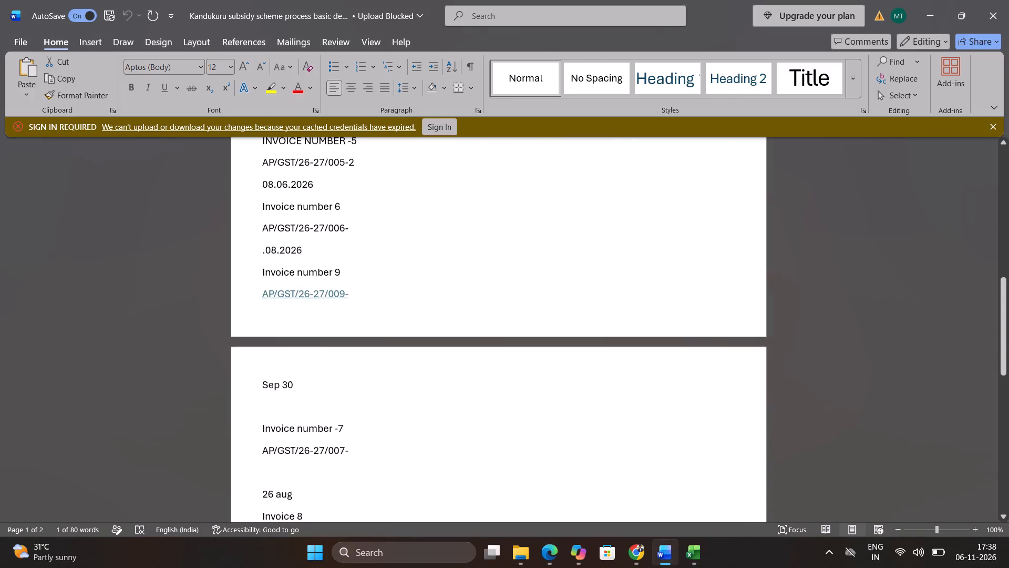
pyautogui.moveTo(351, 453); pyautogui.dragTo(263, 449)
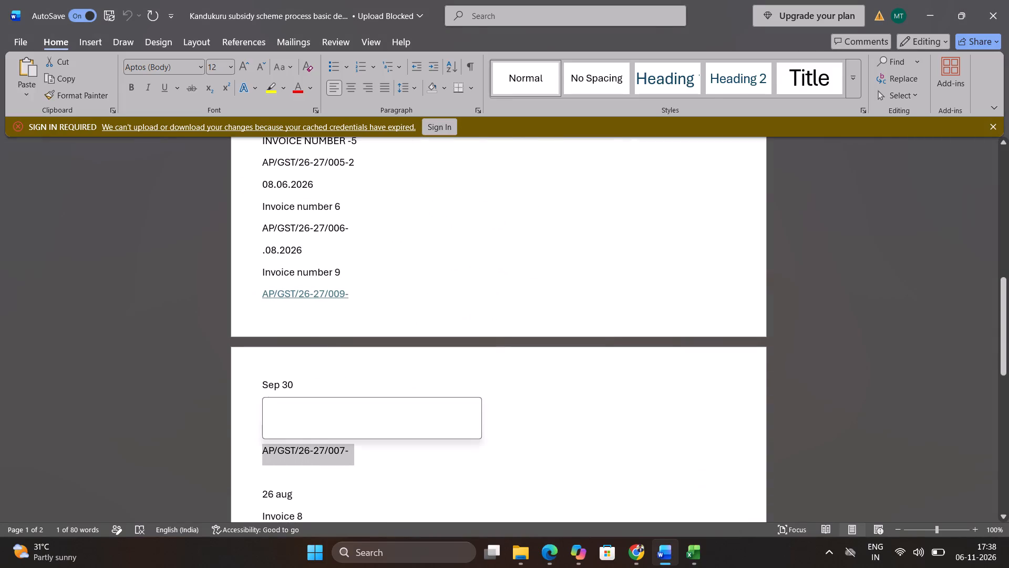
pyautogui.hotkey('ctrl', 'c')
pyautogui.click(545, 541)
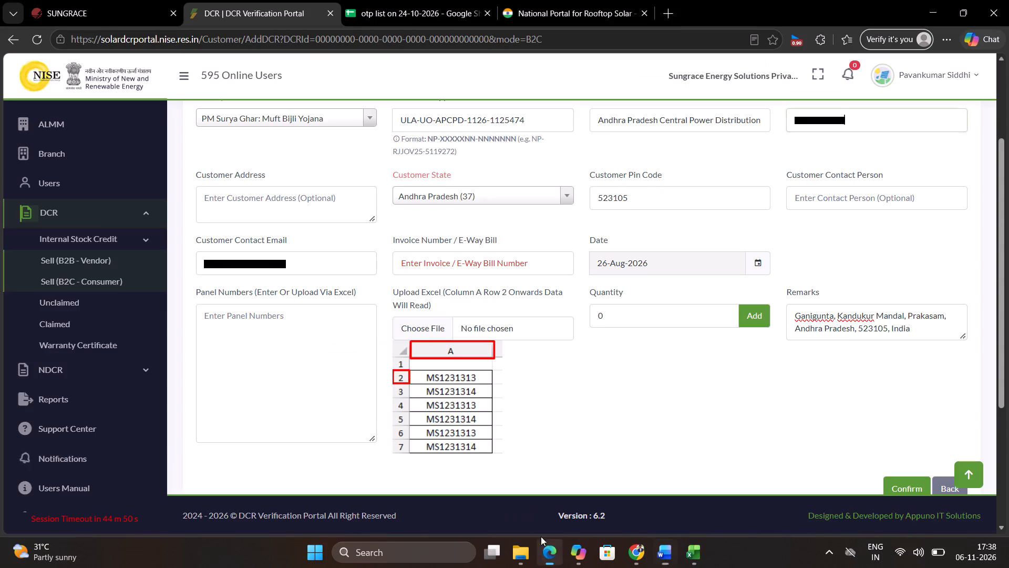
pyautogui.moveTo(548, 273); pyautogui.dragTo(548, 268)
pyautogui.hotkey('ctrl', 'v')
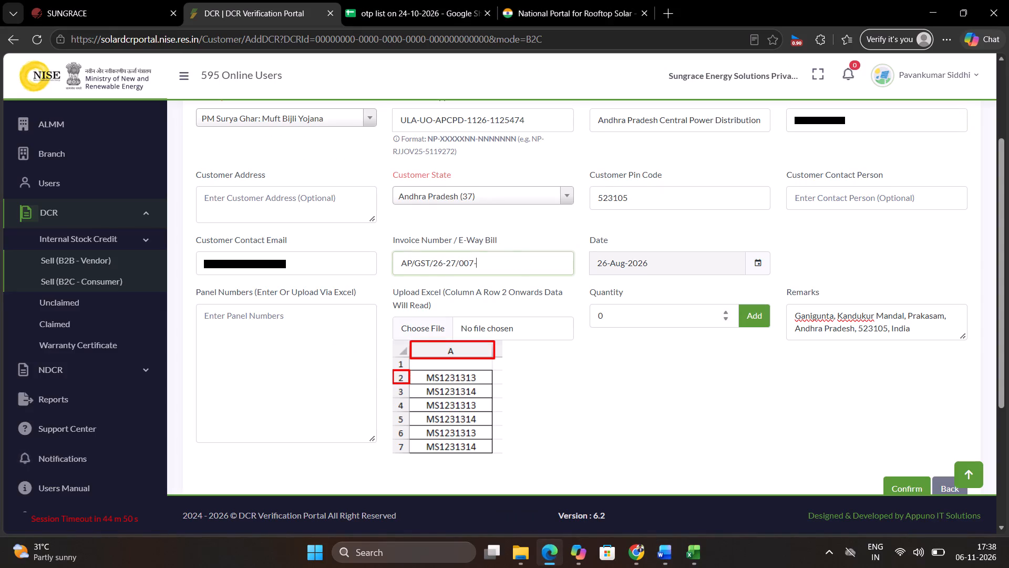
pyautogui.press('6')
pyautogui.press('9')
# Submit the completed B2C DCR form and confirm issuing the certificate.
pyautogui.scroll(4, 561, 298)
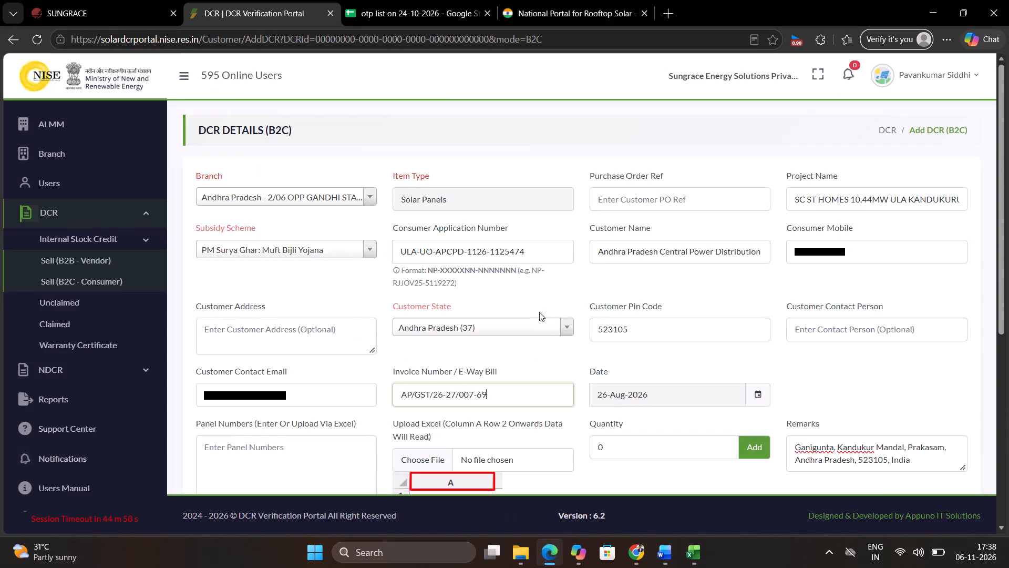
pyautogui.scroll(-4, 554, 326)
pyautogui.click(912, 356)
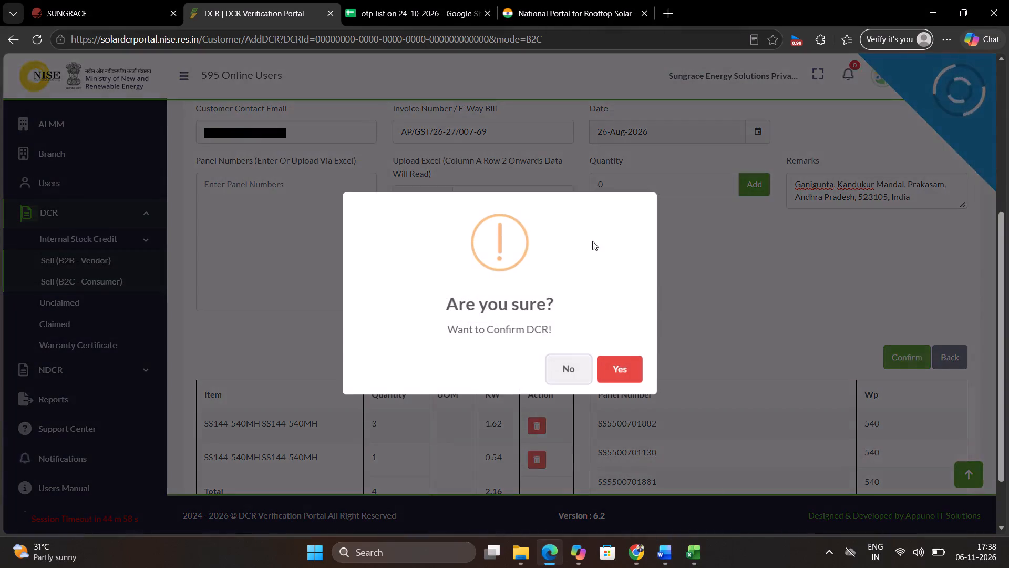
pyautogui.click(135, 0)
pyautogui.click(631, 131)
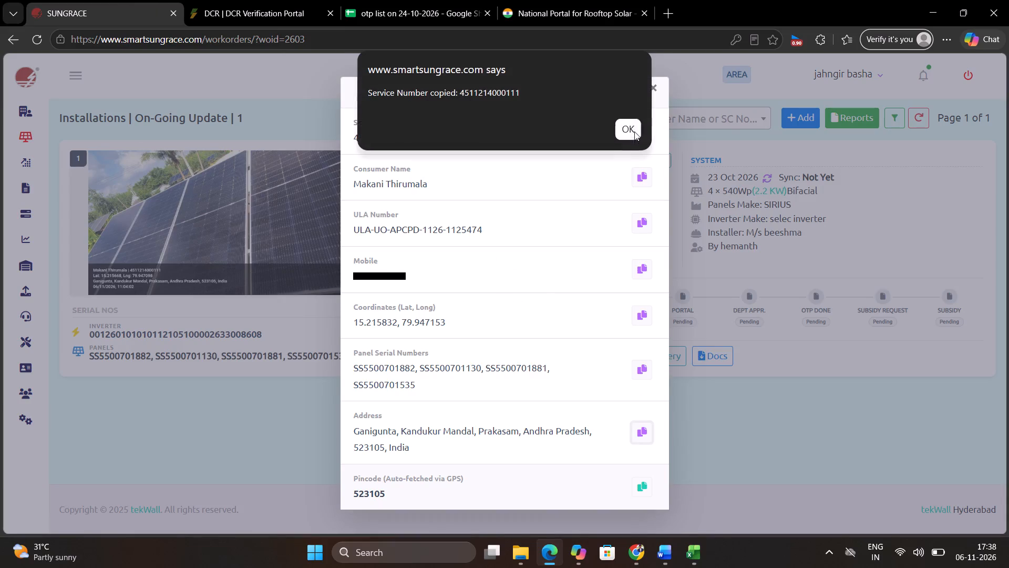
pyautogui.click(633, 125)
pyautogui.click(626, 126)
pyautogui.click(243, 3)
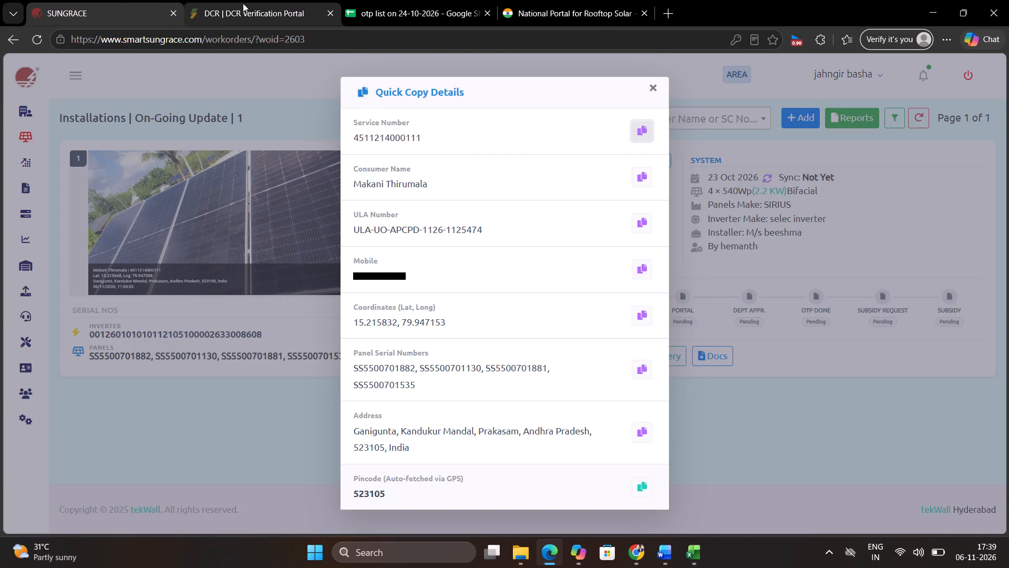
pyautogui.click(617, 373)
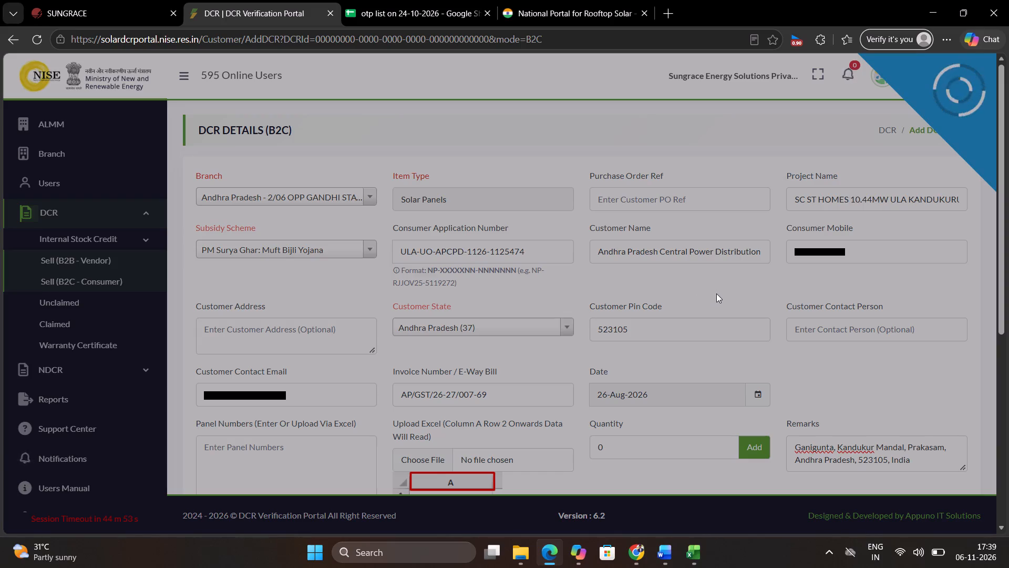
# Copy the consumer's service number from the Quick Copy Details of the SUNGRACE work order and return to the DCR portal.
pyautogui.scroll(-6, 850, 311)
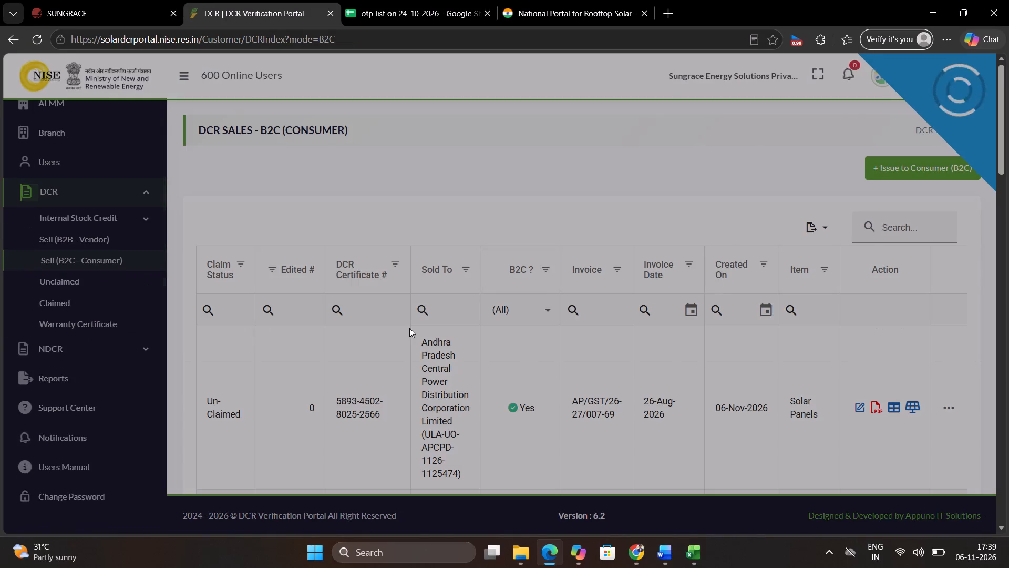
pyautogui.click(114, 0)
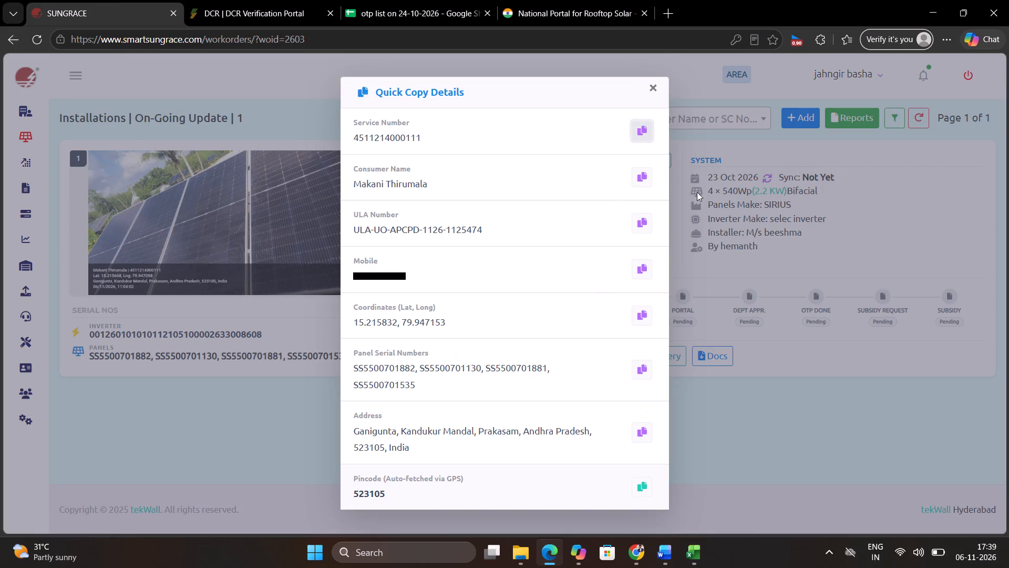
pyautogui.click(304, 14)
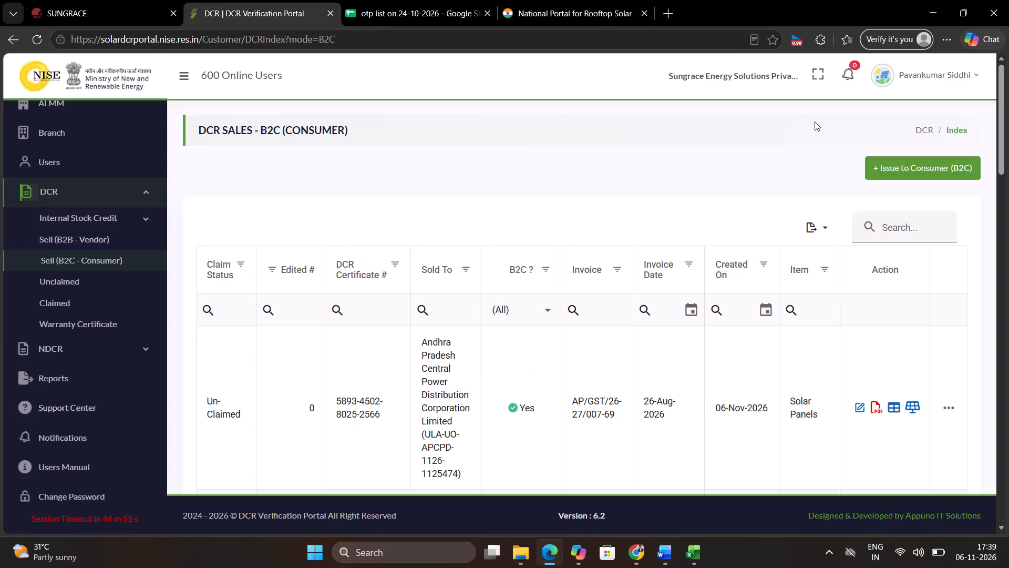
pyautogui.click(107, 0)
pyautogui.click(645, 134)
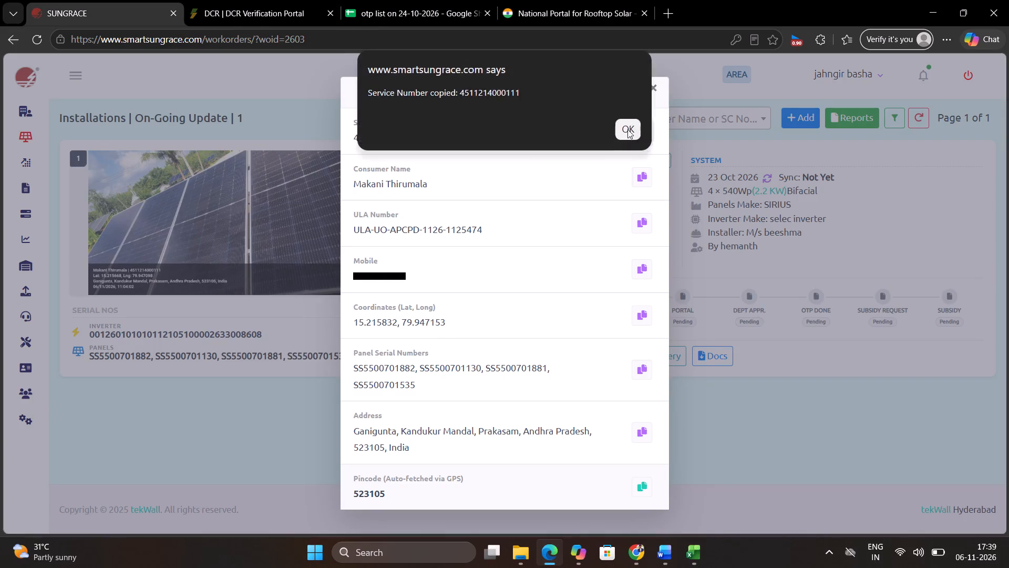
pyautogui.click(627, 127)
pyautogui.click(287, 16)
pyautogui.click(872, 406)
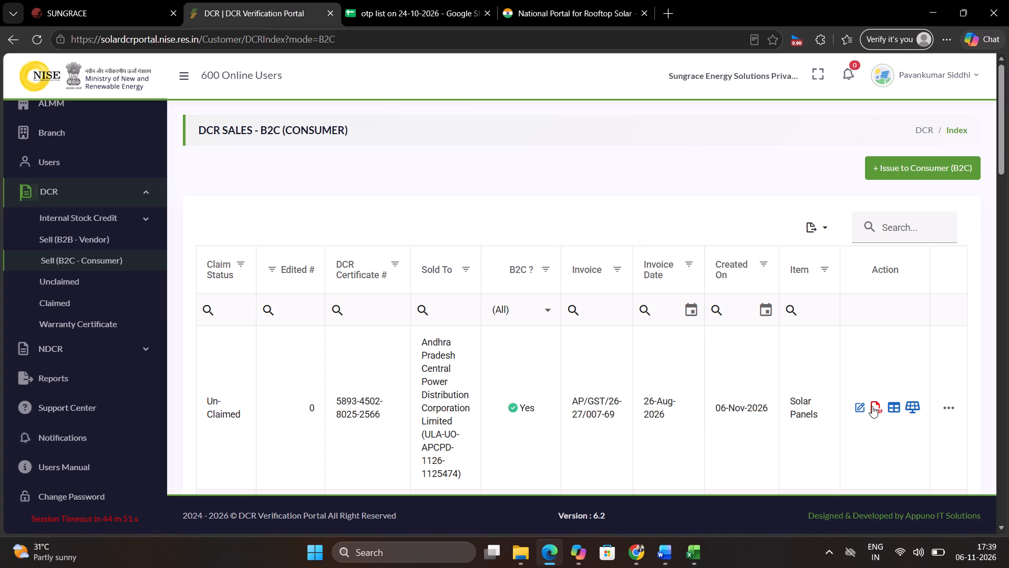
pyautogui.click(815, 147)
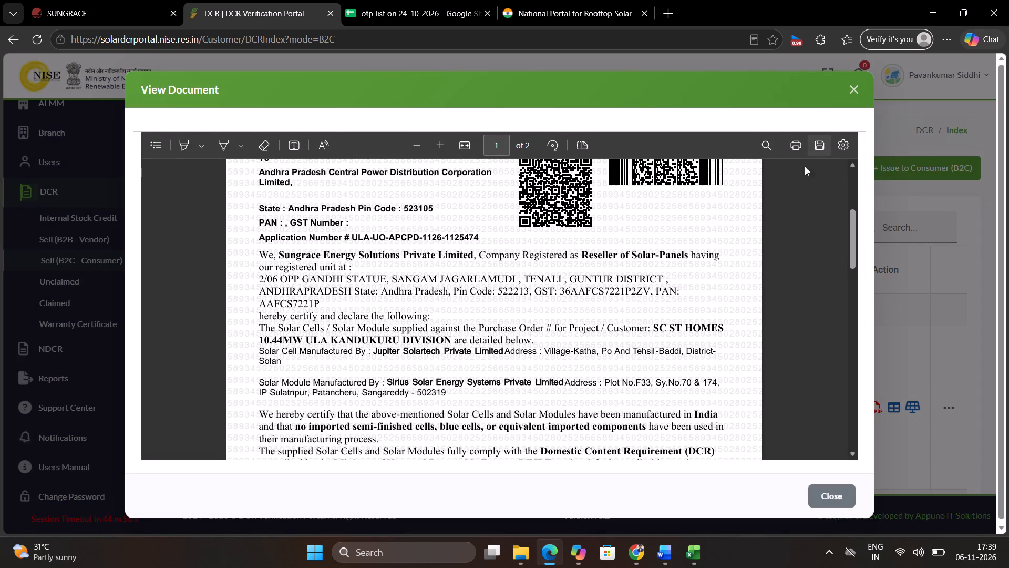
pyautogui.scroll(-7, 765, 225)
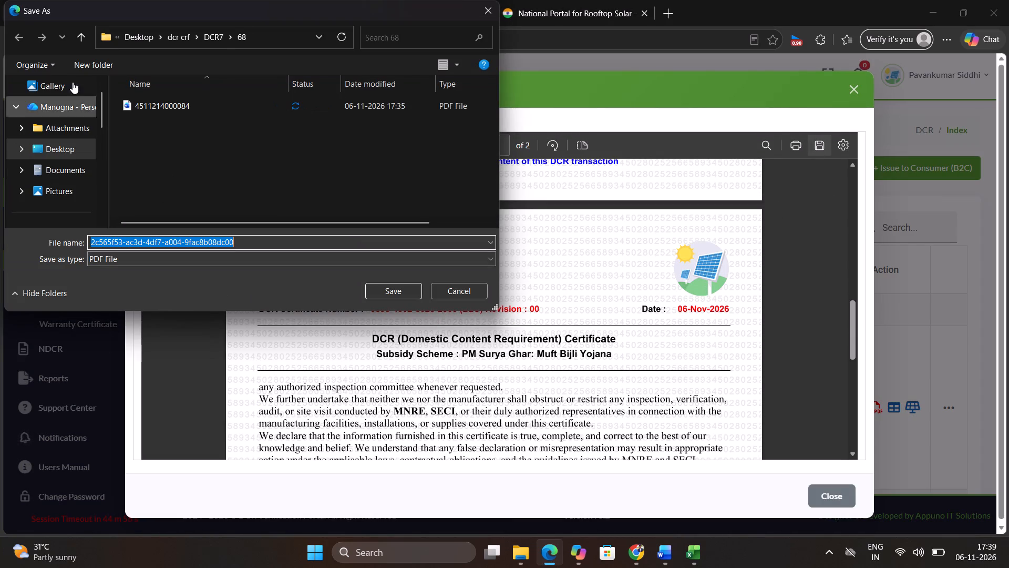
pyautogui.click(197, 32)
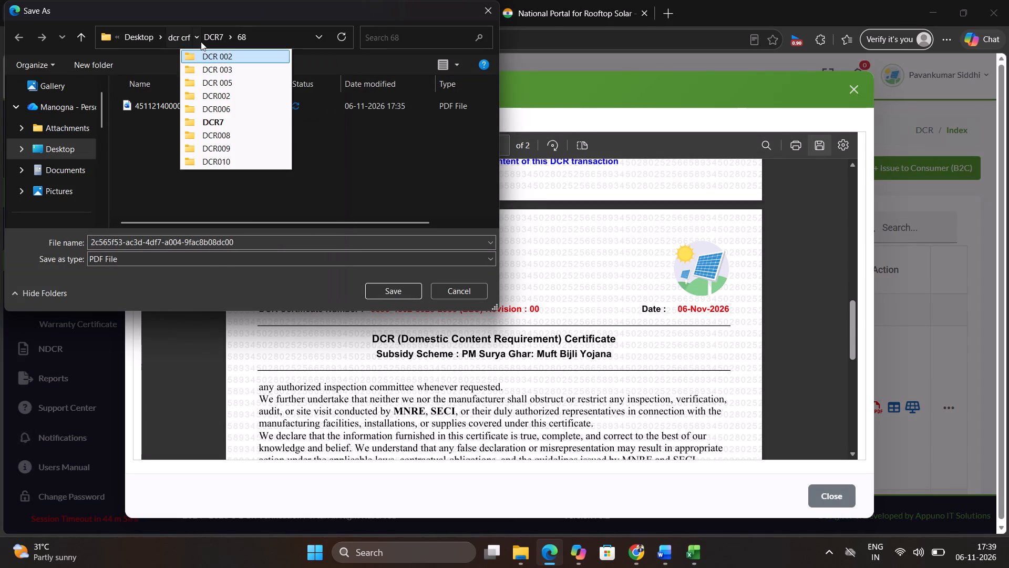
pyautogui.click(202, 125)
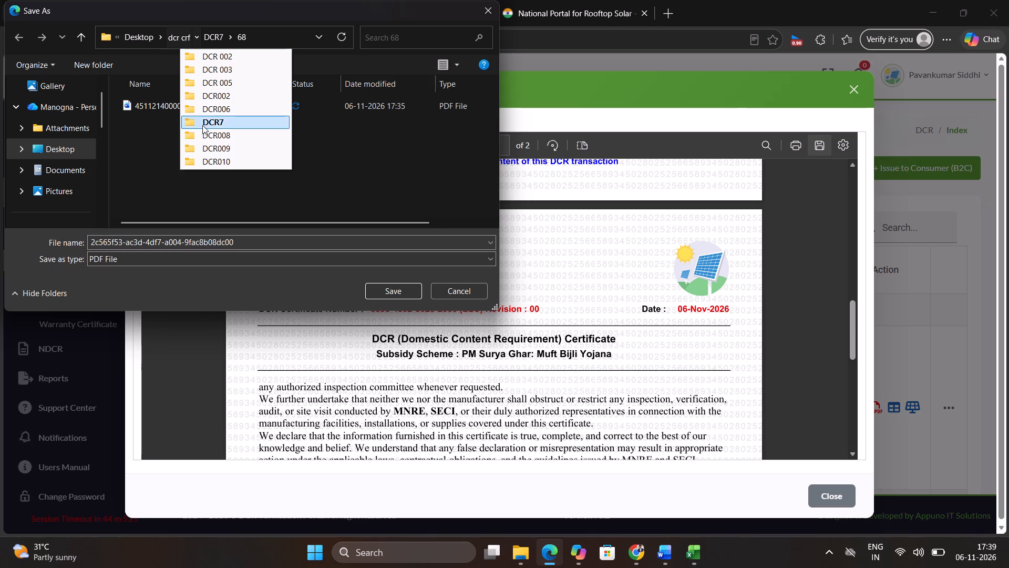
pyautogui.doubleClick(180, 120)
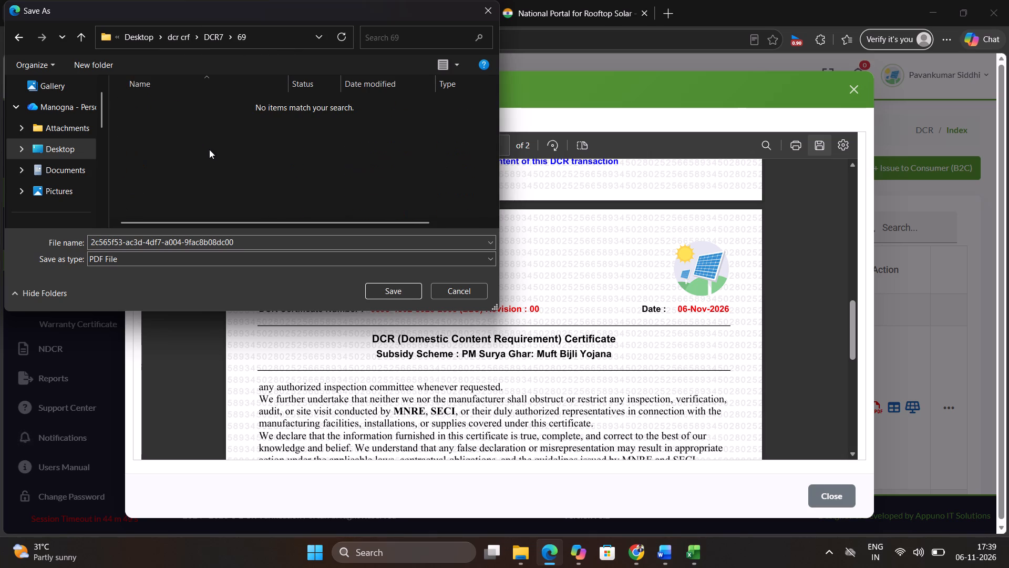
pyautogui.click(270, 242)
pyautogui.press('BackSpace')
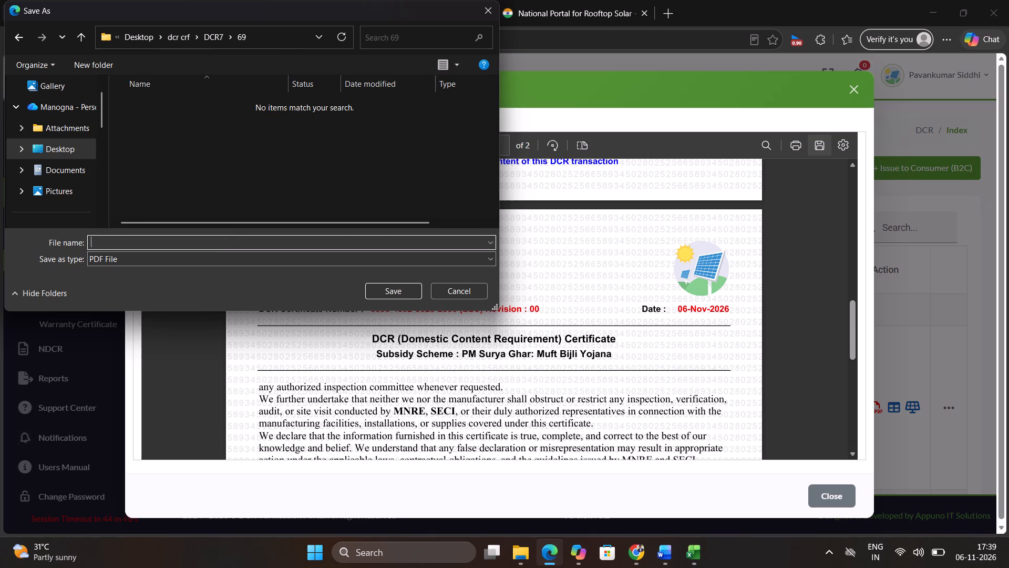
pyautogui.hotkey('ctrl', 'v')
pyautogui.press('Return')
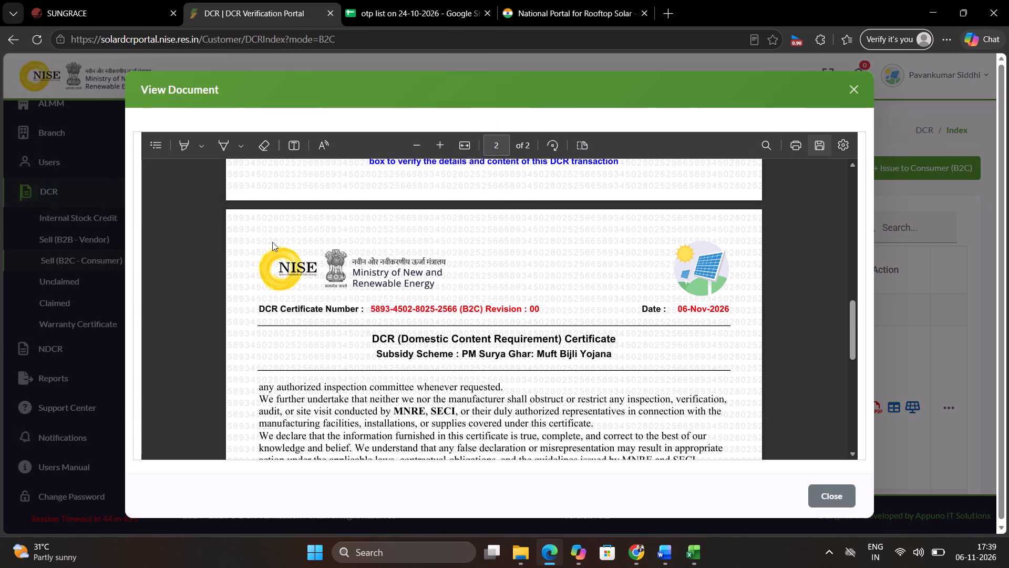
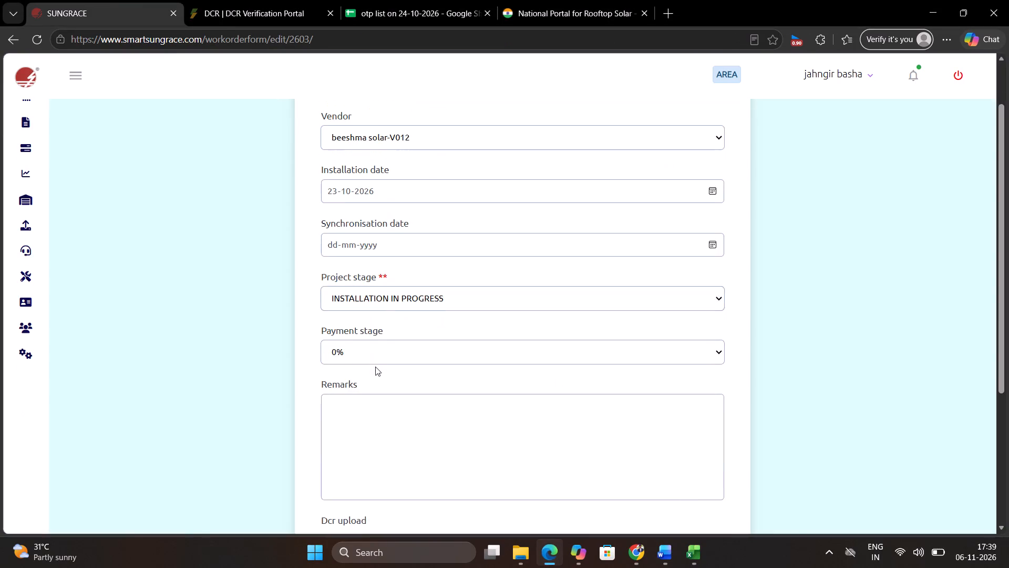
# Attach the certificate PDF named with the consumer's service number from DCR7's folder 69 as the work order's Dcr upload and submit the form.
pyautogui.scroll(-2, 377, 447)
pyautogui.click(364, 407)
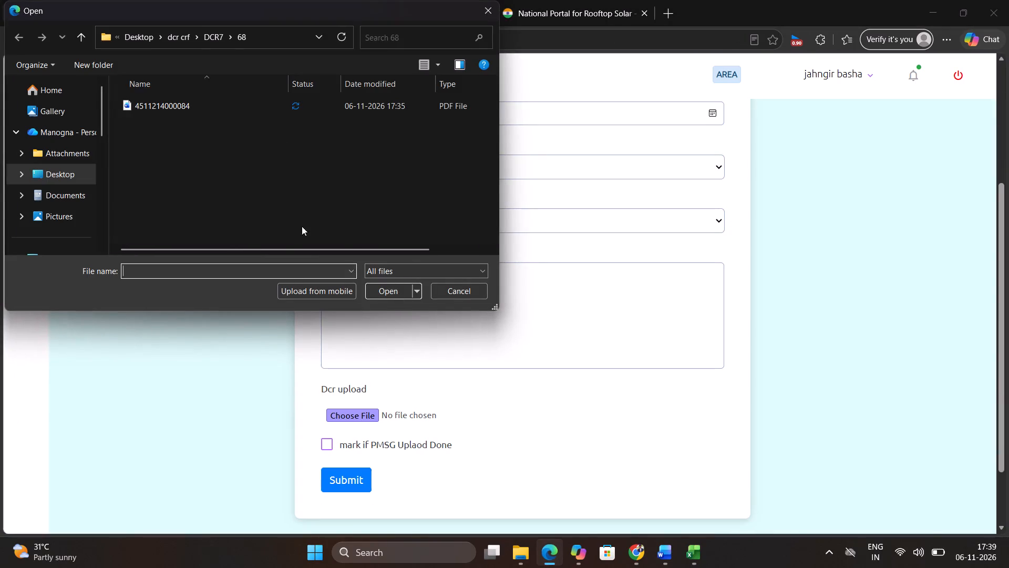
pyautogui.click(233, 29)
pyautogui.scroll(-10, 239, 98)
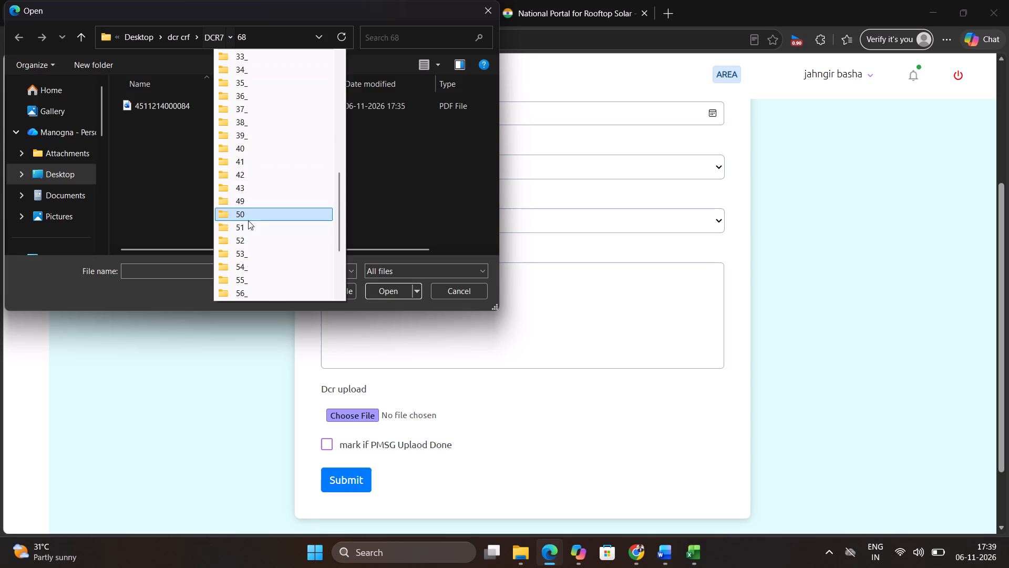
pyautogui.scroll(-6, 248, 220)
pyautogui.click(237, 276)
pyautogui.doubleClick(232, 107)
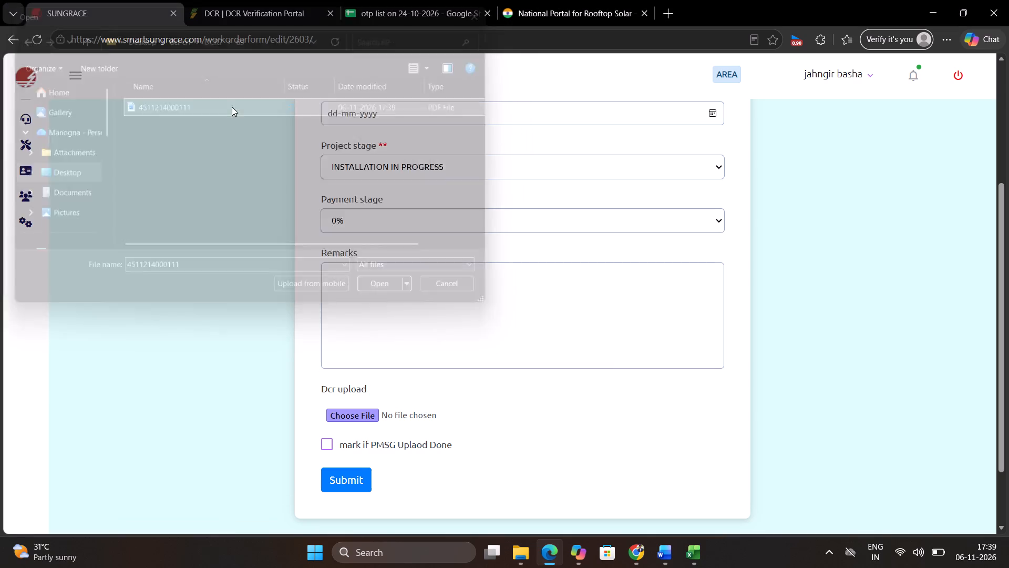
pyautogui.click(351, 485)
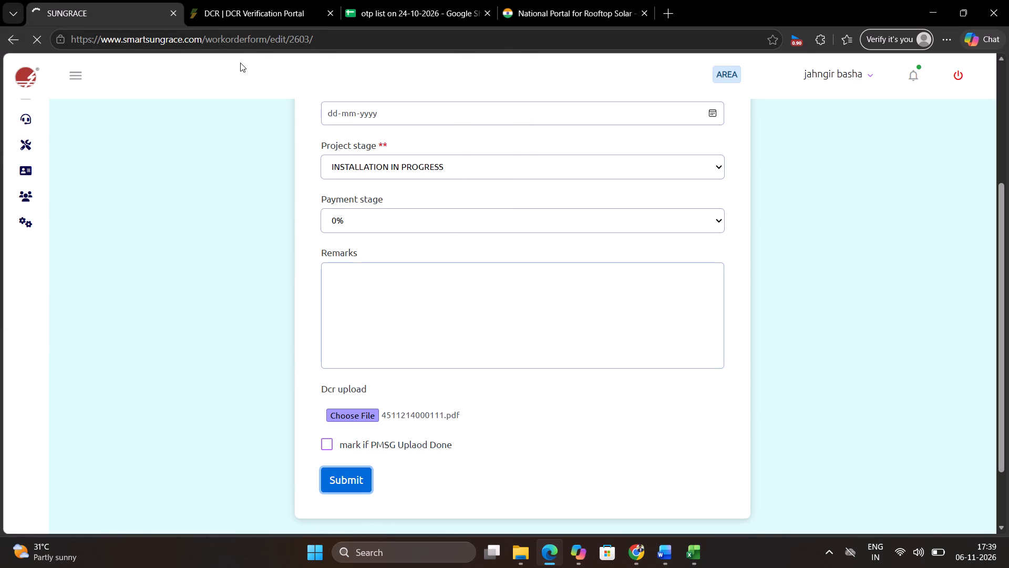
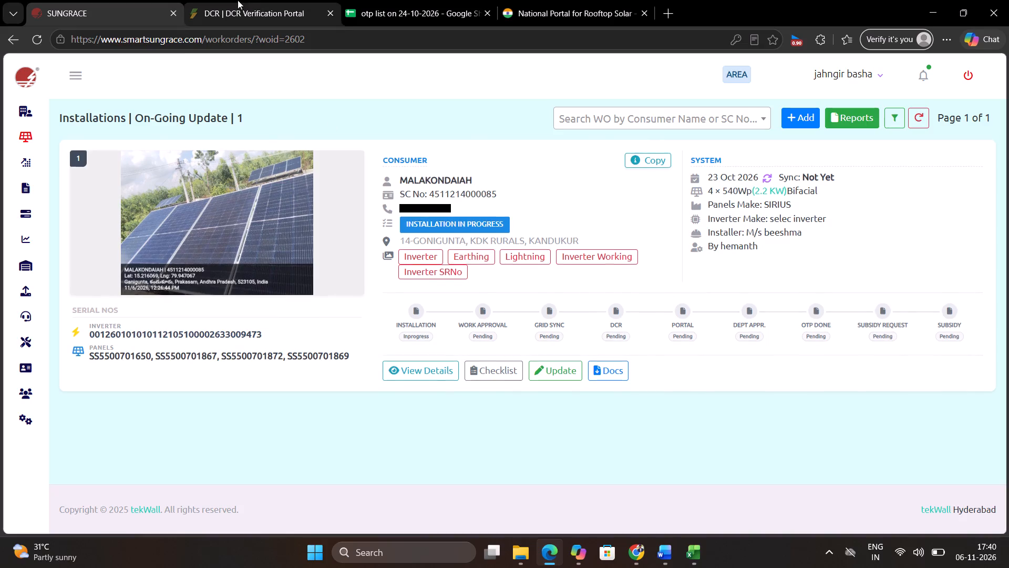
# Start a new Issue to Consumer (B2C) entry in the DCR Verification Portal.
pyautogui.click(255, 0)
pyautogui.click(855, 97)
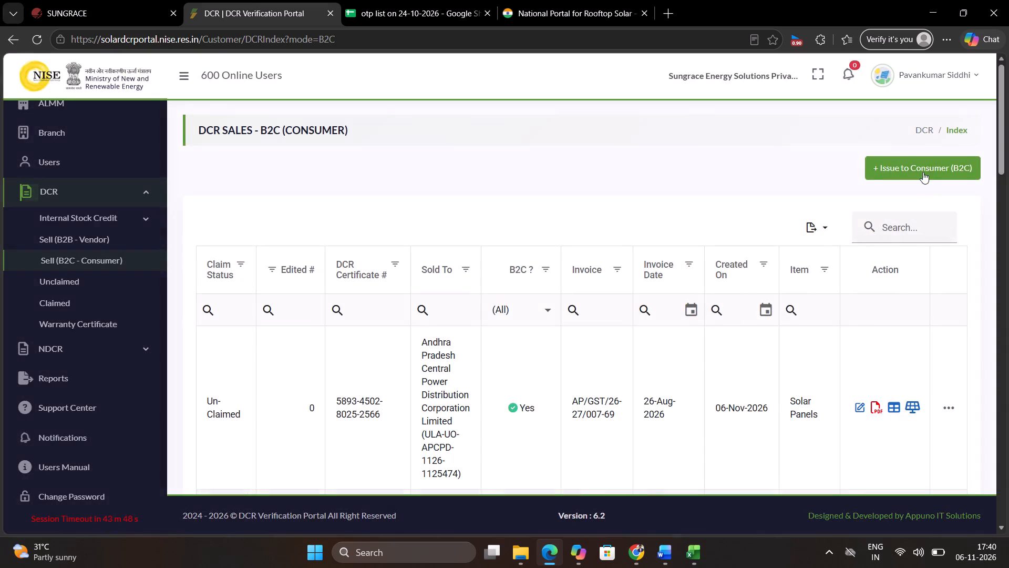
pyautogui.click(923, 170)
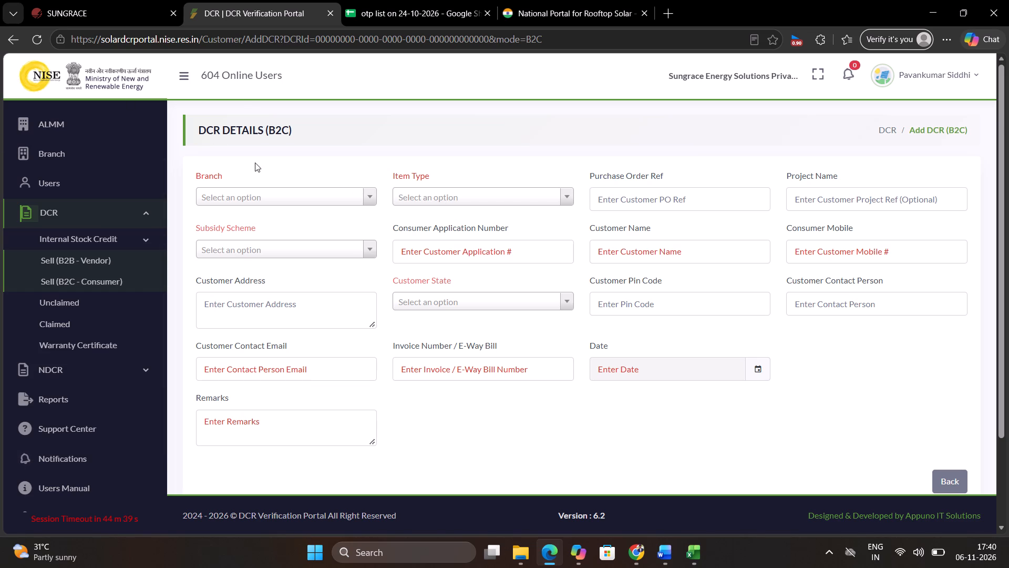
# Set the Andhra Pradesh branch, item type Solar Panels, customer state Andhra Pradesh (37) and subsidy scheme PM Surya Ghar: Muft Bijli Yojana.
pyautogui.click(282, 195)
pyautogui.click(265, 246)
pyautogui.click(486, 182)
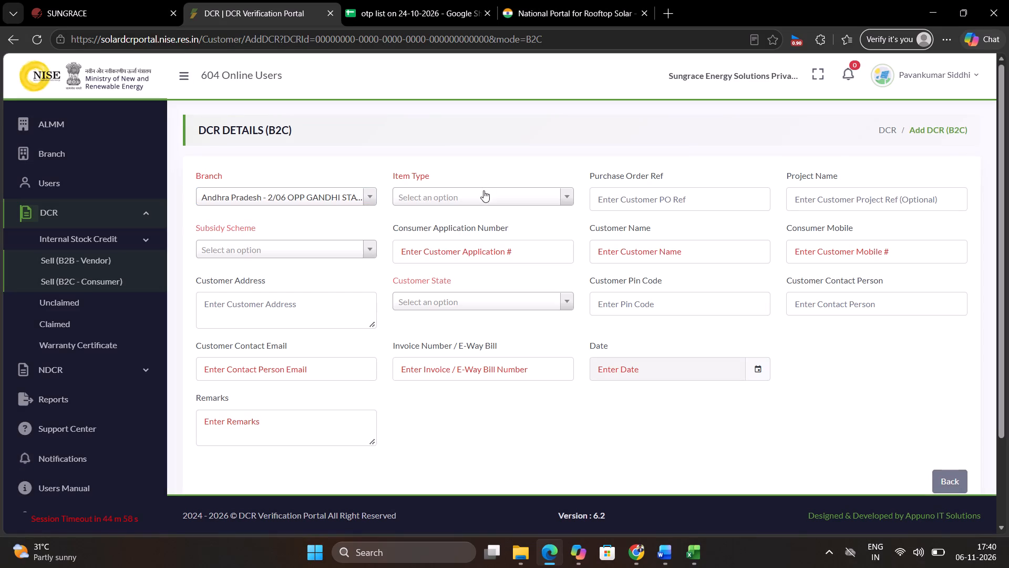
pyautogui.click(483, 190)
pyautogui.click(456, 239)
pyautogui.click(479, 302)
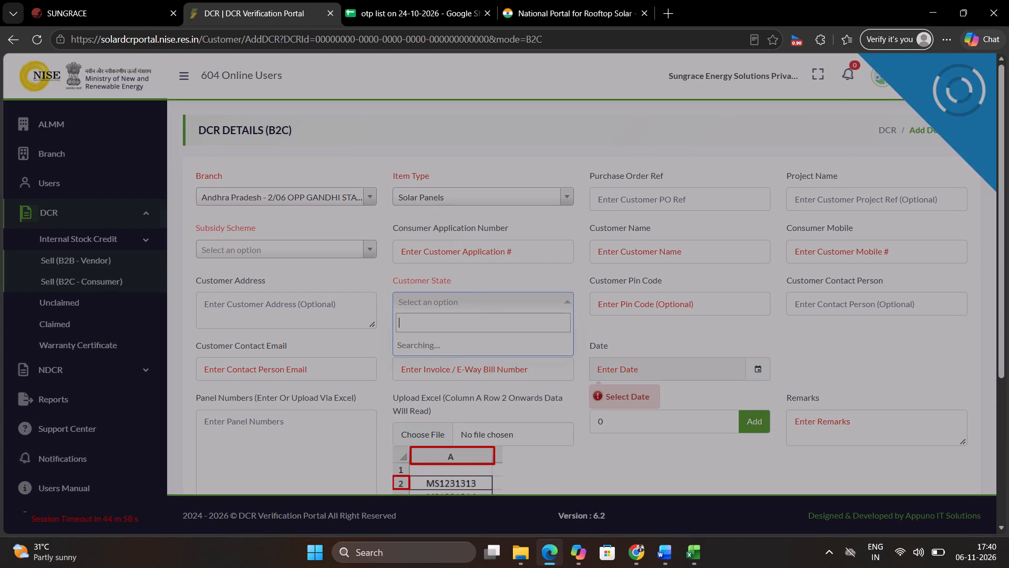
pyautogui.click(438, 391)
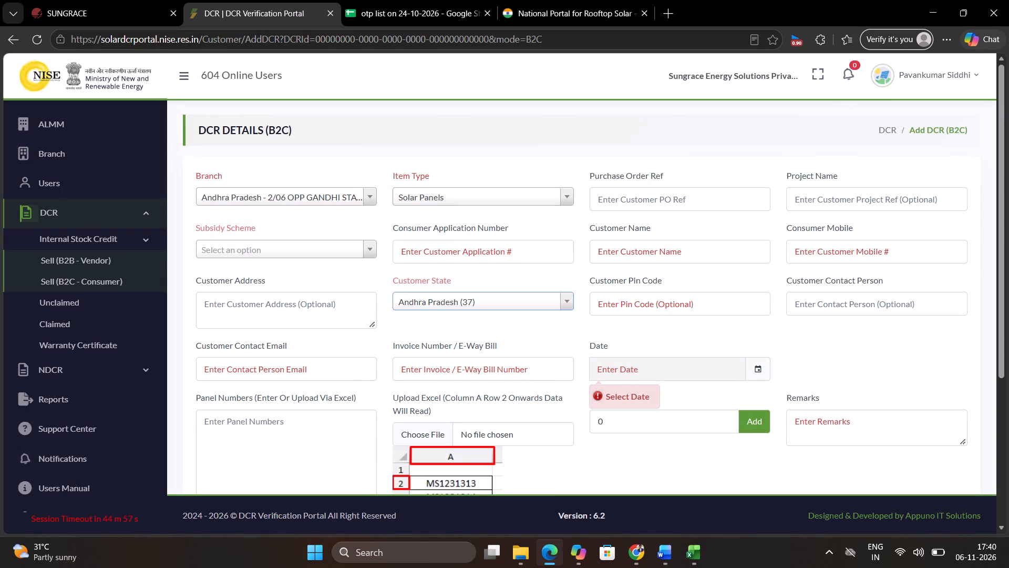
pyautogui.click(352, 256)
pyautogui.click(313, 349)
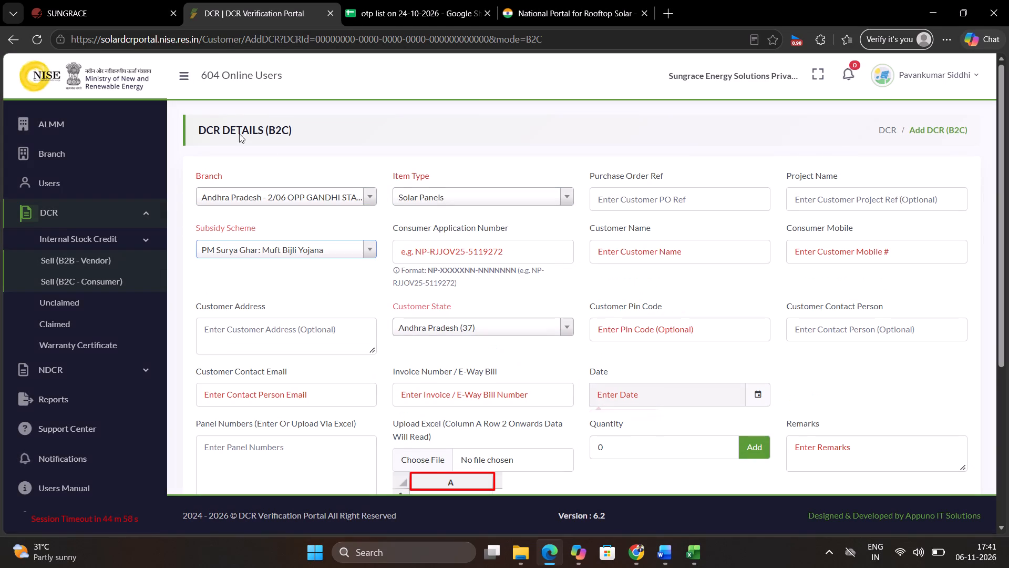
# Copy the panel serial numbers from the SUNGRACE work order's quick copy details into the DCR form's Panel Numbers.
pyautogui.click(139, 8)
pyautogui.click(655, 156)
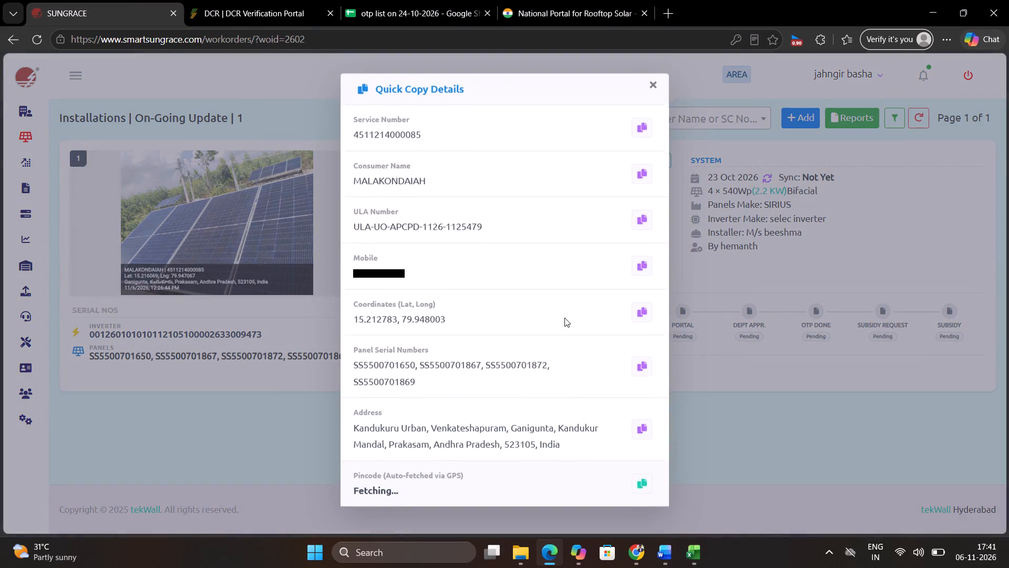
pyautogui.click(639, 375)
pyautogui.click(622, 148)
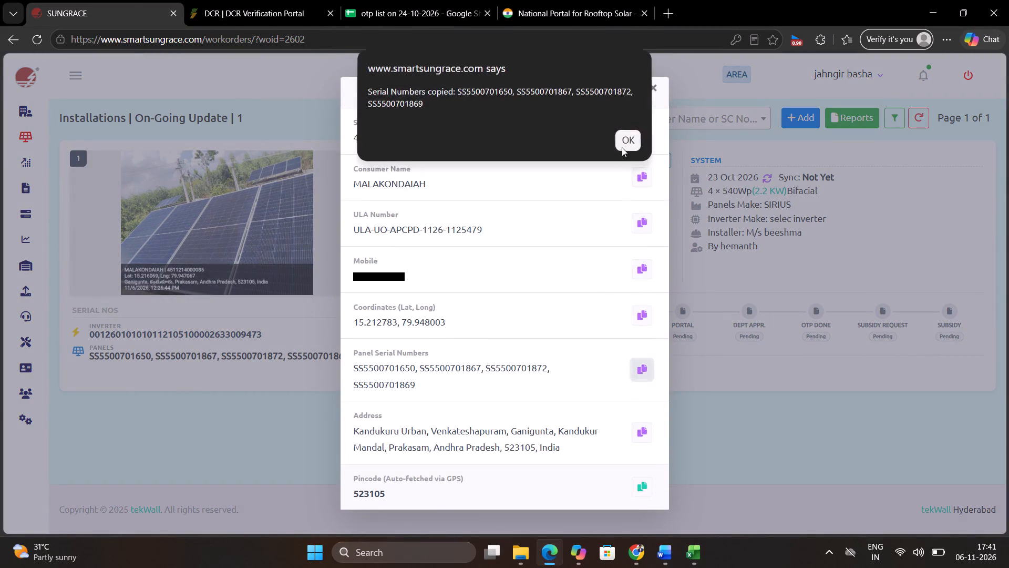
pyautogui.click(302, 5)
pyautogui.click(335, 448)
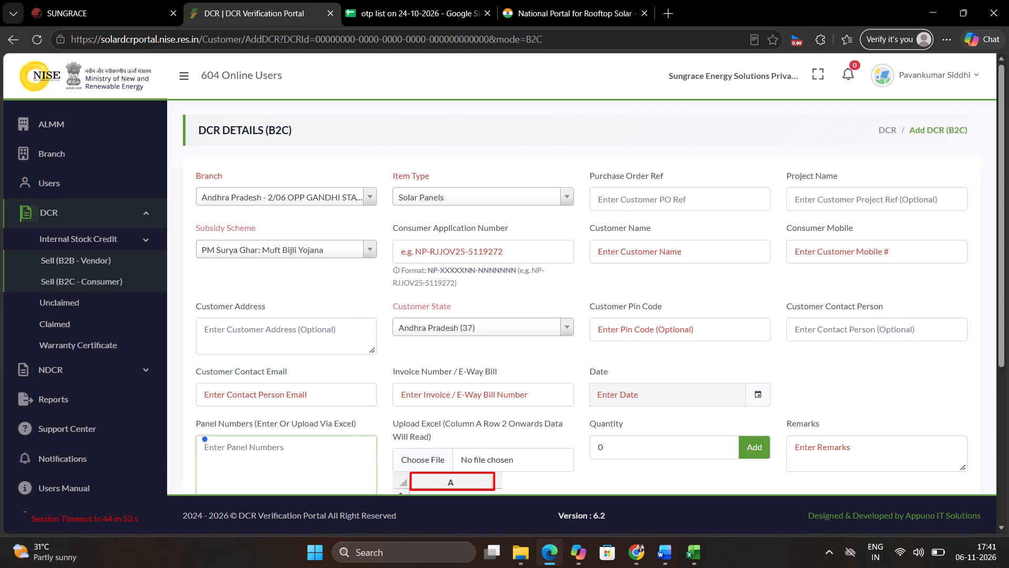
pyautogui.hotkey('ctrl', 'v')
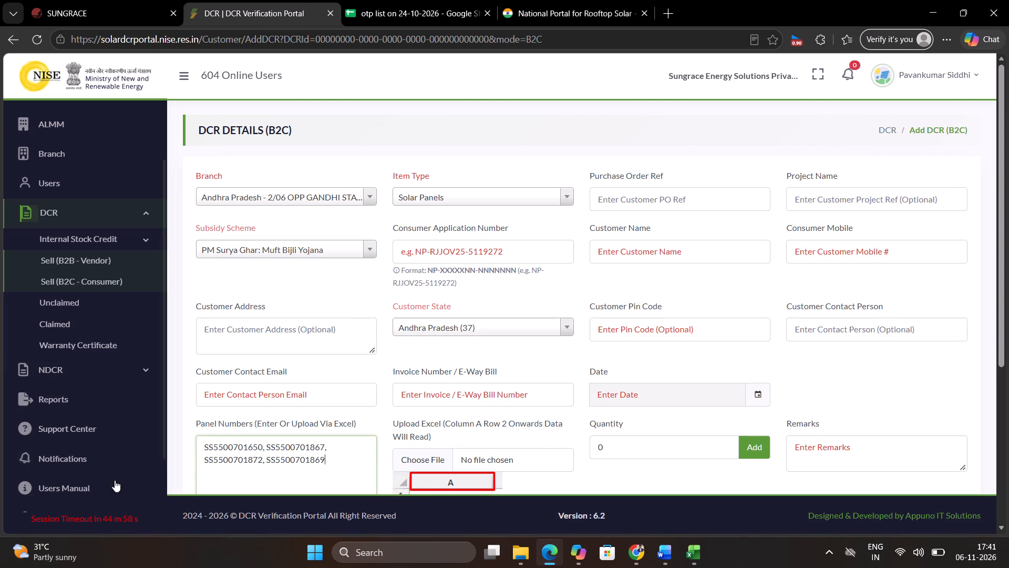
# Remove the commas between the four panel serial numbers and put each number on its own line.
pyautogui.click(262, 445)
pyautogui.press('Right')
pyautogui.press('BackSpace')
pyautogui.press('Return')
pyautogui.press('Right')
pyautogui.press('Right')
pyautogui.press('Right')
pyautogui.press('Right')
pyautogui.press('Right')
pyautogui.press('Right')
pyautogui.press('Right')
pyautogui.press('Right')
pyautogui.press('Right')
pyautogui.press('Right')
pyautogui.press('Right')
pyautogui.press('Right')
pyautogui.press('Right')
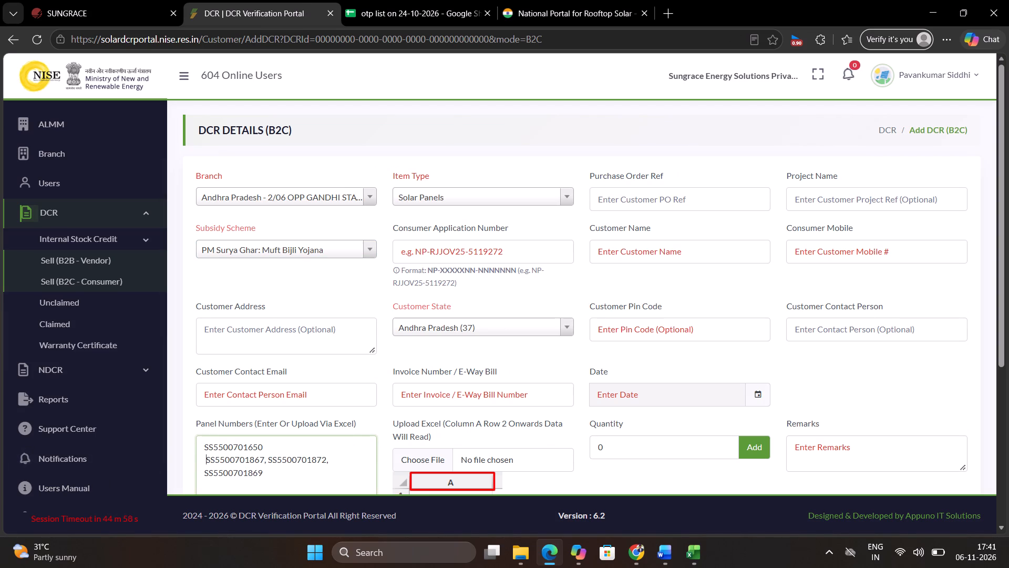
pyautogui.press('Right')
pyautogui.press('BackSpace')
pyautogui.press('Return')
pyautogui.press('Right')
pyautogui.press('Right')
pyautogui.press('Right')
pyautogui.press('Right')
pyautogui.press('Right')
pyautogui.press('Right')
pyautogui.press('Right')
pyautogui.press('Right')
pyautogui.press('Right')
pyautogui.press('Right')
pyautogui.press('Right')
pyautogui.press('Right')
pyautogui.press('Right')
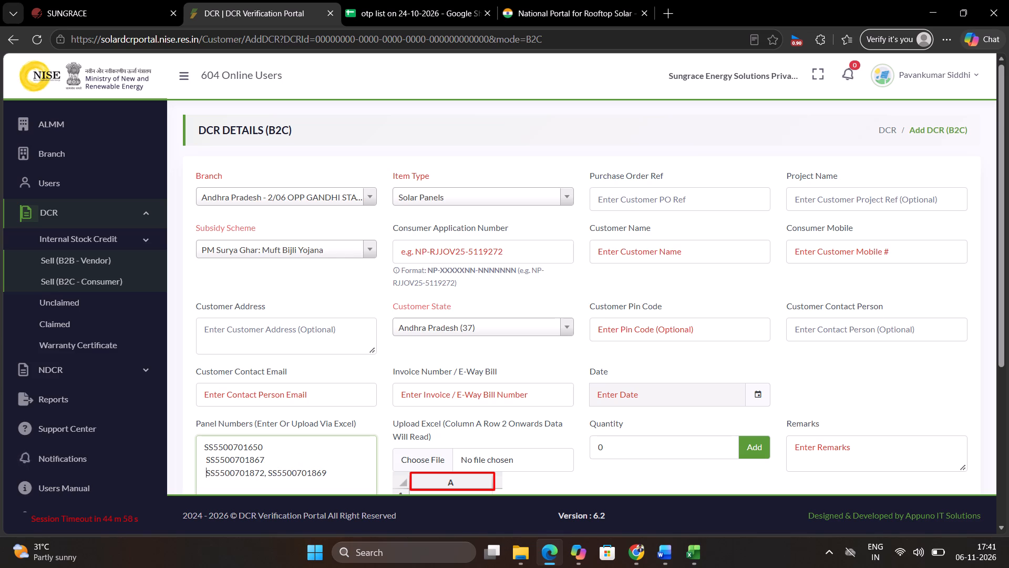
pyautogui.press('Right')
pyautogui.press('BackSpace')
pyautogui.press('Return')
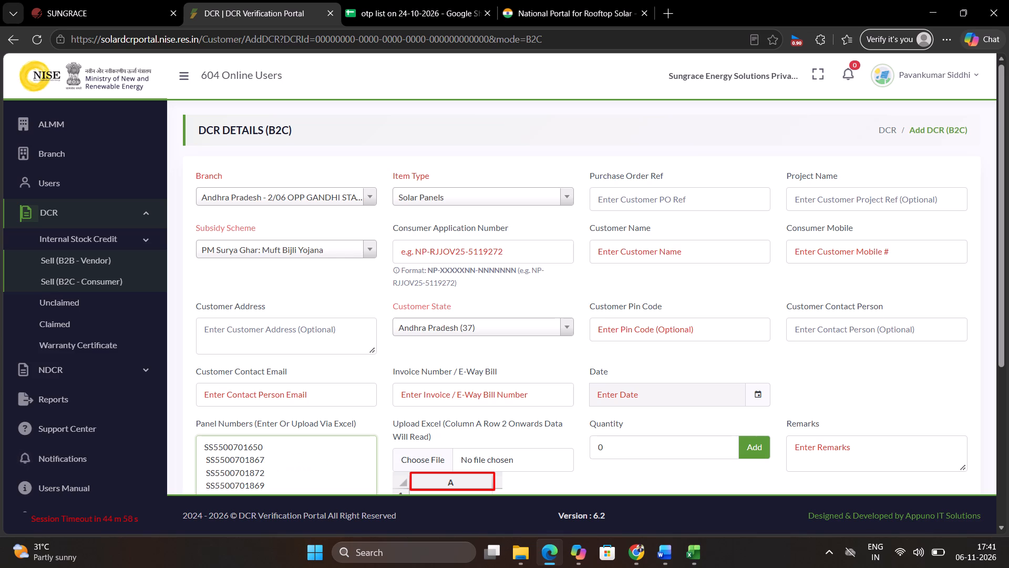
pyautogui.press('Right')
# Set the panel quantity to 4.
pyautogui.click(683, 448)
pyautogui.press('BackSpace')
pyautogui.press('4')
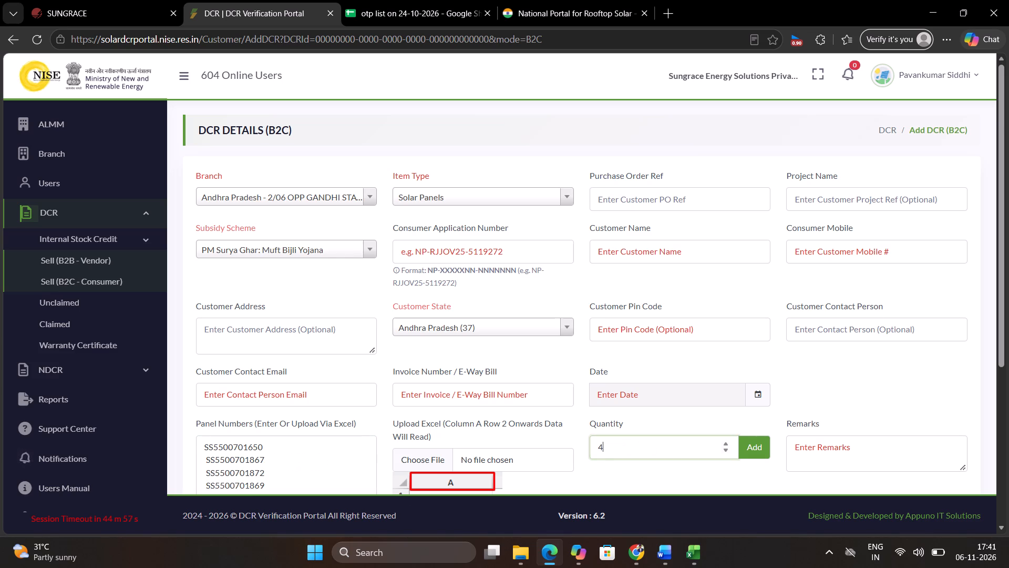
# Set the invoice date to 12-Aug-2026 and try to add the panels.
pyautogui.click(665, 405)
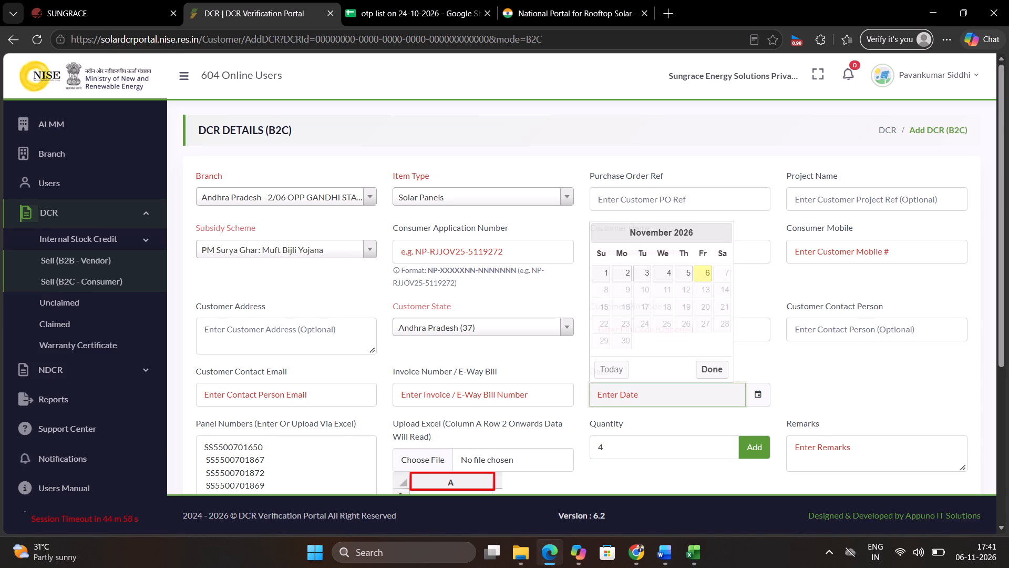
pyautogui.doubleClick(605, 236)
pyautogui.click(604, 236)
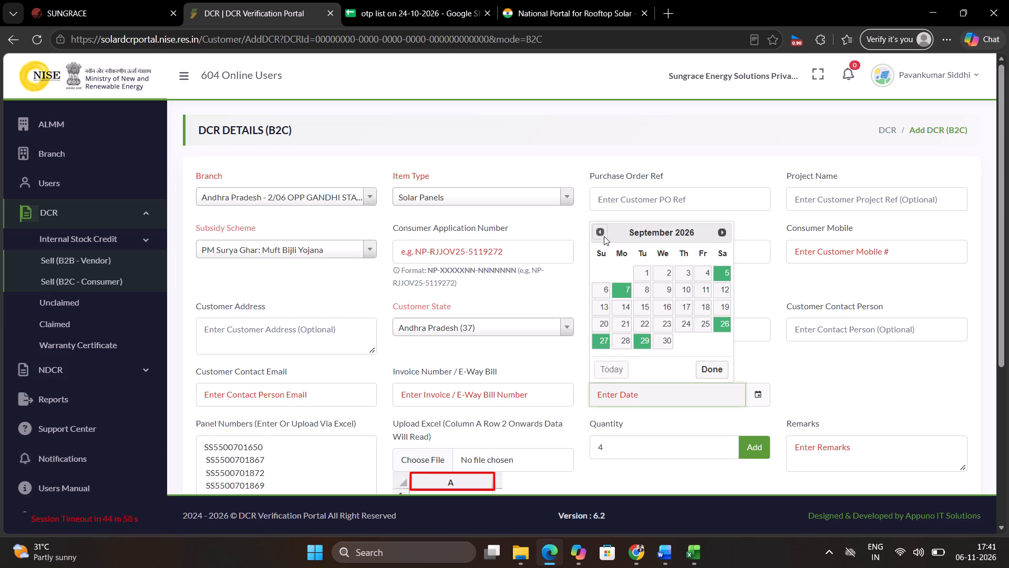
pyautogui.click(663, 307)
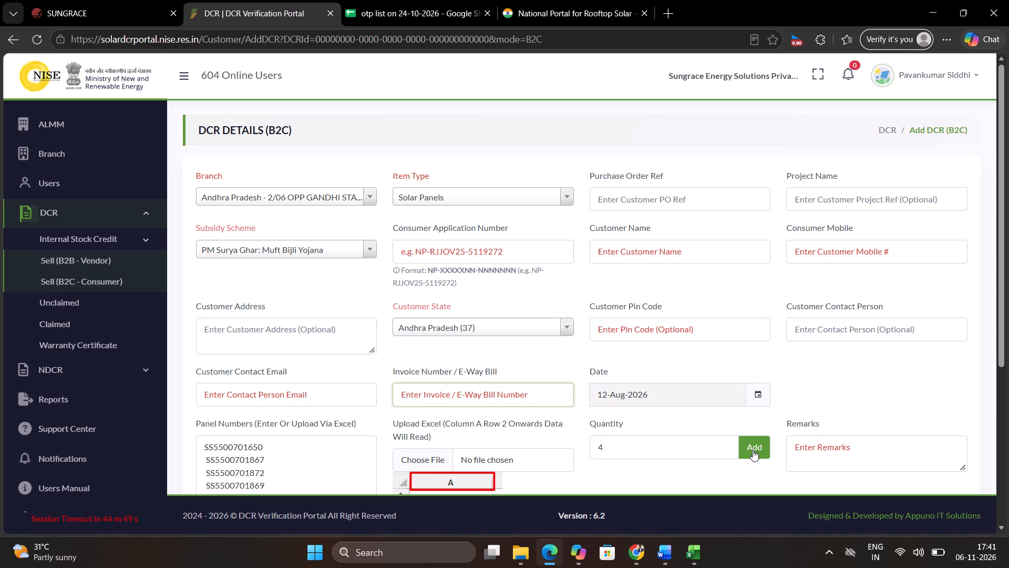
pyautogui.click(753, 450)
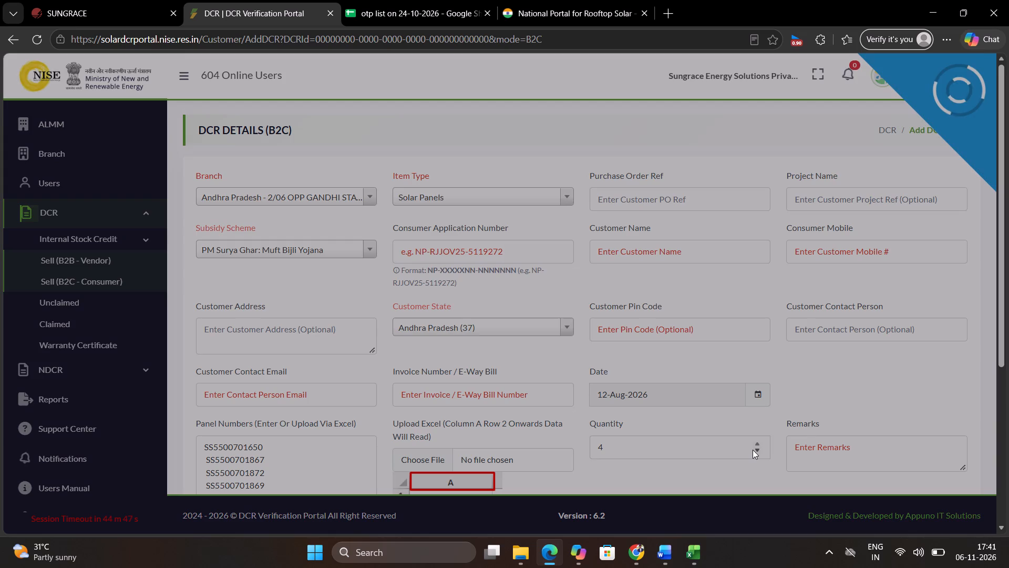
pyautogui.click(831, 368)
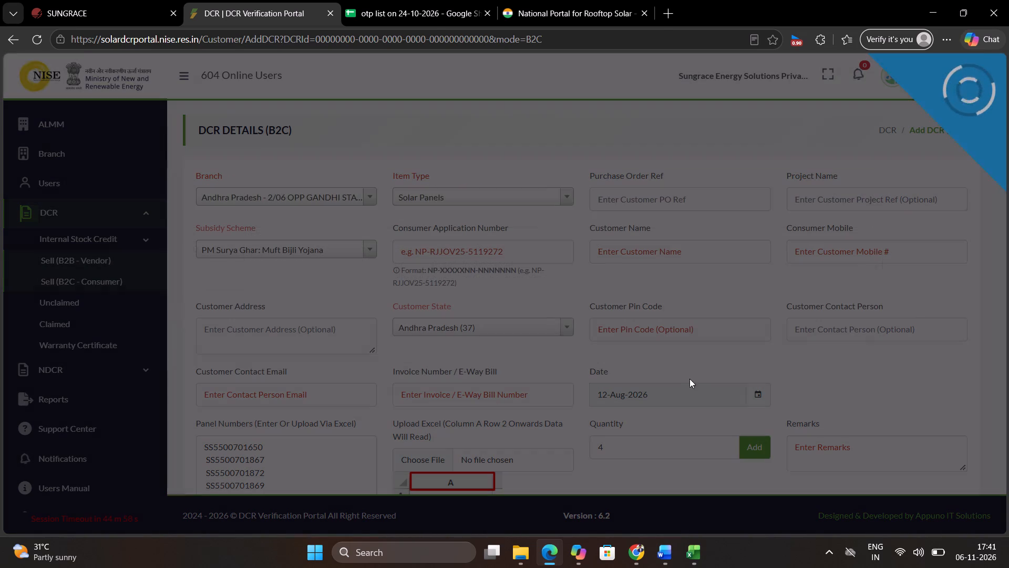
# Set the invoice date to 26-Aug-2026 and add the four panels to the certificate entry.
pyautogui.click(706, 393)
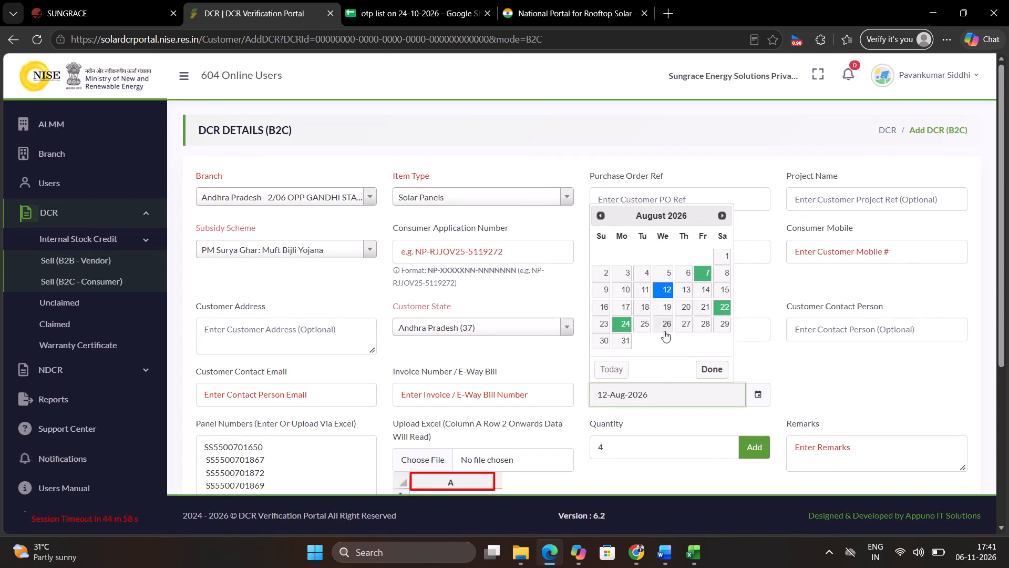
pyautogui.click(664, 331)
pyautogui.click(762, 454)
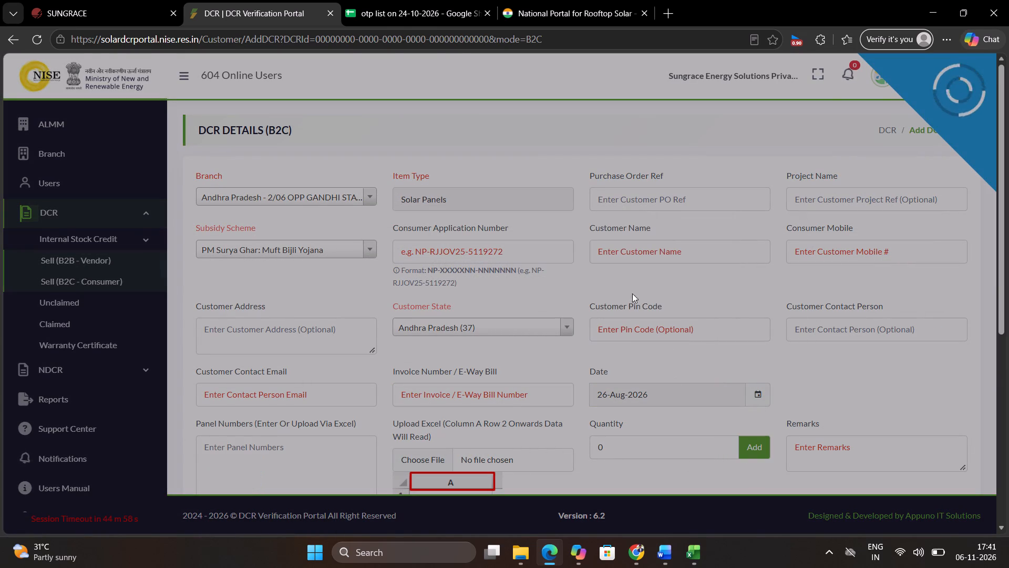
# Copy the consumer's address from the SUNGRACE work order's quick copy details into the DCR form's Remarks.
pyautogui.click(126, 5)
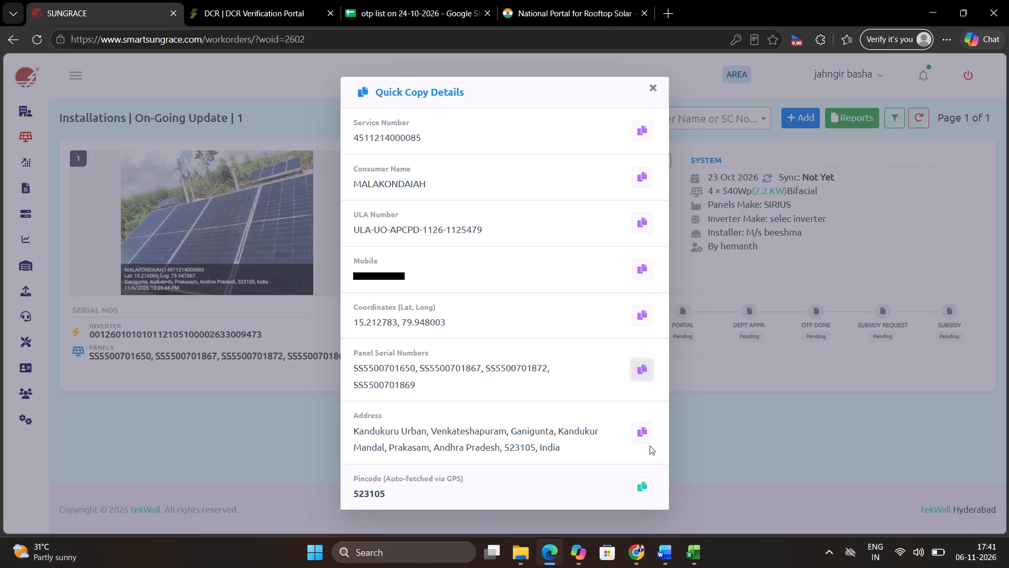
pyautogui.click(648, 442)
pyautogui.click(629, 151)
pyautogui.click(313, 7)
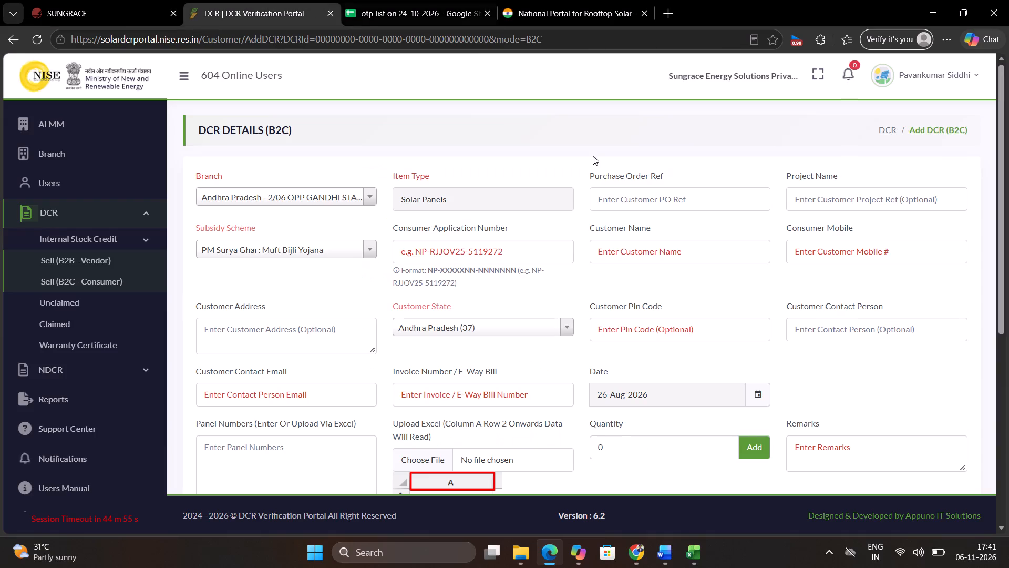
pyautogui.click(864, 449)
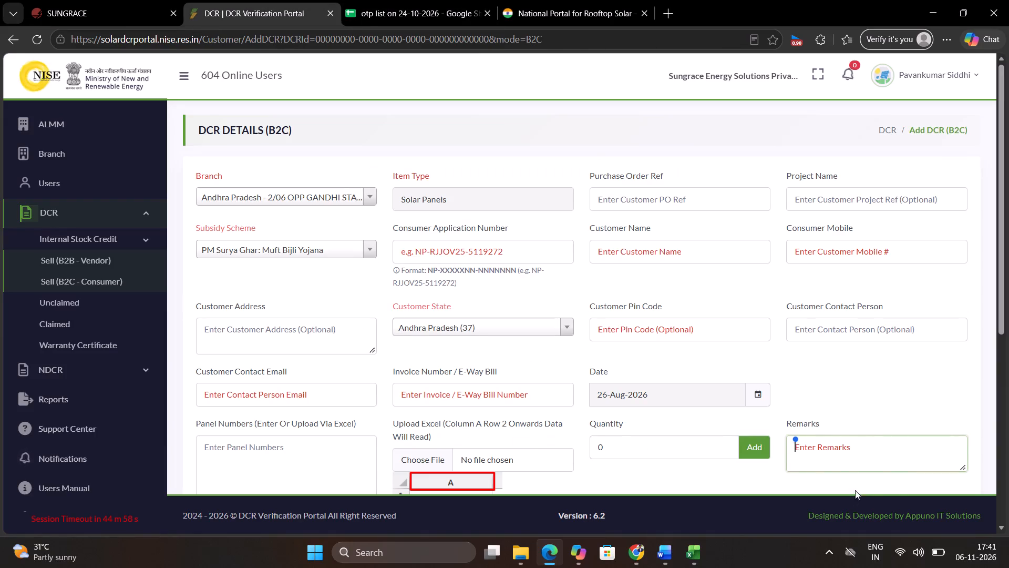
pyautogui.hotkey('ctrl', 'v')
# Copy the pin code from the address in Remarks into Customer Pin Code.
pyautogui.doubleClick(871, 464)
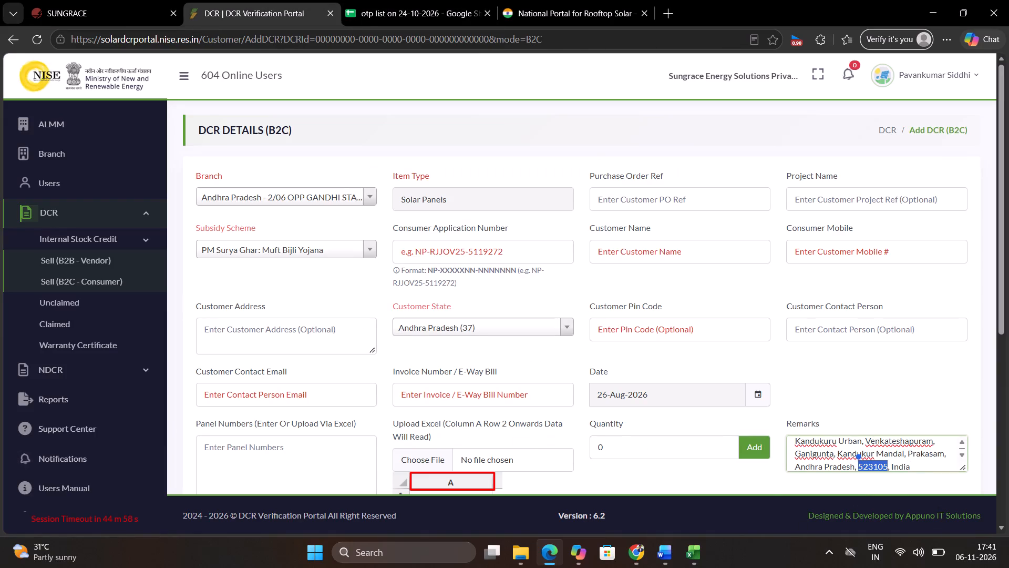
pyautogui.hotkey('ctrl', 'c')
pyautogui.keyDown('ctrl'); pyautogui.moveTo(883, 475); pyautogui.dragTo(811, 371); pyautogui.keyUp('ctrl')
pyautogui.click(749, 336)
pyautogui.hotkey('ctrl', 'v')
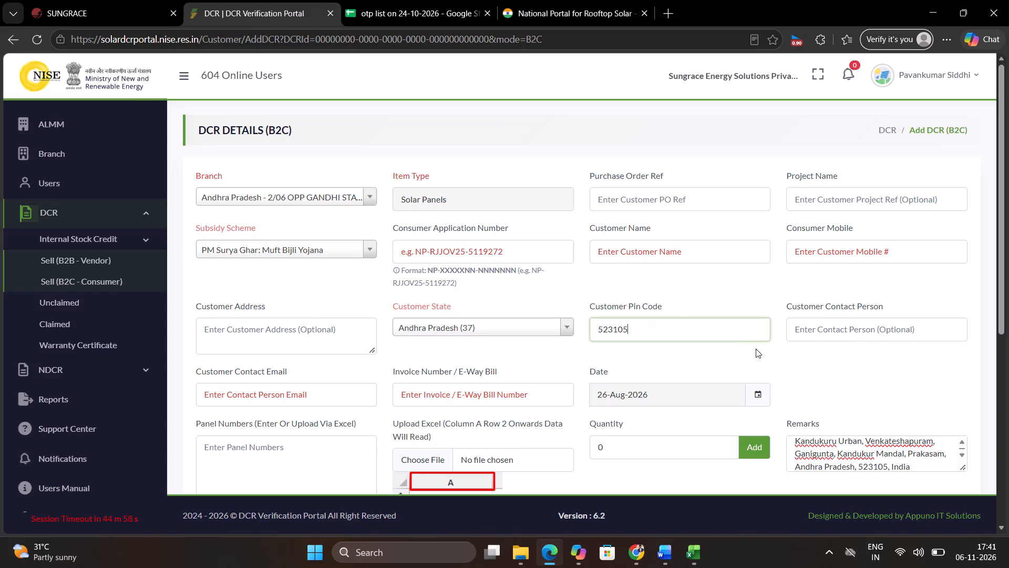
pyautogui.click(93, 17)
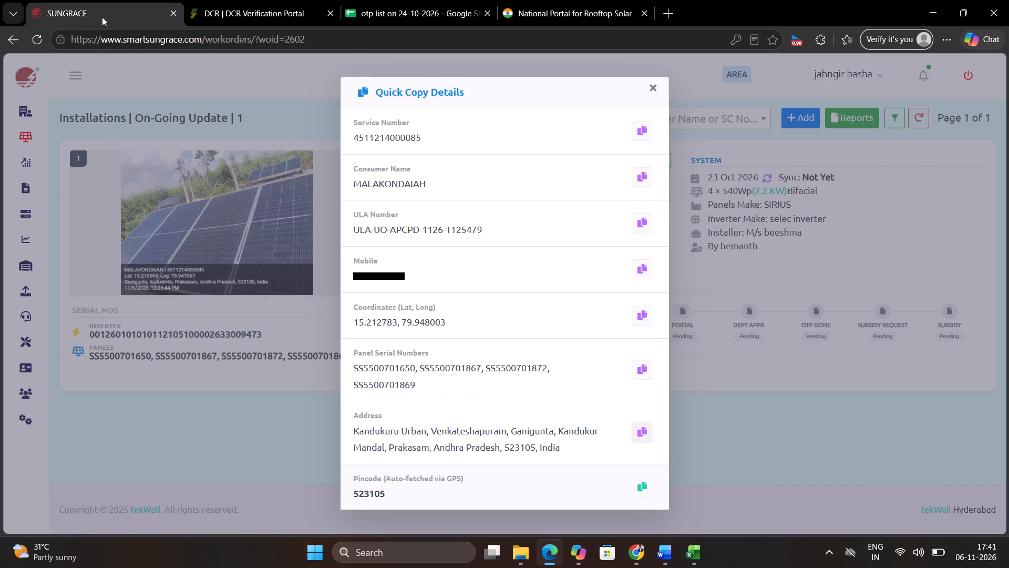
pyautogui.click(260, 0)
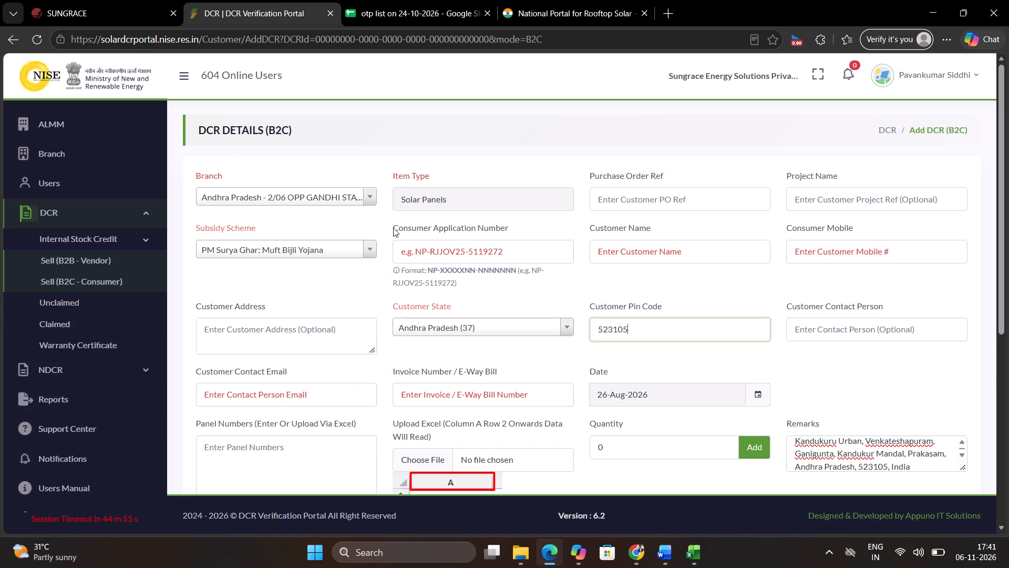
# Enter invoice number AP/GST/26-27/007-70, copying the prefix AP/GST/26-27/007- from the Word document of invoice numbers.
pyautogui.click(671, 548)
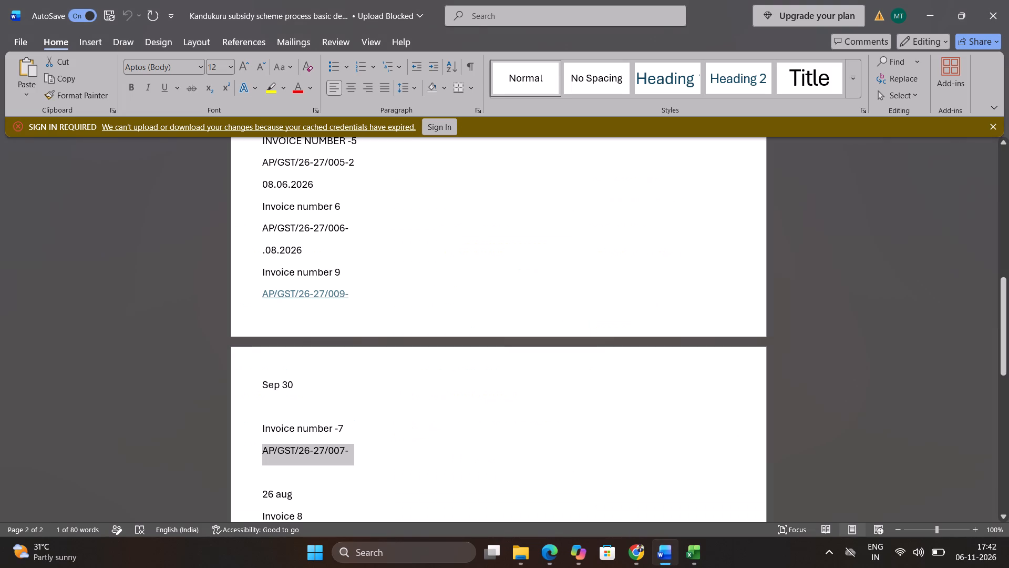
pyautogui.hotkey('ctrl', 'c')
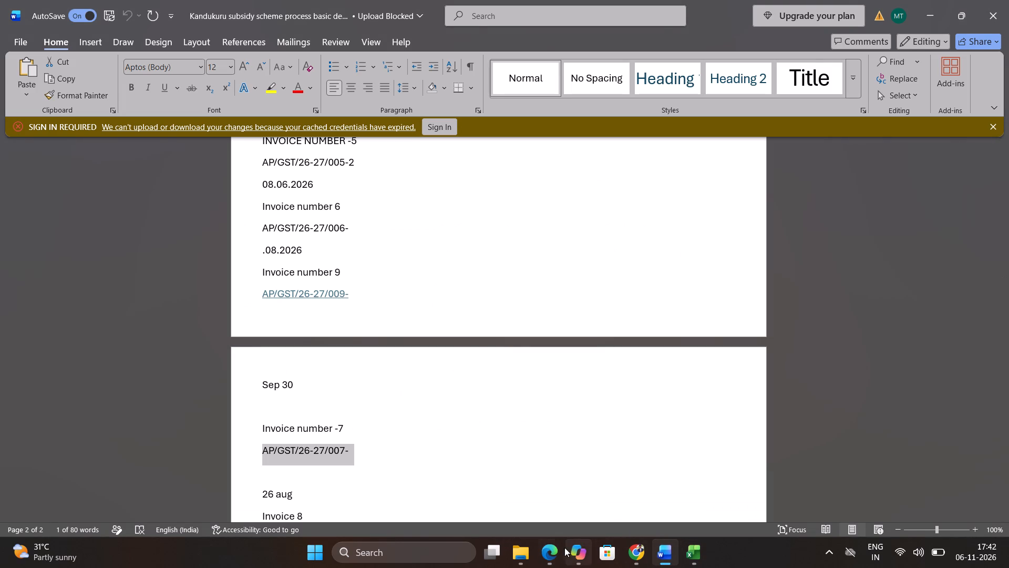
pyautogui.click(559, 549)
pyautogui.click(527, 388)
pyautogui.hotkey('ctrl', 'v')
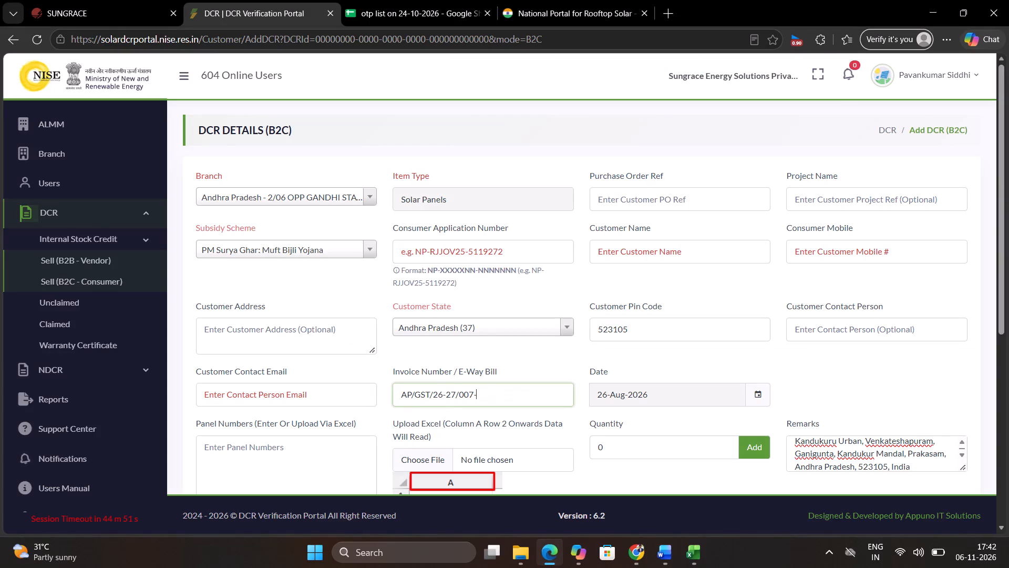
pyautogui.write('70')
pyautogui.click(71, 4)
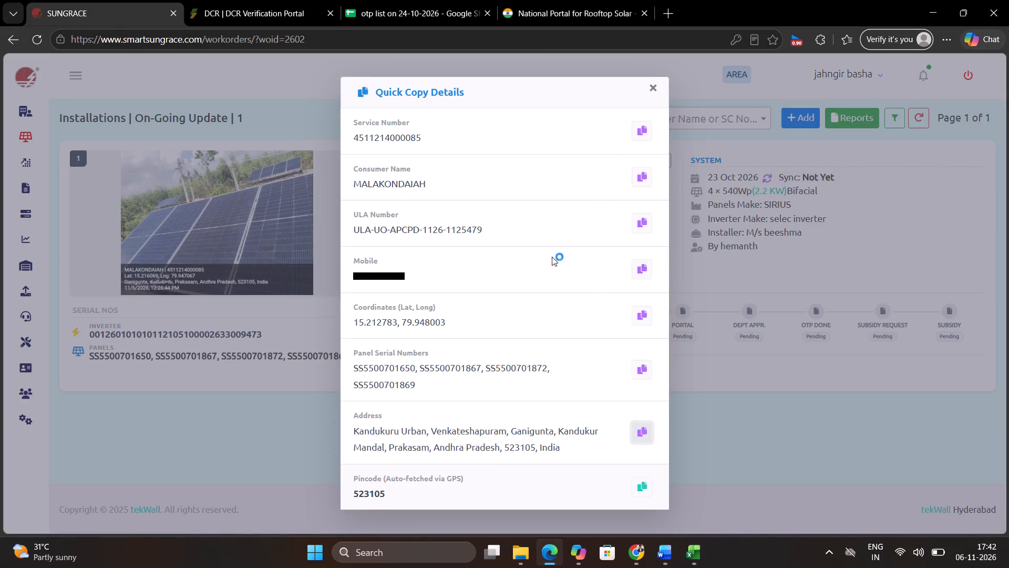
pyautogui.click(232, 0)
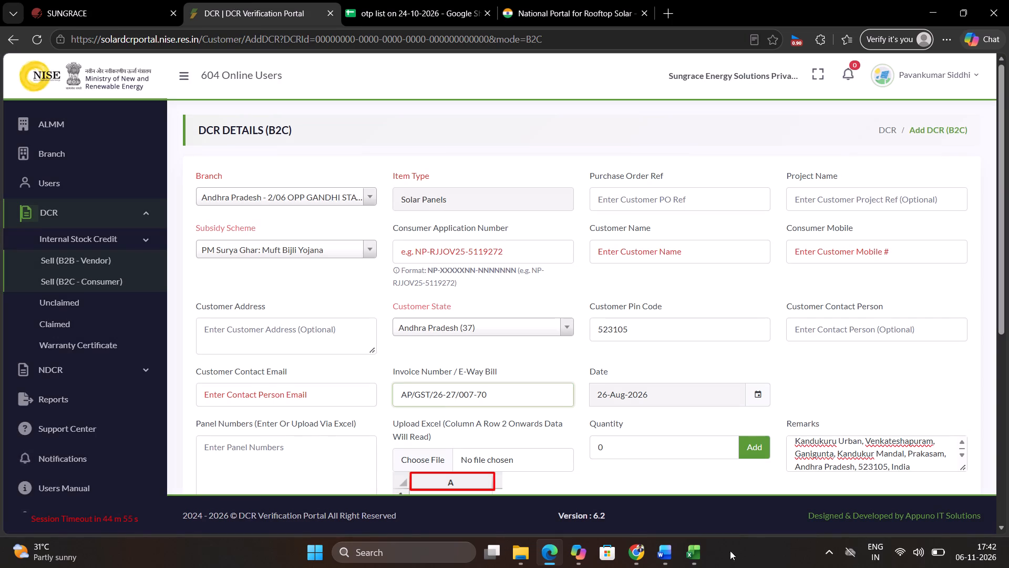
pyautogui.click(667, 553)
pyautogui.scroll(11, 263, 299)
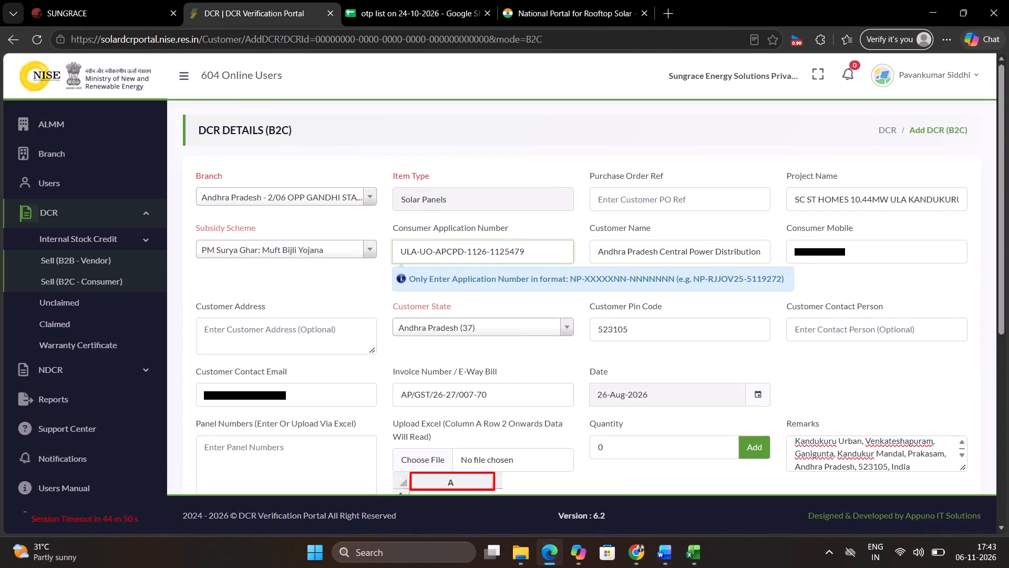
pyautogui.click(517, 552)
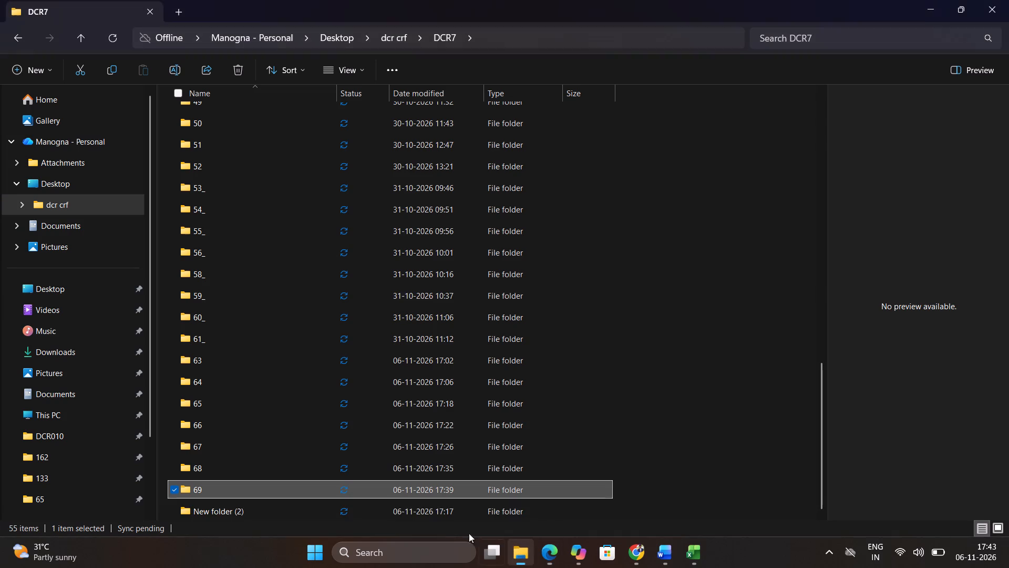
pyautogui.click(30, 74)
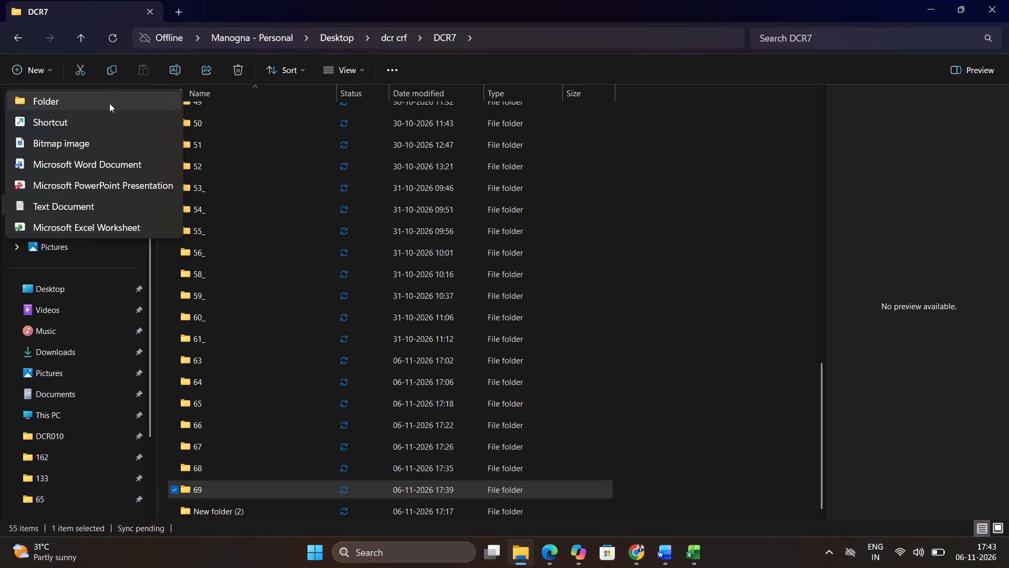
pyautogui.click(119, 100)
pyautogui.press('BackSpace')
pyautogui.write('70')
pyautogui.press('Return')
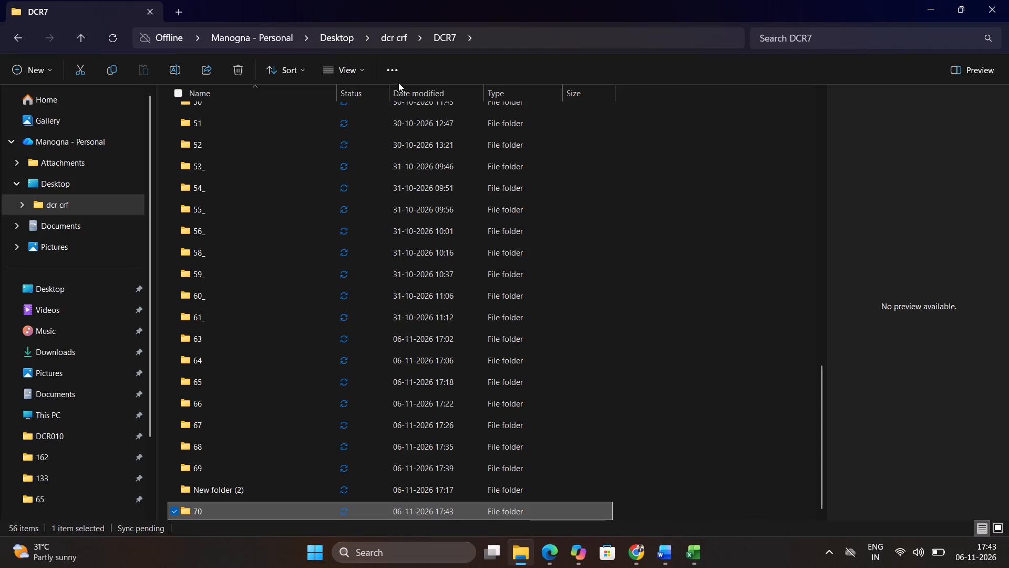
# Confirm the completed B2C DCR entry in the DCR portal to issue the consumer's certificate.
pyautogui.moveTo(542, 544); pyautogui.dragTo(543, 550)
pyautogui.click(543, 552)
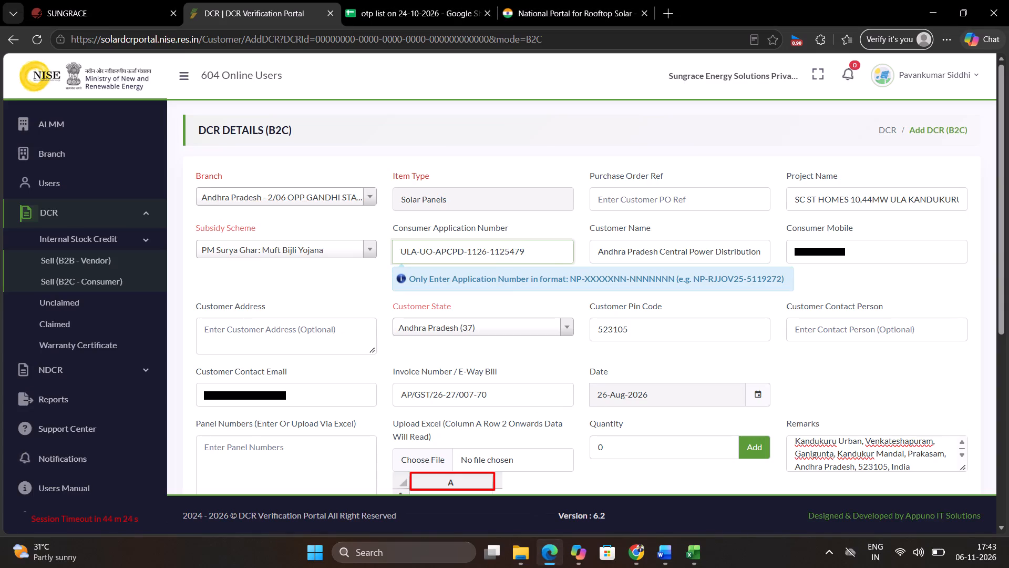
pyautogui.scroll(-4, 583, 295)
pyautogui.click(923, 363)
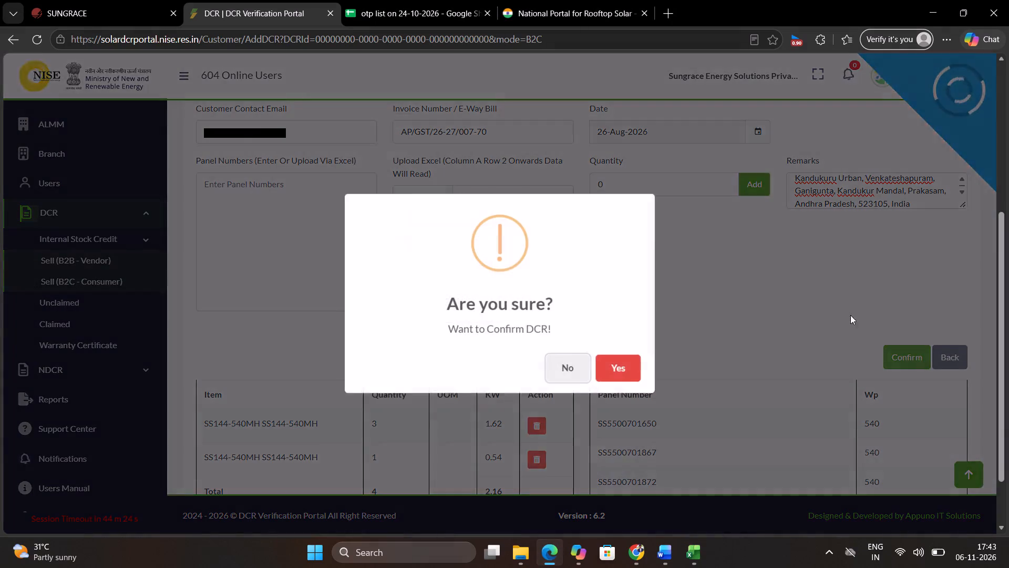
pyautogui.moveTo(615, 364); pyautogui.dragTo(620, 366)
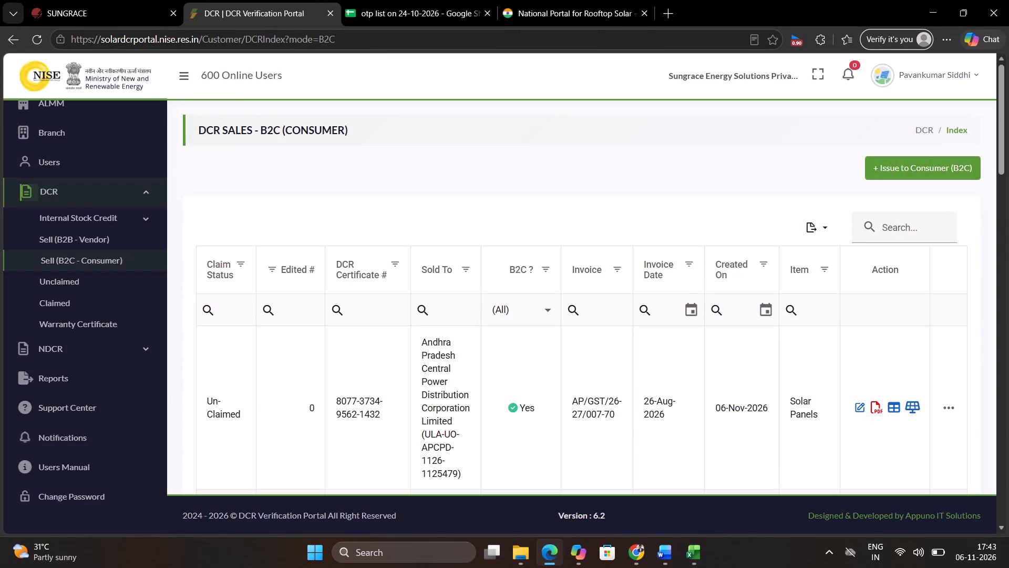
# Copy the consumer's service number again from the SUNGRACE work order's quick copy details.
pyautogui.click(109, 15)
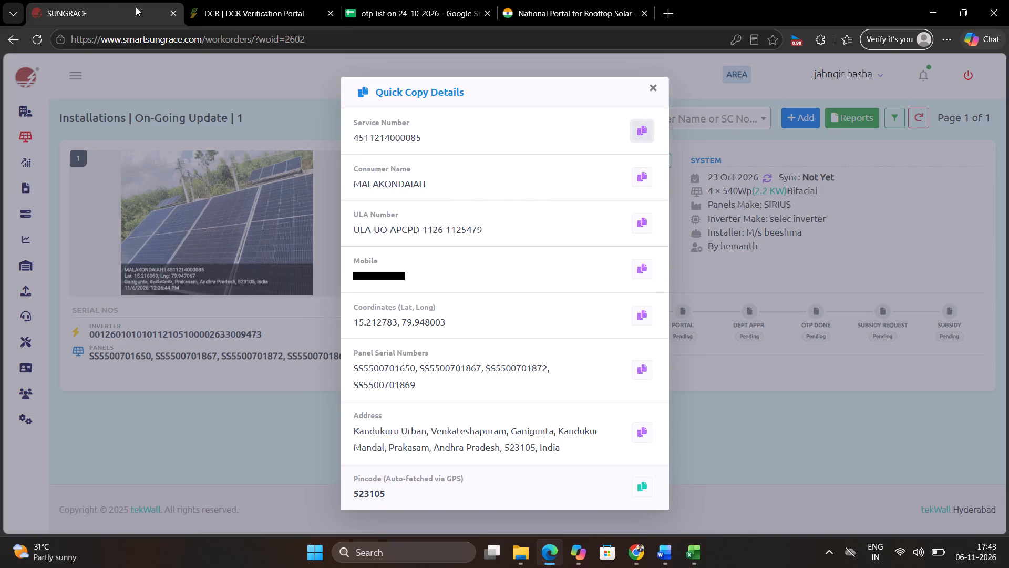
pyautogui.click(238, 4)
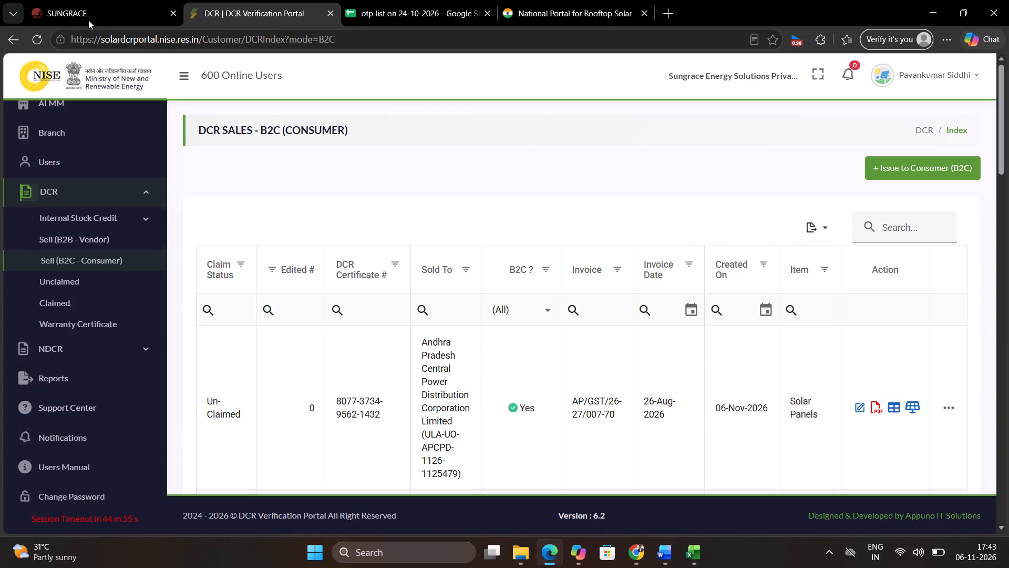
pyautogui.click(77, 0)
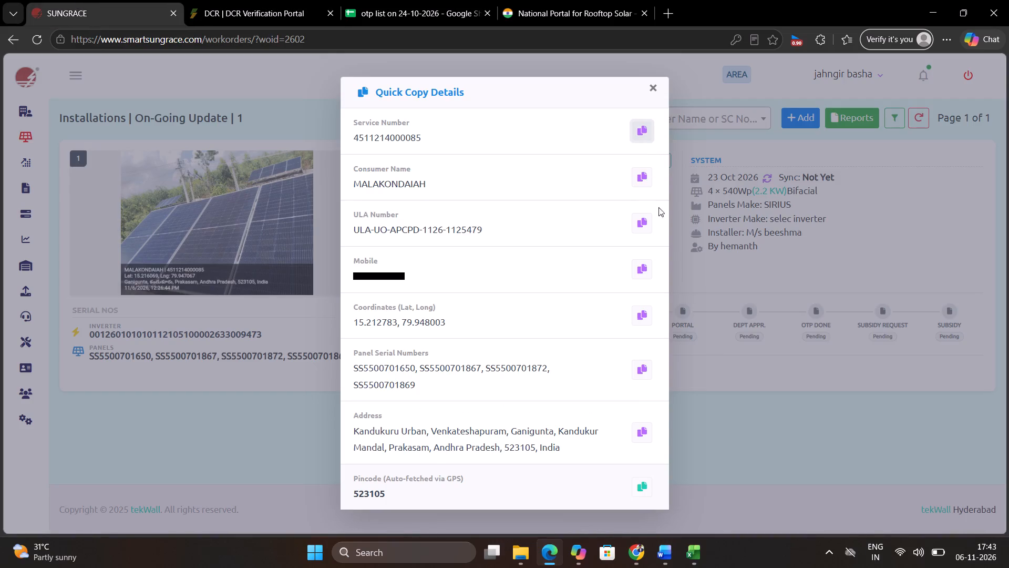
pyautogui.click(639, 140)
pyautogui.click(627, 130)
# Open the newest B2C certificate's PDF in the DCR portal and save it in DCR7's folder 70, named with the copied service number.
pyautogui.click(312, 17)
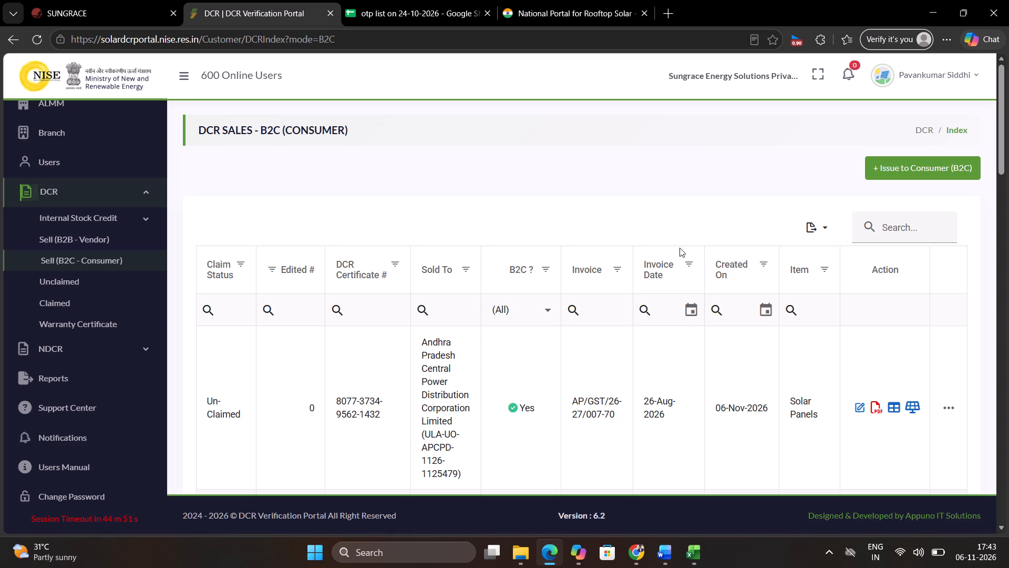
pyautogui.click(878, 408)
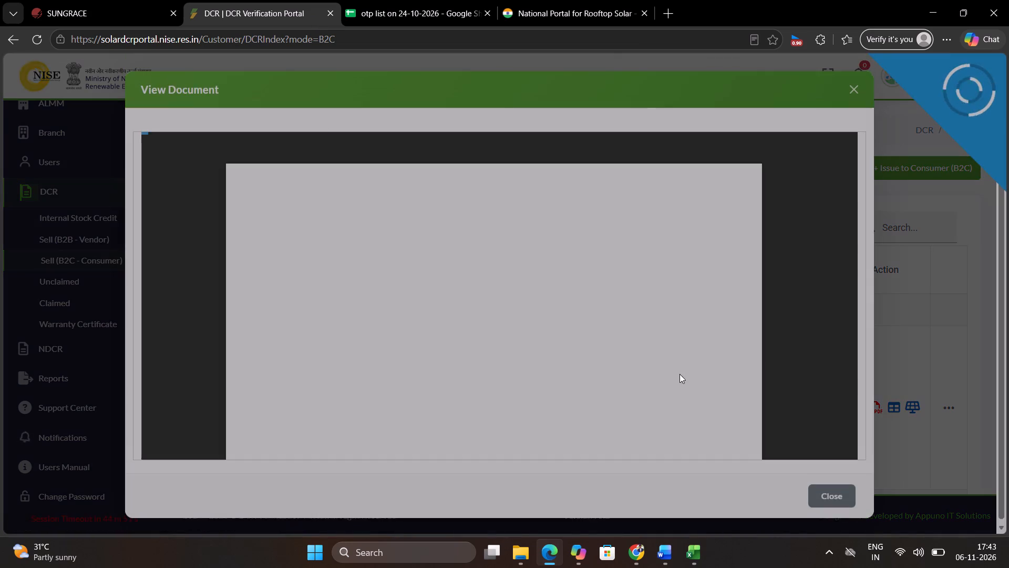
pyautogui.click(820, 148)
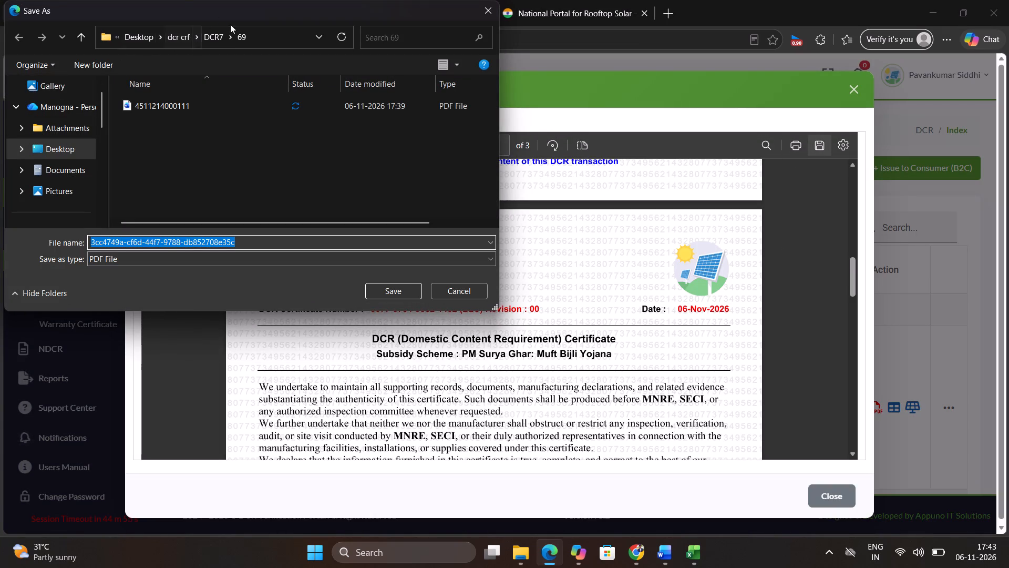
pyautogui.click(231, 39)
pyautogui.scroll(-19, 261, 141)
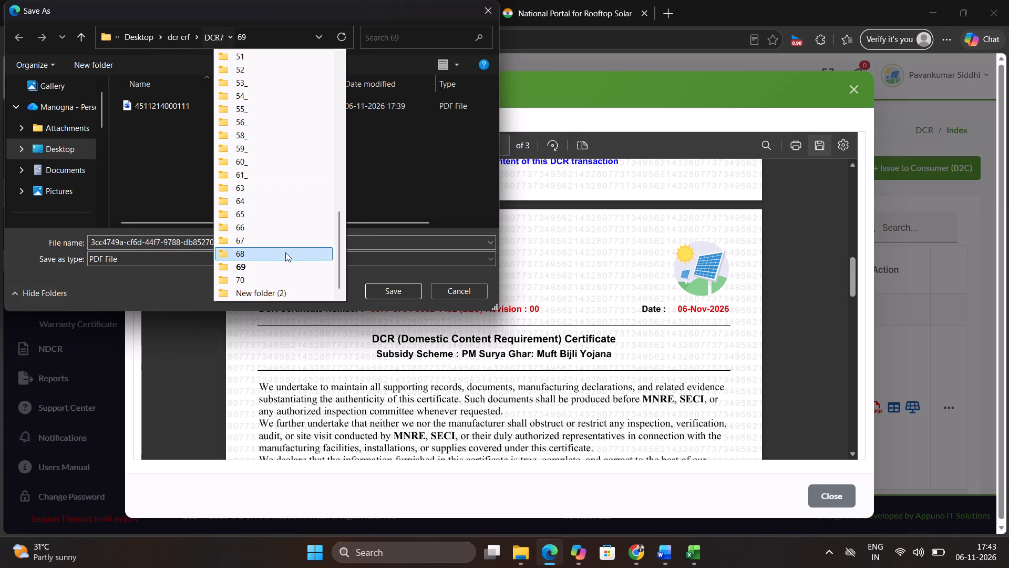
pyautogui.click(250, 277)
pyautogui.click(287, 246)
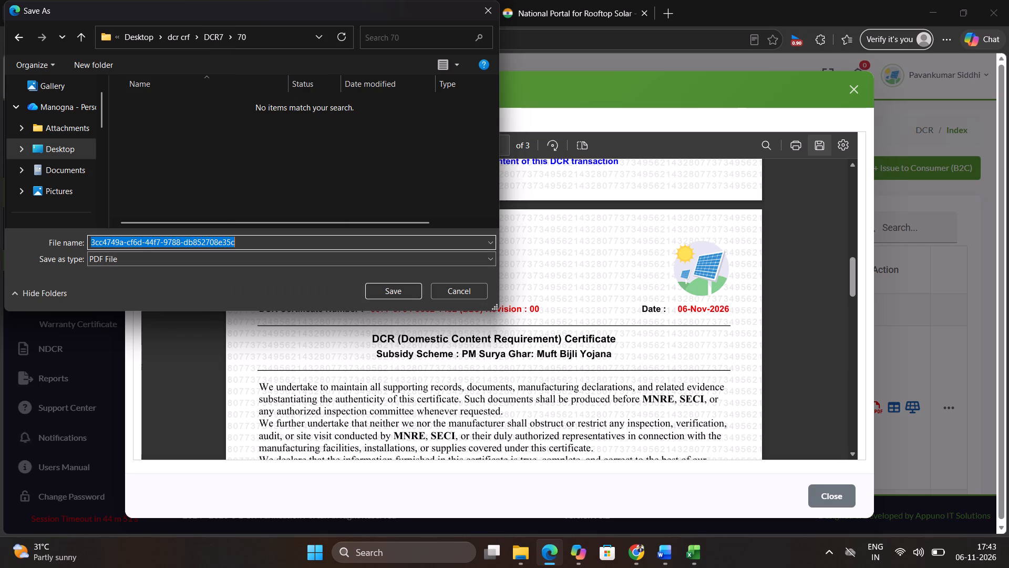
pyautogui.press('BackSpace')
pyautogui.hotkey('ctrl', 'v')
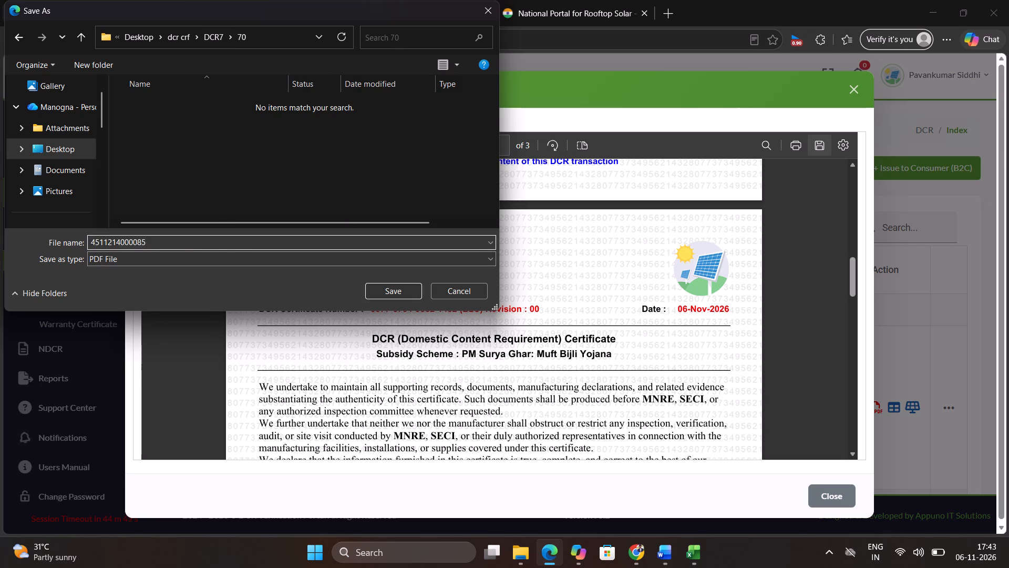
pyautogui.press('Return')
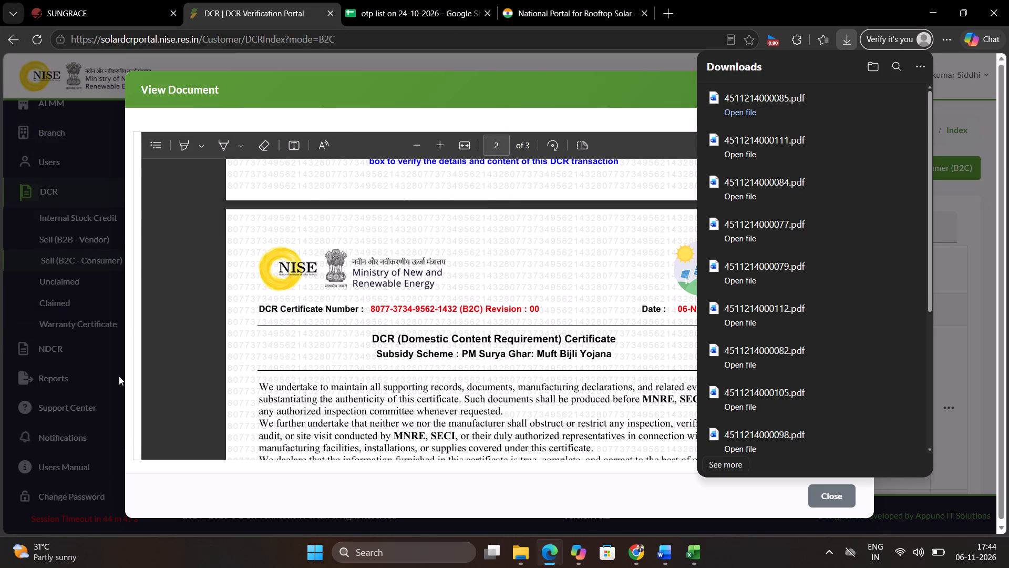
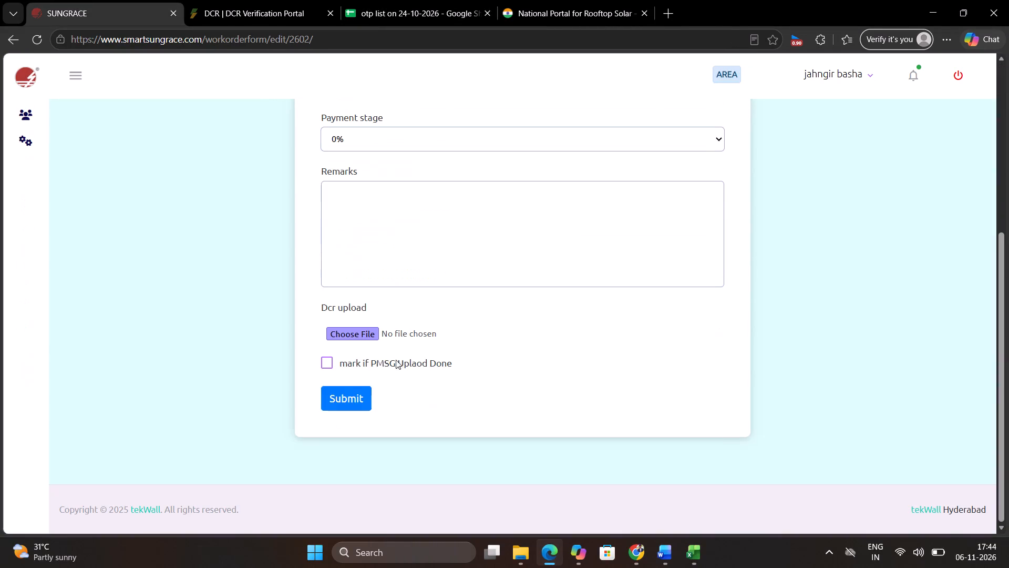
# Attach the certificate PDF from DCR7's folder 70 as the SUNGRACE work order's DCR upload and submit the form.
pyautogui.click(364, 334)
pyautogui.scroll(-6, 392, 312)
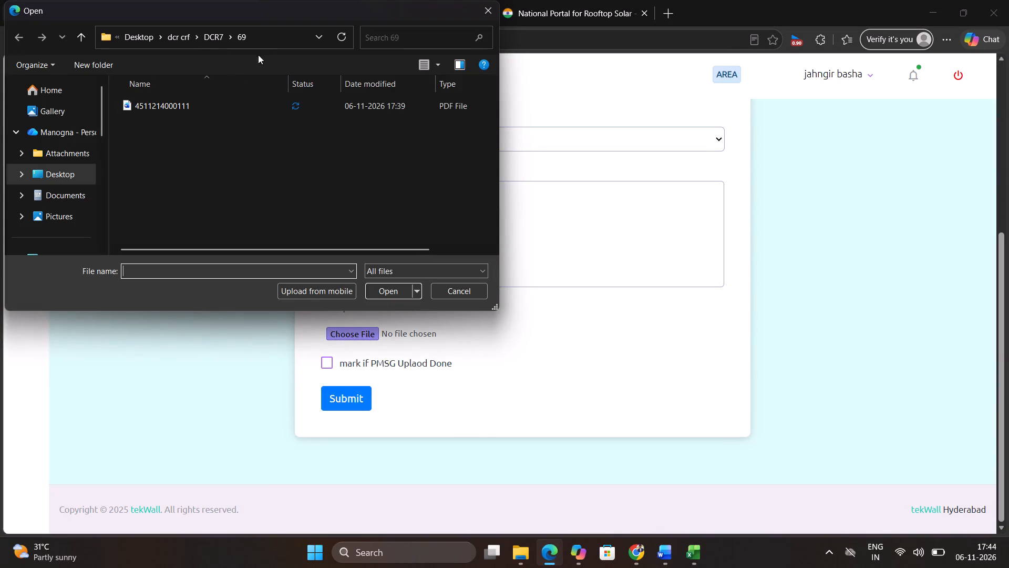
pyautogui.click(234, 36)
pyautogui.scroll(-9, 248, 186)
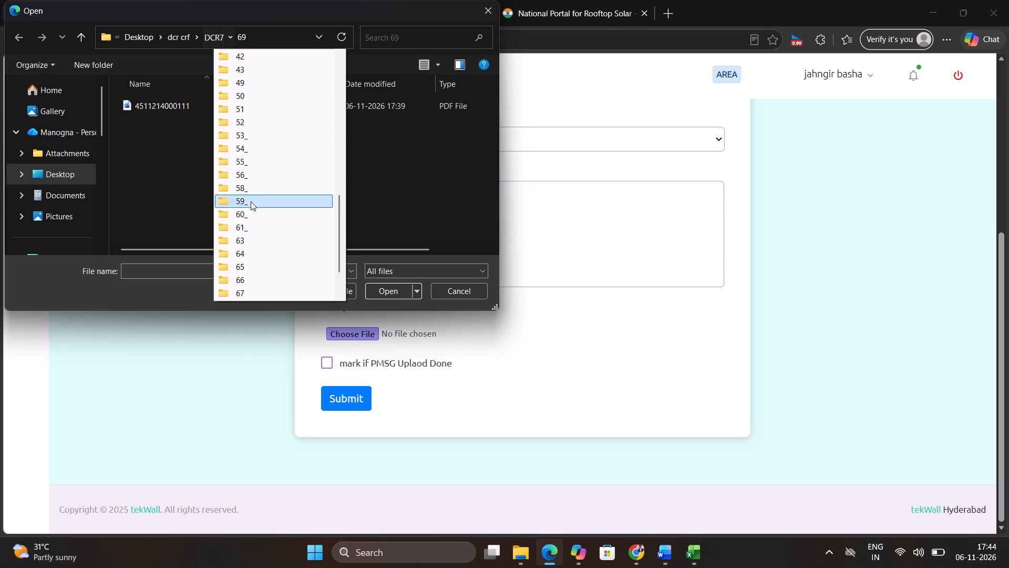
pyautogui.scroll(-12, 251, 201)
pyautogui.click(243, 279)
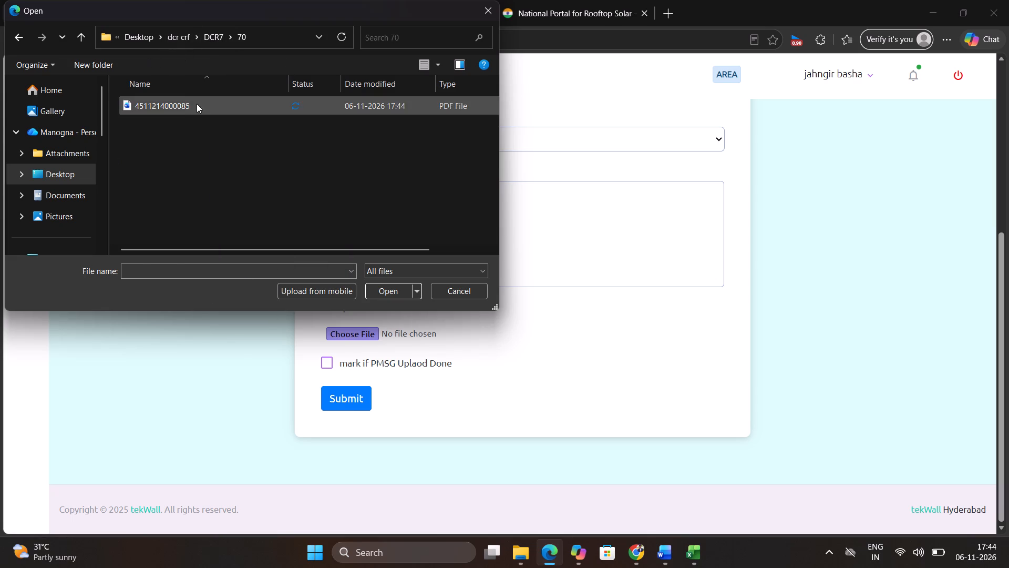
pyautogui.doubleClick(198, 105)
pyautogui.click(342, 389)
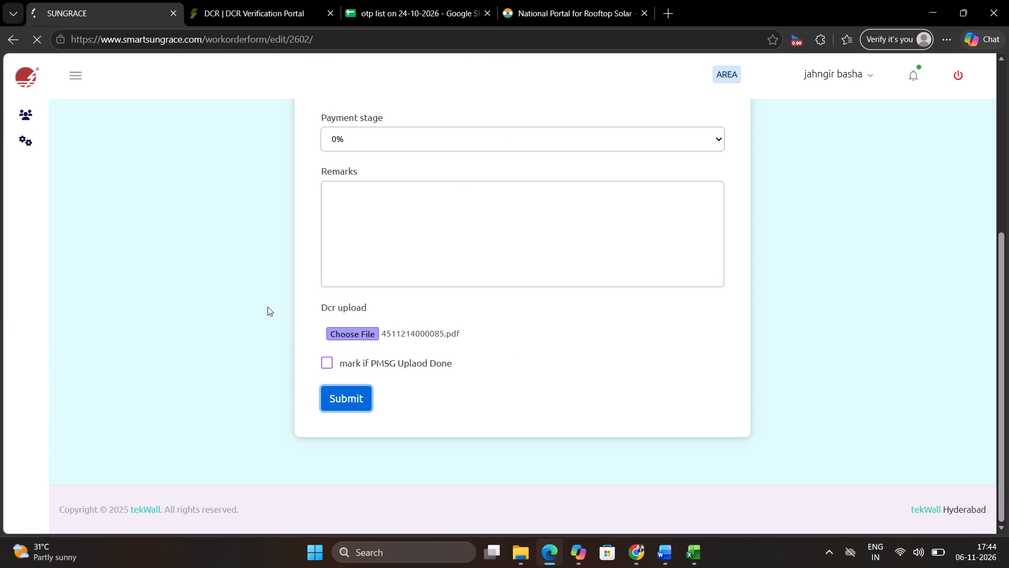
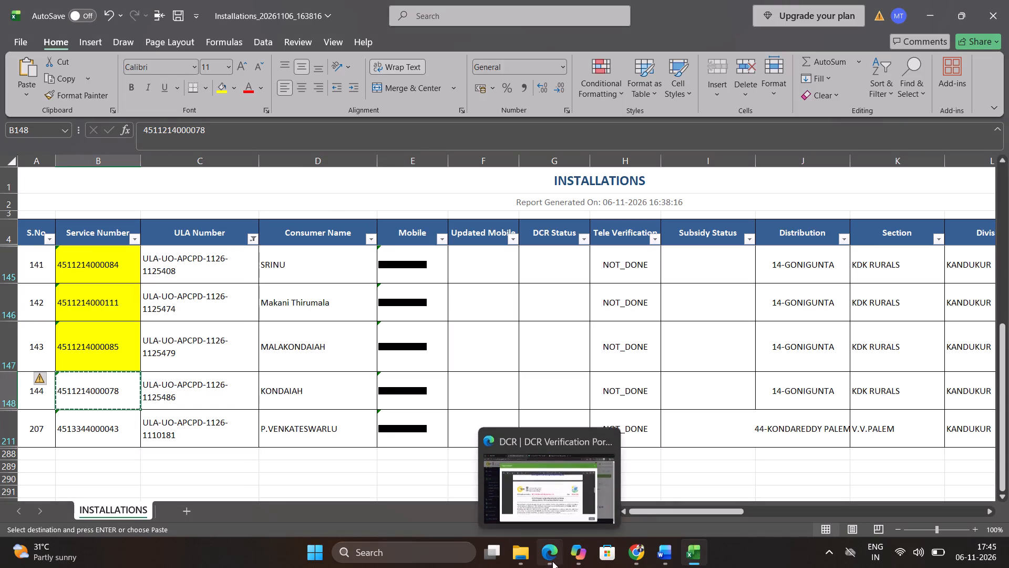
# Switch to SUNGRACE and open the work order matching the service number copied from S.No 144 of the installations sheet.
pyautogui.click(553, 530)
pyautogui.click(509, 479)
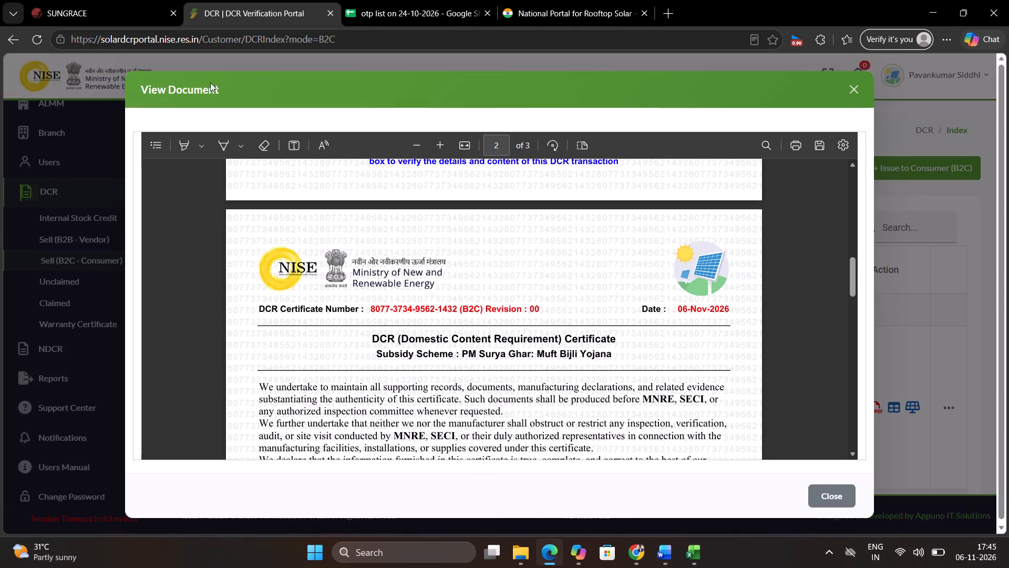
pyautogui.click(162, 0)
pyautogui.click(706, 120)
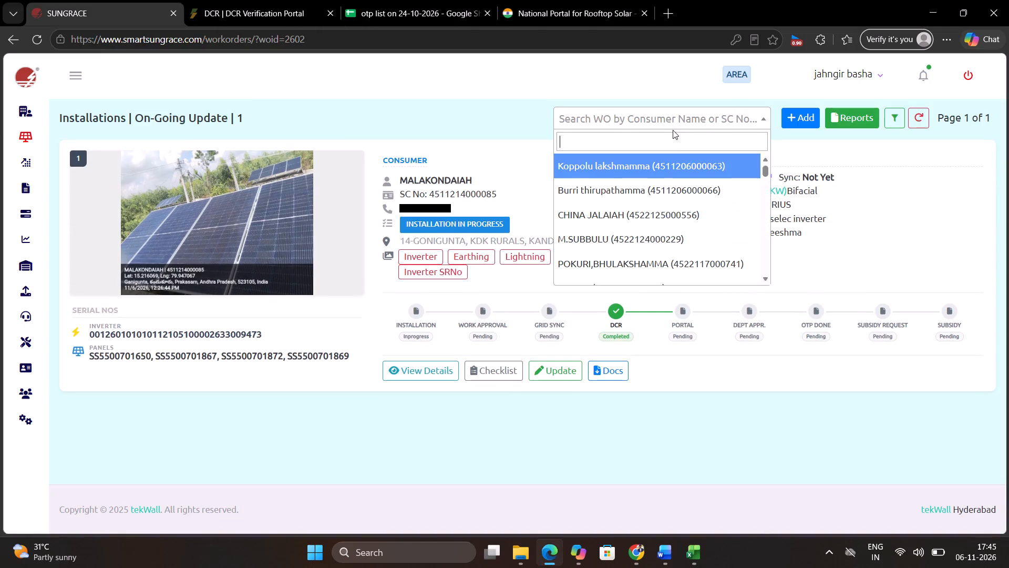
pyautogui.hotkey('ctrl', 'v')
pyautogui.press('Return')
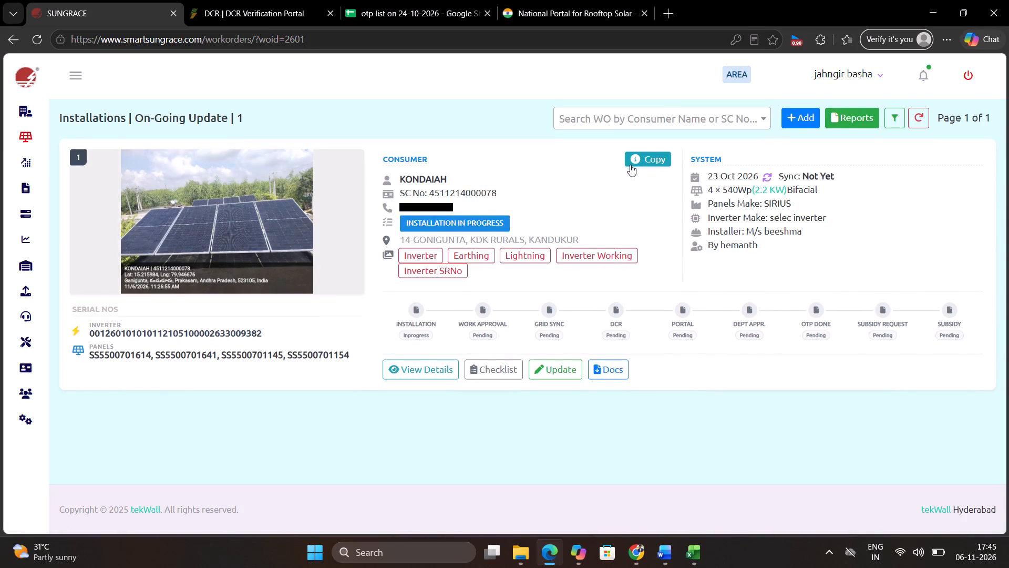
# Start a new B2C DCR issue with the Andhra Pradesh branch, Solar Panels item type and PM Surya Ghar: Muft Bijli Yojana scheme.
pyautogui.doubleClick(214, 14)
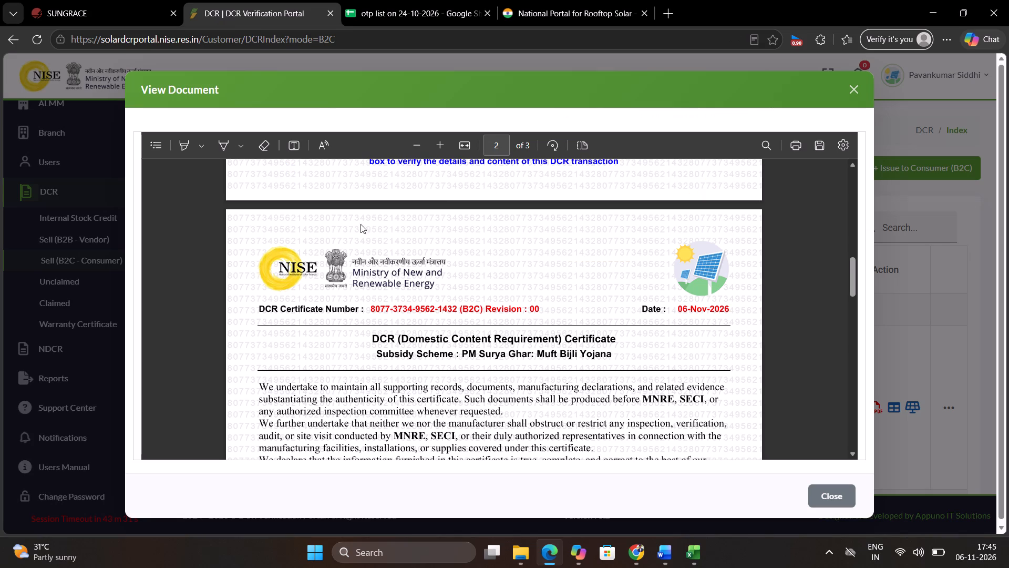
pyautogui.click(857, 82)
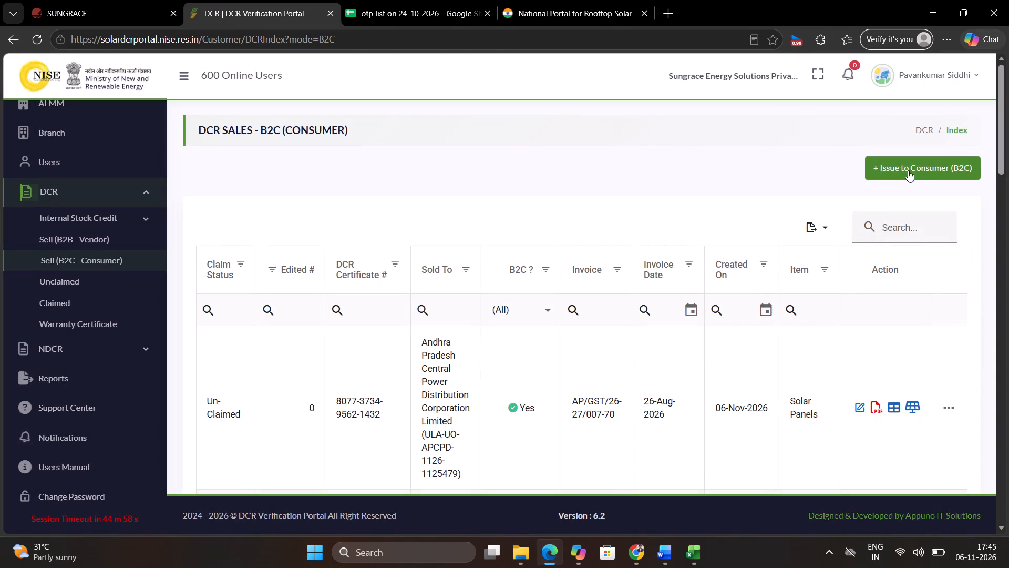
pyautogui.click(908, 170)
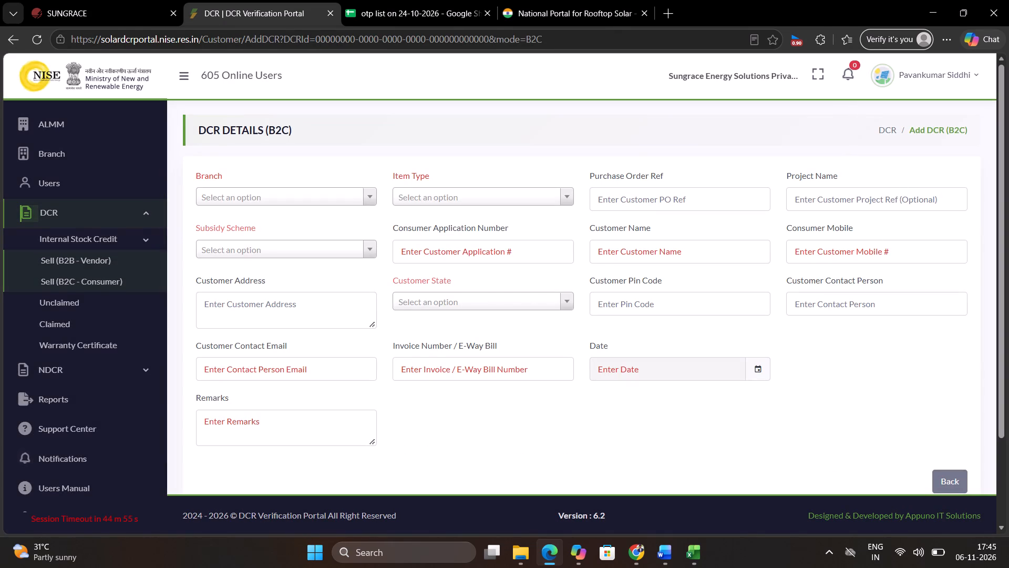
pyautogui.click(354, 188)
pyautogui.click(316, 251)
pyautogui.click(499, 191)
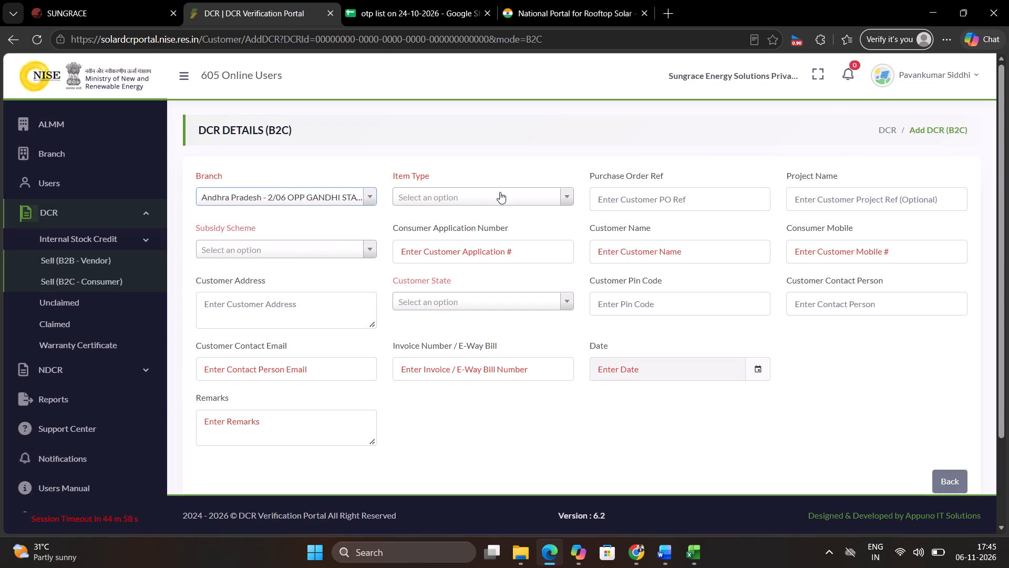
pyautogui.doubleClick(470, 233)
pyautogui.click(359, 255)
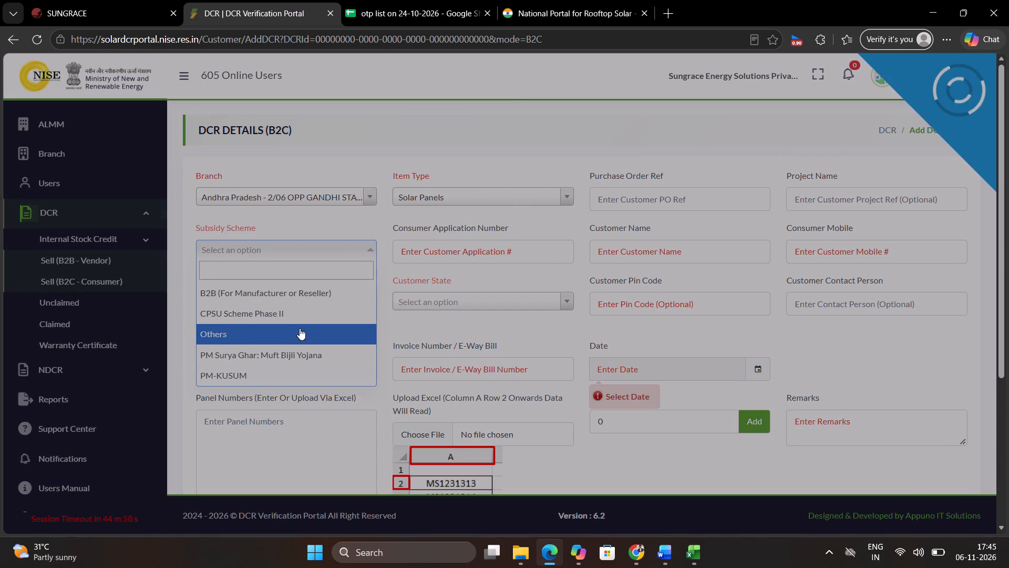
pyautogui.click(292, 350)
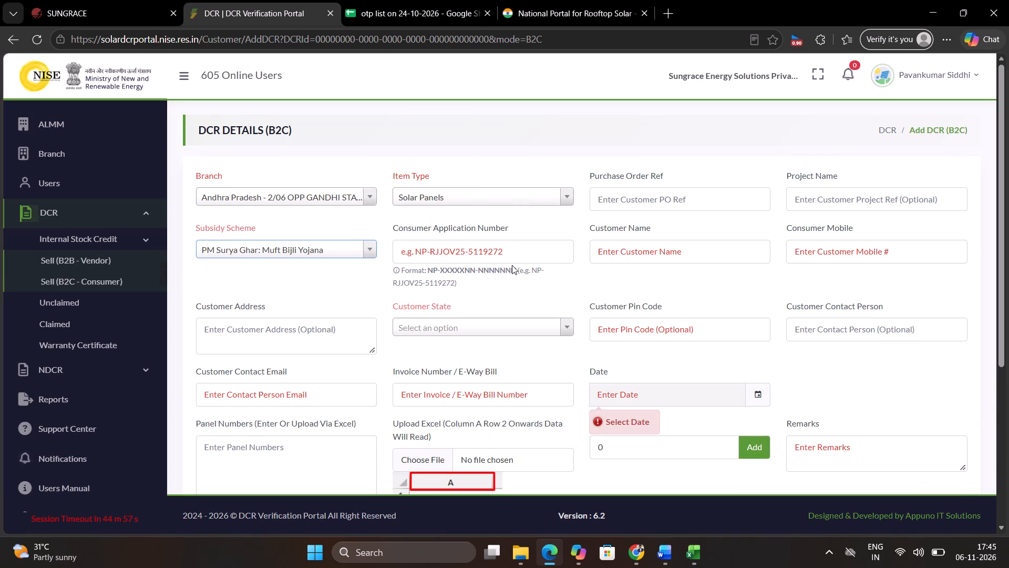
# Copy the four panel serial numbers from the SUNGRACE work order into the DCR form's Panel Numbers field.
pyautogui.click(70, 0)
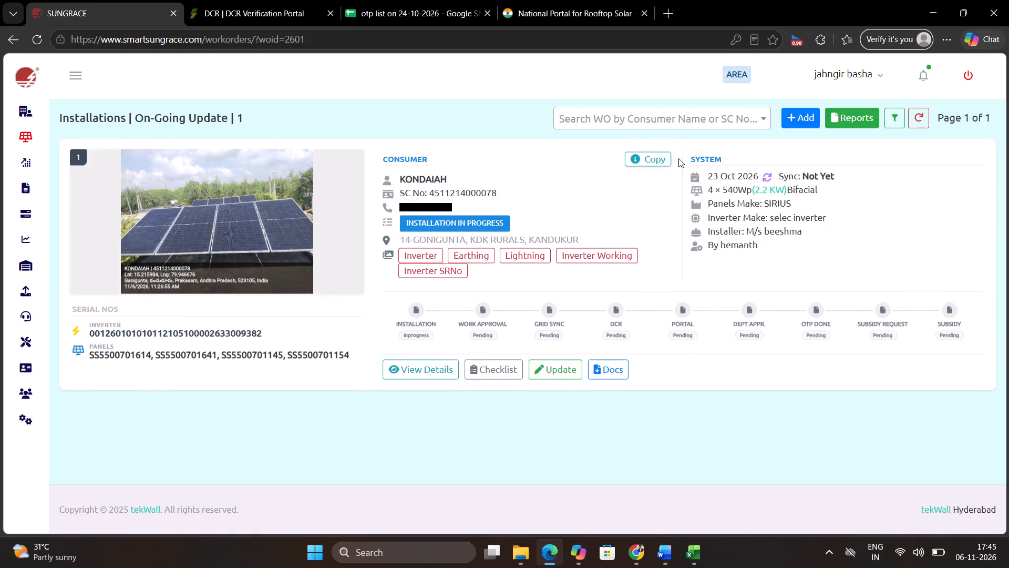
pyautogui.click(653, 168)
pyautogui.click(653, 157)
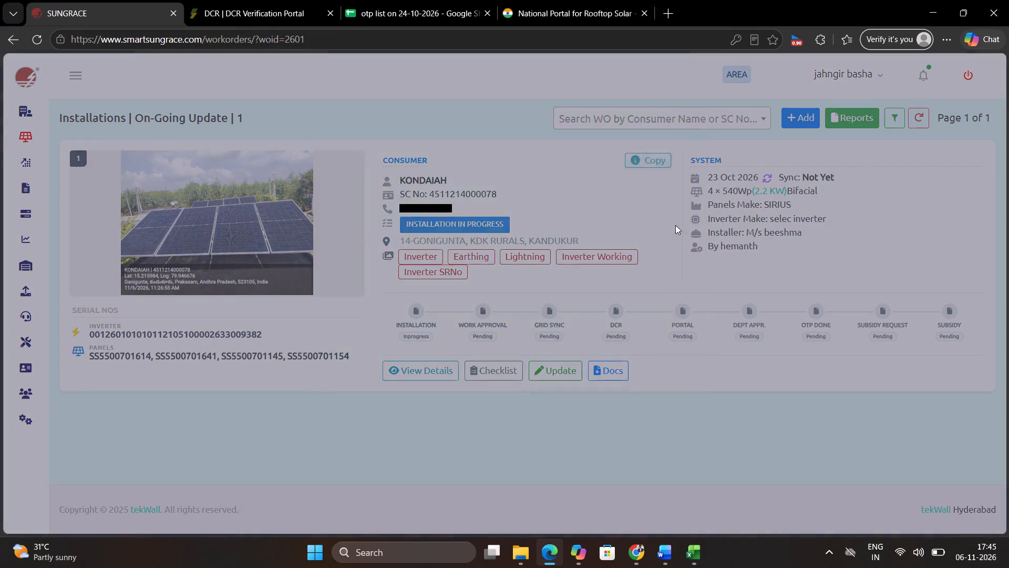
pyautogui.click(635, 373)
pyautogui.click(632, 143)
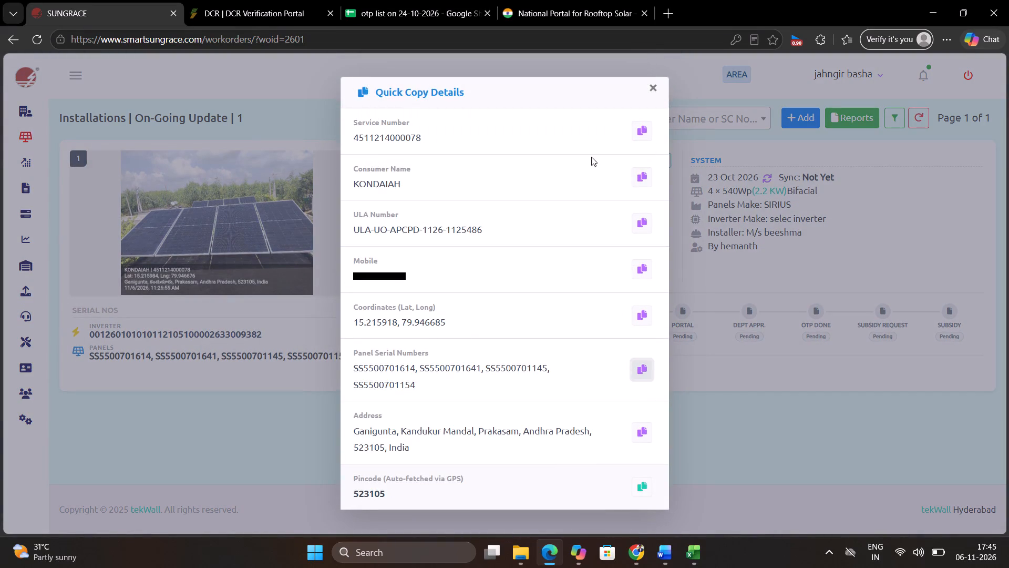
pyautogui.click(260, 14)
pyautogui.click(322, 453)
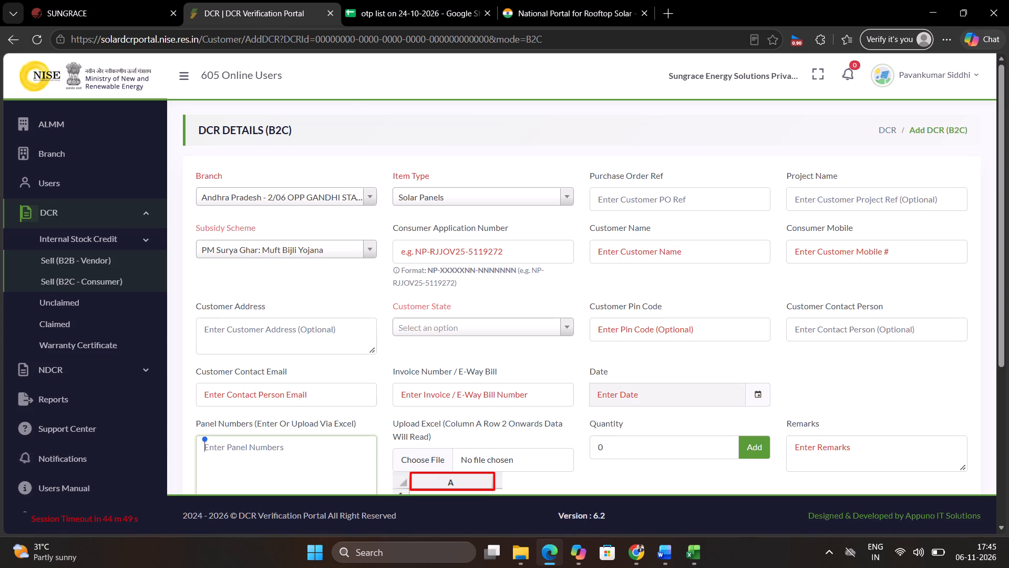
pyautogui.hotkey('ctrl', 'v')
# Break the pasted panel serial numbers onto separate lines in place of the commas between them.
pyautogui.click(275, 443)
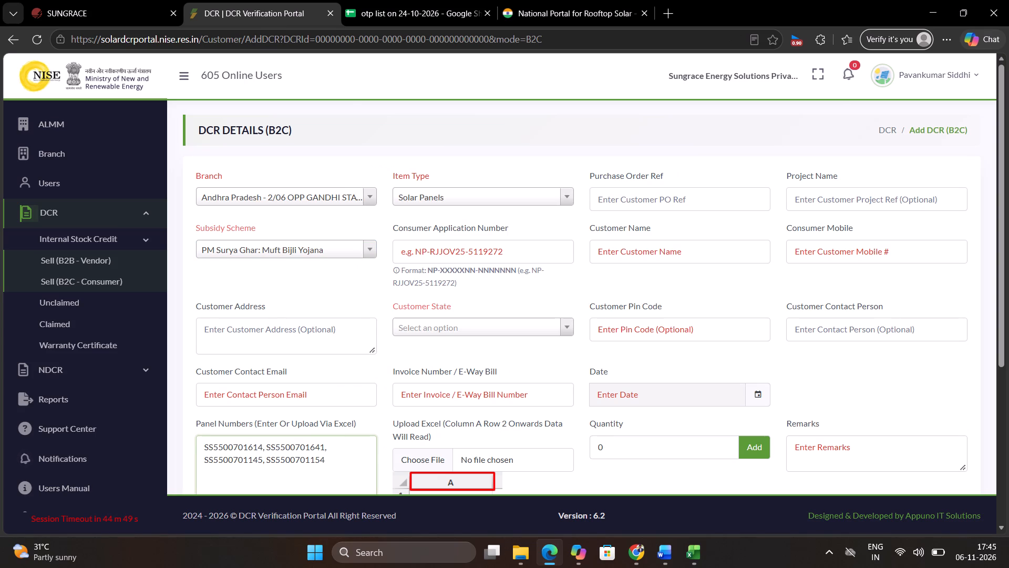
pyautogui.press('Left')
pyautogui.press('Left')
pyautogui.press('Left')
pyautogui.press('BackSpace')
pyautogui.press('Return')
pyautogui.press('Right')
pyautogui.press('Right')
pyautogui.press('Right')
pyautogui.press('Right')
pyautogui.press('Right')
pyautogui.press('Right')
pyautogui.press('Right')
pyautogui.press('Right')
pyautogui.press('Right')
pyautogui.press('Right')
pyautogui.press('Right')
pyautogui.press('Right')
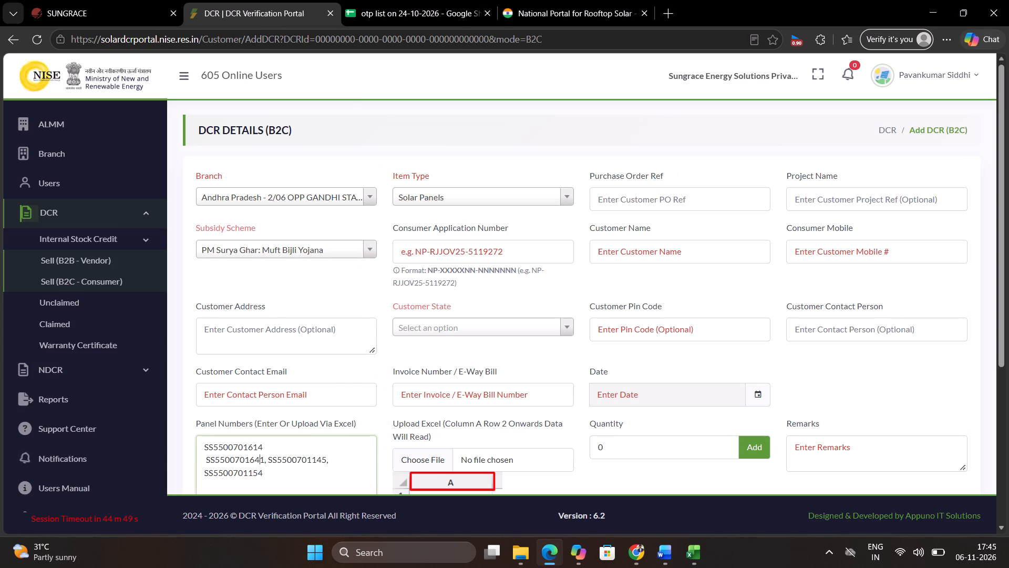
pyautogui.press('Right')
pyautogui.press('BackSpace')
pyautogui.press('Return')
pyautogui.press('Right')
pyautogui.press('Right')
pyautogui.press('Right')
pyautogui.press('Right')
pyautogui.press('Right')
pyautogui.press('Right')
pyautogui.press('Right')
pyautogui.press('Right')
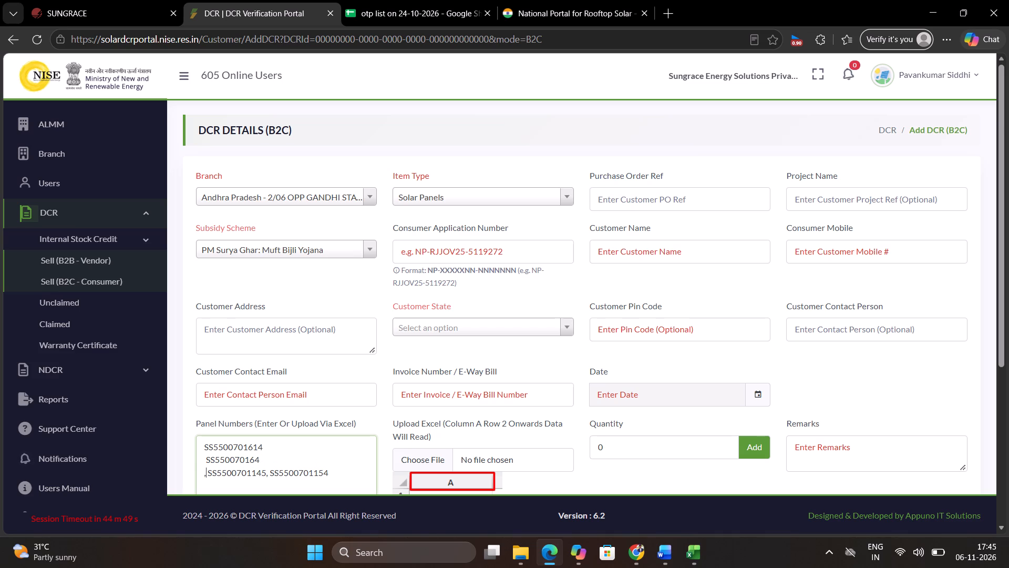
pyautogui.press('Right')
pyautogui.press('Right')
pyautogui.press('Right')
pyautogui.press('Right')
pyautogui.press('Right')
pyautogui.press('Right')
pyautogui.press('Right')
pyautogui.press('BackSpace')
pyautogui.press('Return')
# Set the quantity to 4 and the date to 12-Aug-2026, and try to add the panels.
pyautogui.click(636, 441)
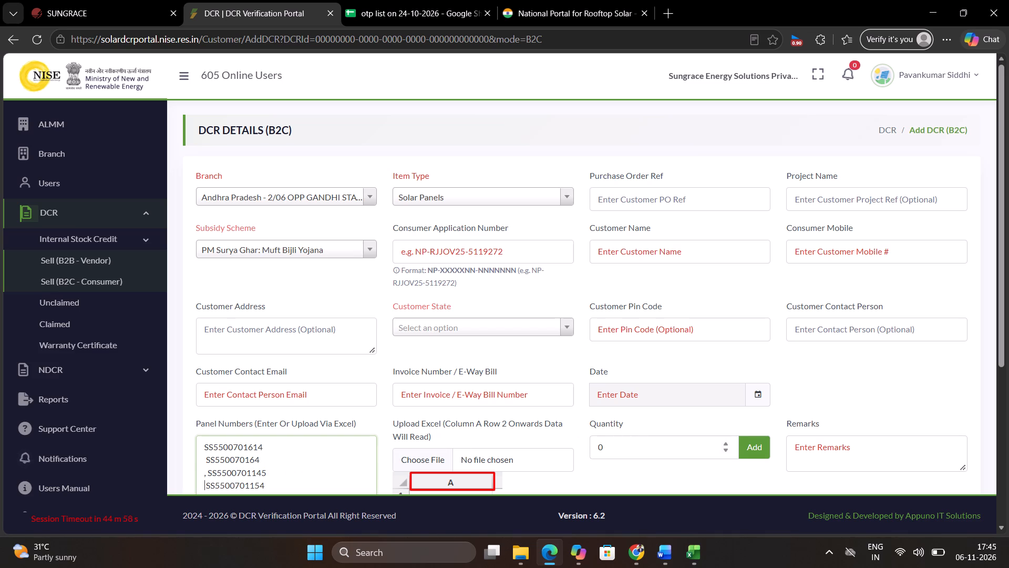
pyautogui.scroll(5, 636, 442)
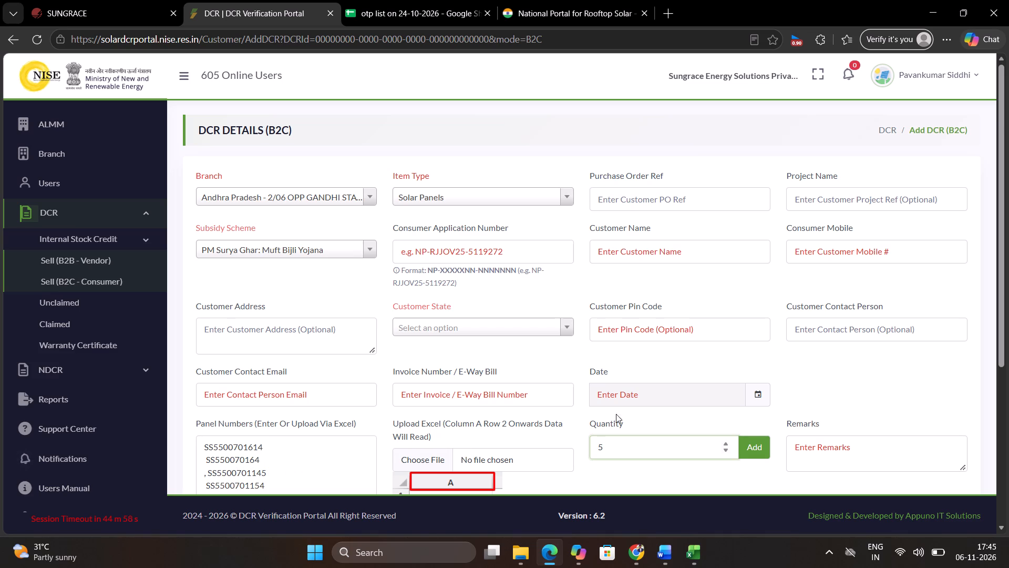
pyautogui.scroll(-1, 621, 445)
pyautogui.click(654, 400)
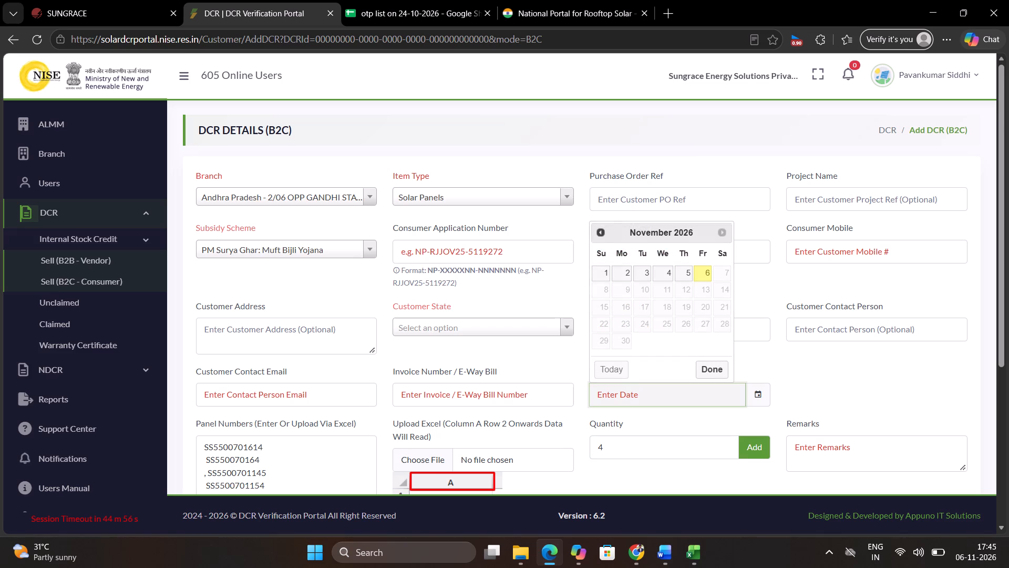
pyautogui.doubleClick(603, 232)
pyautogui.click(605, 231)
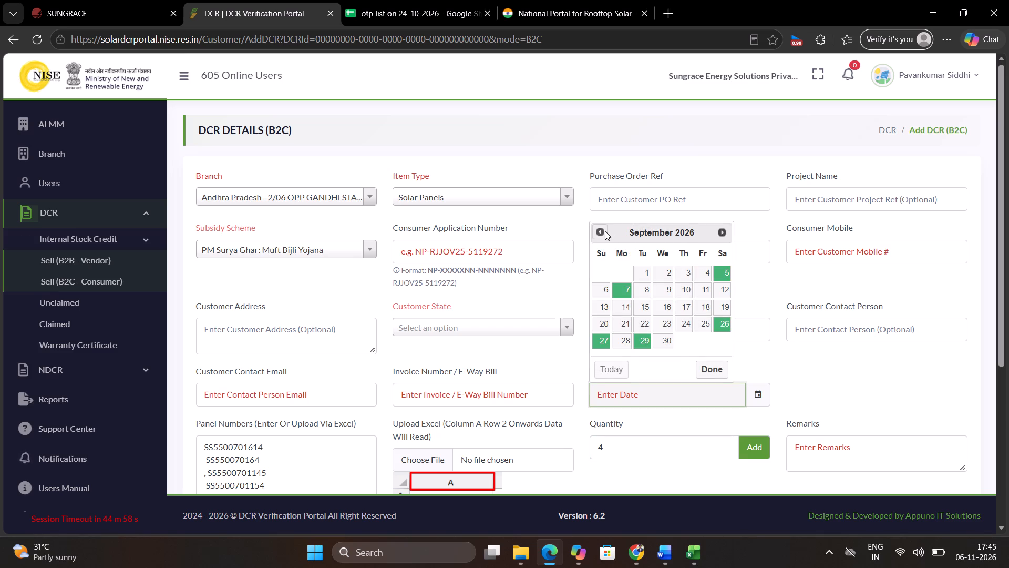
pyautogui.click(660, 310)
pyautogui.click(761, 450)
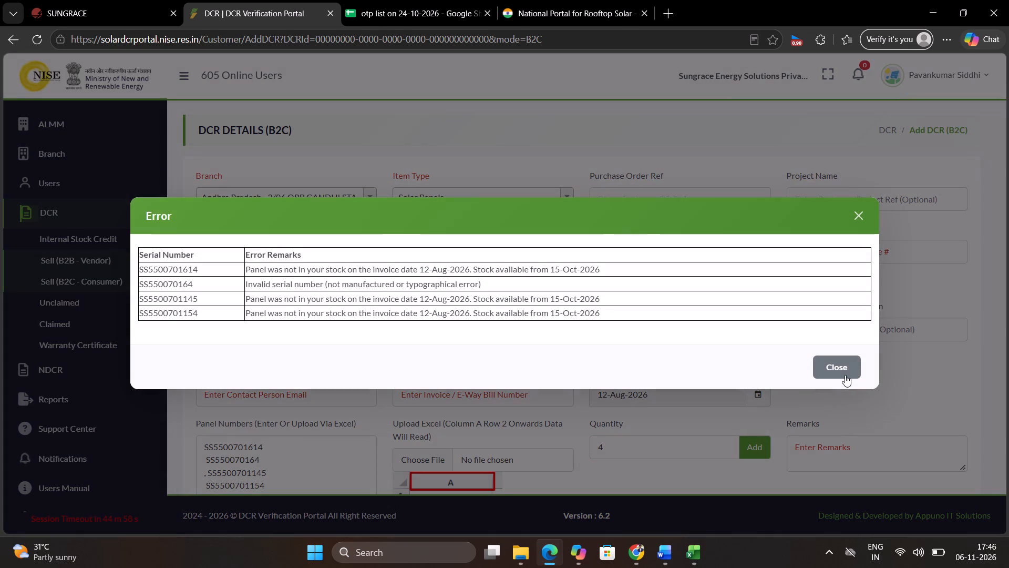
pyautogui.click(842, 374)
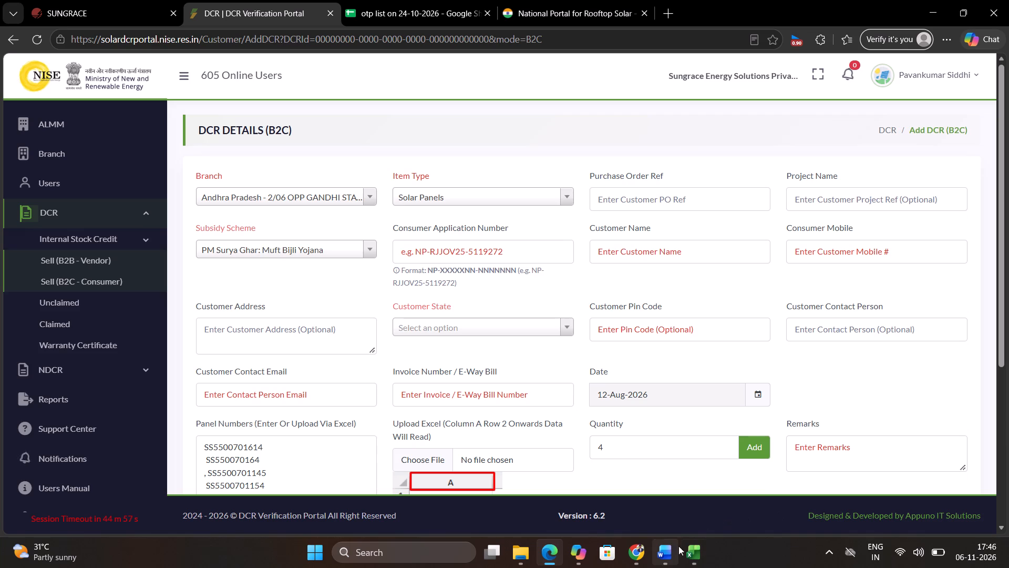
# In the Excel installations sheet, fill the service number cell of S.No 144 with red.
pyautogui.click(693, 509)
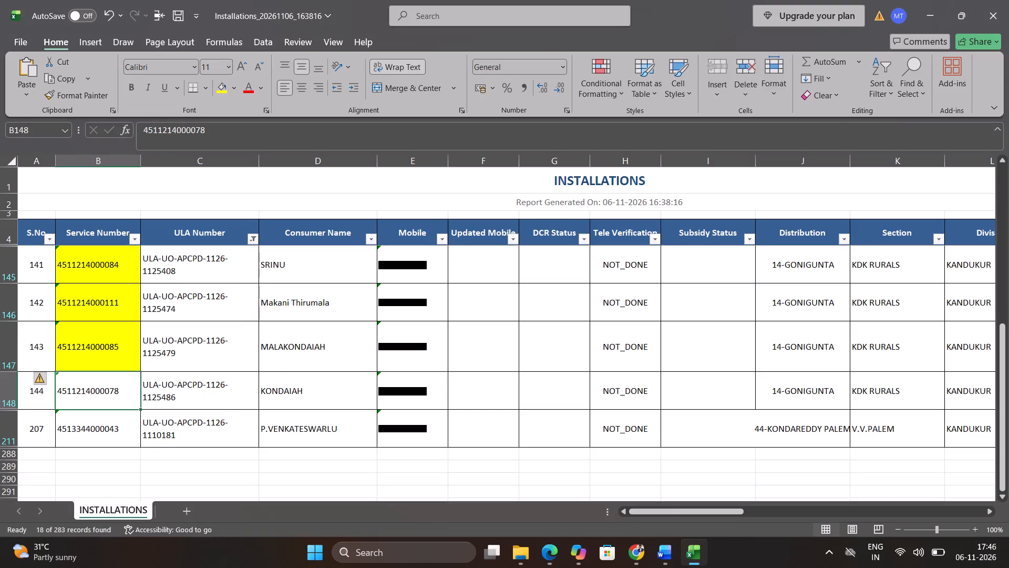
pyautogui.click(231, 85)
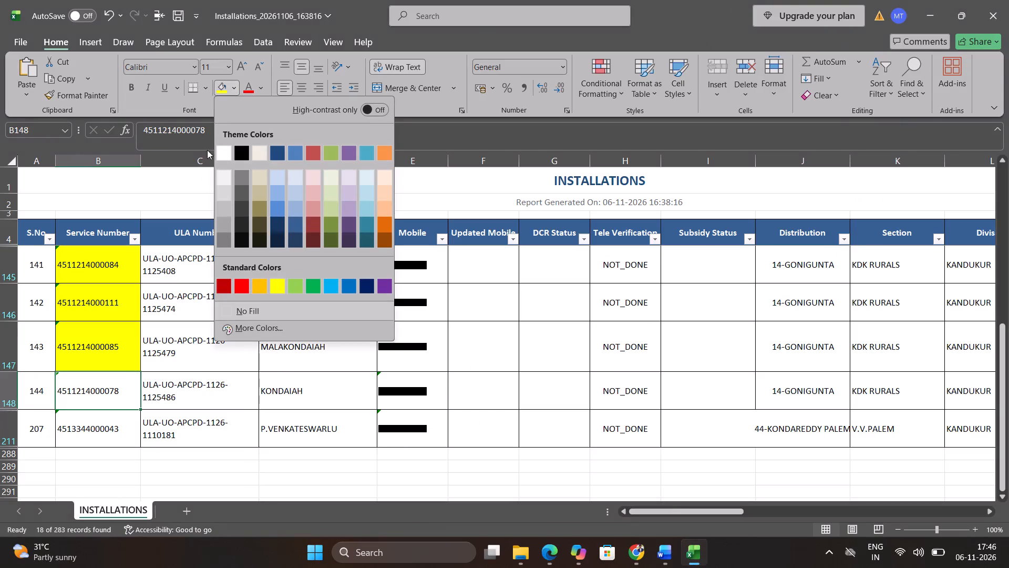
pyautogui.click(243, 288)
# Copy the service number of S.No 207 from the installations sheet.
pyautogui.click(131, 443)
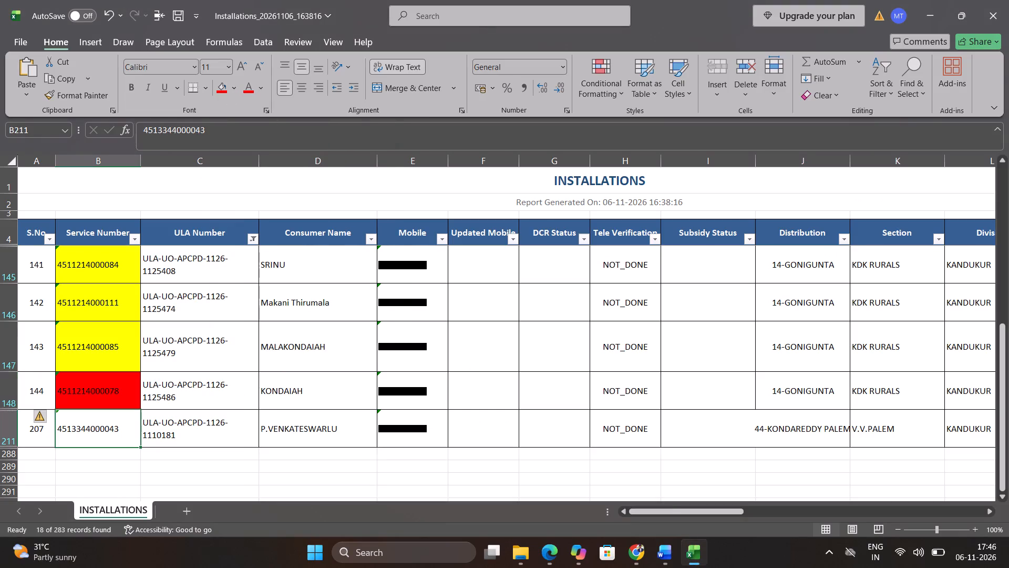
pyautogui.hotkey('ctrl', 'c')
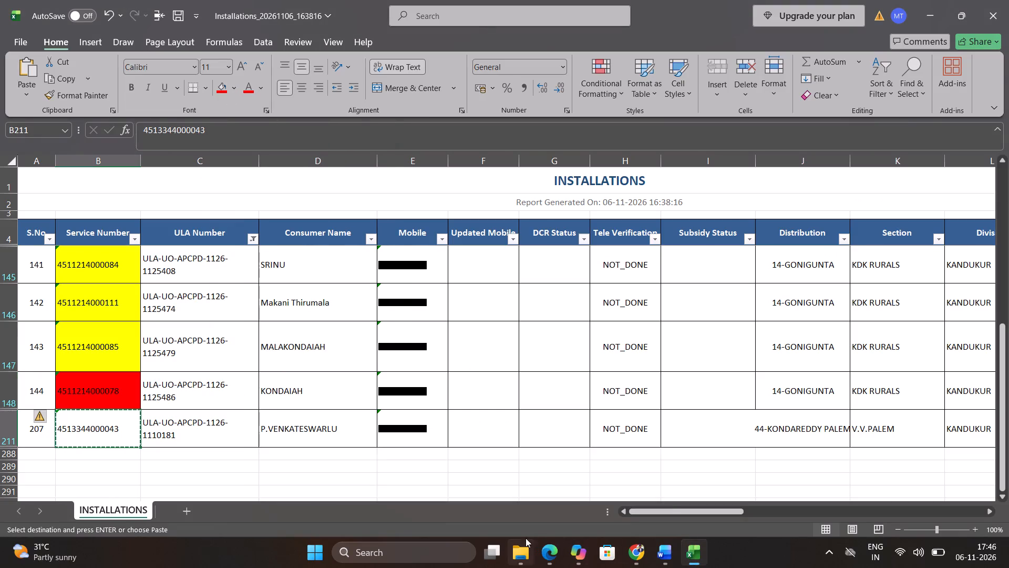
# Return to the DCR form and try again to add the entered panel numbers.
pyautogui.click(555, 505)
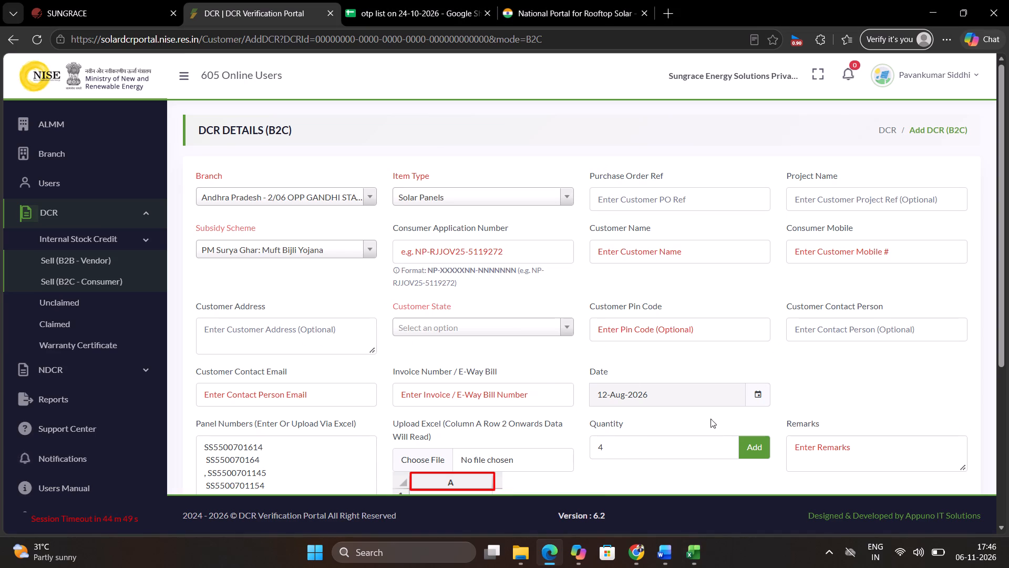
pyautogui.click(756, 450)
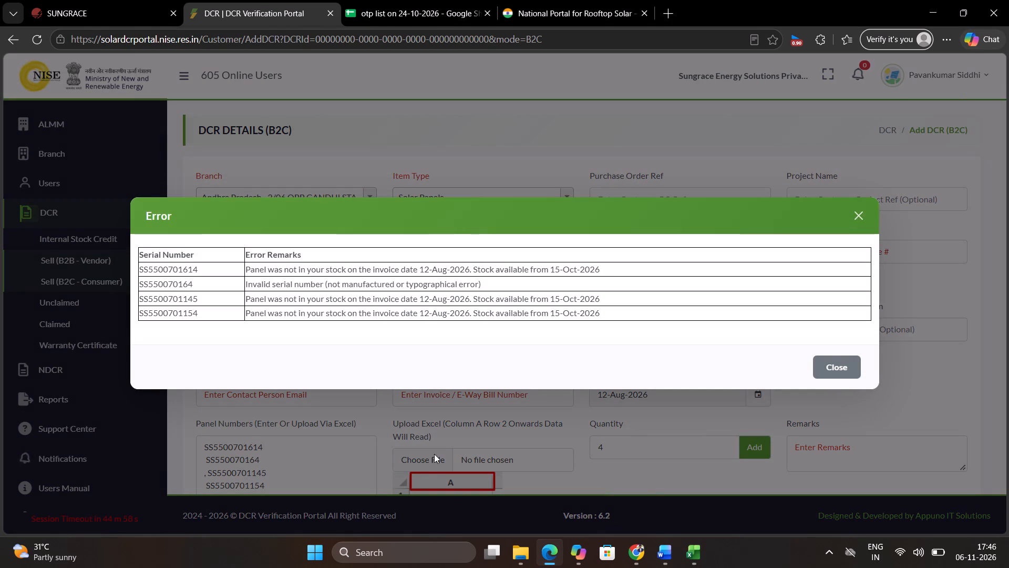
pyautogui.click(833, 366)
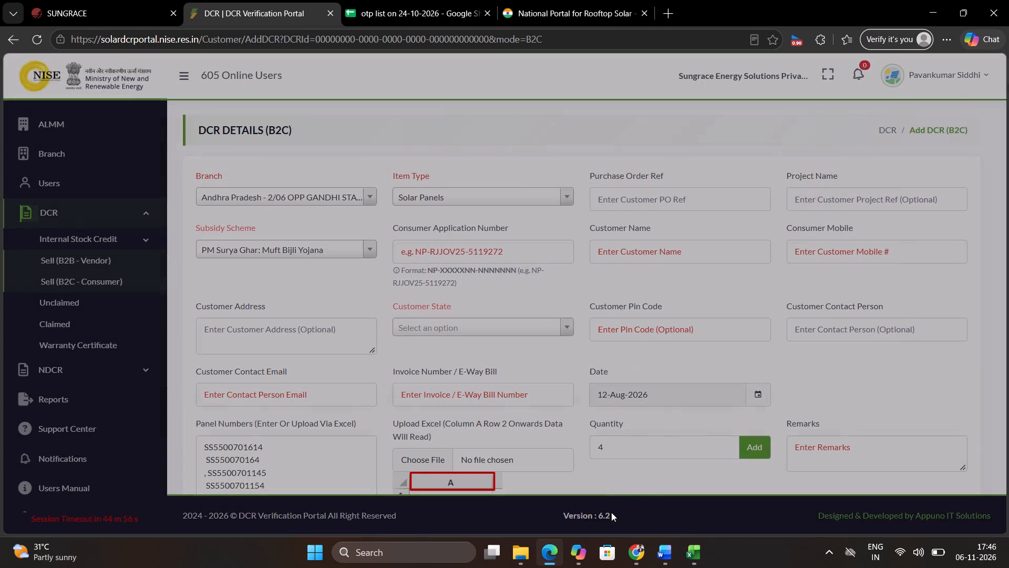
# In SUNGRACE, close the previous consumer's copy details and open the work order for the service number copied from S.No 207.
pyautogui.click(73, 17)
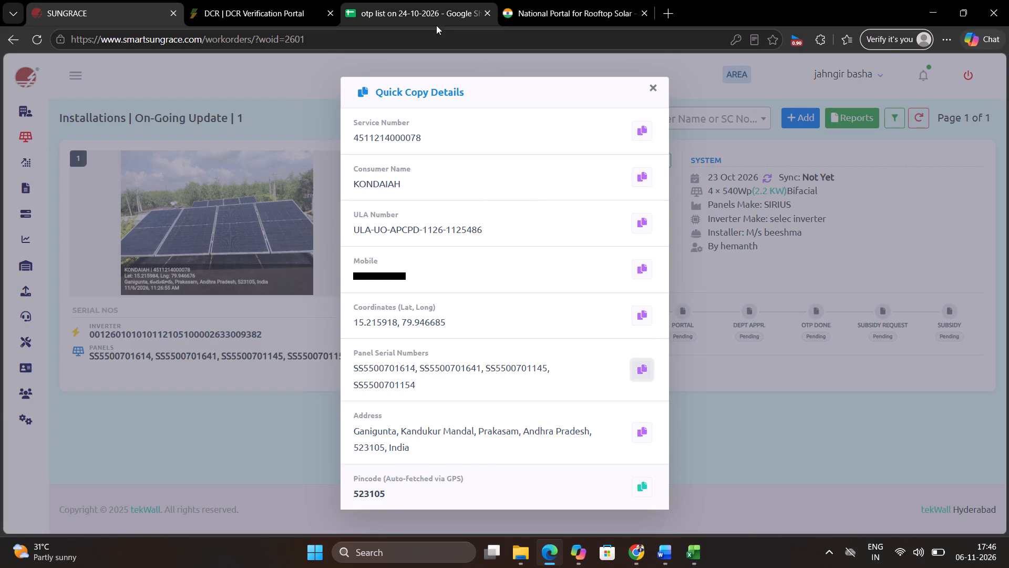
pyautogui.click(651, 85)
pyautogui.click(667, 118)
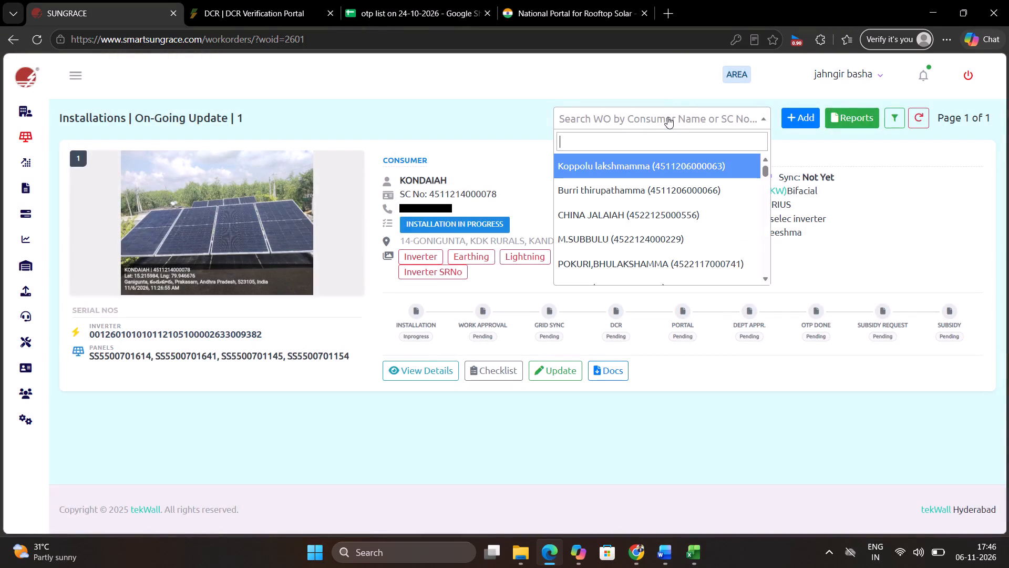
pyautogui.hotkey('ctrl', 'v')
pyautogui.press('Return')
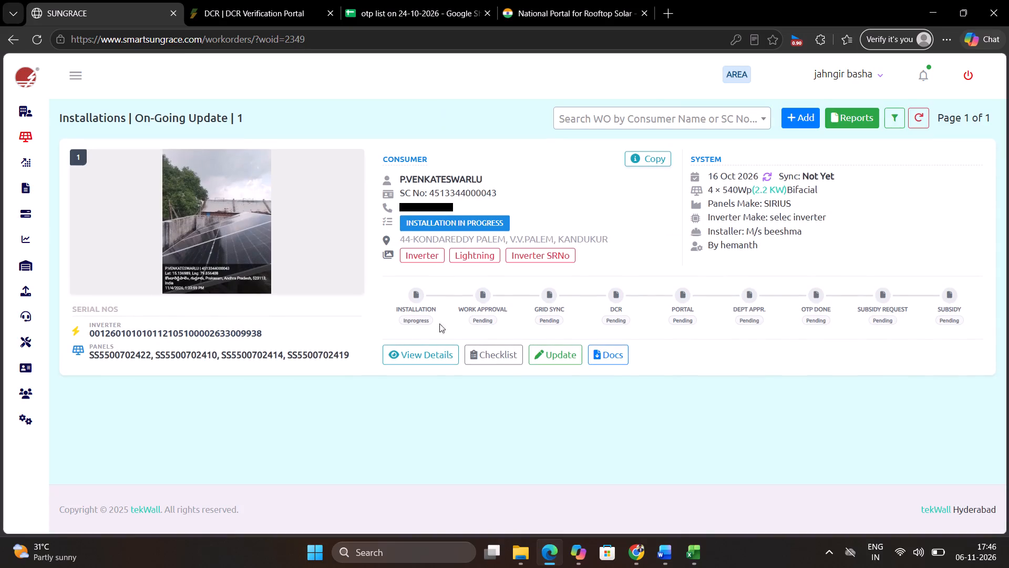
# Copy the panel serial numbers from the quick copy details of the open SUNGRACE work order.
pyautogui.click(647, 153)
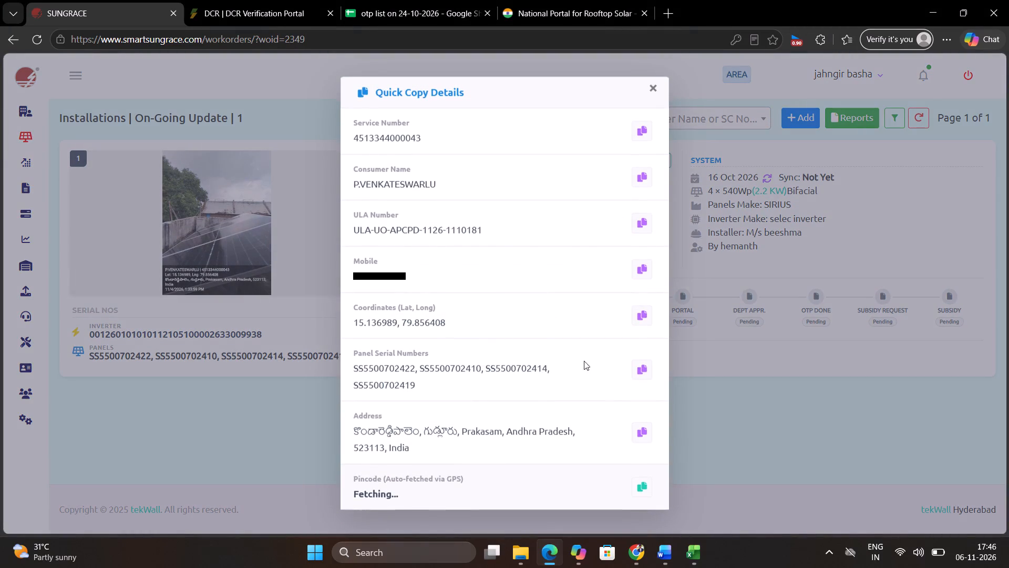
pyautogui.click(644, 370)
pyautogui.click(626, 142)
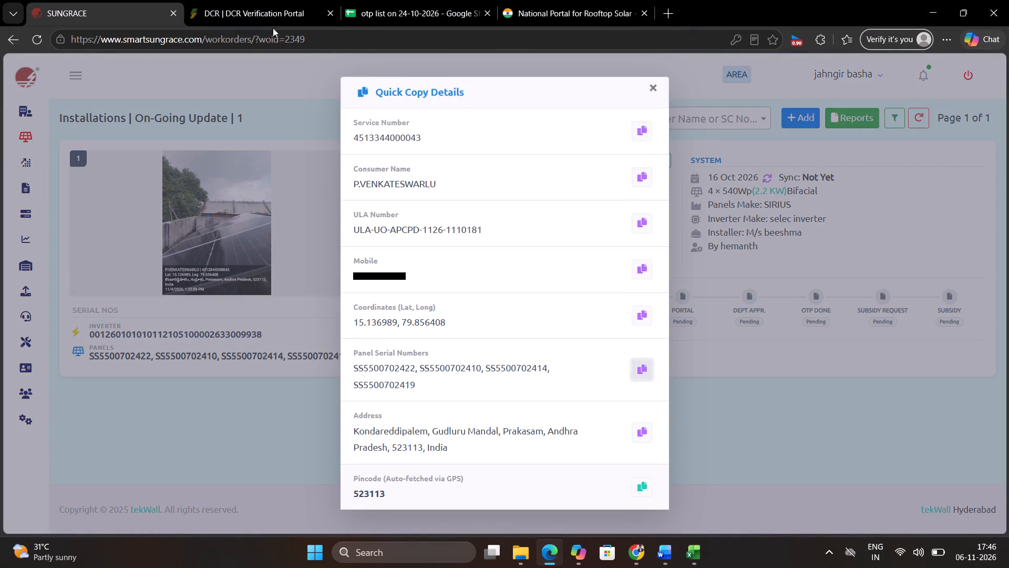
pyautogui.click(279, 7)
pyautogui.scroll(-1, 340, 475)
pyautogui.moveTo(304, 443); pyautogui.dragTo(205, 395)
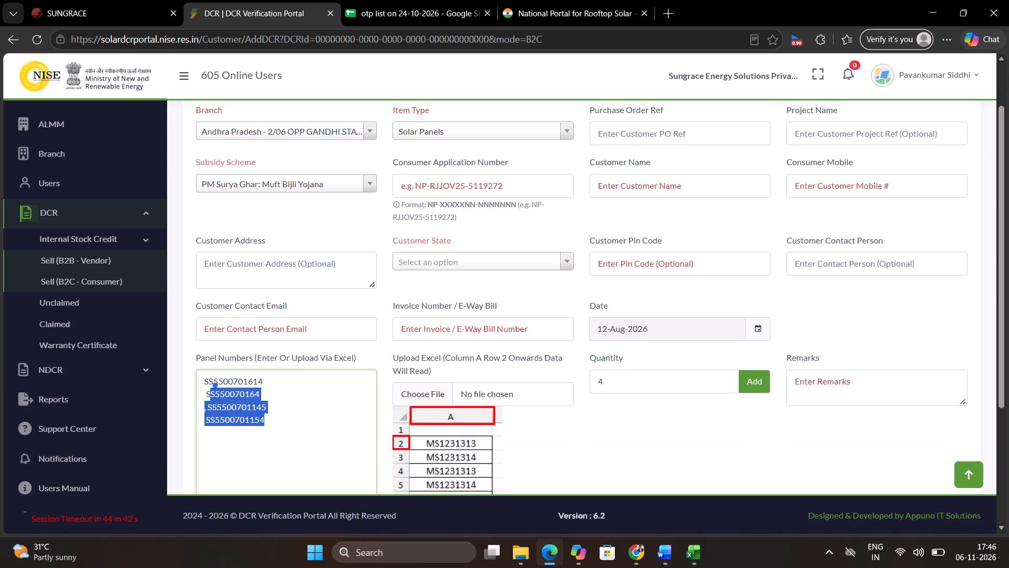
pyautogui.moveTo(205, 395); pyautogui.dragTo(174, 375)
pyautogui.click(174, 375)
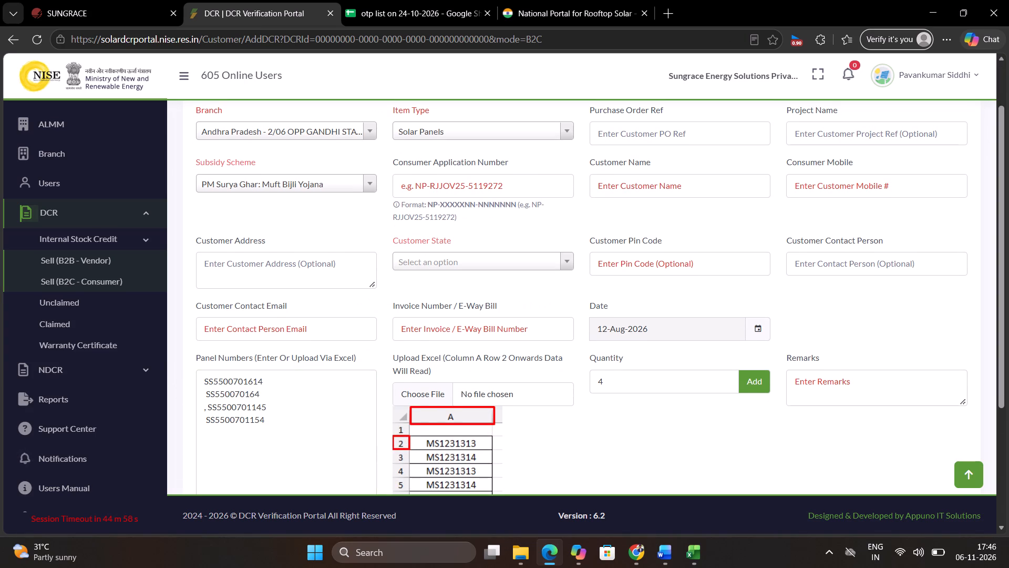
pyautogui.click(293, 440)
pyautogui.moveTo(290, 437); pyautogui.dragTo(199, 374)
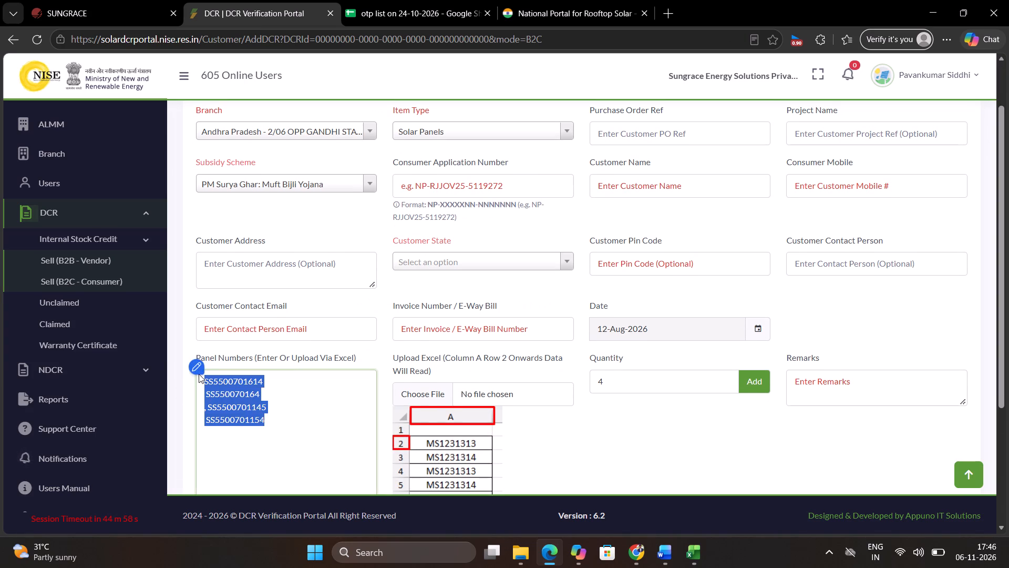
pyautogui.click(256, 393)
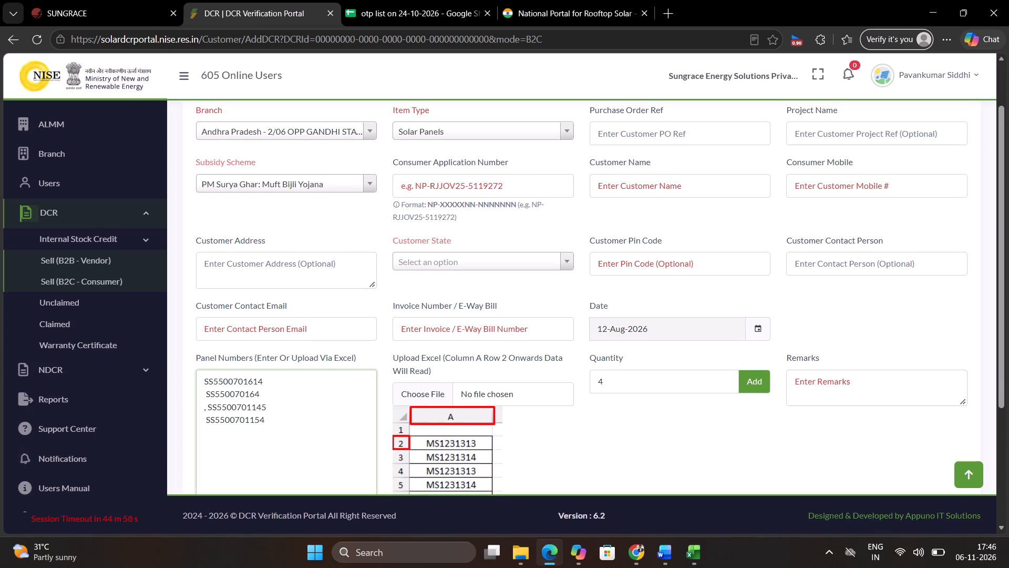
pyautogui.click(210, 414)
pyautogui.click(211, 412)
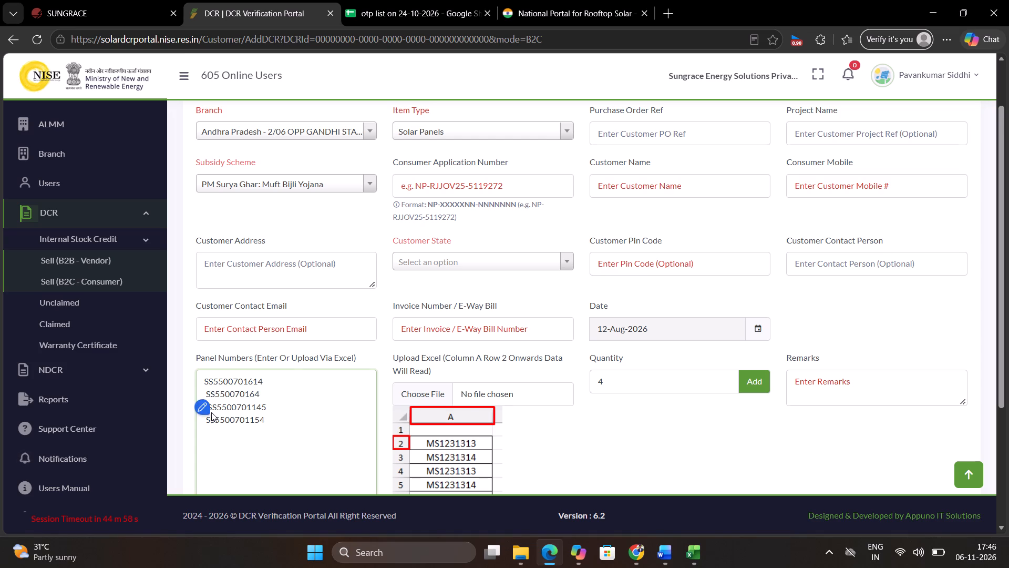
pyautogui.doubleClick(276, 429)
pyautogui.click(279, 419)
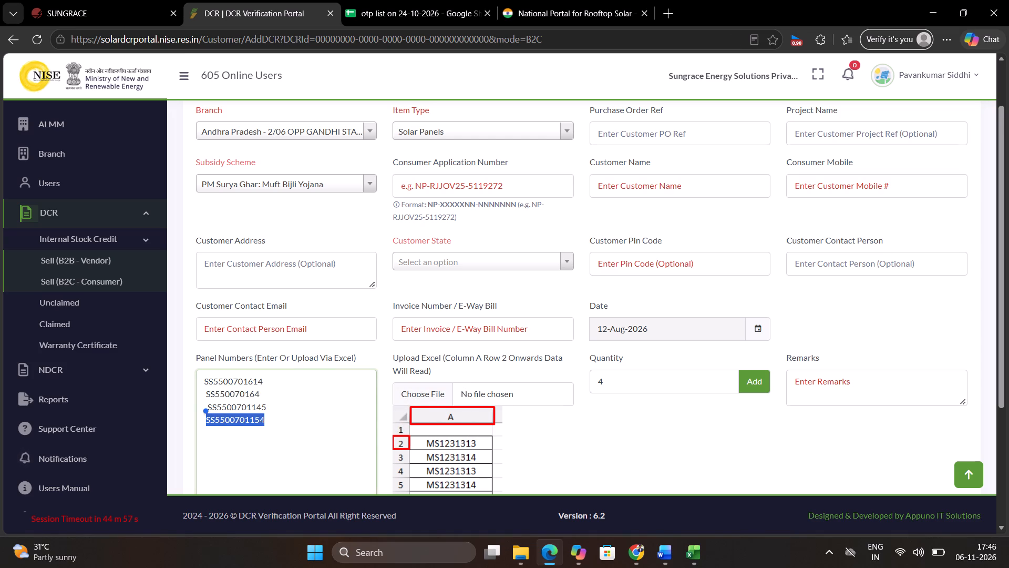
pyautogui.click(271, 433)
pyautogui.moveTo(271, 436); pyautogui.dragTo(202, 376)
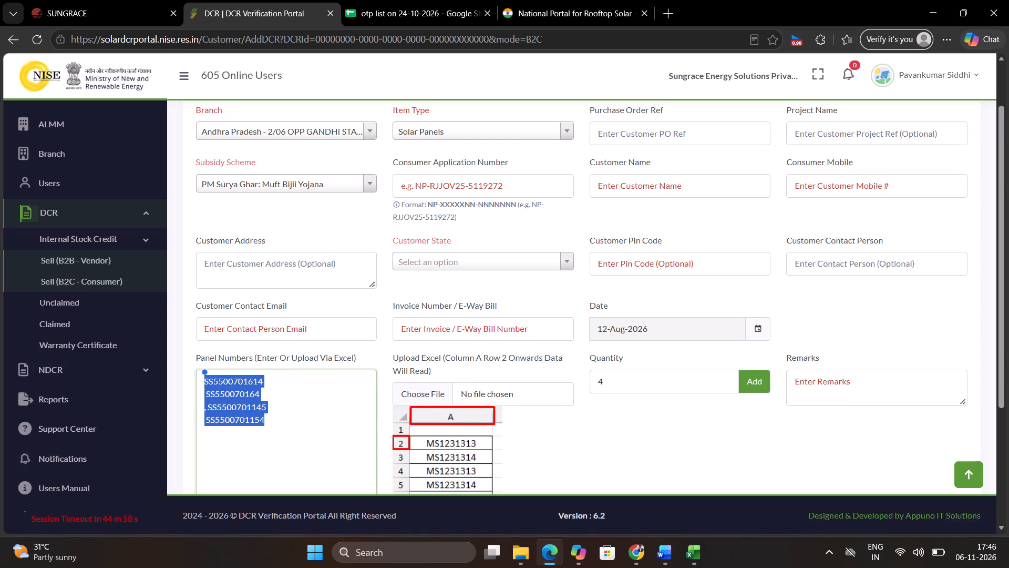
pyautogui.moveTo(202, 376); pyautogui.dragTo(201, 375)
pyautogui.hotkey('ctrl', 'v')
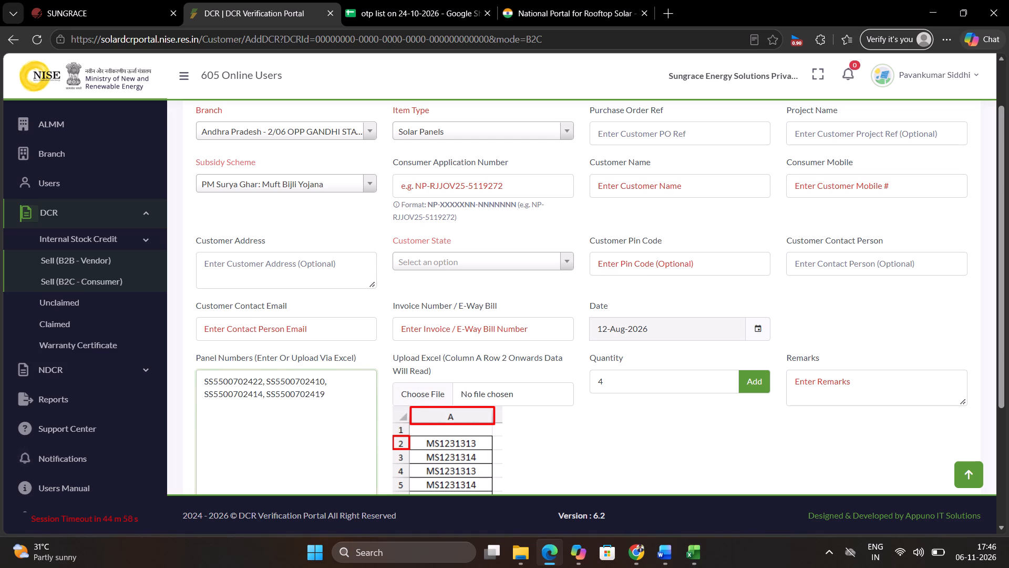
# Remove the commas between the four panel numbers and put each number on its own line.
pyautogui.click(268, 388)
pyautogui.click(318, 403)
pyautogui.click(263, 388)
pyautogui.press('Right')
pyautogui.press('BackSpace')
pyautogui.press('Return')
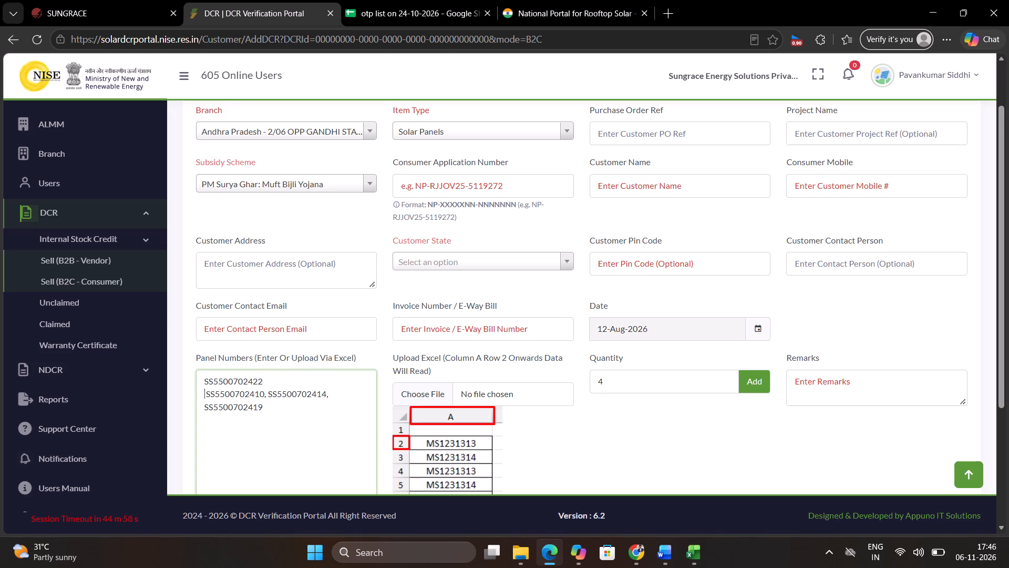
pyautogui.press('Right')
pyautogui.press('Right')
pyautogui.press('Right')
pyautogui.press('Right')
pyautogui.press('Right')
pyautogui.press('Right')
pyautogui.press('Right')
pyautogui.press('Right')
pyautogui.press('Right')
pyautogui.press('Right')
pyautogui.press('Right')
pyautogui.press('Right')
pyautogui.press('Right')
pyautogui.press('Right')
pyautogui.press('BackSpace')
pyautogui.press('Return')
pyautogui.press('Right')
pyautogui.press('Right')
pyautogui.press('Right')
pyautogui.press('Right')
pyautogui.press('Right')
pyautogui.press('Right')
pyautogui.press('Right')
pyautogui.press('Right')
pyautogui.press('Right')
pyautogui.press('Right')
pyautogui.press('Right')
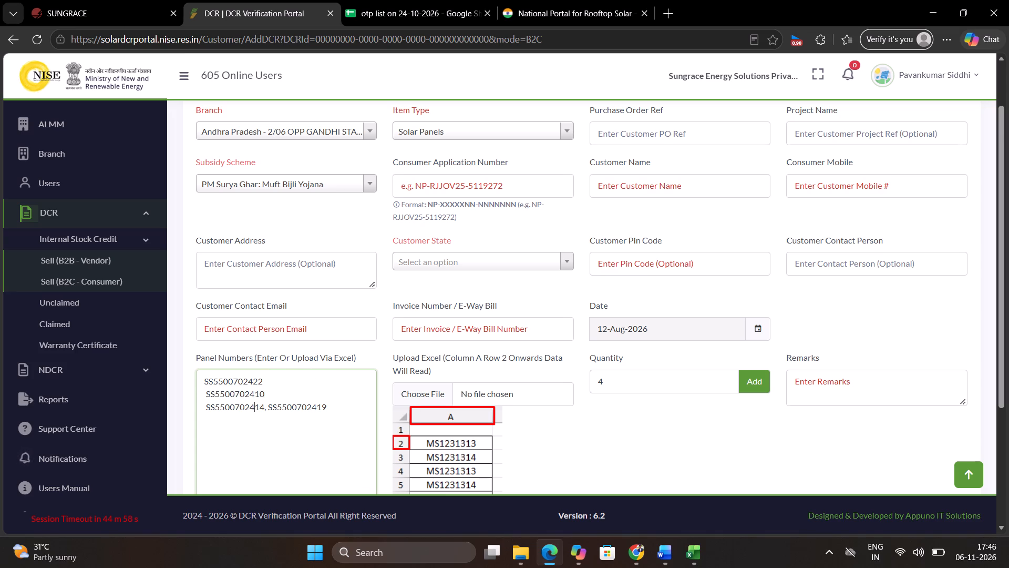
pyautogui.press('Right')
pyautogui.press('Right')
pyautogui.press('Right')
pyautogui.press('BackSpace')
pyautogui.press('Return')
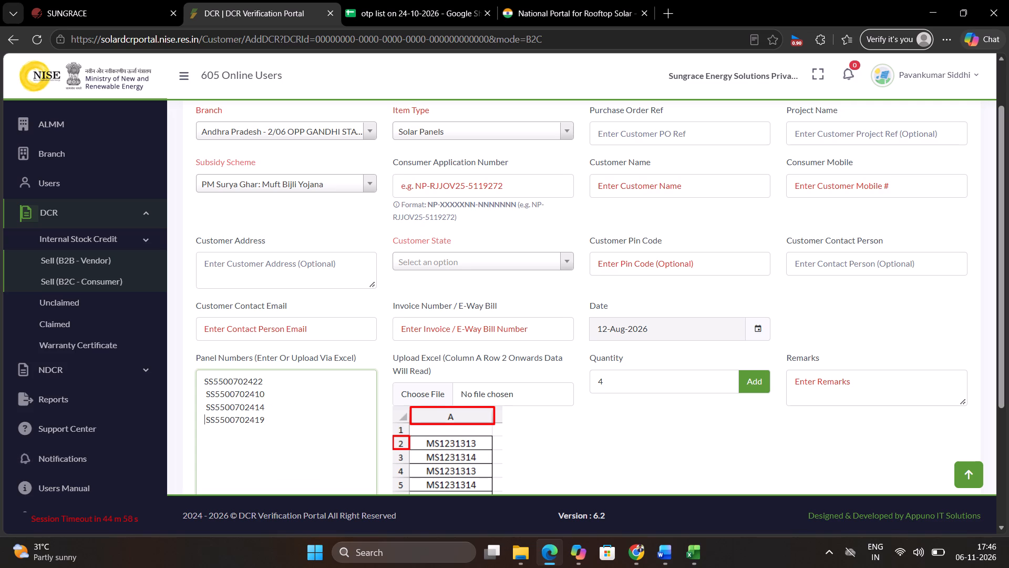
# Try to add the four entered panel numbers to the DCR form, and dismiss the response.
pyautogui.click(760, 387)
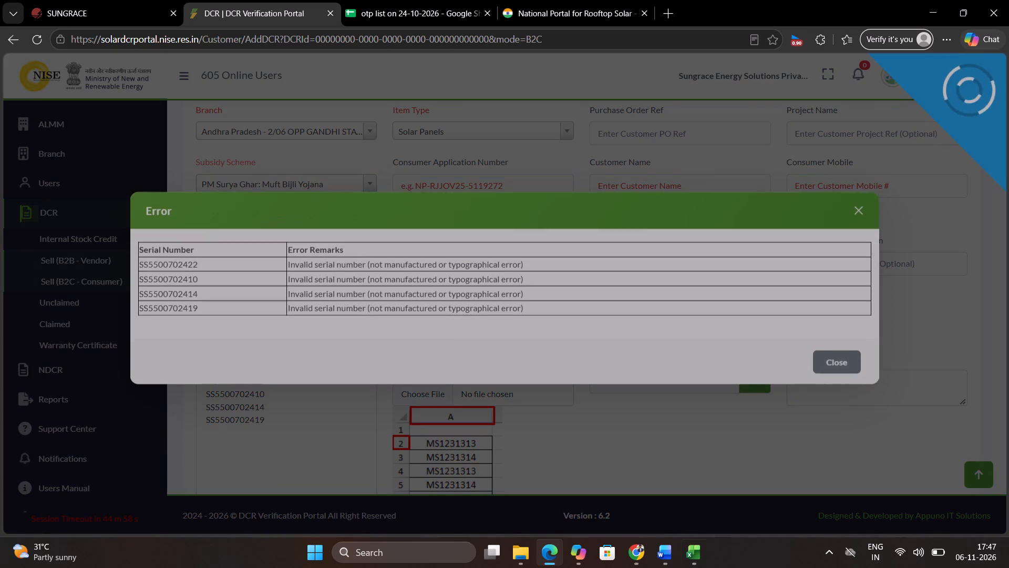
pyautogui.click(848, 367)
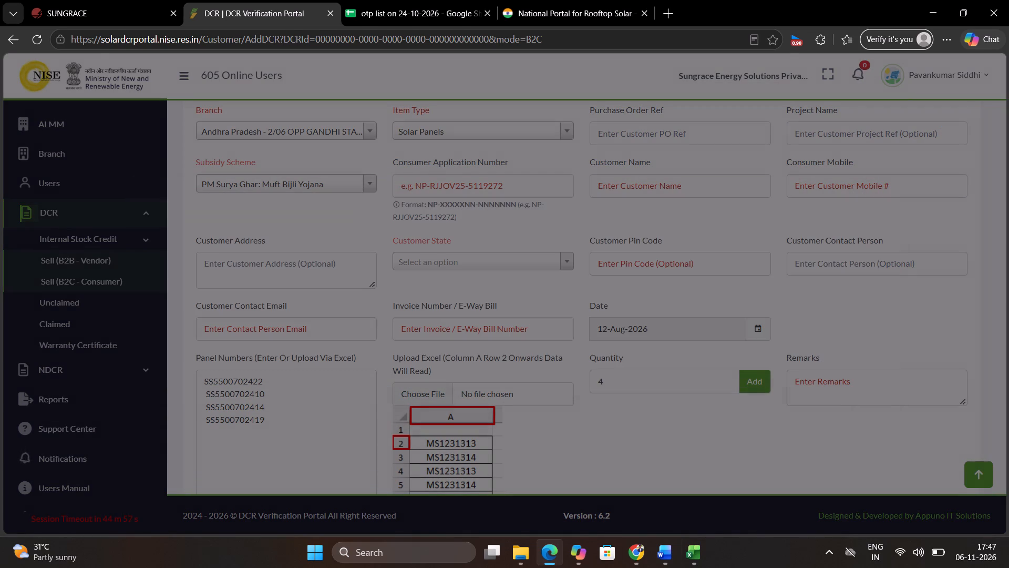
# In the Excel installations sheet, fill the service number cell of S.No 207 with red.
pyautogui.click(689, 501)
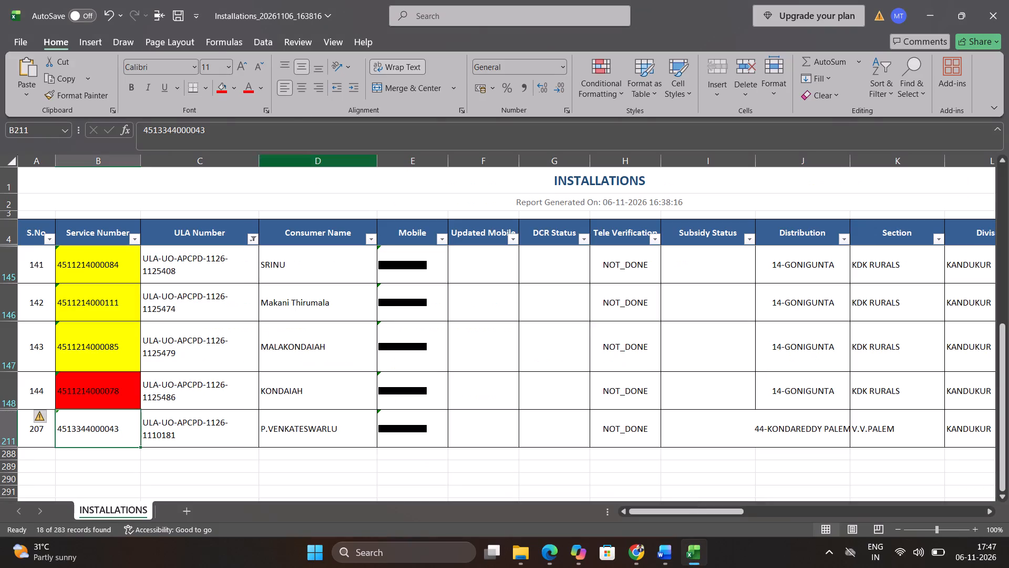
pyautogui.click(217, 93)
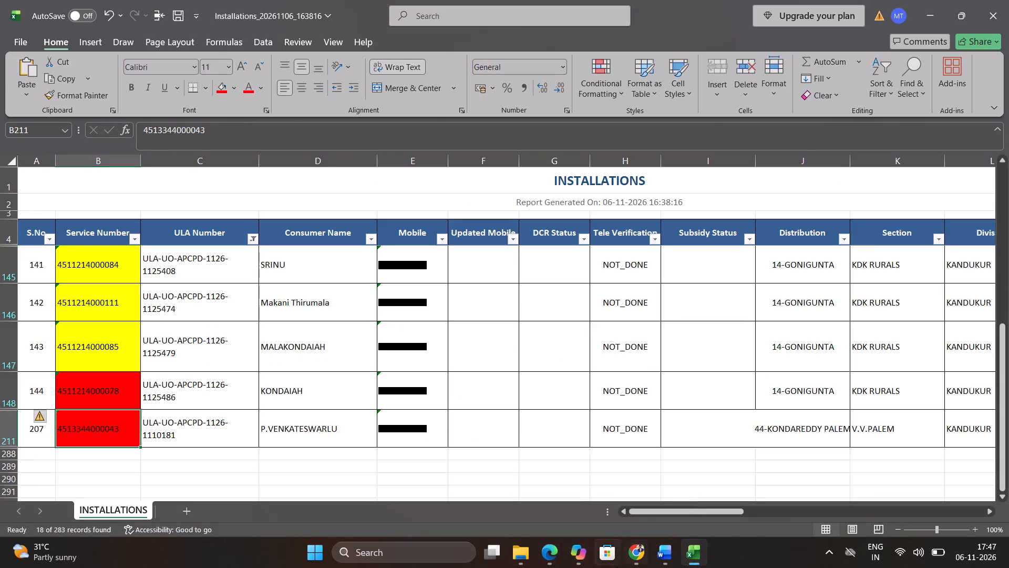
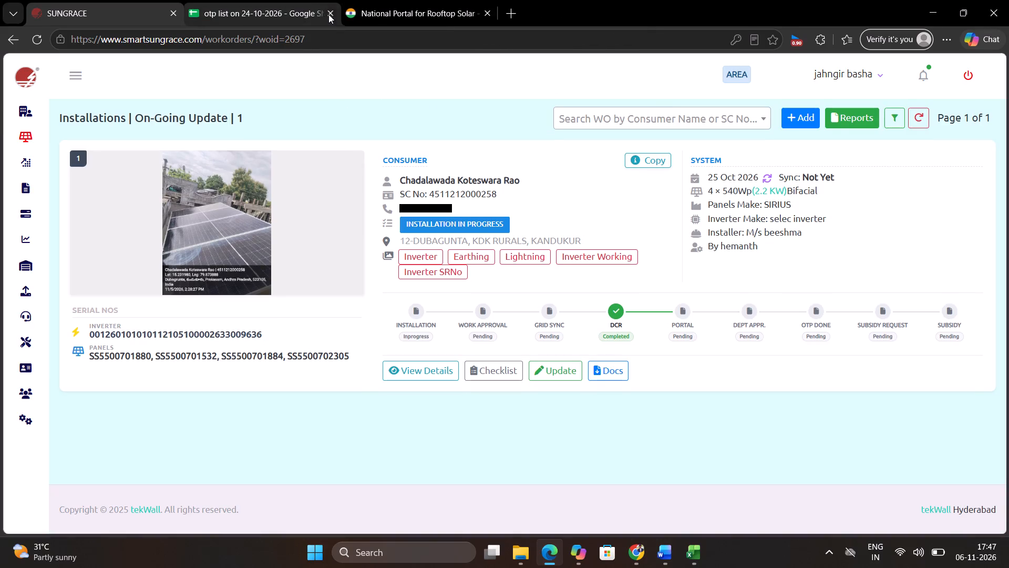
# Switch to the National Portal for Rooftop Solar vendor application page in Edge and reload it.
pyautogui.click(366, 11)
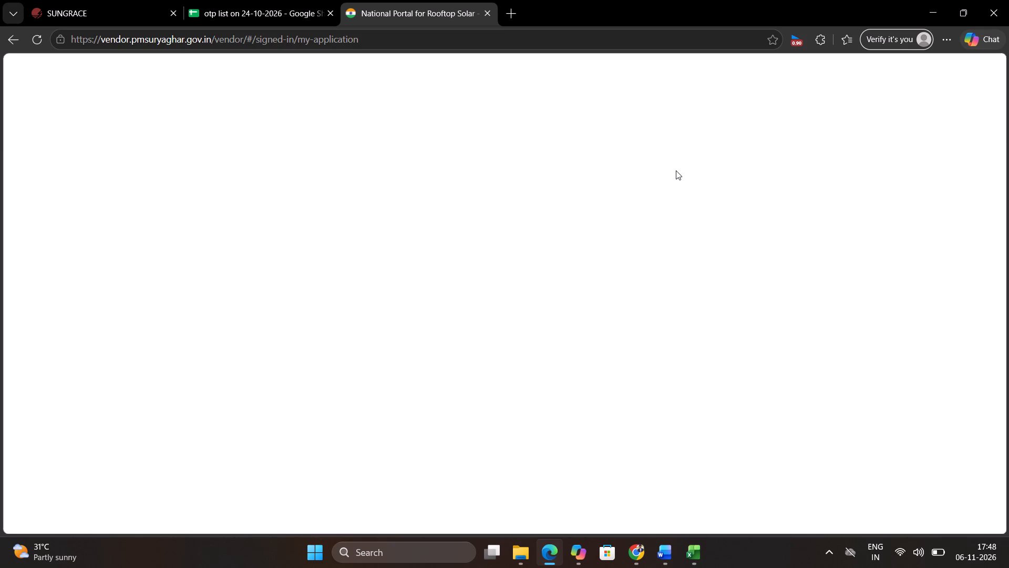
pyautogui.click(436, 3)
pyautogui.scroll(4, 249, 101)
pyautogui.click(39, 37)
pyautogui.doubleClick(417, 6)
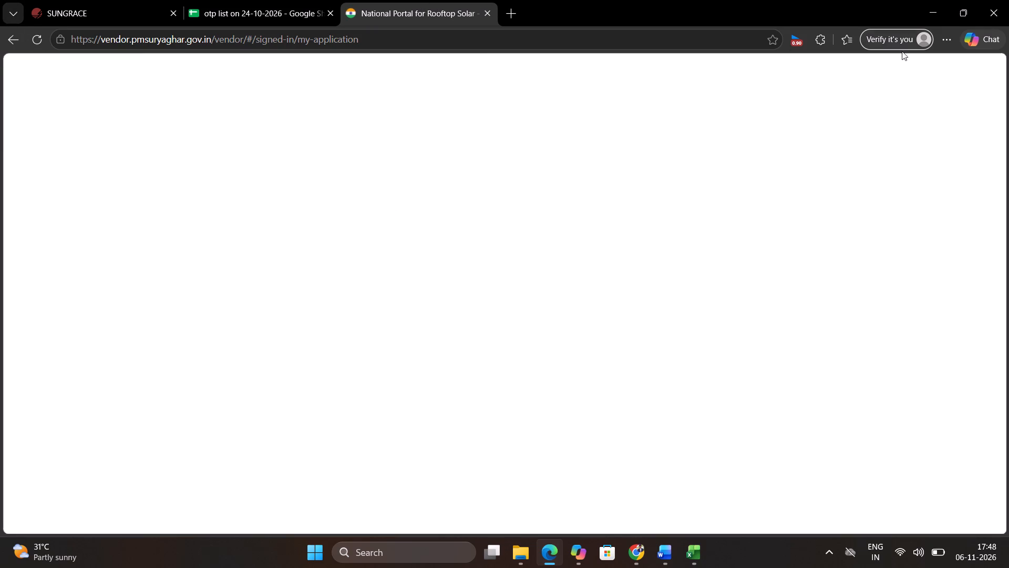